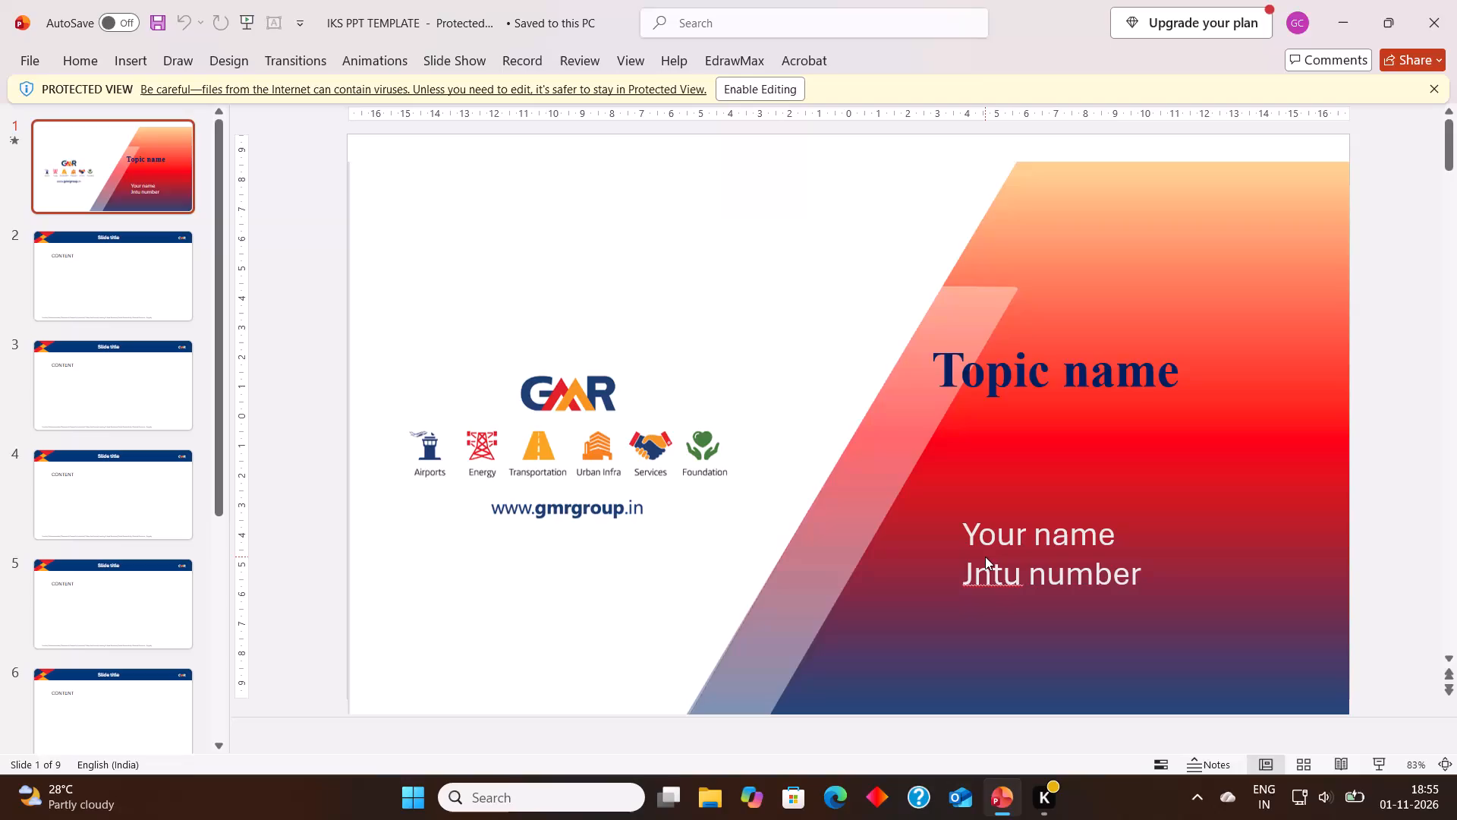
Enable editing of the protected presentation so the title slide's text can be changed.
click(971, 369)
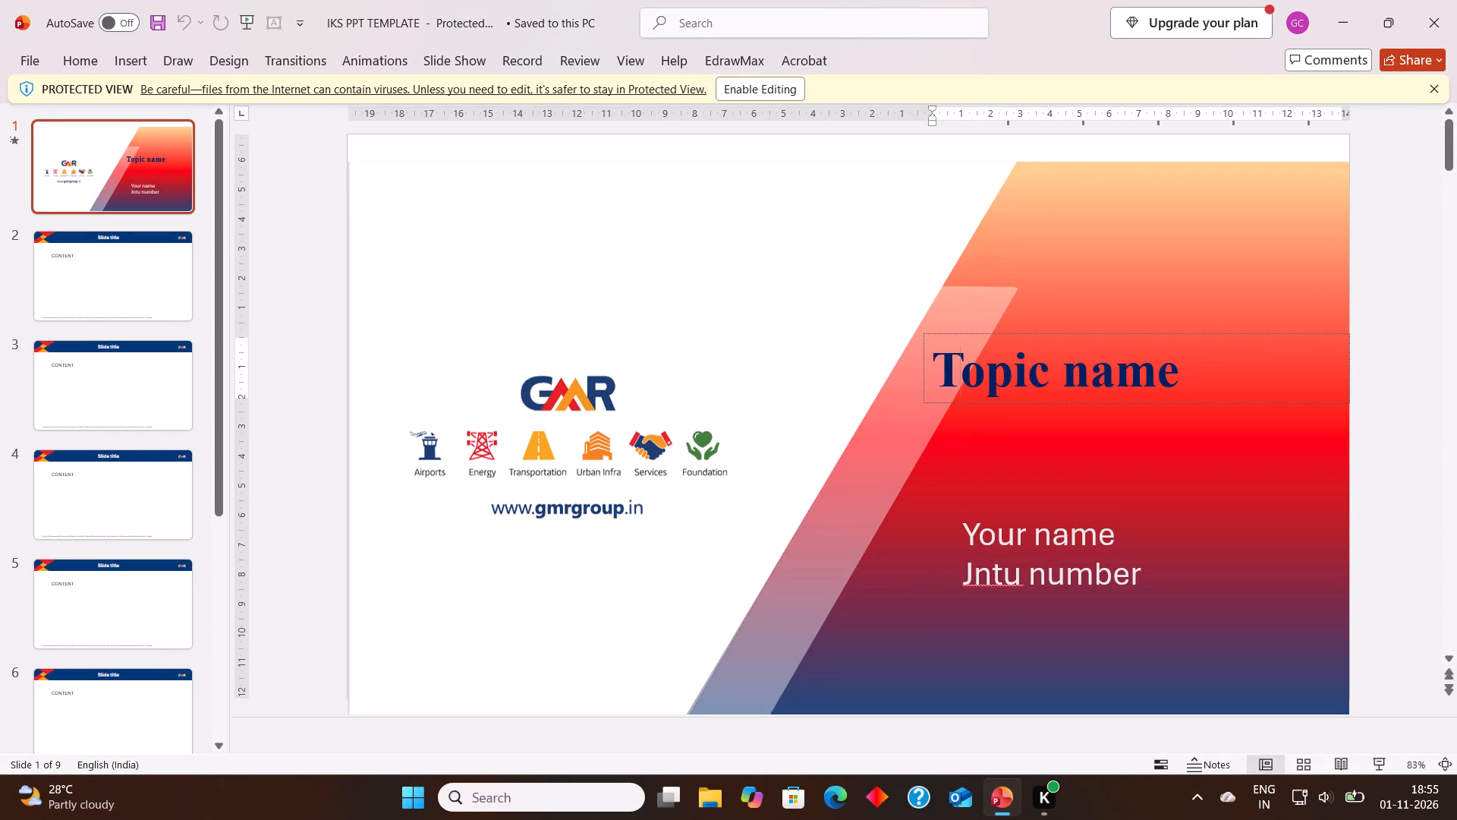
key(BackSpace)
click(1180, 380)
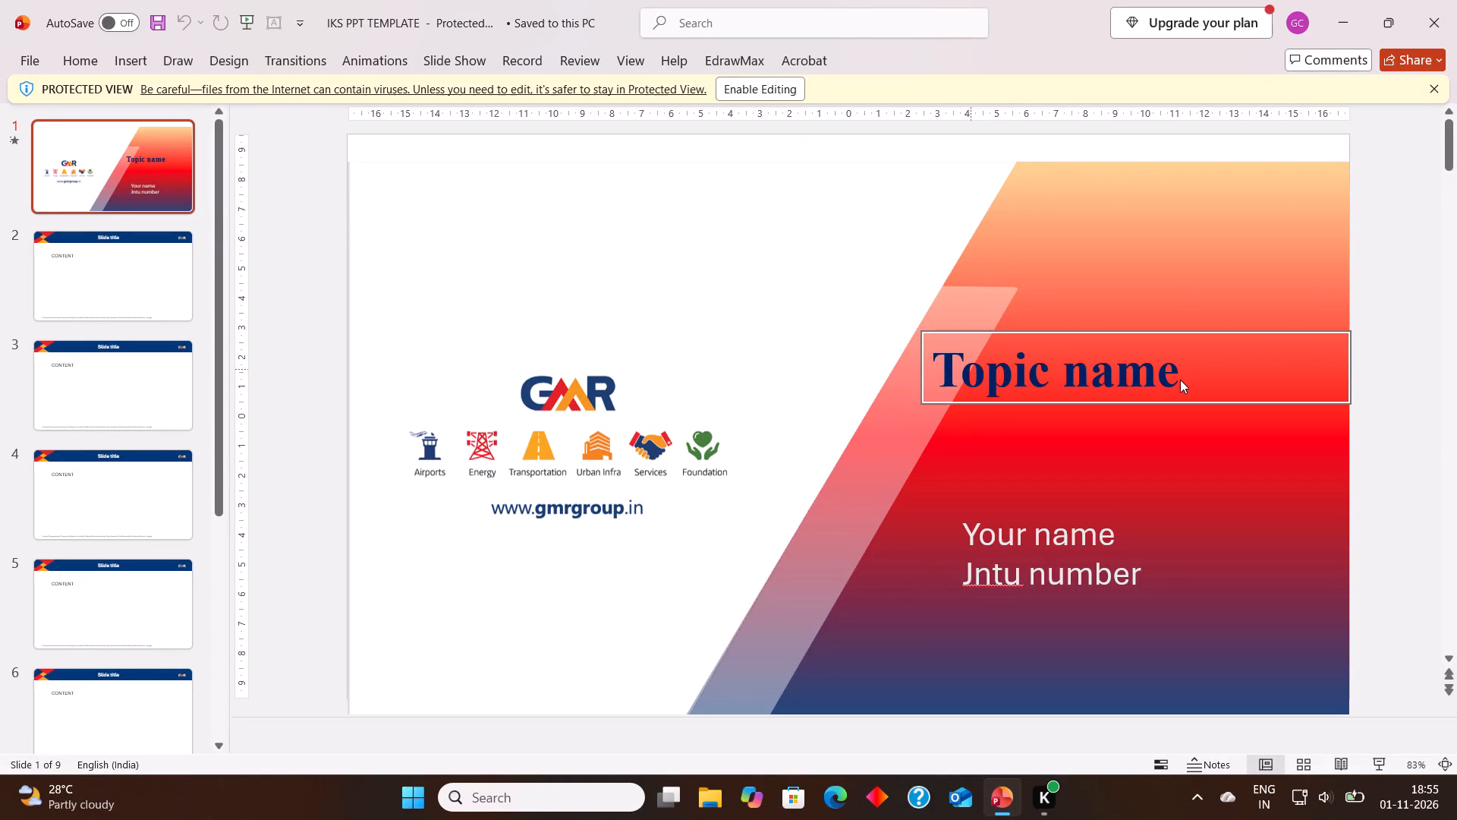
key(BackSpace)
click(765, 85)
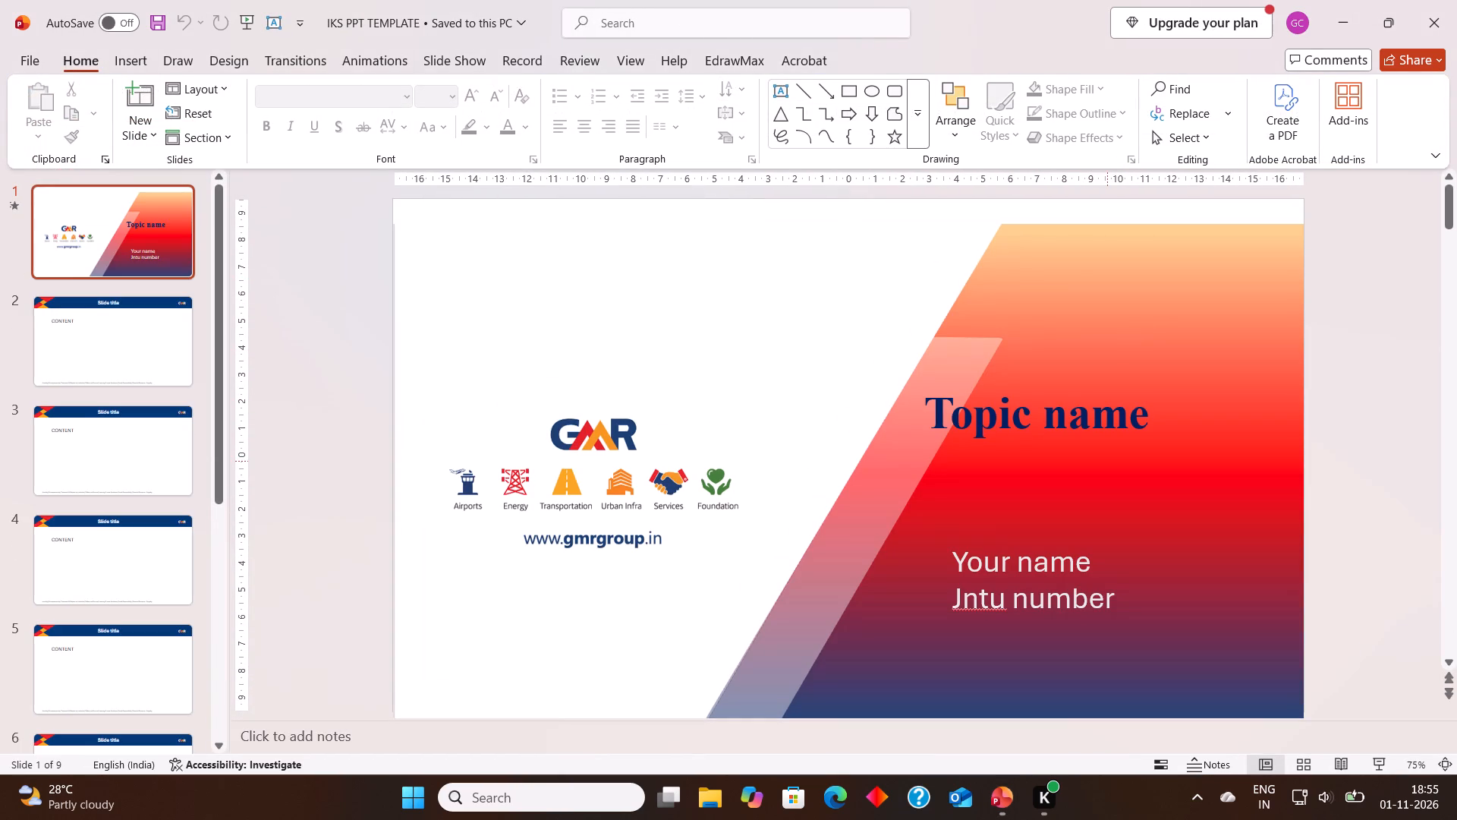
Replace the "Topic name" placeholder text on the title slide with "Epics and Puranas".
click(1144, 426)
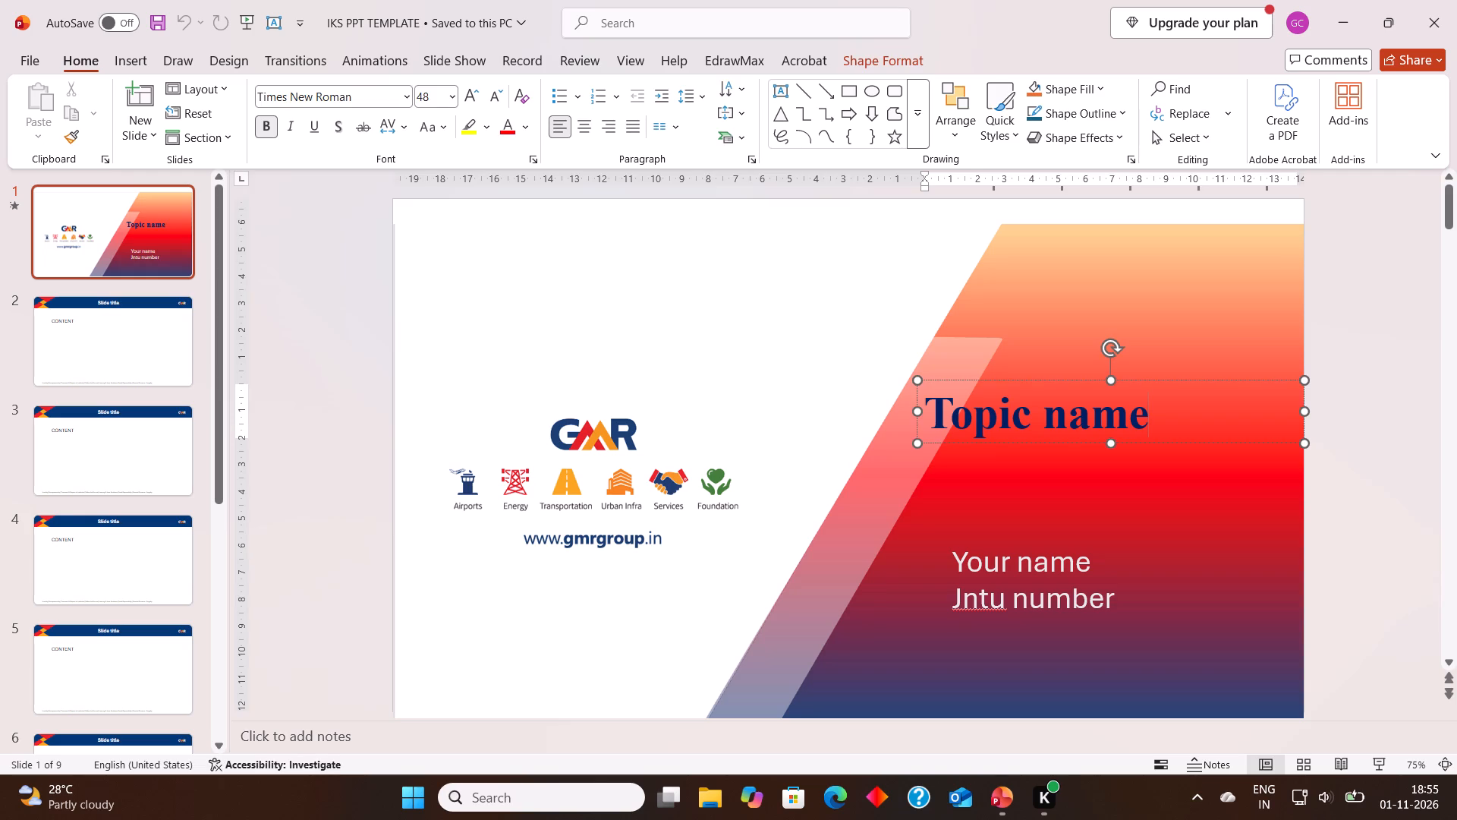
key(BackSpace)
key(BackSpace)
key(BackSpace)
key(BackSpace)
key(BackSpace)
key(BackSpace)
key(BackSpace)
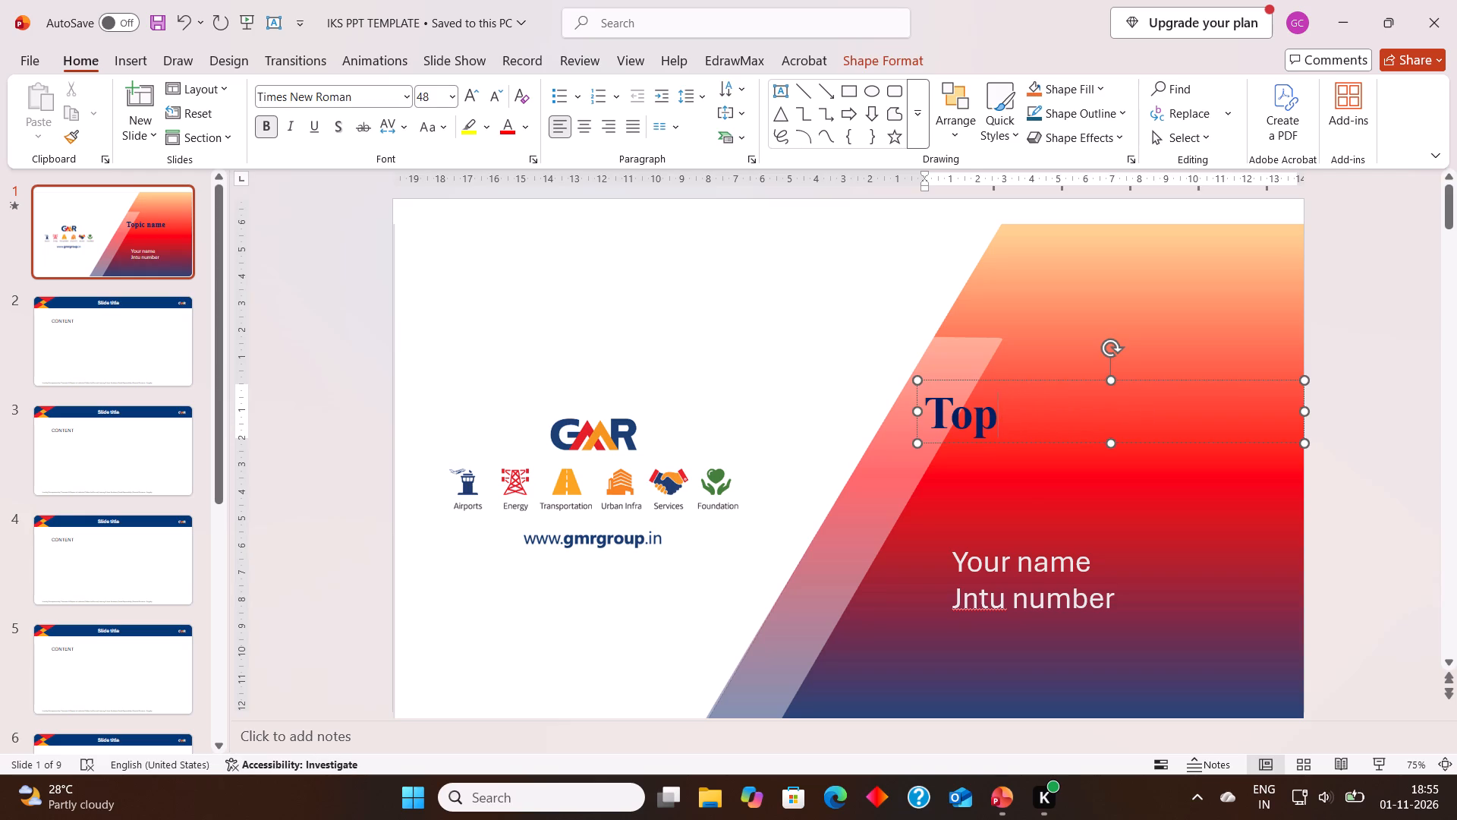
key(BackSpace)
key(BackSpace)
key(BackSpace)
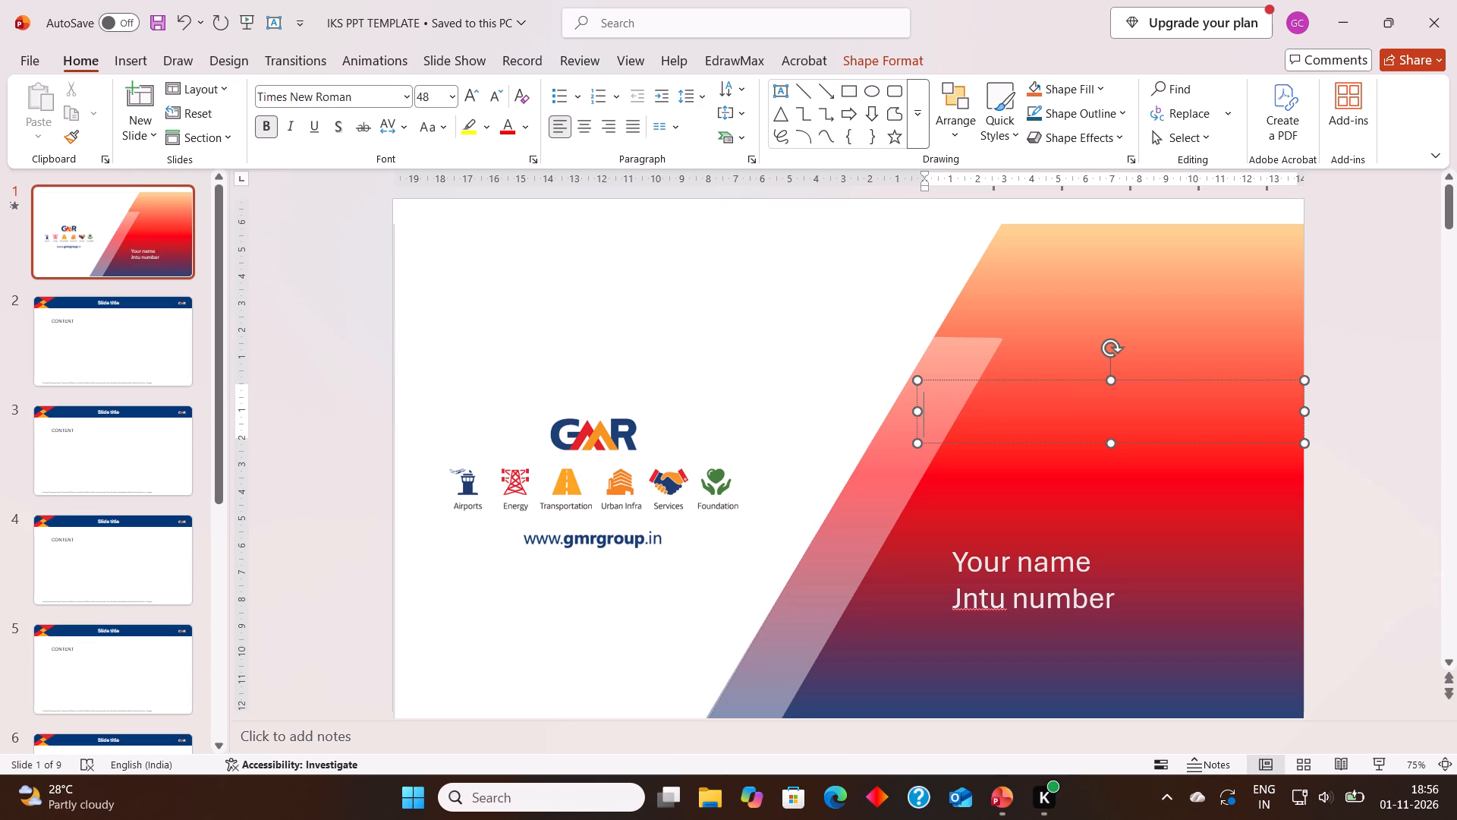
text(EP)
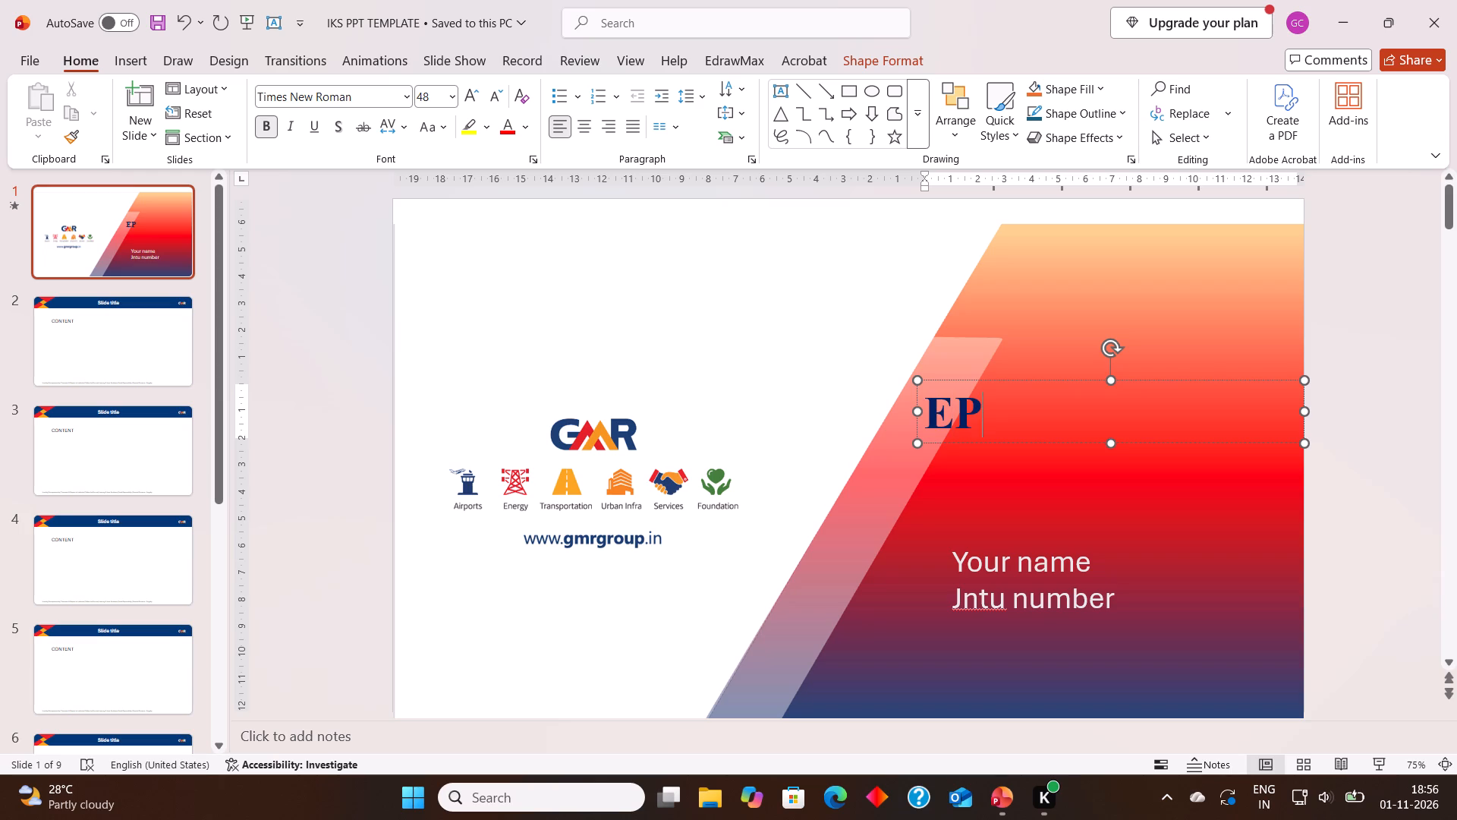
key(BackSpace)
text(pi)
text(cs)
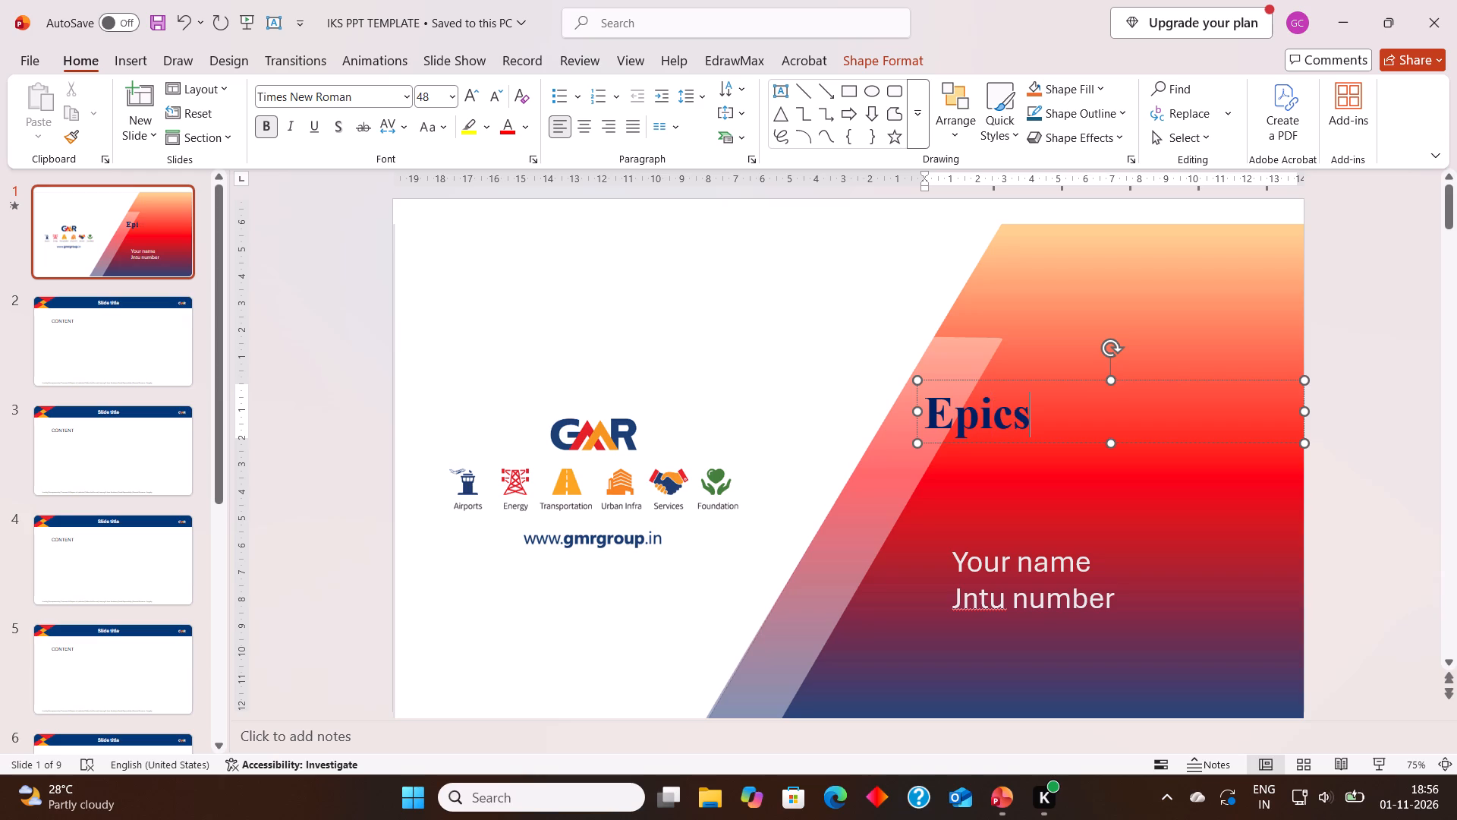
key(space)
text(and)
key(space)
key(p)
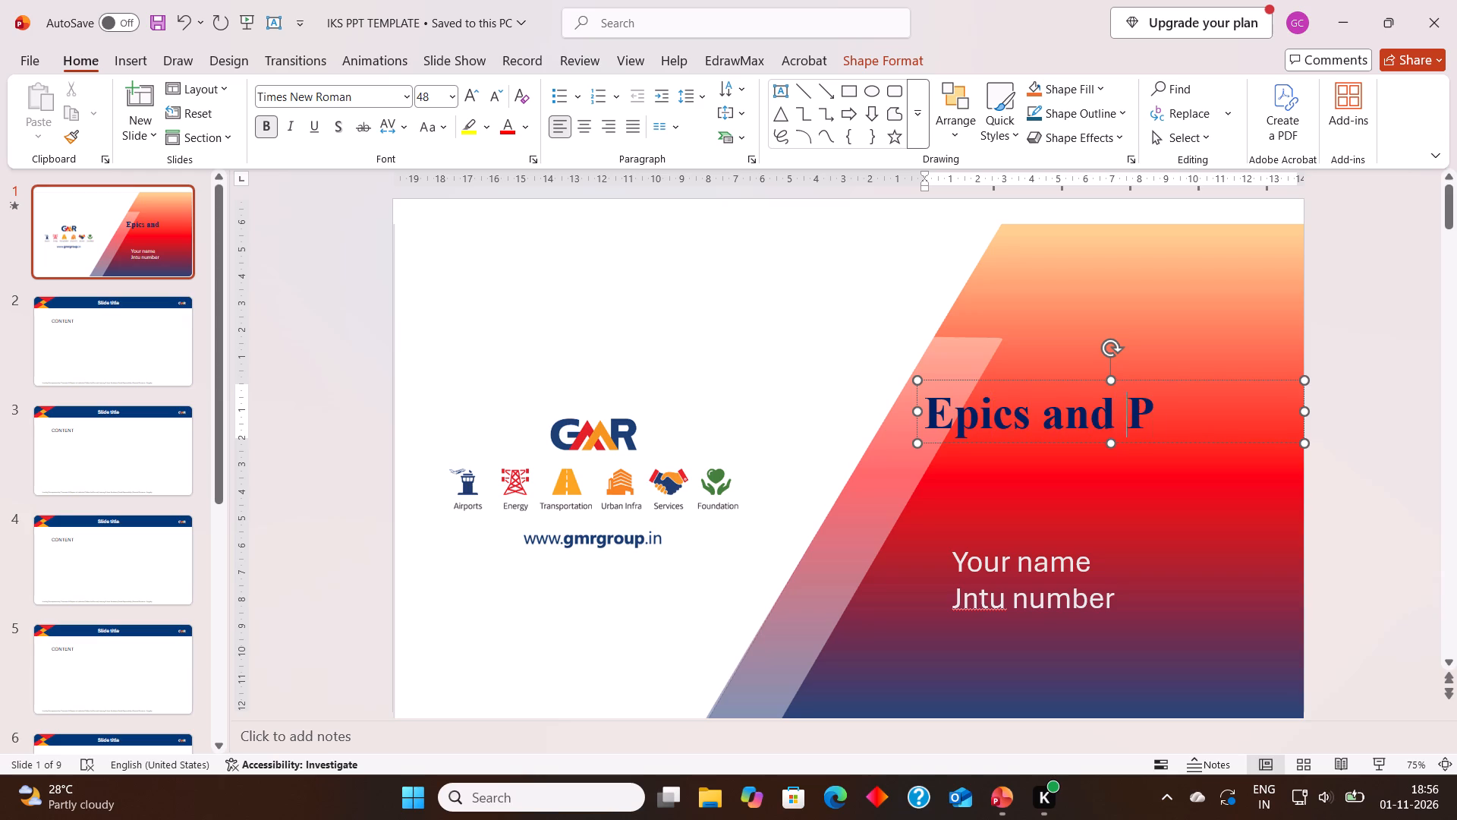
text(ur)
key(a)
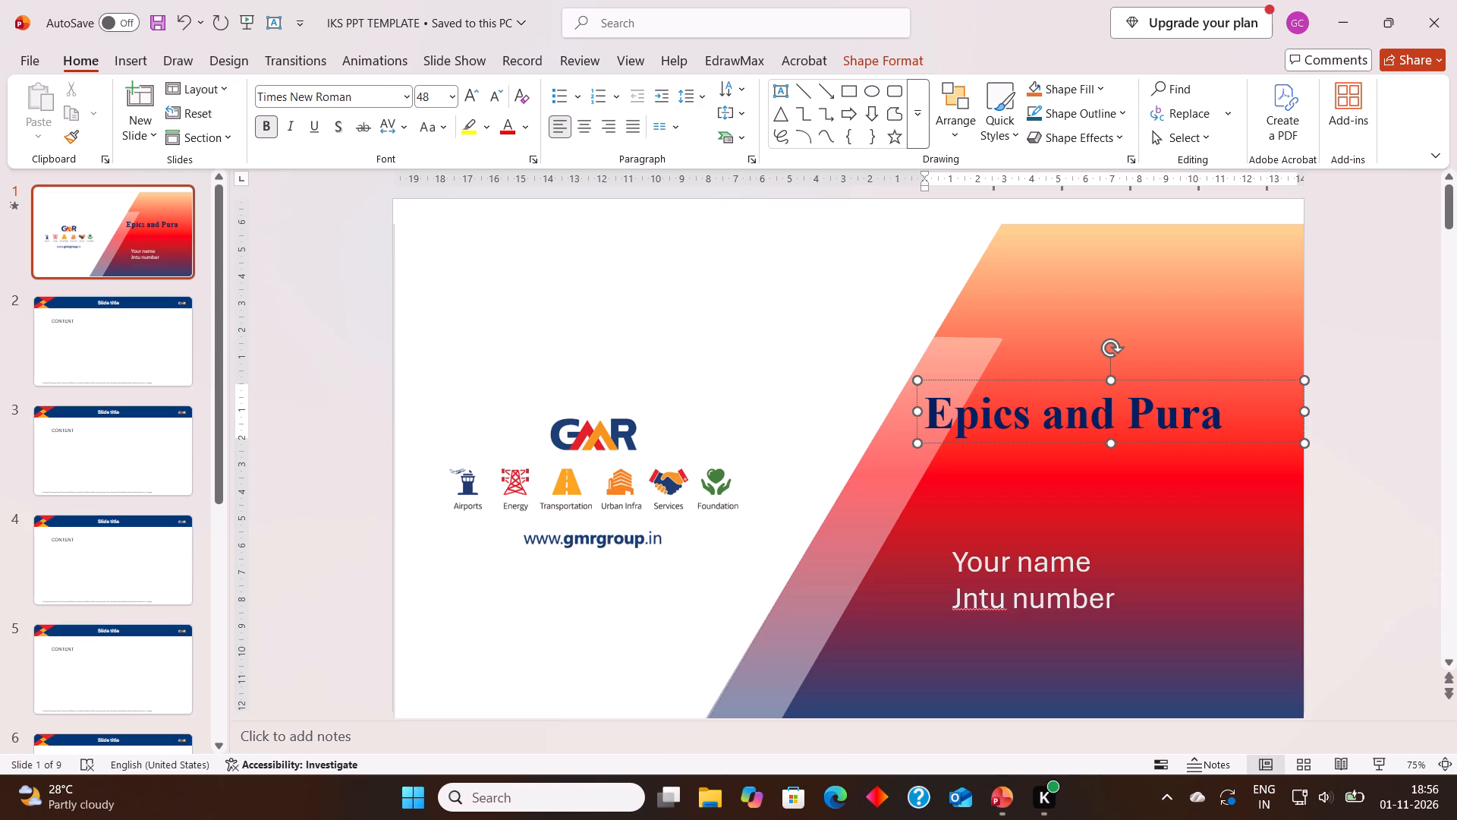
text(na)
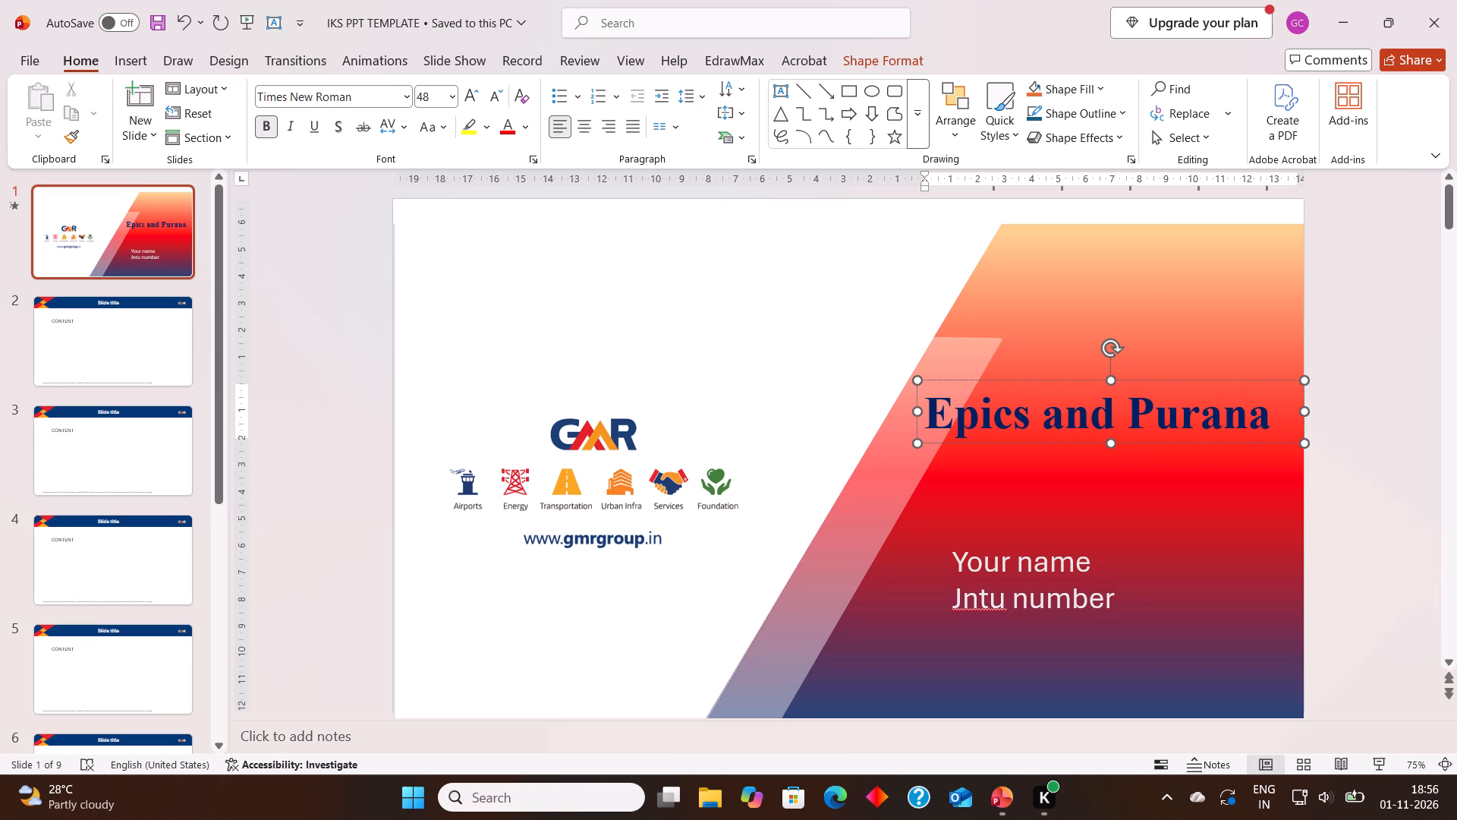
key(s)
Add a second line reading "(Ramayanan,Mahabharata)" below "Epics and Puranas" in the title box.
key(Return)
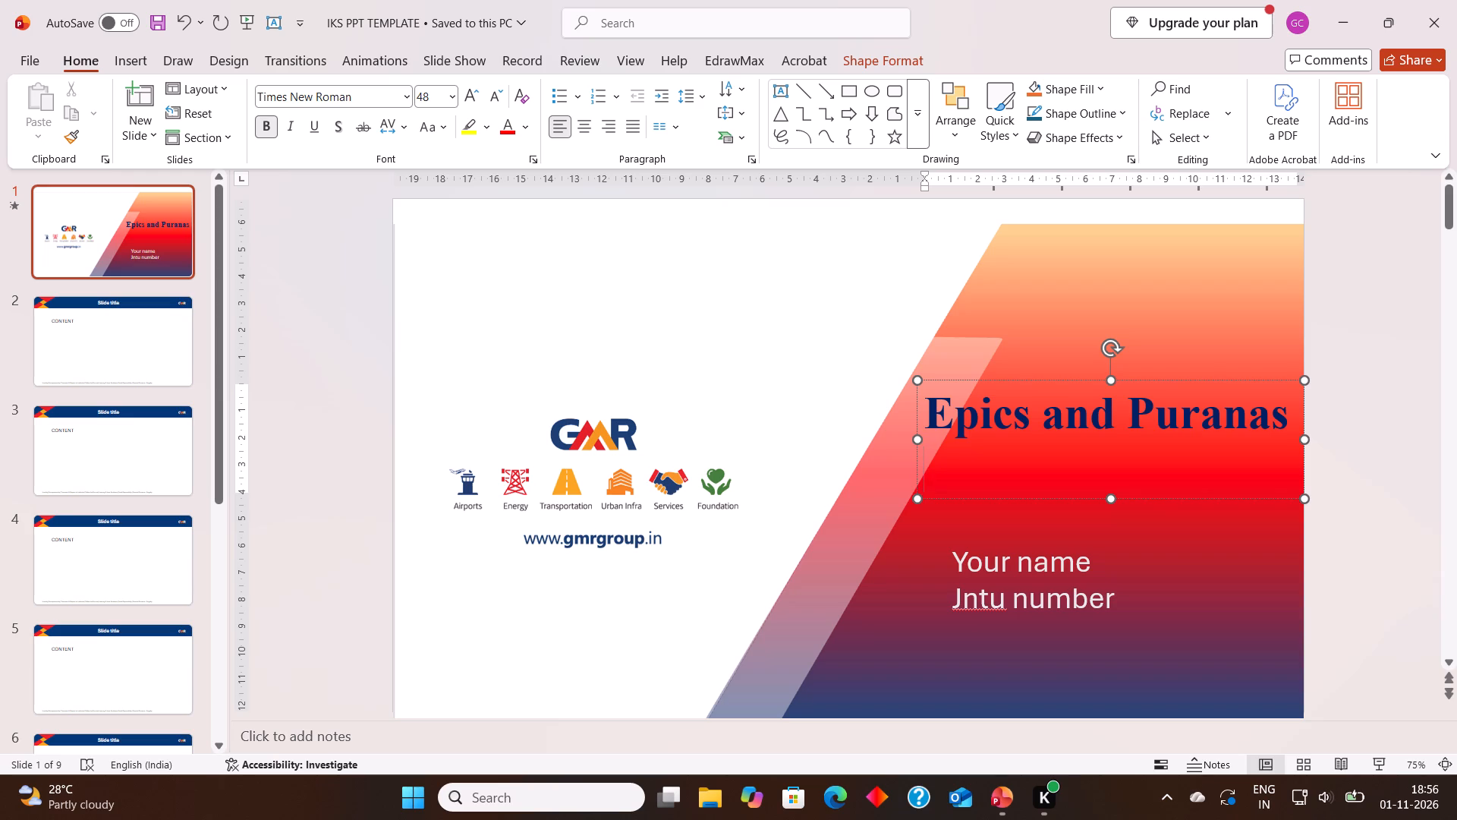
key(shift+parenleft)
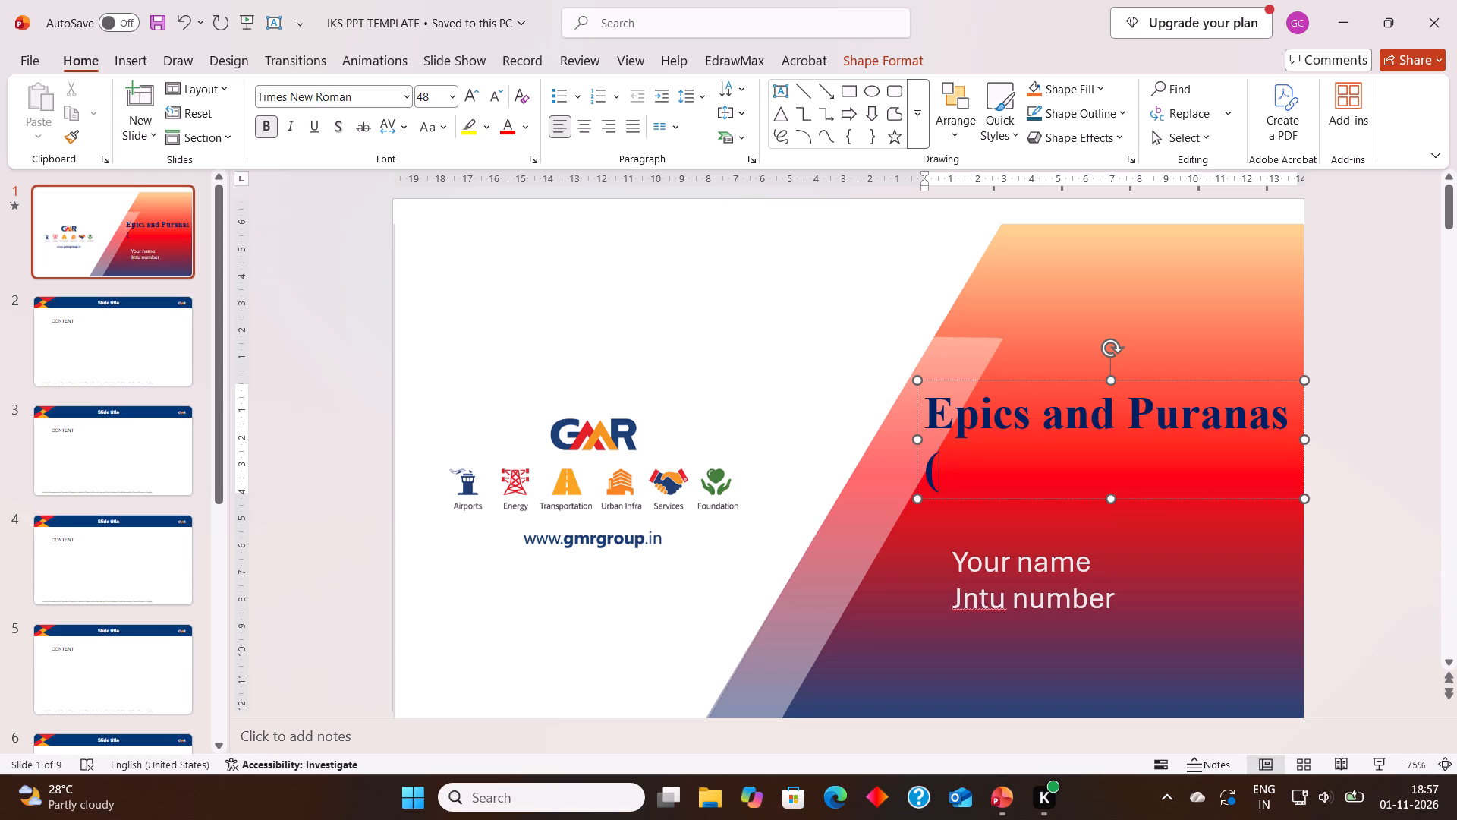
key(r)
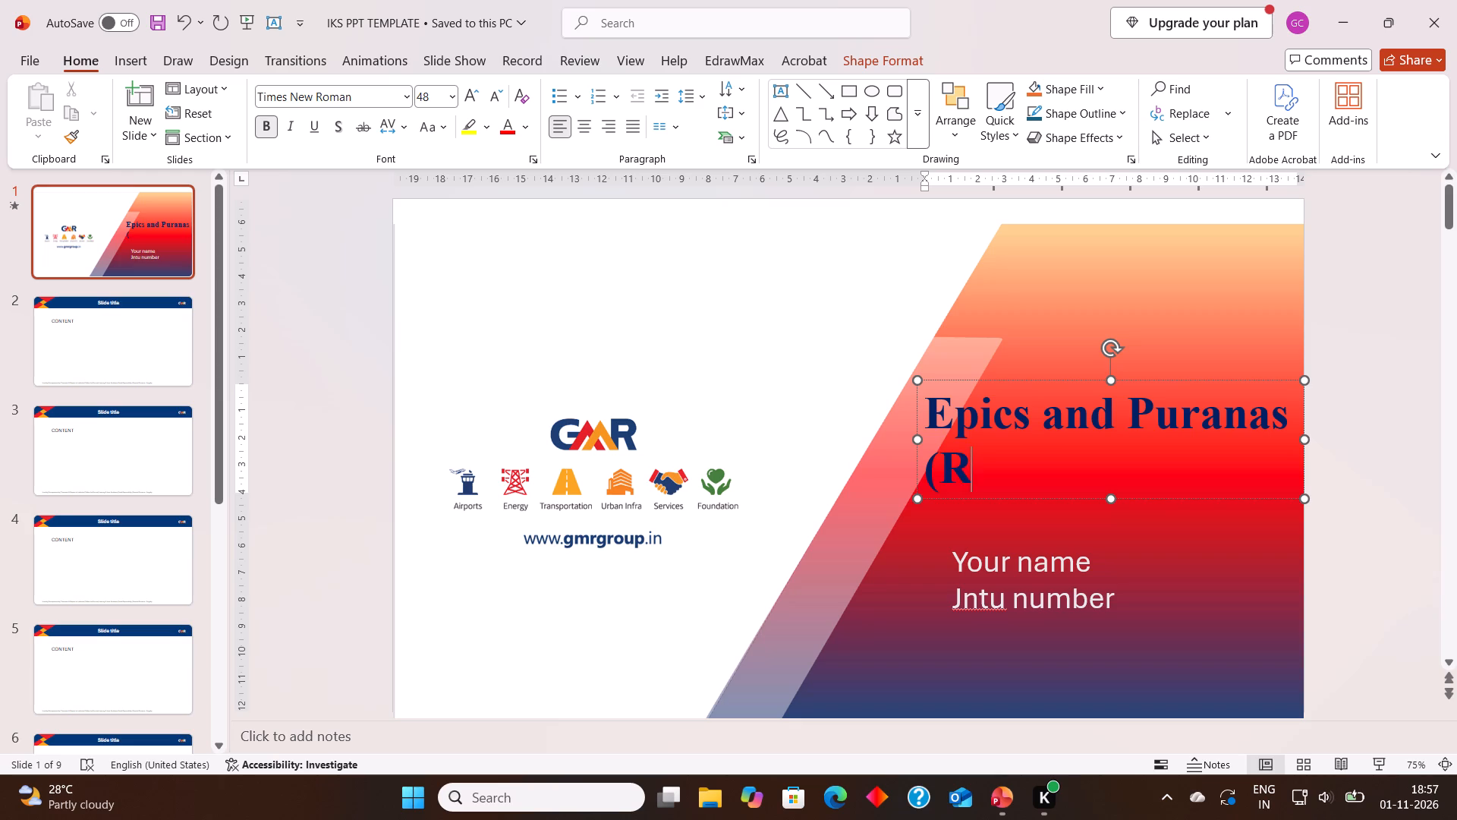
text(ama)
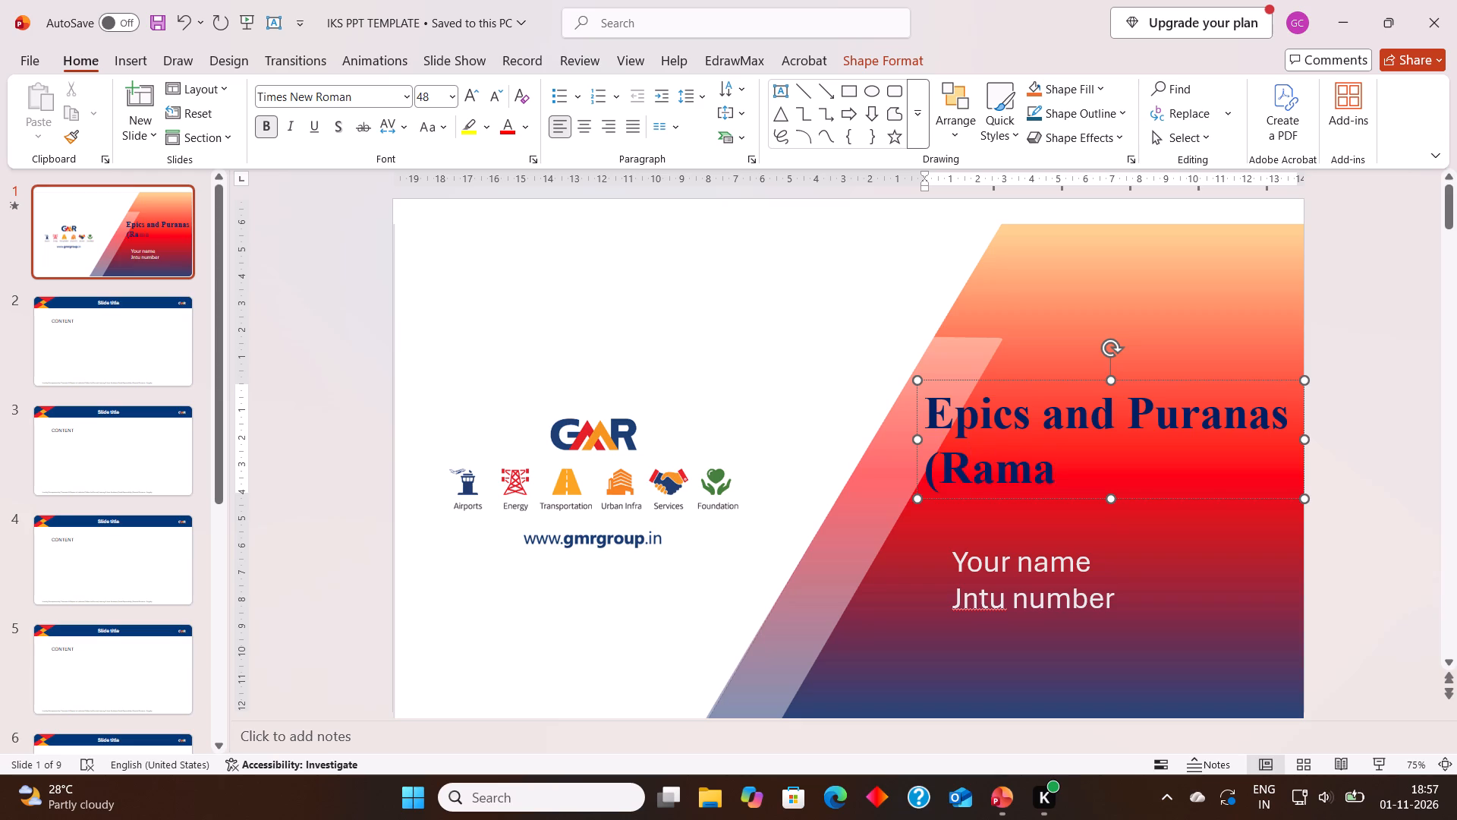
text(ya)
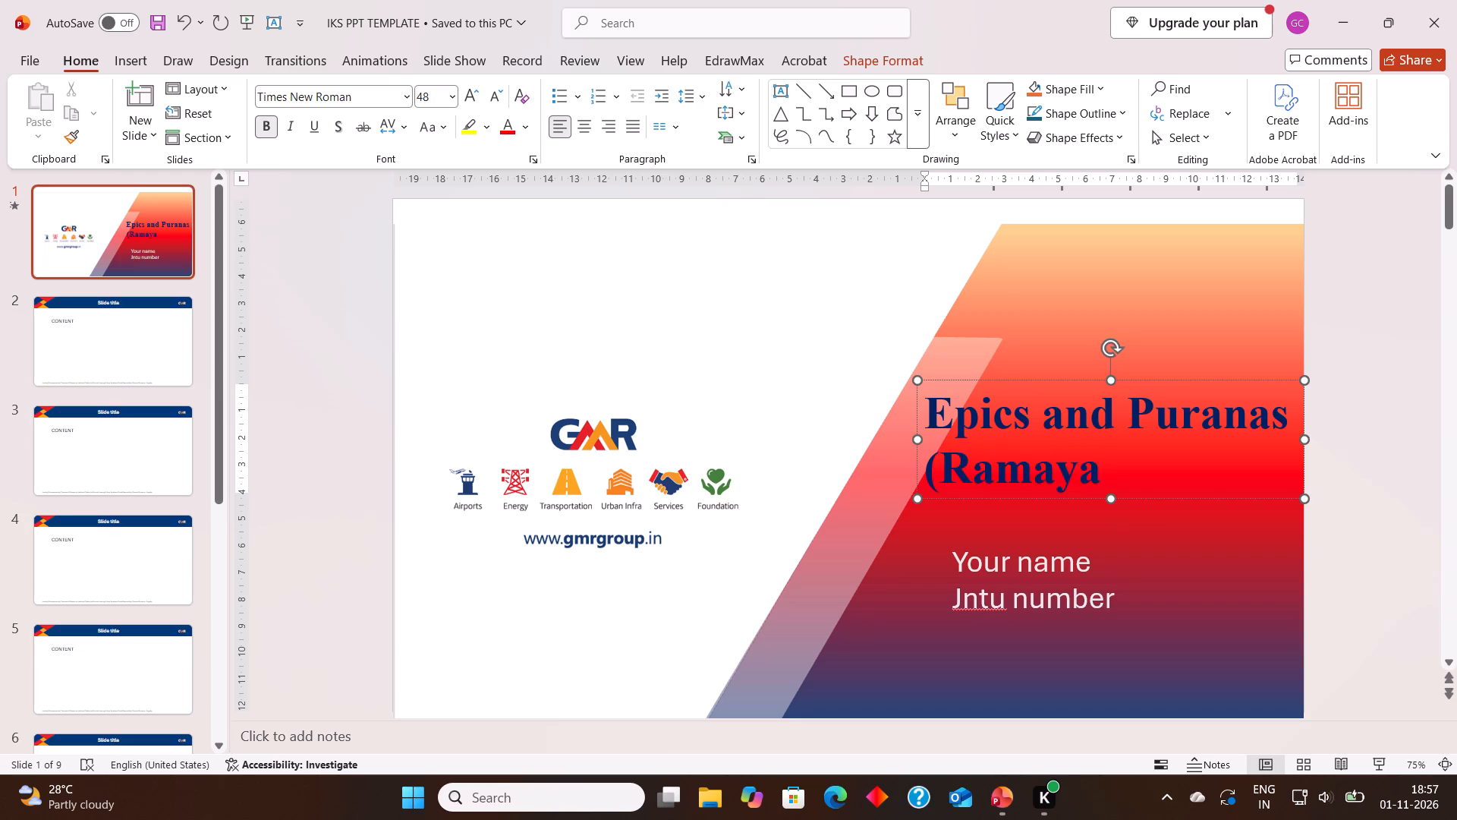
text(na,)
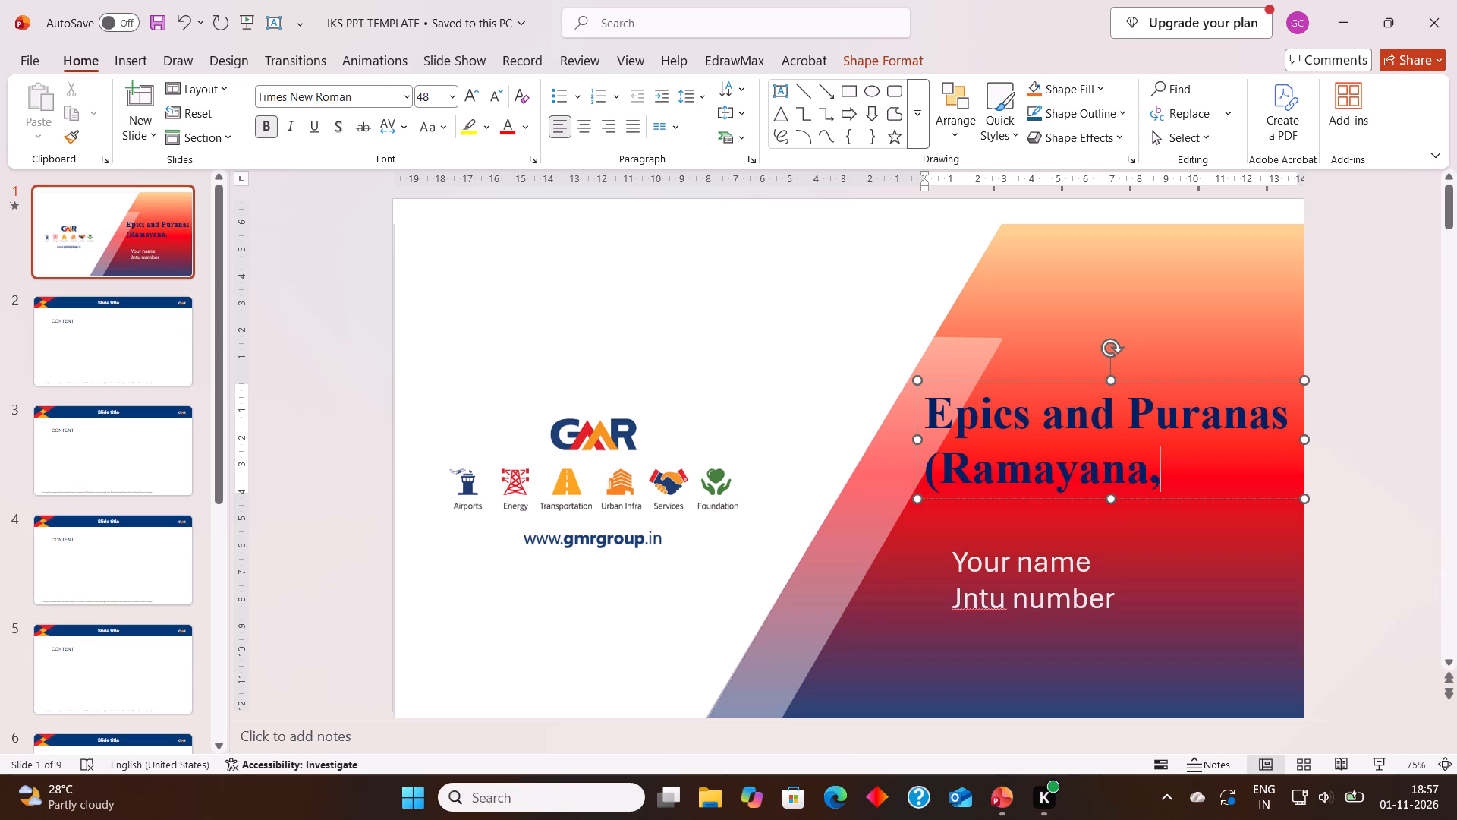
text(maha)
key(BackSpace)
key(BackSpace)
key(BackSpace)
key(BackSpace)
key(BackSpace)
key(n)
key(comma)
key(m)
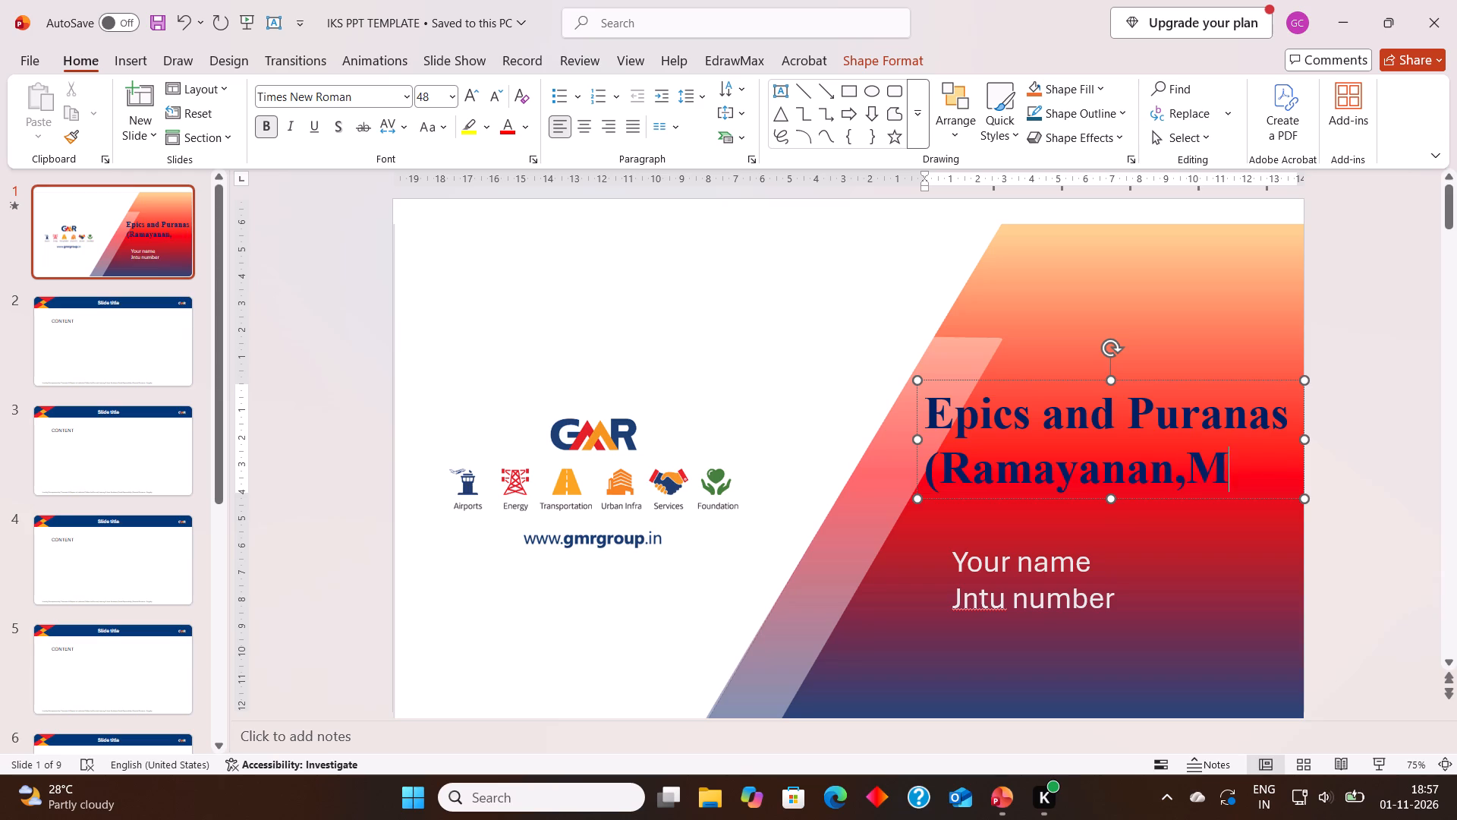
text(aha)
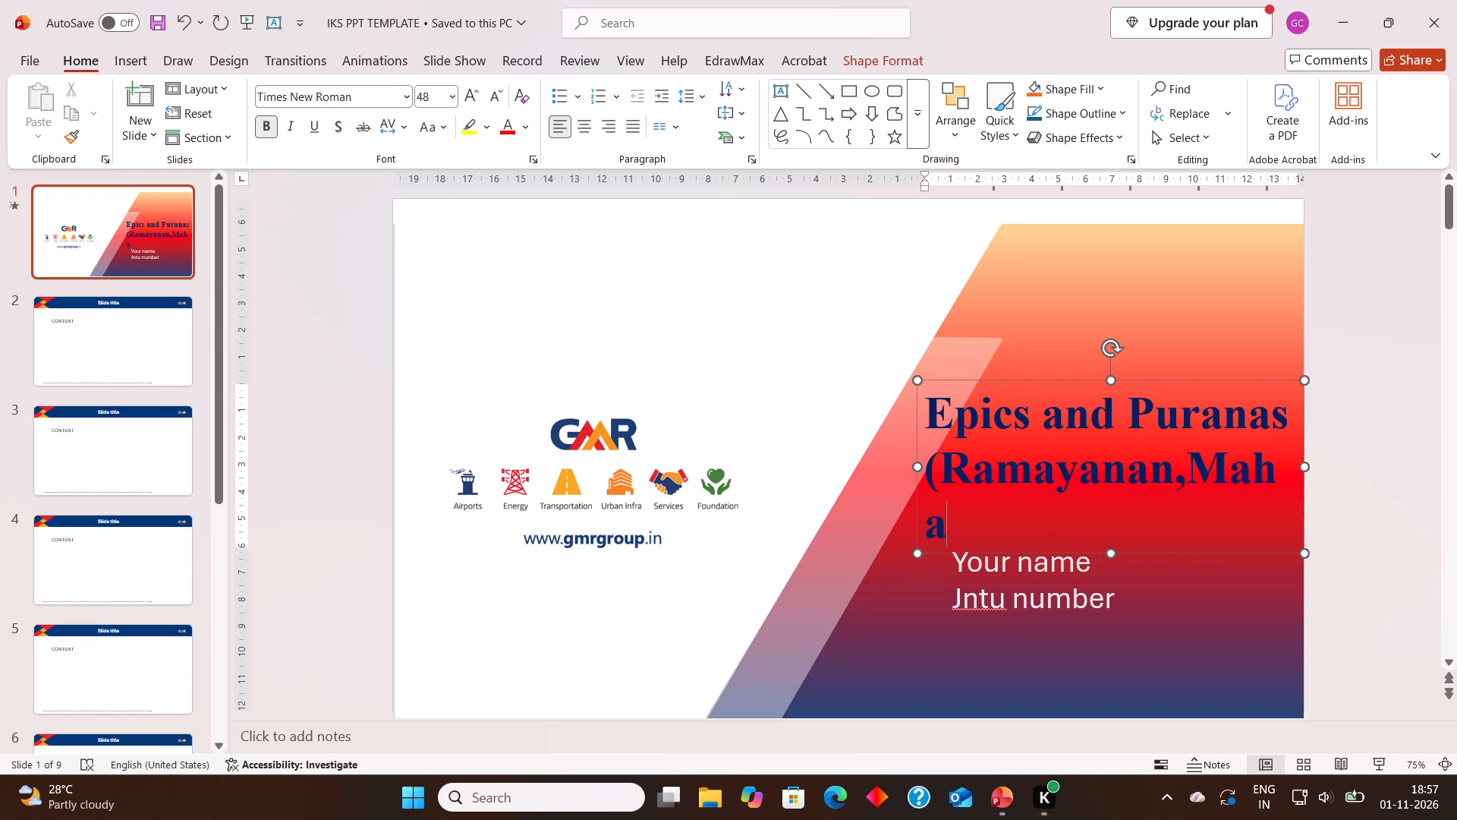
click(1056, 510)
click(968, 367)
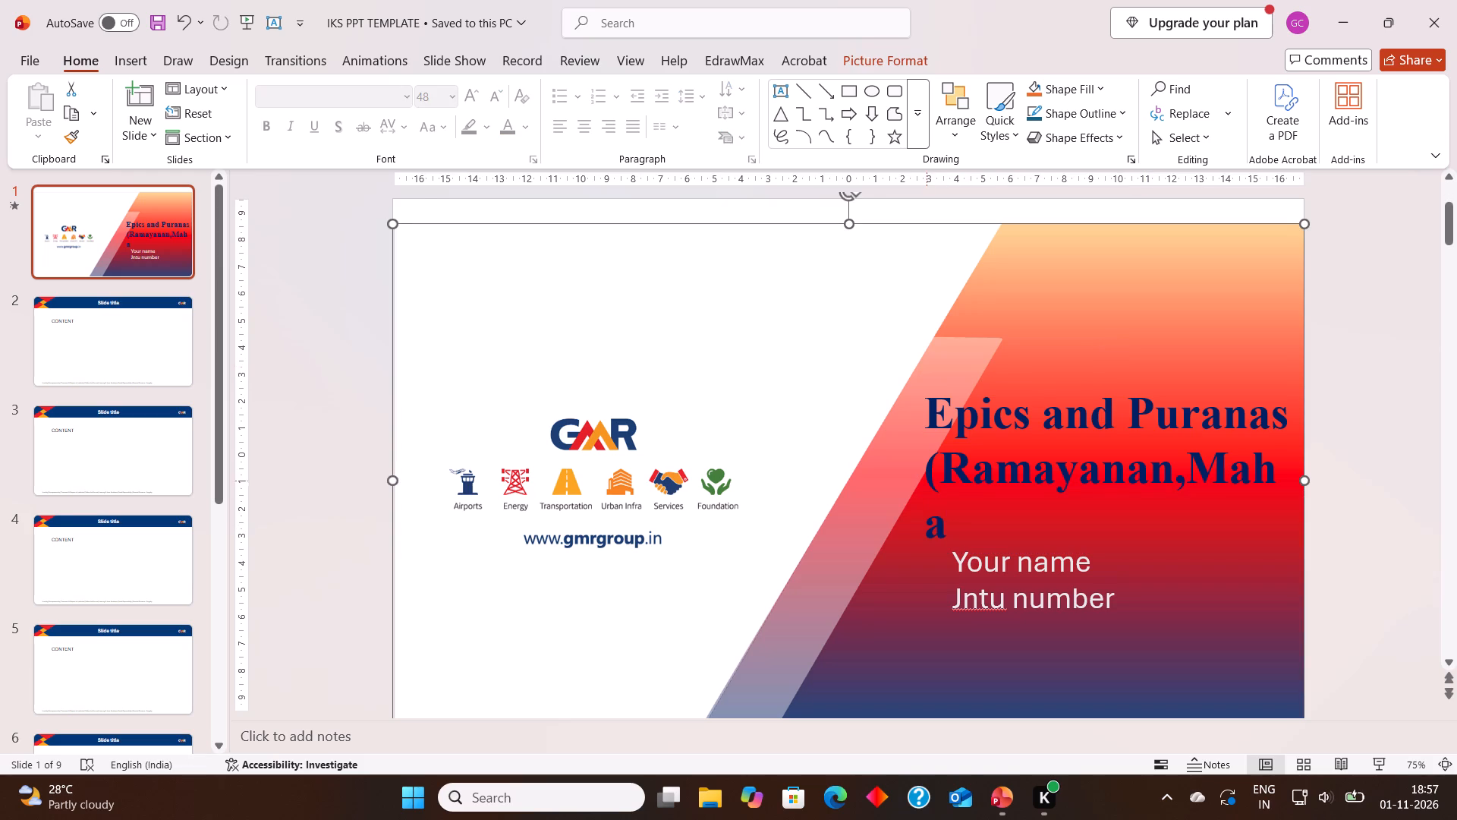
drag(930, 470, 983, 515)
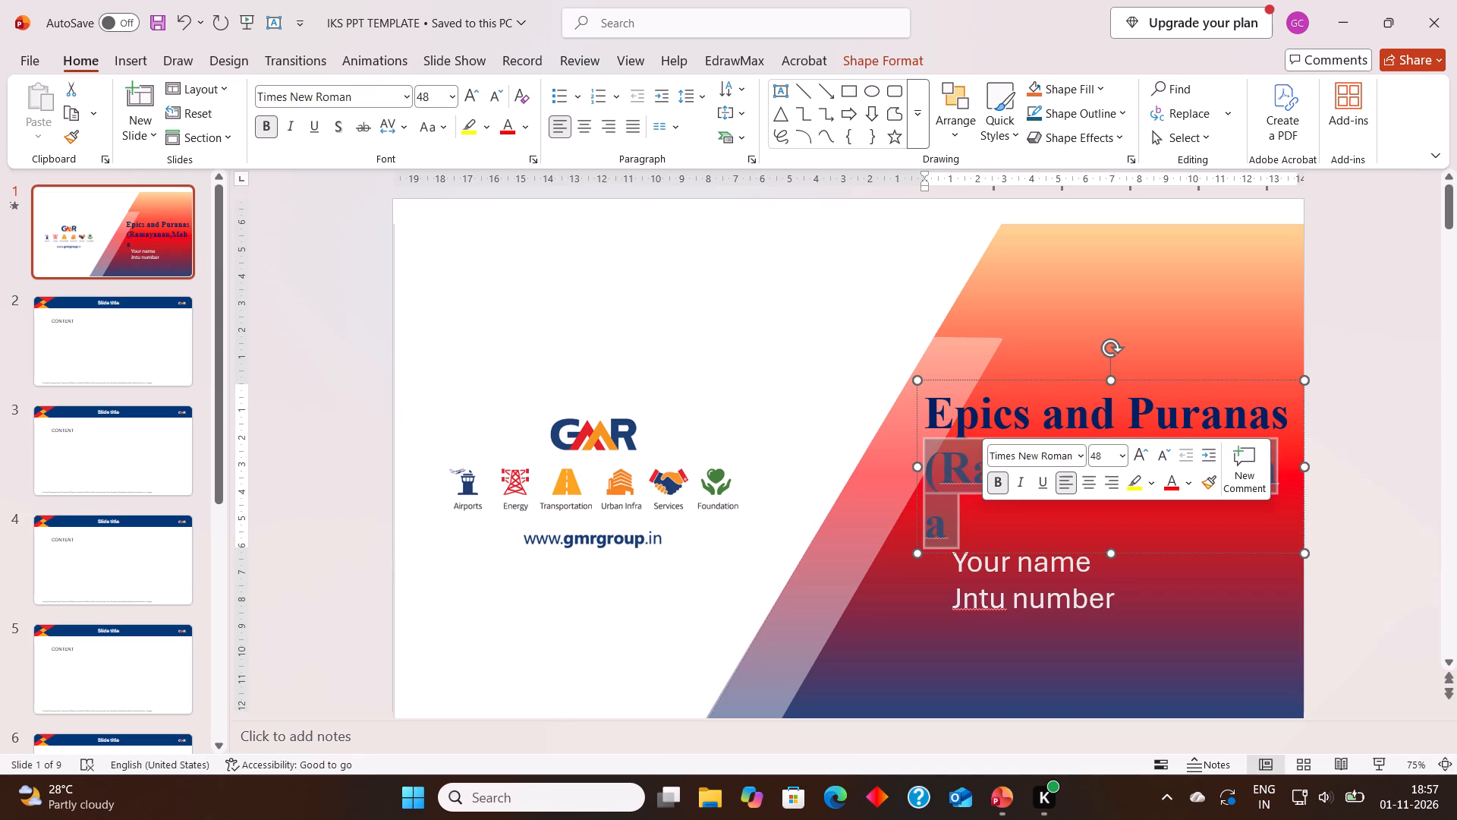
click(983, 515)
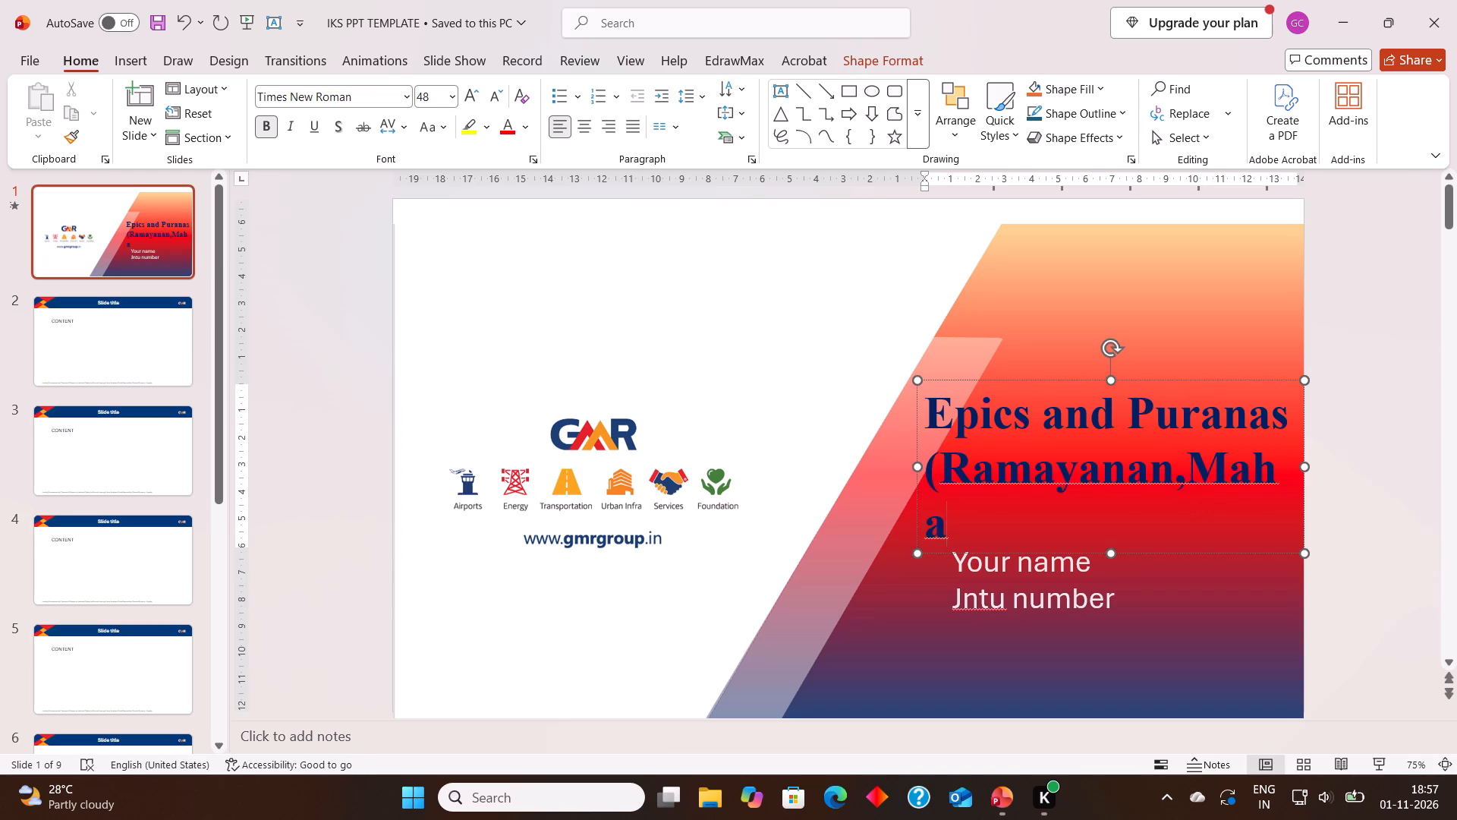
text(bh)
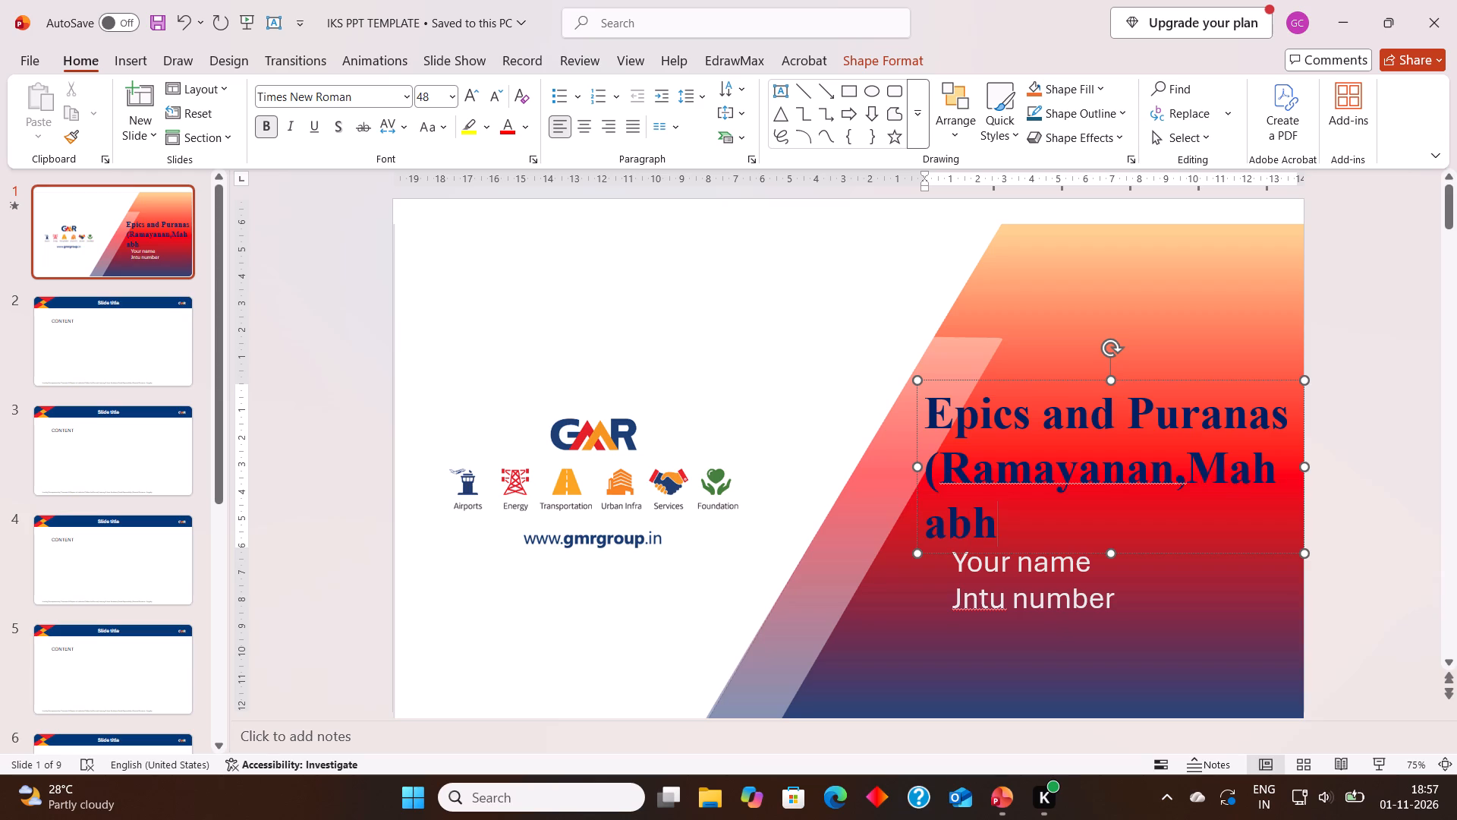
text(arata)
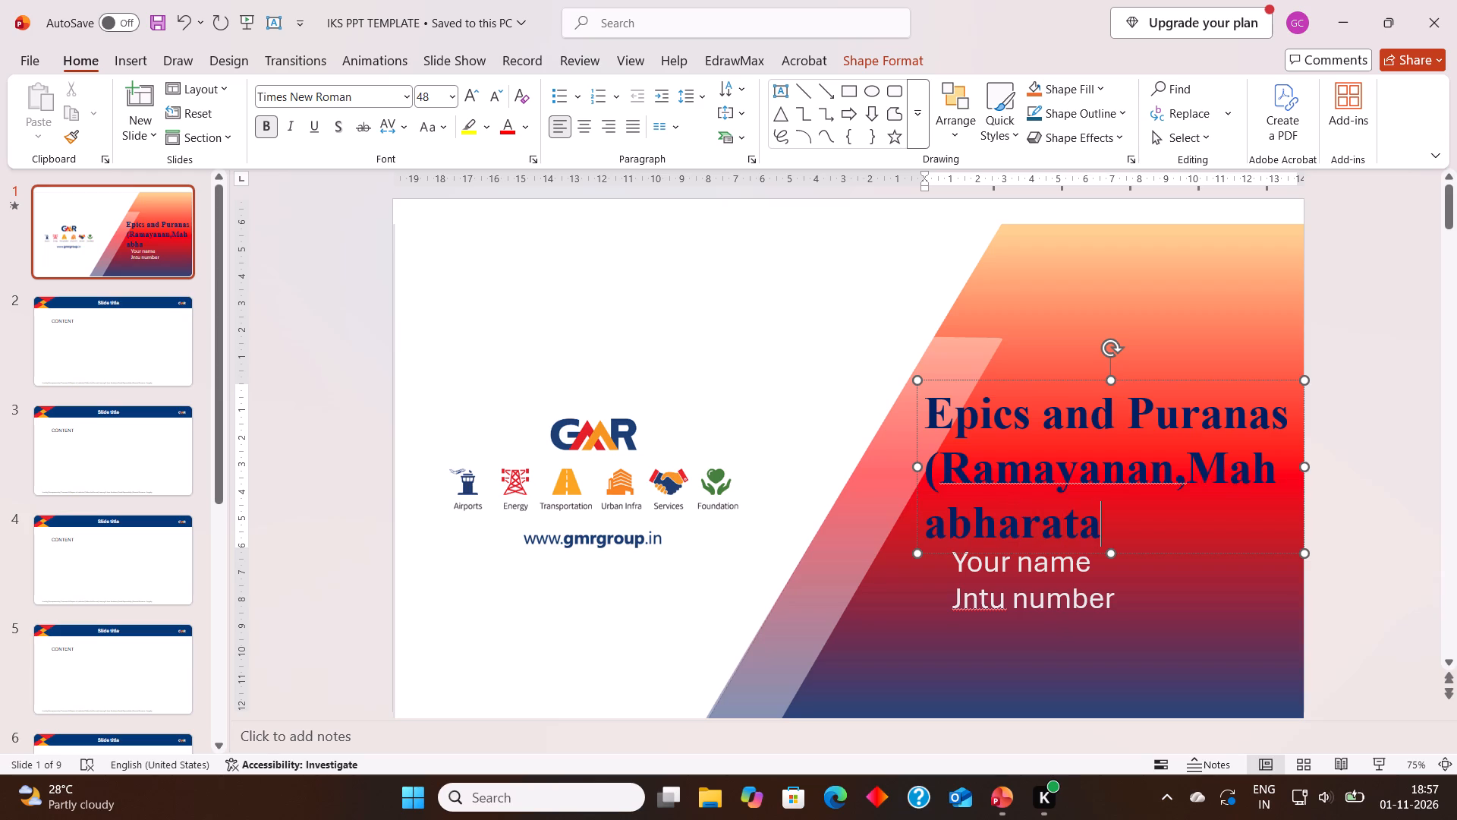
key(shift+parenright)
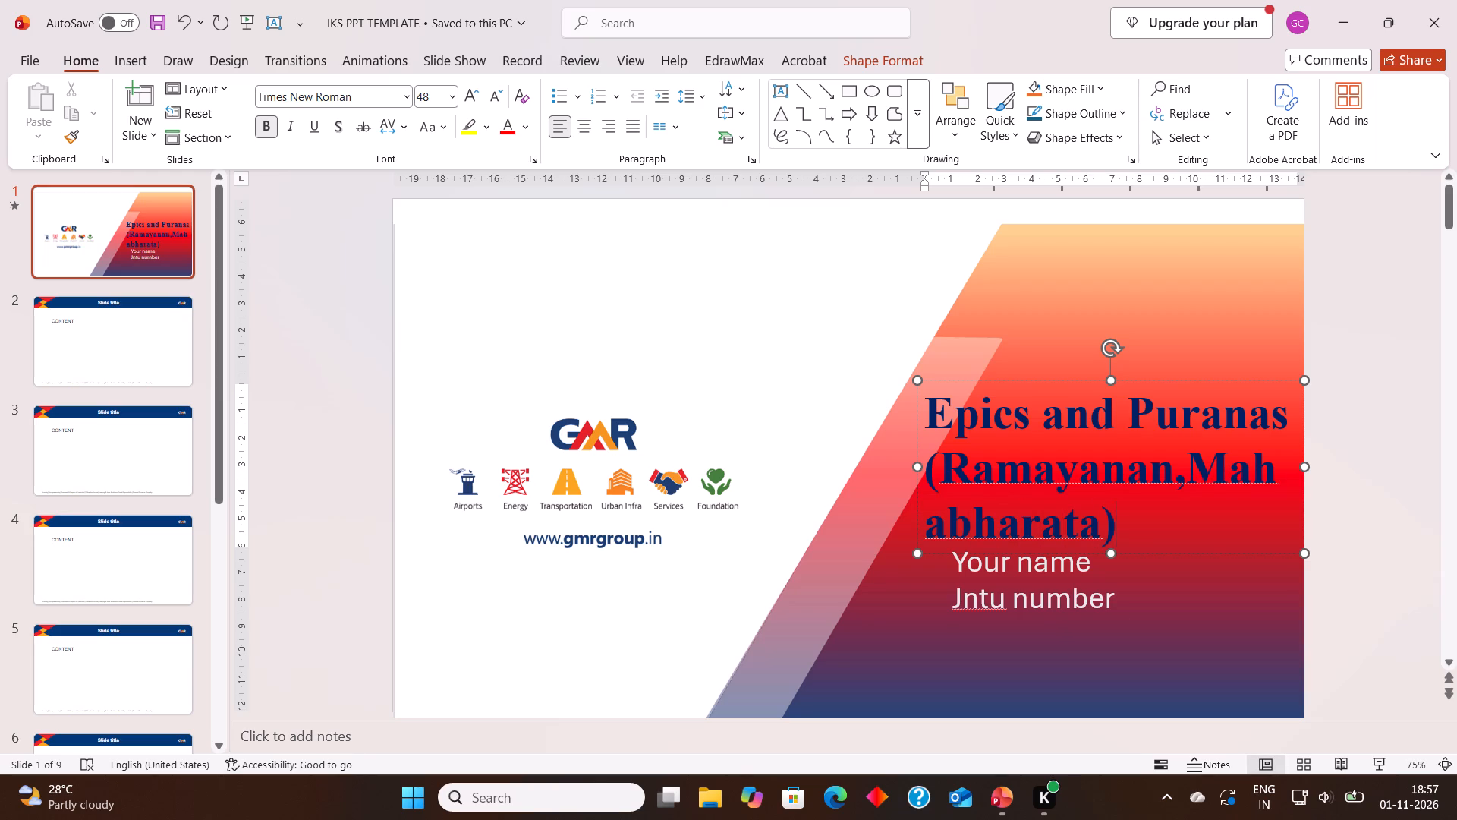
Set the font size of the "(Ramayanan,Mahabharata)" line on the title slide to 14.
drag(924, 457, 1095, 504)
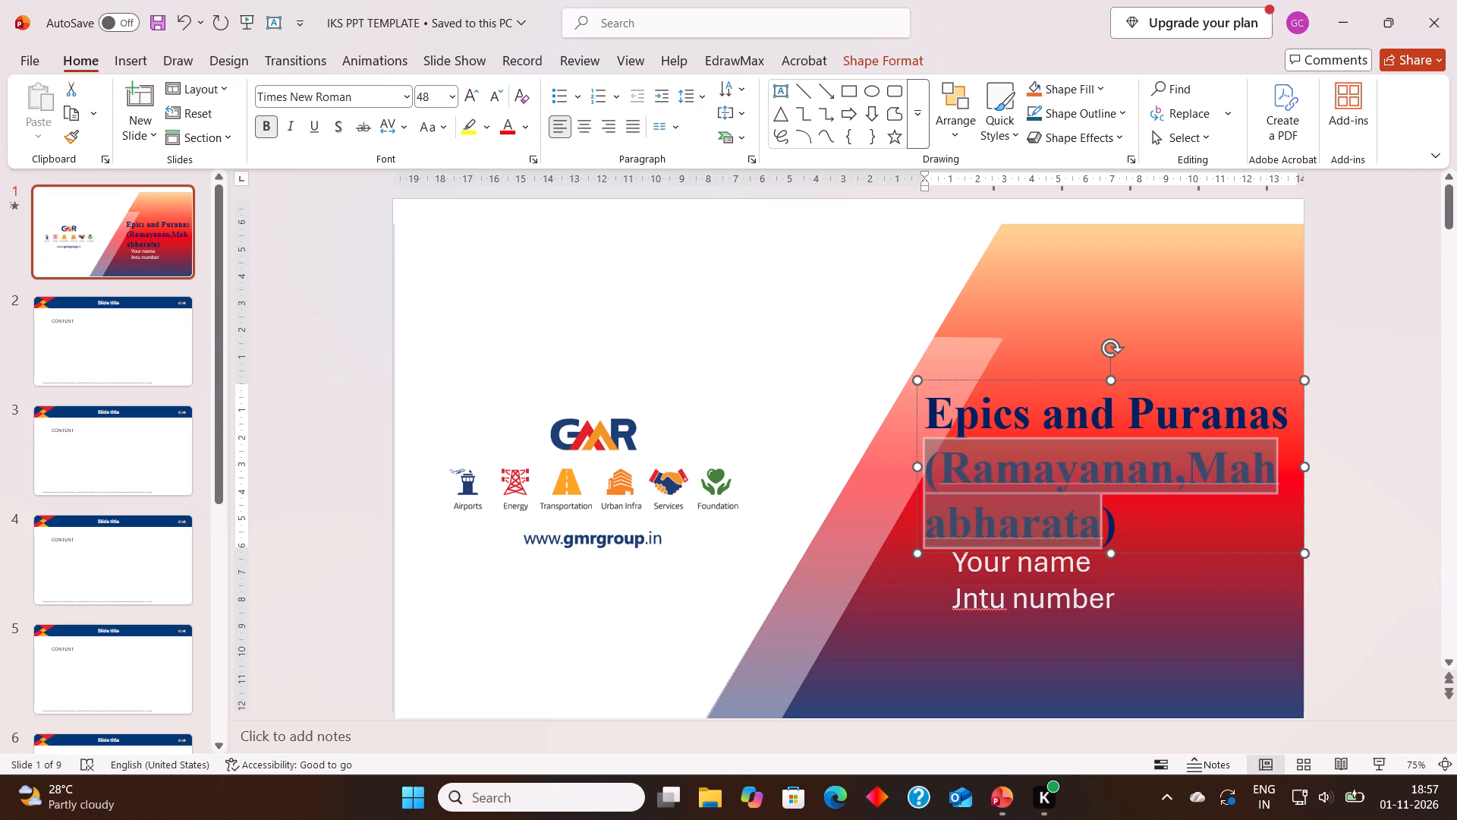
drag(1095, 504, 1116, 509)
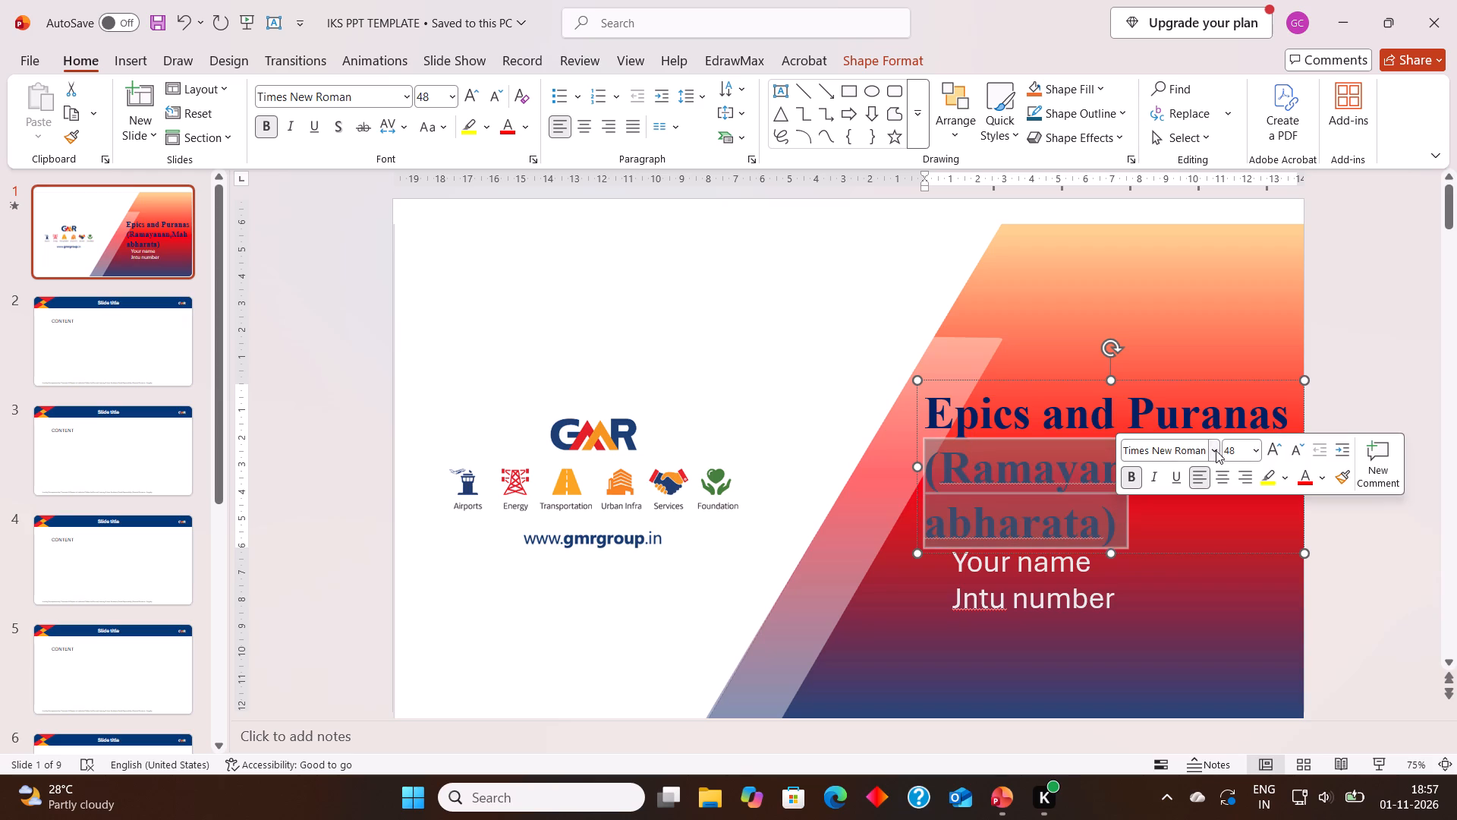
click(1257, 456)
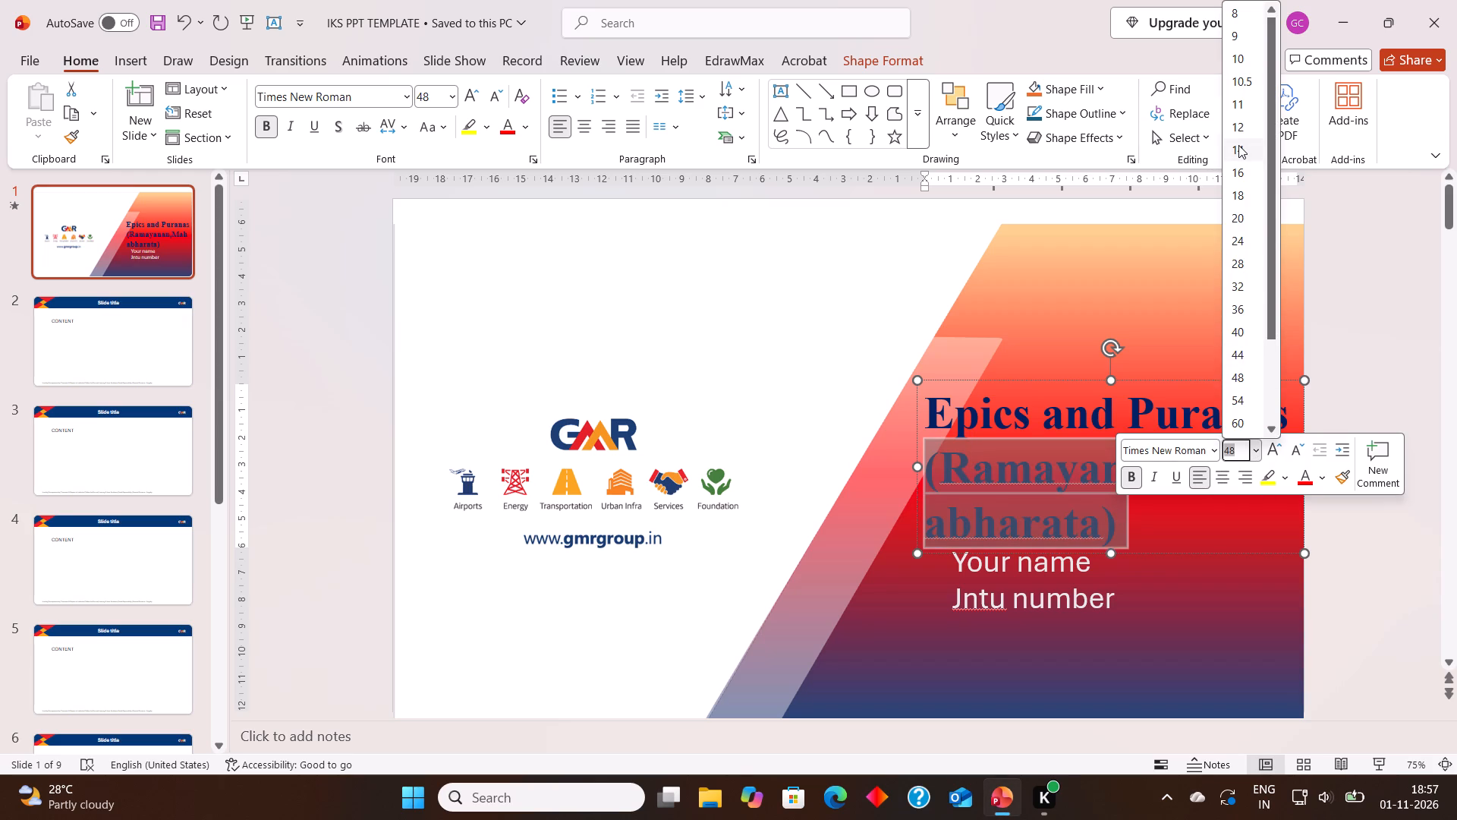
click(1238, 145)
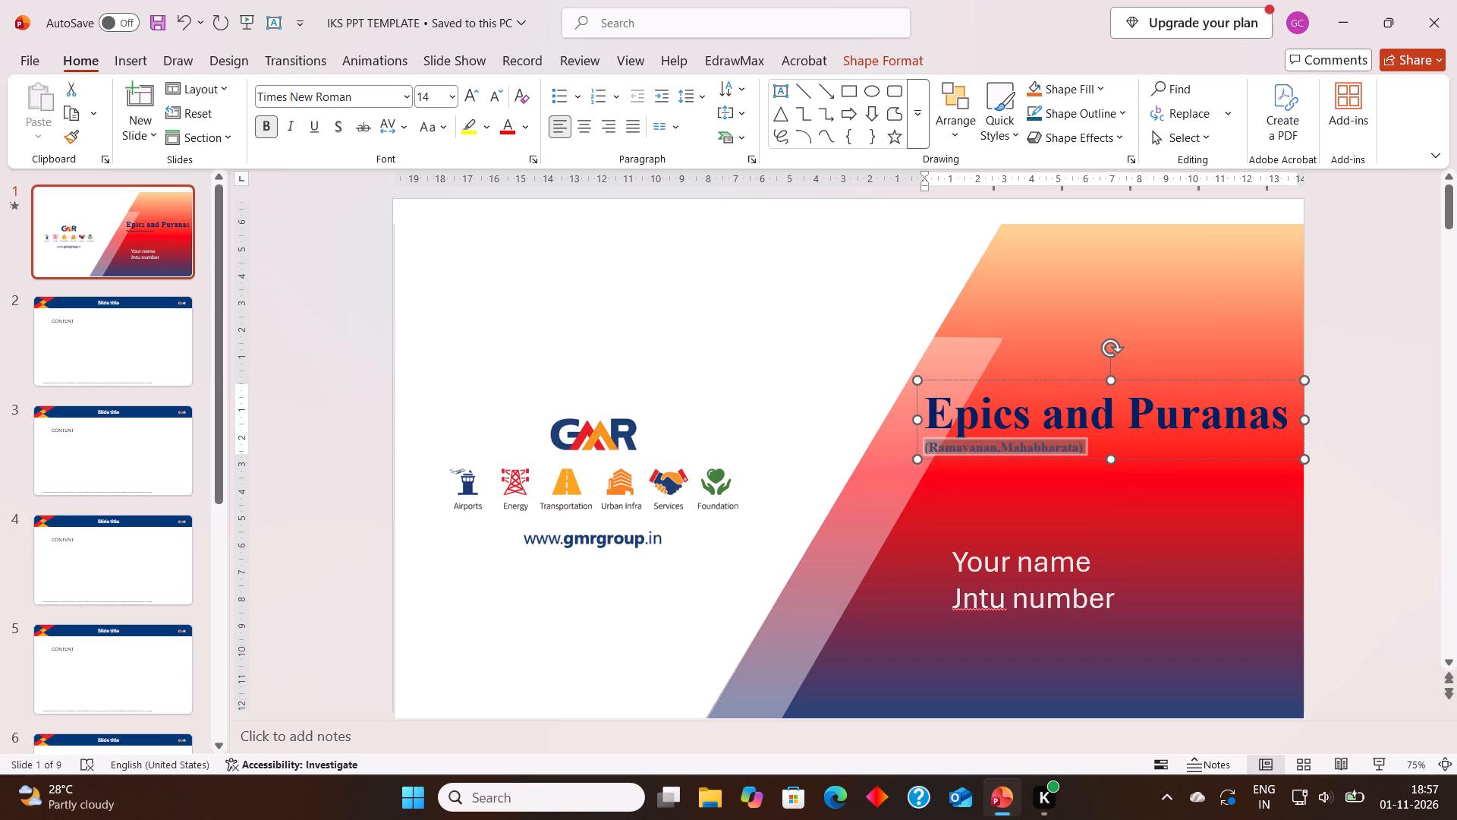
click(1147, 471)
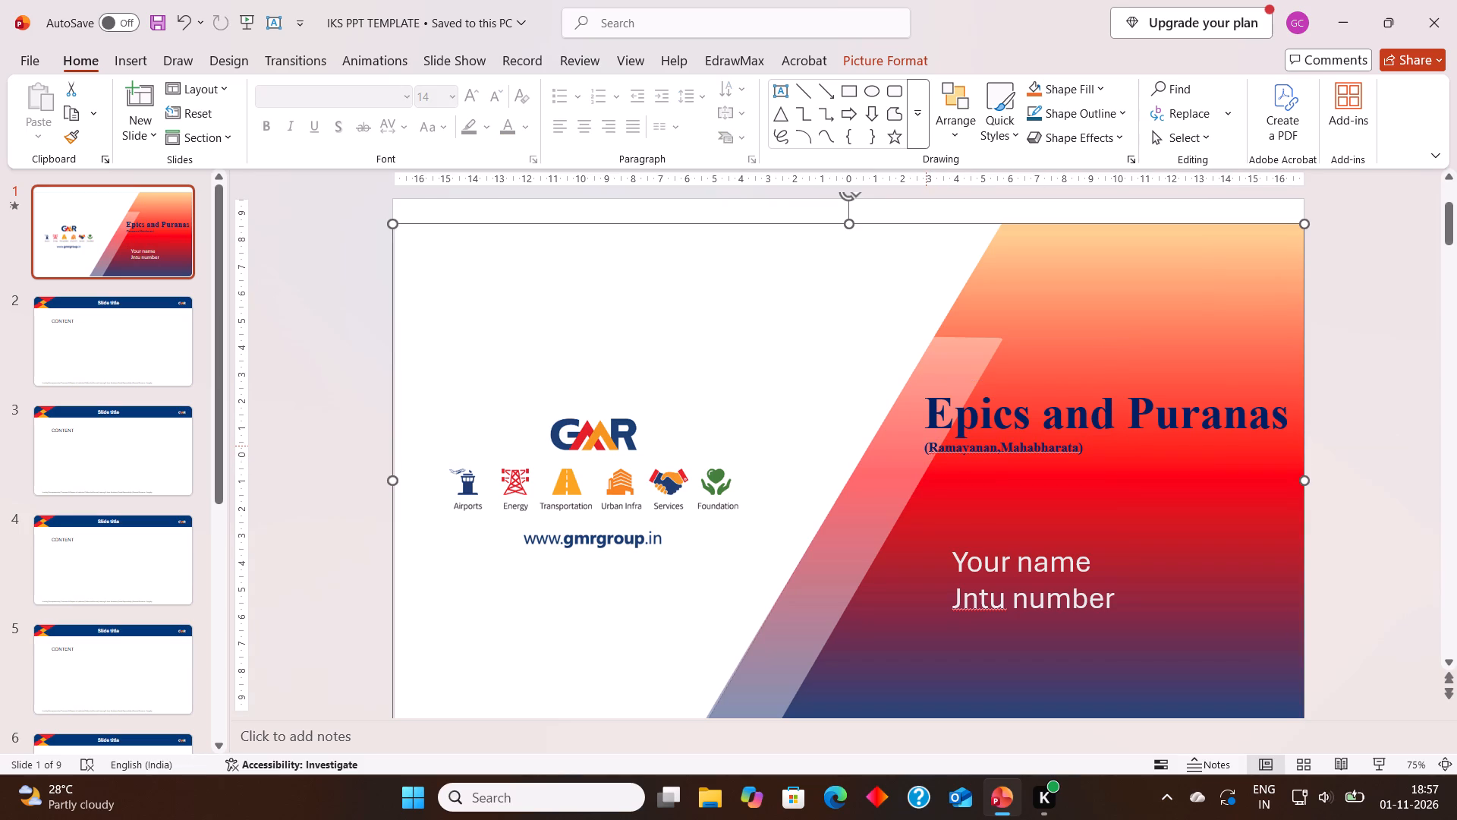
Set the font size of the "(Ramayanan,Mahabharata)" line on the title slide to 20.
drag(926, 446, 1078, 459)
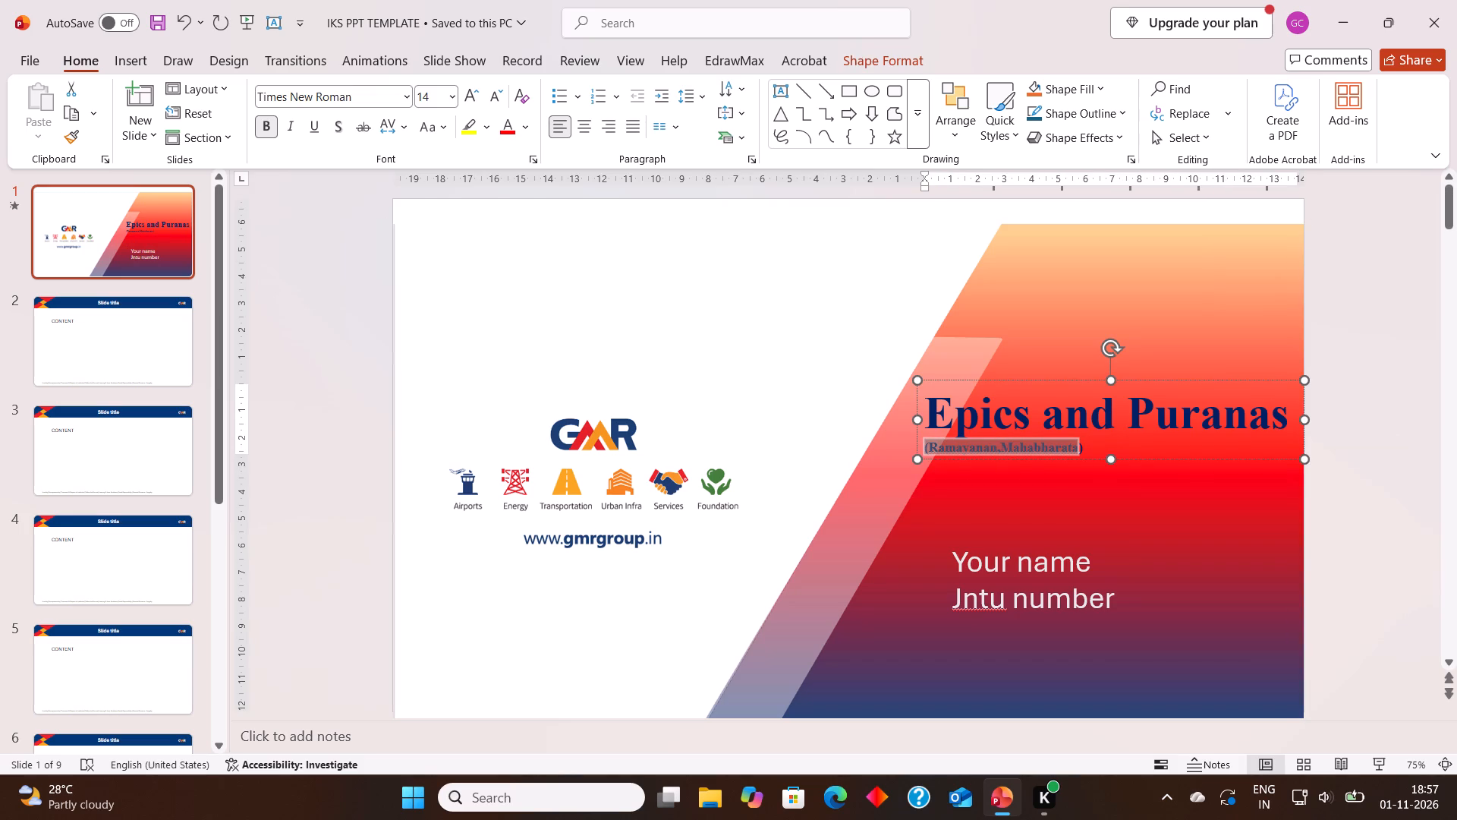
drag(1078, 459, 1082, 454)
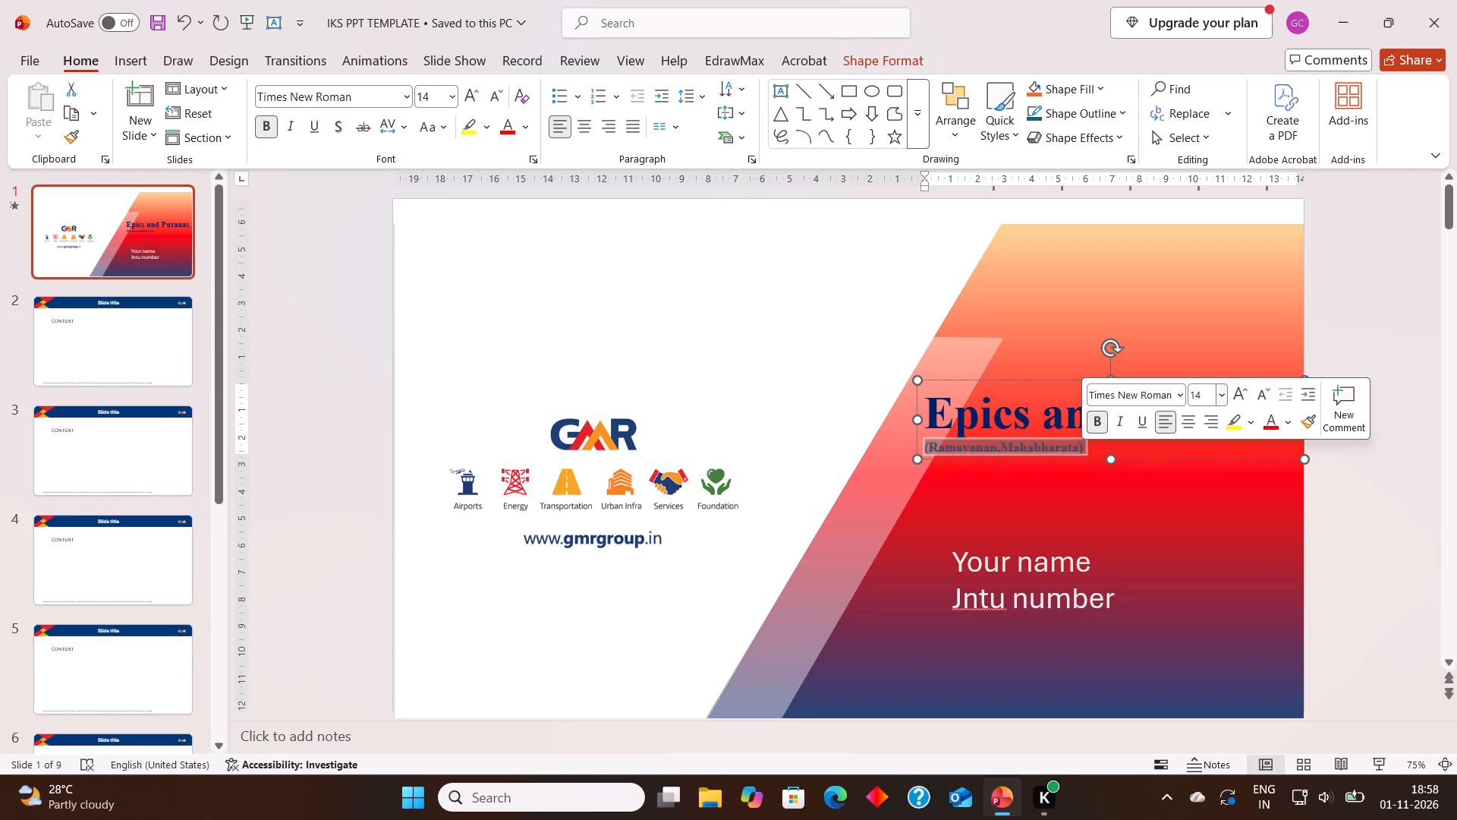
click(1219, 396)
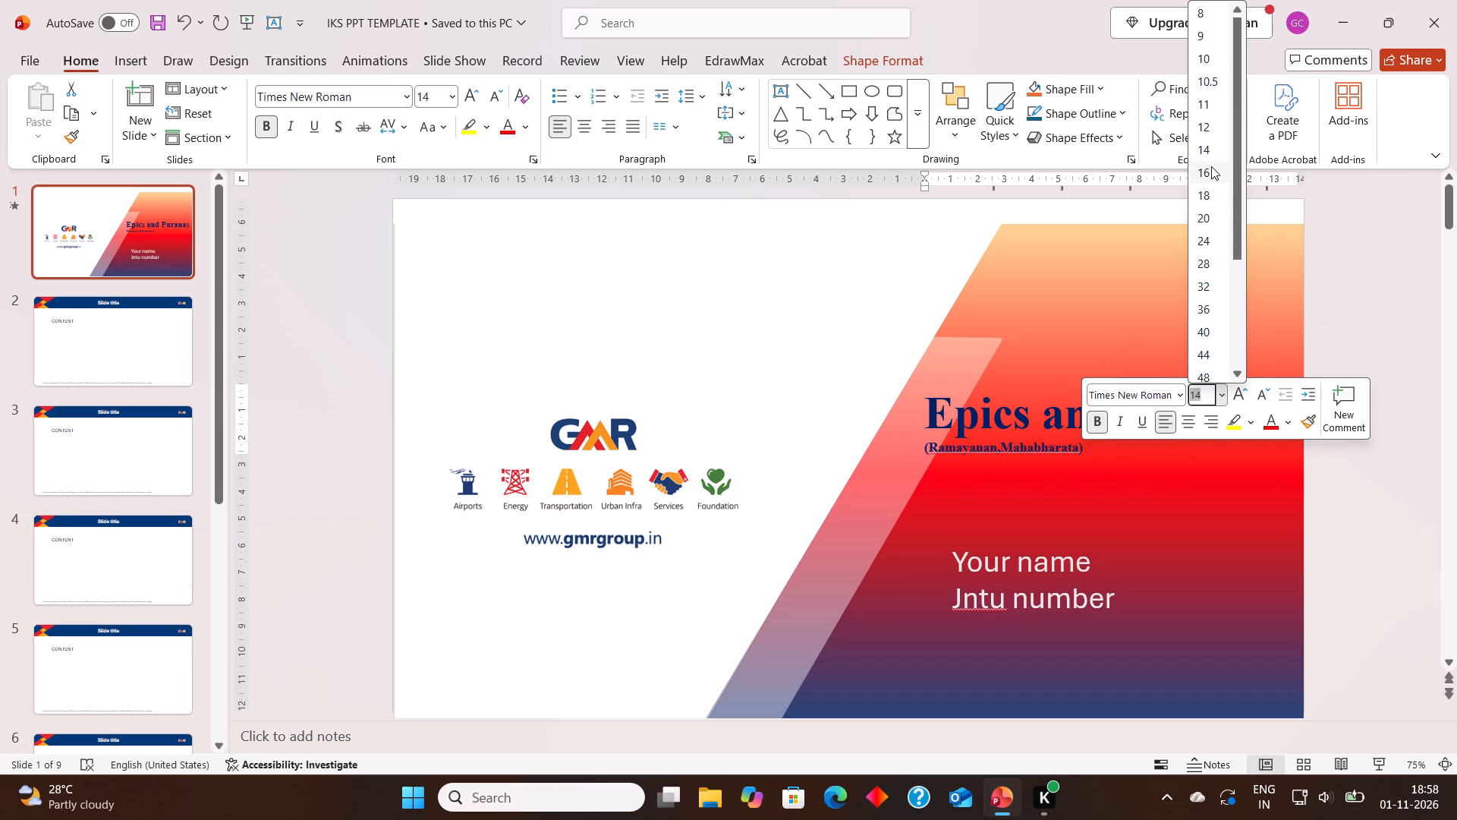
click(1212, 210)
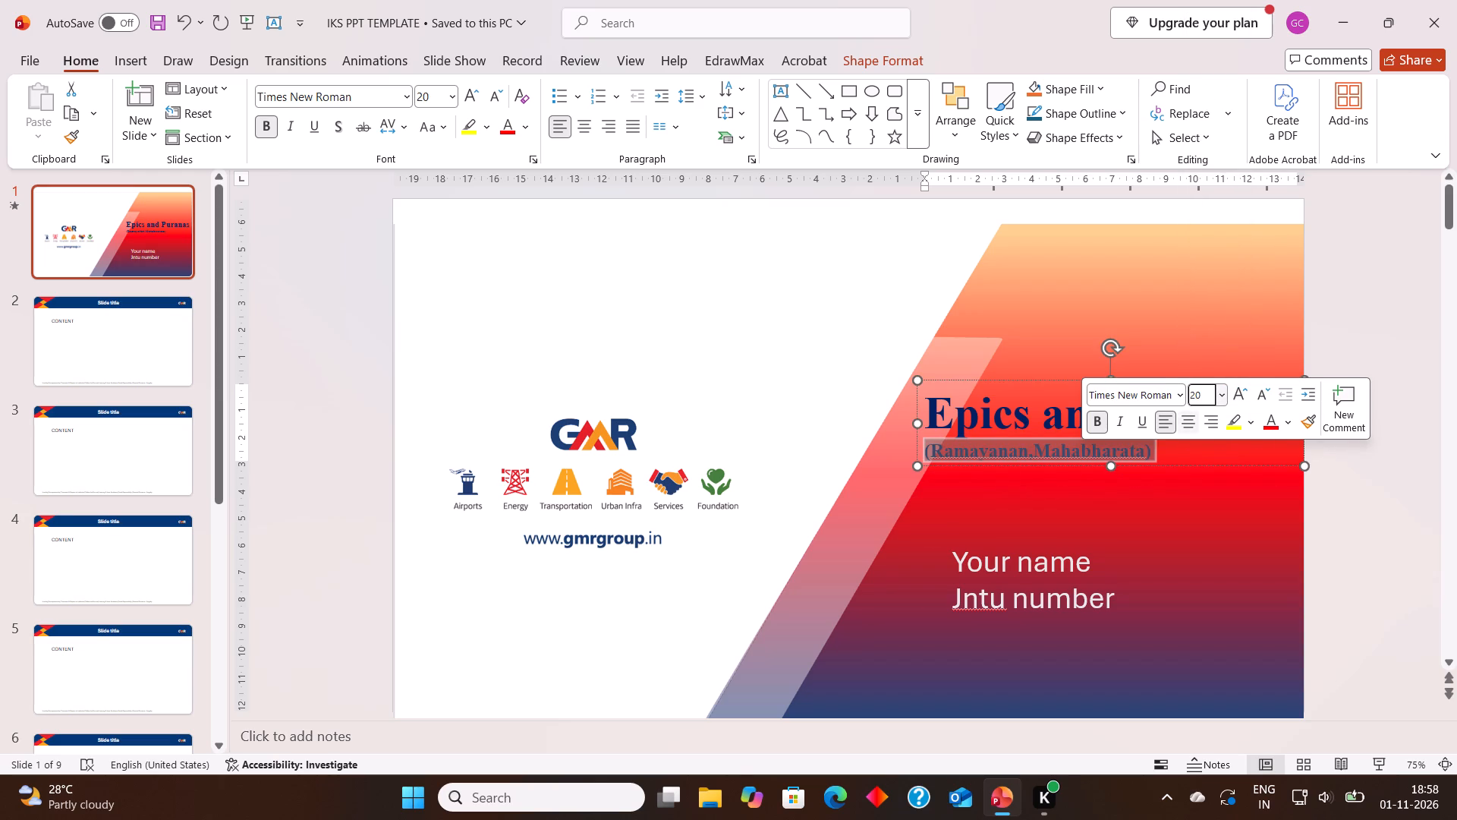
Insert eleven leading spaces before "(Ramayanan,Mahabharata)" to roughly centre the line beneath "Epics and Puranas".
click(925, 442)
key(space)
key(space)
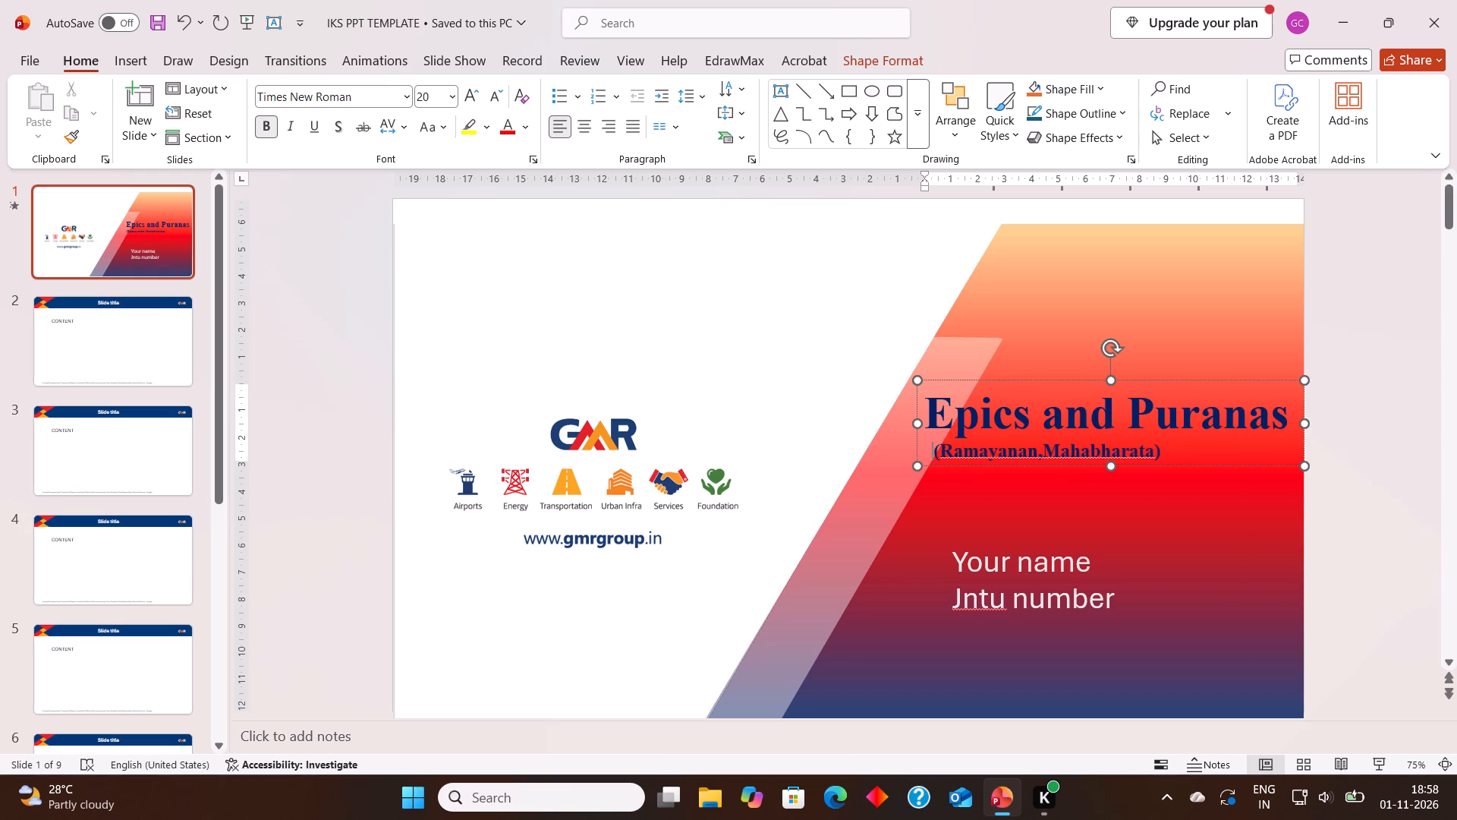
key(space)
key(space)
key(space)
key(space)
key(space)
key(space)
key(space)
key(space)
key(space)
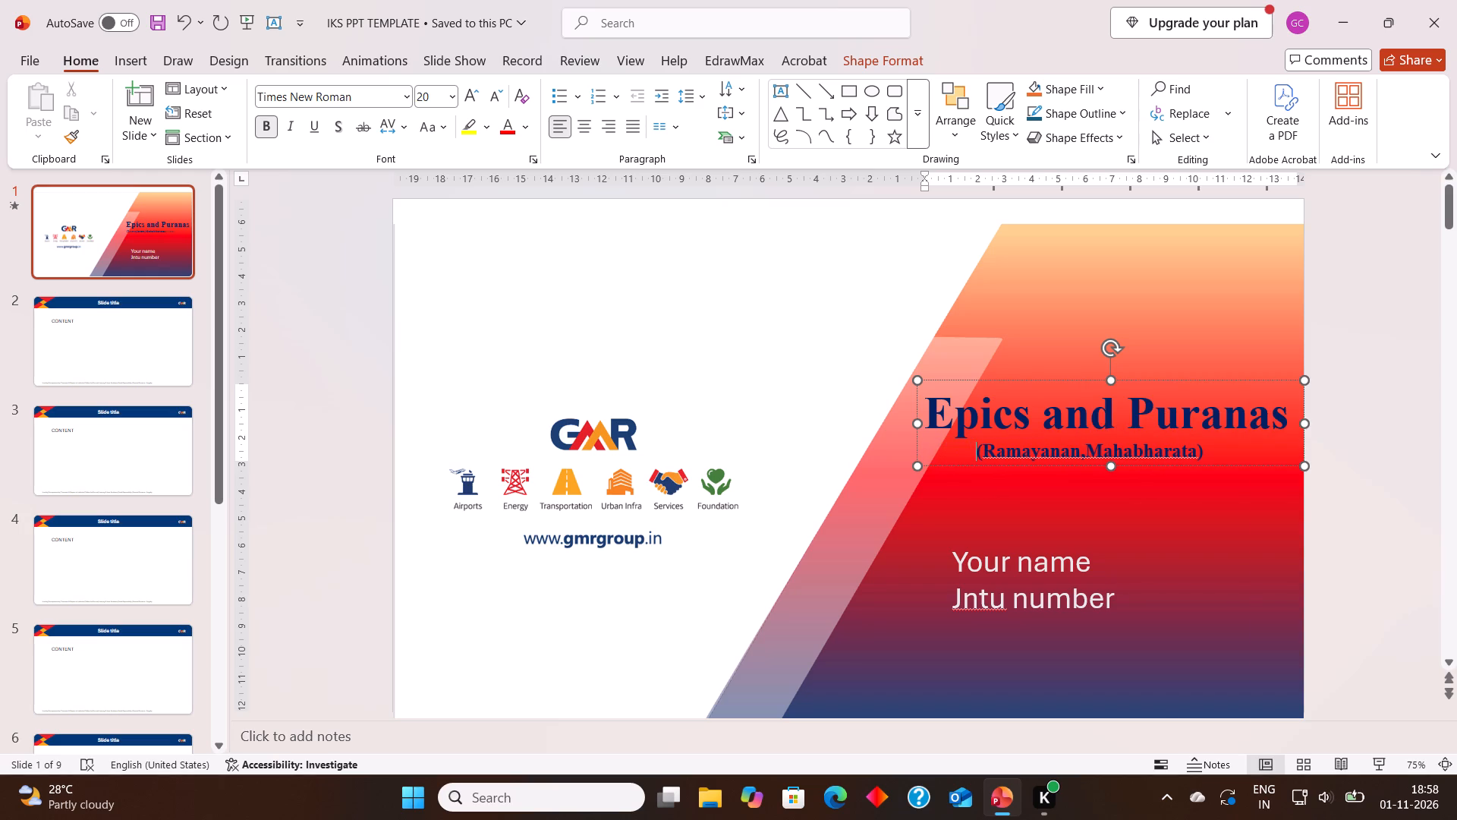
click(796, 346)
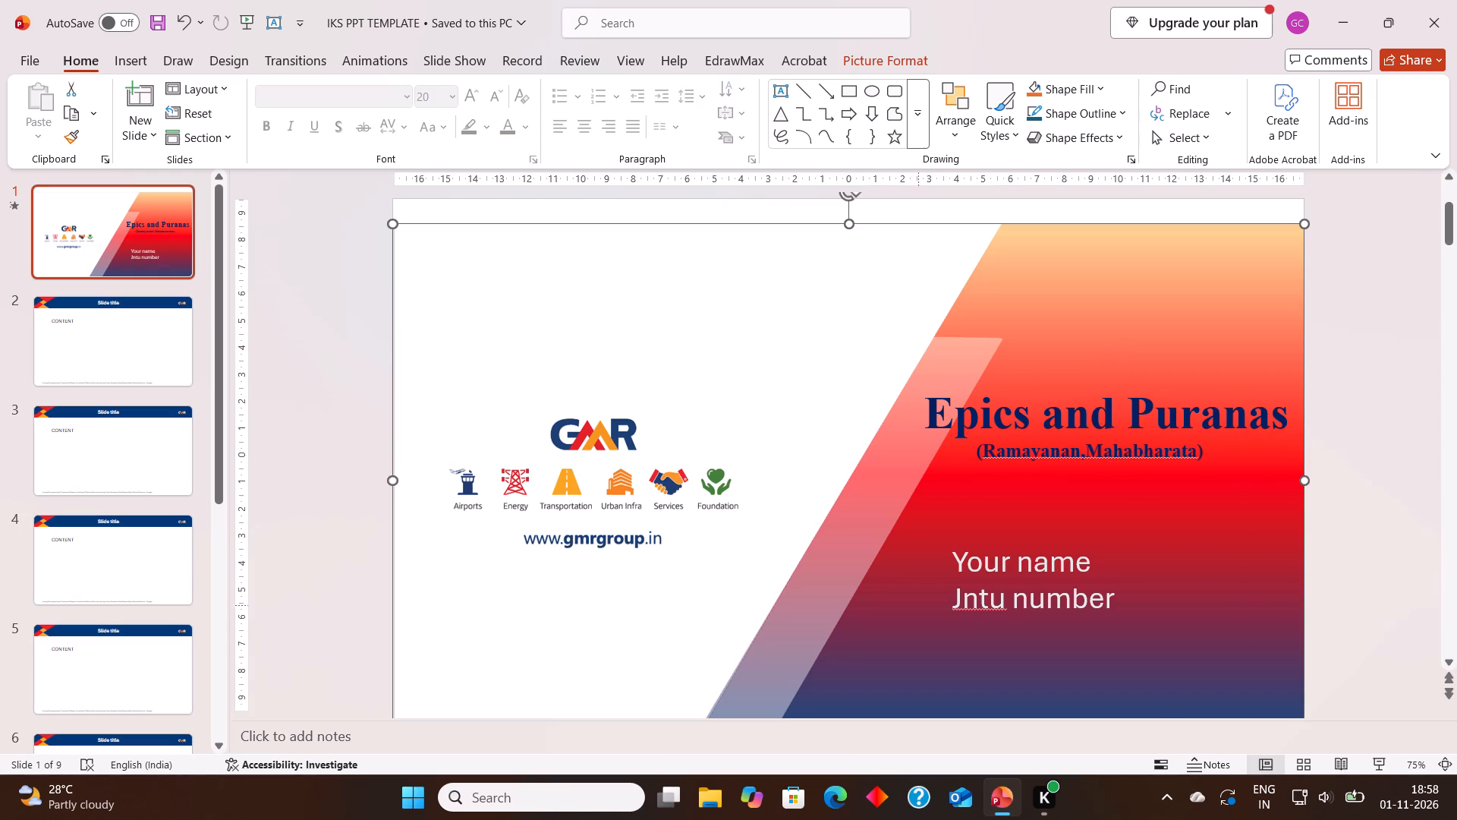
Replace the "Your name" placeholder text on the title slide with the presenter's name.
click(979, 565)
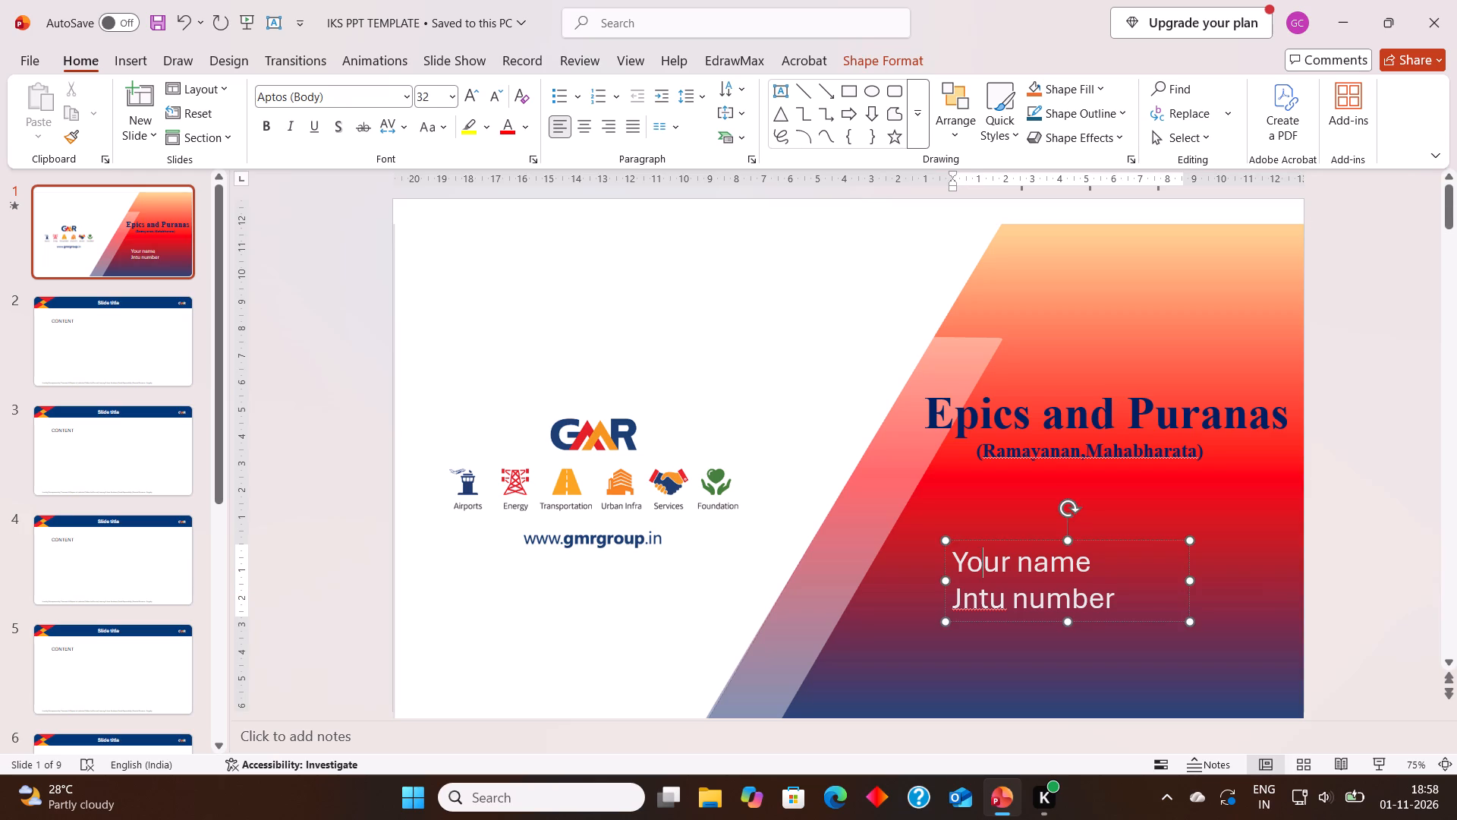
click(1101, 557)
key(BackSpace)
key(BackSpace)
key(BackSpace)
key(BackSpace)
key(BackSpace)
key(BackSpace)
key(BackSpace)
key(BackSpace)
key(BackSpace)
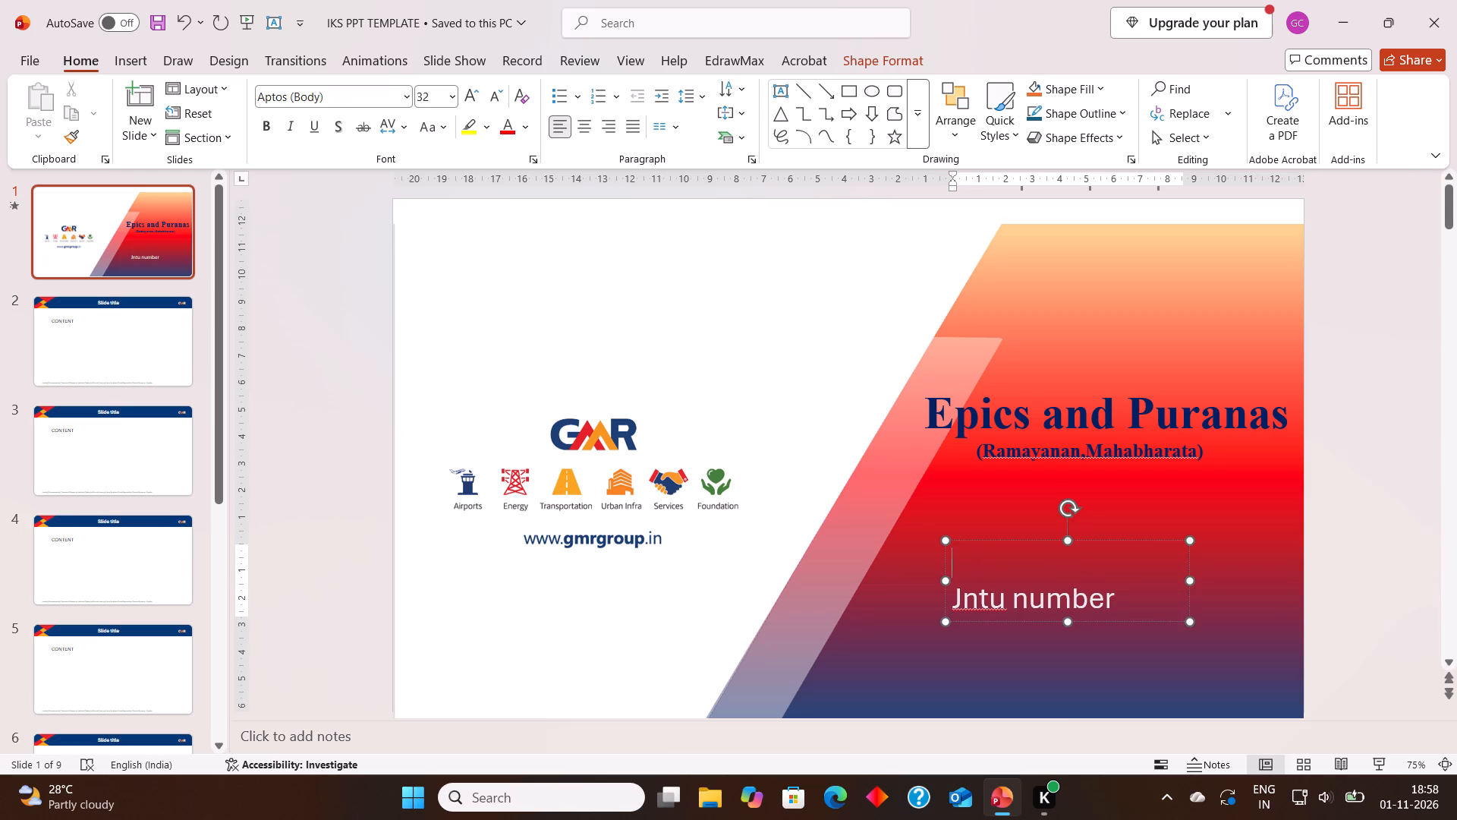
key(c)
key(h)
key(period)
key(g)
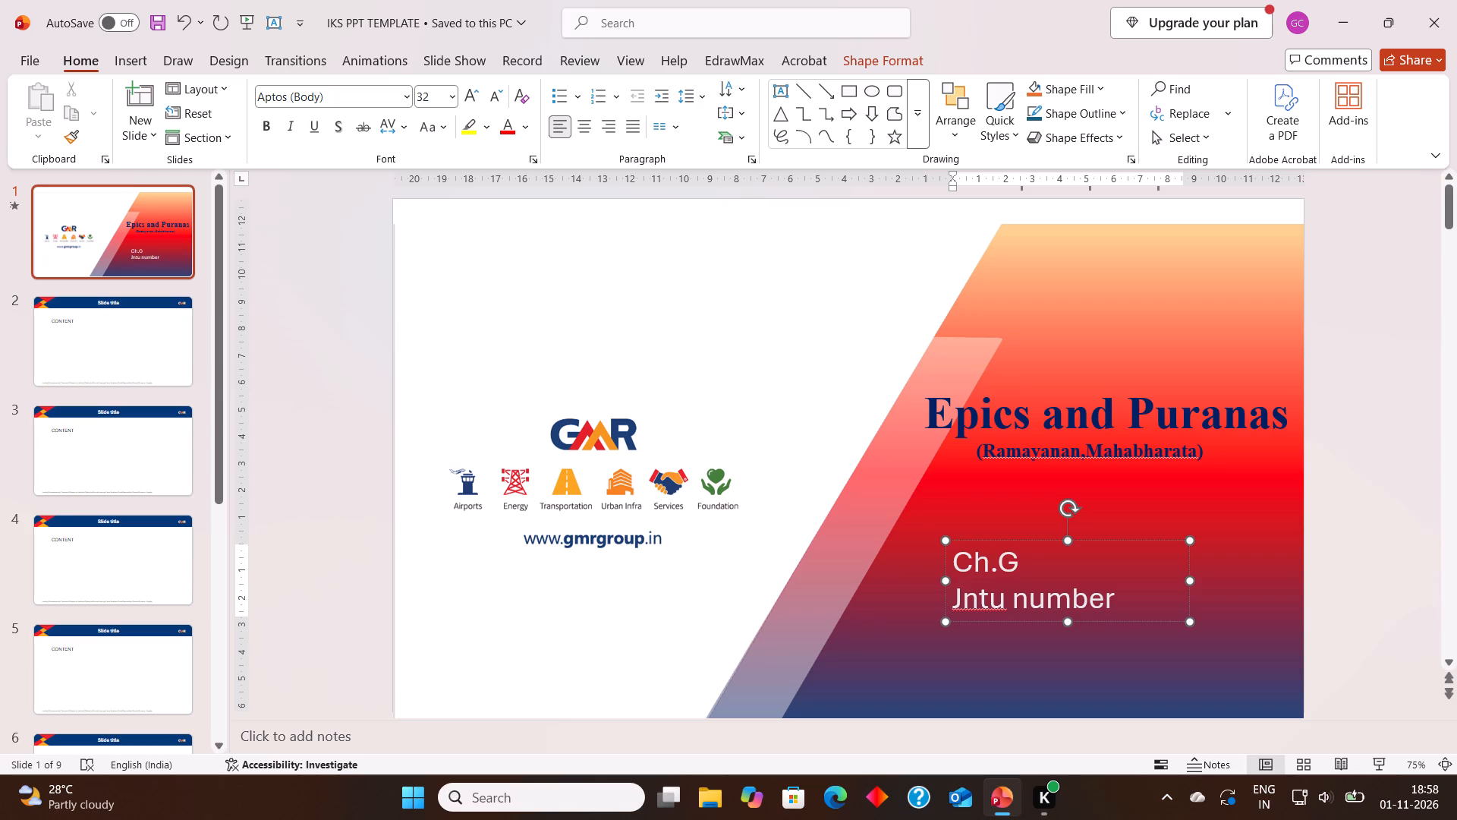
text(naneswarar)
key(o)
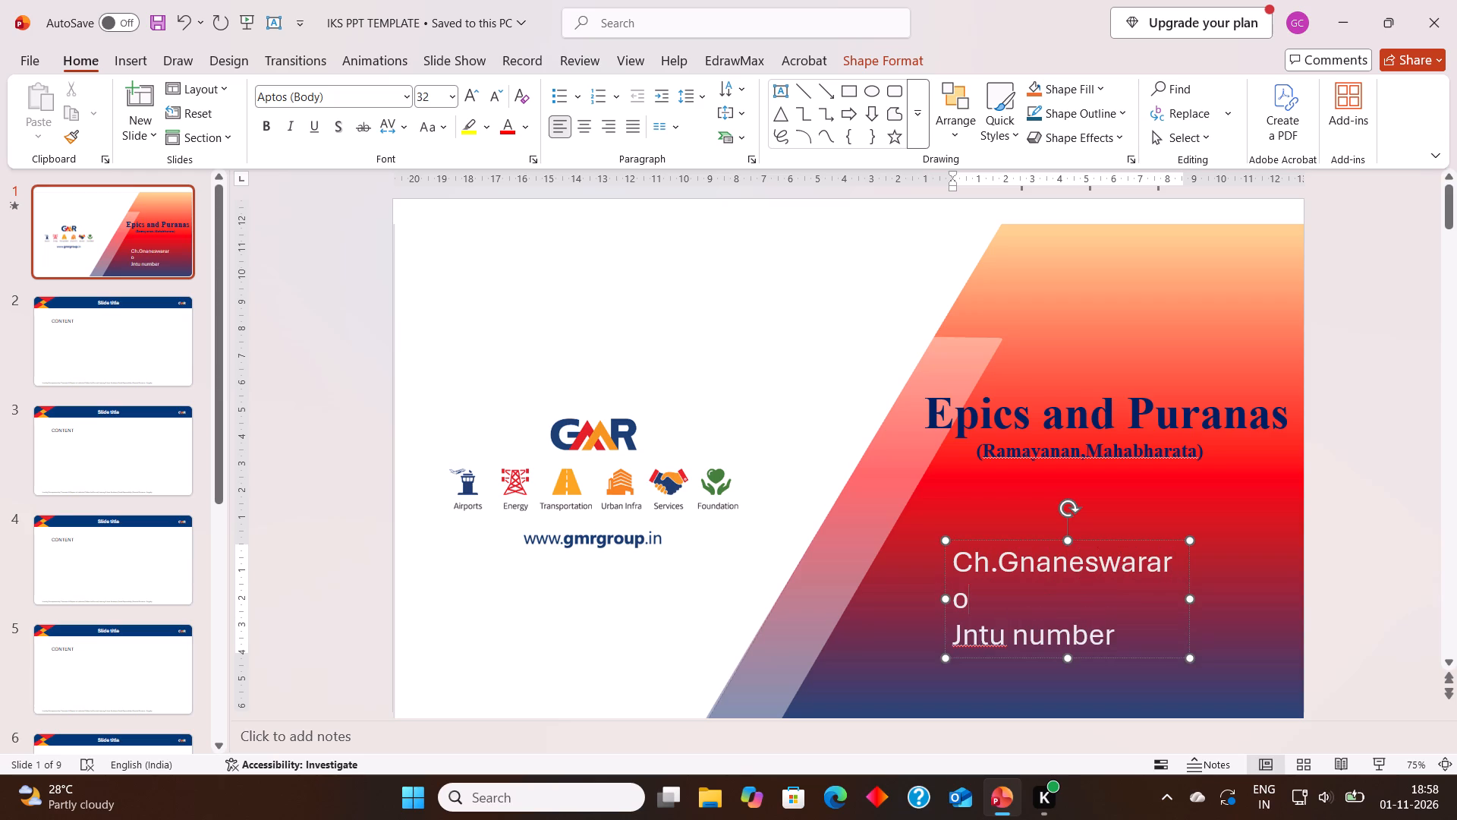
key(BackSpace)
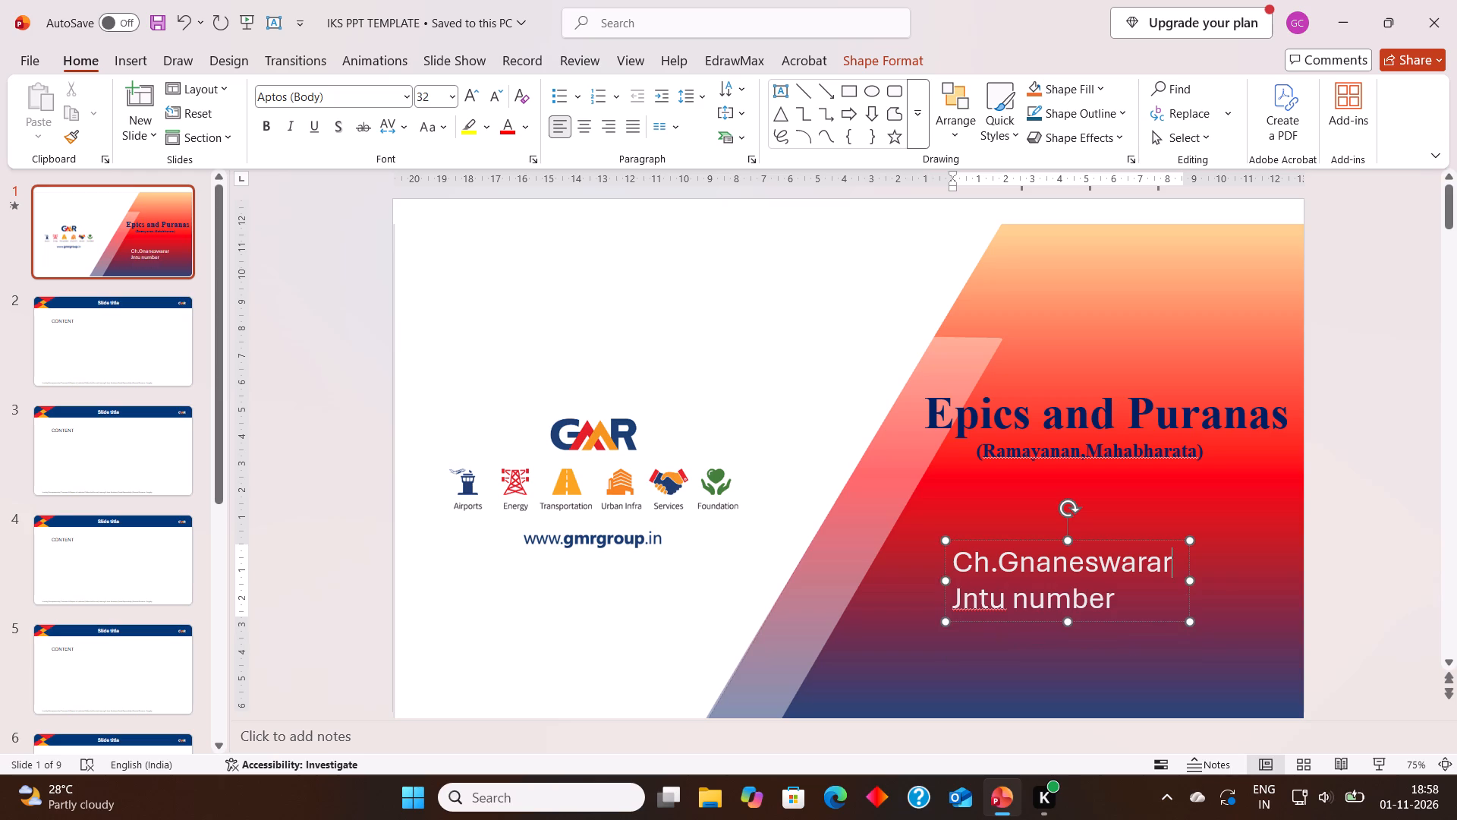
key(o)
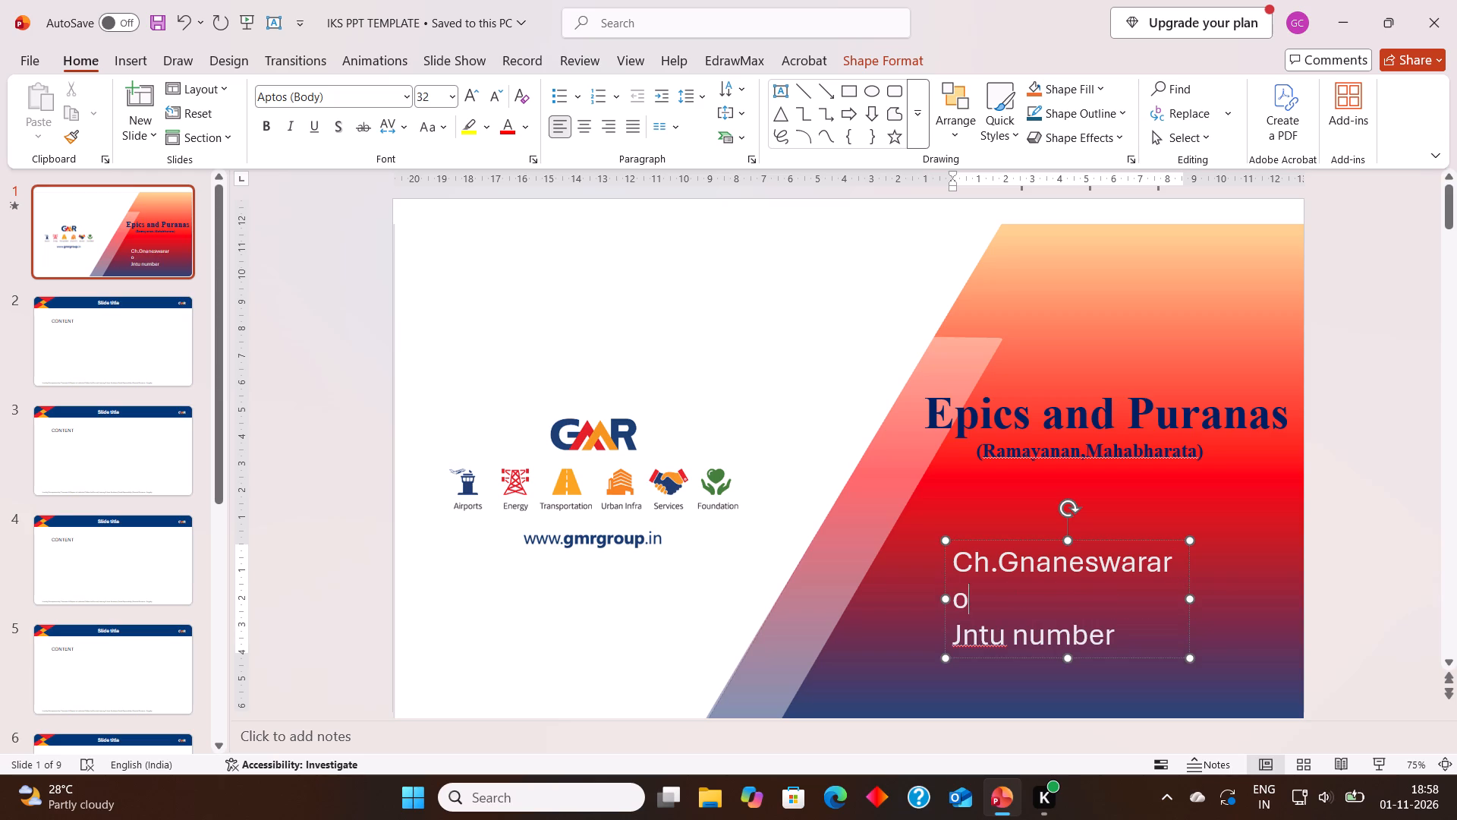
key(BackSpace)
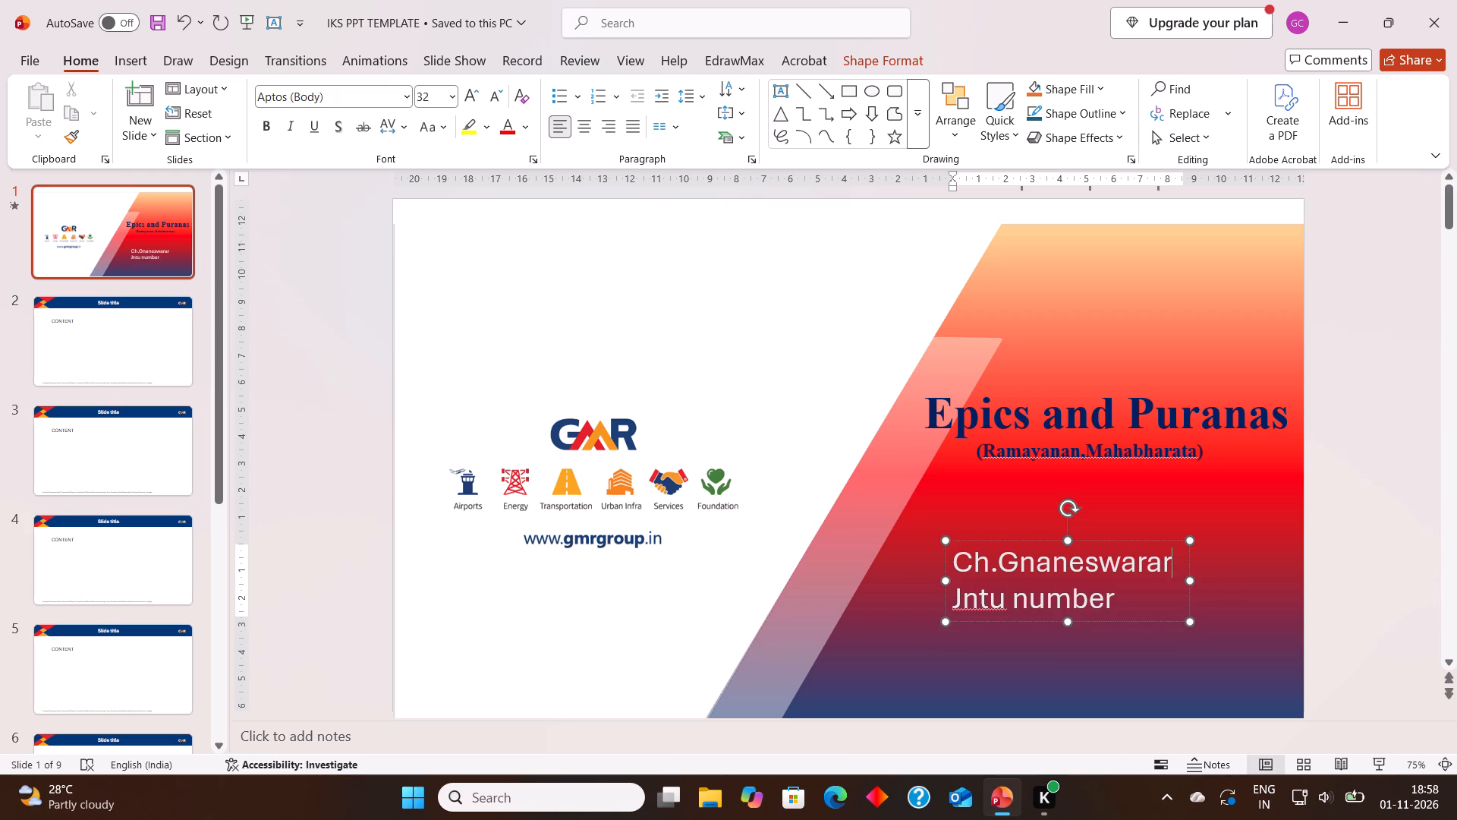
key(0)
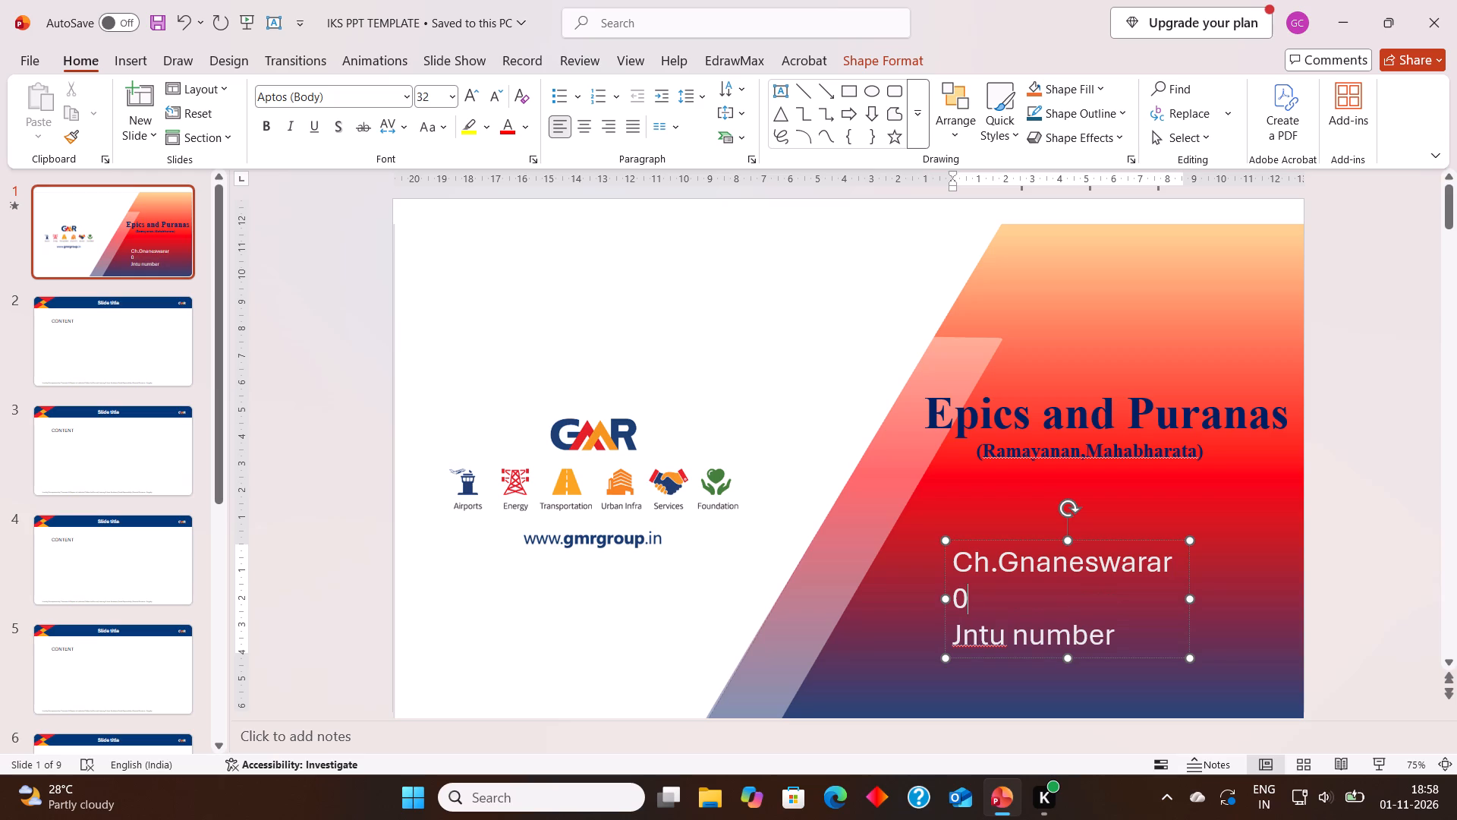
Set the font size of the presenter's name on the title slide to 28.
drag(953, 563, 977, 588)
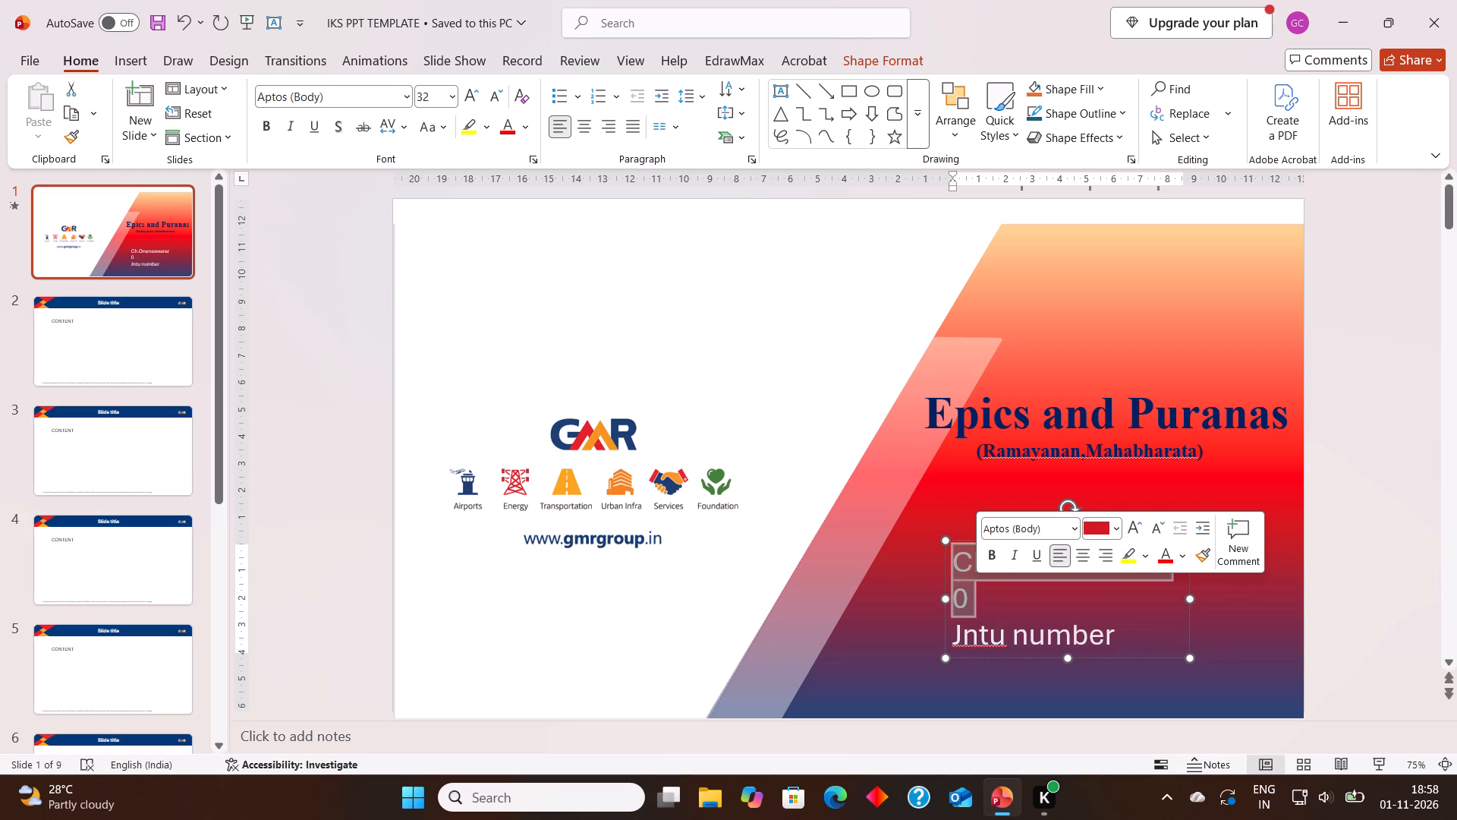
click(1116, 525)
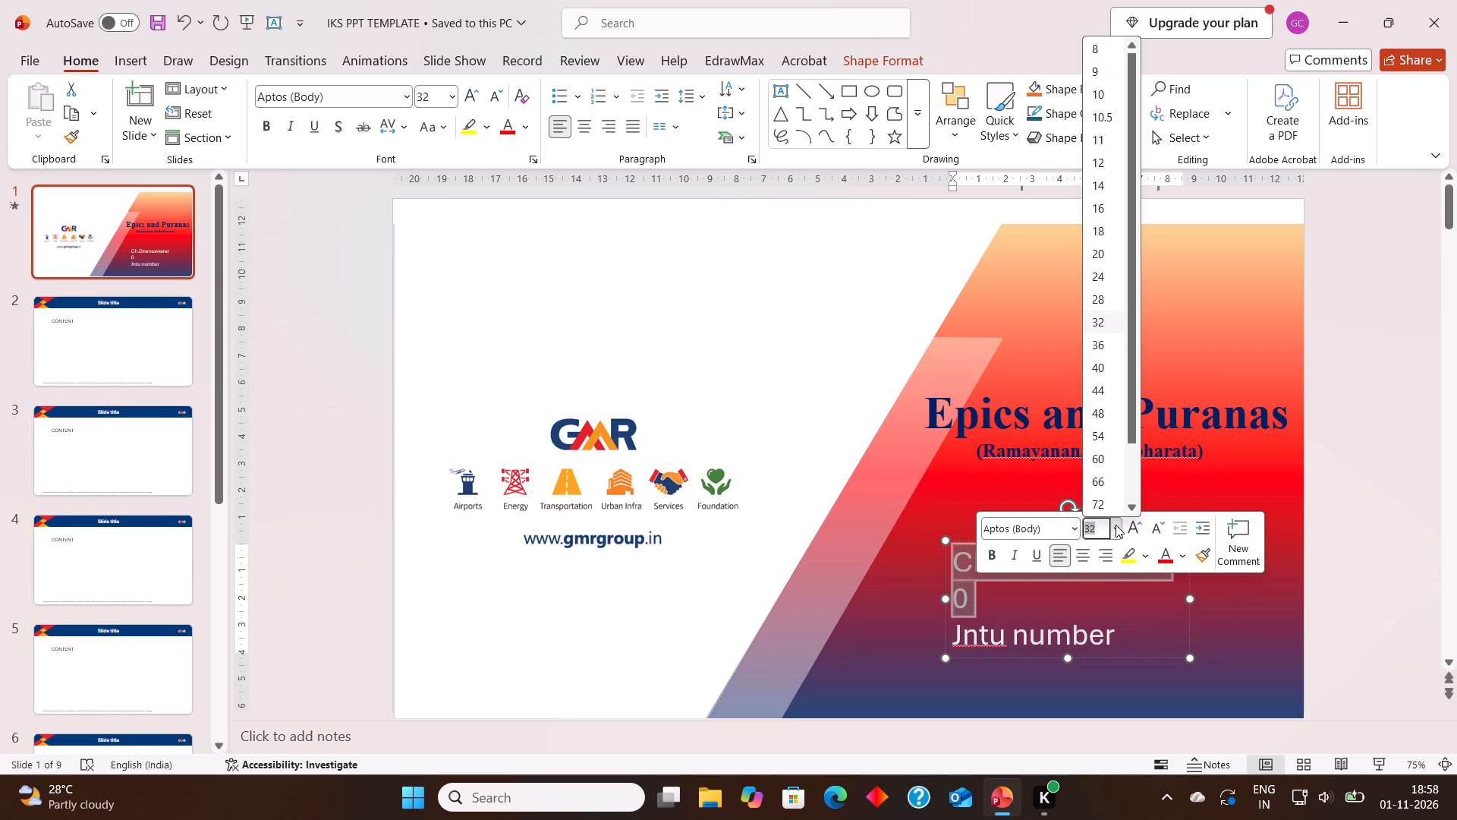
click(1108, 304)
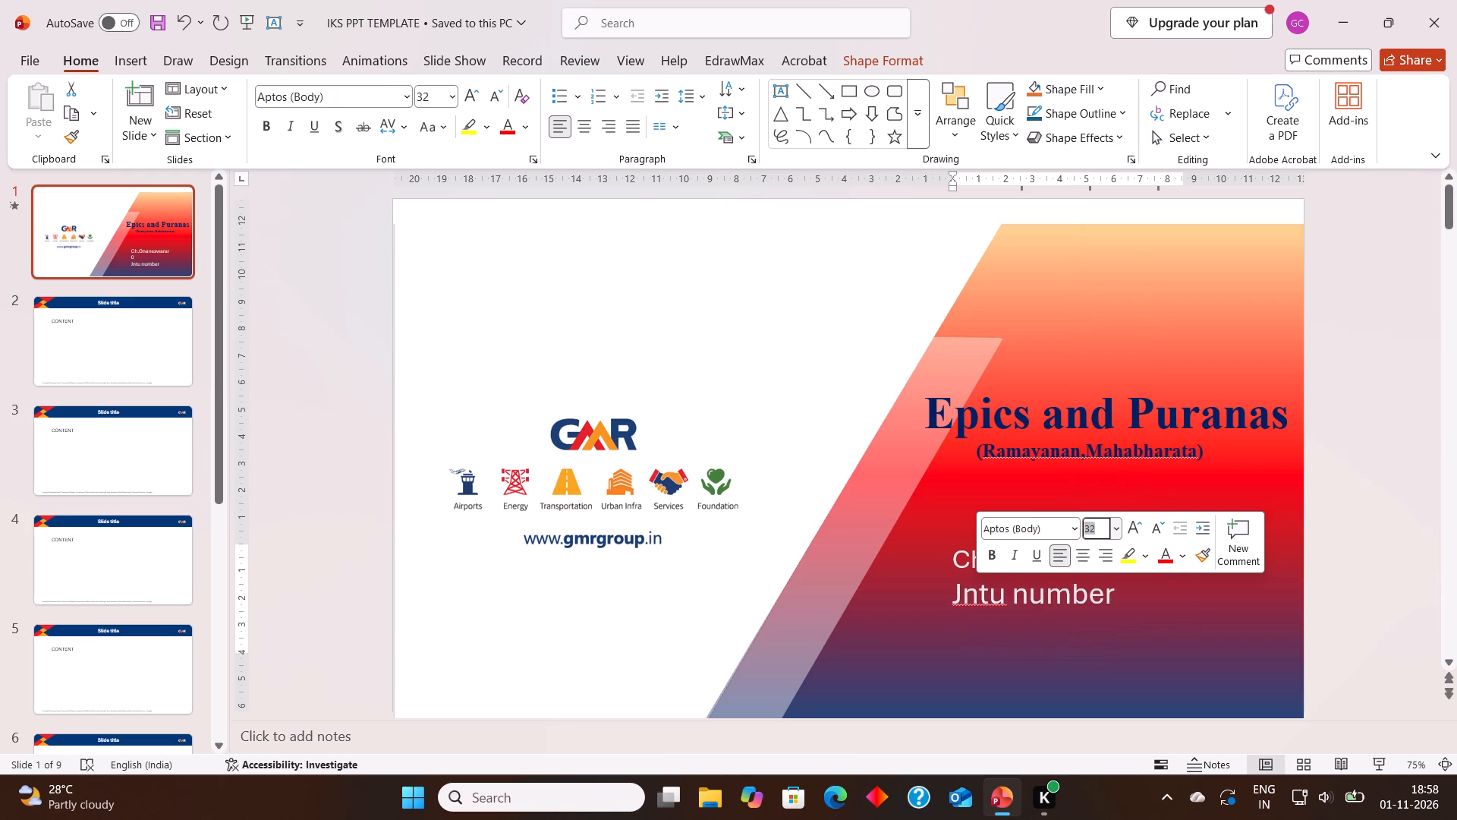
click(880, 431)
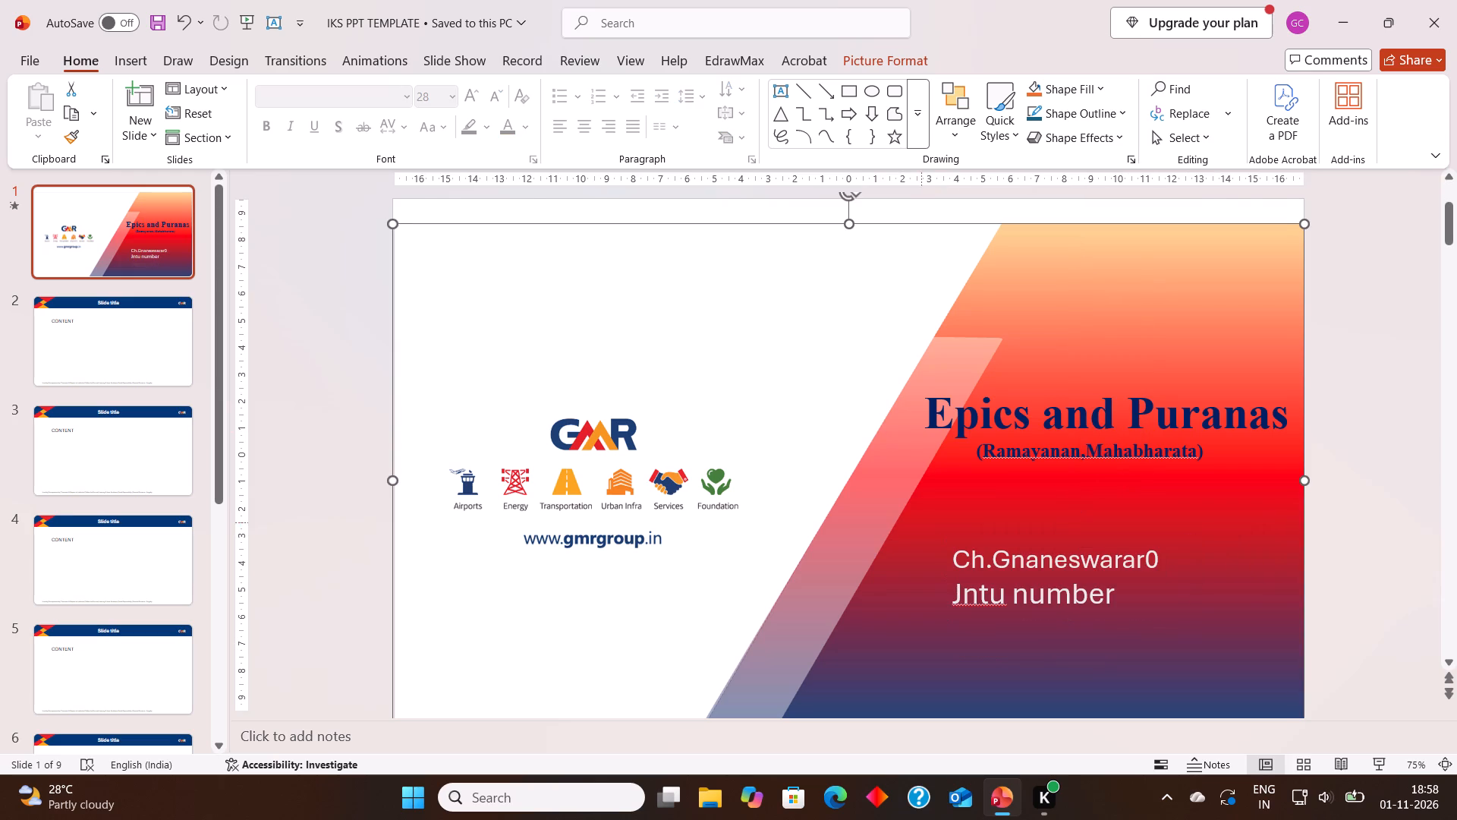
Correct the last character of the presenter's name to the letter "o".
click(1156, 554)
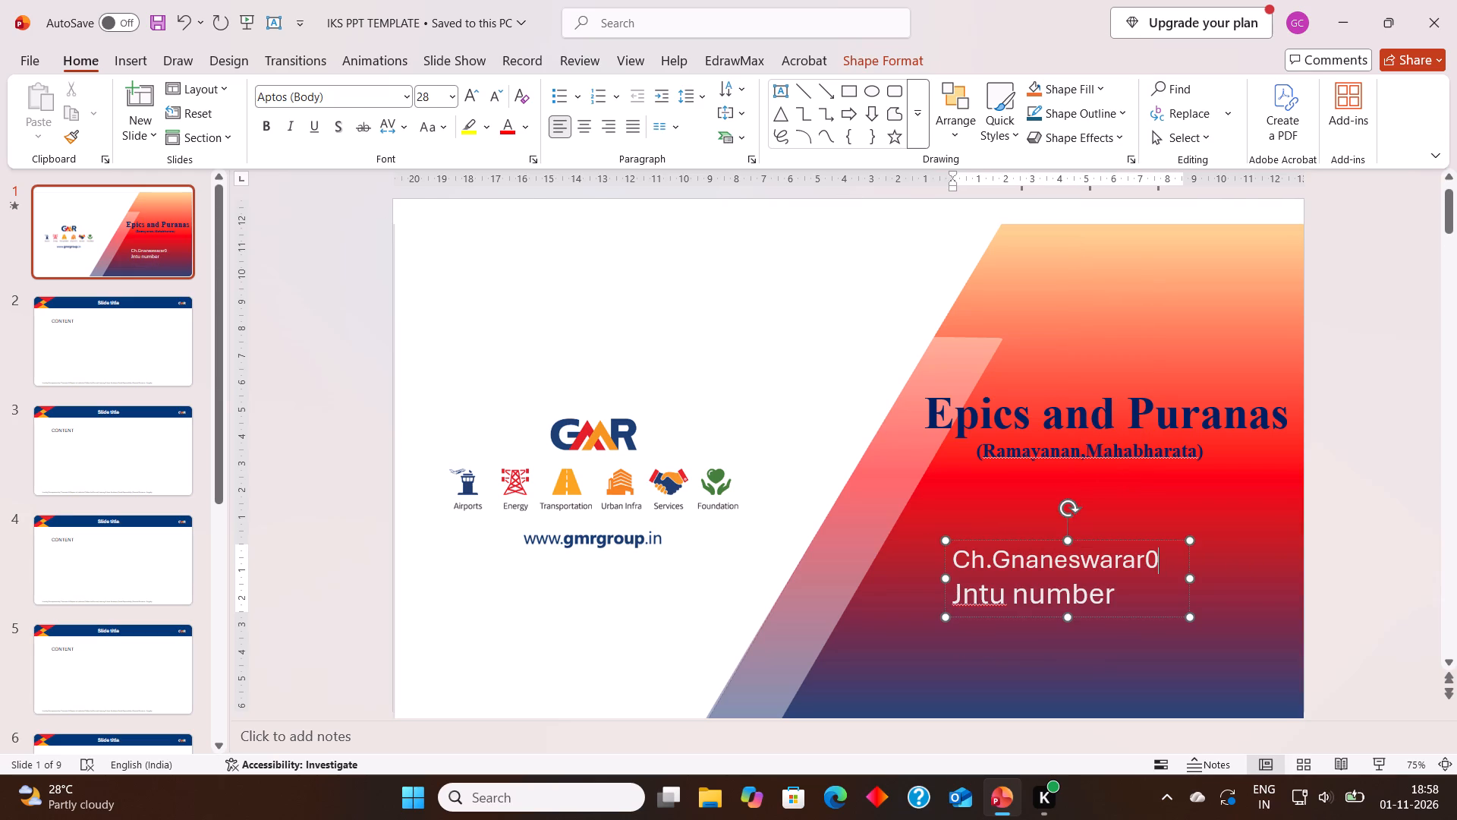
key(BackSpace)
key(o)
Replace the "Jntu number" placeholder text on the title slide with the presenter's JNTU number.
click(1128, 593)
key(BackSpace)
key(BackSpace)
key(BackSpace)
key(BackSpace)
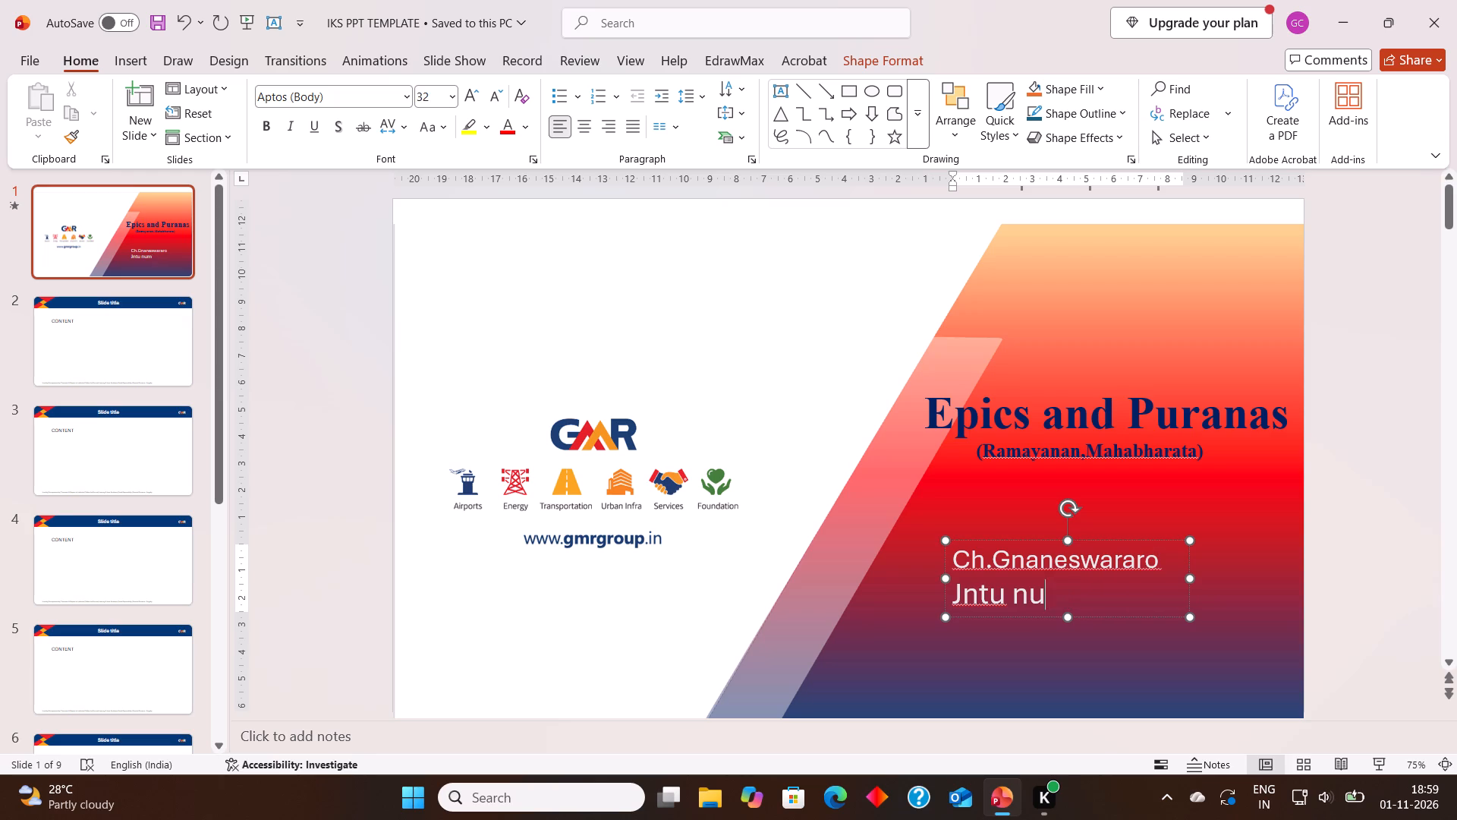
key(BackSpace)
key(BackSpace)
key(BackSpace)
key(BackSpace)
key(BackSpace)
key(BackSpace)
key(BackSpace)
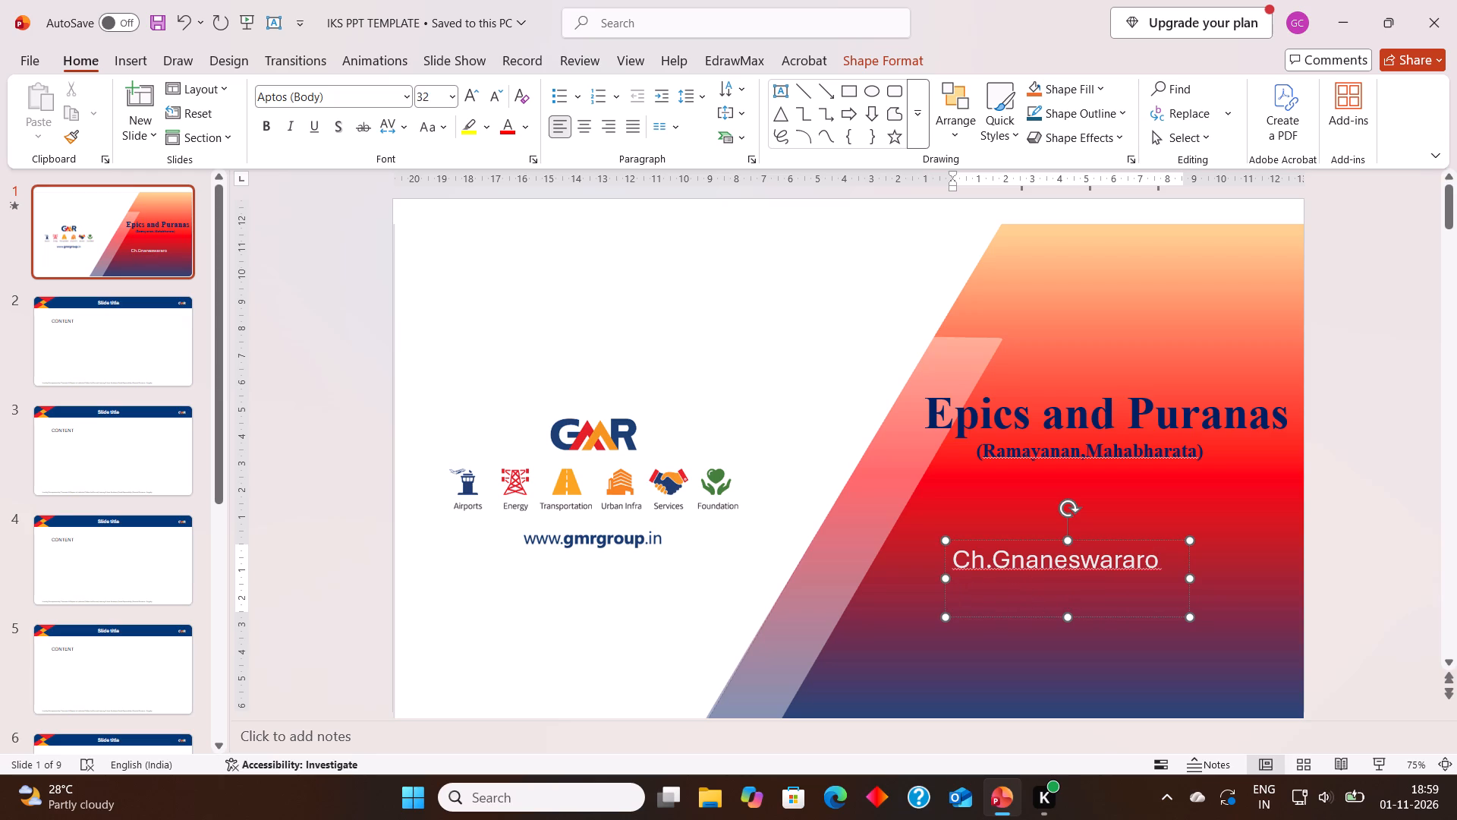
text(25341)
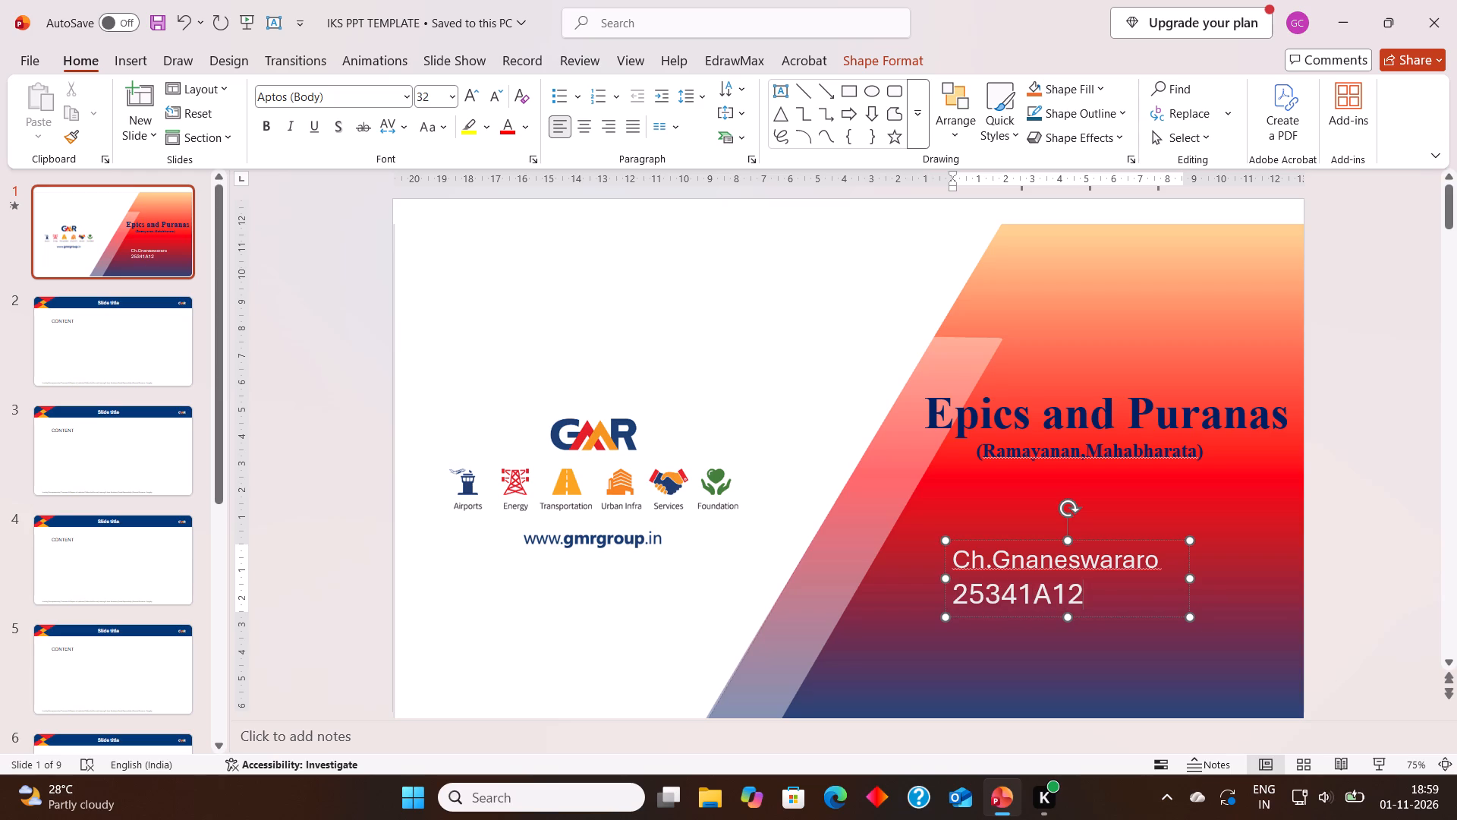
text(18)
Select the presenter's name line on the title slide for formatting.
drag(953, 554, 1078, 553)
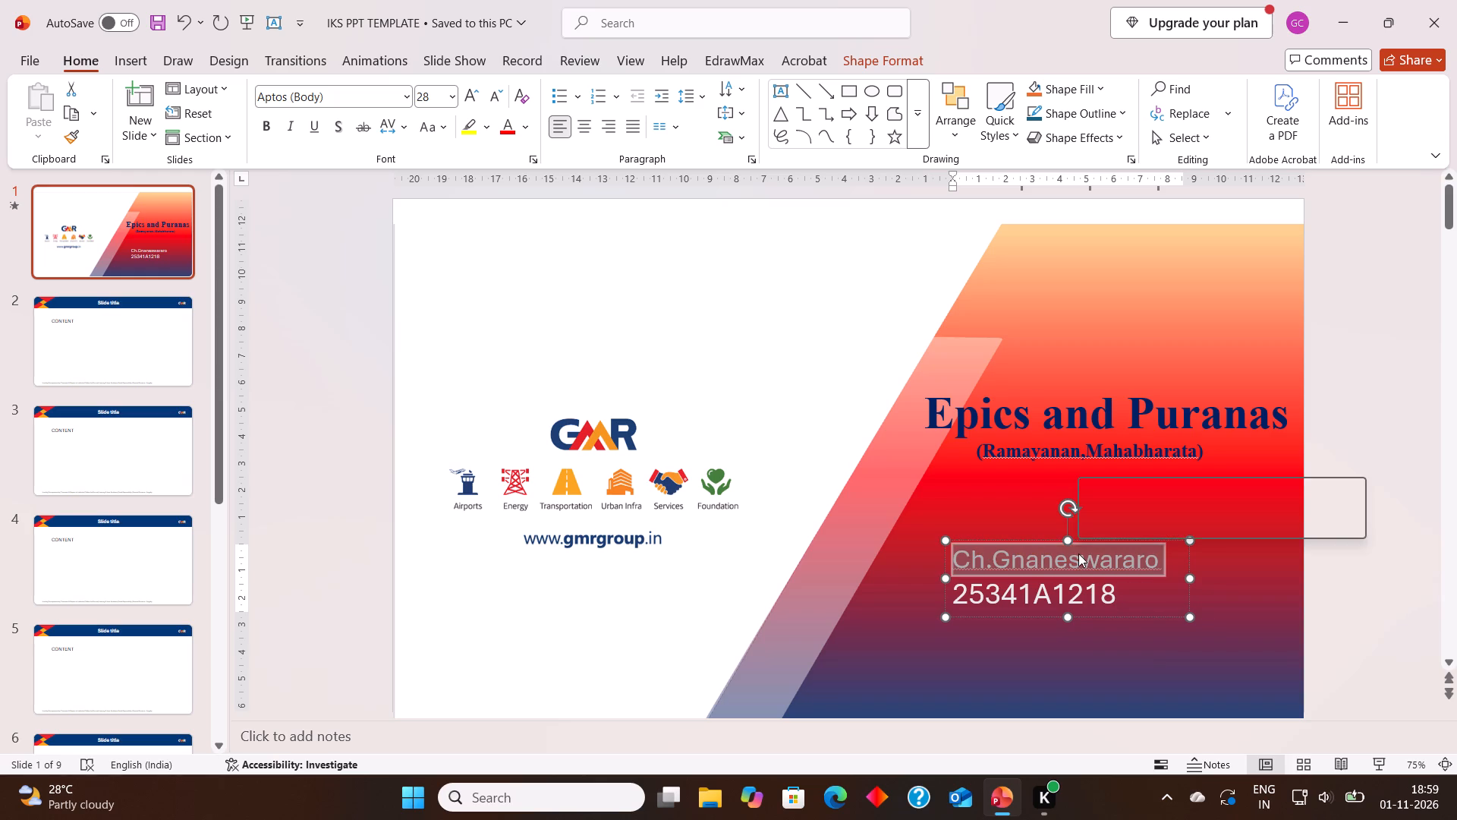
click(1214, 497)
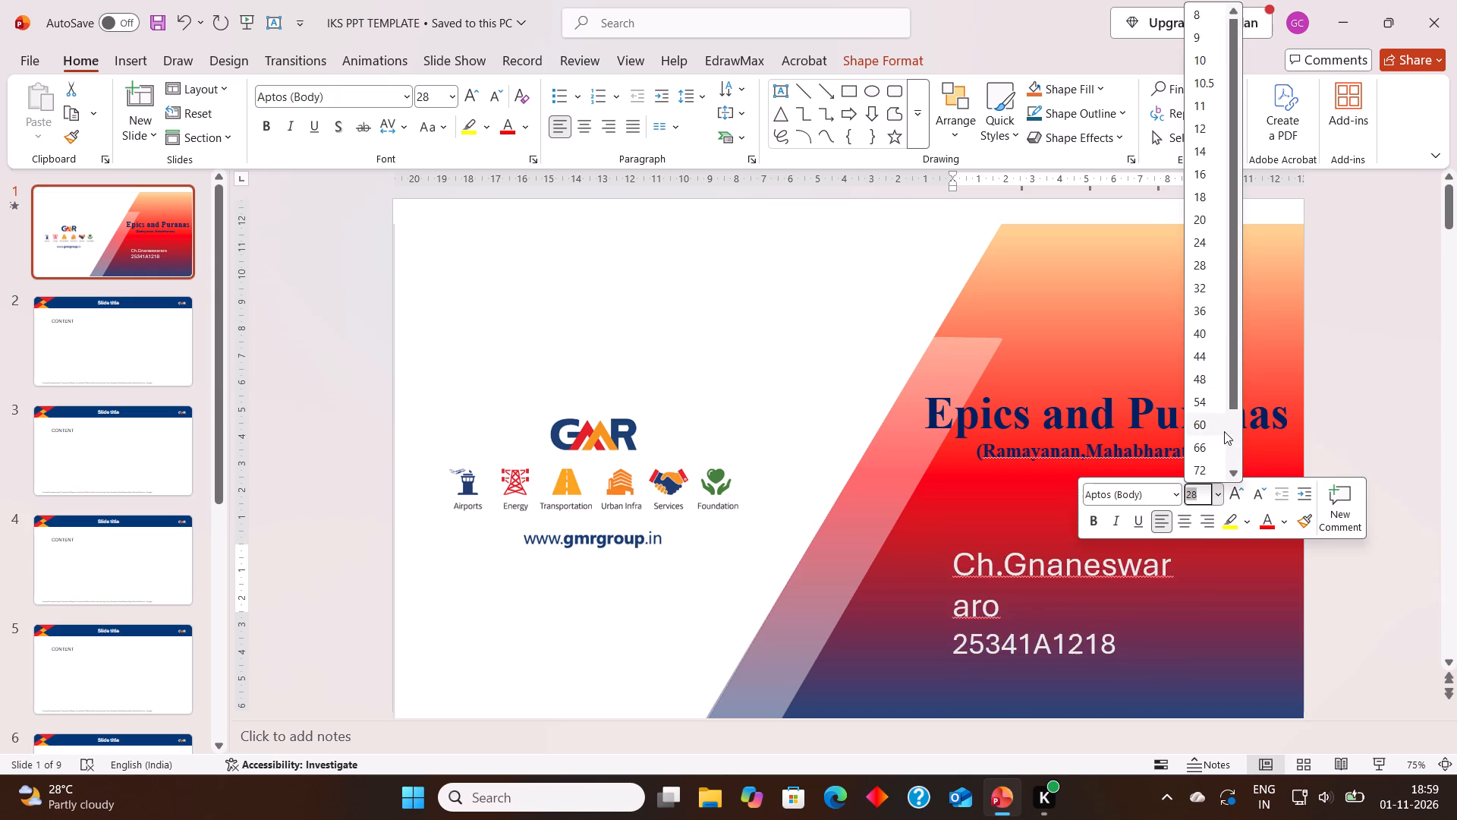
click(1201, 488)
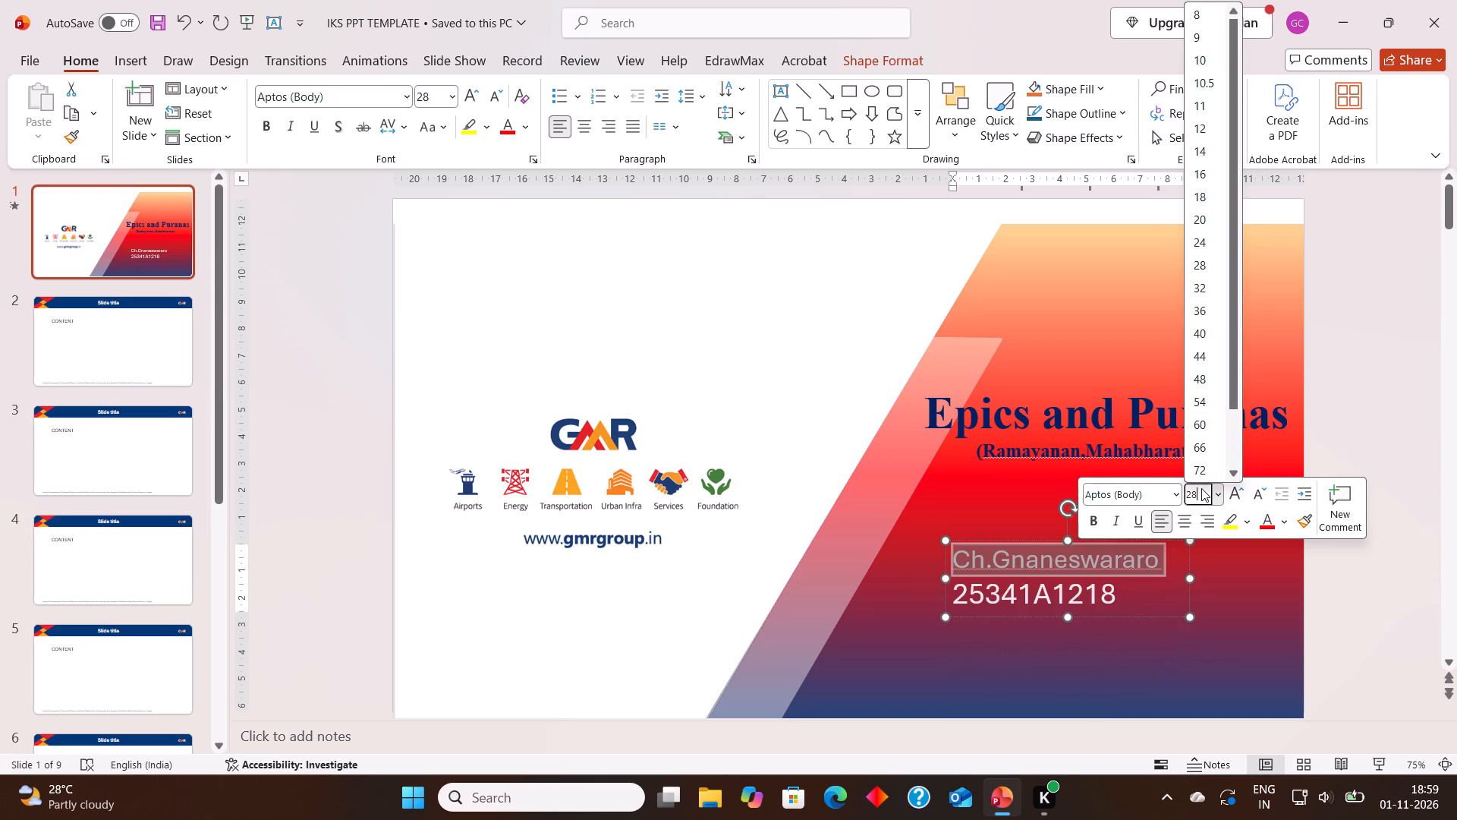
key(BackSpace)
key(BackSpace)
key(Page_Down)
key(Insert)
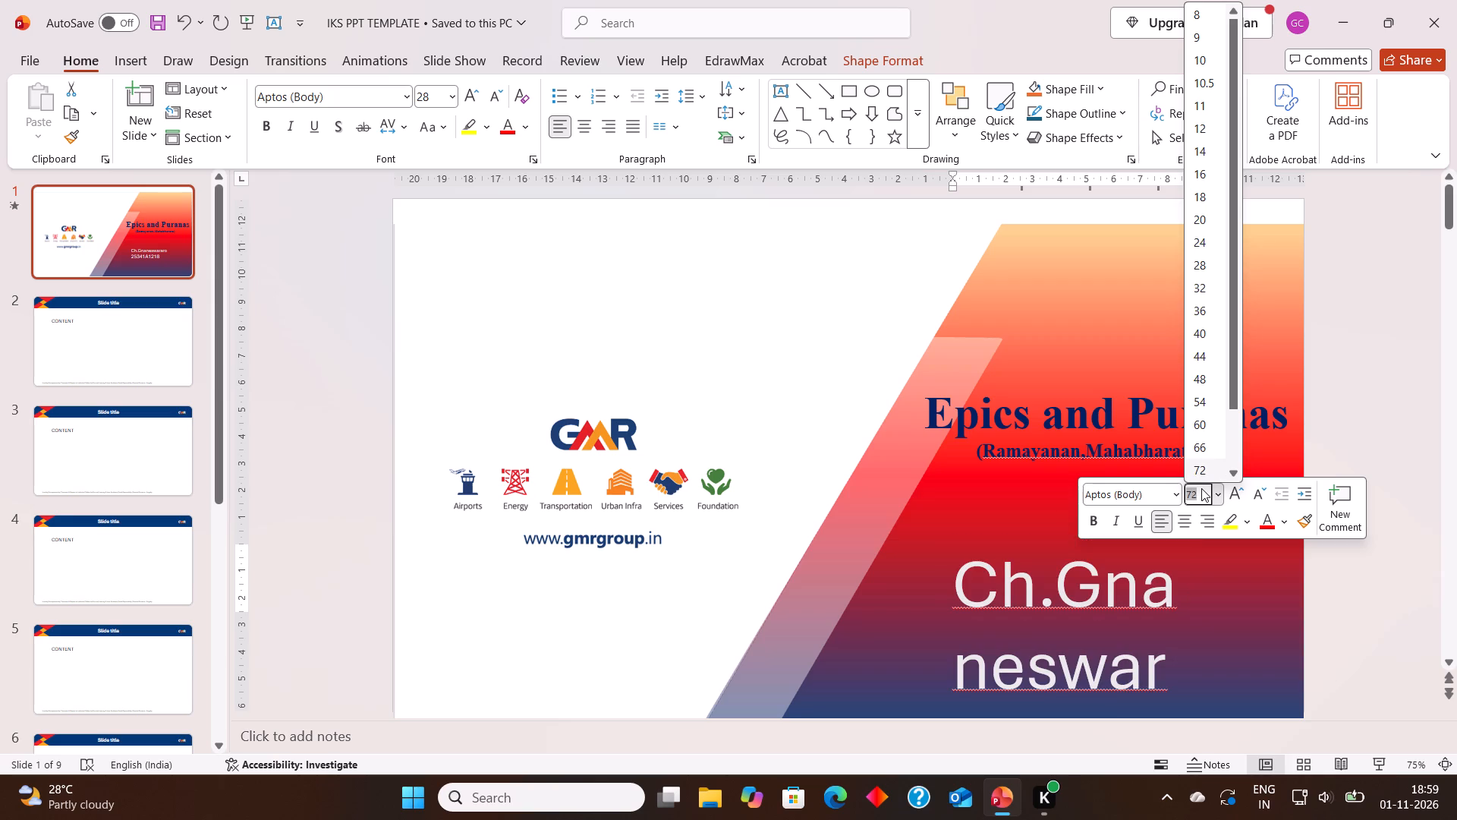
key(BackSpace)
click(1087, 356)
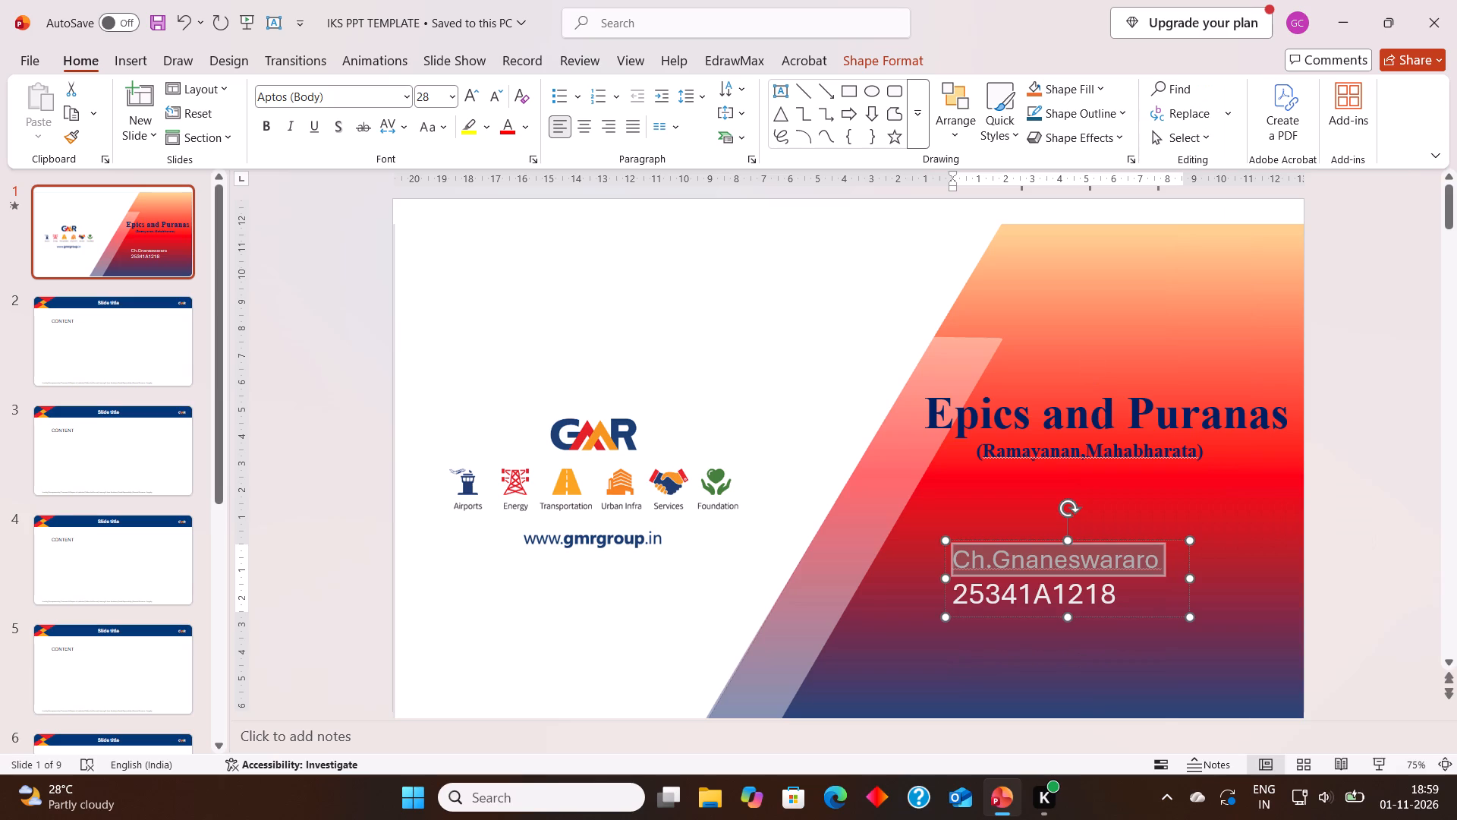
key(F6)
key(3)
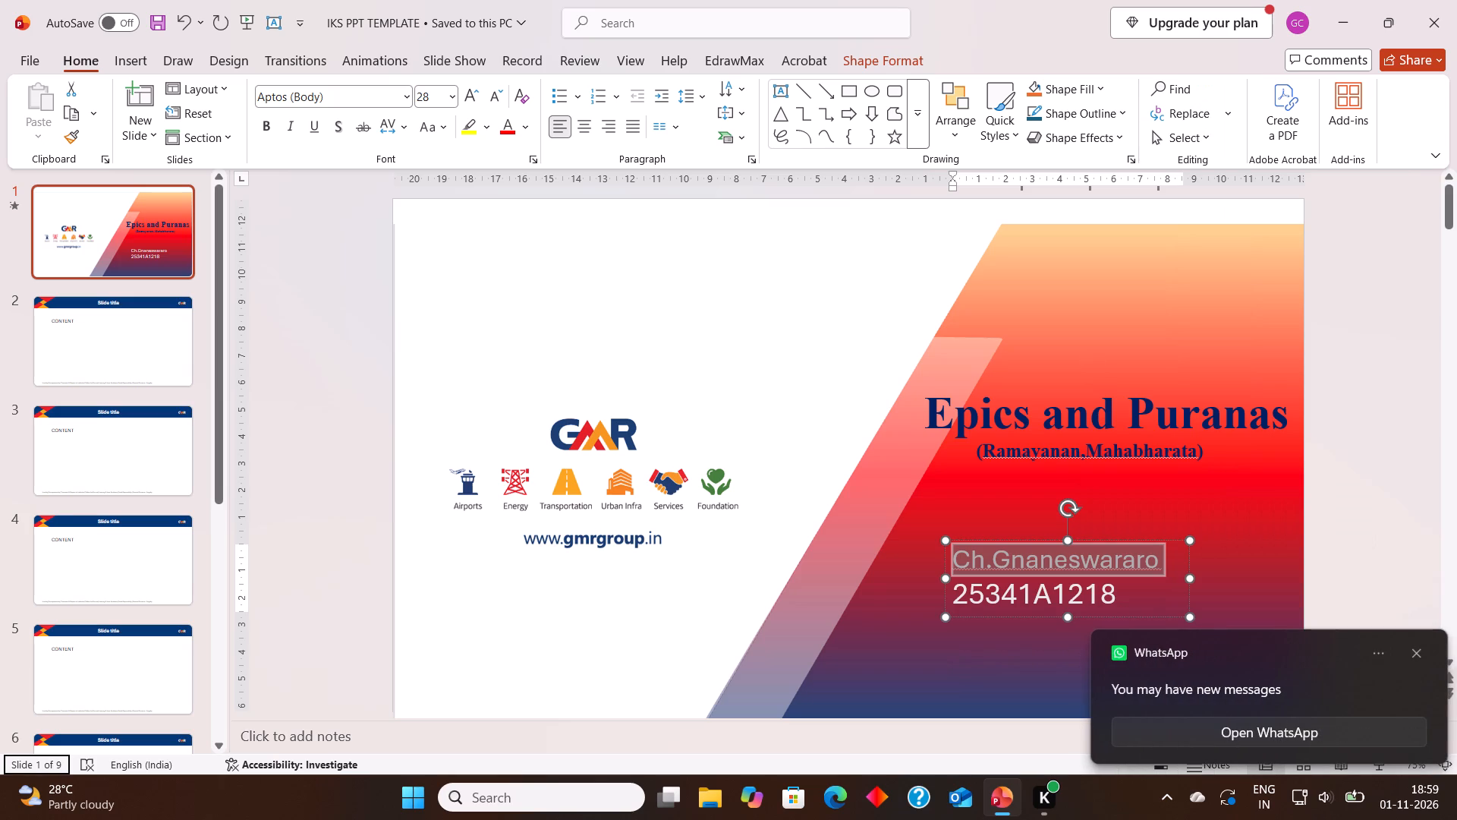
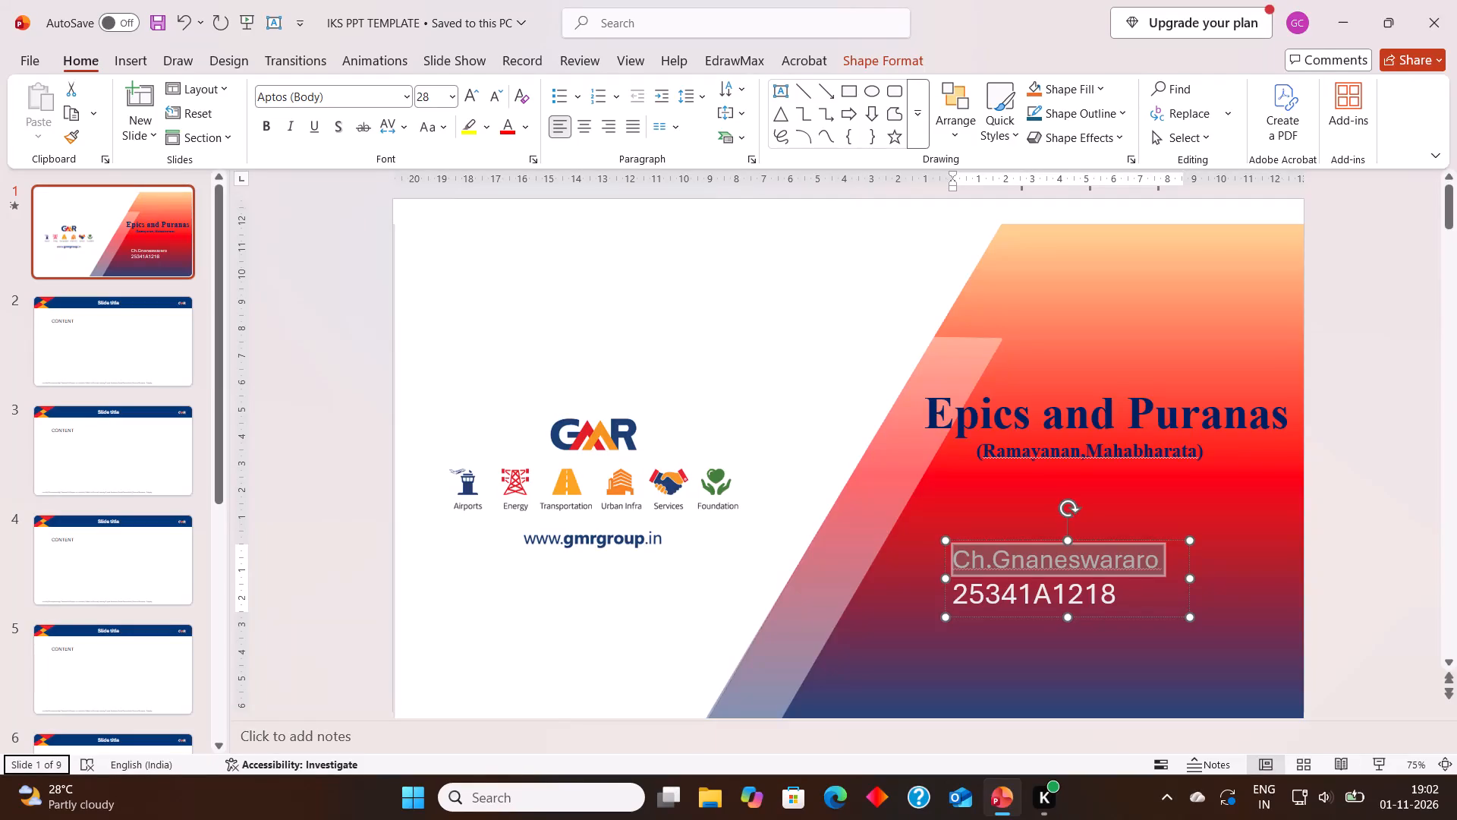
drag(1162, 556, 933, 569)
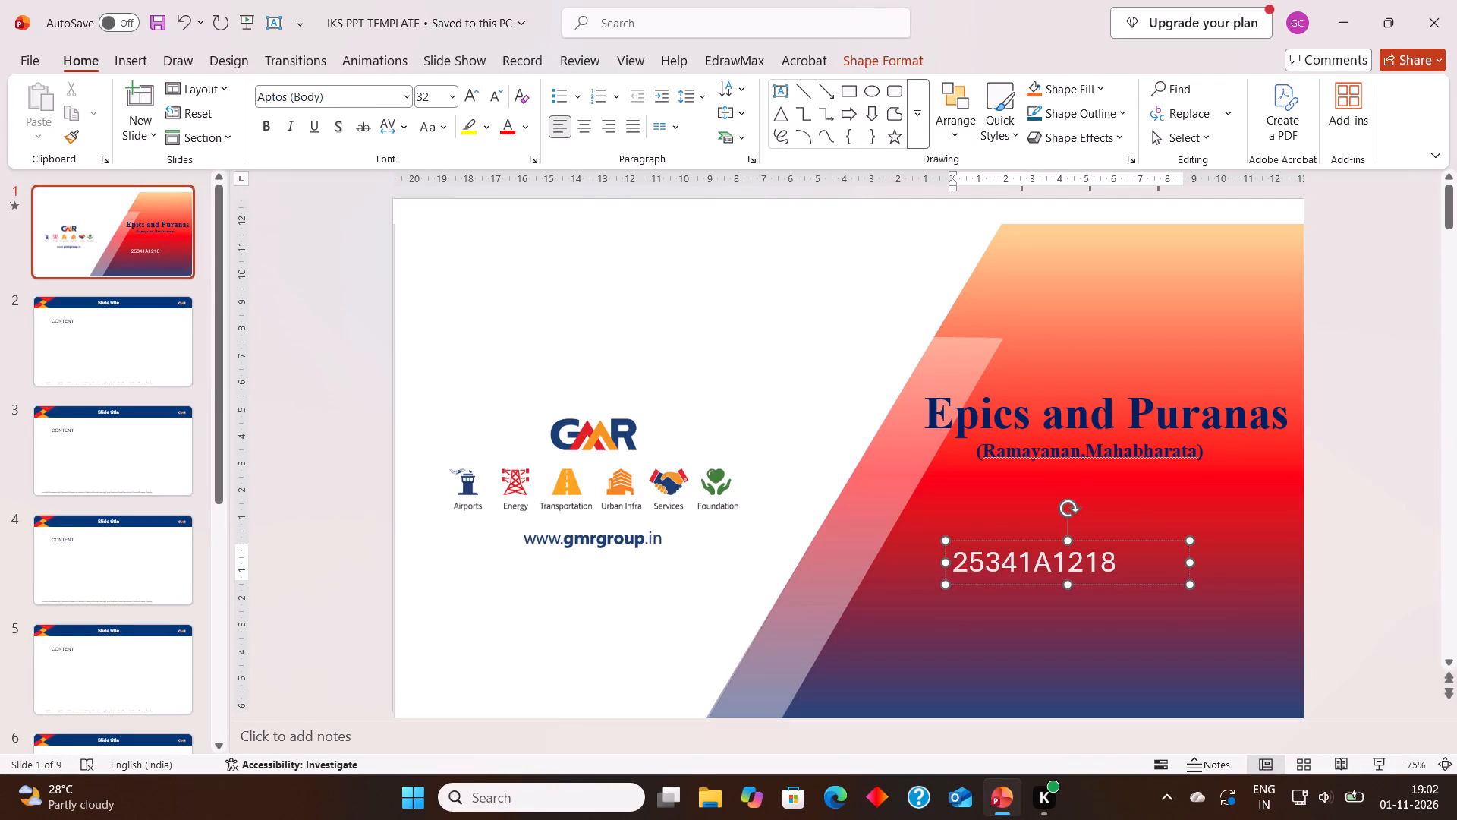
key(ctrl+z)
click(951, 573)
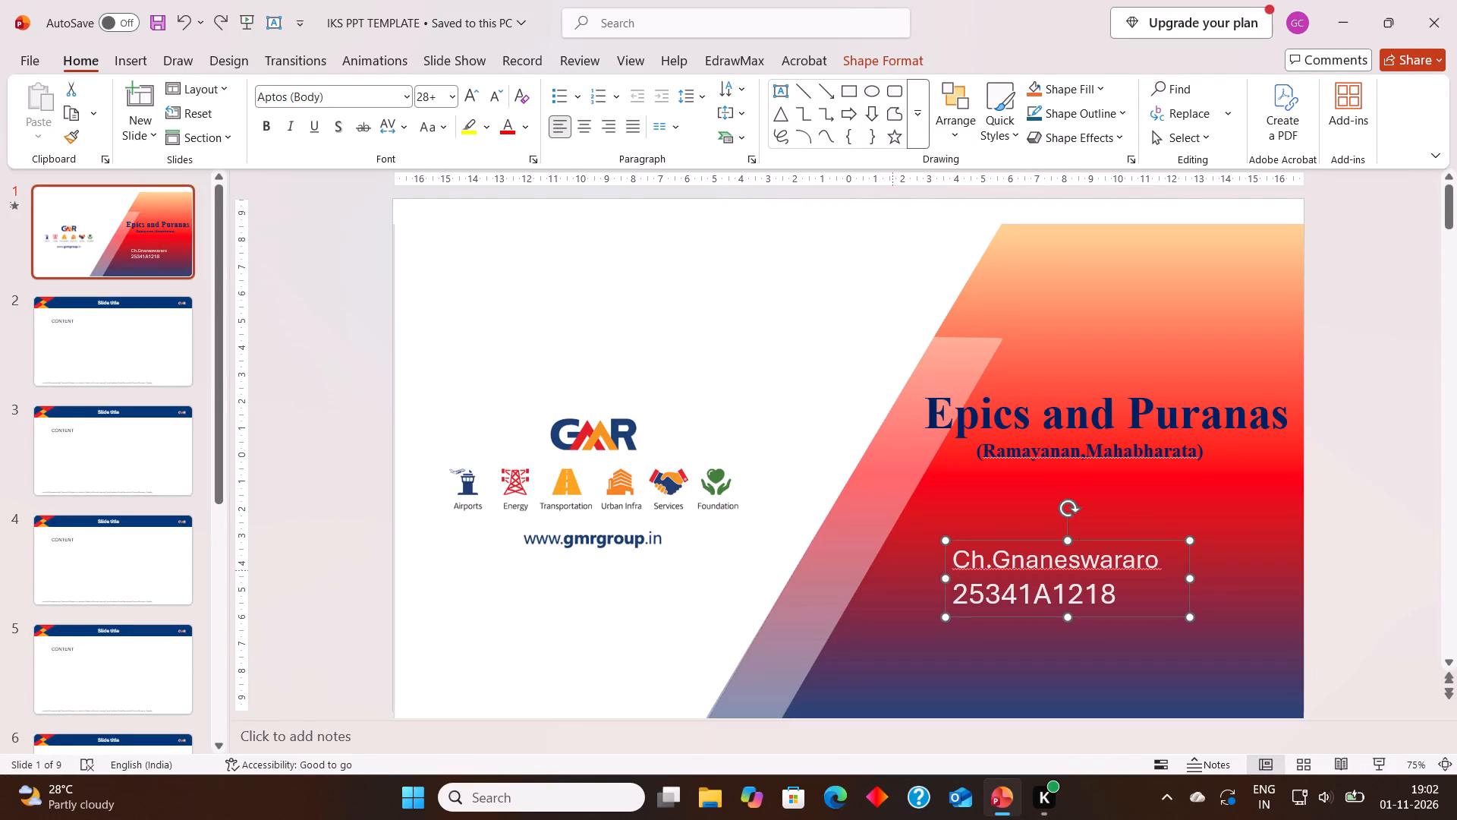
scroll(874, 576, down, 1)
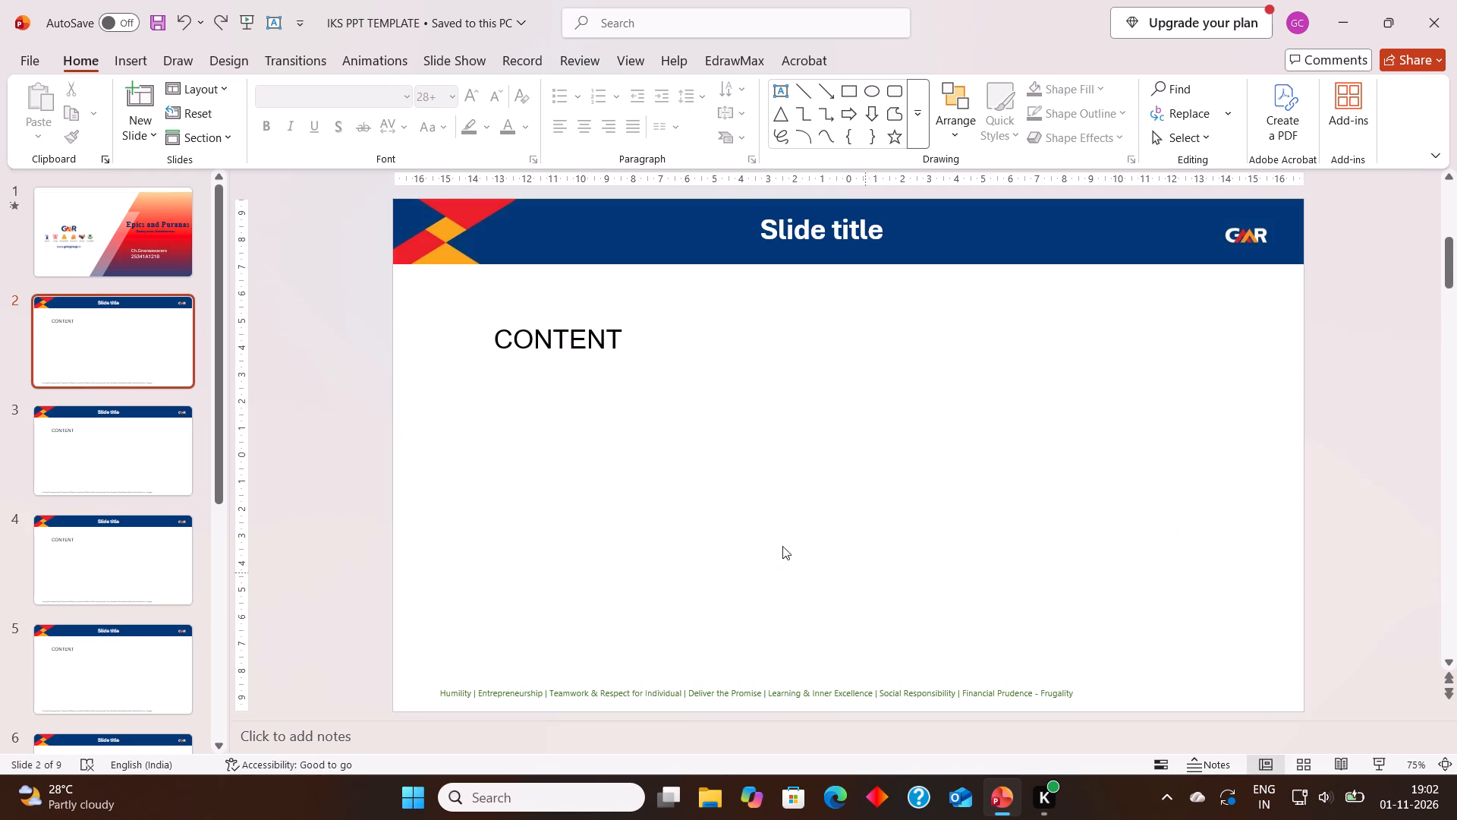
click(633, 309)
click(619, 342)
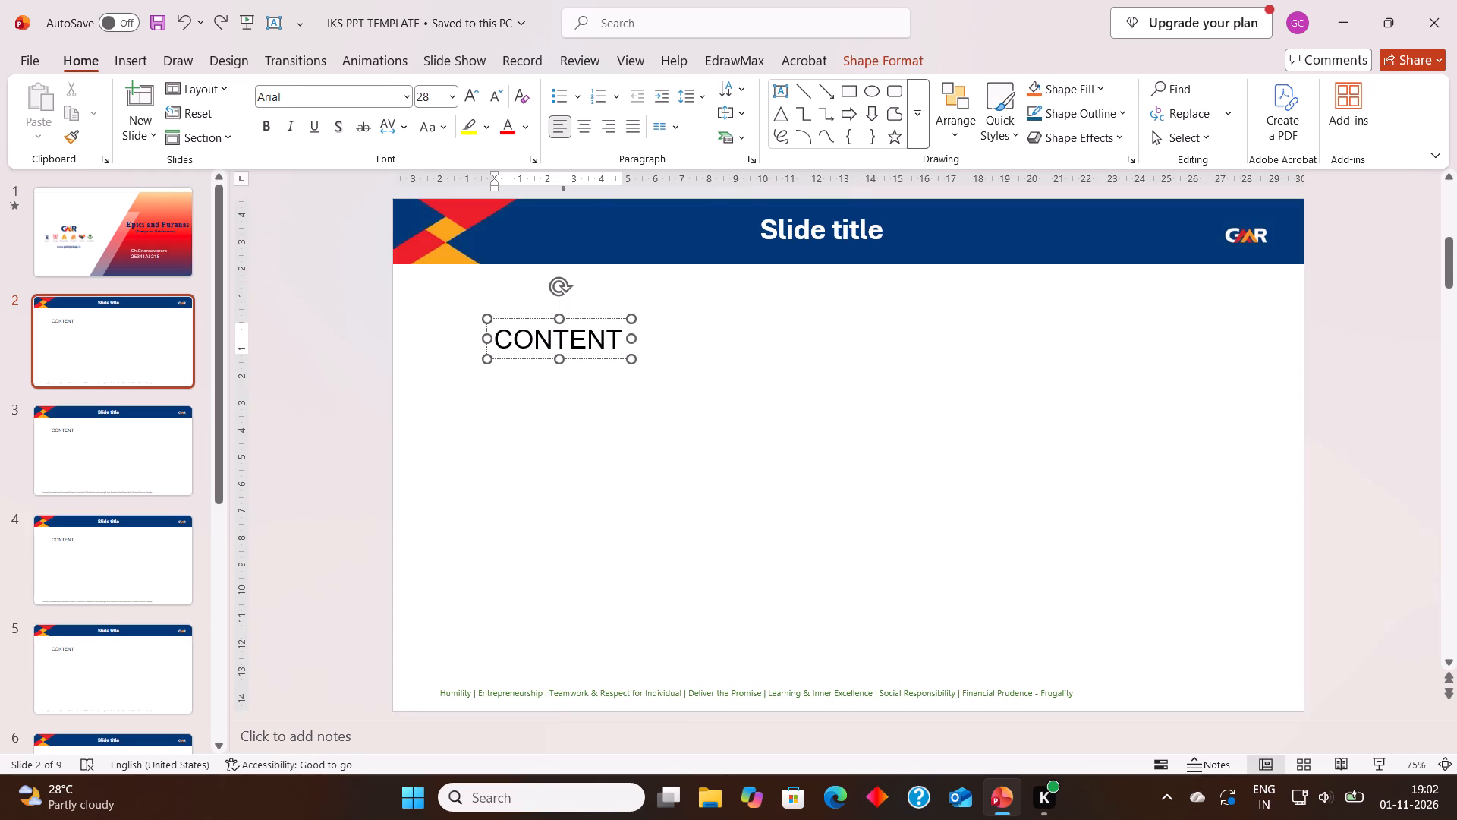
Return to the title slide with the Epics and Puranas topic.
click(141, 213)
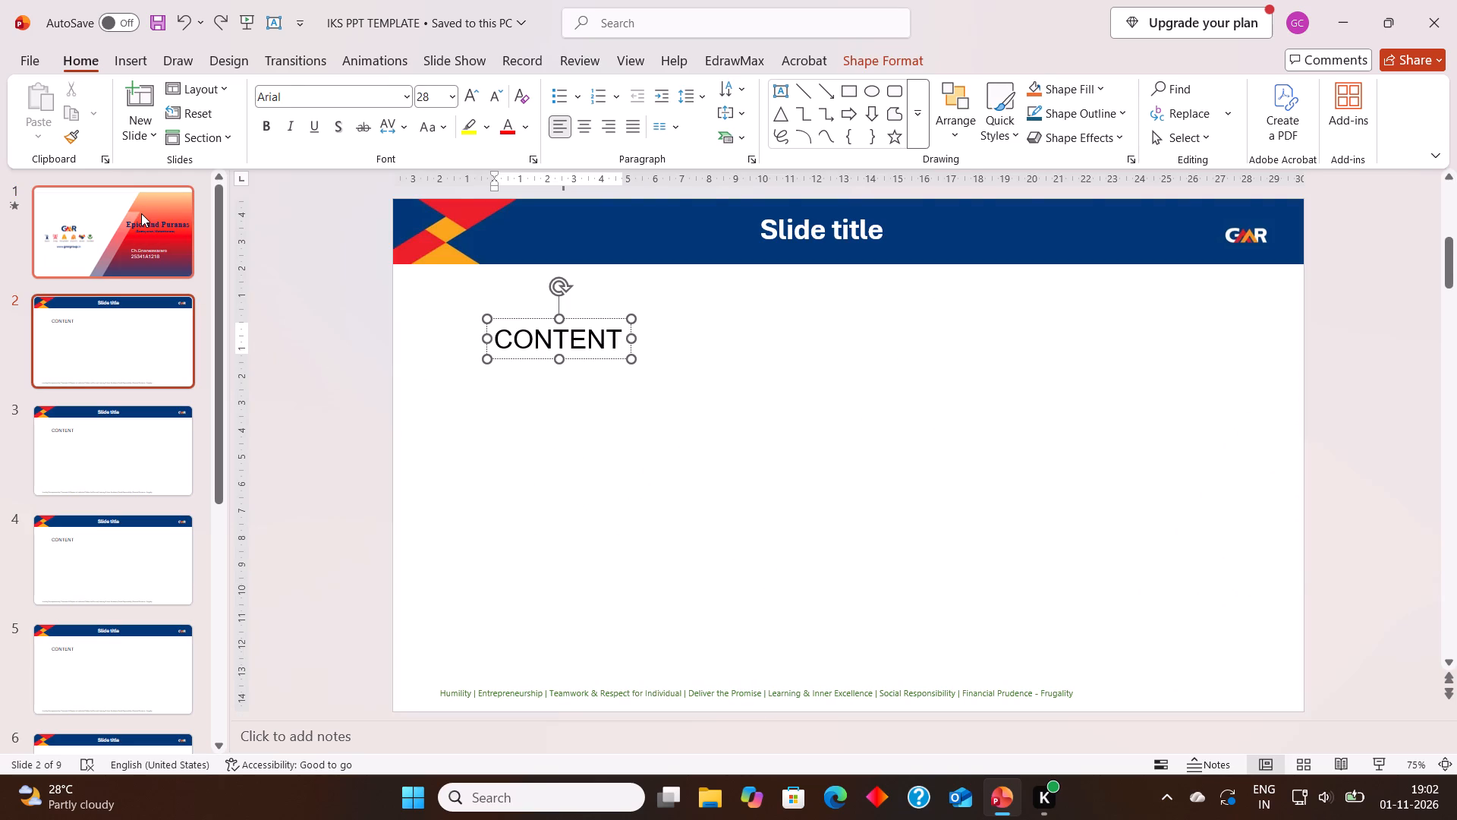
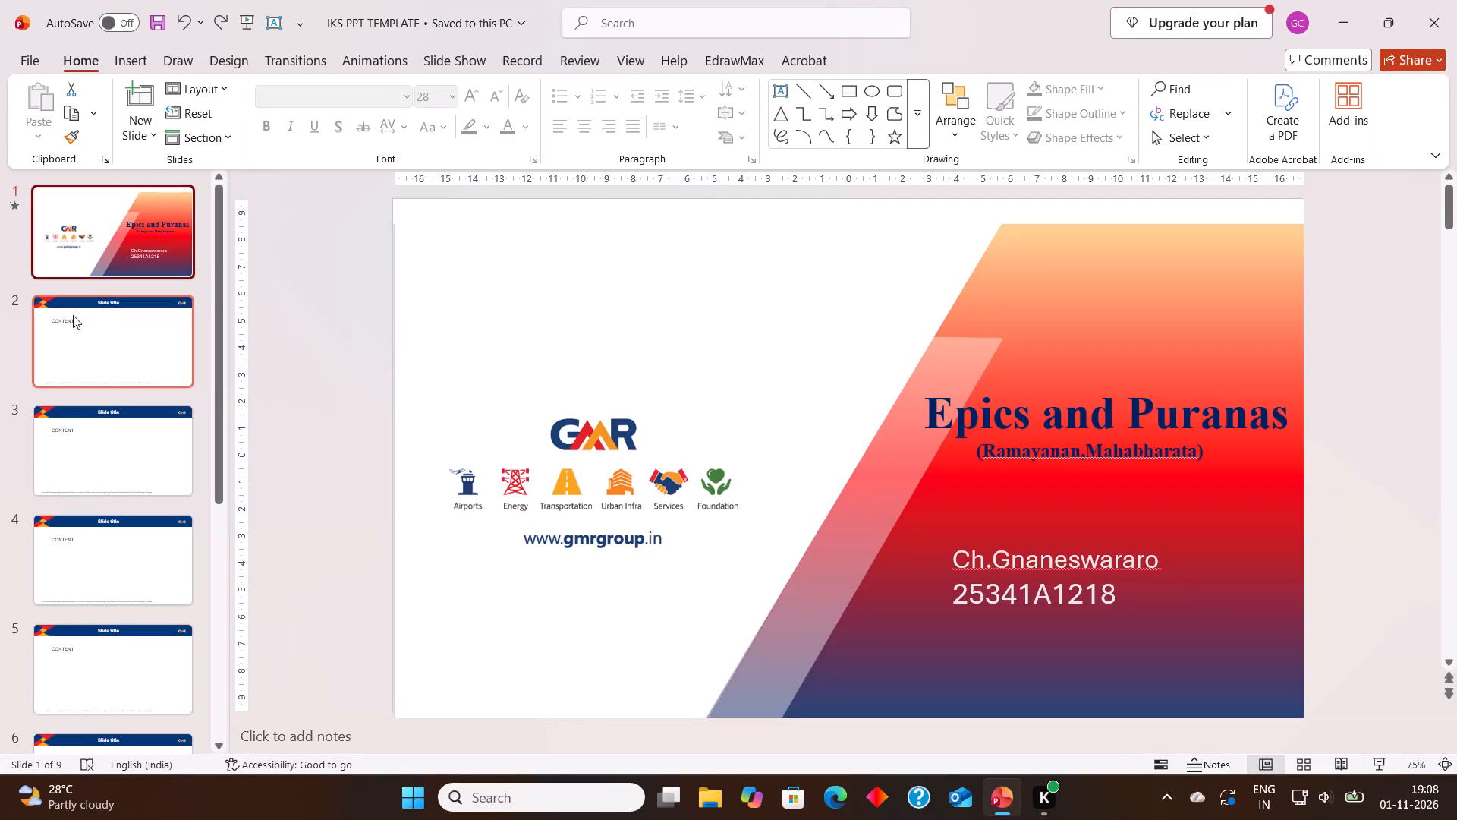
Clear the placeholder word CONTENT from the text box on slide 2, leaving the box empty for new text.
click(83, 331)
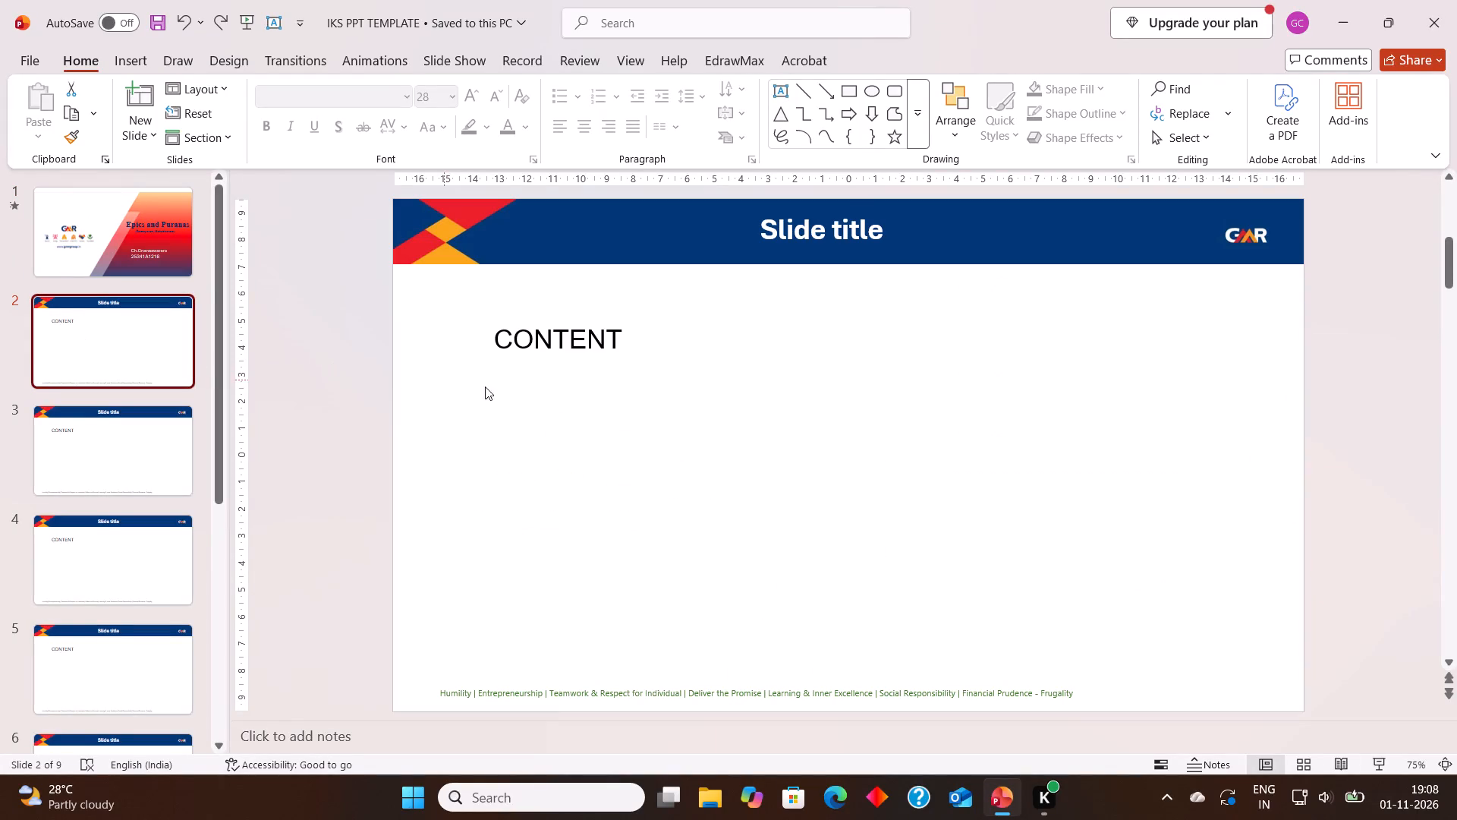
click(587, 349)
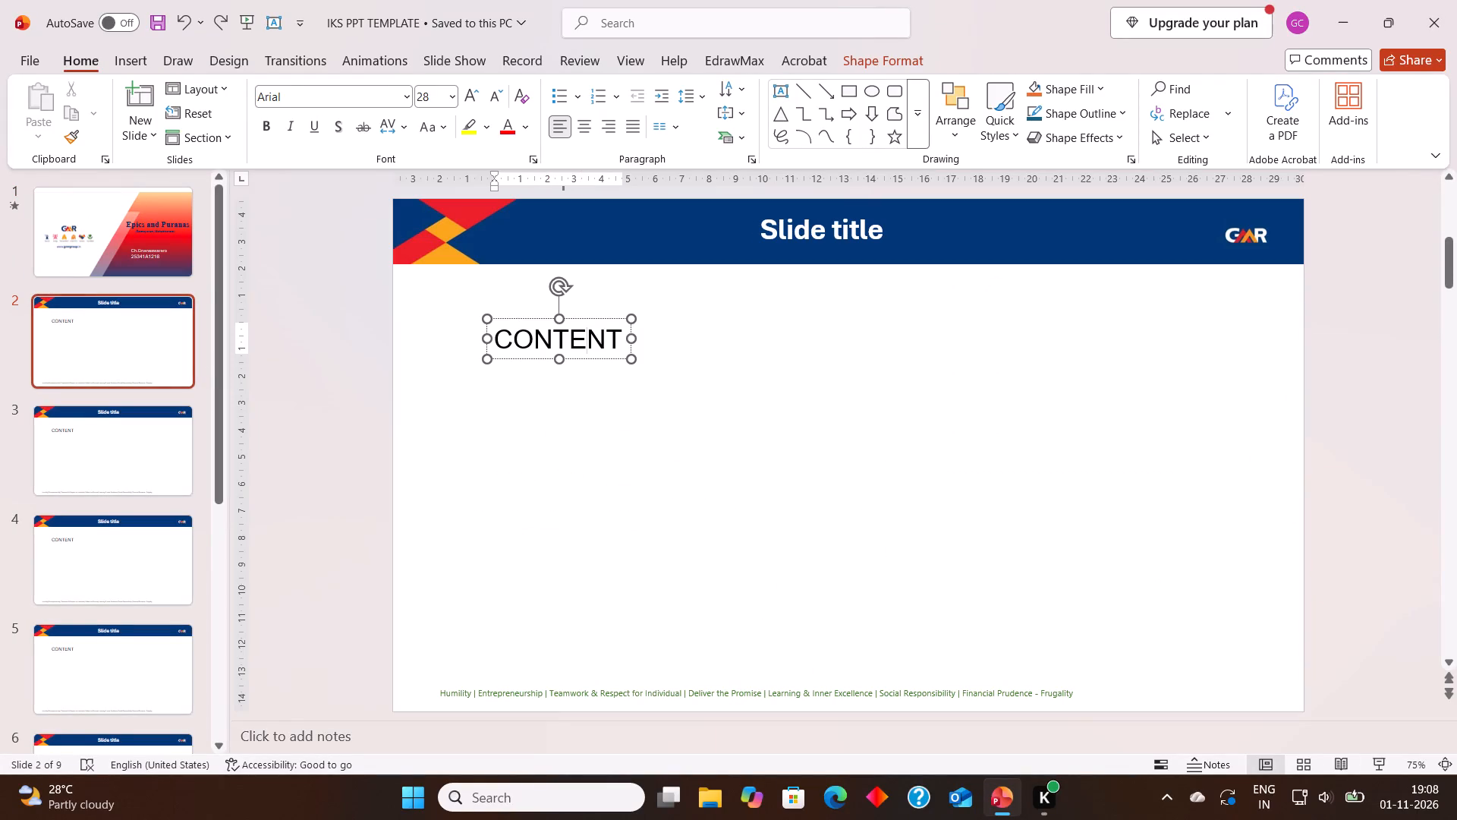
click(622, 339)
click(622, 339)
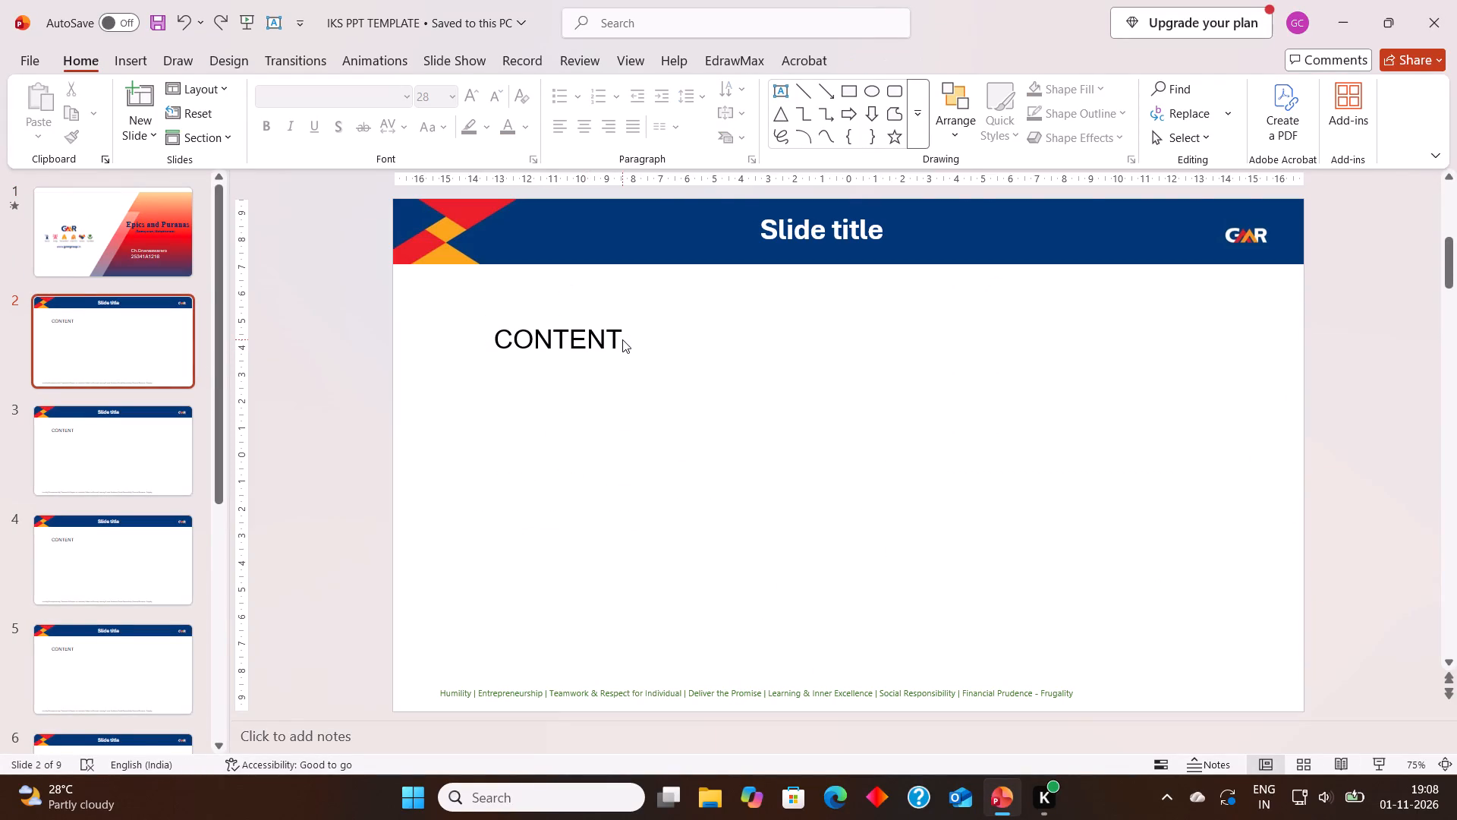
click(622, 339)
click(617, 335)
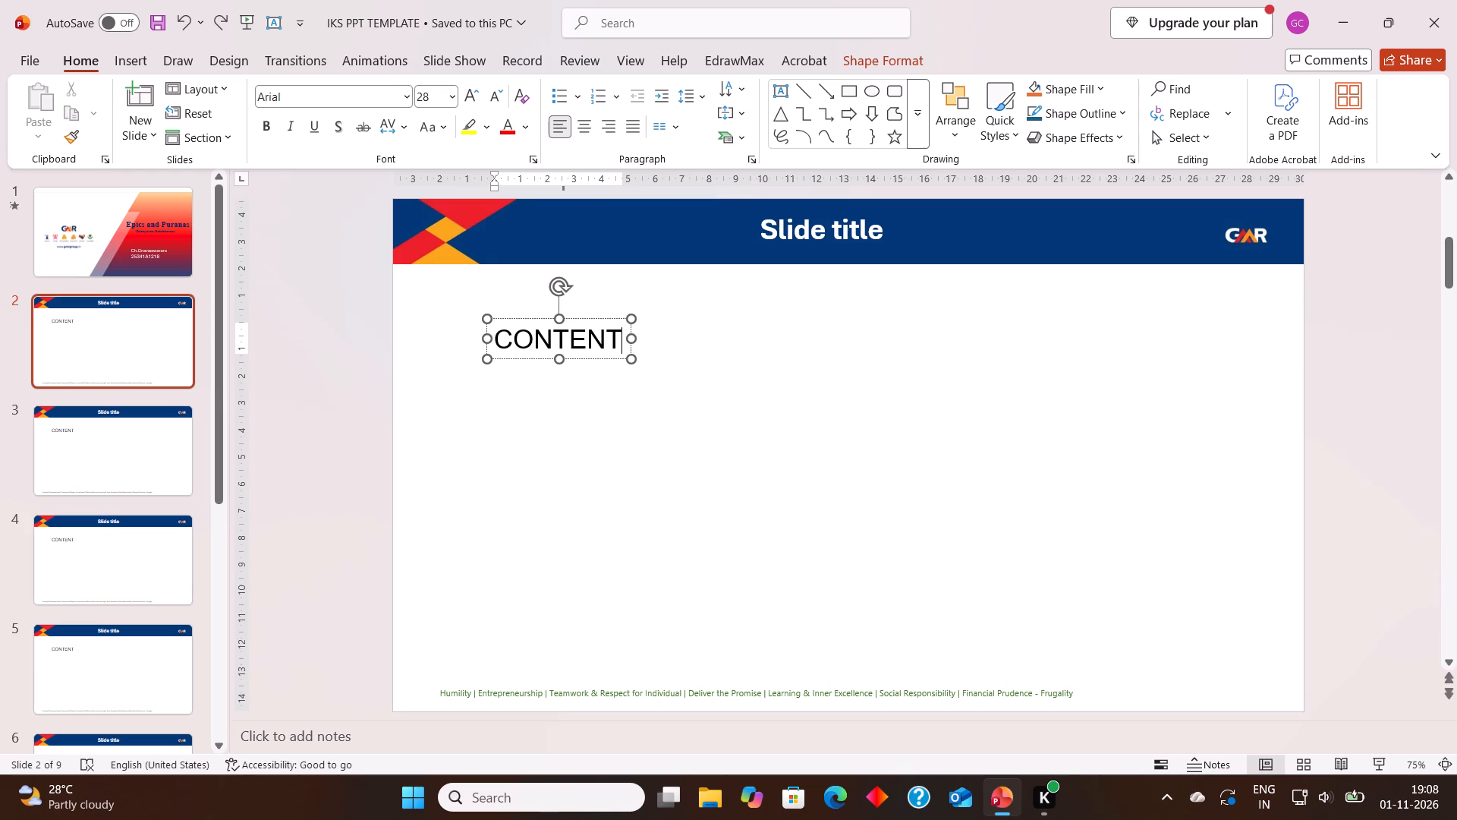
key(BackSpace)
key(BackSpace)
key(BackSpace)
key(BackSpace)
key(BackSpace)
key(BackSpace)
key(BackSpace)
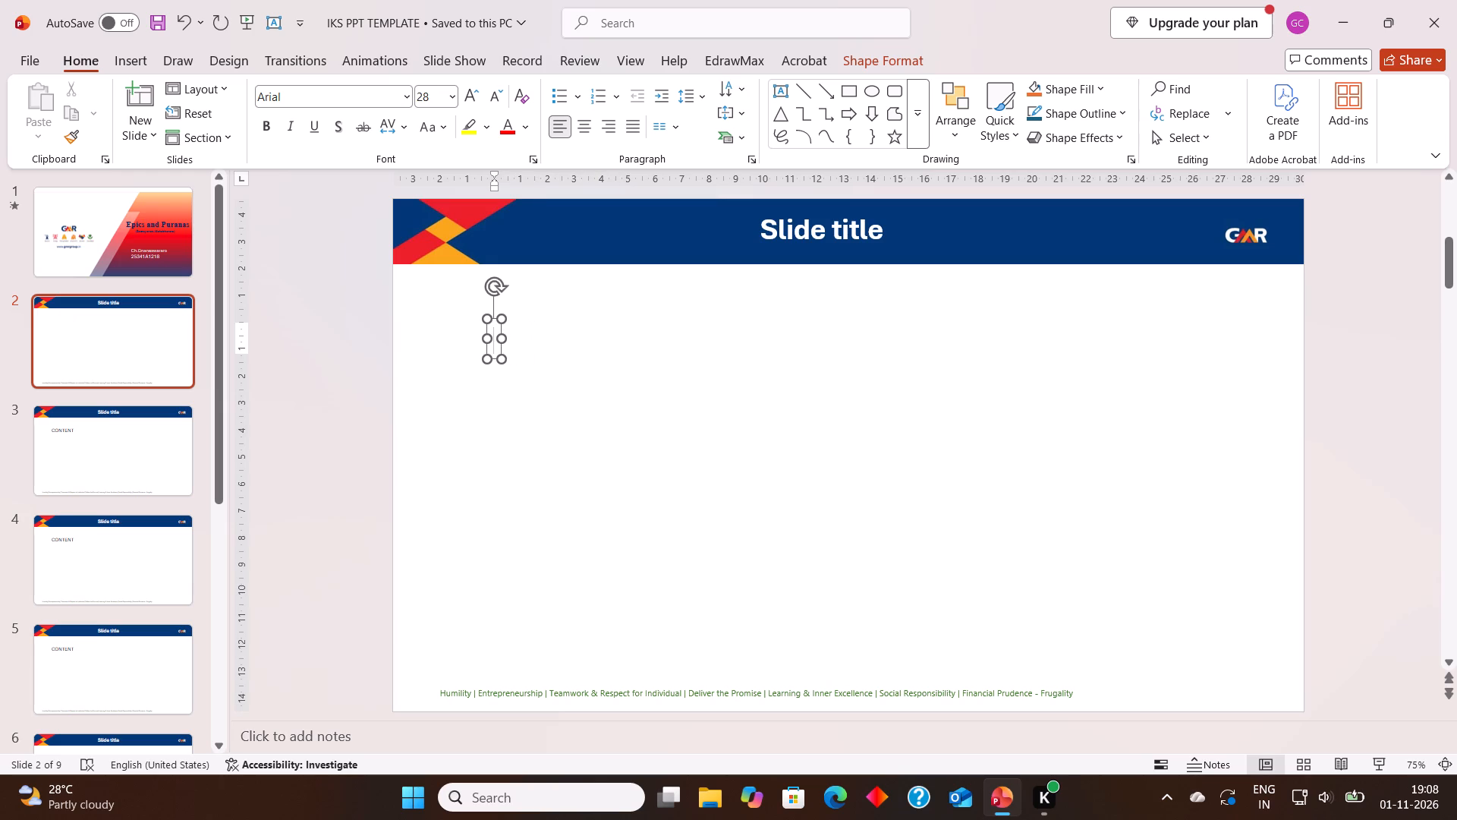
key(m)
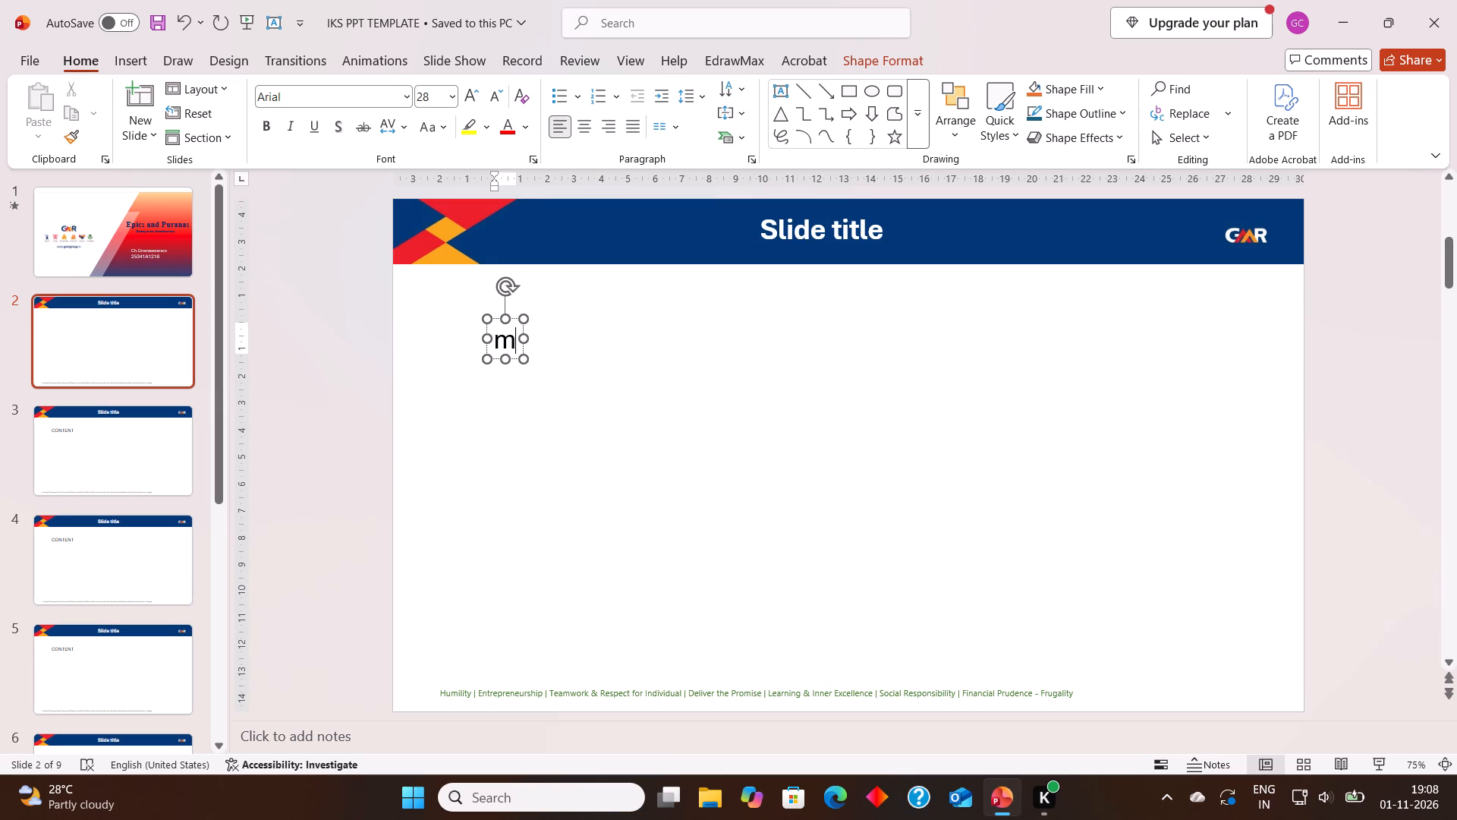
key(BackSpace)
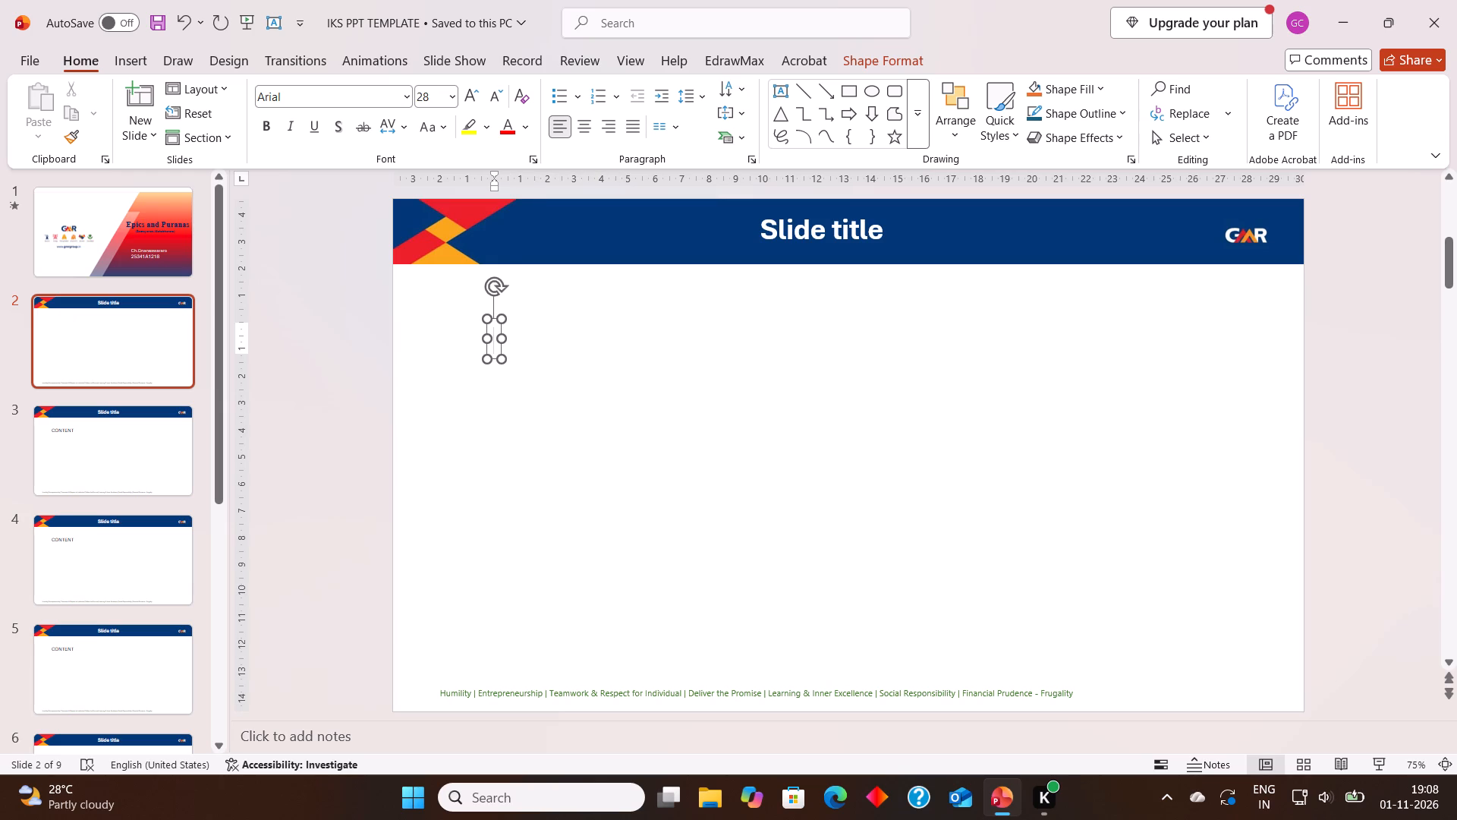
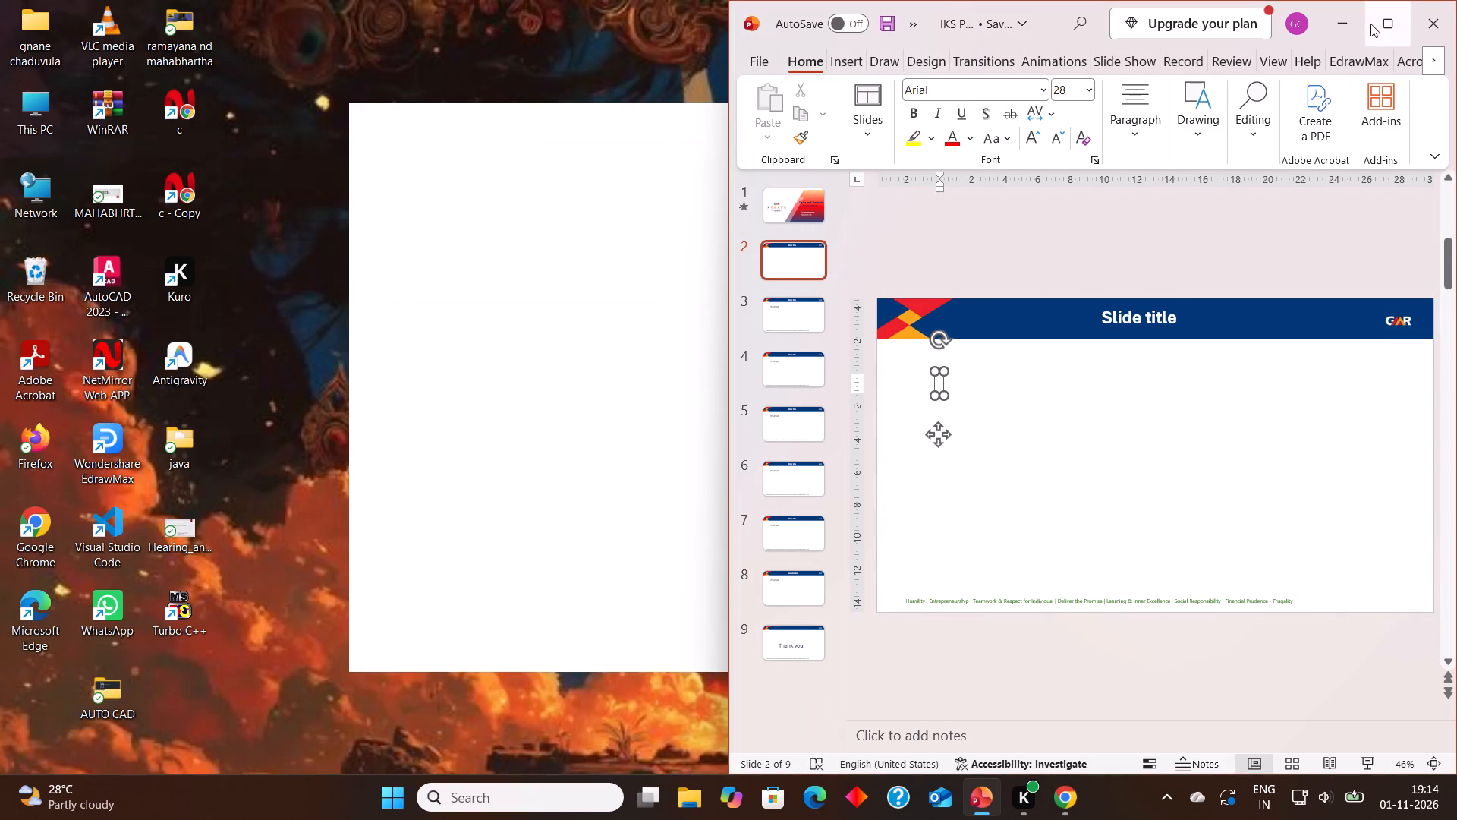
click(1383, 24)
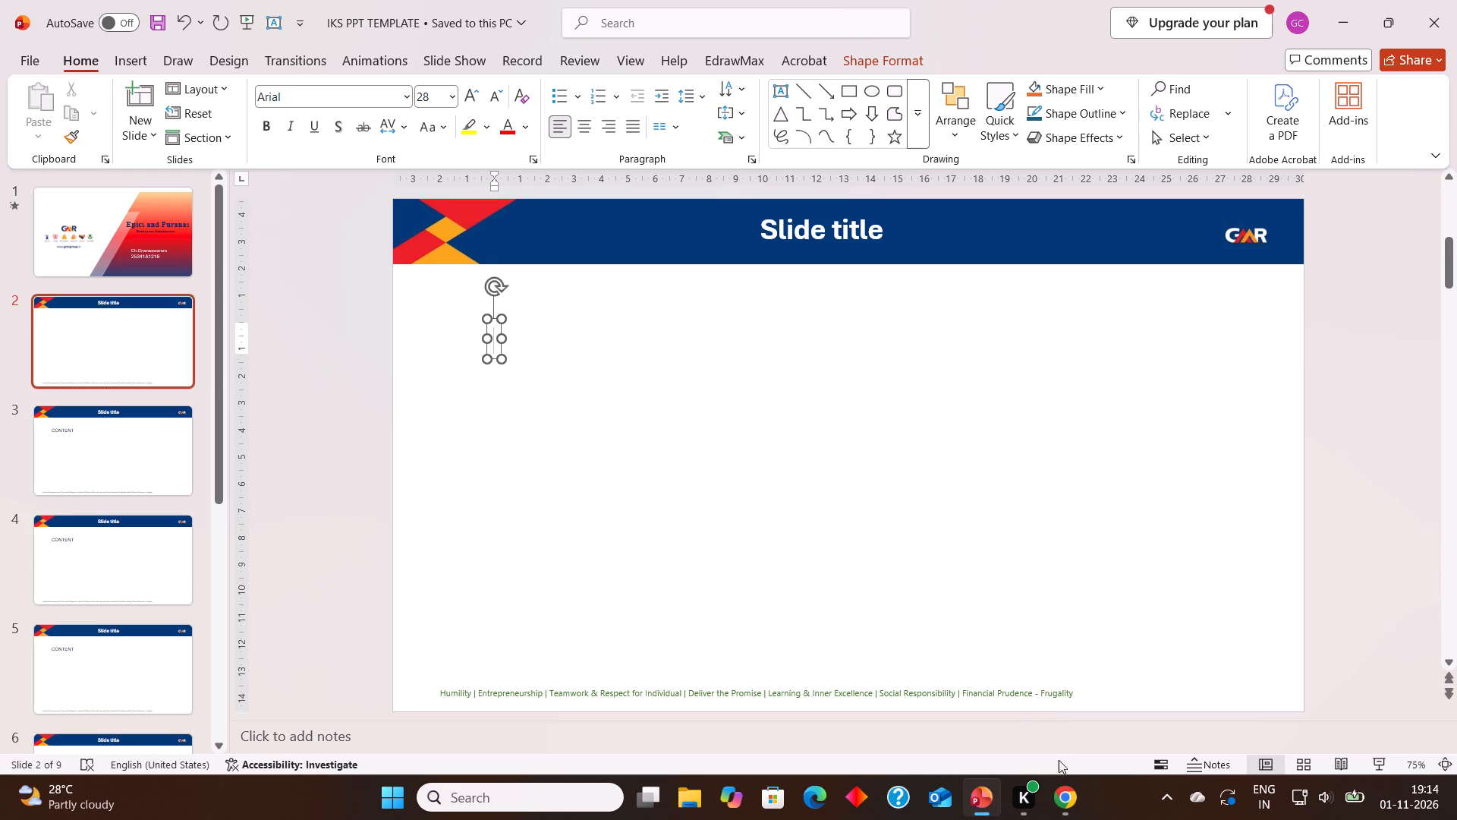
Switch to Chrome and search Google in a new tab for "SCARED SCRIPUTURE TREE SANATANA DHARAM".
click(1061, 732)
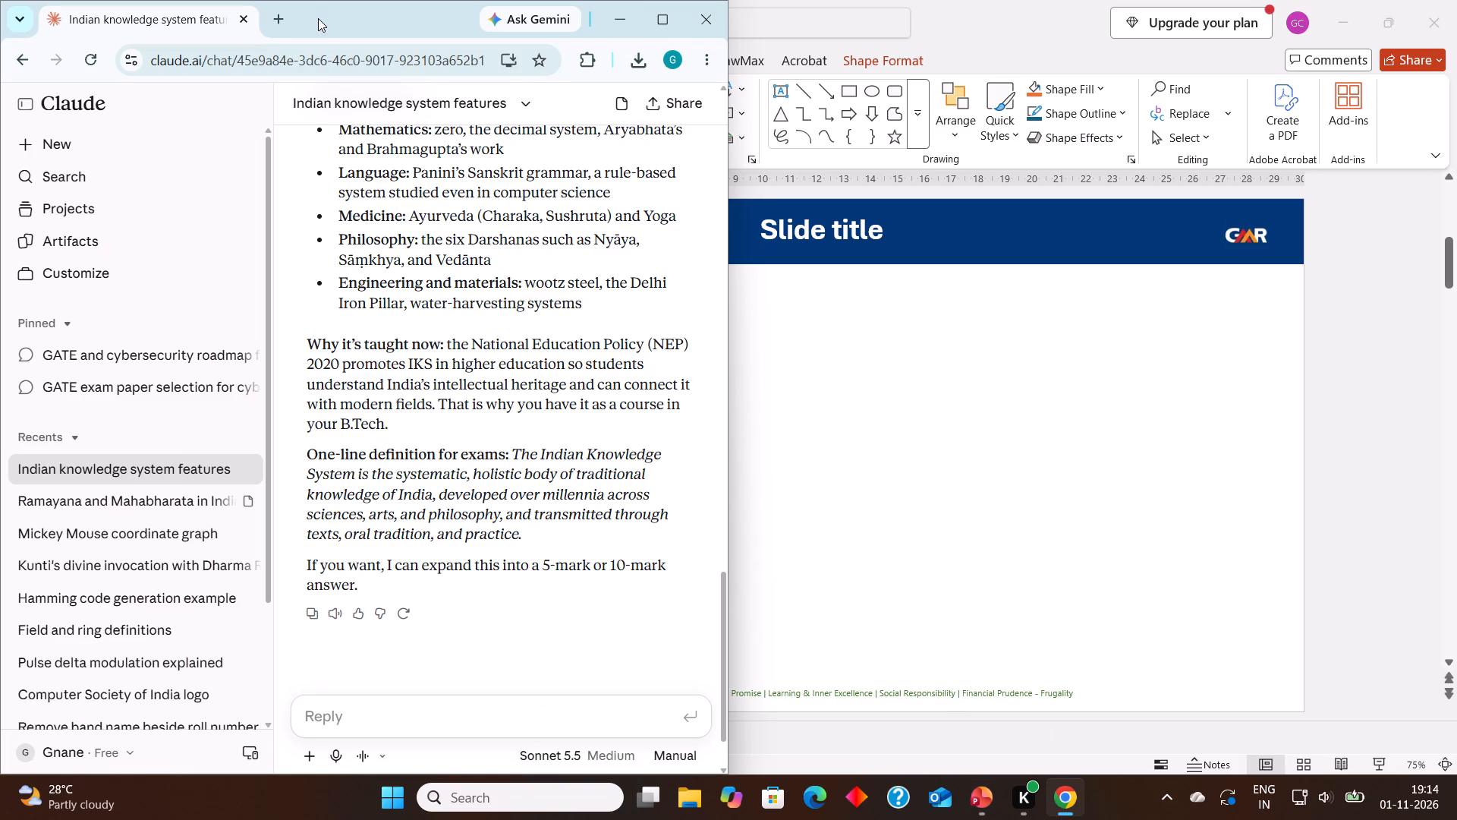
click(282, 14)
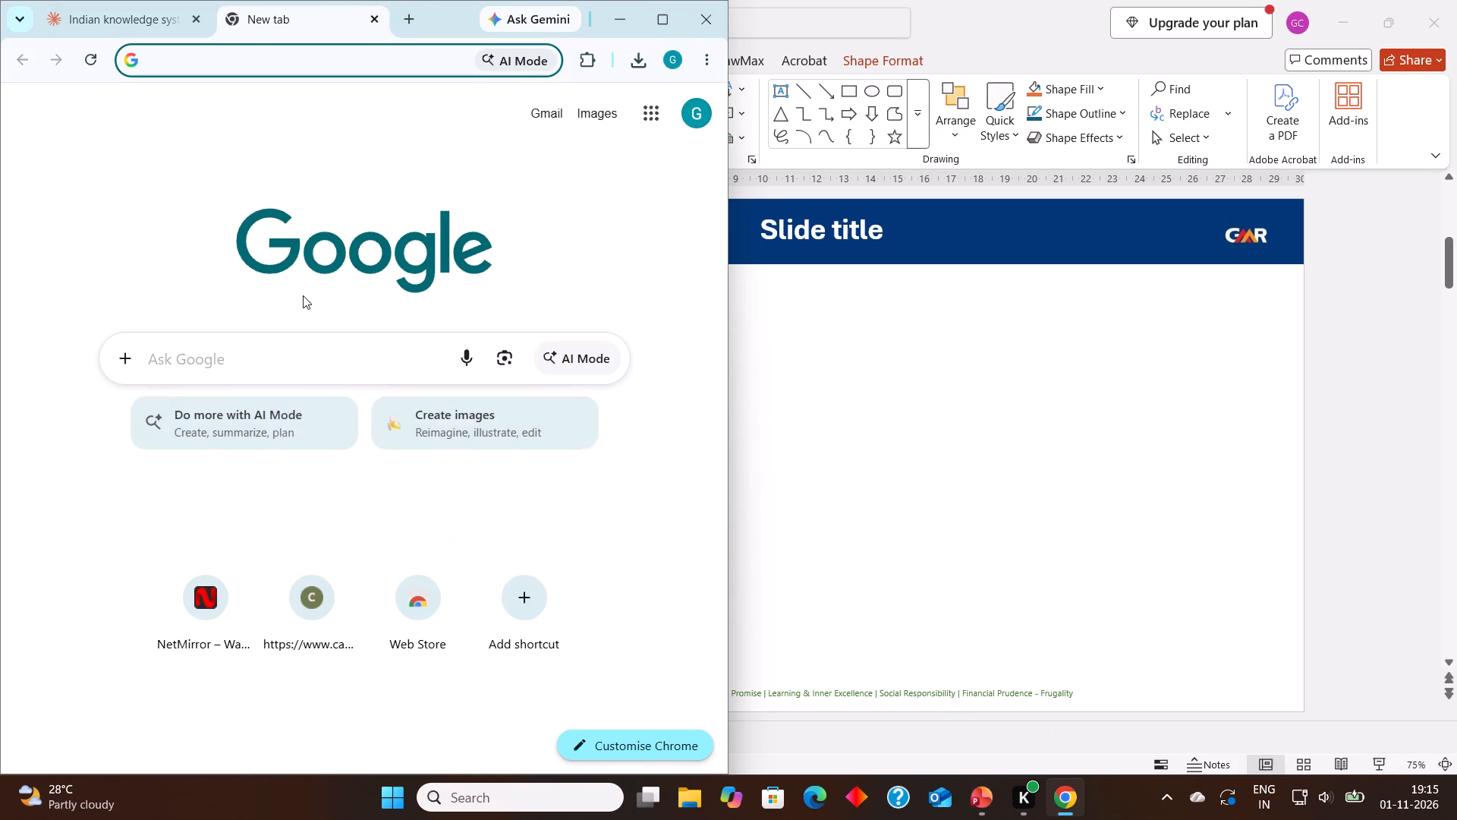
click(312, 345)
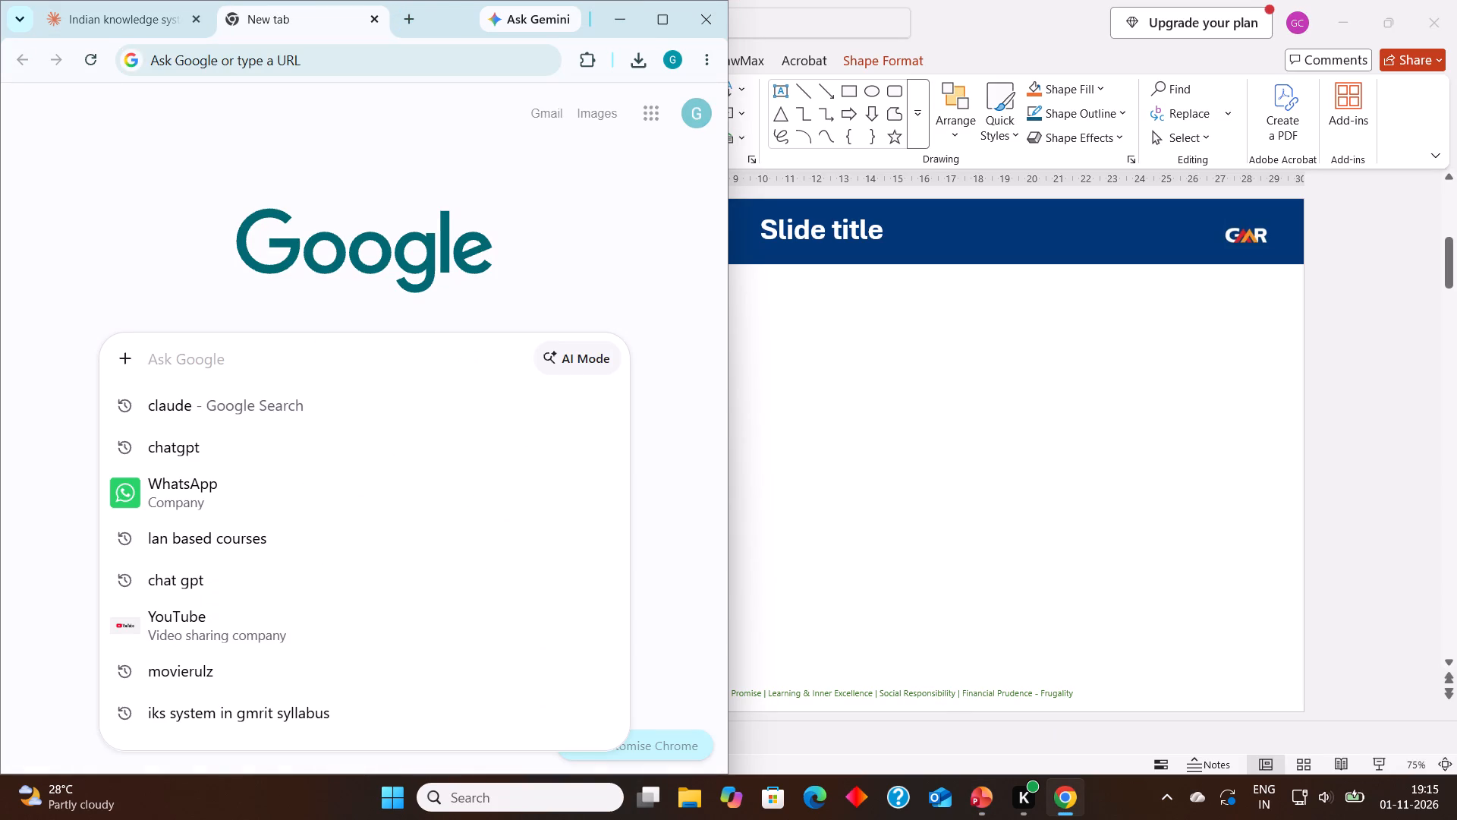
text(SCARED)
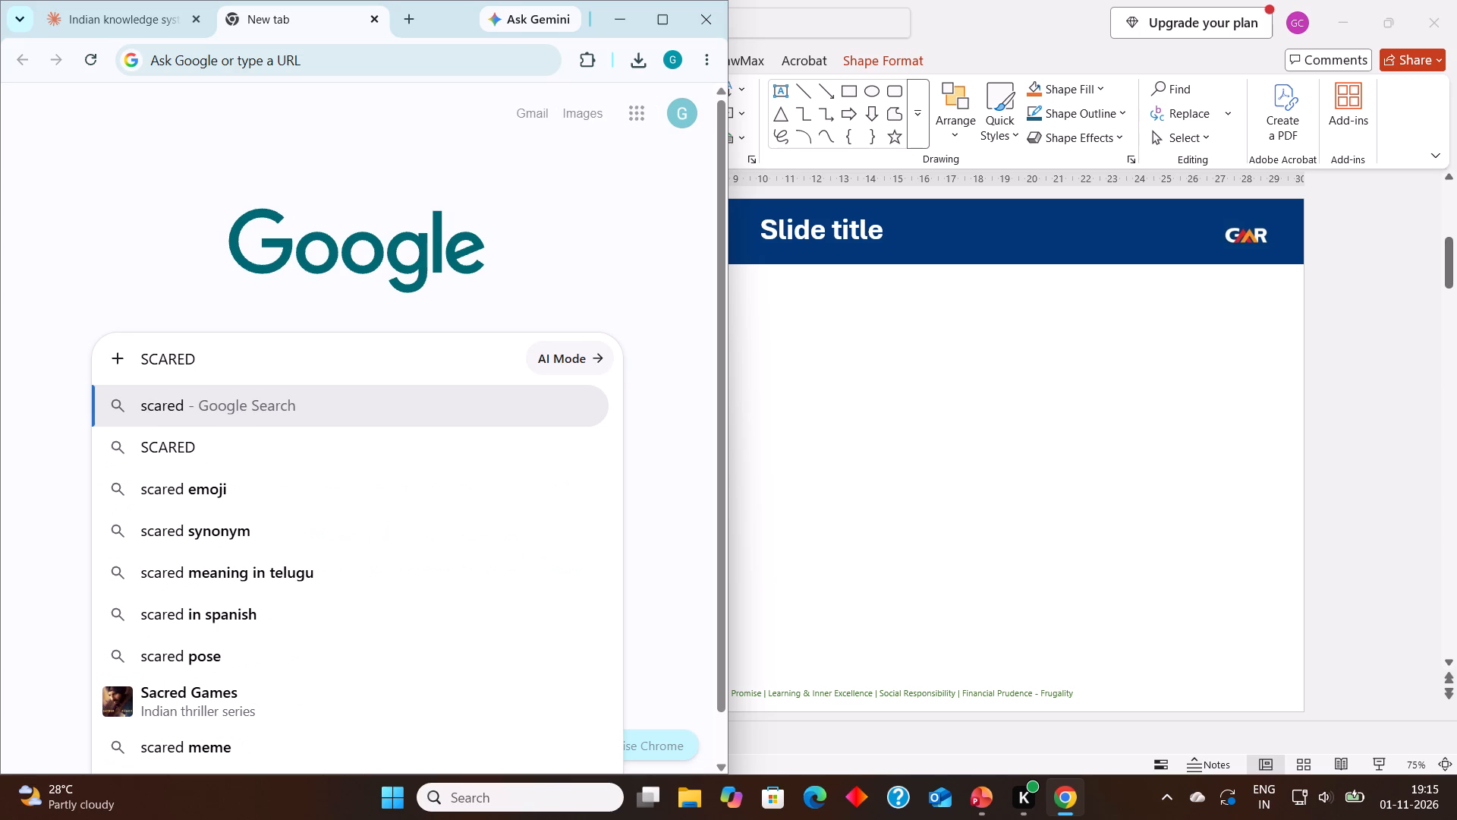
key(space)
text(SC)
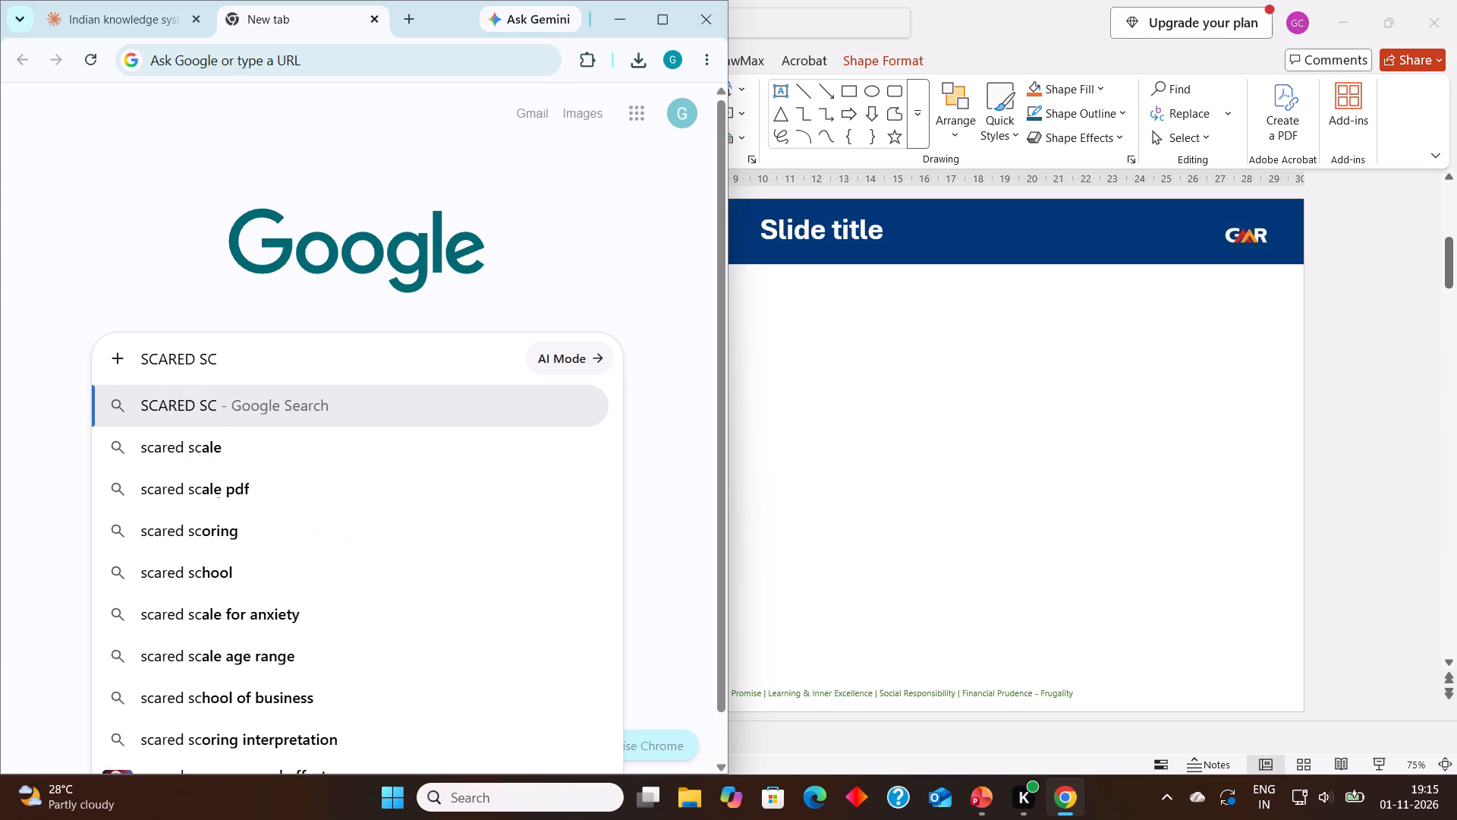
key(r)
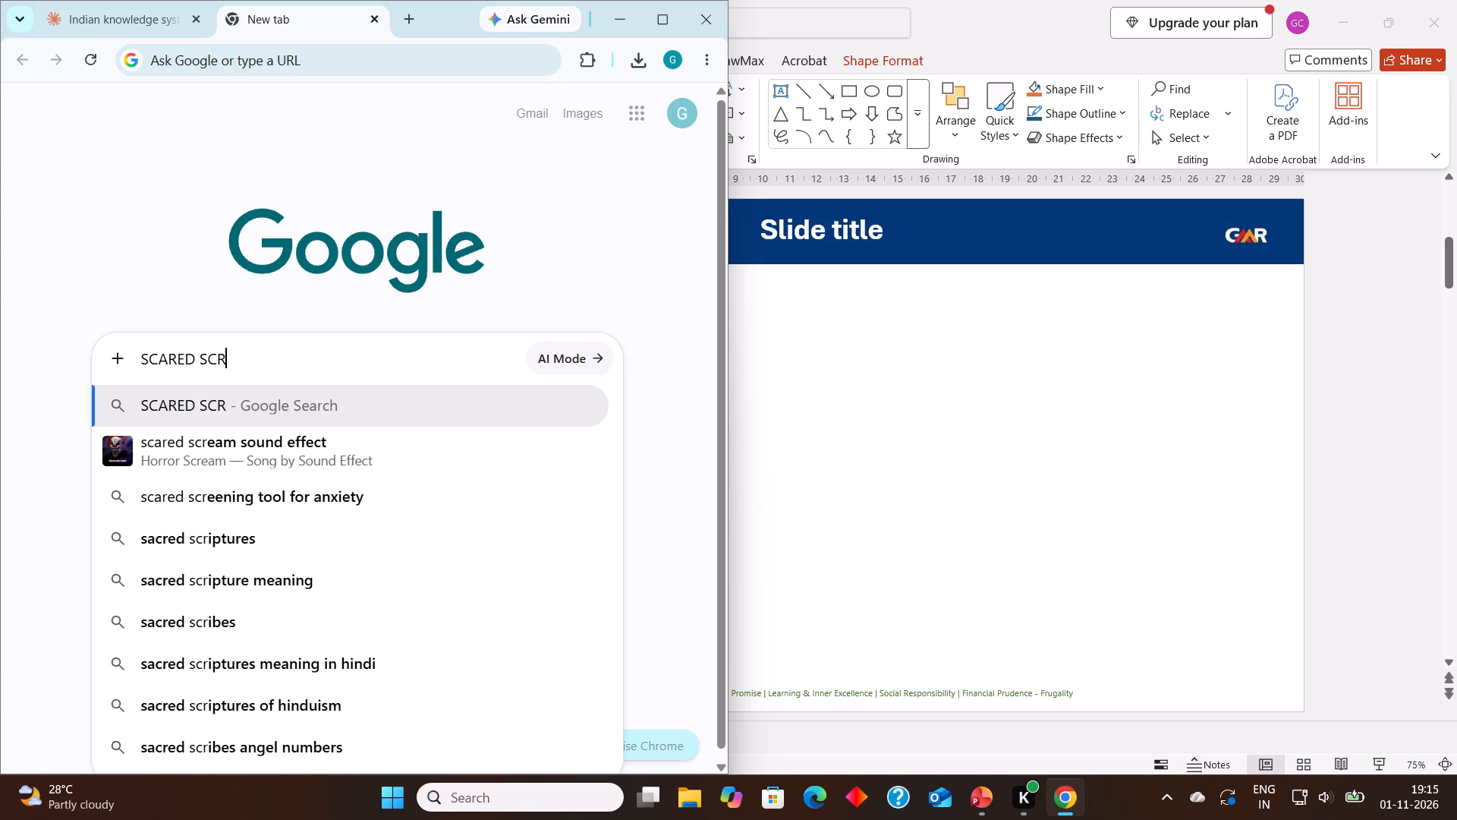
text(IP)
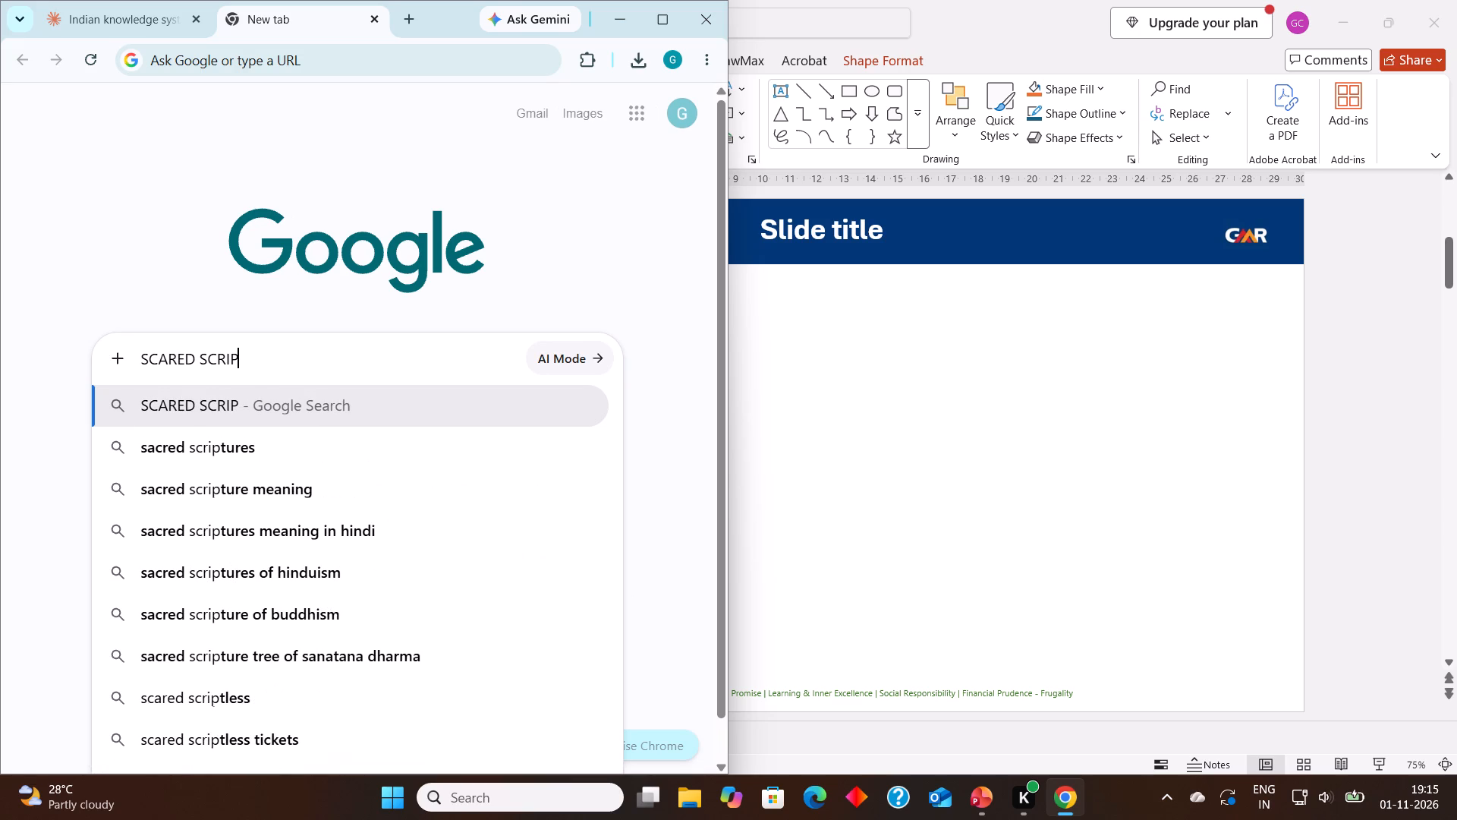
text(UTURE TRE)
text(E)
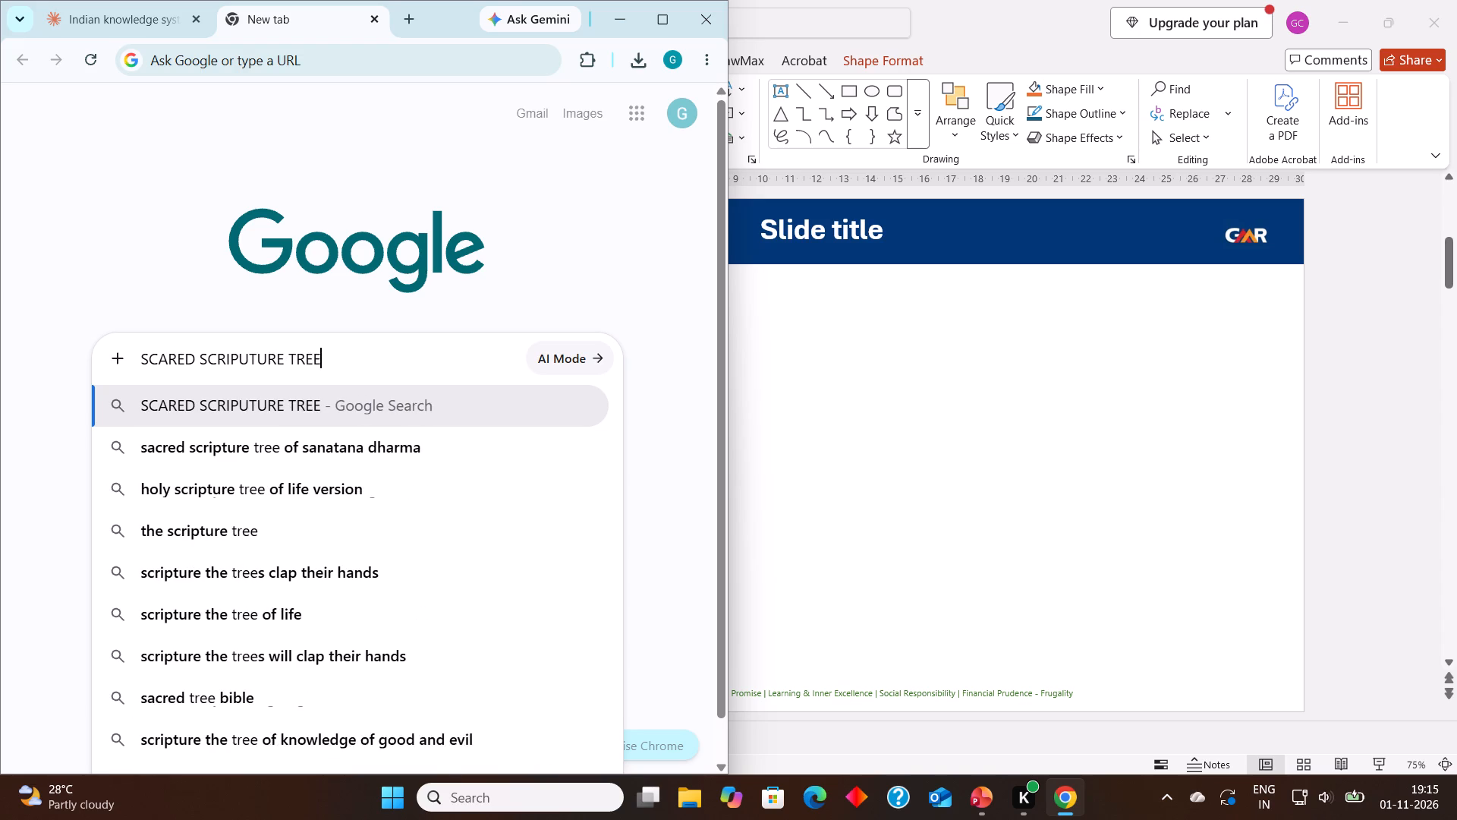
key(space)
text(SA)
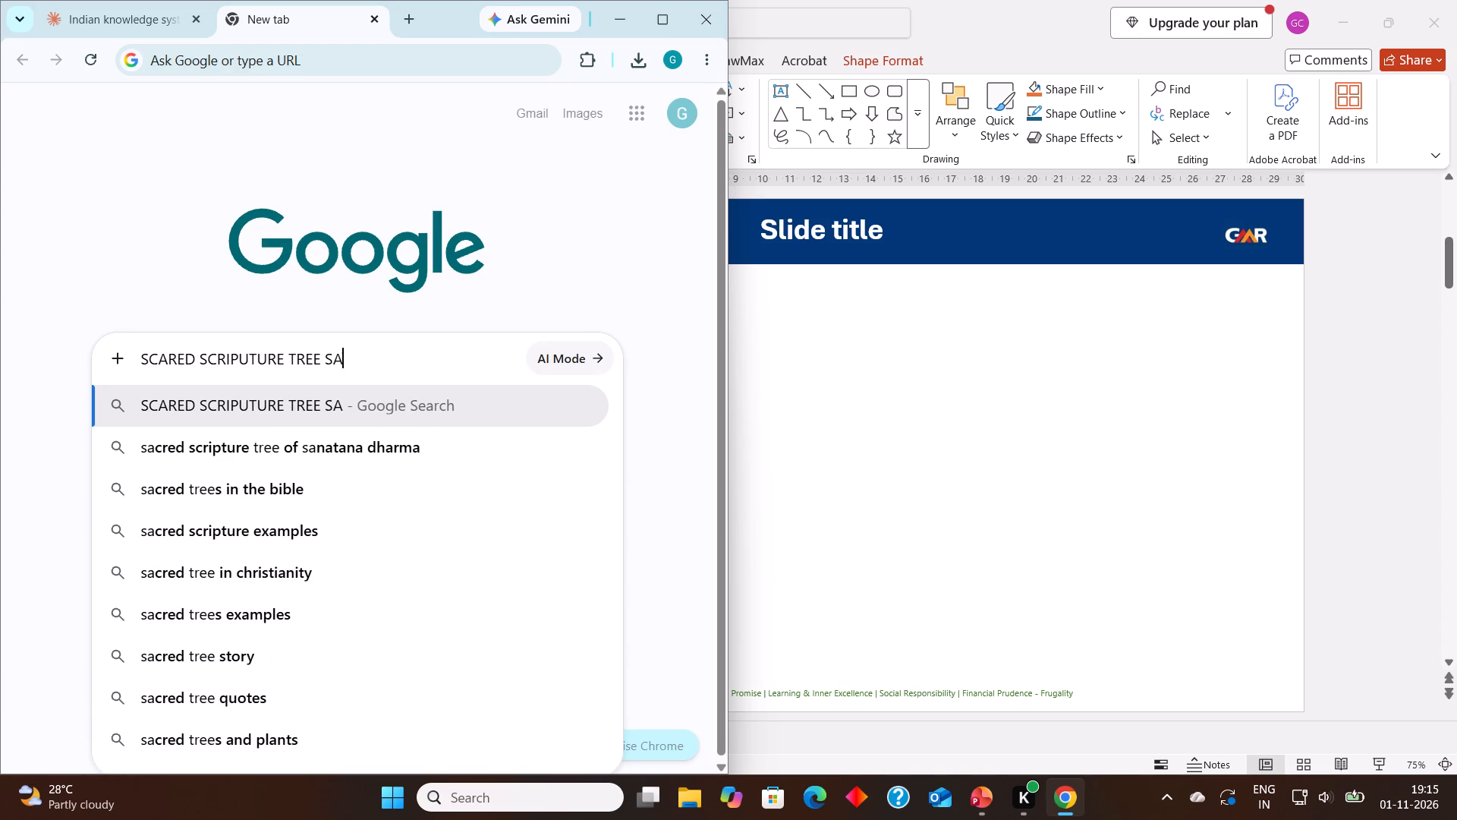
text(NATANA)
key(space)
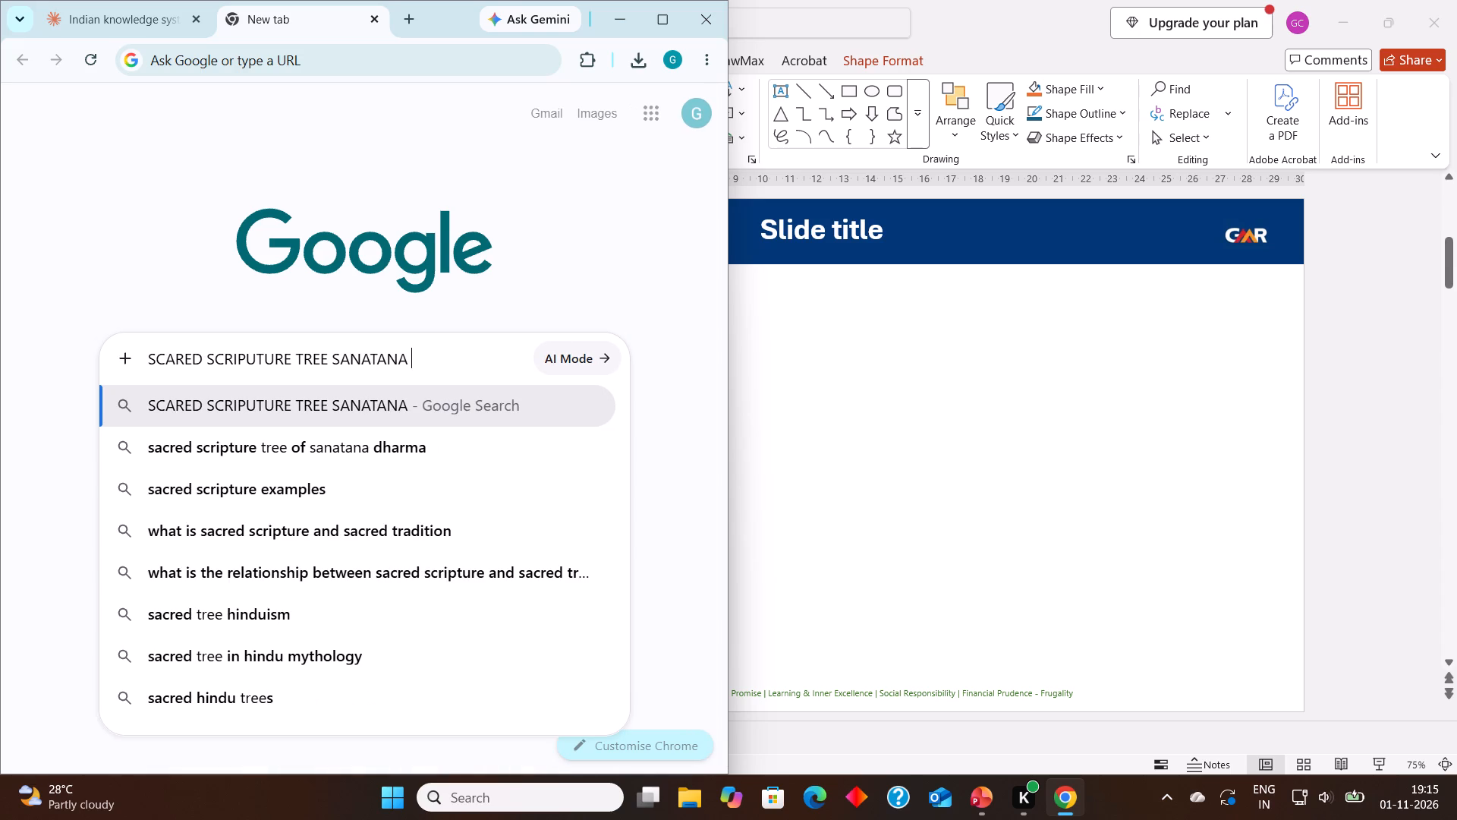
text(DH)
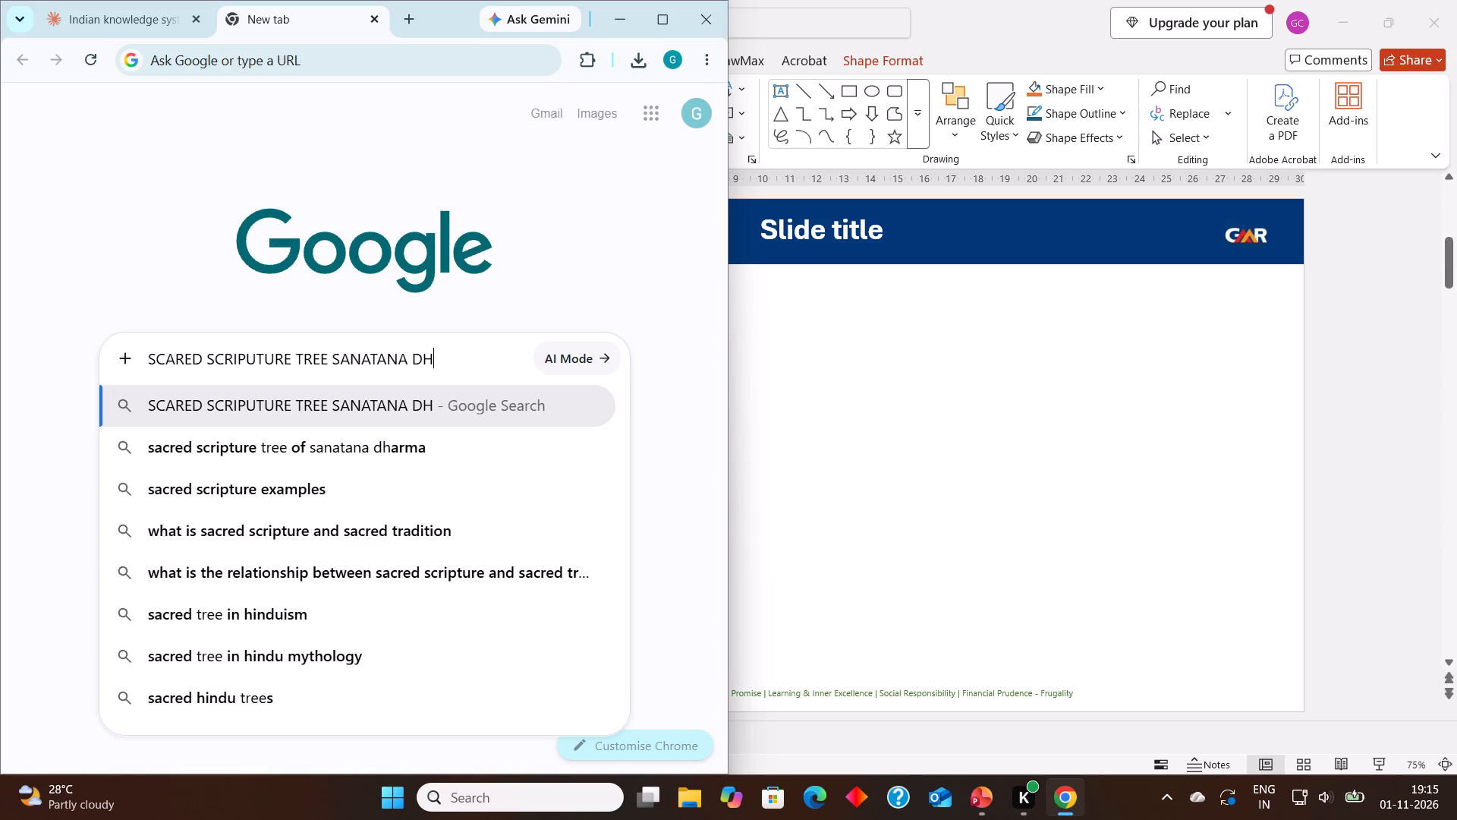
text(ARAM)
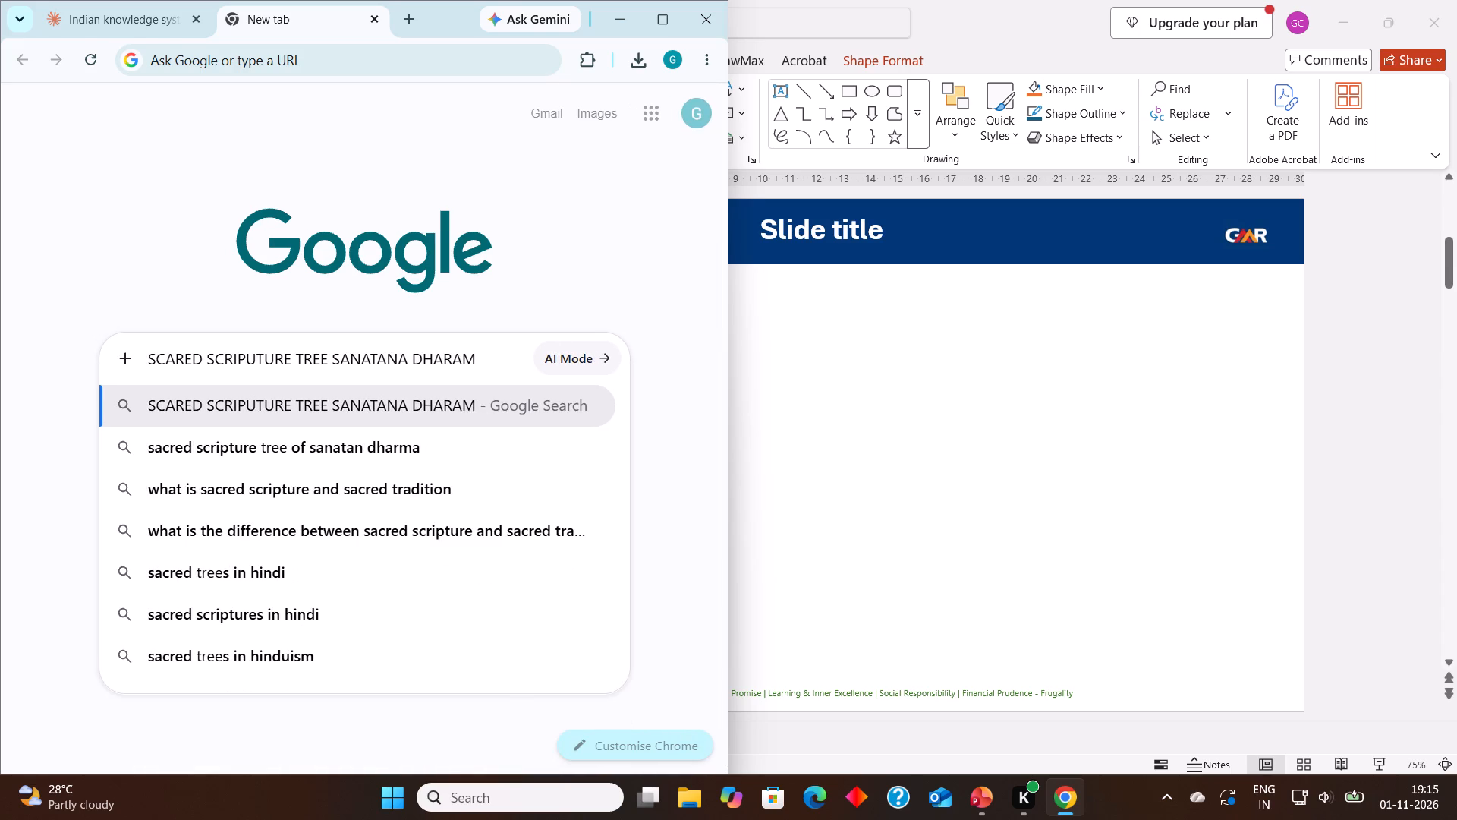
key(Return)
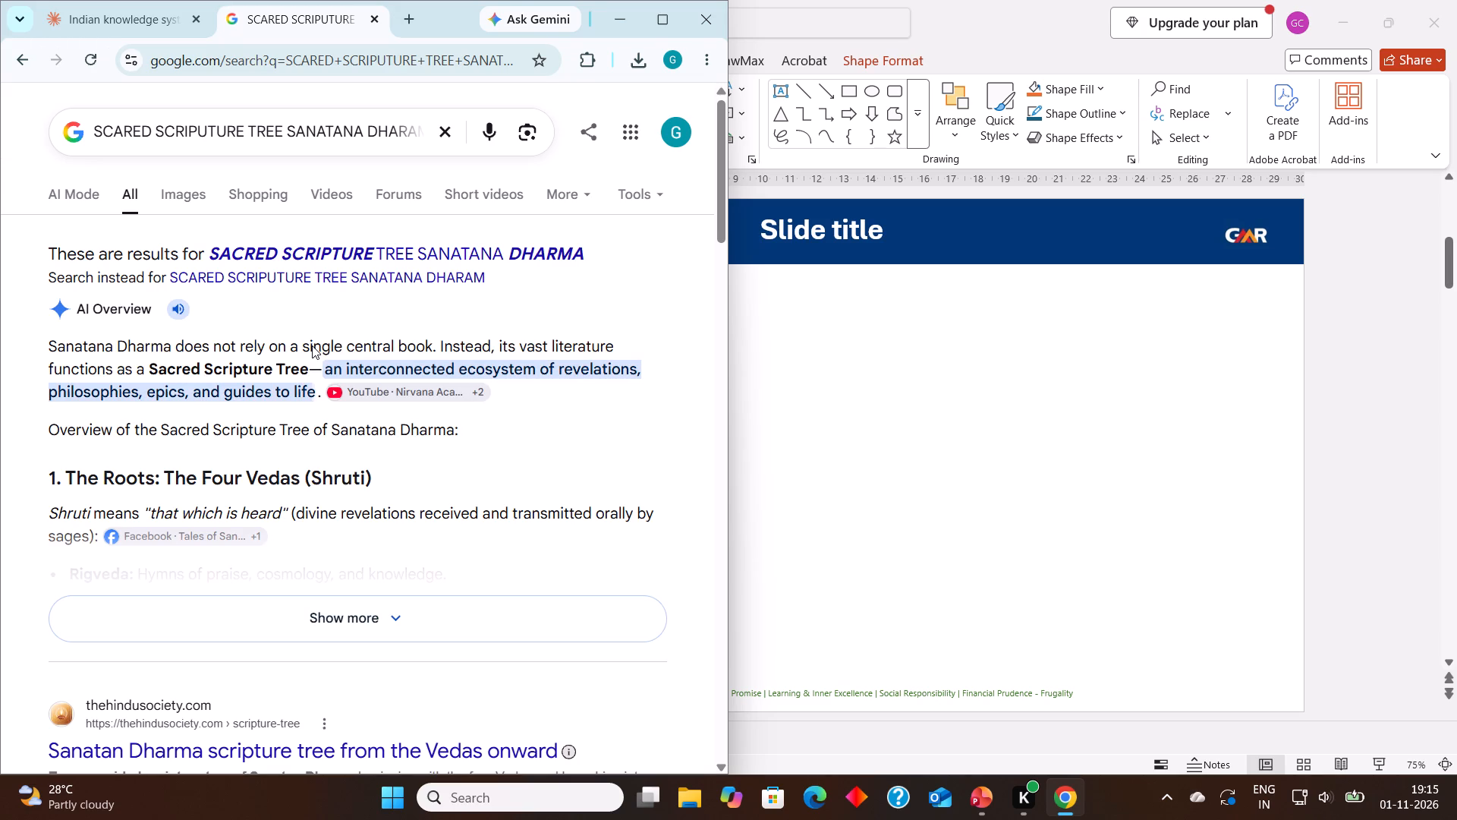
Expand the AI Overview on the Sacred Scripture Tree of Sanatana Dharma and read through all its sections.
click(381, 596)
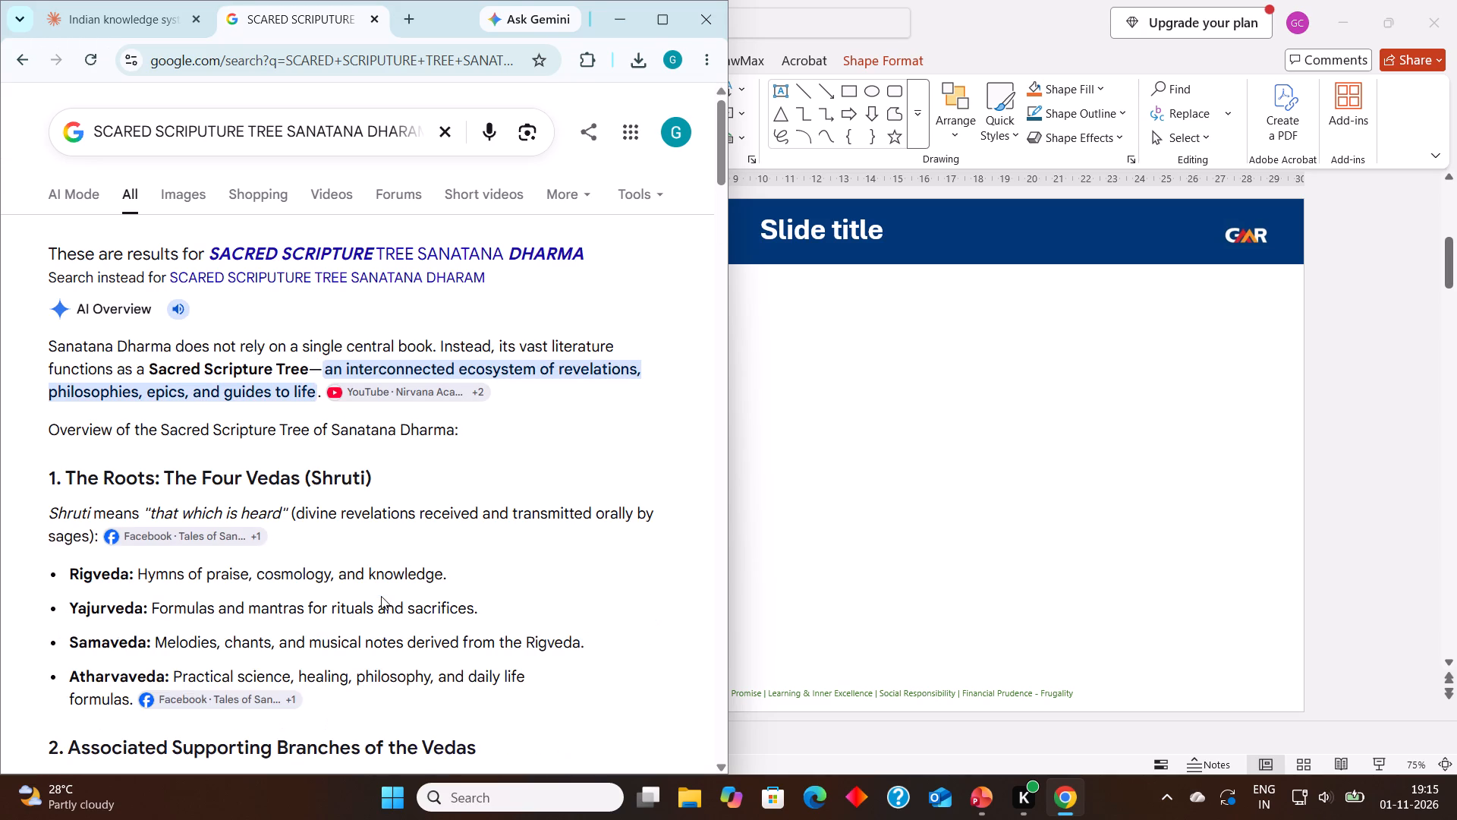
scroll(381, 513, down, 2)
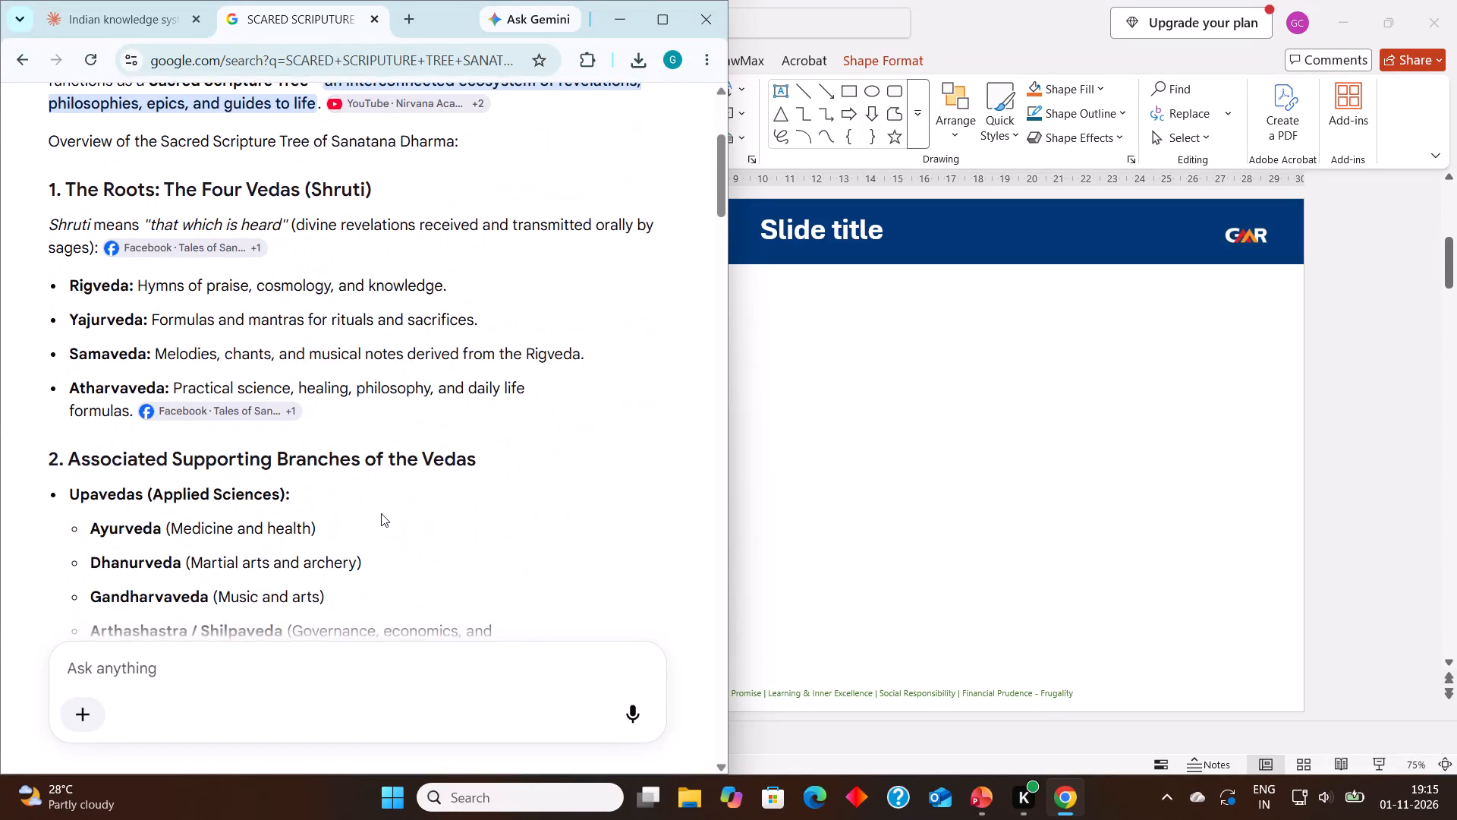
scroll(381, 513, down, 2)
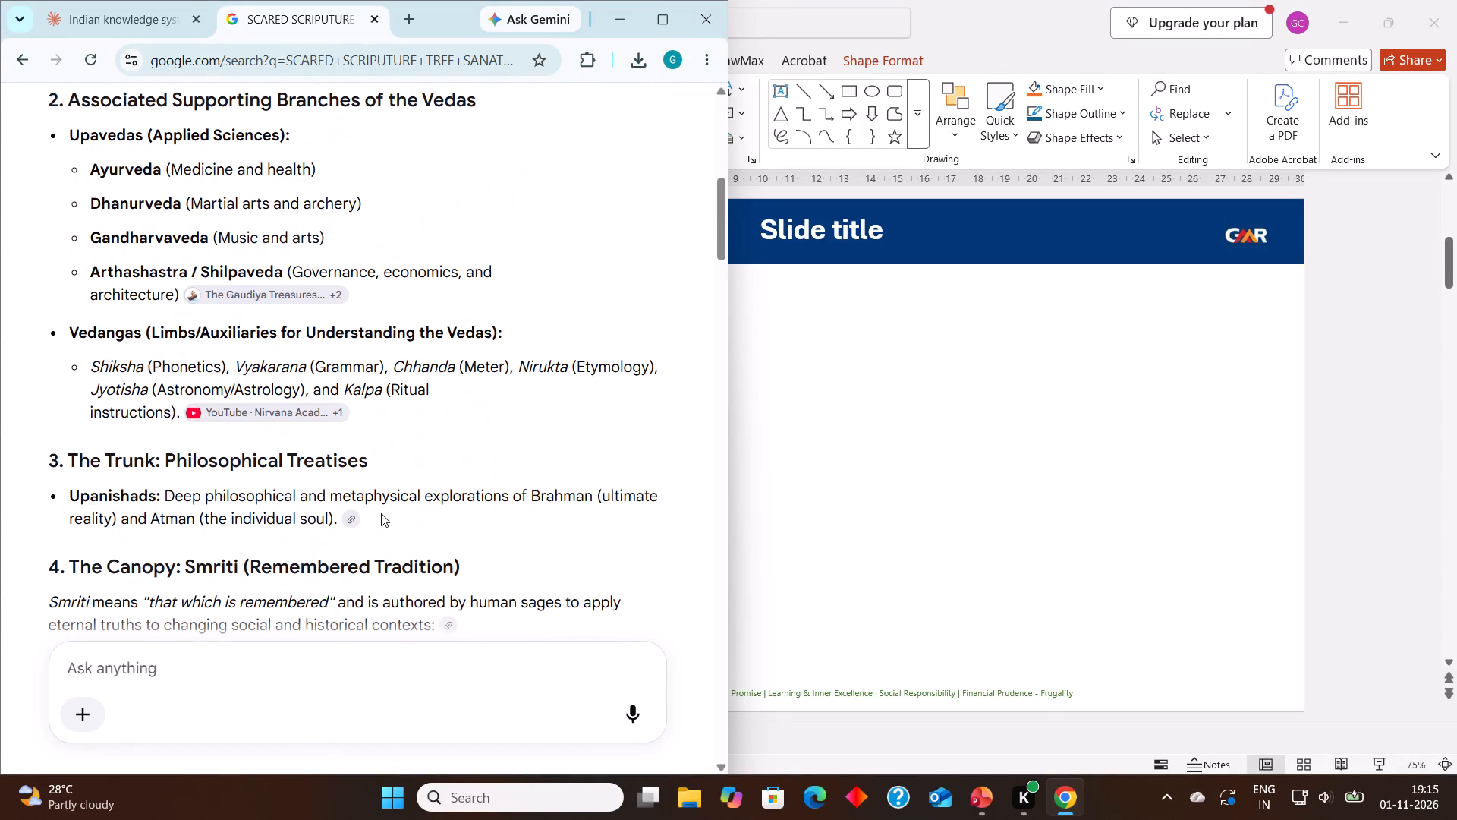
scroll(381, 513, down, 1)
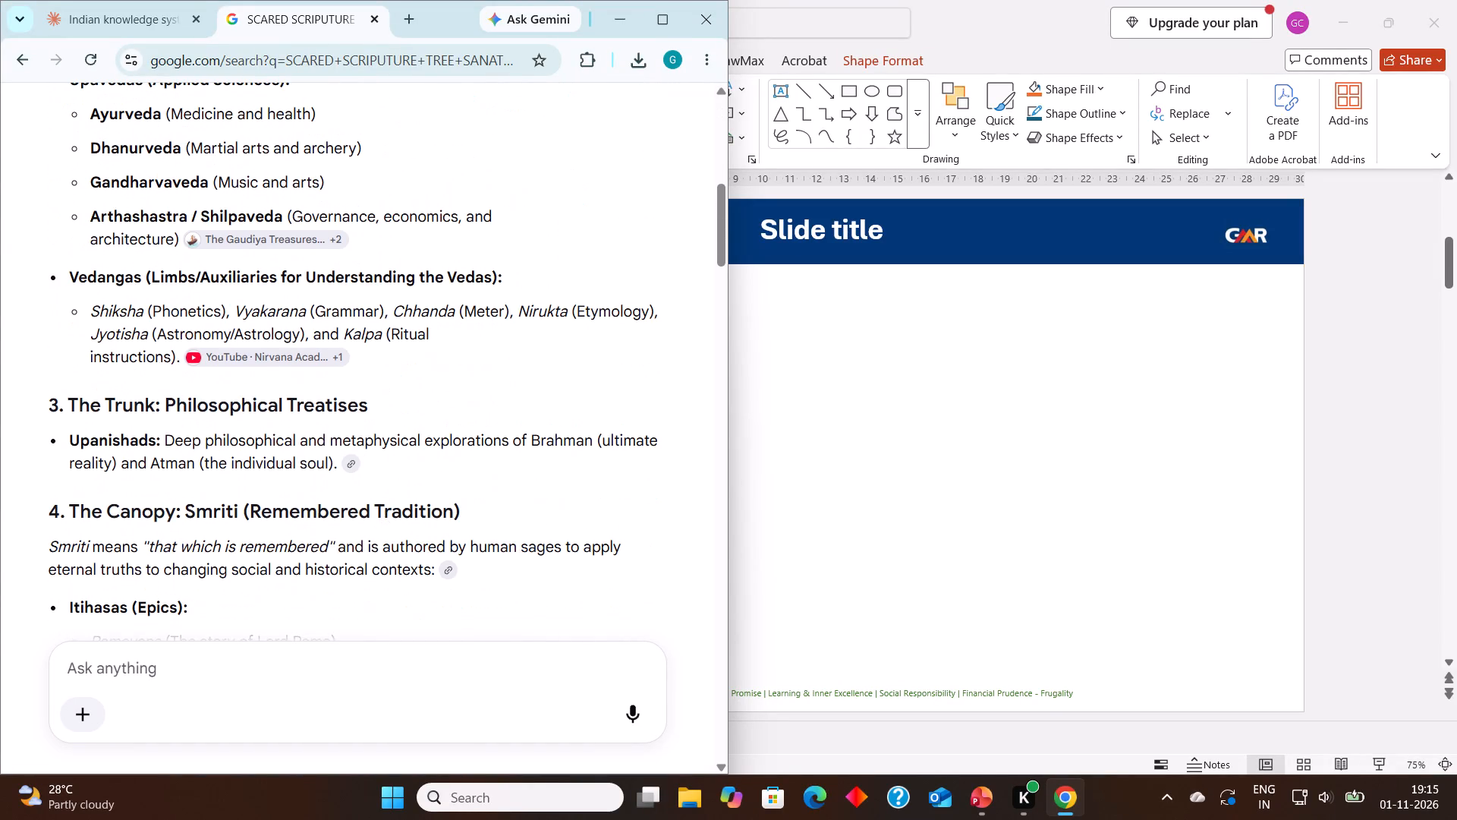
scroll(381, 513, down, 2)
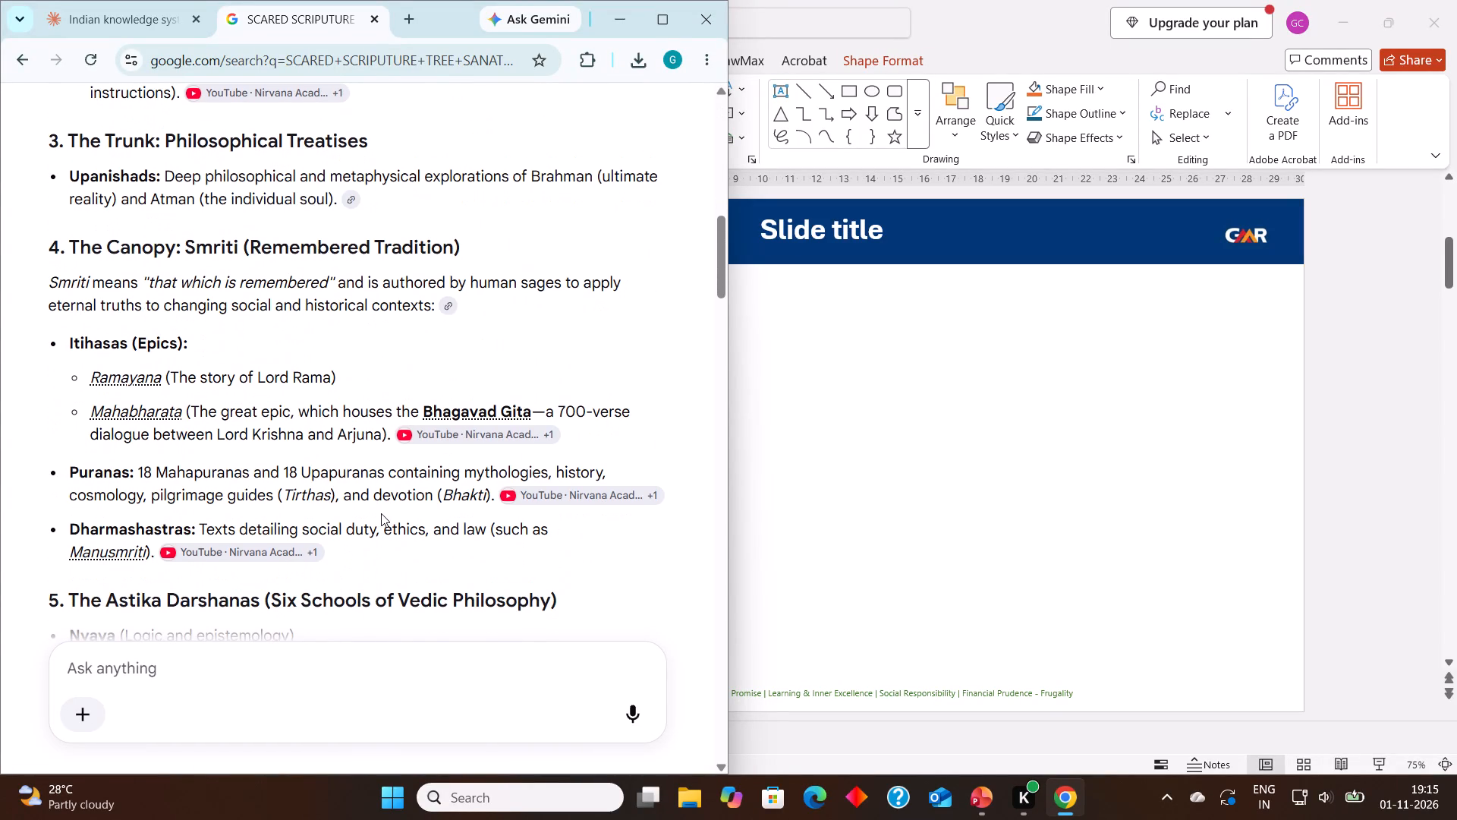
scroll(381, 513, down, 1)
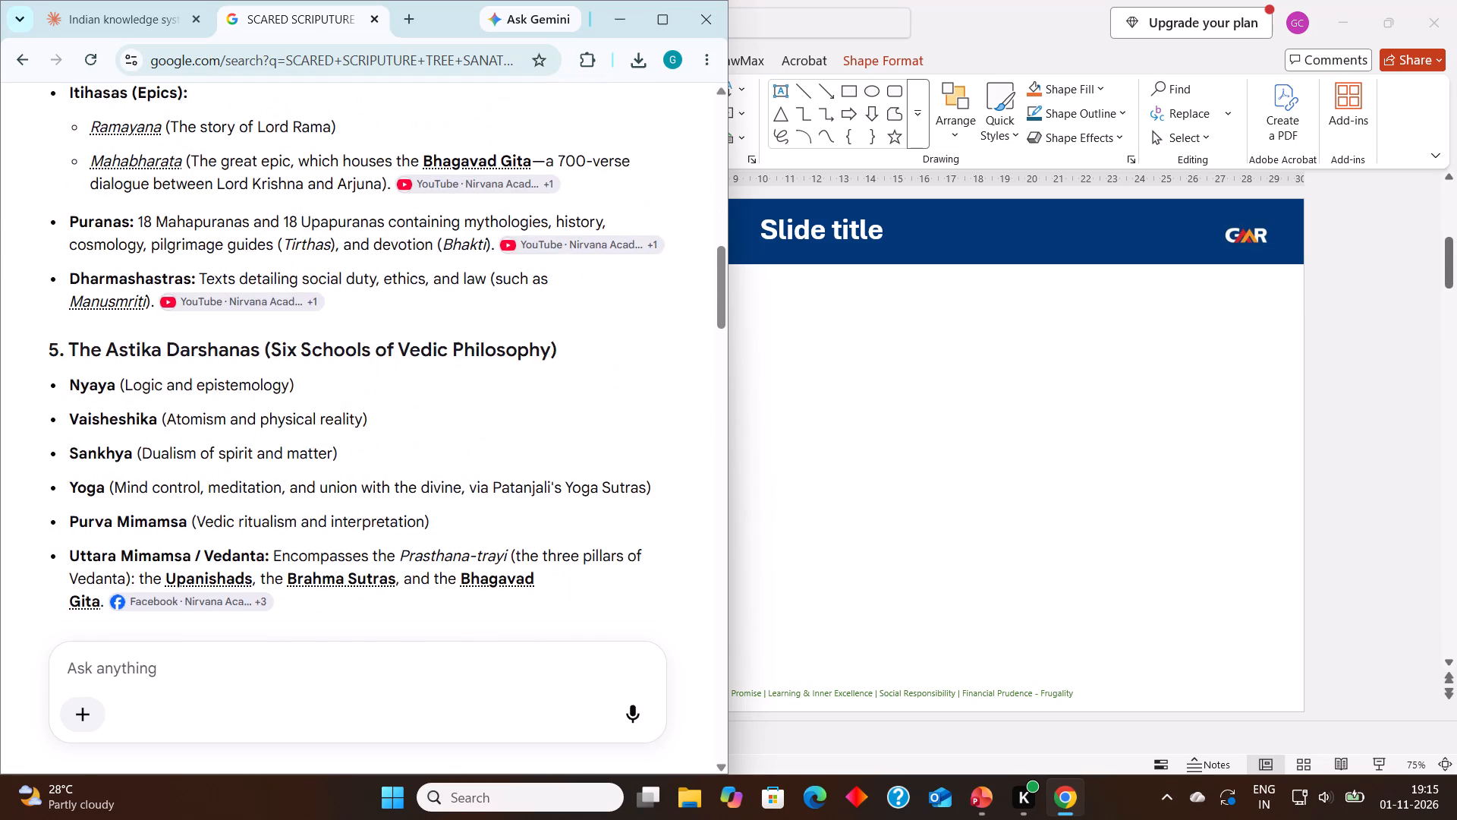
scroll(381, 513, down, 2)
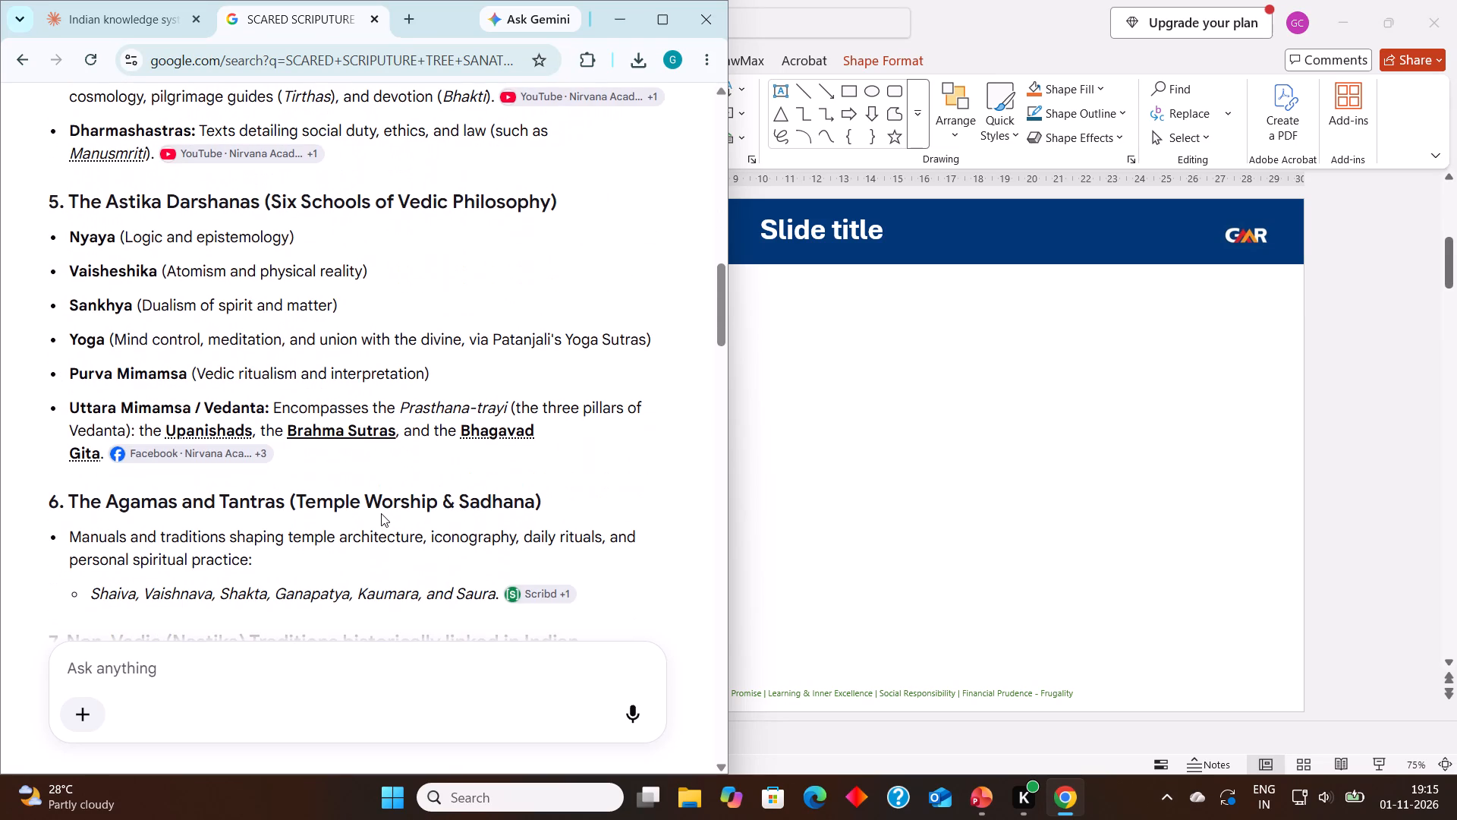
scroll(381, 513, down, 1)
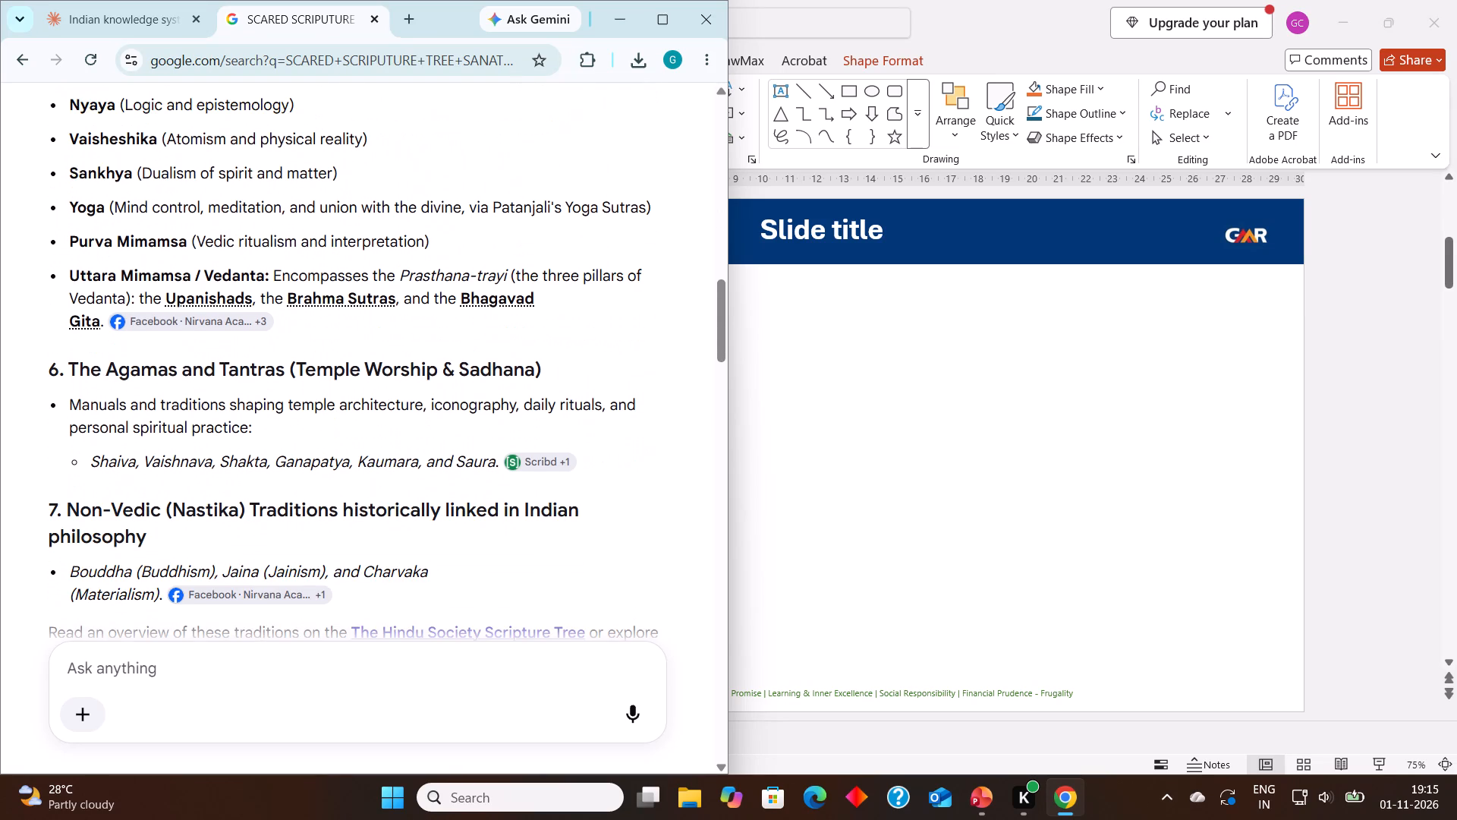
scroll(381, 513, down, 2)
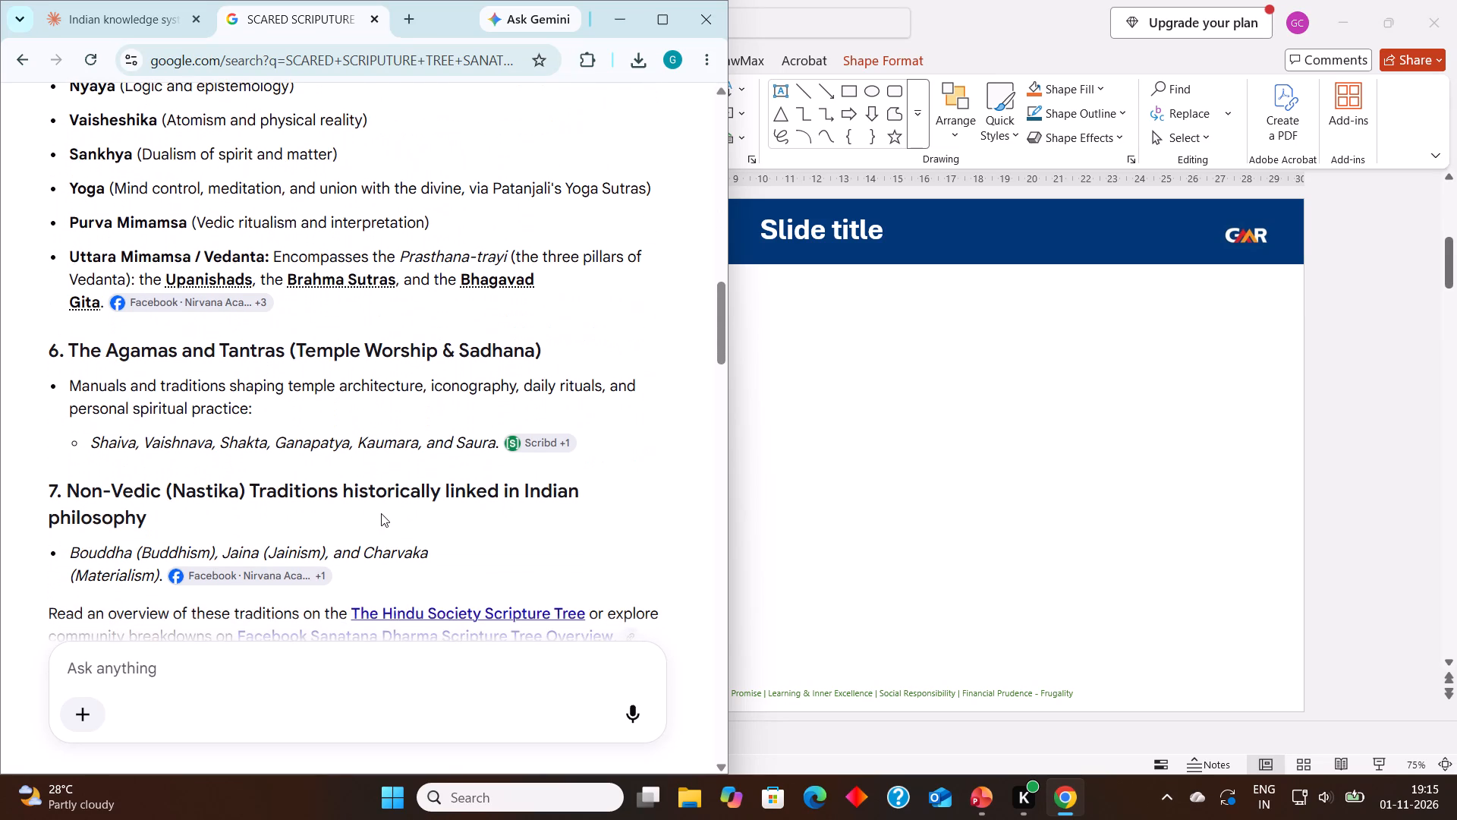
scroll(381, 513, down, 3)
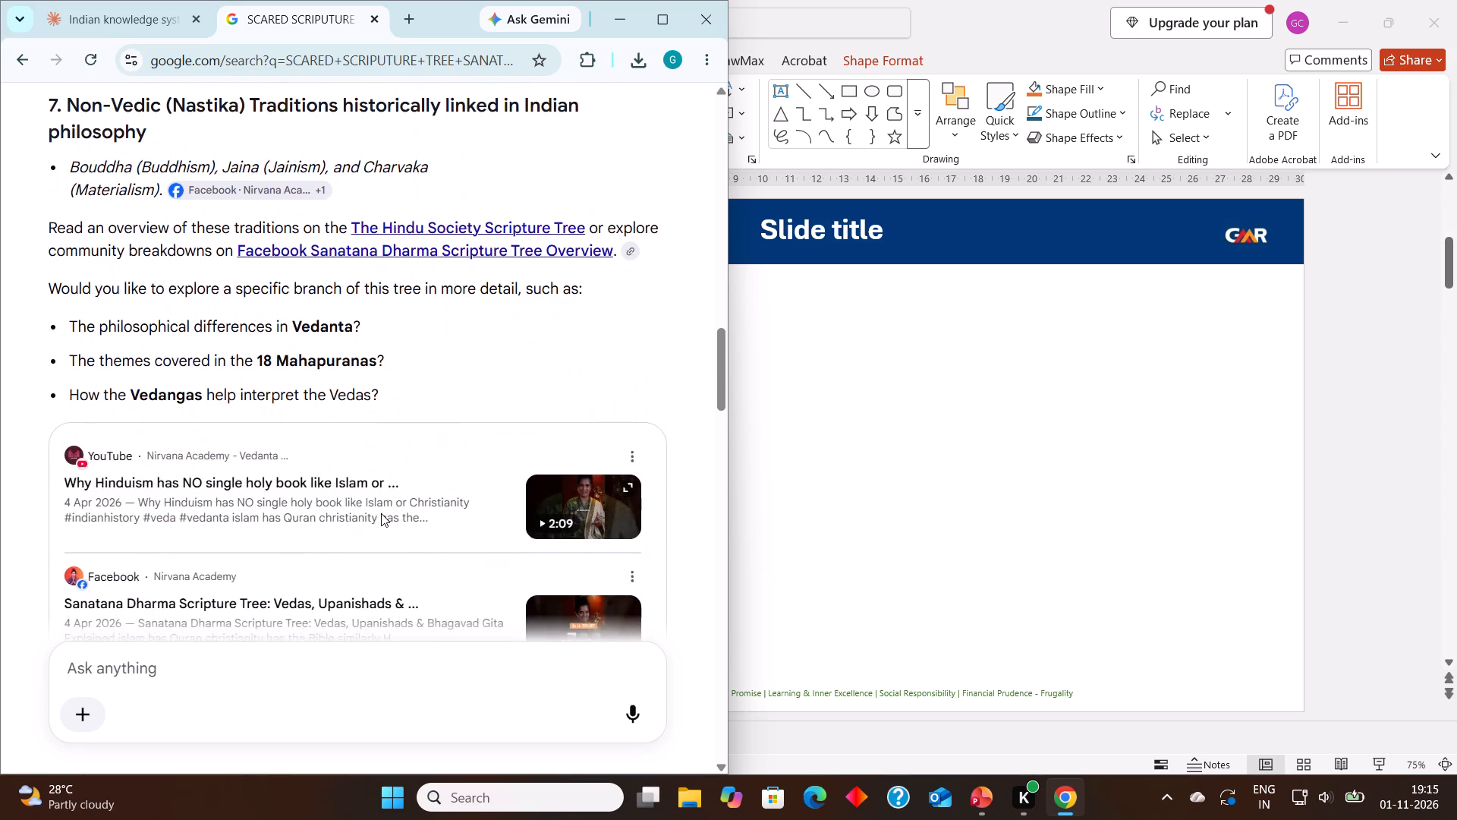
scroll(381, 513, down, 2)
scroll(381, 513, up, 4)
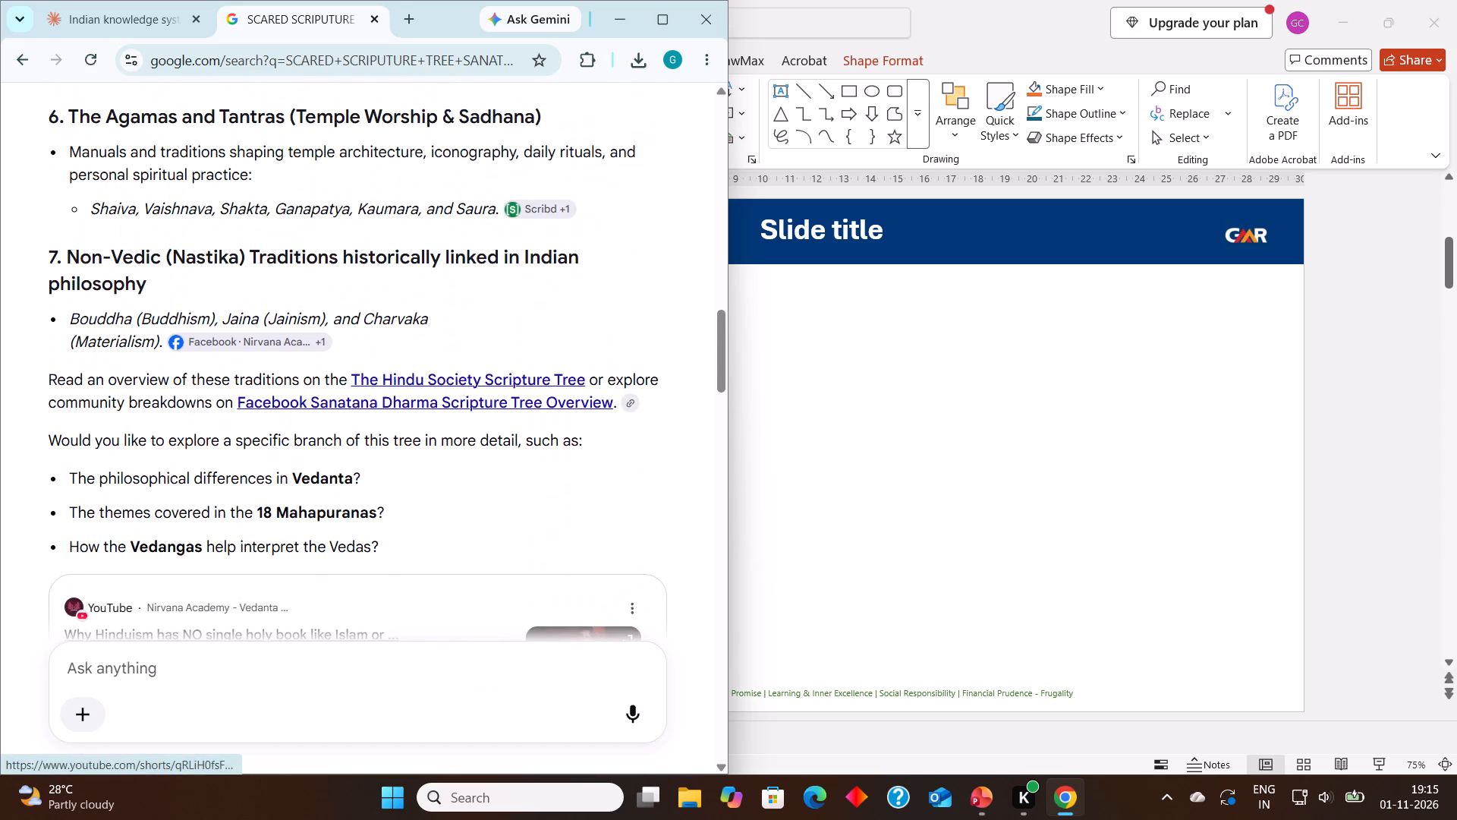
scroll(381, 513, up, 6)
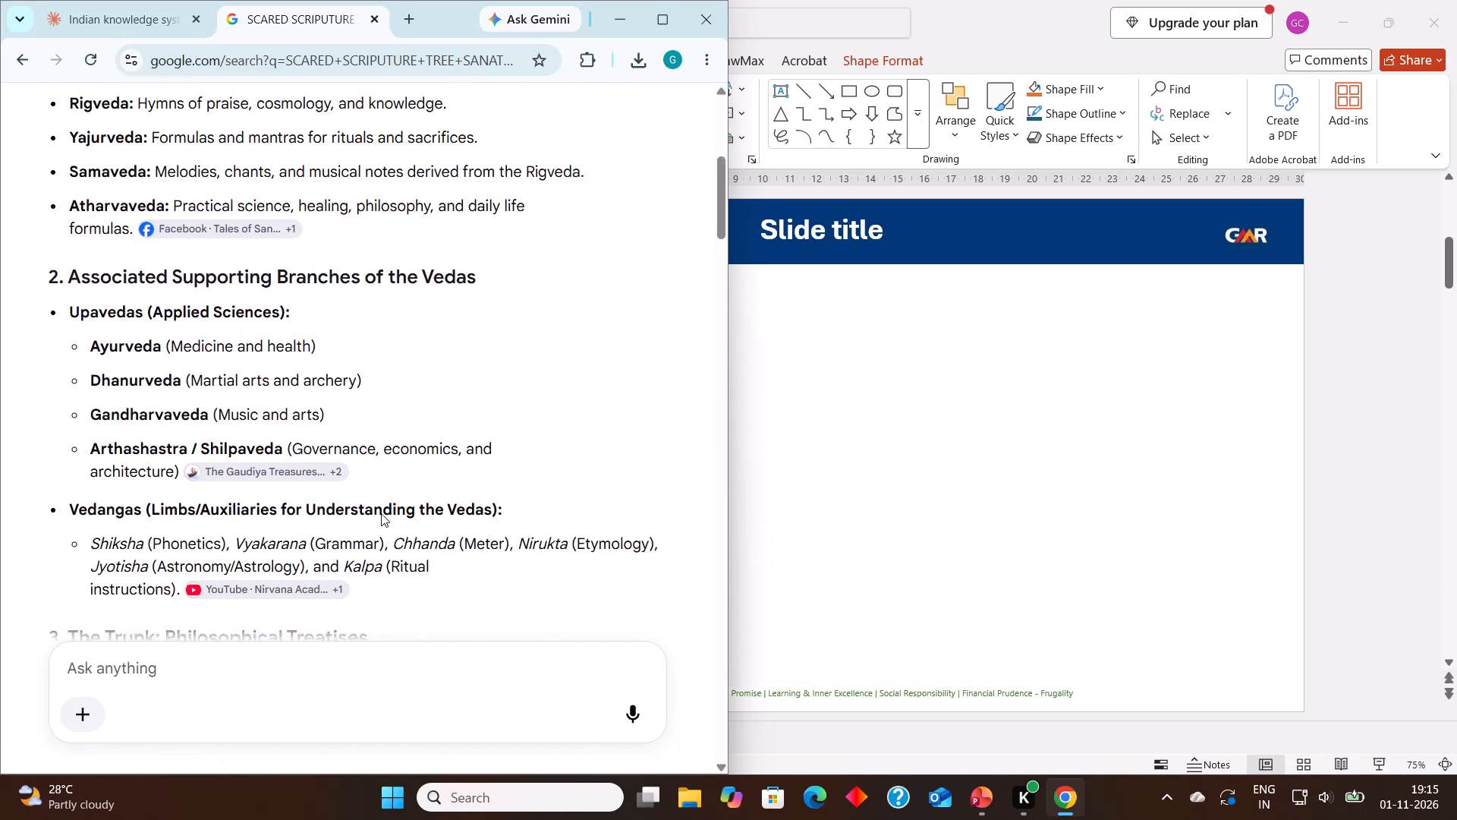
scroll(381, 513, up, 3)
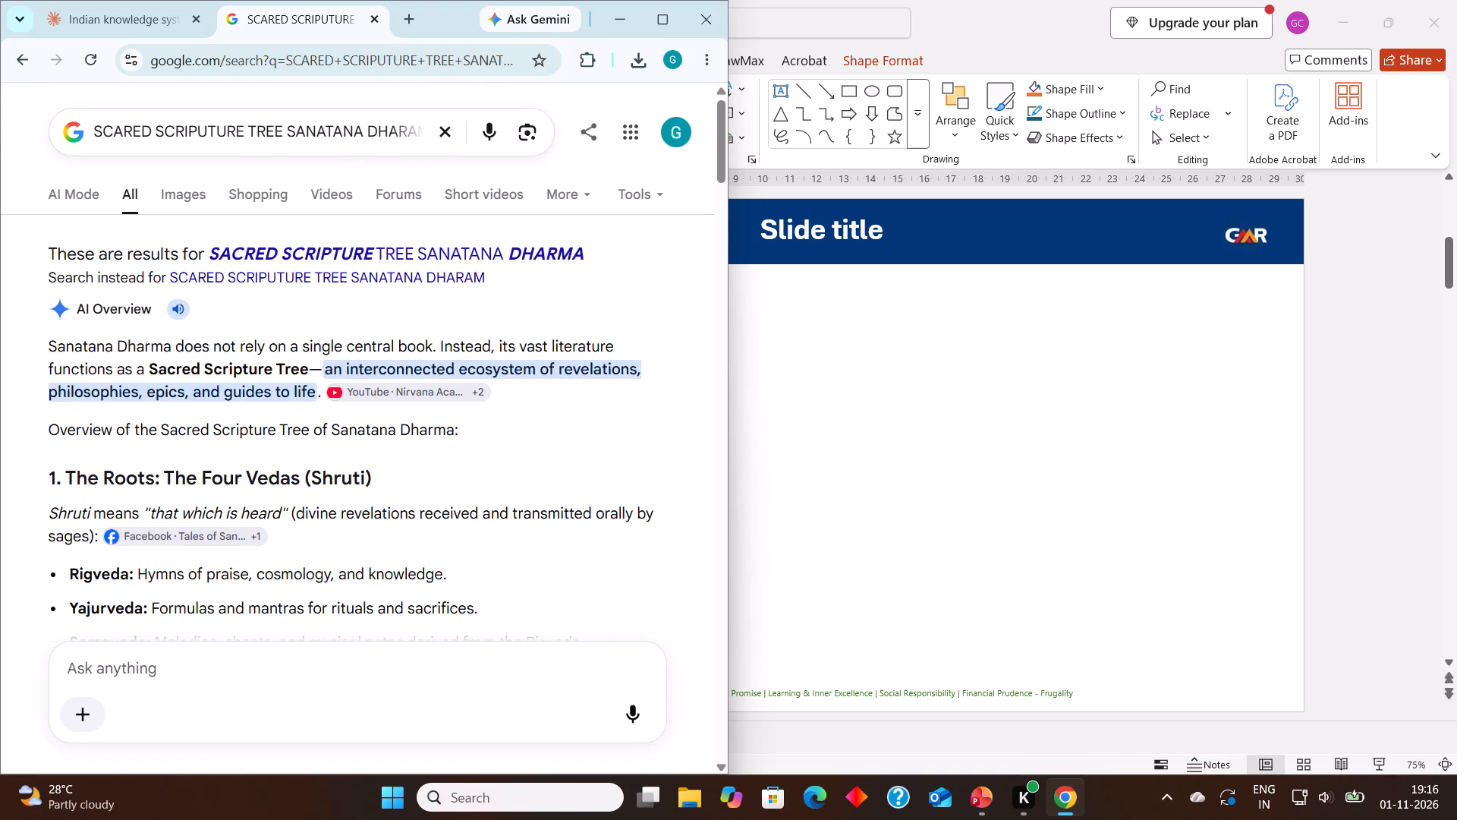
Switch to PowerPoint and enter the heading "SCARED SCRI[PUTURES TREE SANATHANA DHARMA" in the empty text box on slide 2.
click(623, 24)
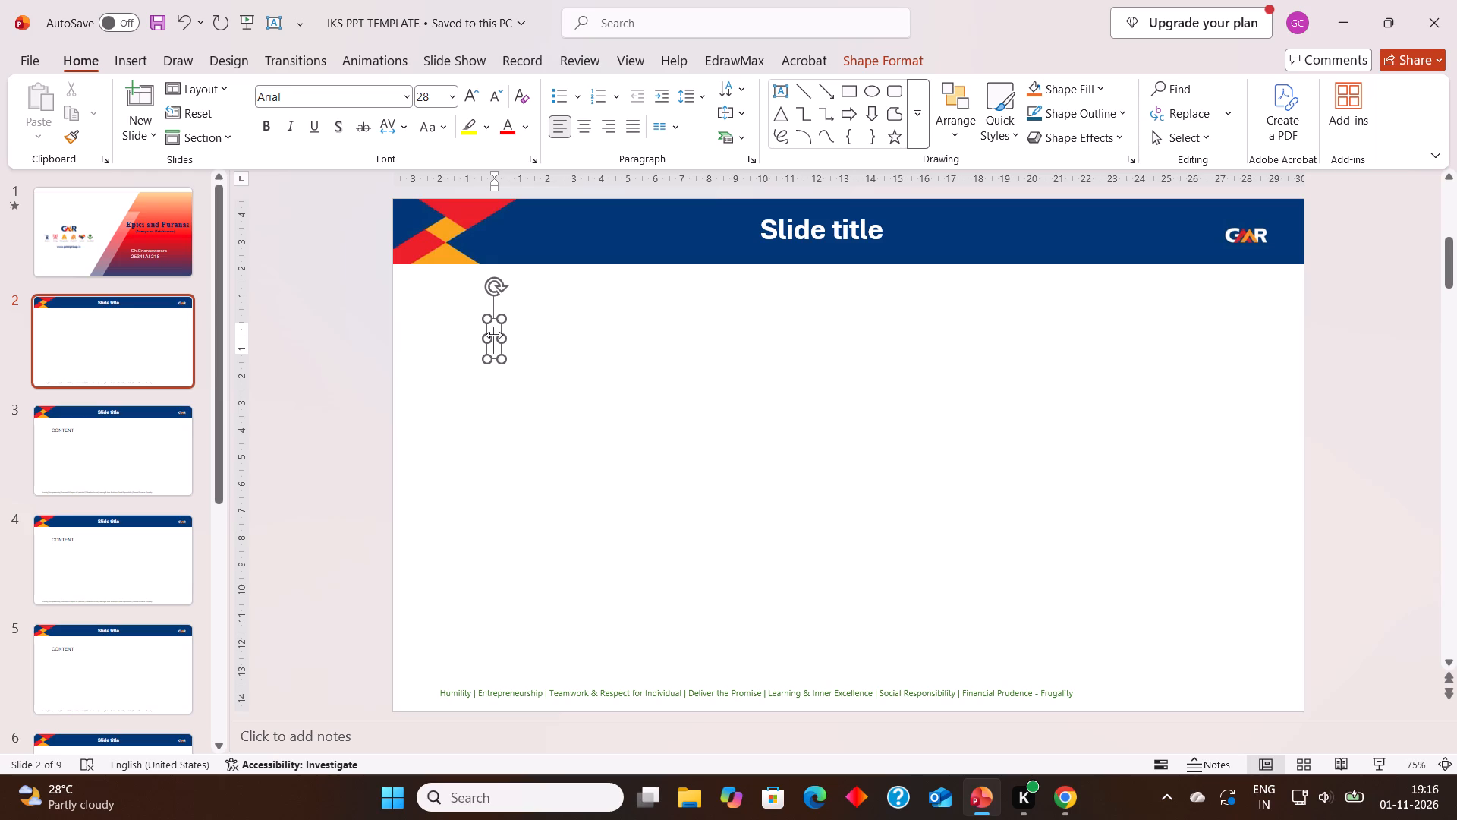
key(s)
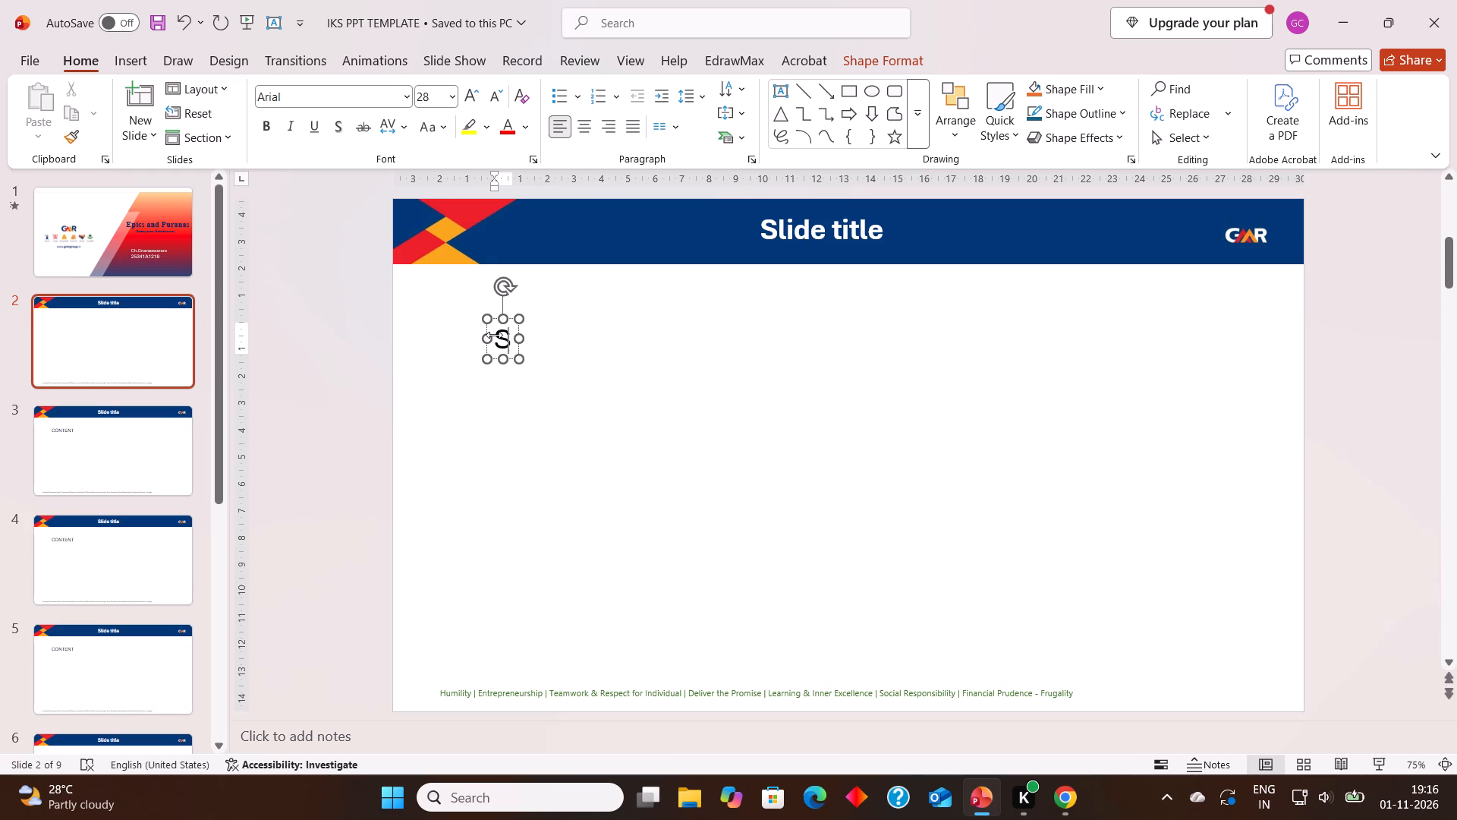
text(CARE)
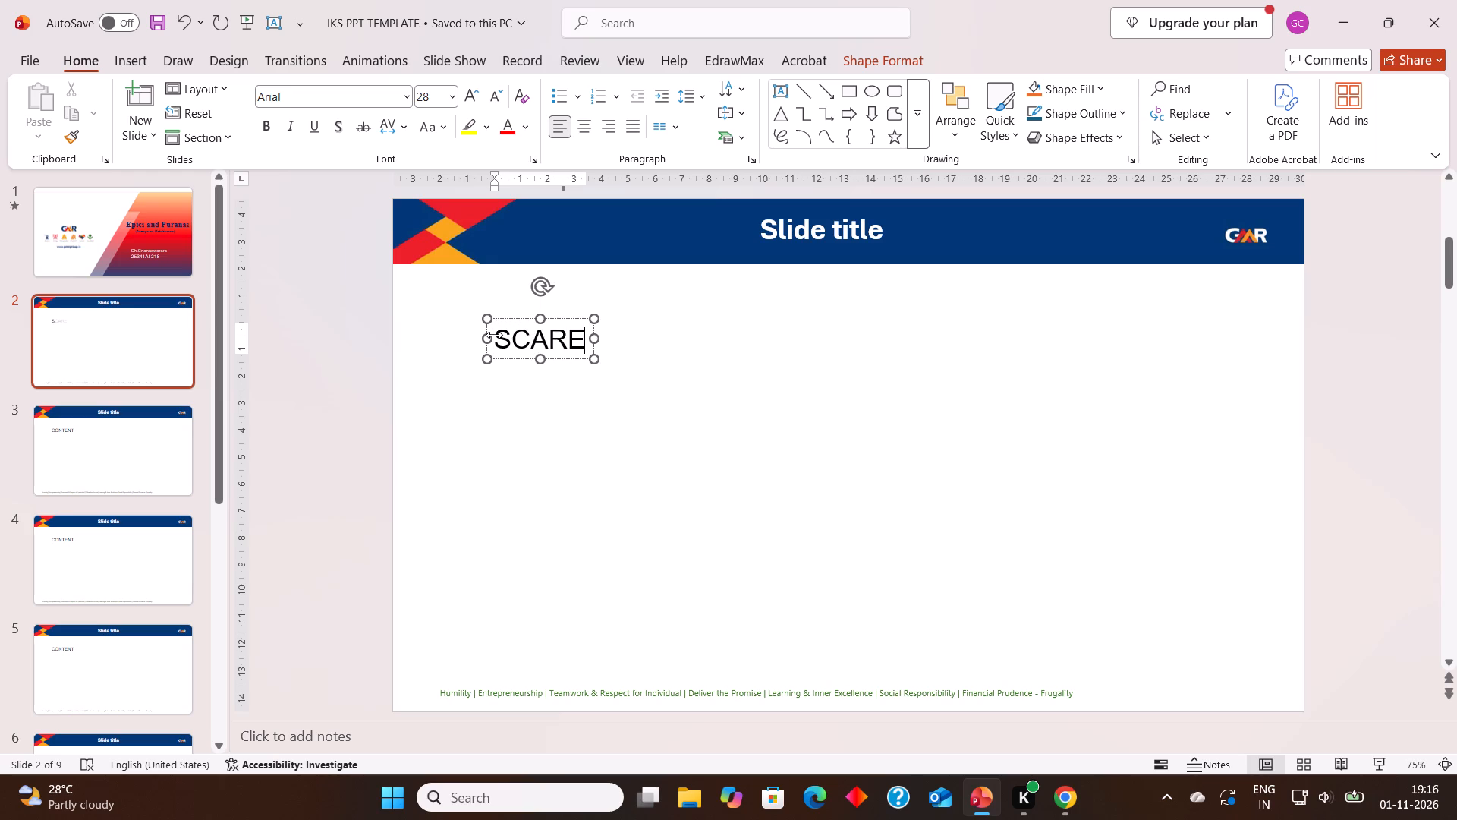
key(s)
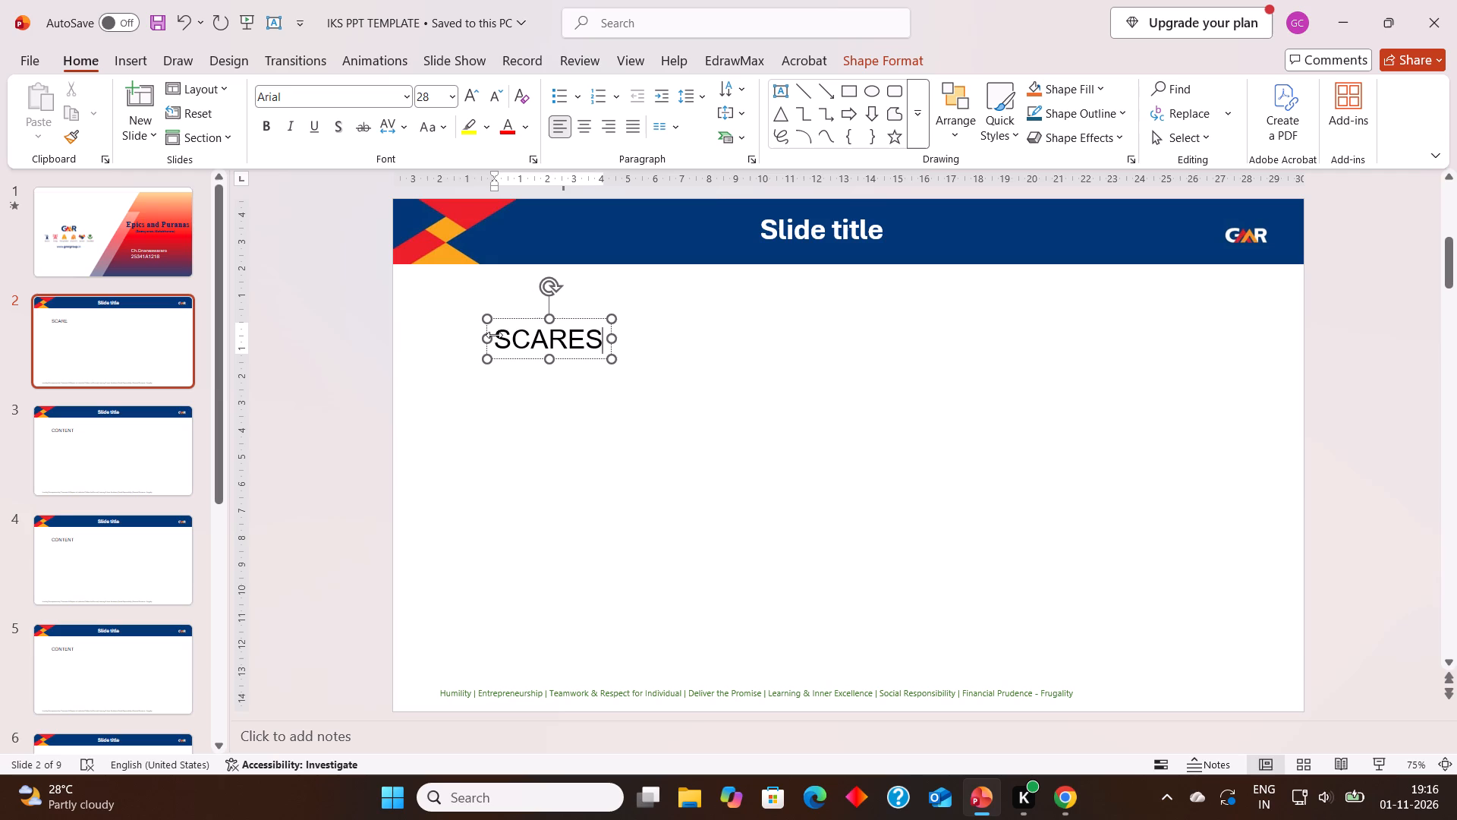
key(BackSpace)
key(d)
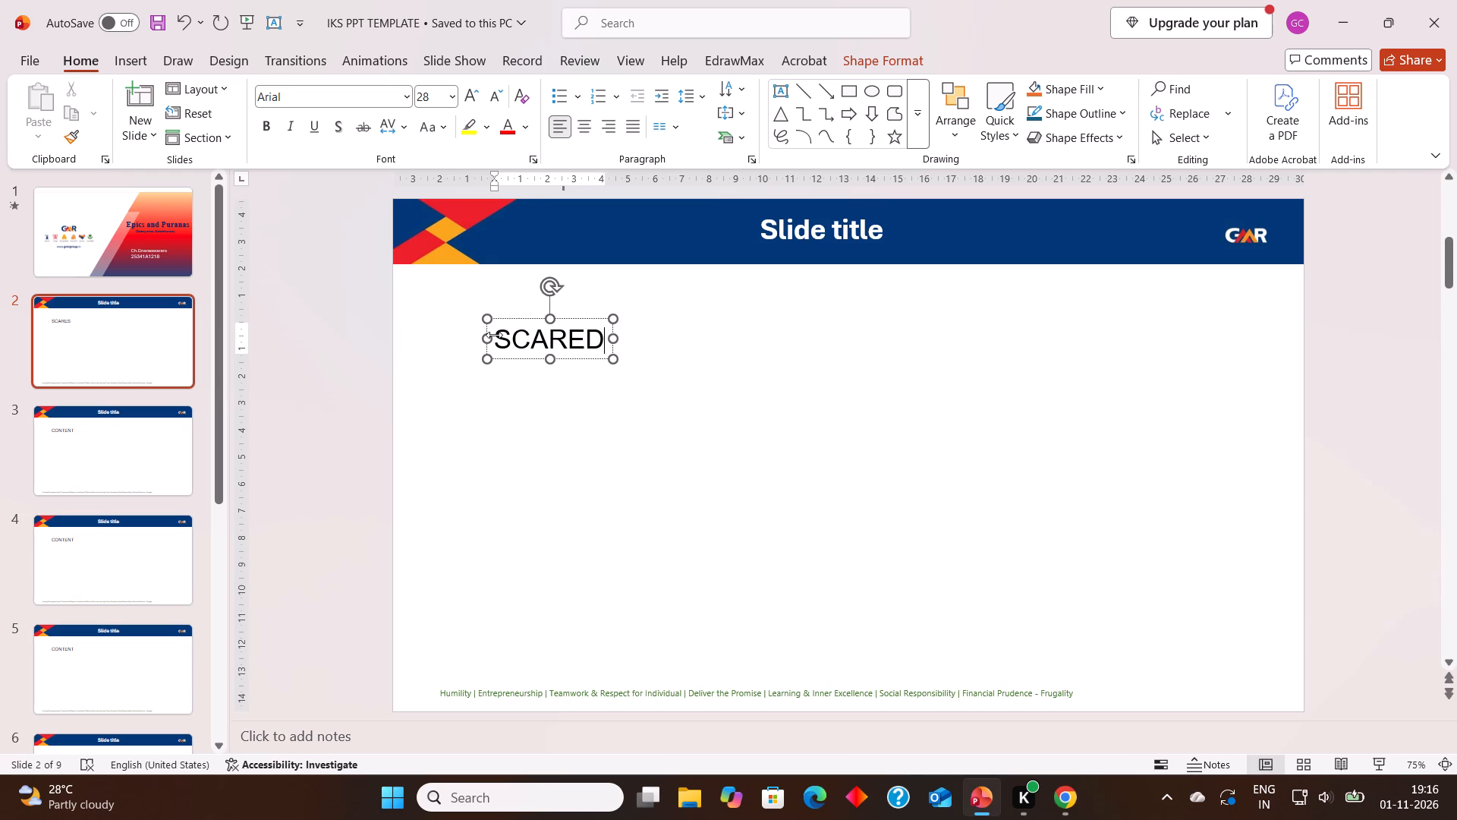
key(space)
text(S)
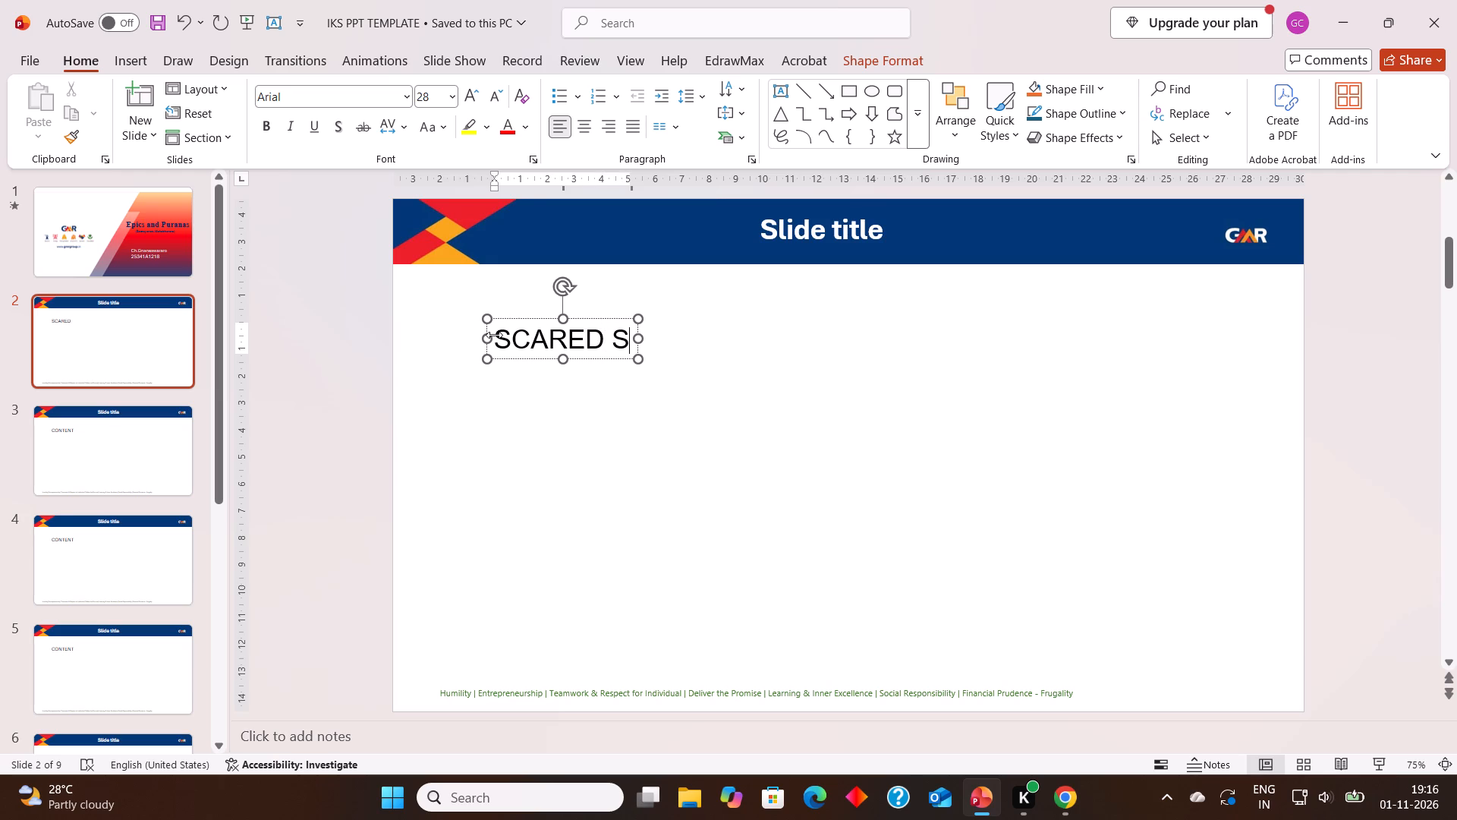
text(CRI[P)
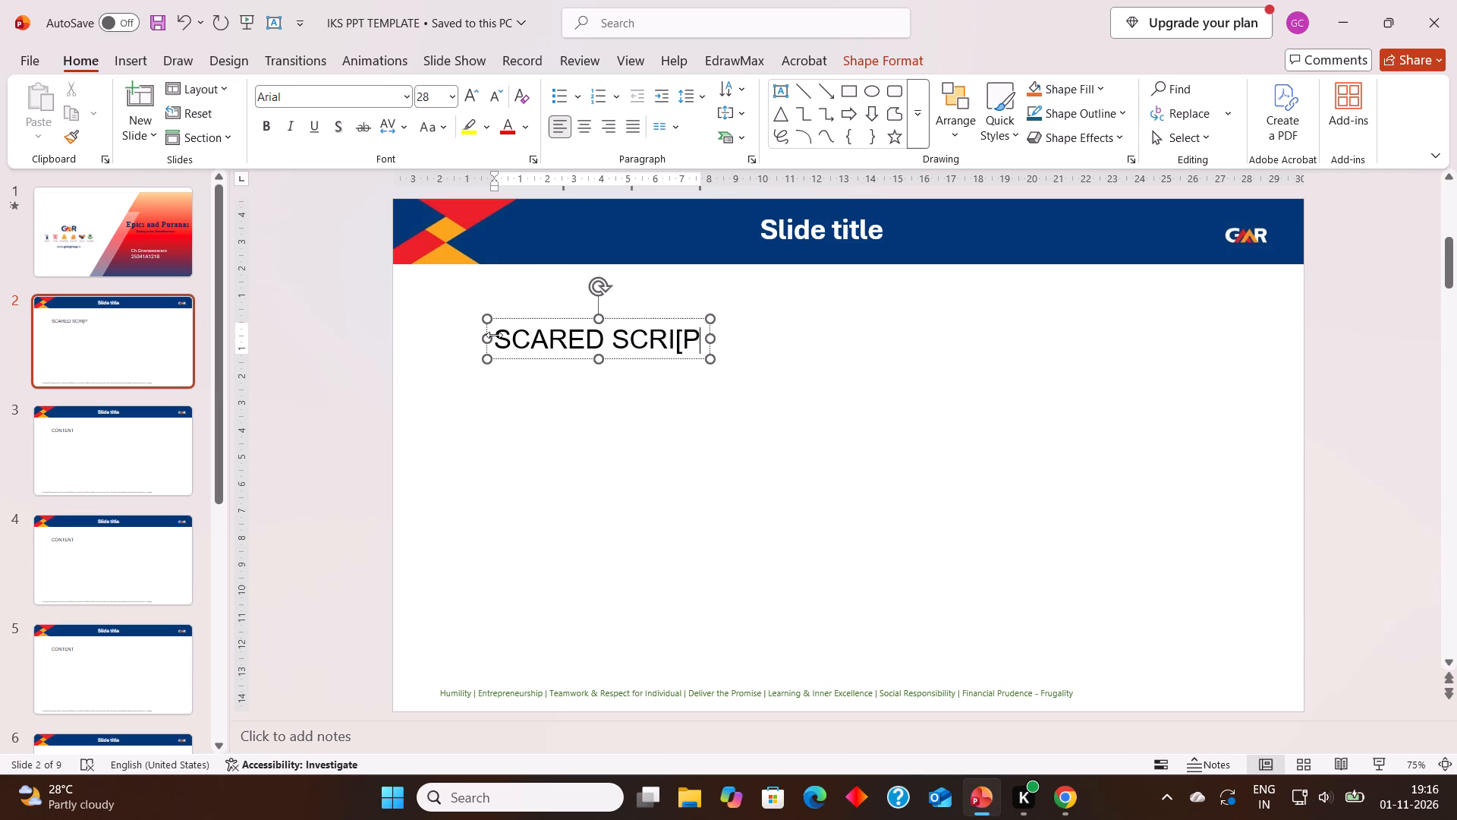
text(UTURE)
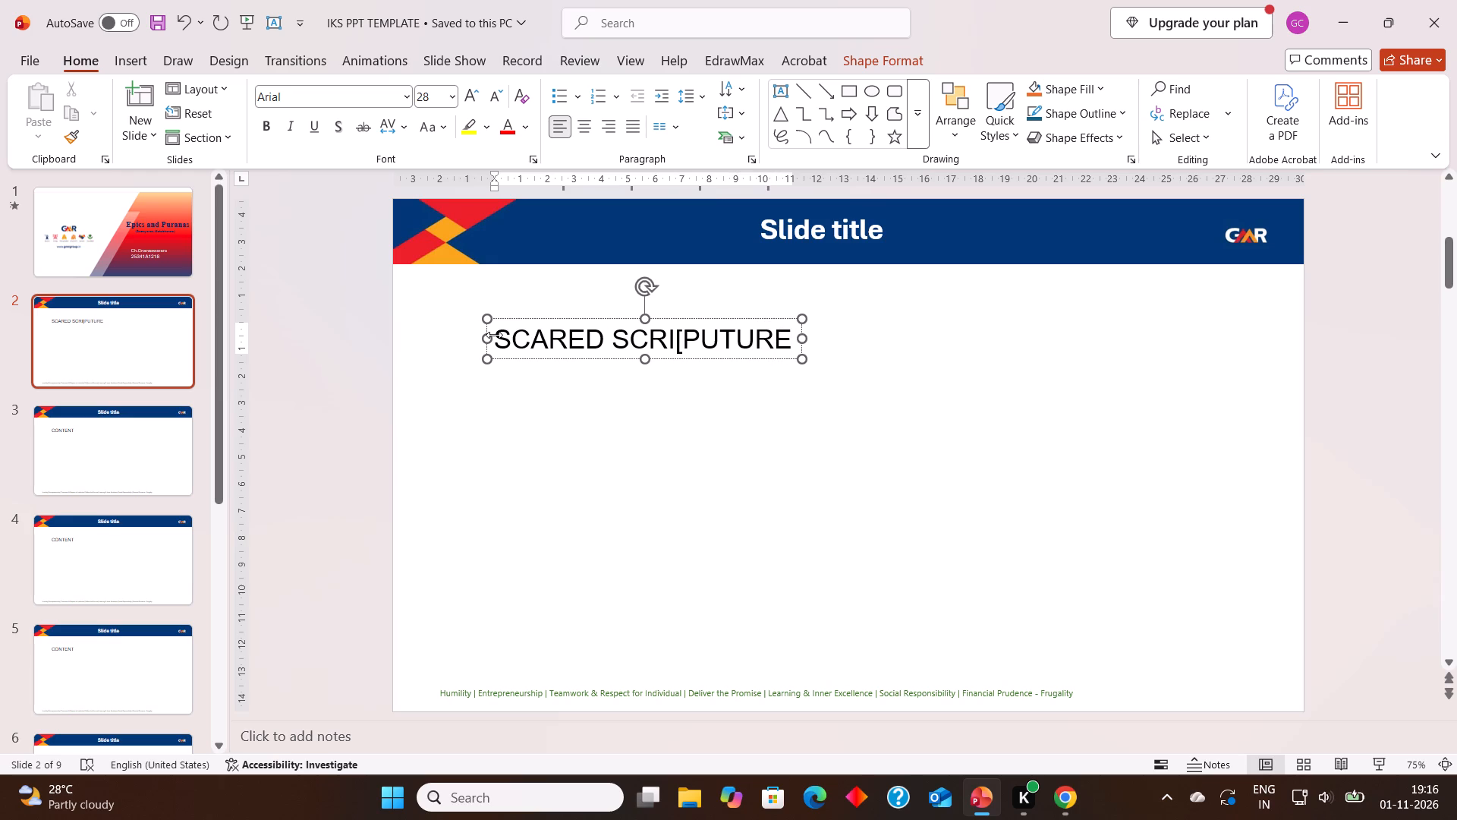
text(S TREE)
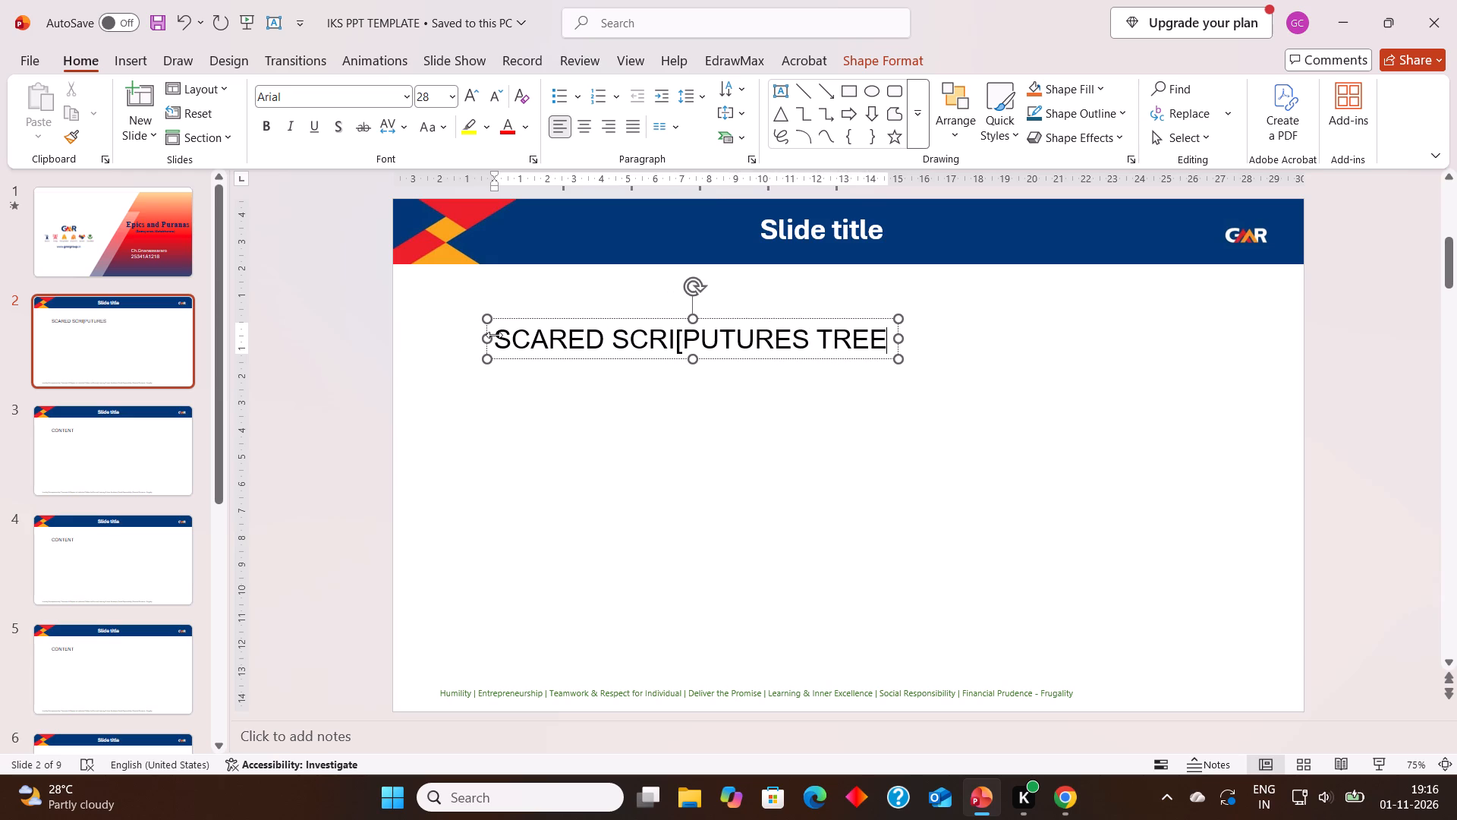
key(space)
text(SANATHA)
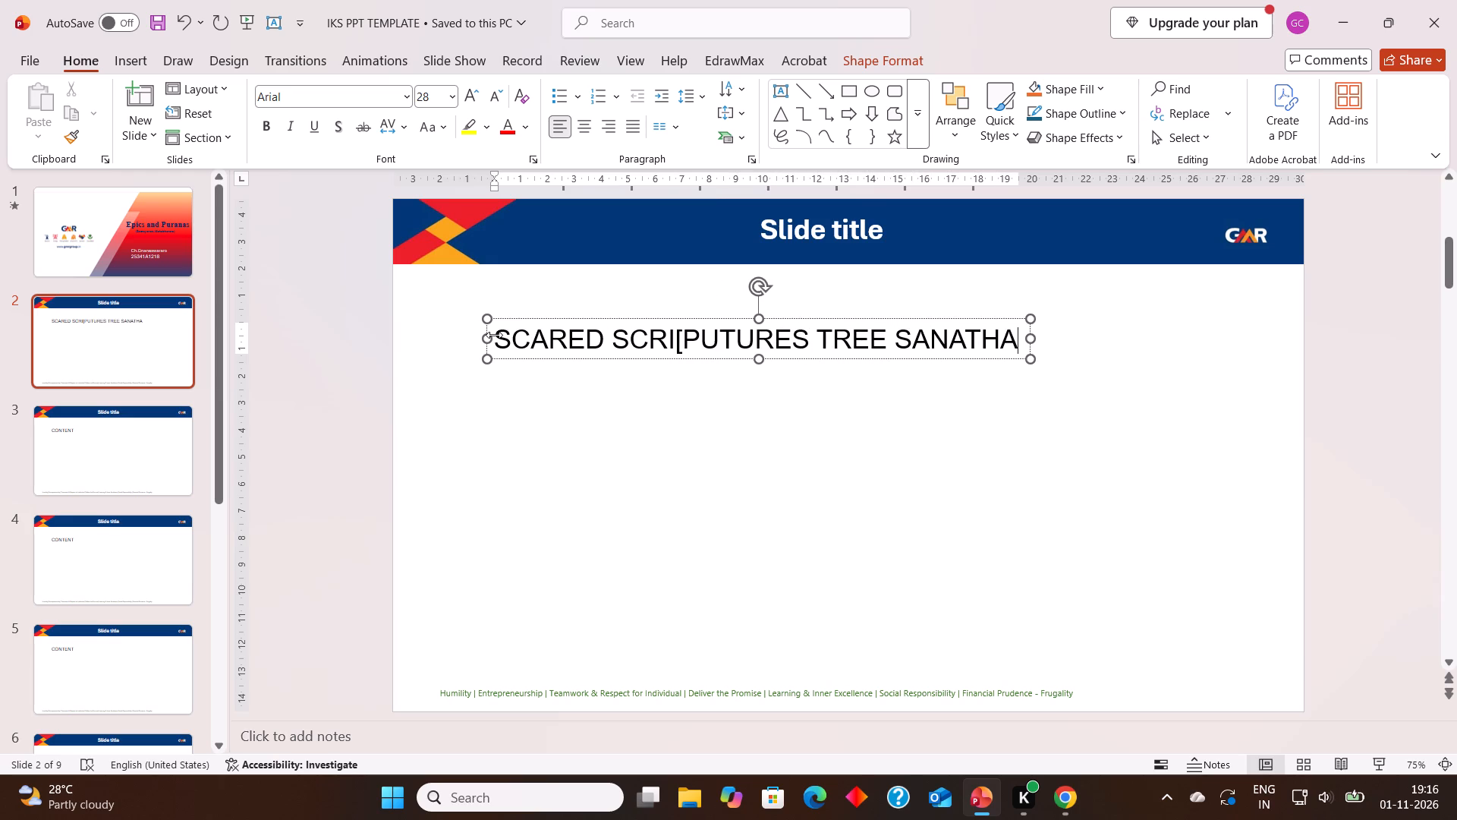
text(NA)
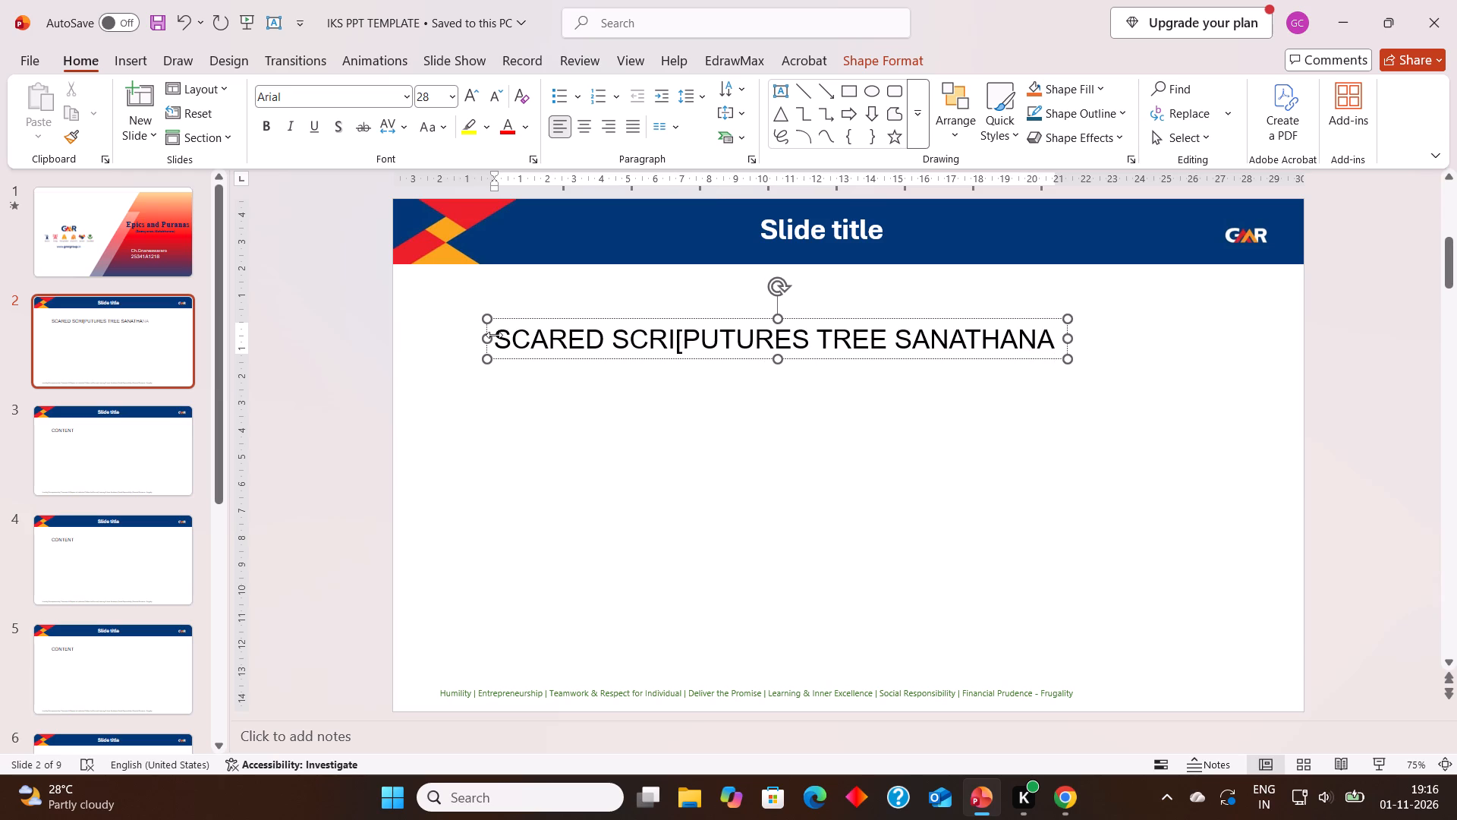
key(space)
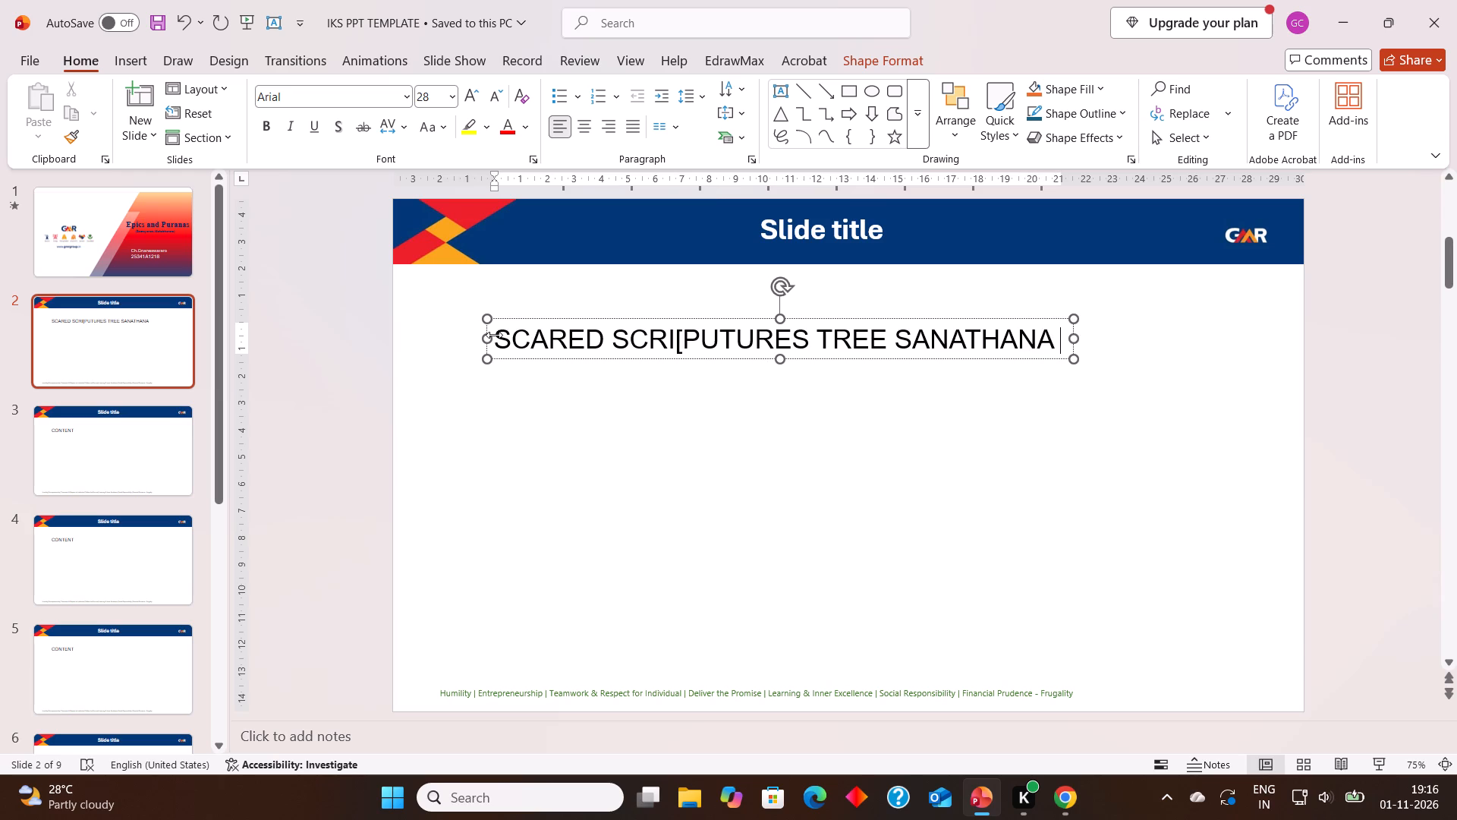
key(d)
key(h)
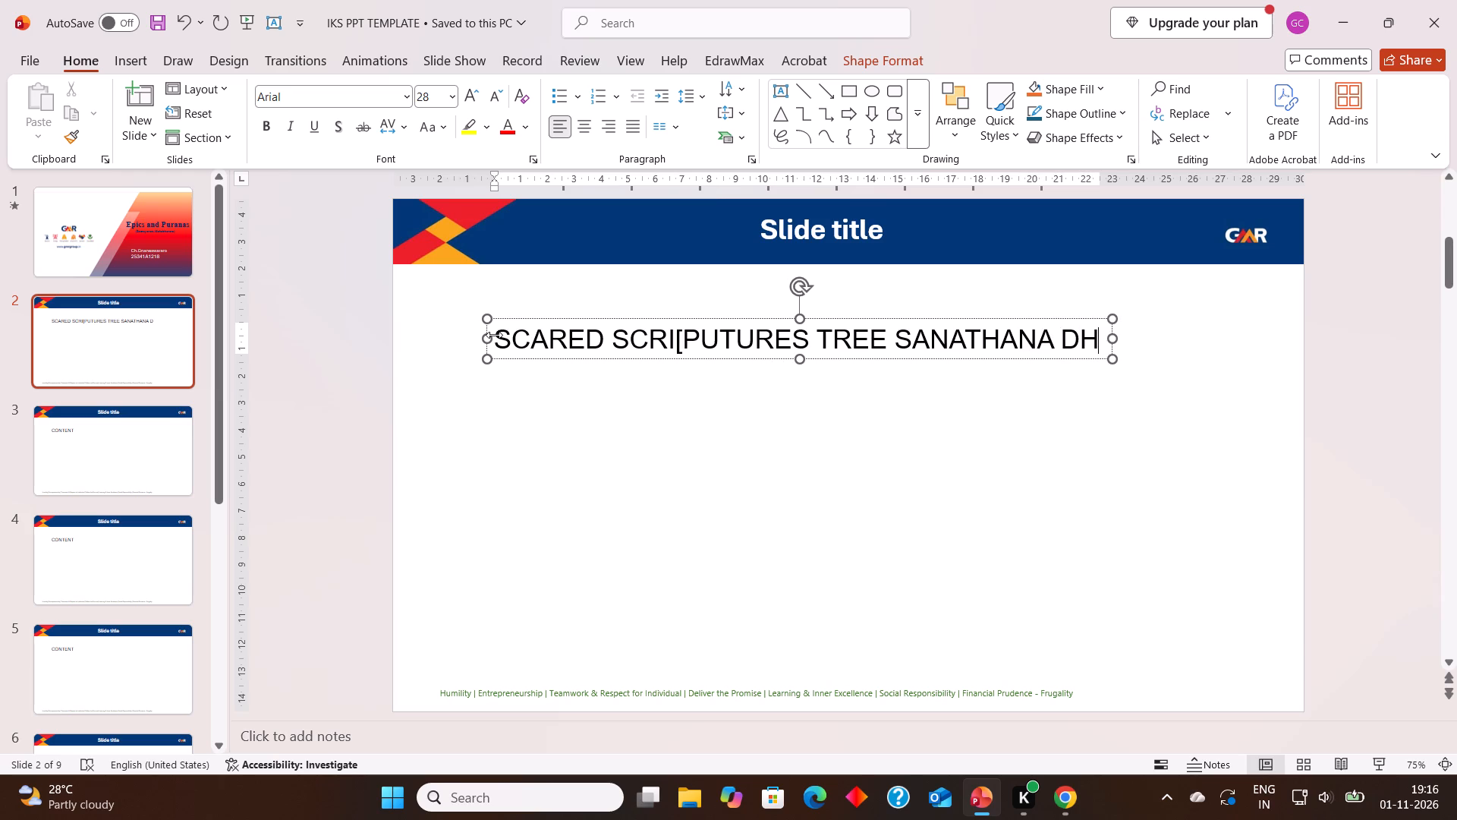
text(ARA)
key(BackSpace)
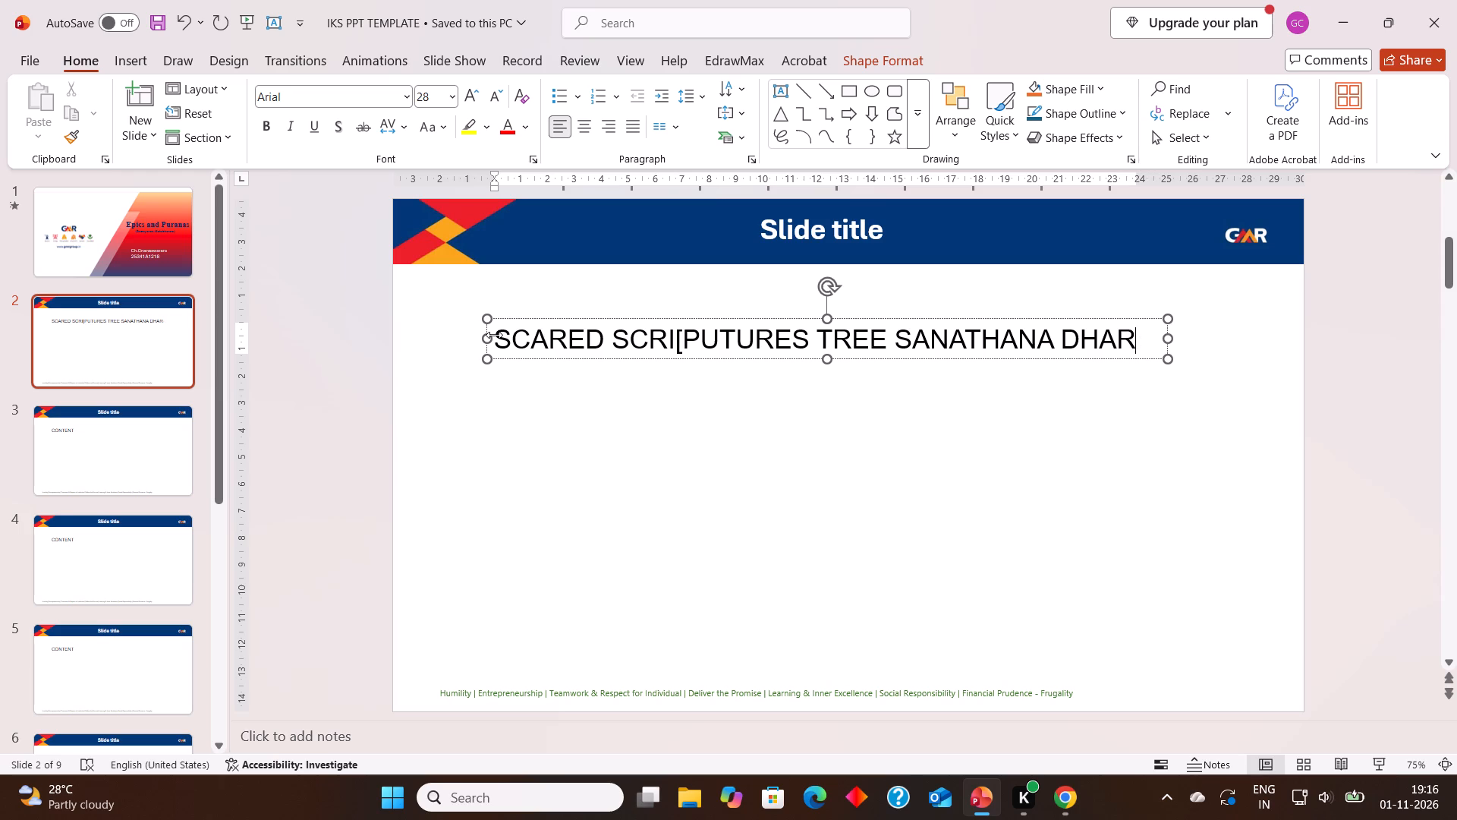
text(MA)
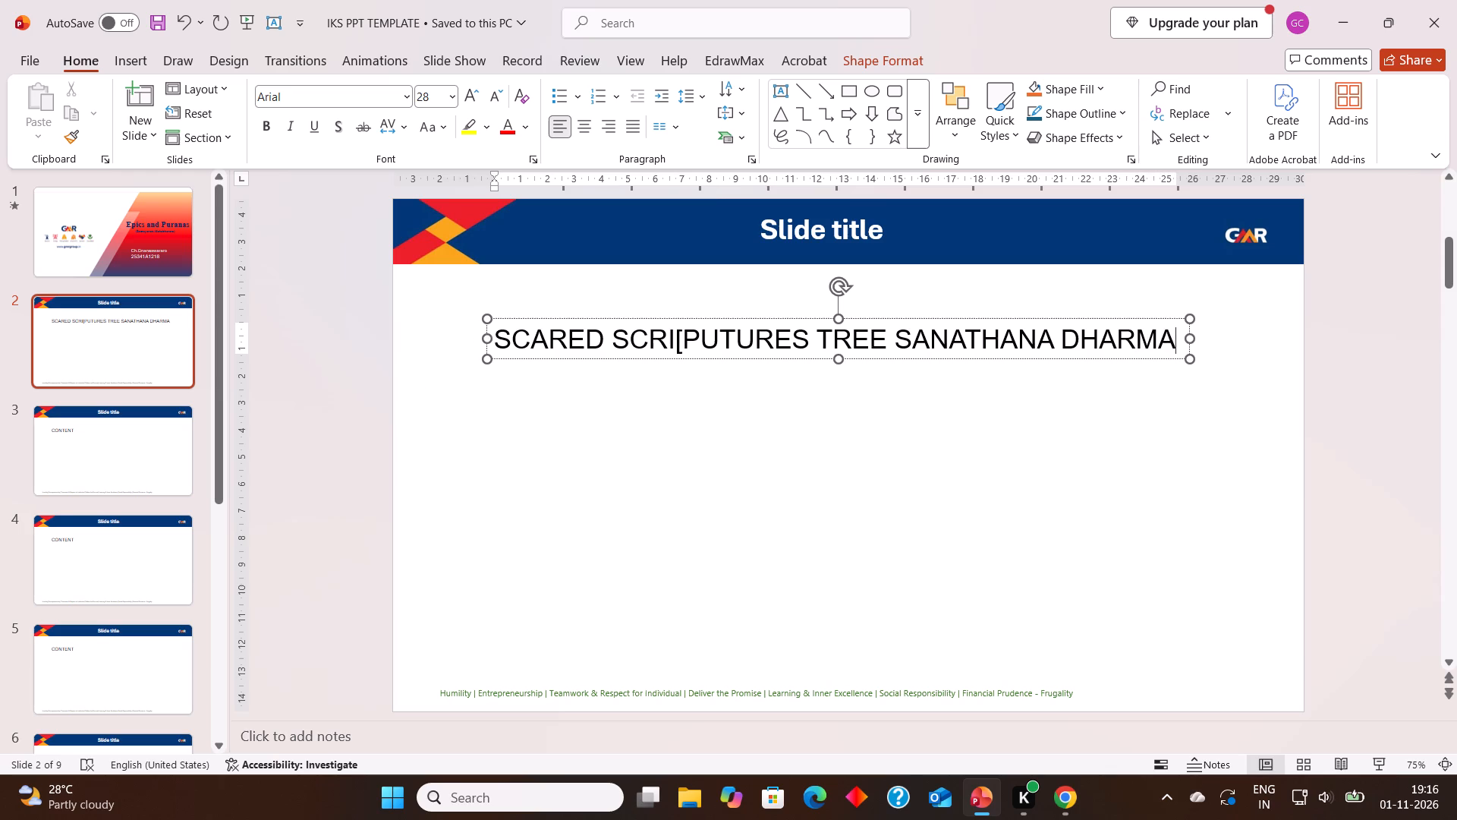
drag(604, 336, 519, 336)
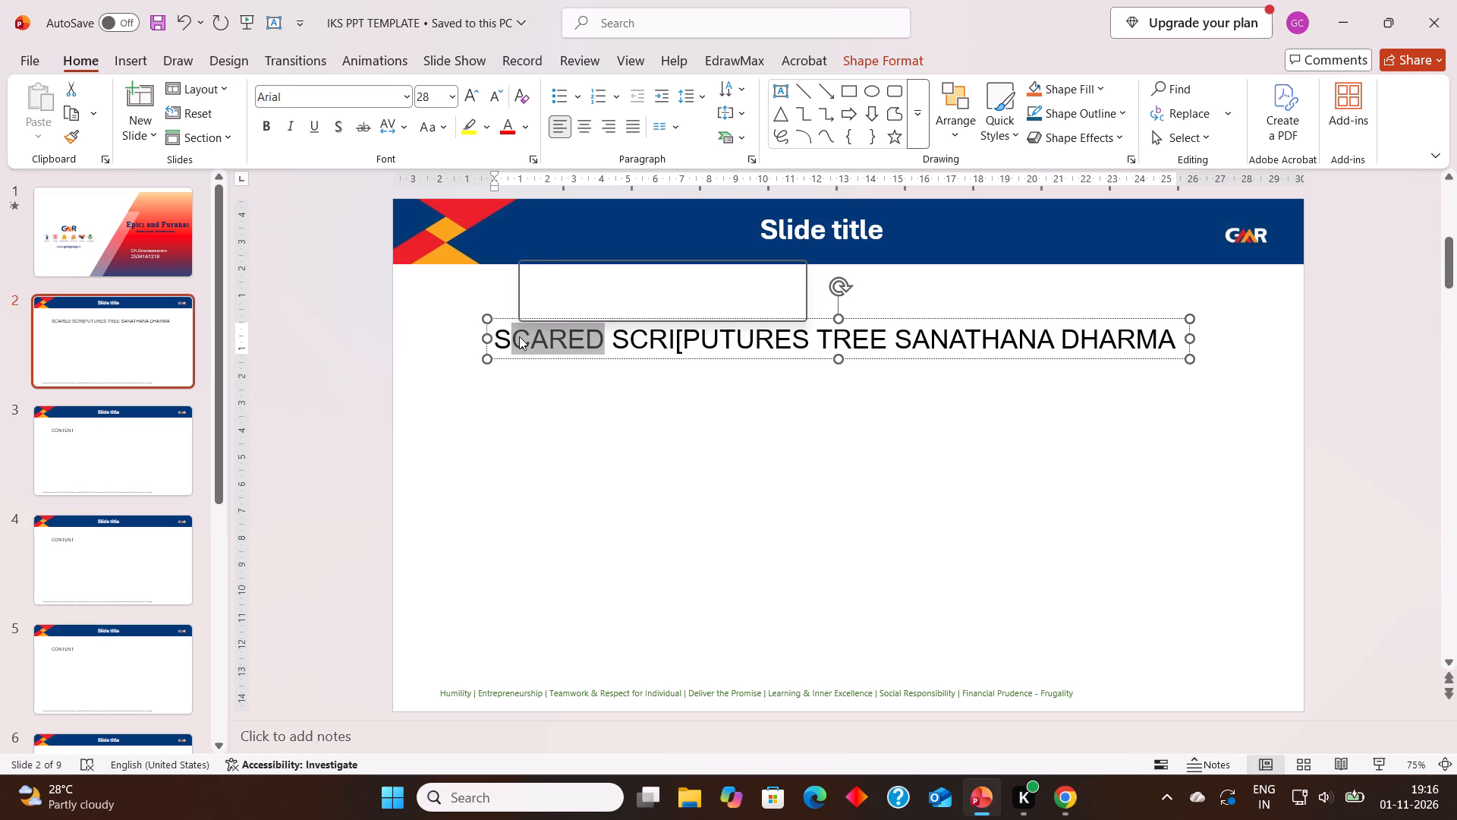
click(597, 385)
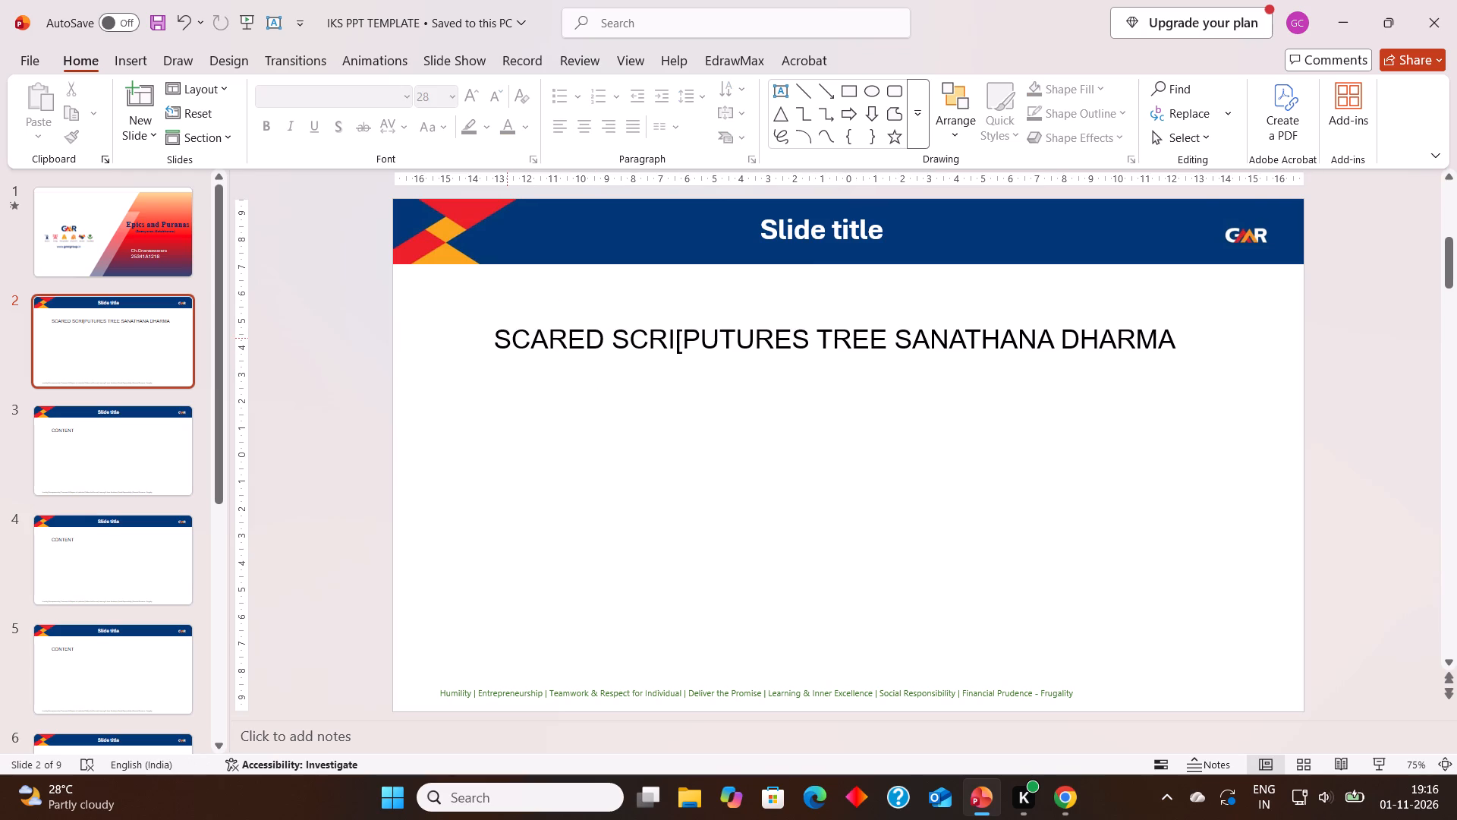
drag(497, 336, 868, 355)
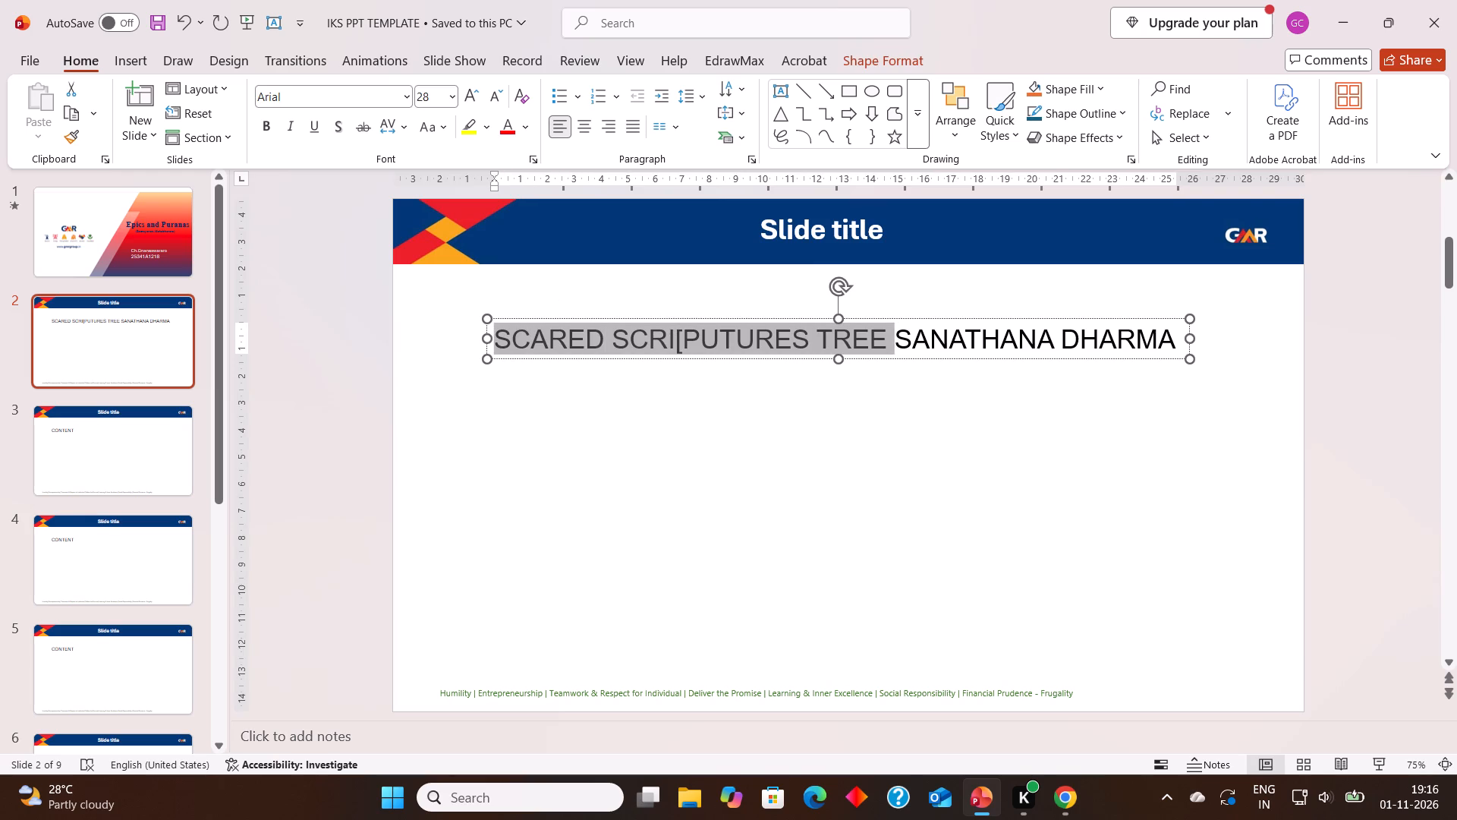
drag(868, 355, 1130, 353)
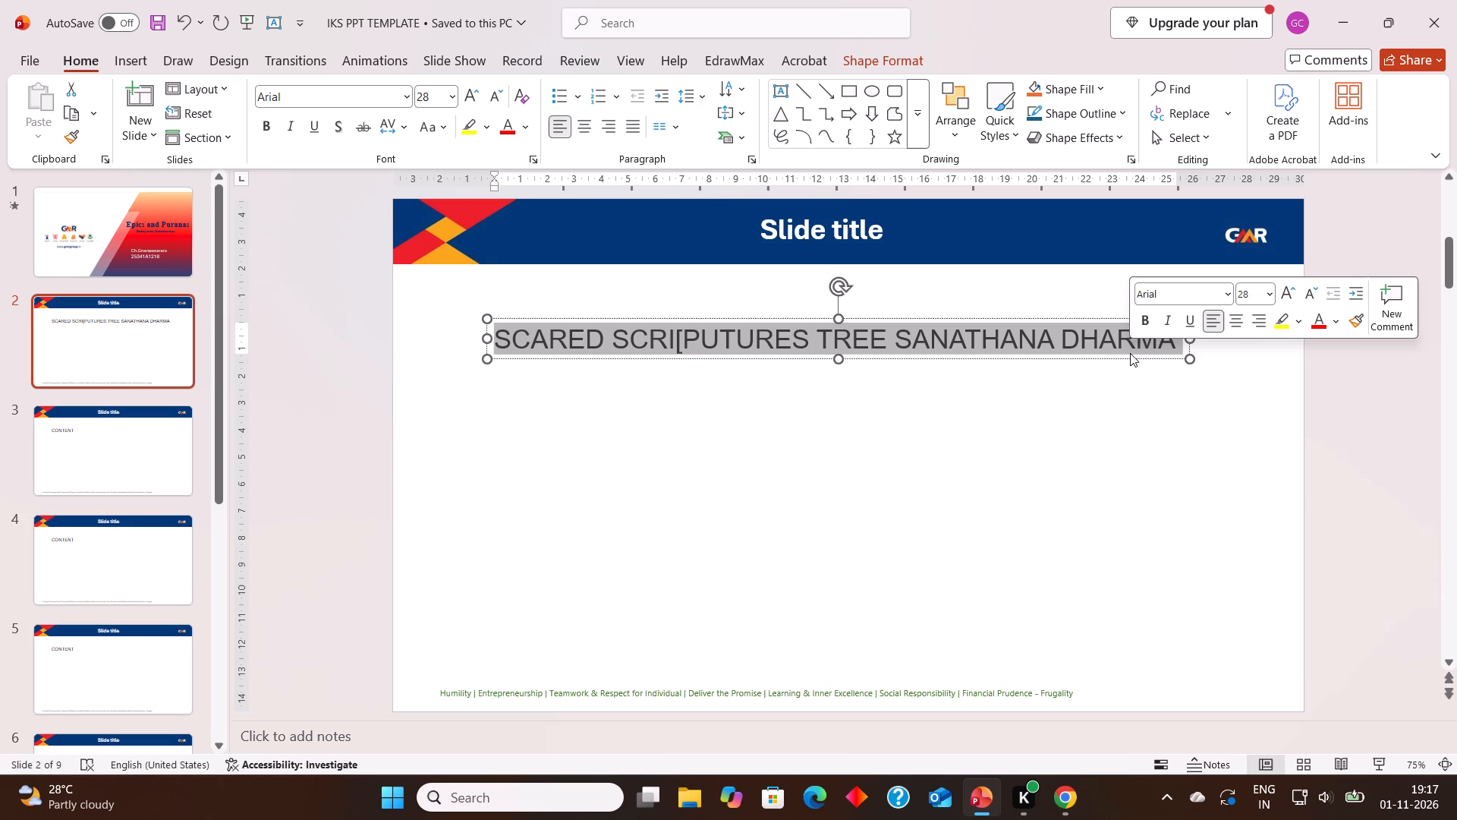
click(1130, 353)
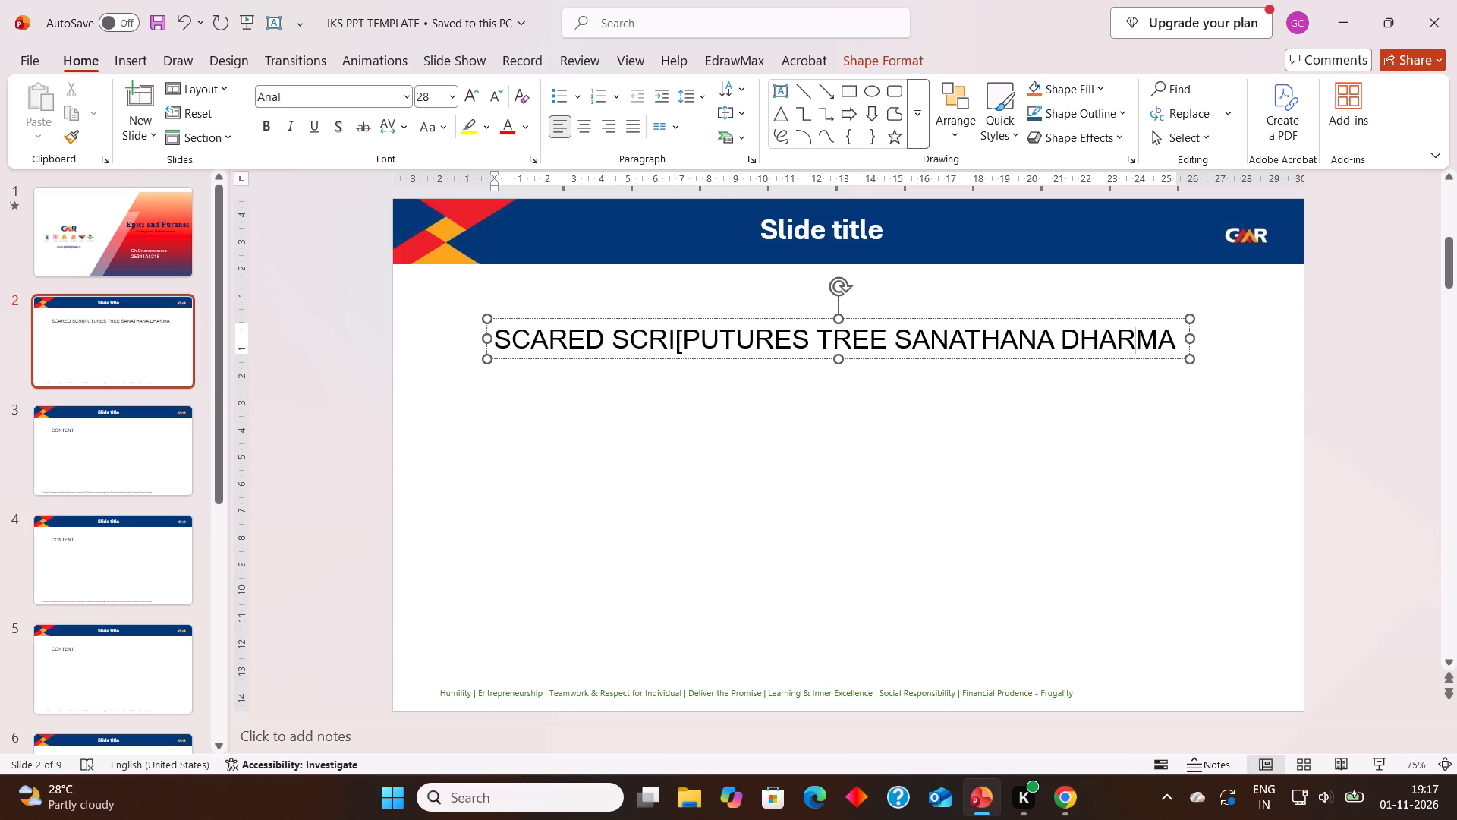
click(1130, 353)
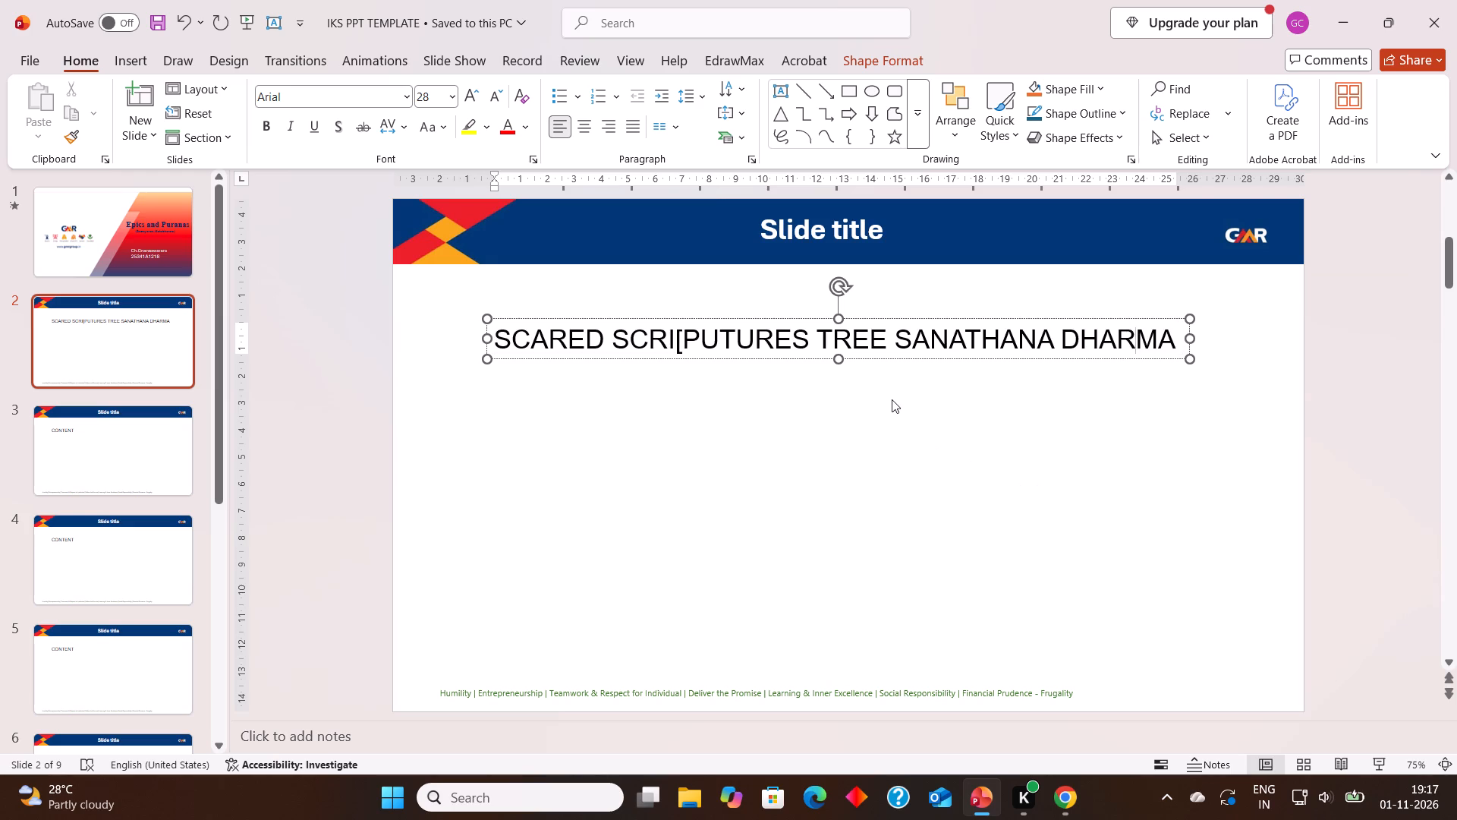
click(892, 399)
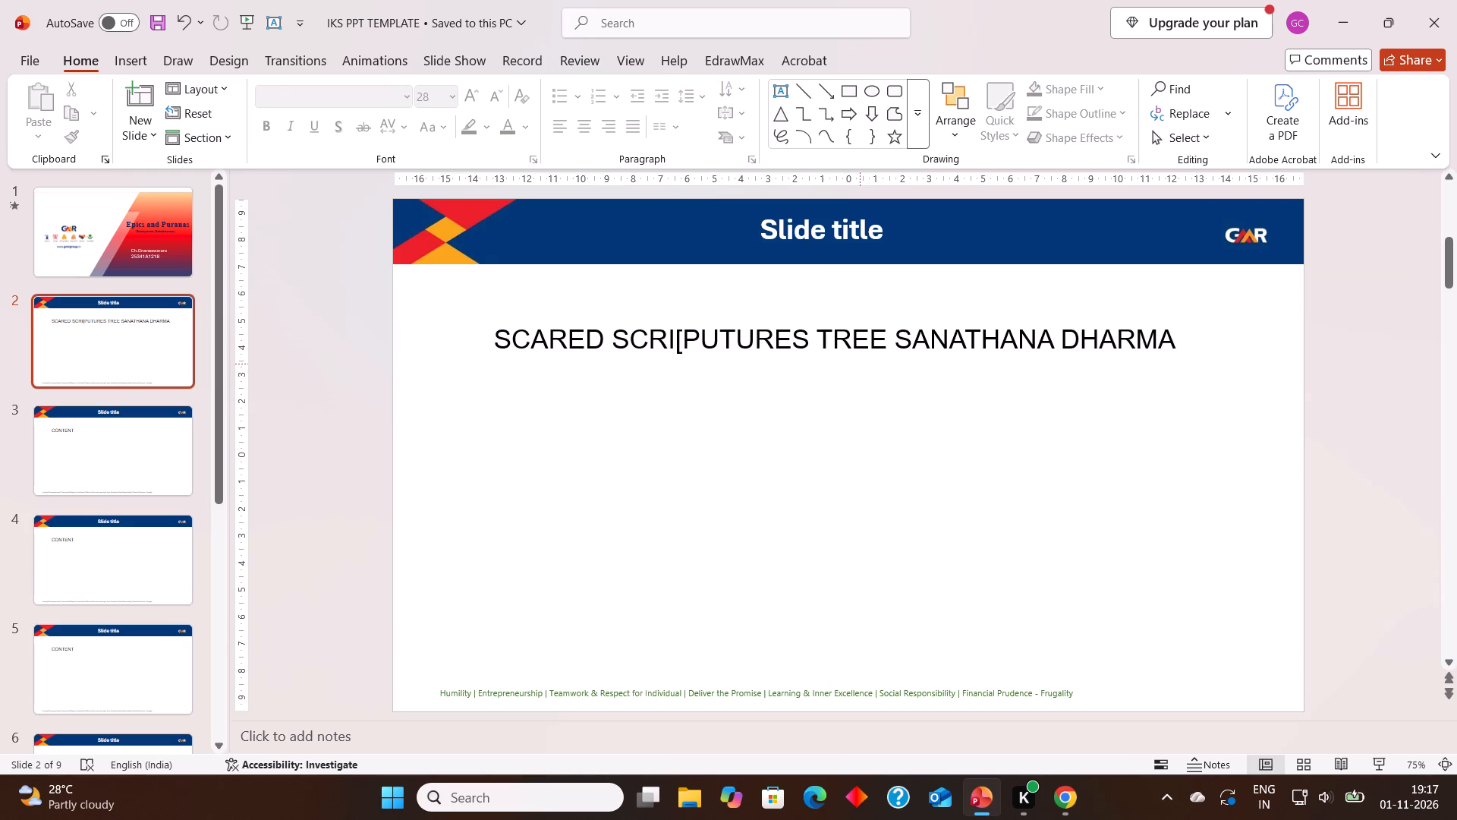
Widen the heading's text box slightly and reposition it directly below the blue title band of slide 2.
click(860, 364)
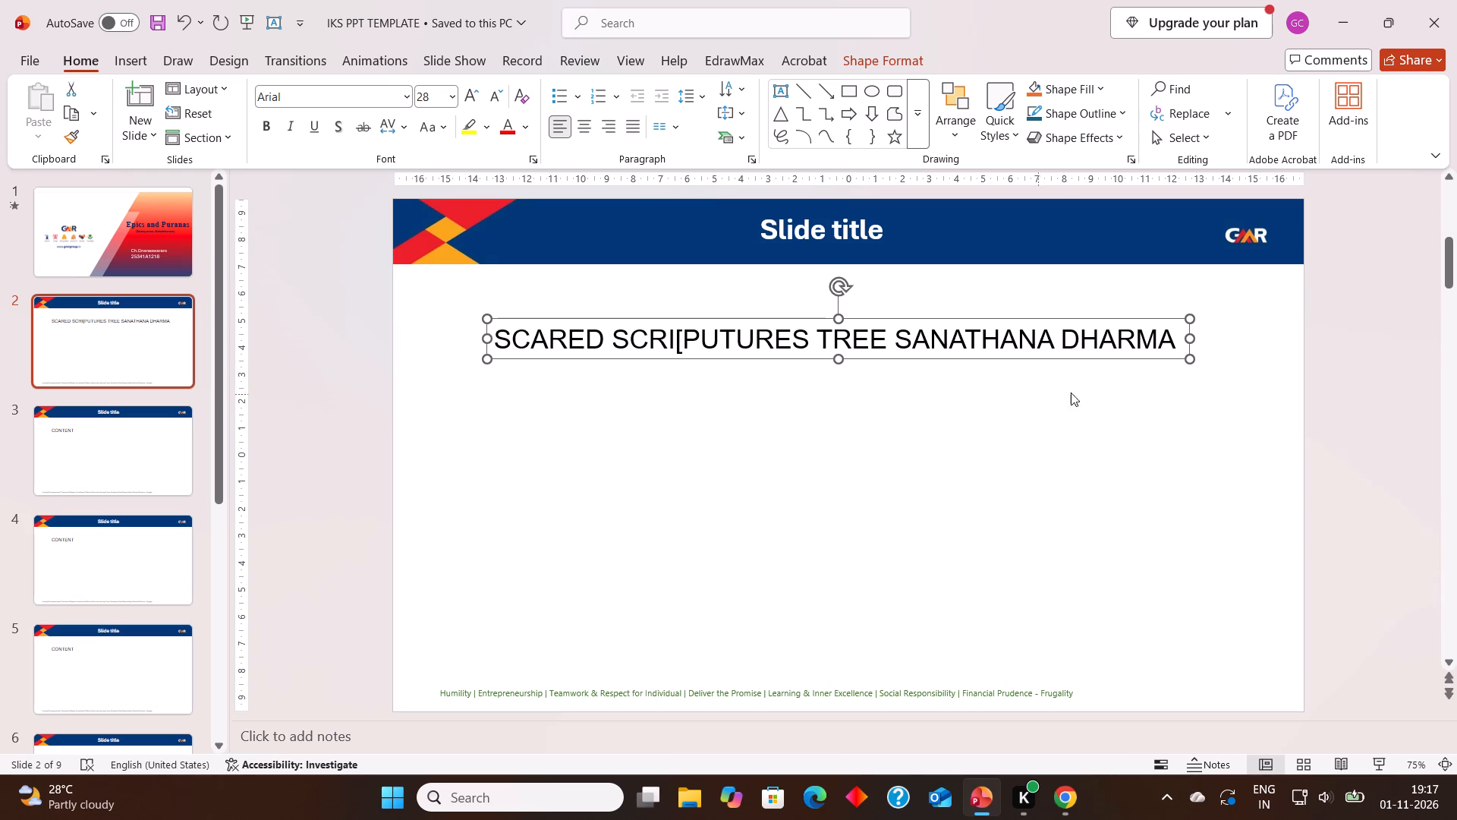
drag(1191, 360, 1219, 740)
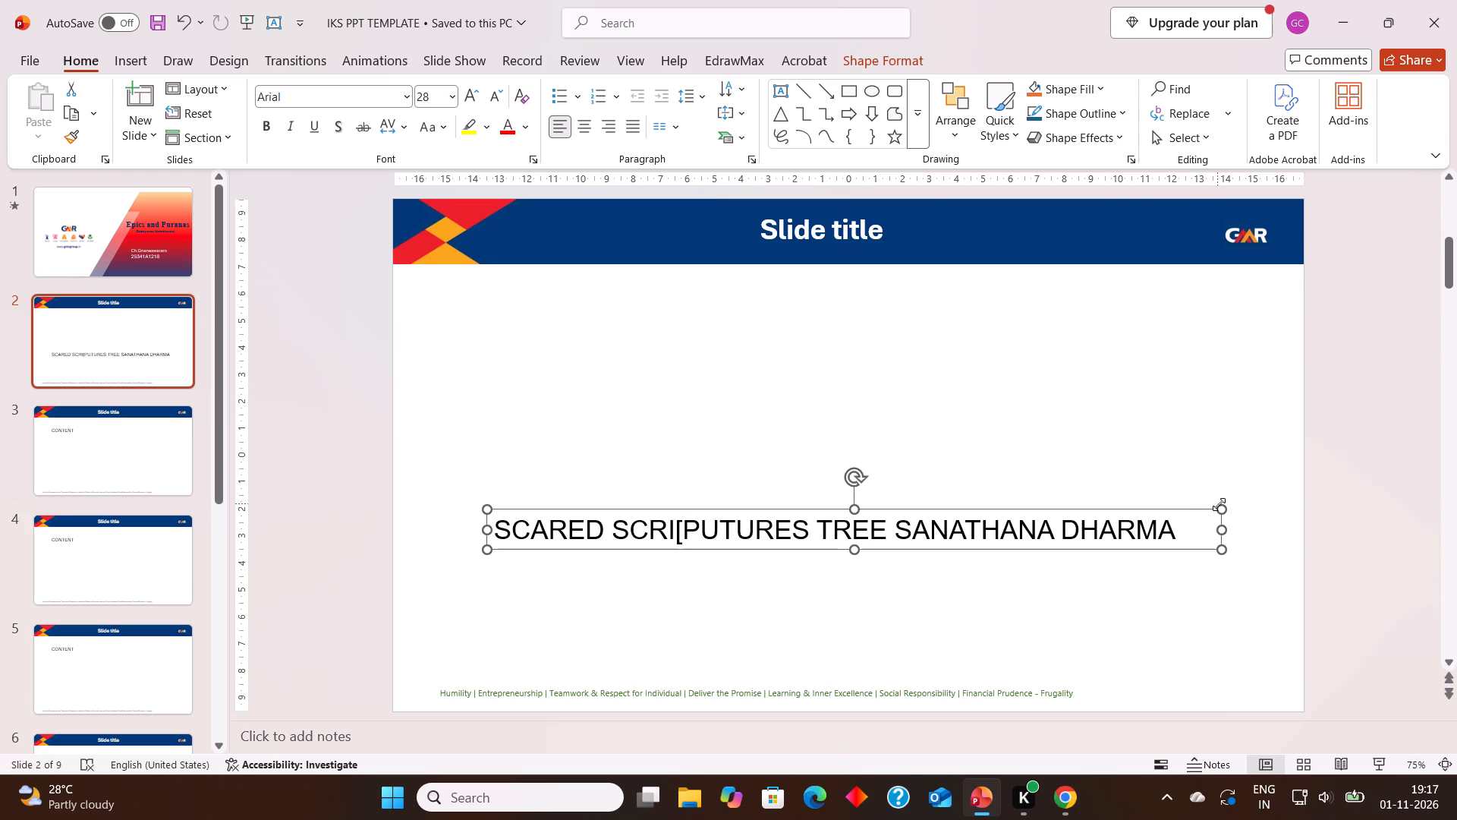
drag(1225, 507, 1207, 342)
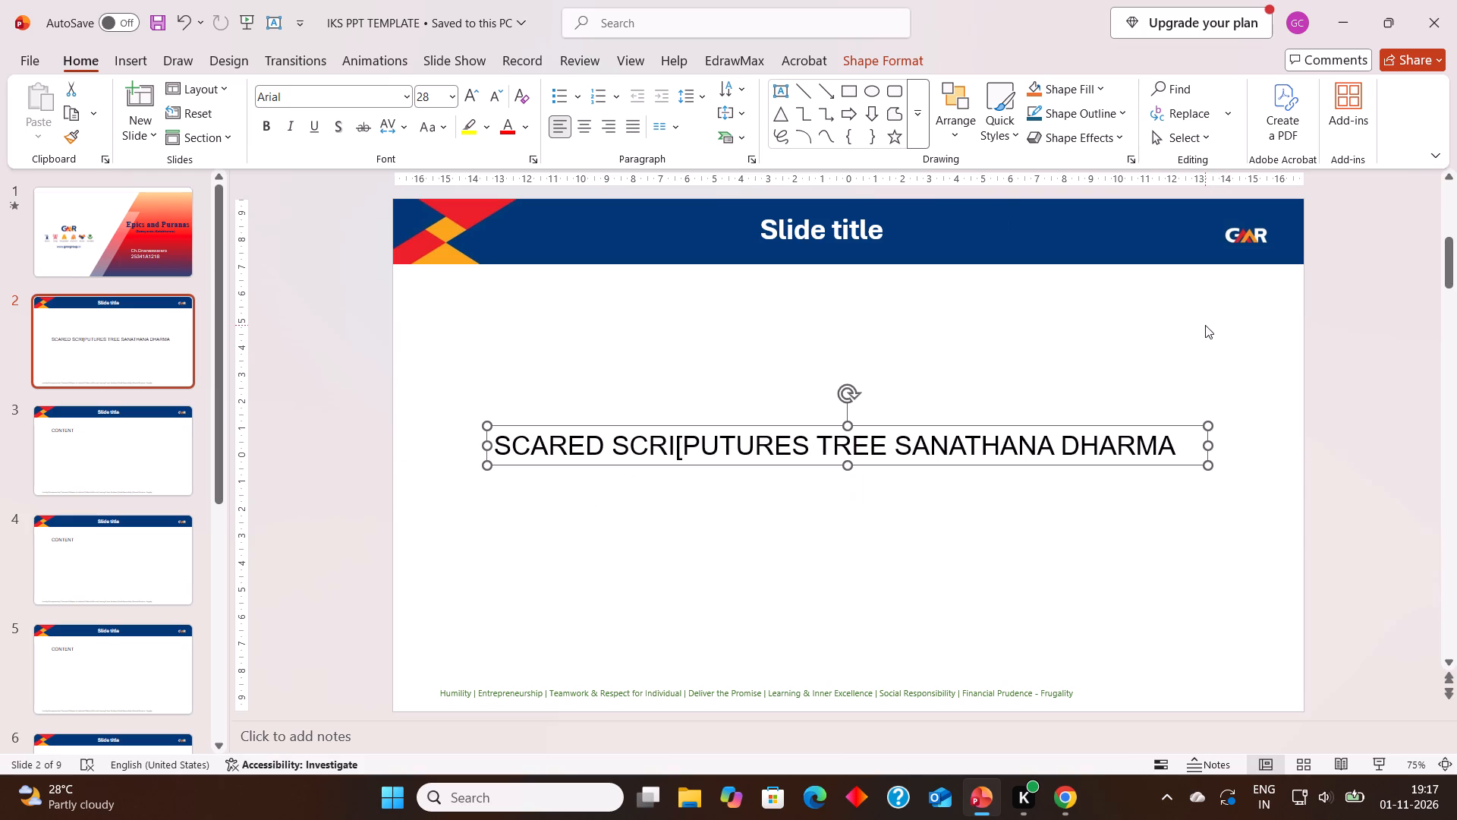
drag(1207, 429, 1212, 323)
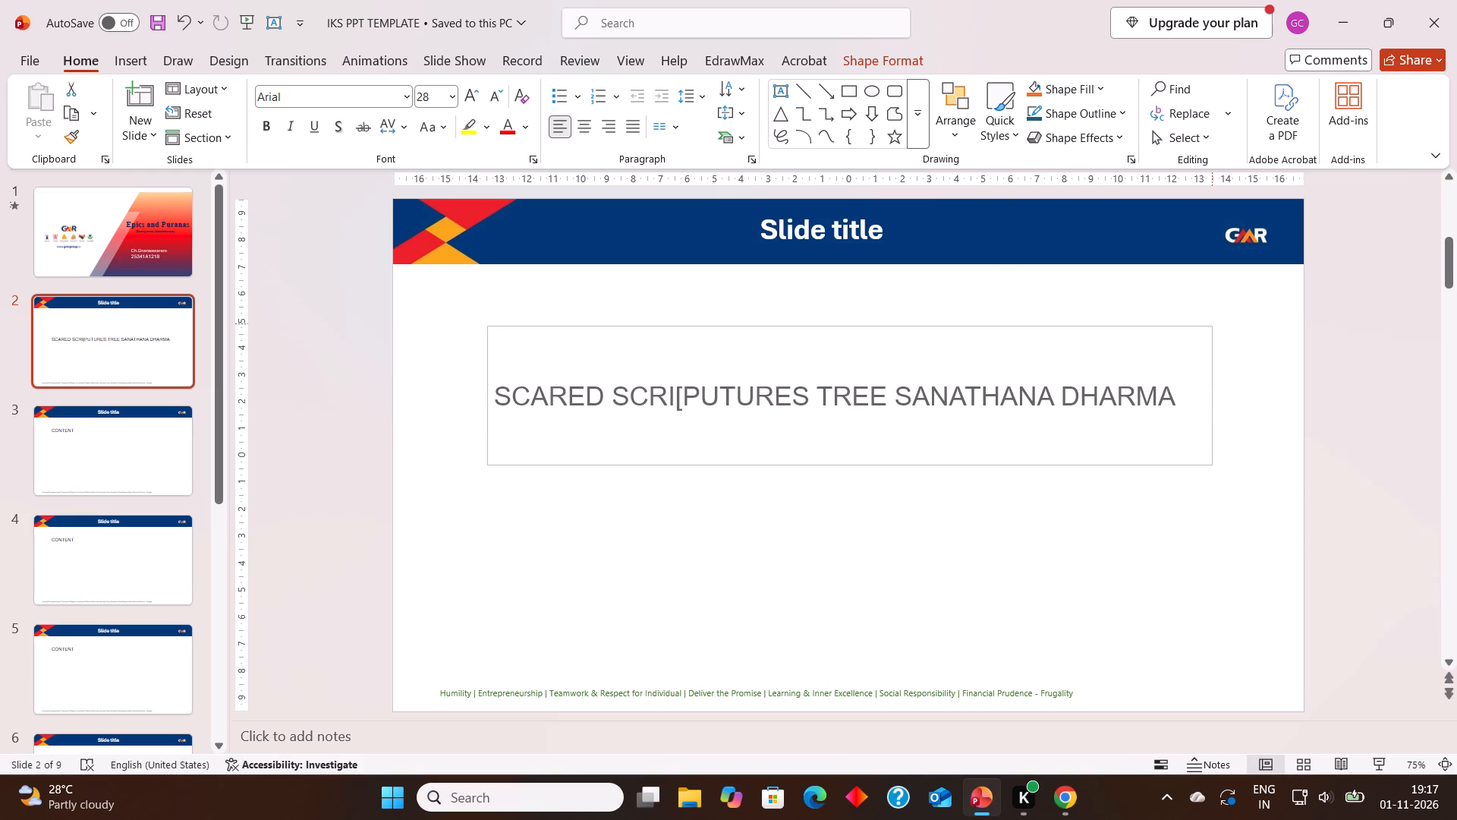
drag(1212, 323, 1211, 292)
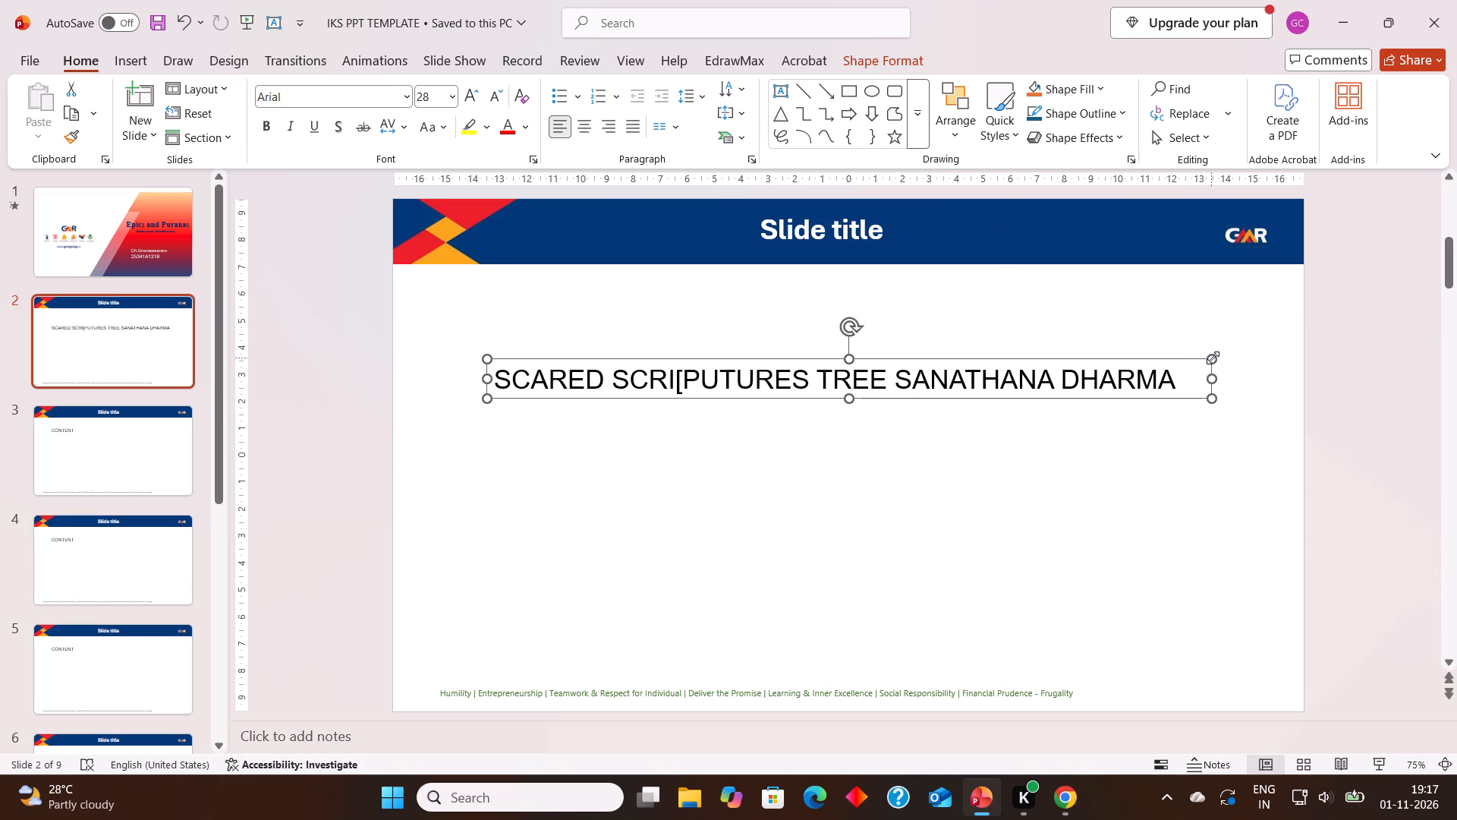
drag(1213, 358, 1219, 265)
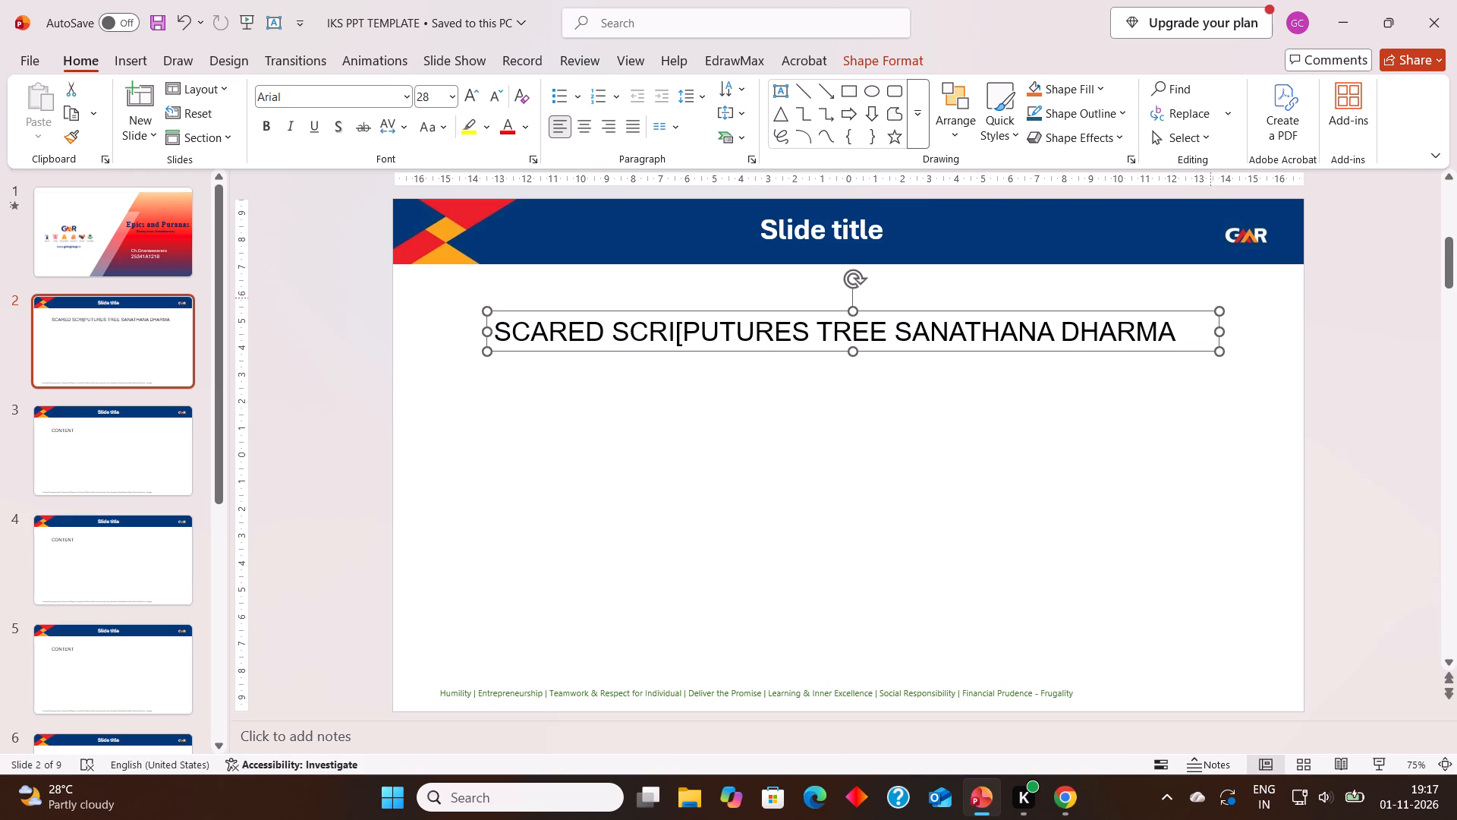
drag(1221, 310, 1221, 293)
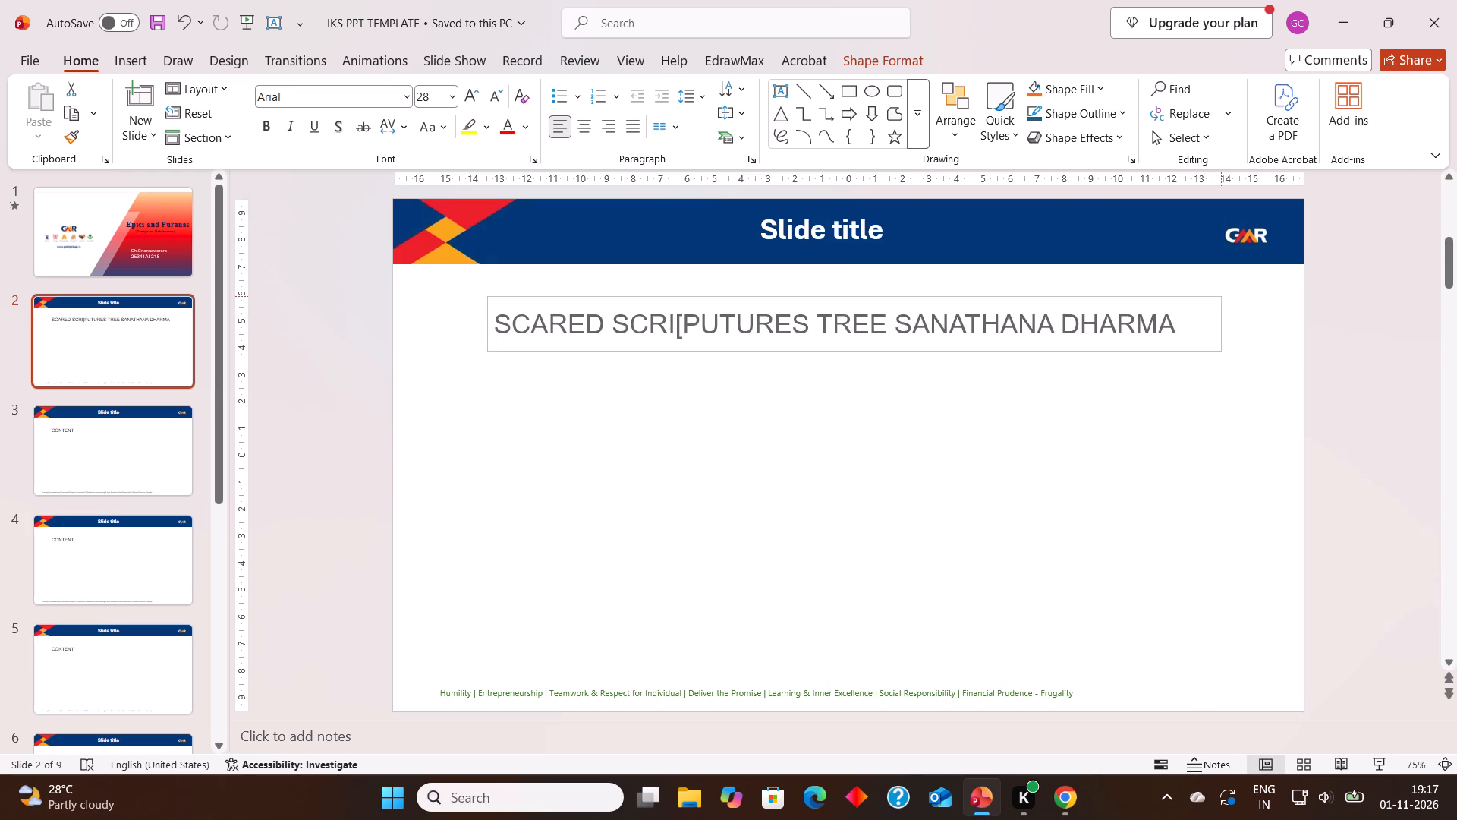
drag(1221, 293, 1220, 273)
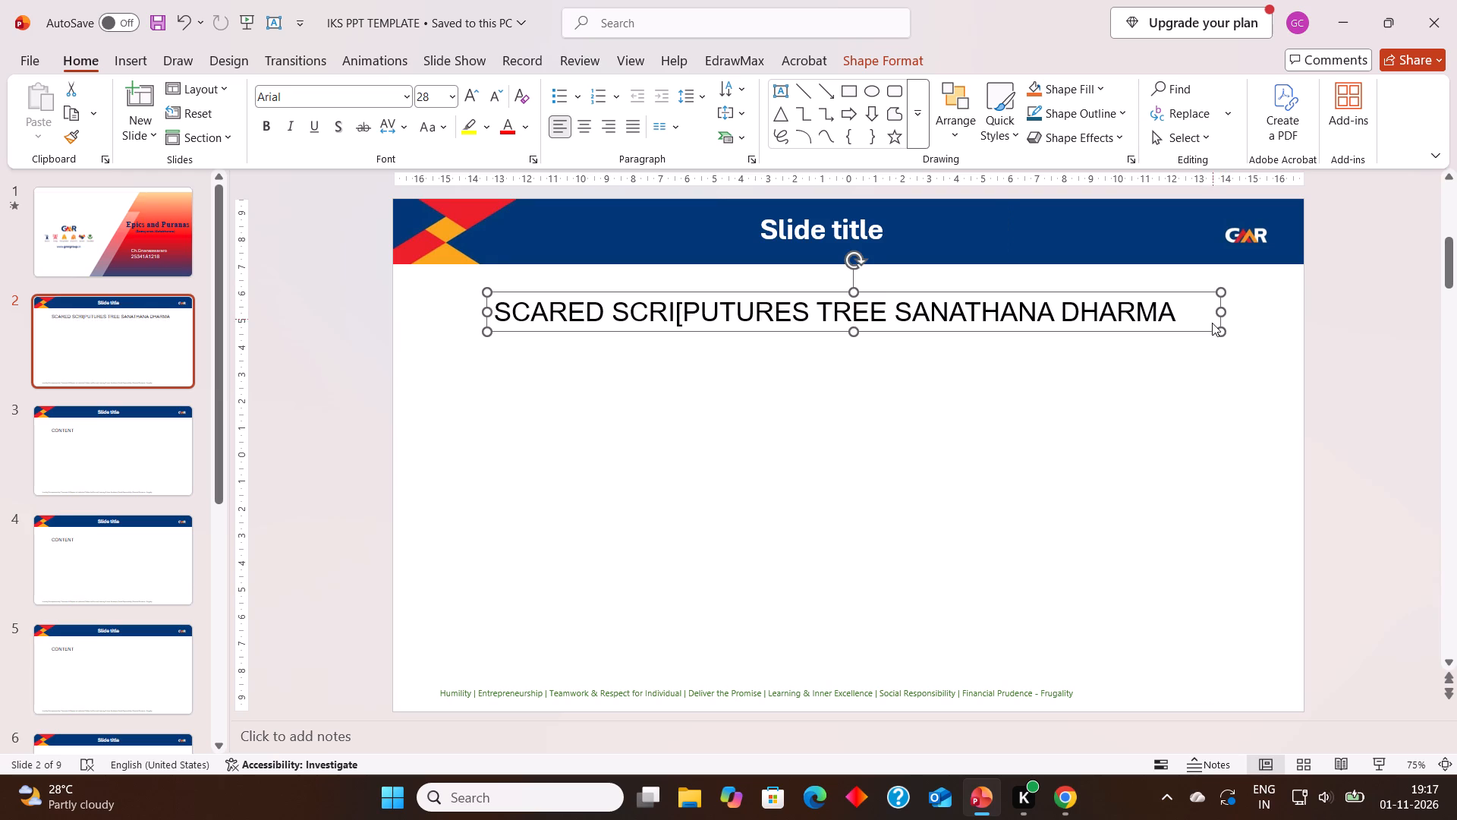
drag(1223, 330, 1216, 312)
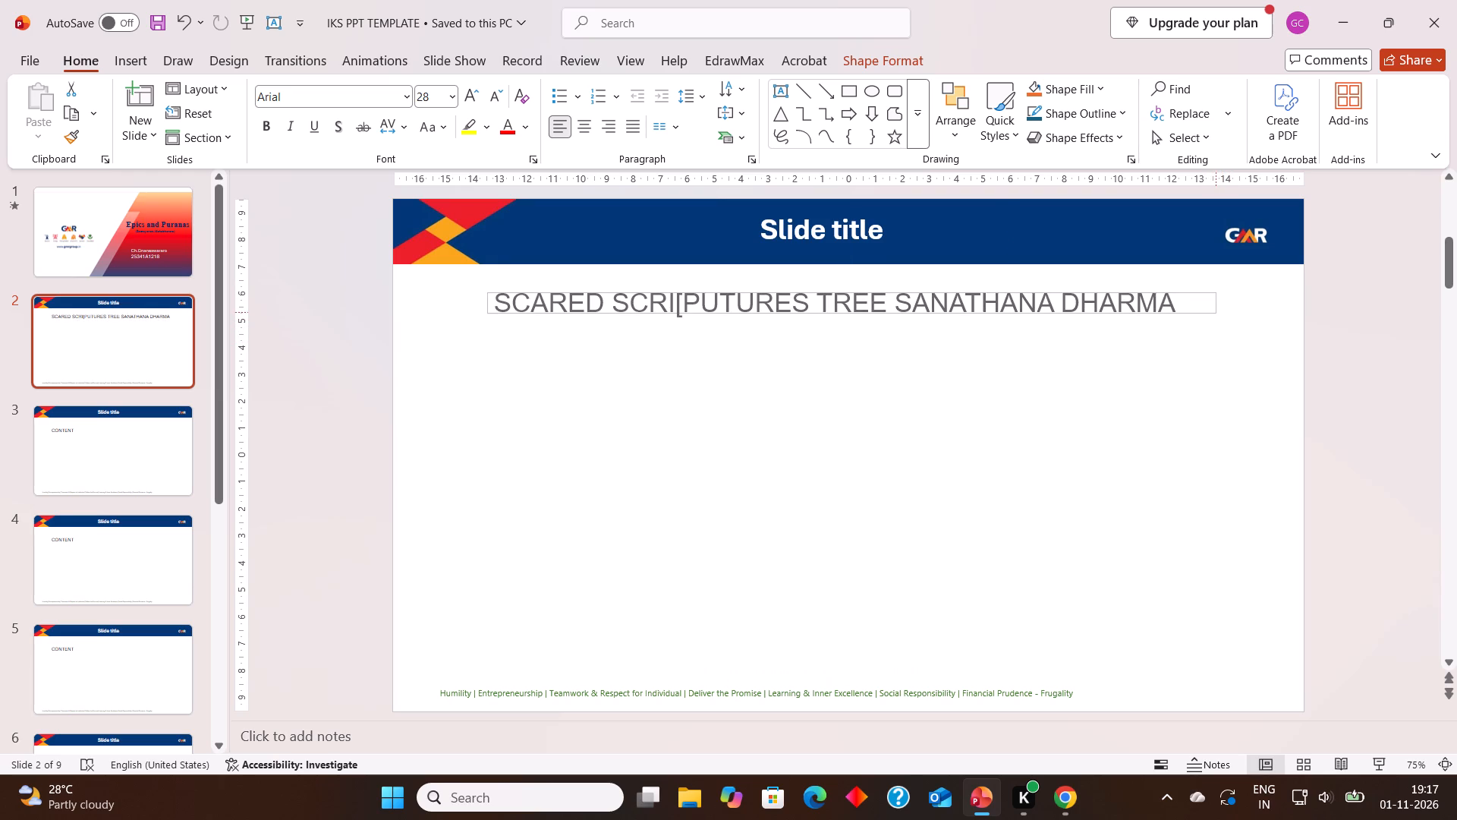
drag(1216, 312, 1213, 307)
click(863, 485)
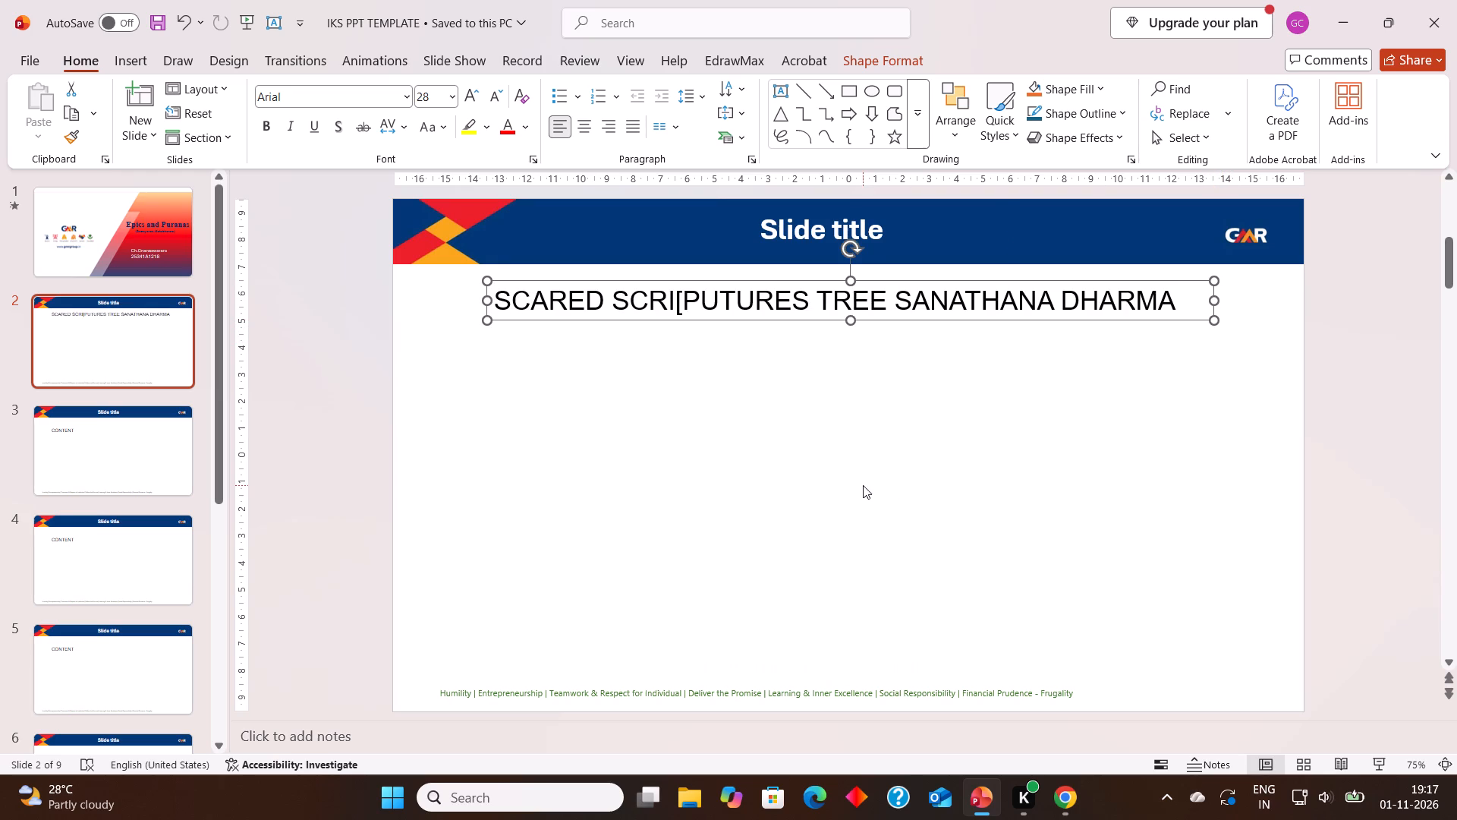
Remove the stray "[" from the second word of the heading so it reads "SCRIPUTURES".
click(681, 301)
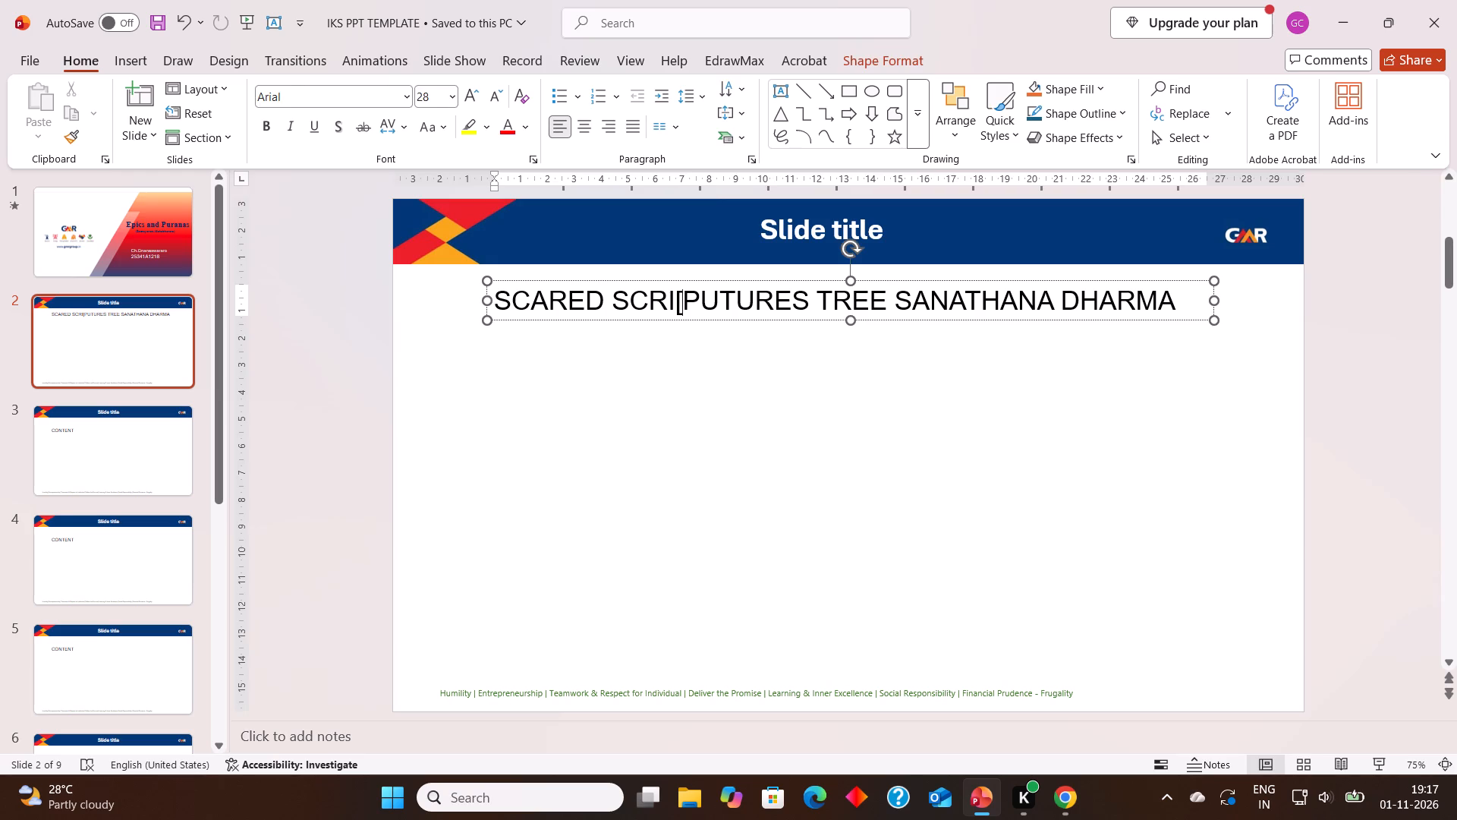
key(BackSpace)
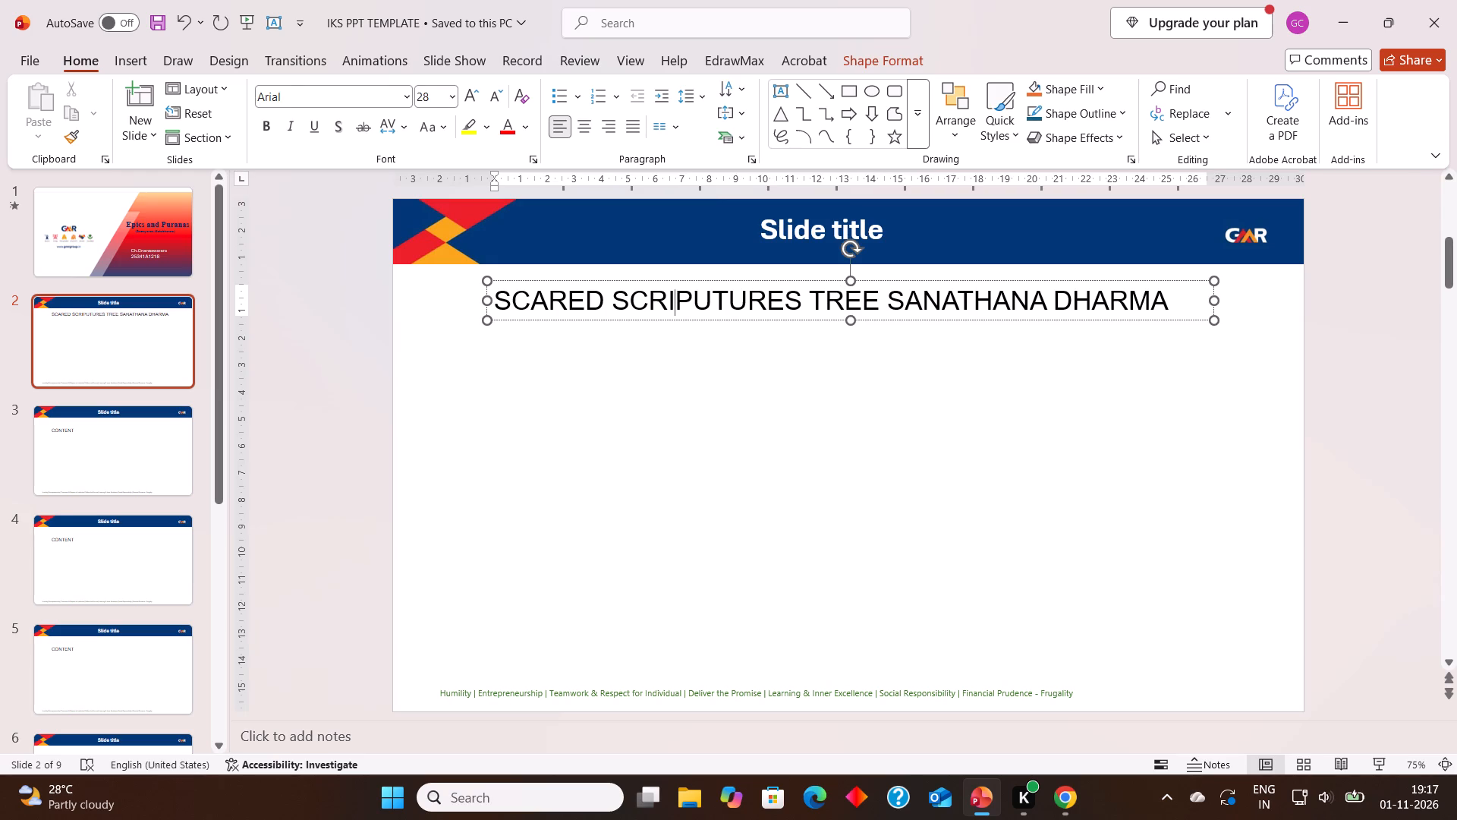
Add two blank lines after the heading on slide 2 and bring its text box back below the blue title band.
key(Right)
key(Right)
key(Right)
key(Right)
key(Right)
key(Right)
key(Right)
key(Right)
key(Right)
key(Right)
key(Right)
key(Right)
key(Right)
key(Right)
key(Right)
key(Right)
key(Right)
key(Right)
key(Right)
key(Right)
key(Right)
key(Right)
key(Right)
key(Right)
key(Right)
key(Right)
key(Return)
key(Return)
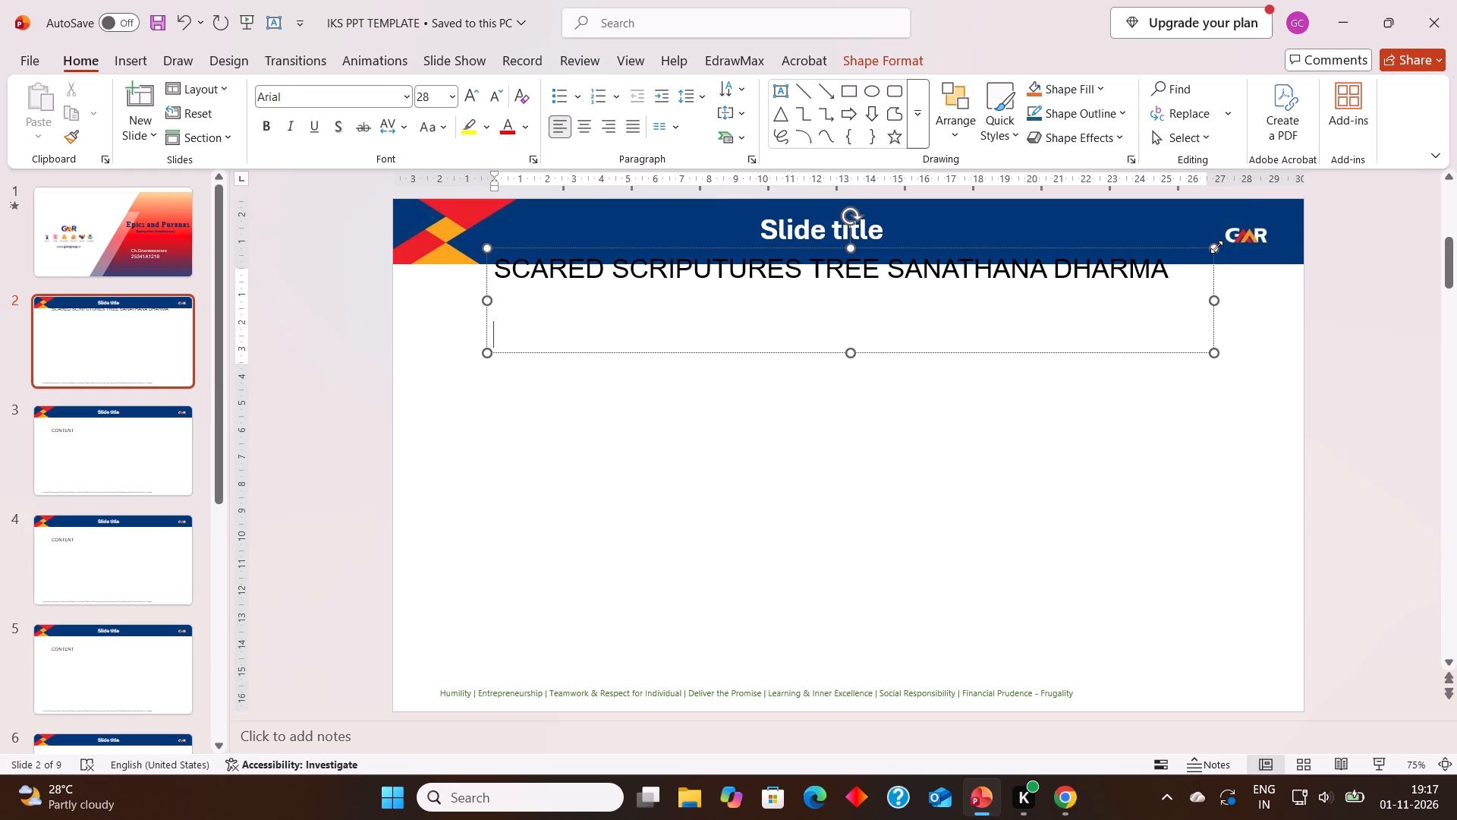
drag(1216, 247, 1216, 281)
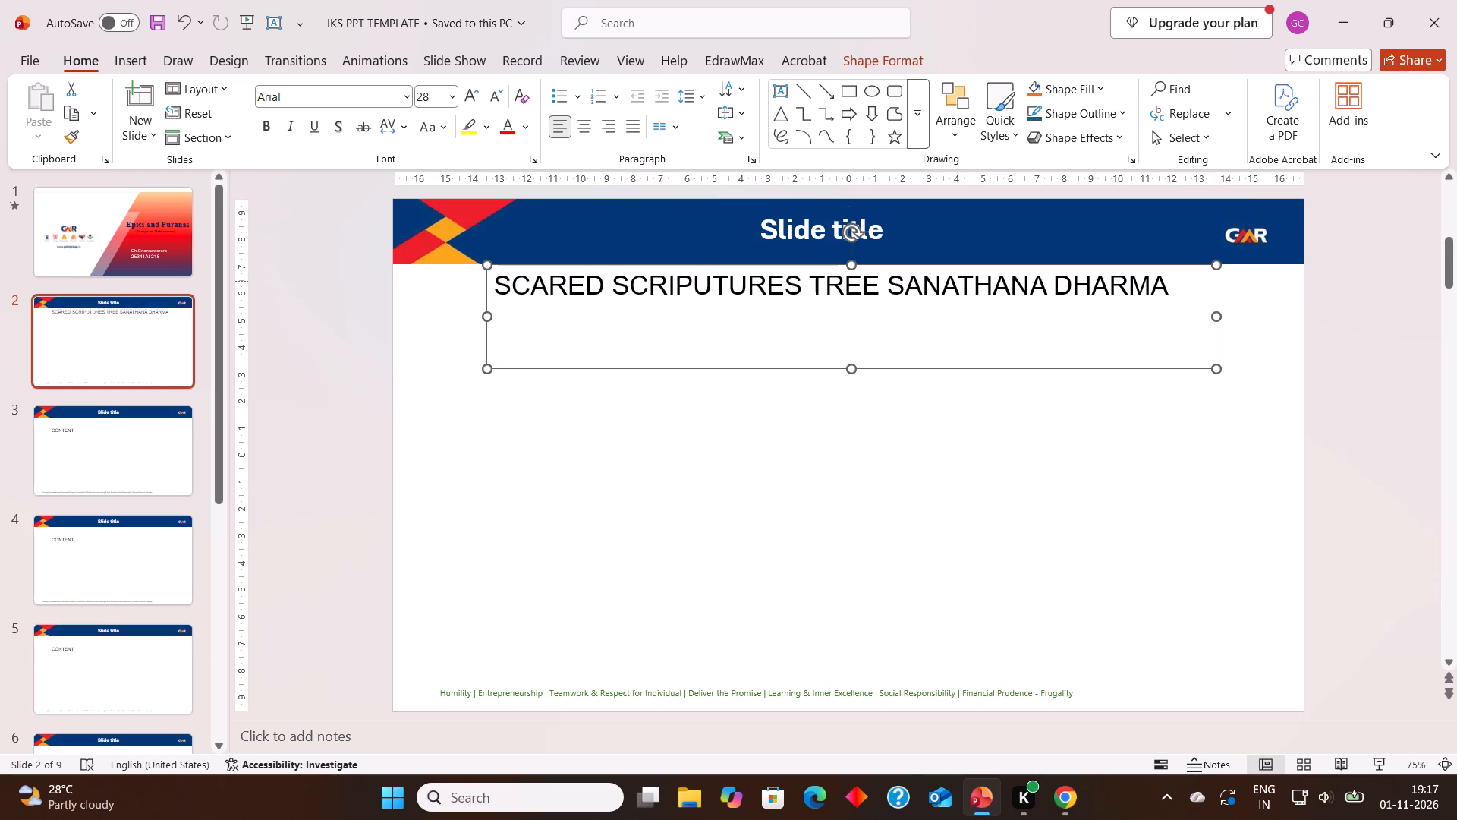
drag(1219, 367, 1226, 424)
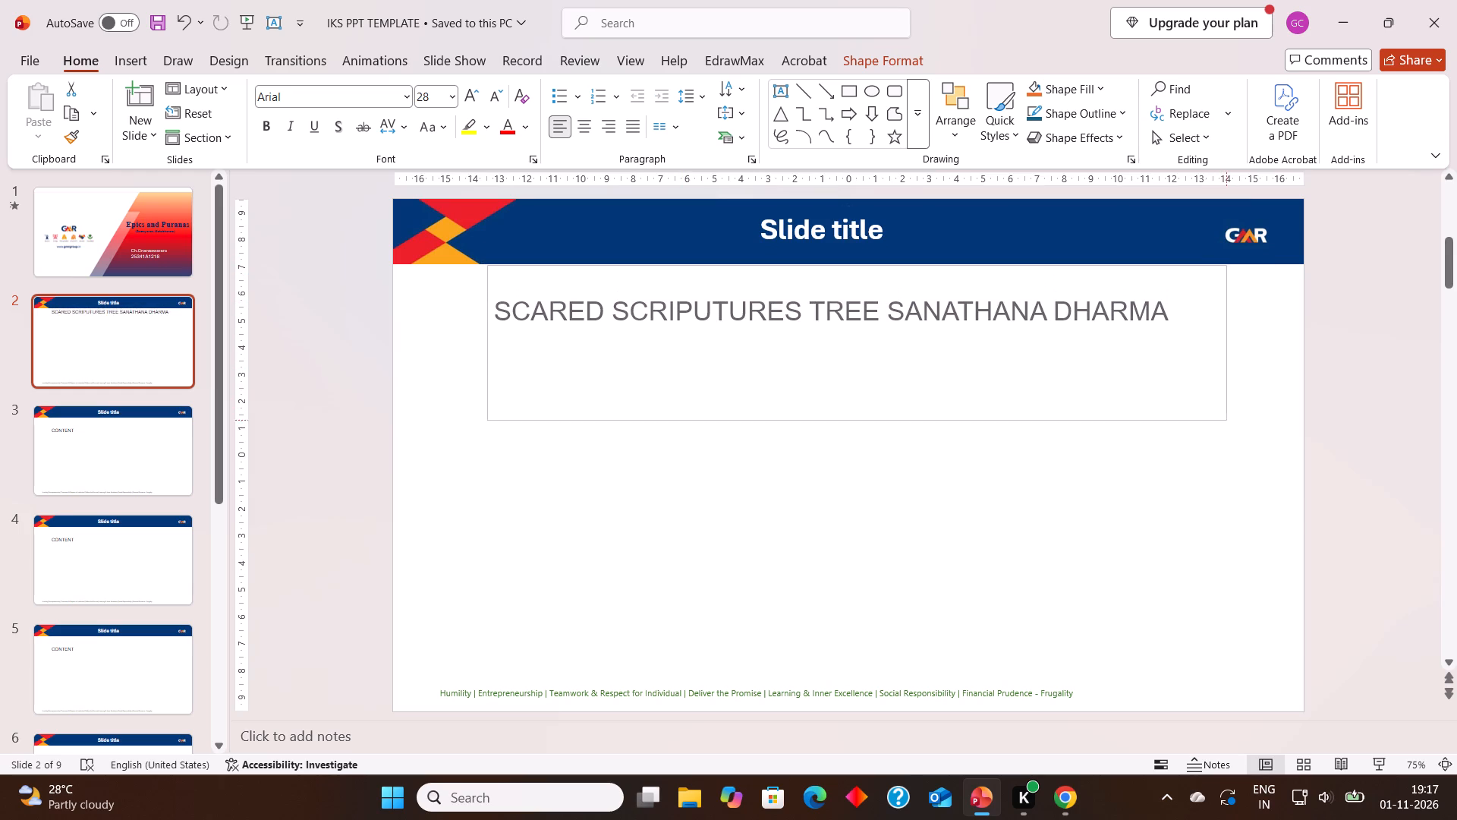
drag(1226, 424, 1226, 428)
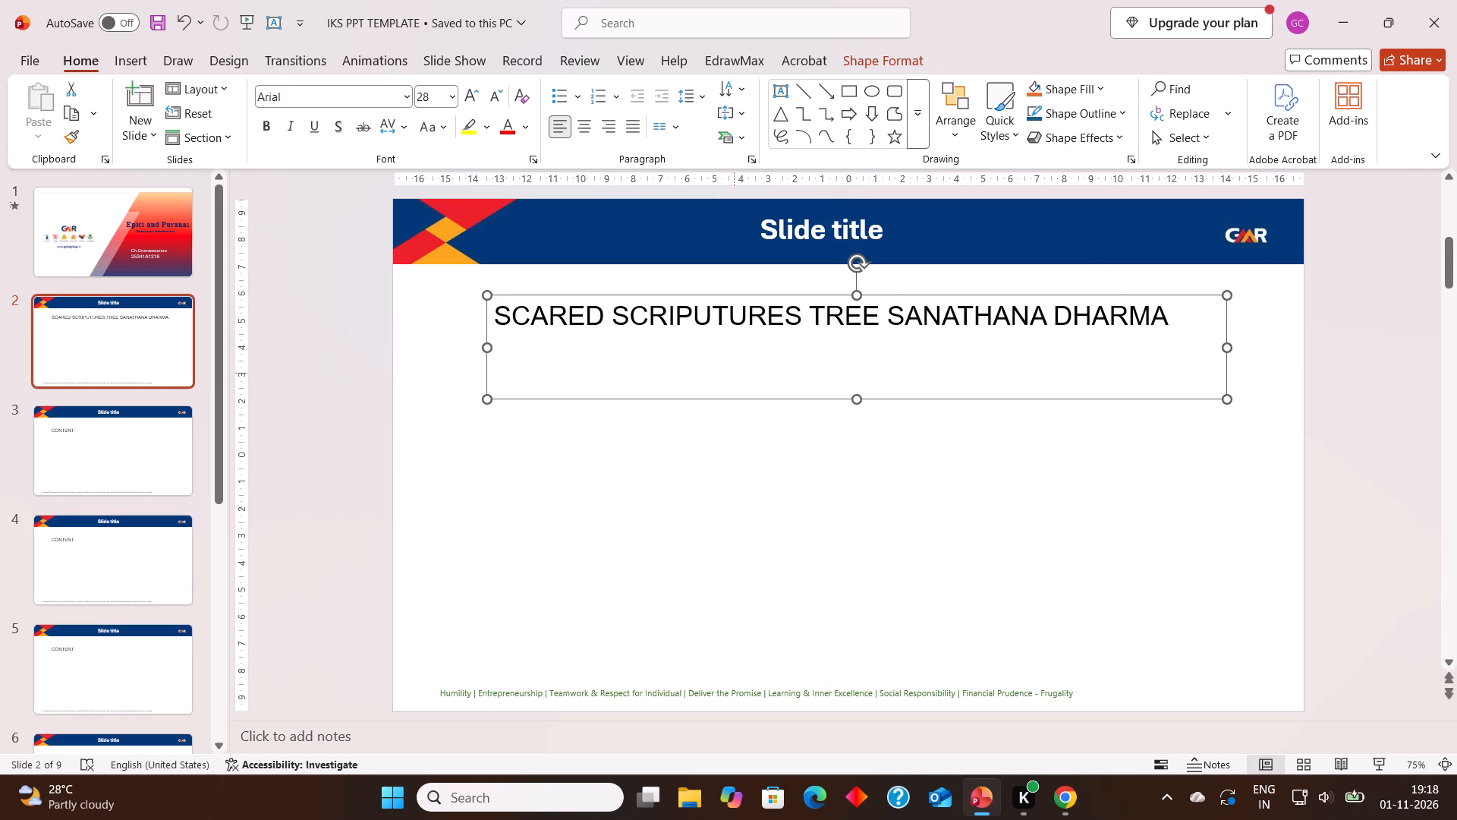
Add seven more blank lines to the heading's text box and shift the taller box down to clear the title band.
click(735, 373)
key(Return)
key(Return)
key(Return)
key(Return)
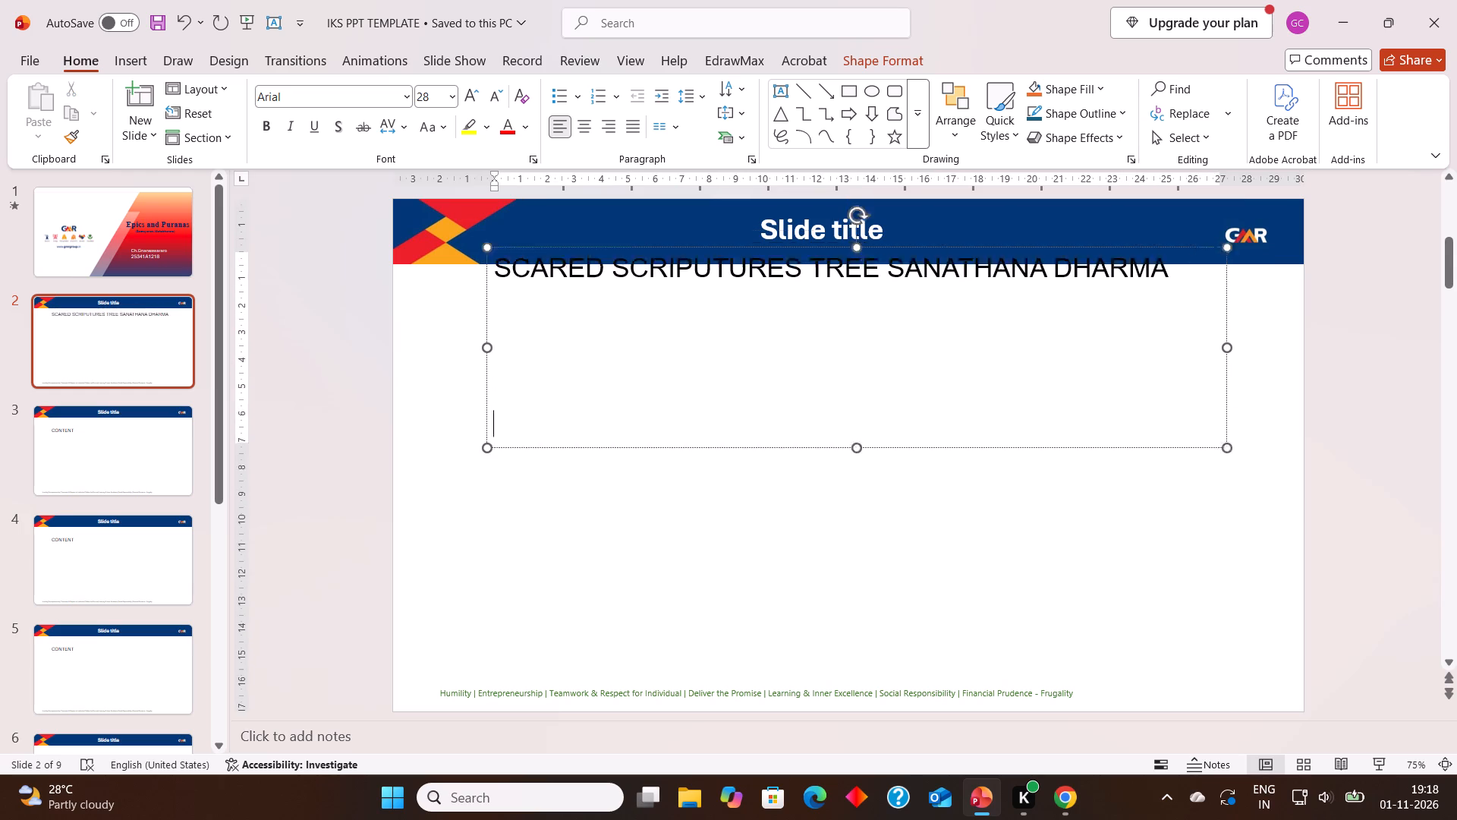
key(Return)
key(Return)
key(Return)
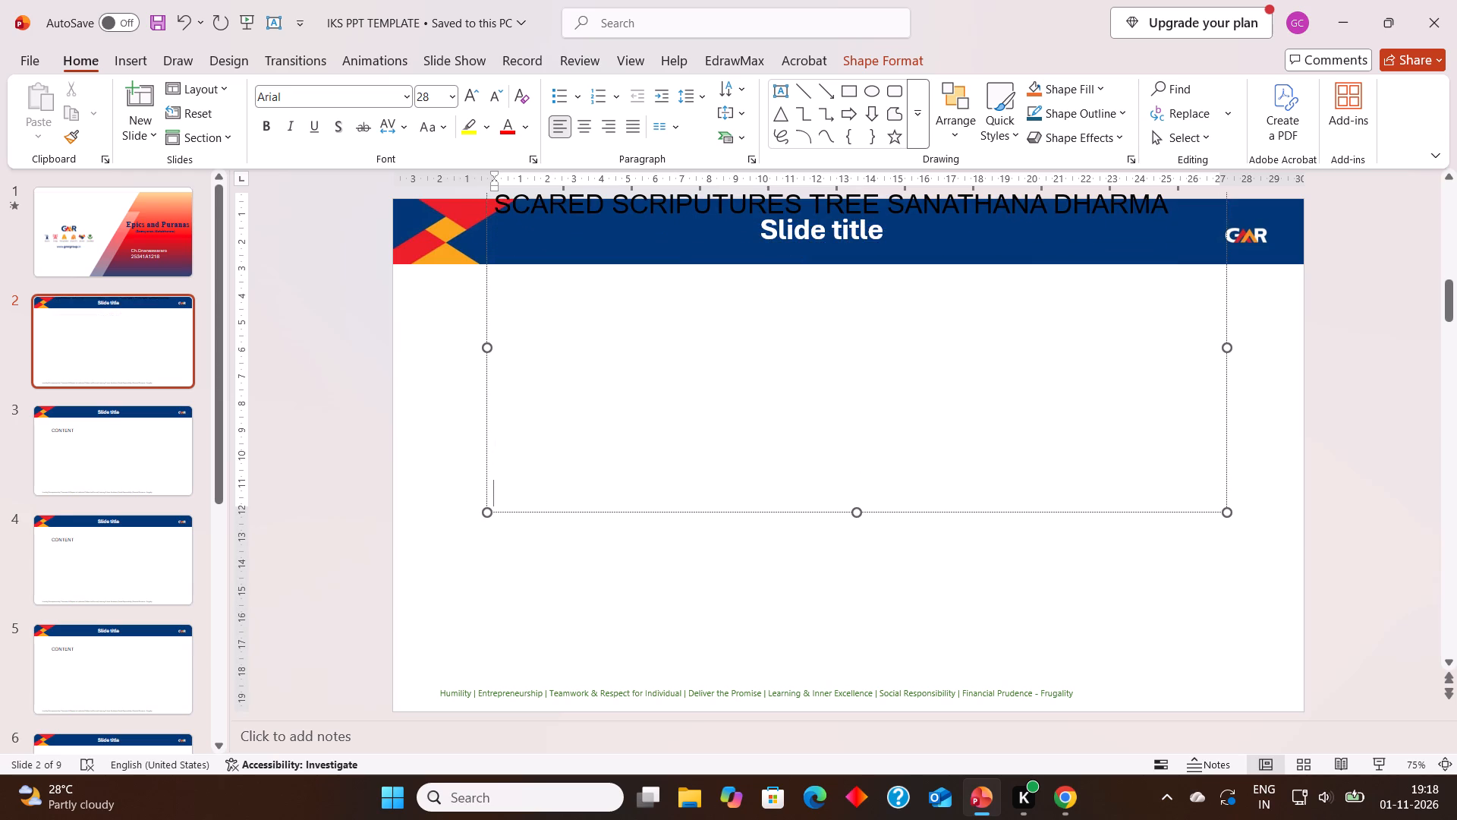
drag(1224, 512, 1234, 627)
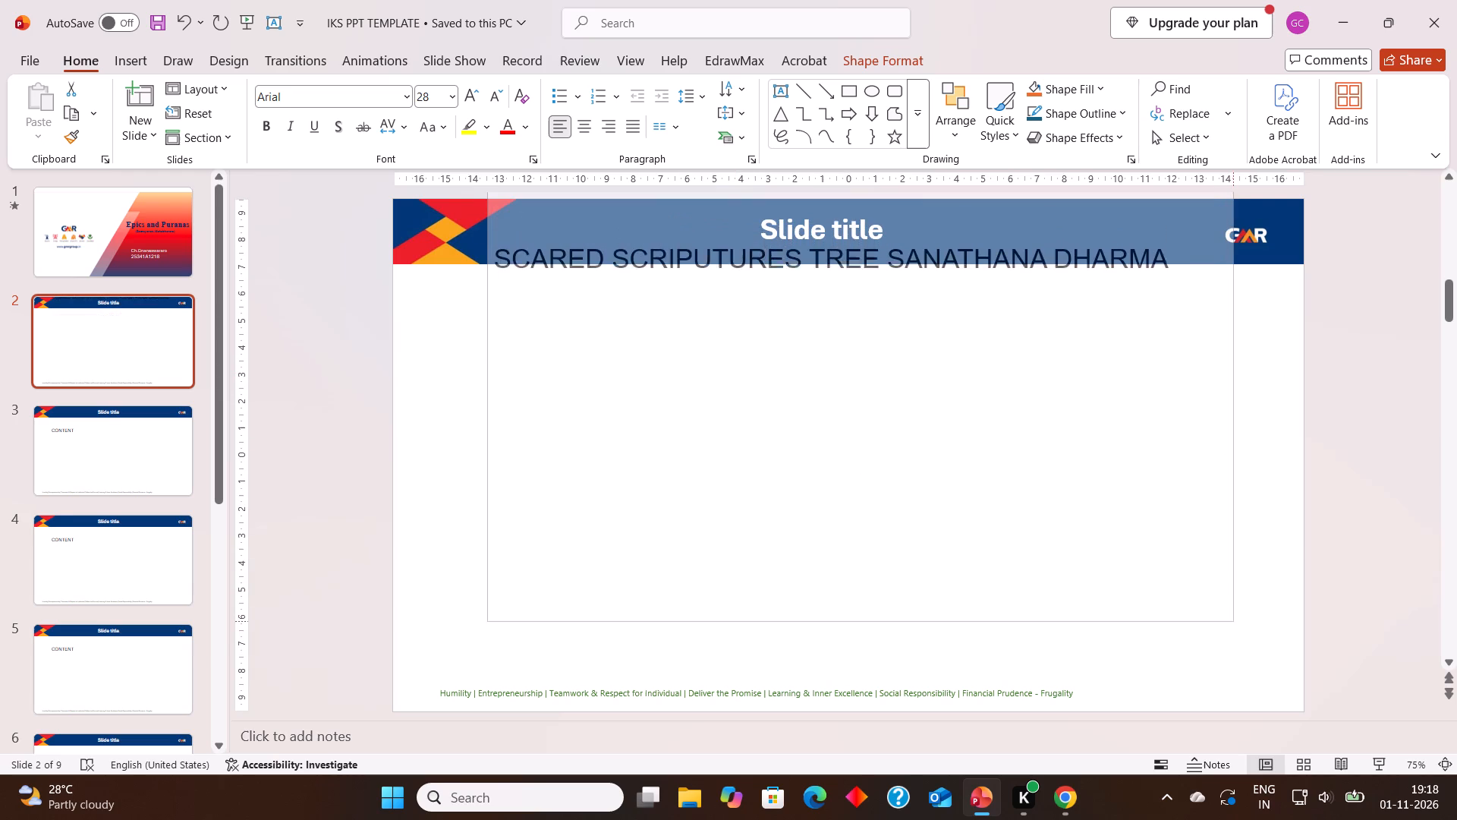
drag(1234, 627, 1237, 721)
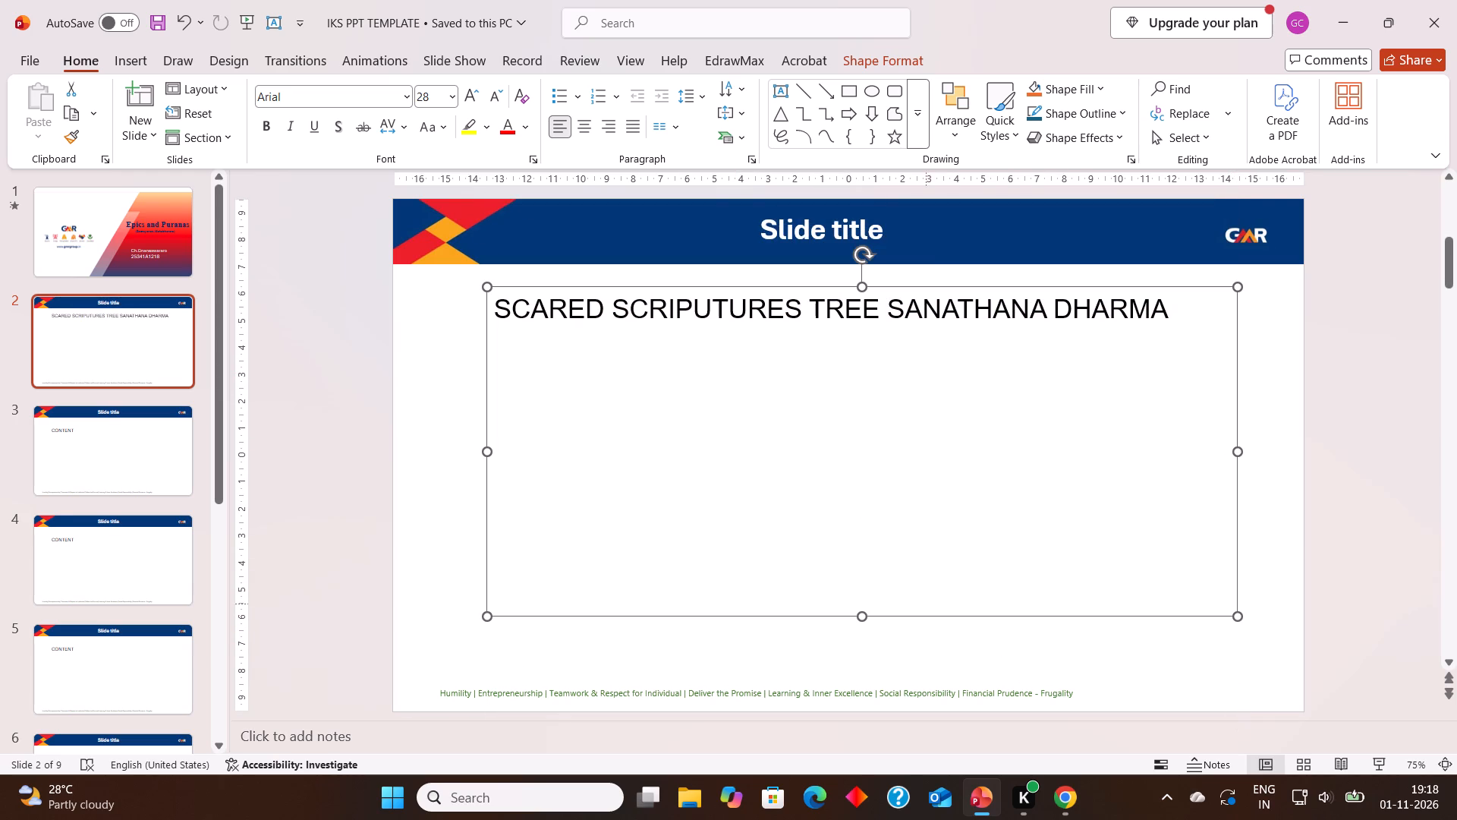
Add two more blank lines, lower the text box to just above the footer text, and widen it towards the slide's left edge.
click(537, 598)
key(Return)
key(Return)
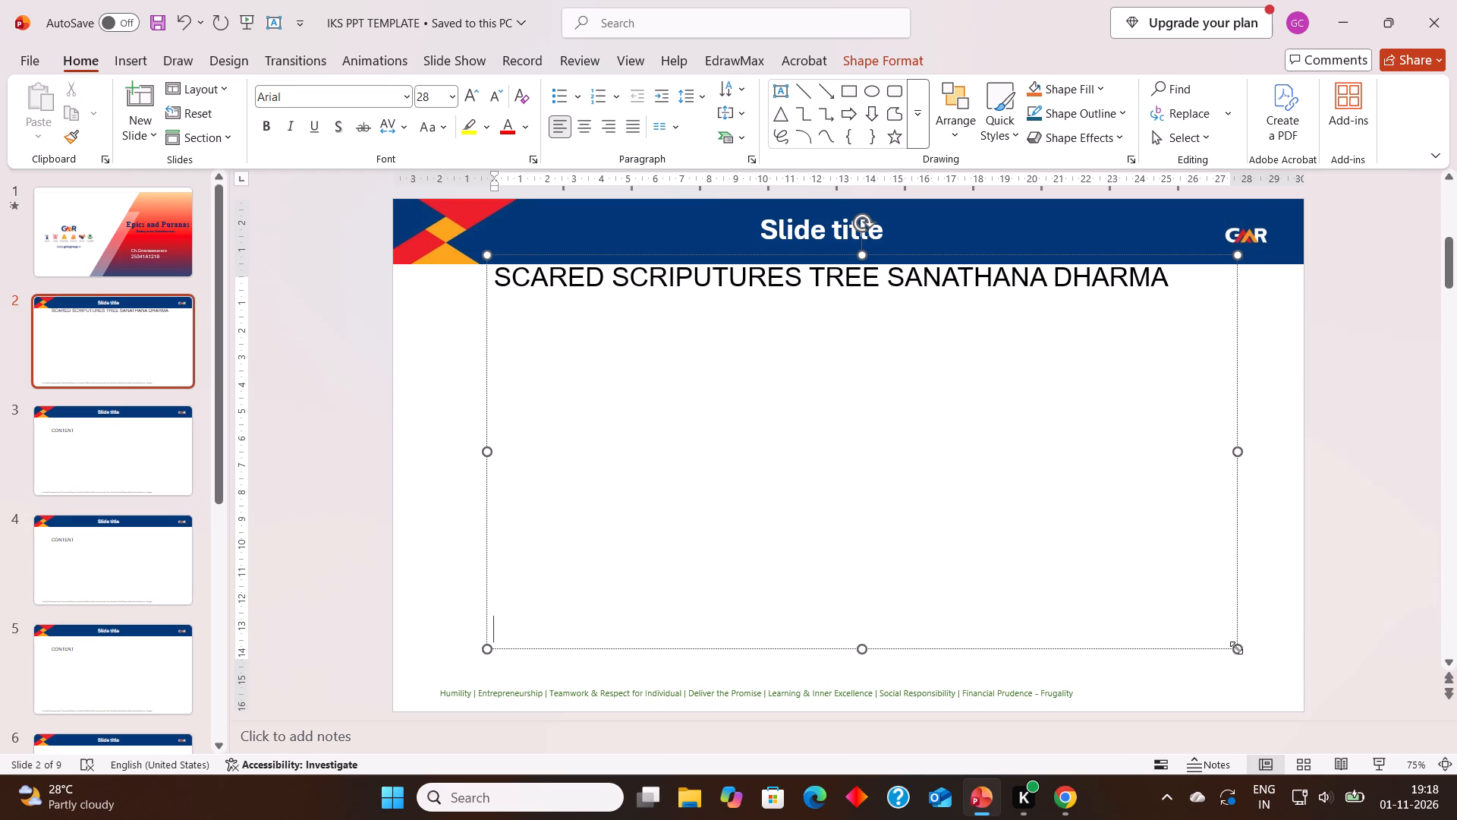
drag(1236, 648, 1238, 707)
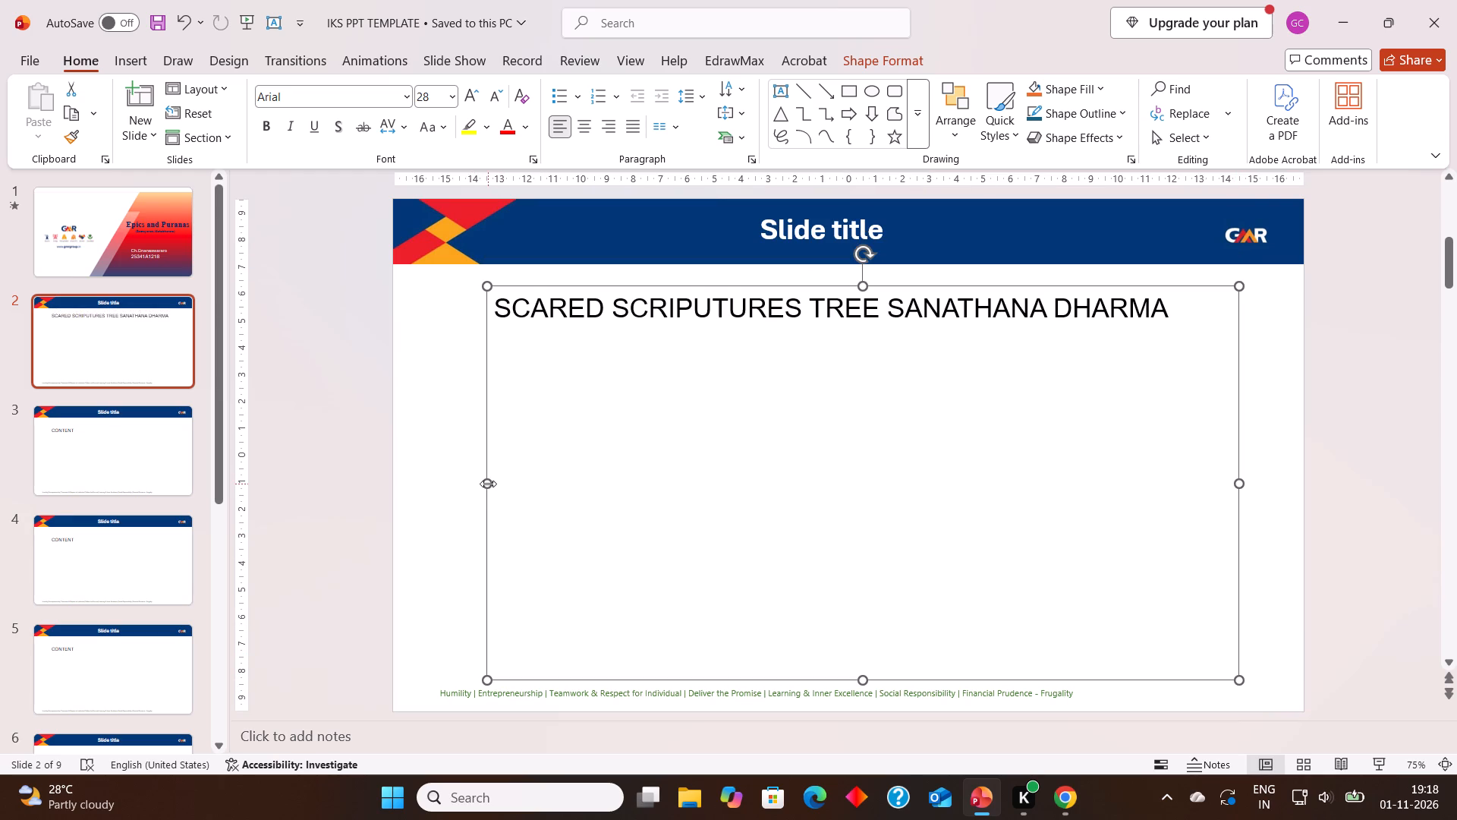
drag(488, 484, 413, 490)
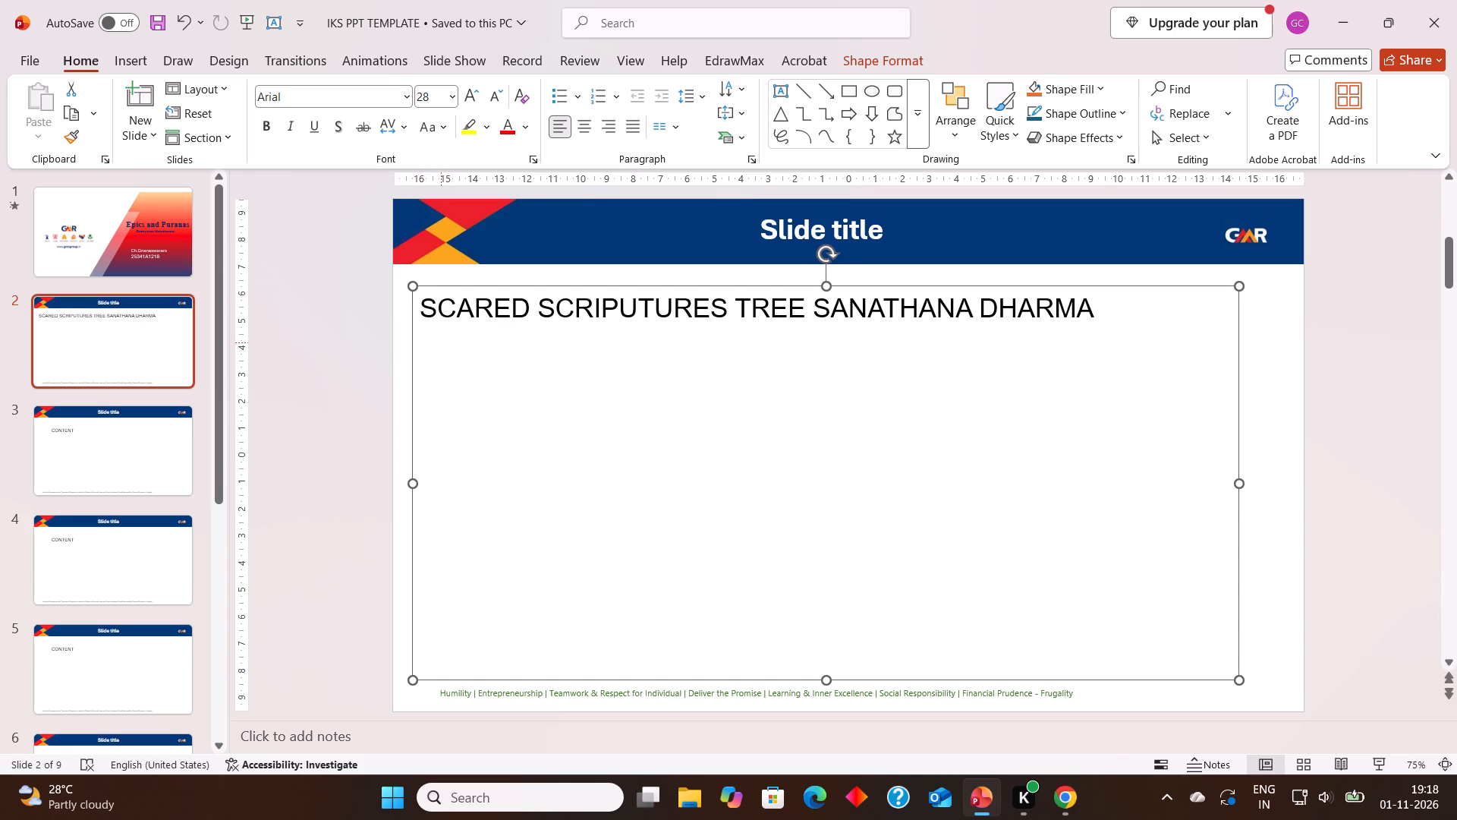
Enter "4 VEDAS" with a small indent on the line directly below the heading.
click(440, 347)
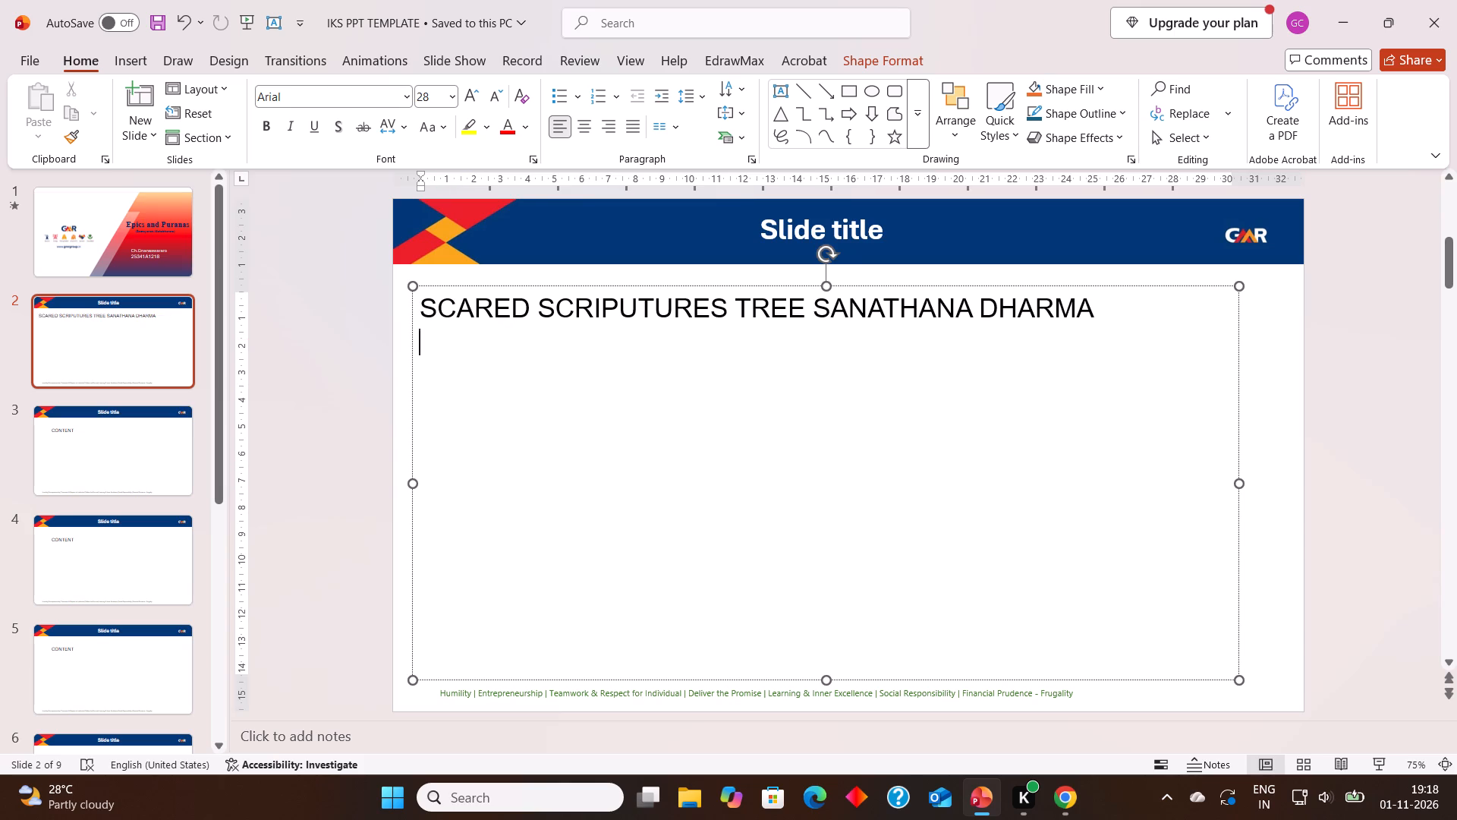
key(space)
key(space)
key(space)
key(space)
key(space)
key(4)
key(space)
text(VE)
click(1103, 306)
click(1103, 306)
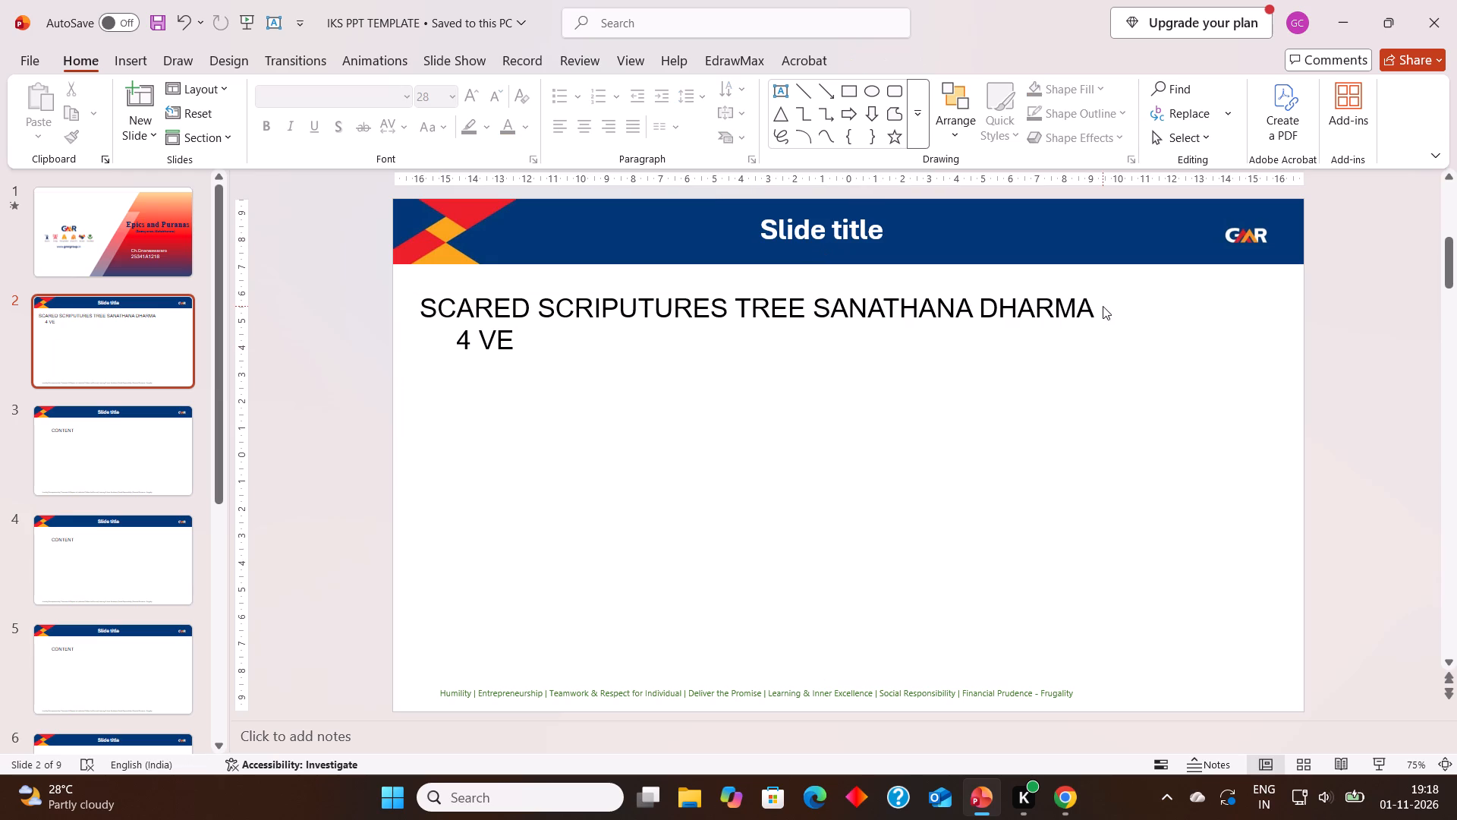
click(607, 352)
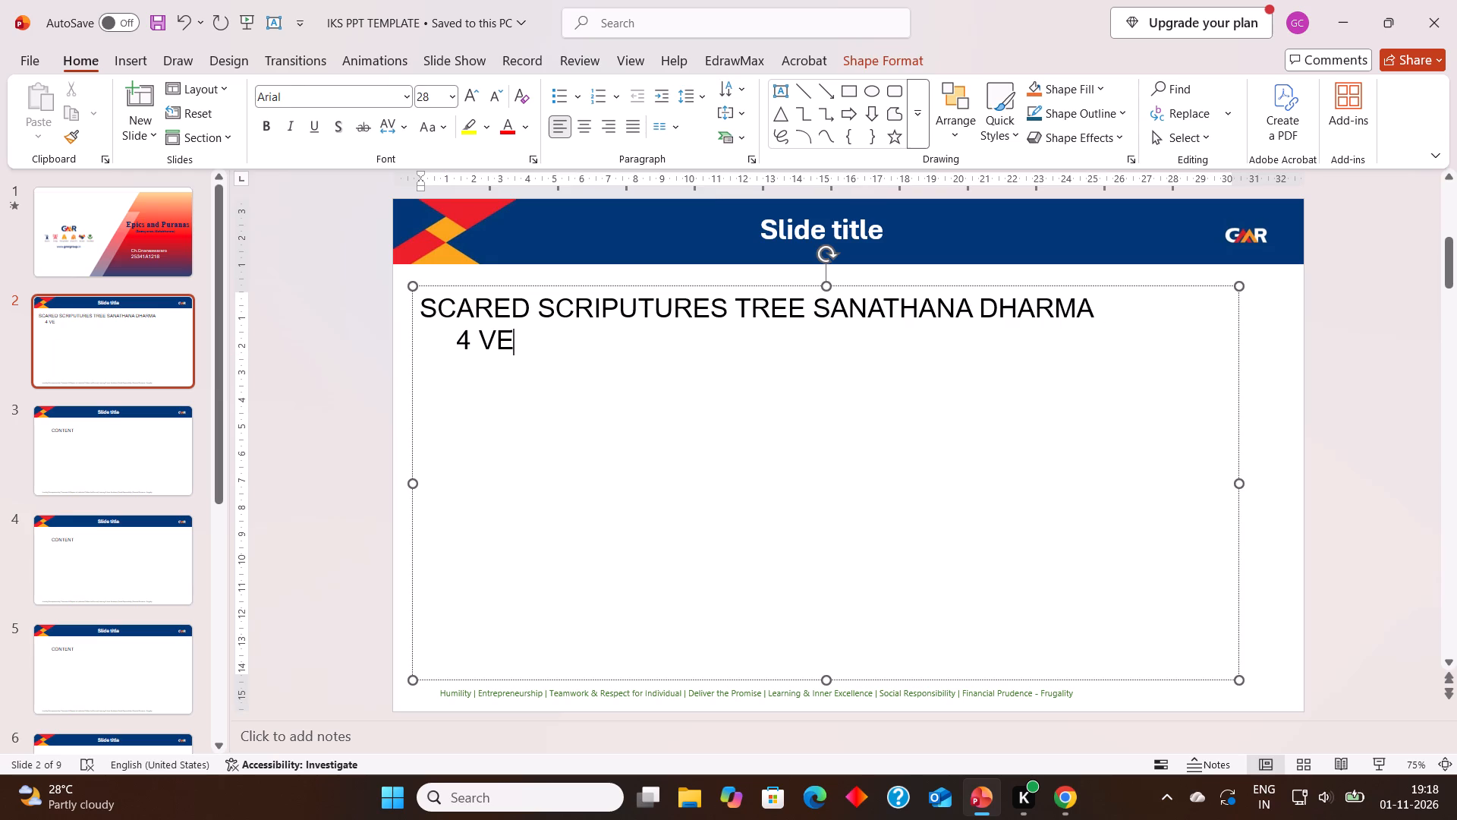
text(DAS)
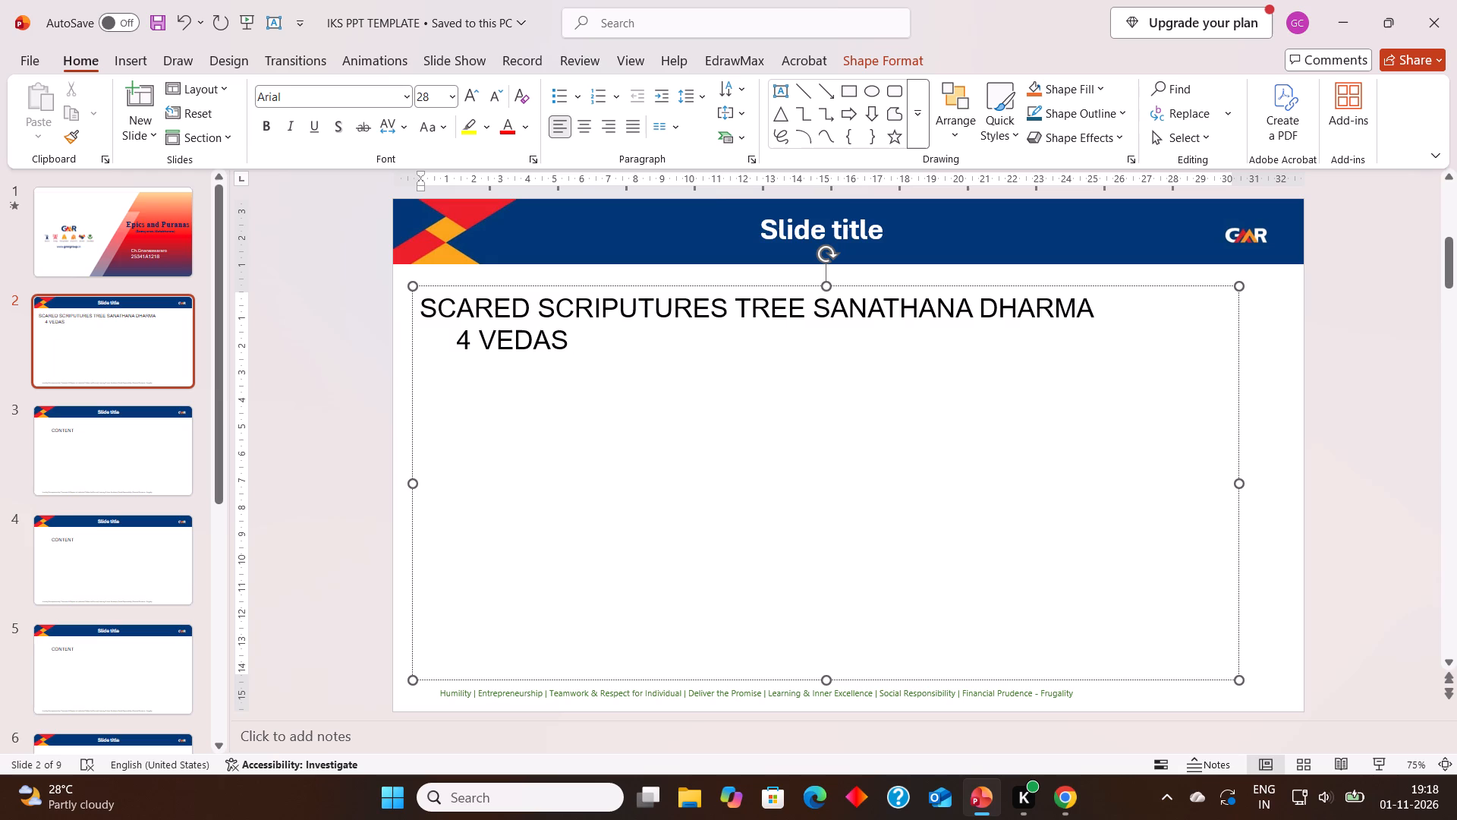
Indent the "4 VEDAS" line with leading spaces until it sits roughly centred beneath the heading.
click(508, 368)
click(452, 339)
key(space)
key(space)
key(space)
key(space)
key(space)
key(space)
key(space)
key(space)
key(space)
key(space)
key(space)
key(space)
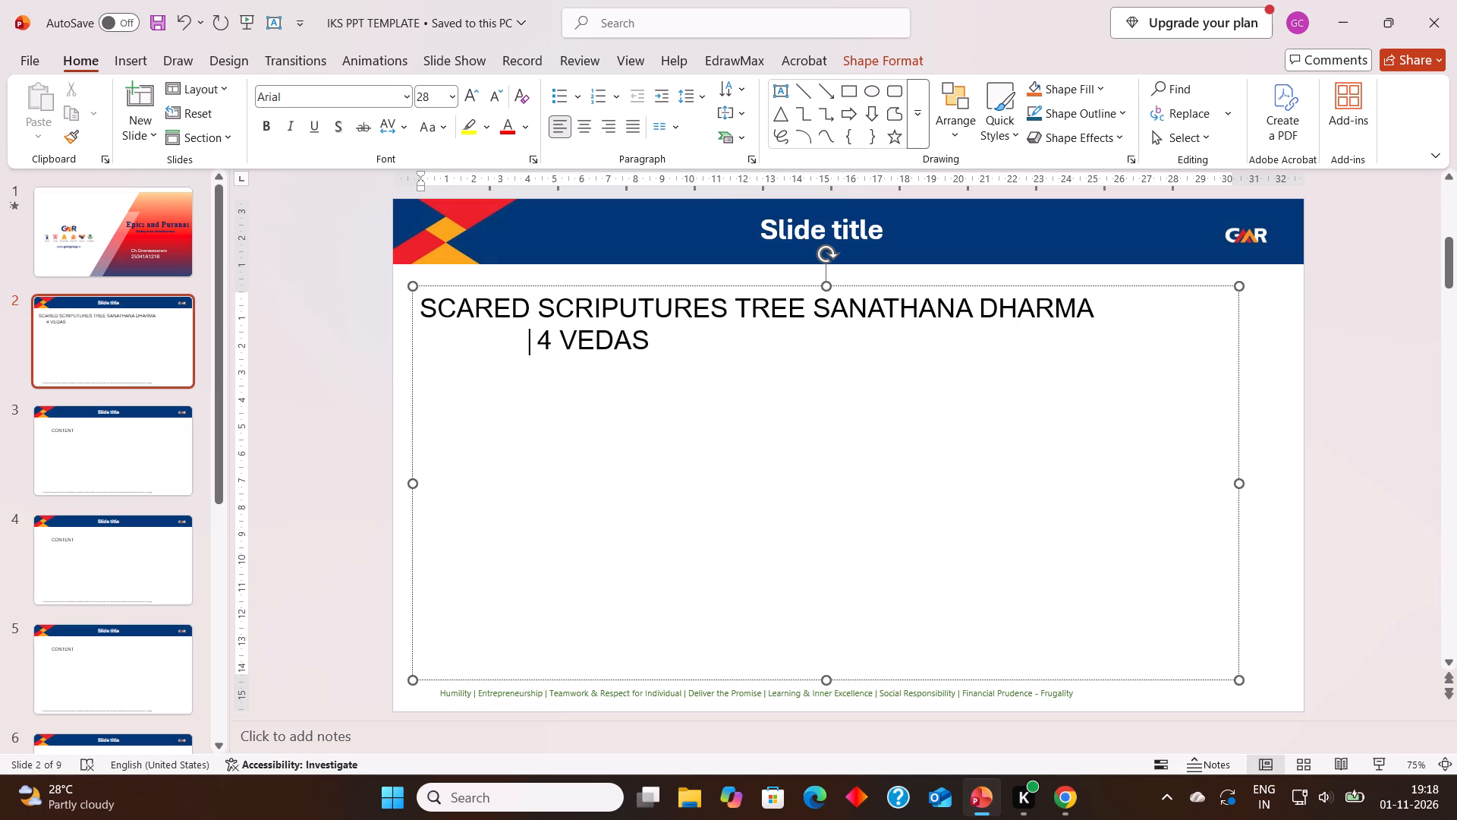
key(space)
key(space)
key(space)
key(space)
key(space)
key(space)
key(space)
key(space)
key(space)
key(space)
key(space)
key(space)
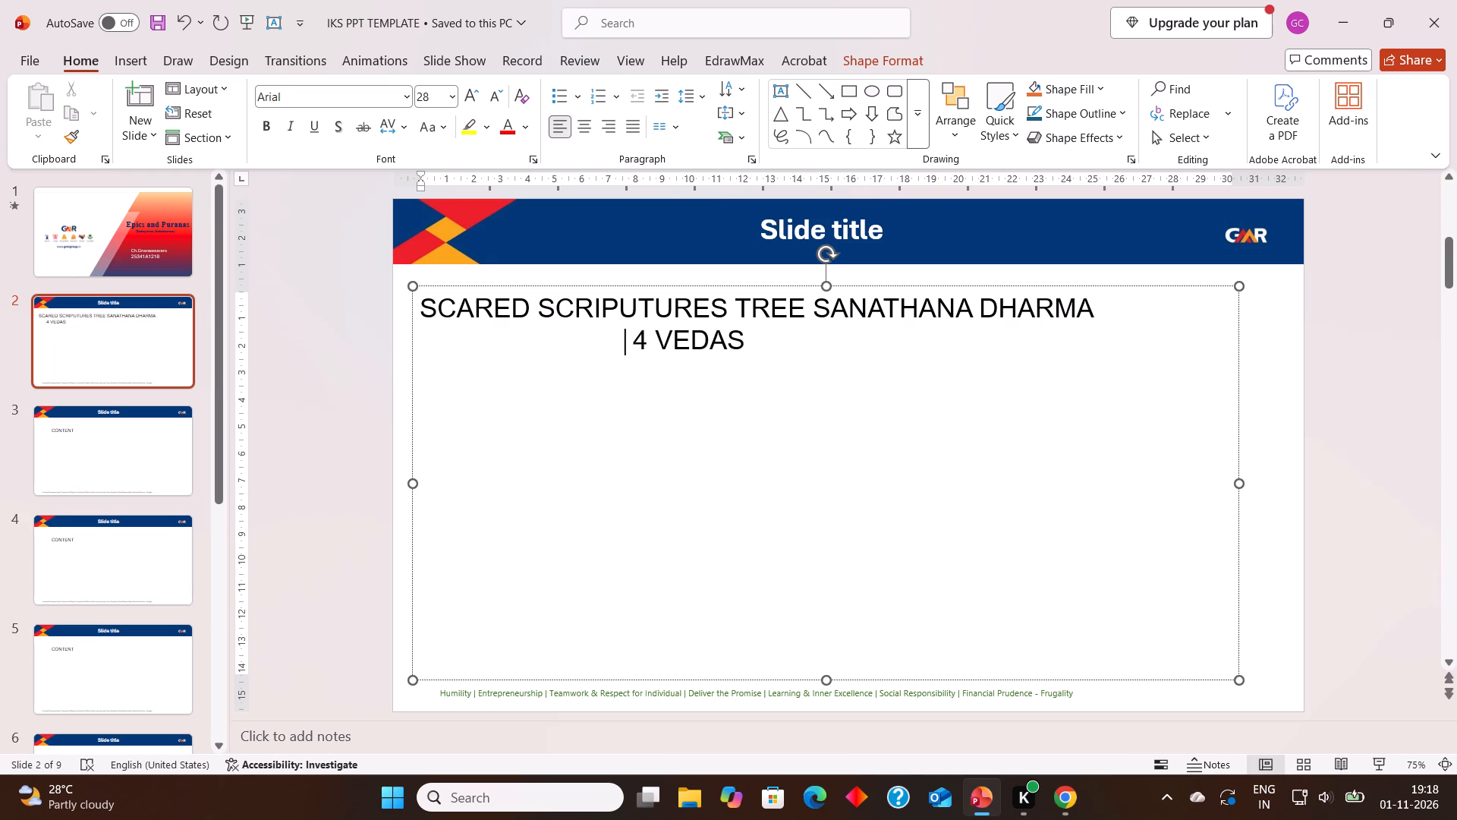
key(space)
key(space)
key(space)
key(space)
key(space)
key(space)
key(space)
key(space)
key(space)
key(space)
key(space)
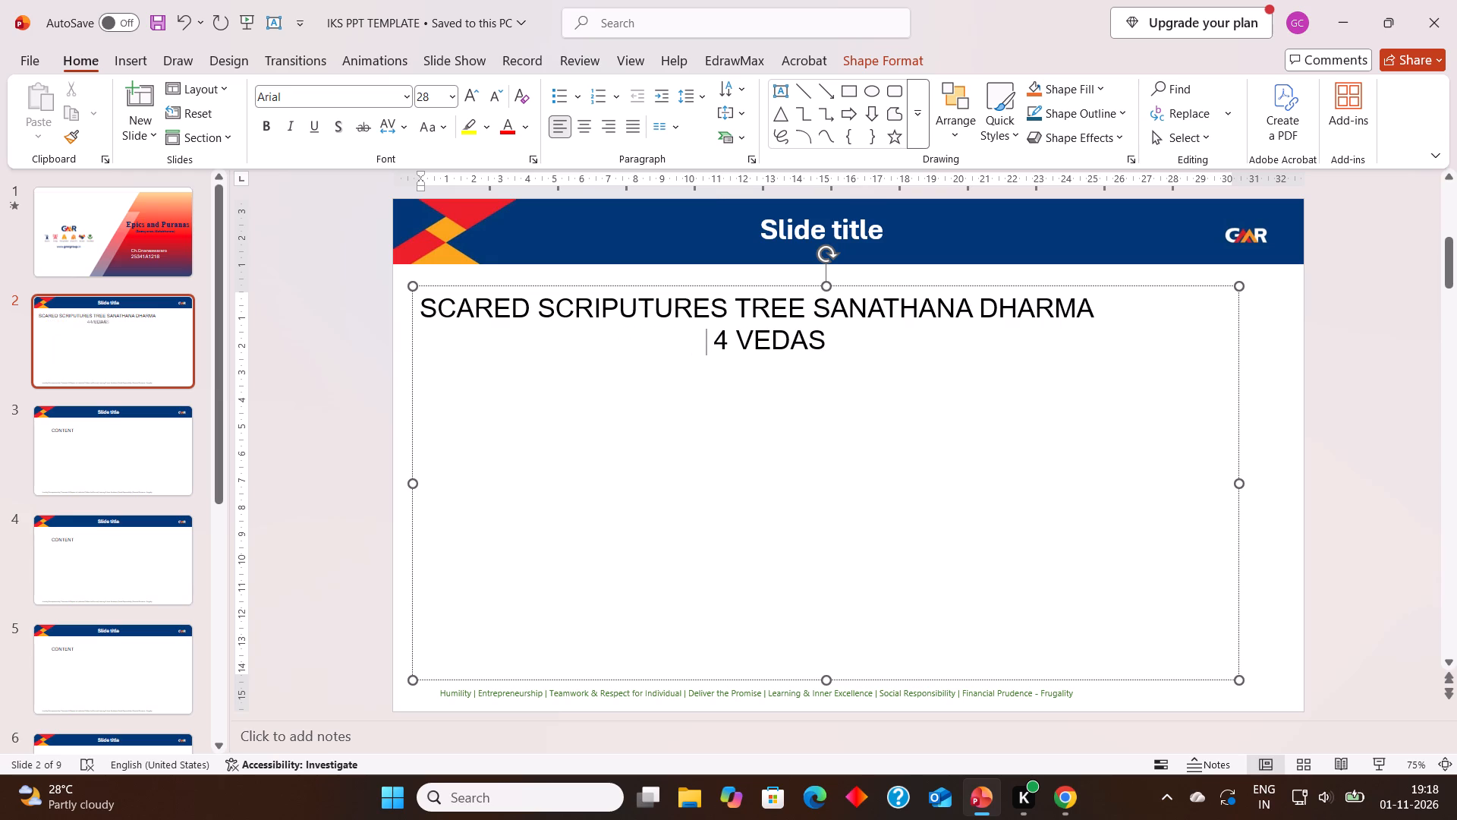
click(763, 326)
Insert a blank line between the heading and "4 VEDAS".
click(1102, 311)
click(1102, 311)
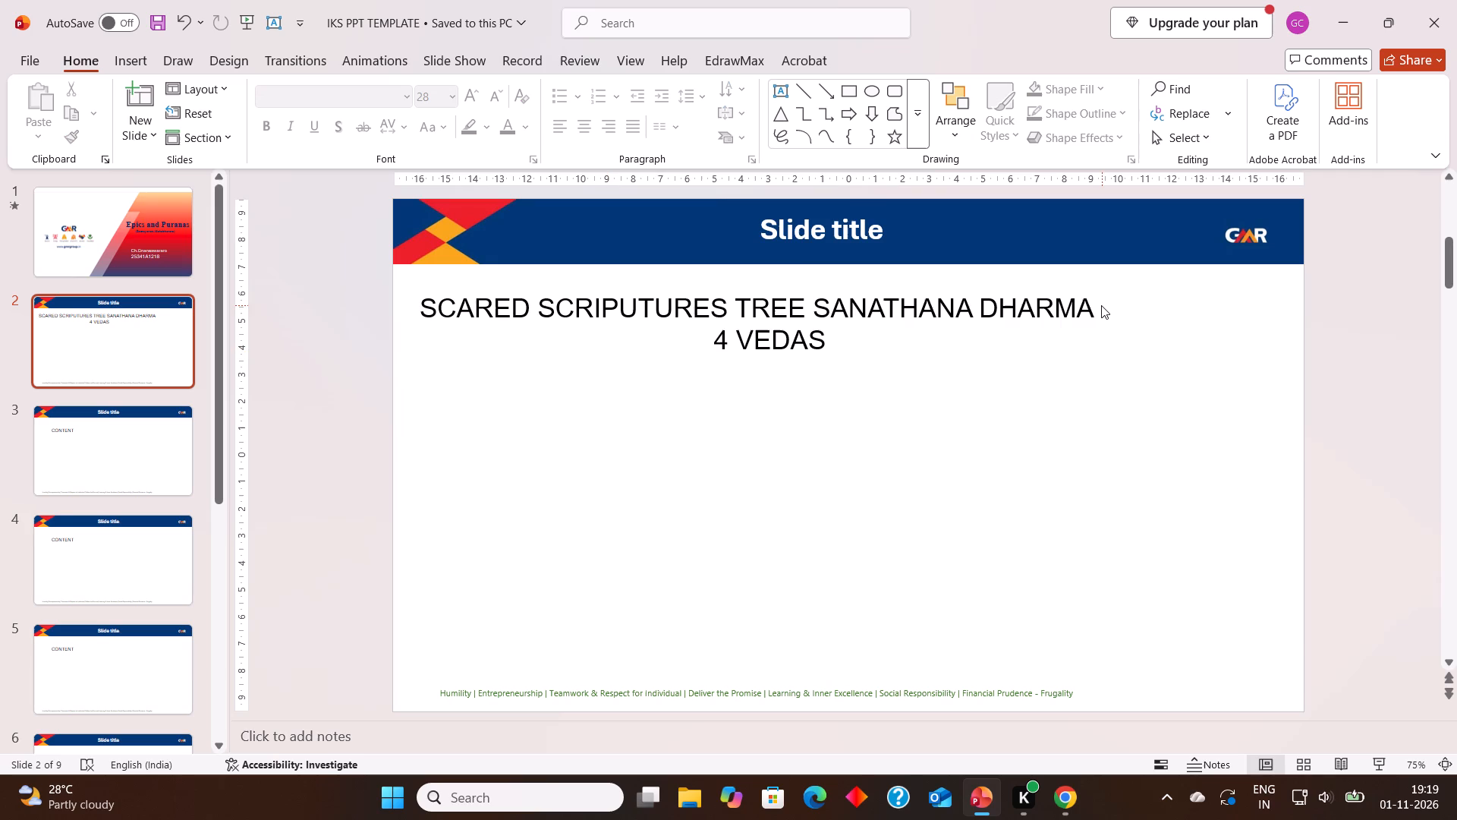
click(1099, 302)
click(1099, 302)
click(840, 337)
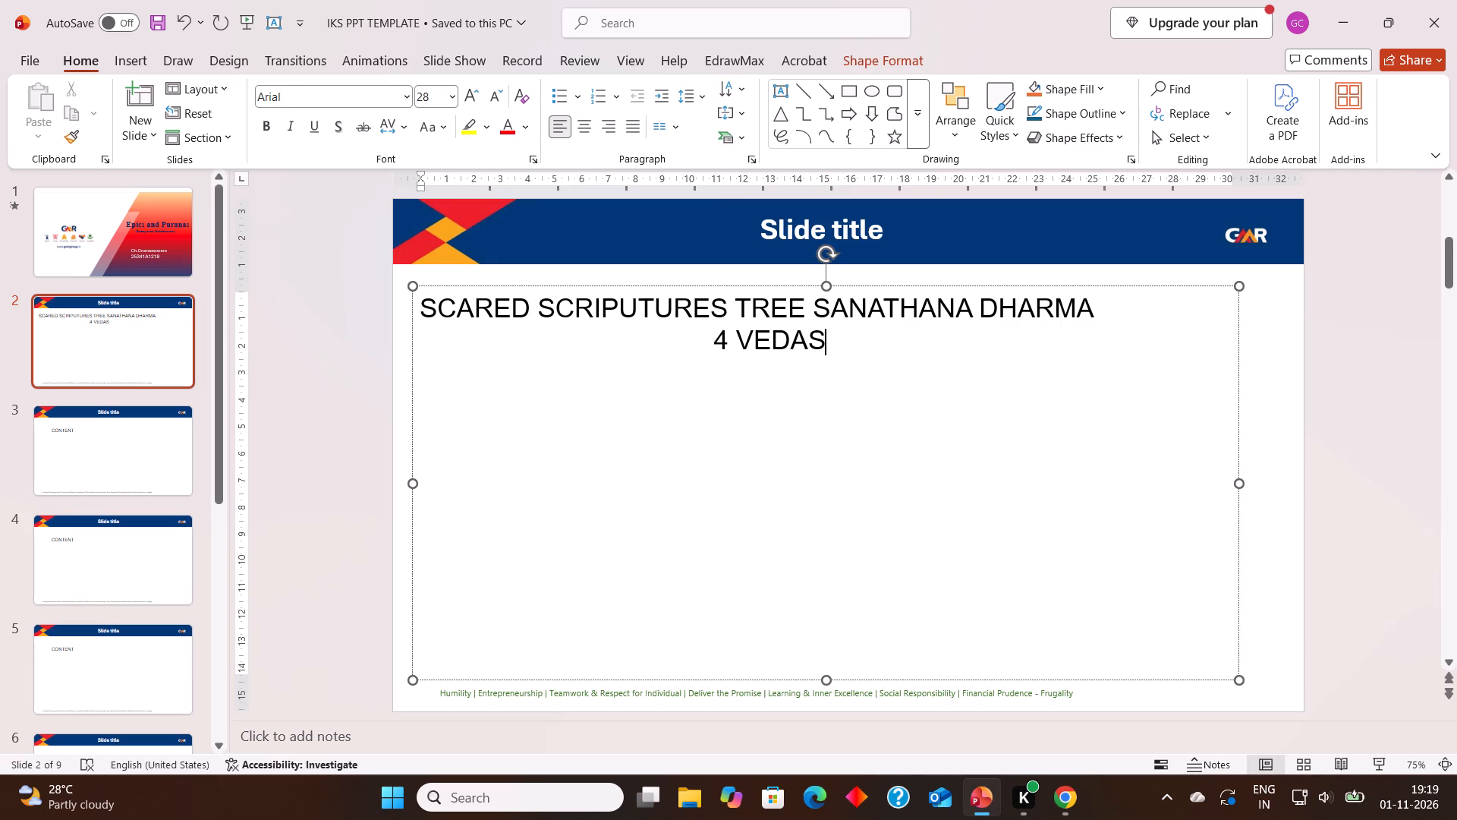
key(Up)
key(Right)
key(Right)
key(Right)
key(Right)
key(Right)
key(Right)
key(Right)
key(Right)
key(Right)
key(Right)
key(Right)
key(Right)
key(Right)
key(Right)
key(Right)
key(Return)
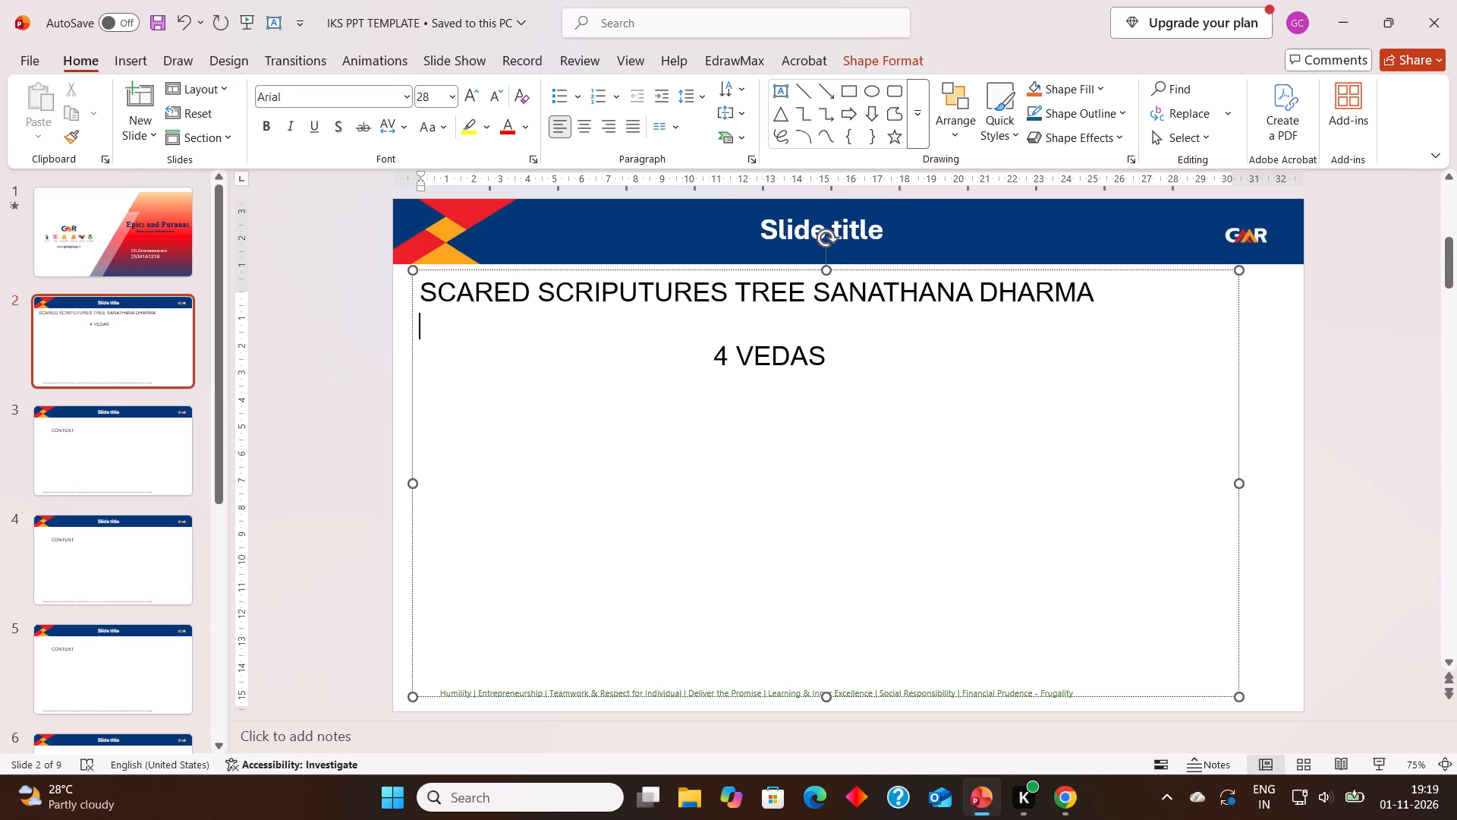
Draw a short vertical line descending from beneath "4 VEDAS" as the first connector of the tree.
click(805, 102)
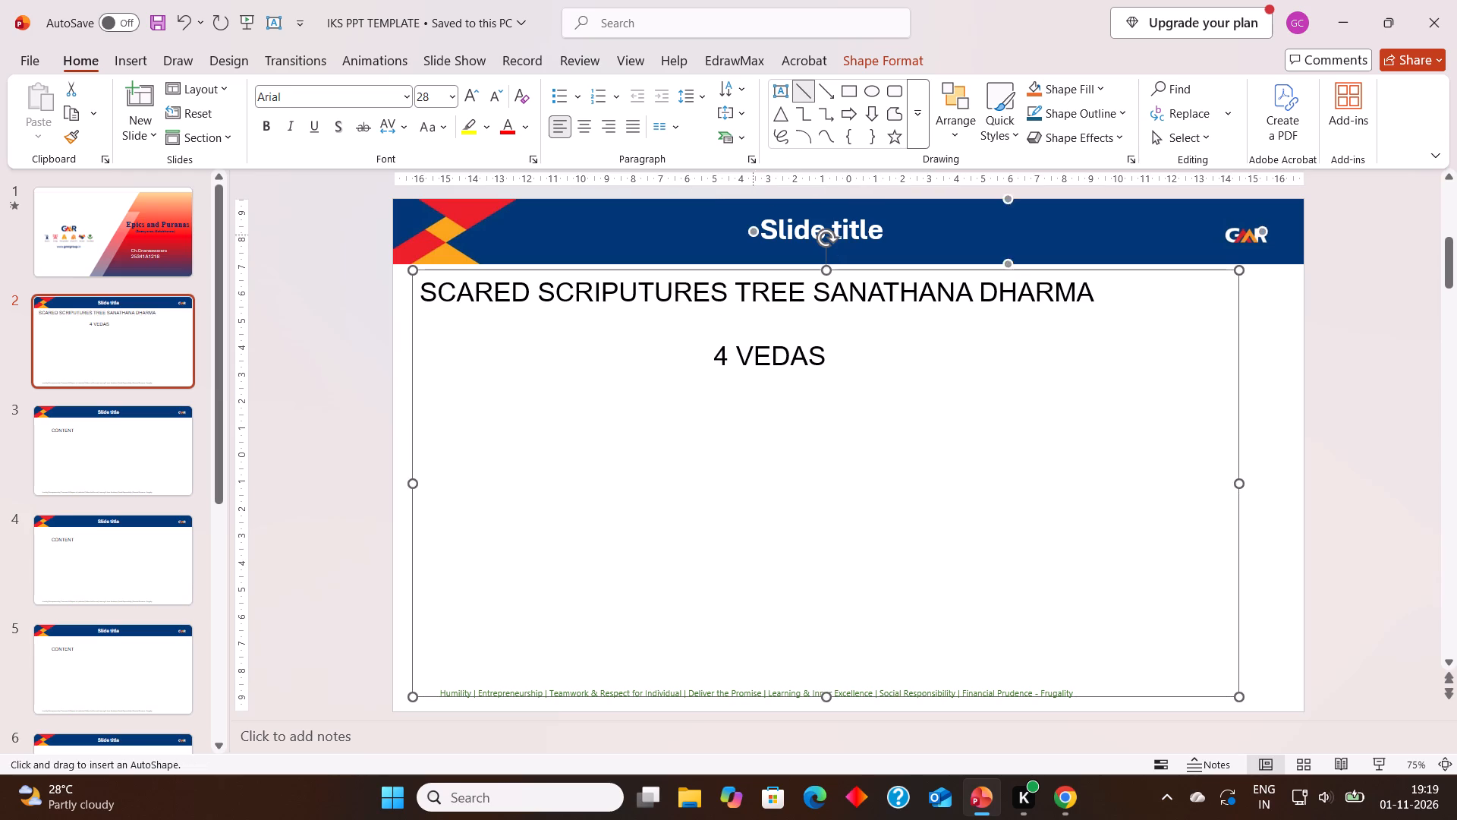
drag(776, 373, 776, 405)
click(776, 405)
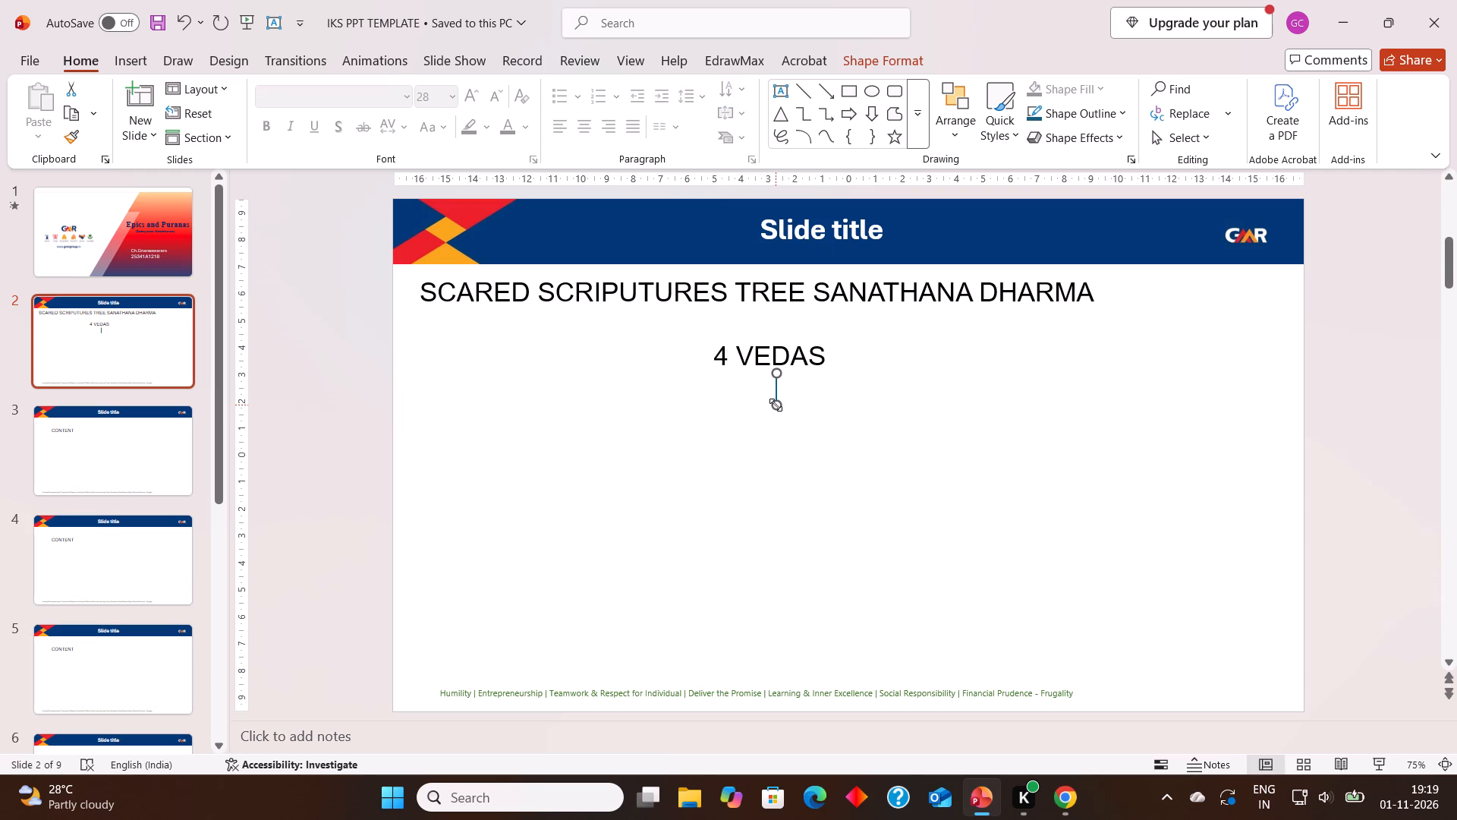
drag(775, 404, 722, 405)
drag(722, 405, 777, 415)
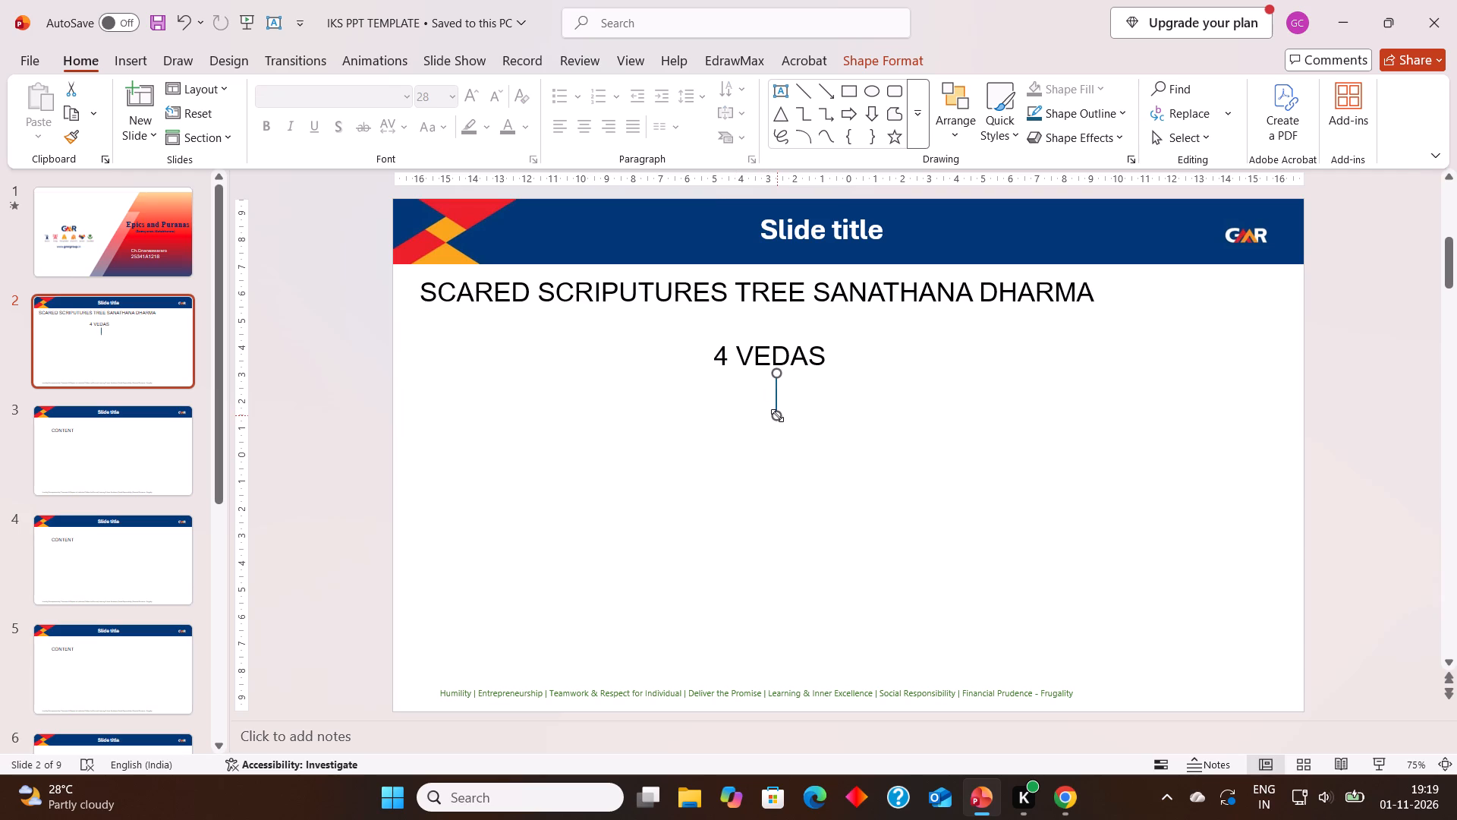
click(740, 531)
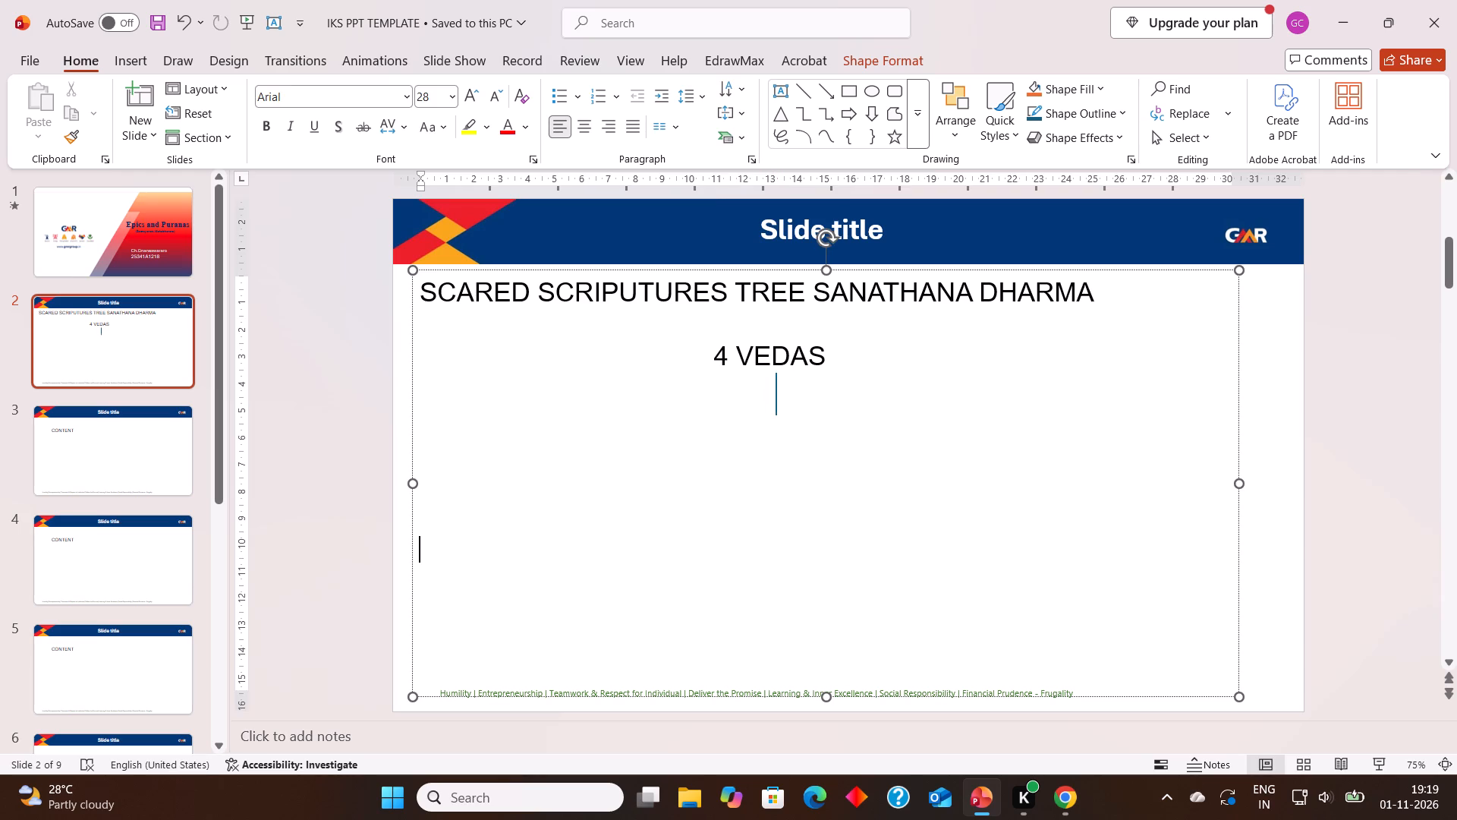
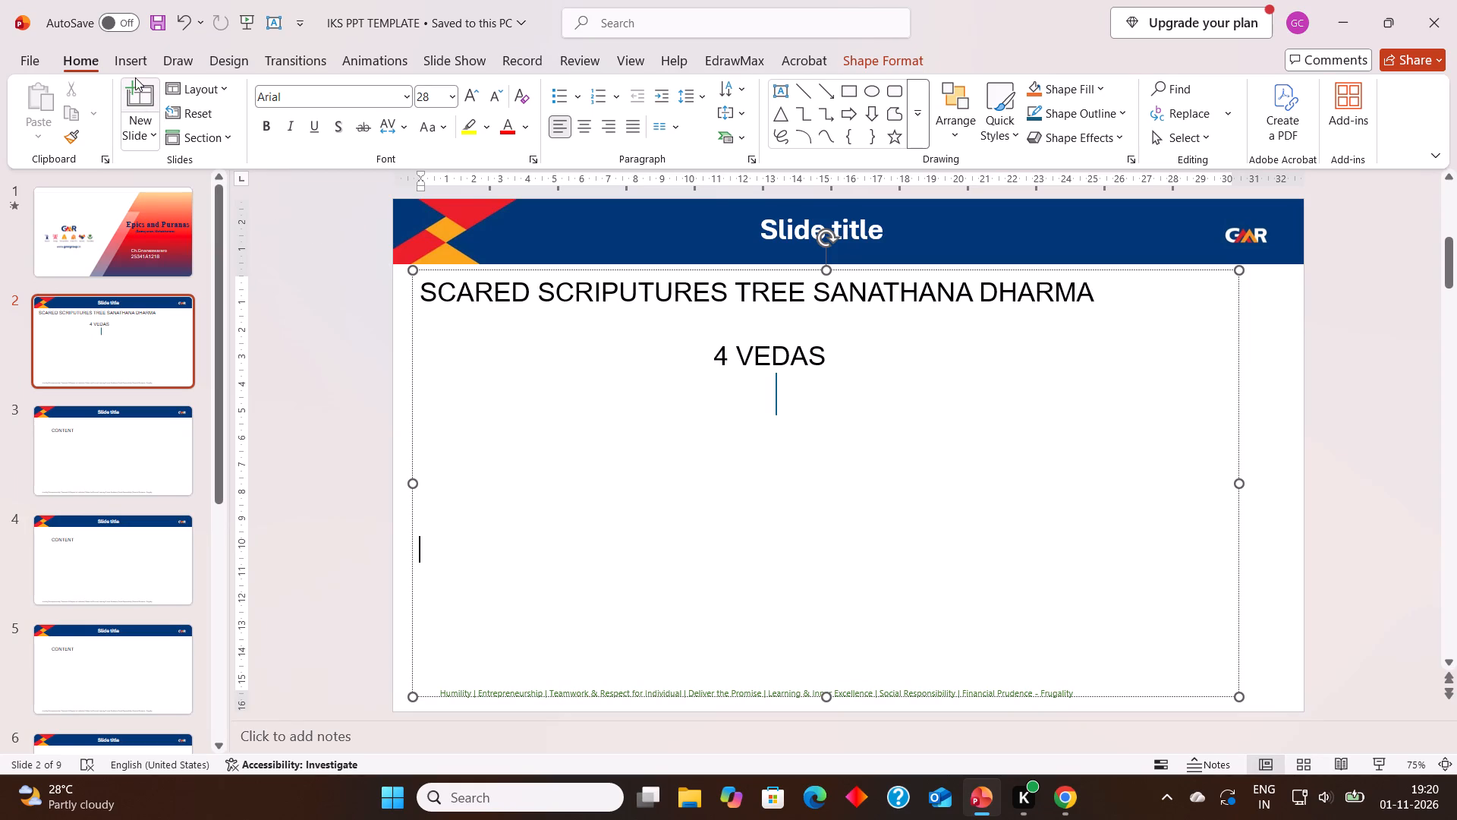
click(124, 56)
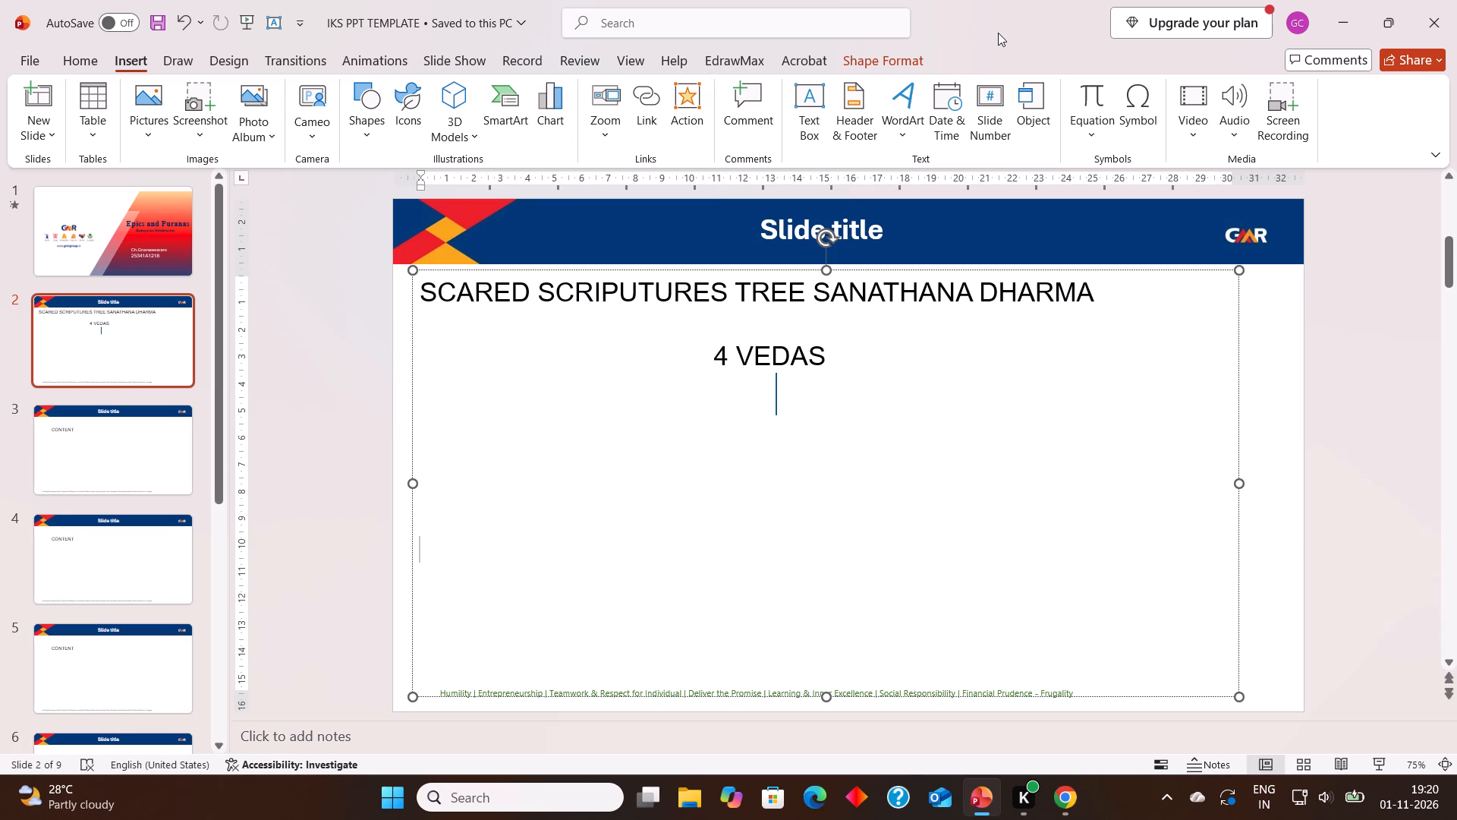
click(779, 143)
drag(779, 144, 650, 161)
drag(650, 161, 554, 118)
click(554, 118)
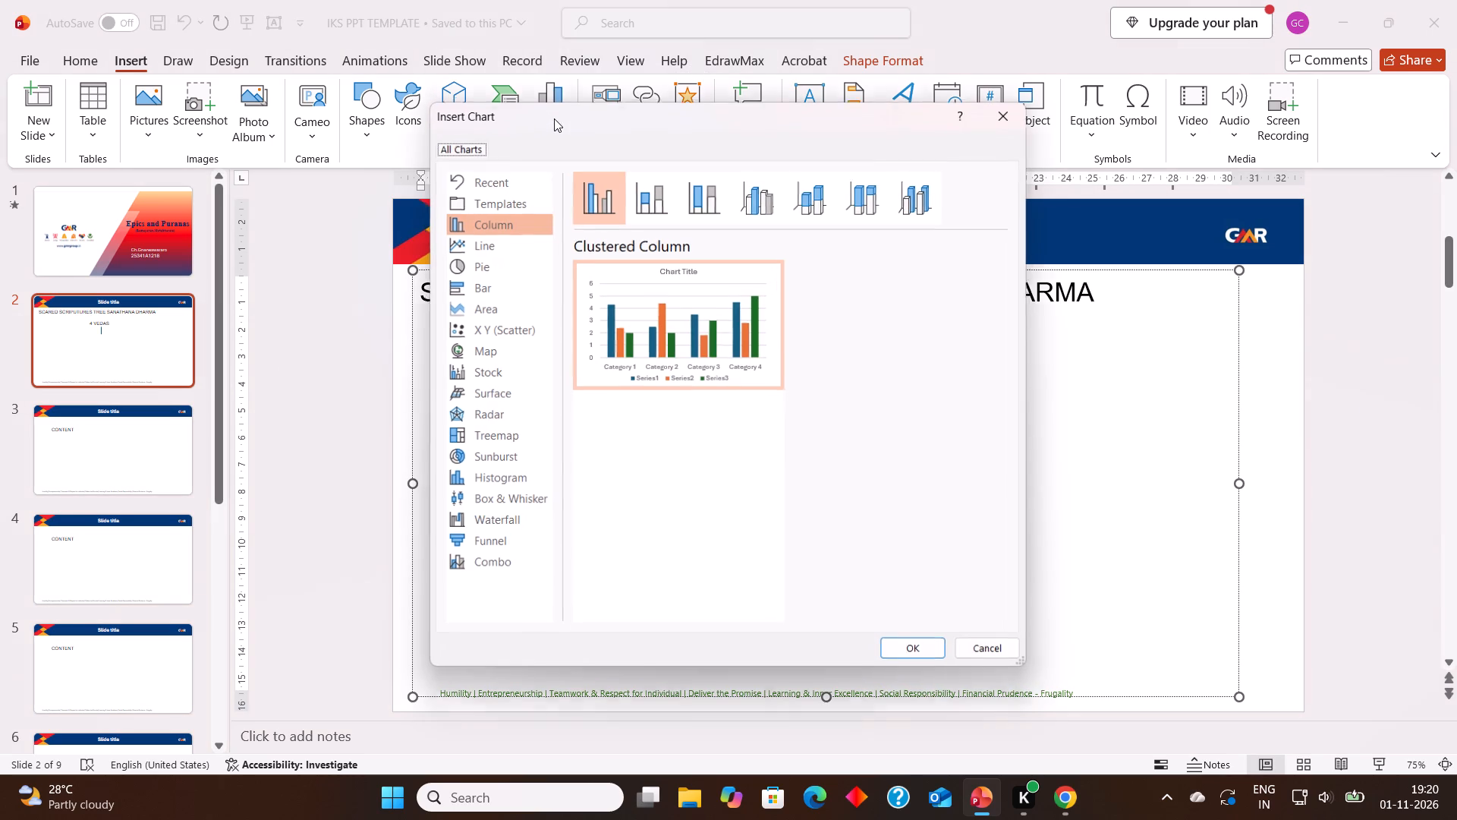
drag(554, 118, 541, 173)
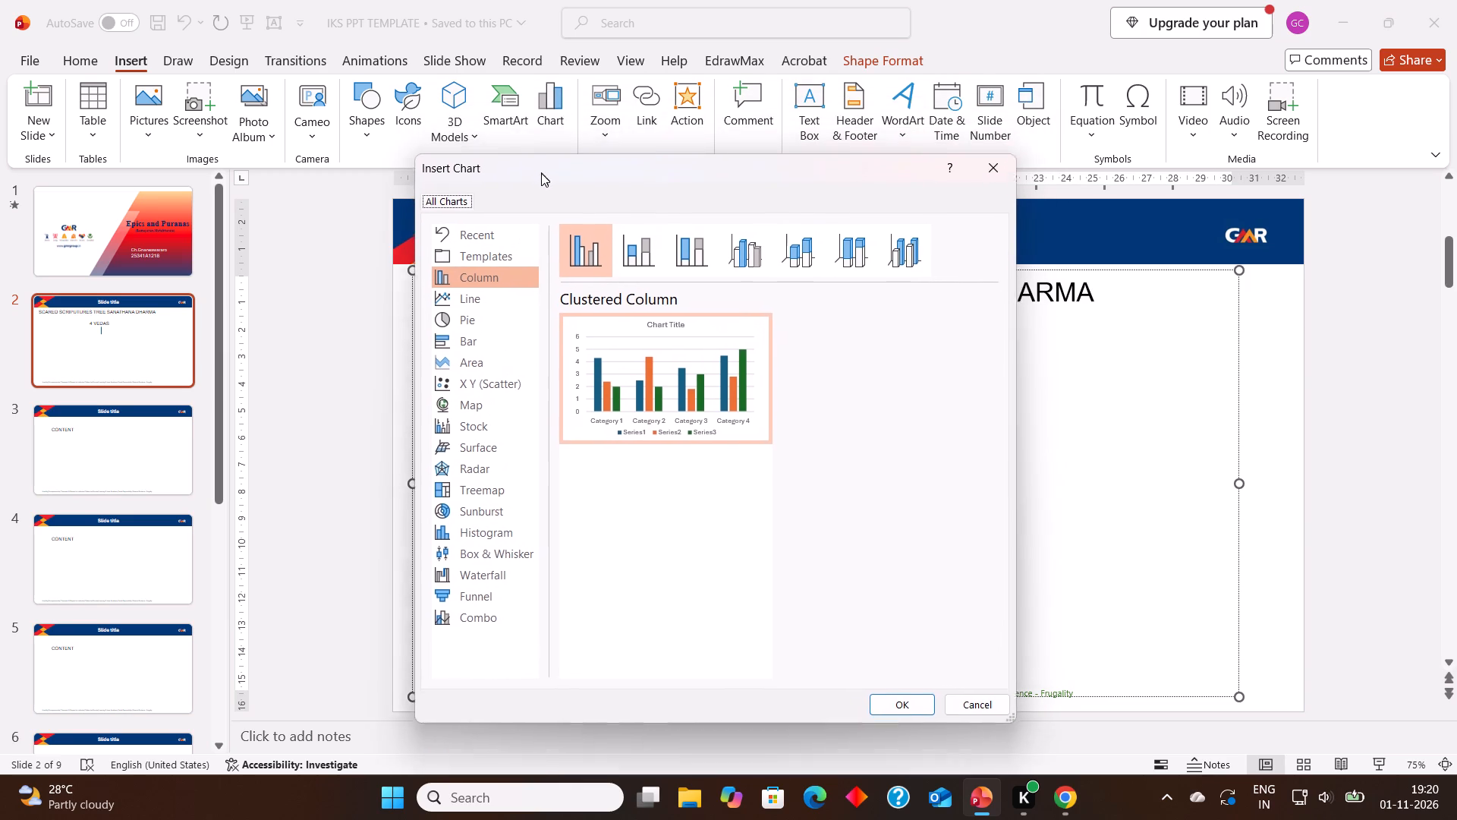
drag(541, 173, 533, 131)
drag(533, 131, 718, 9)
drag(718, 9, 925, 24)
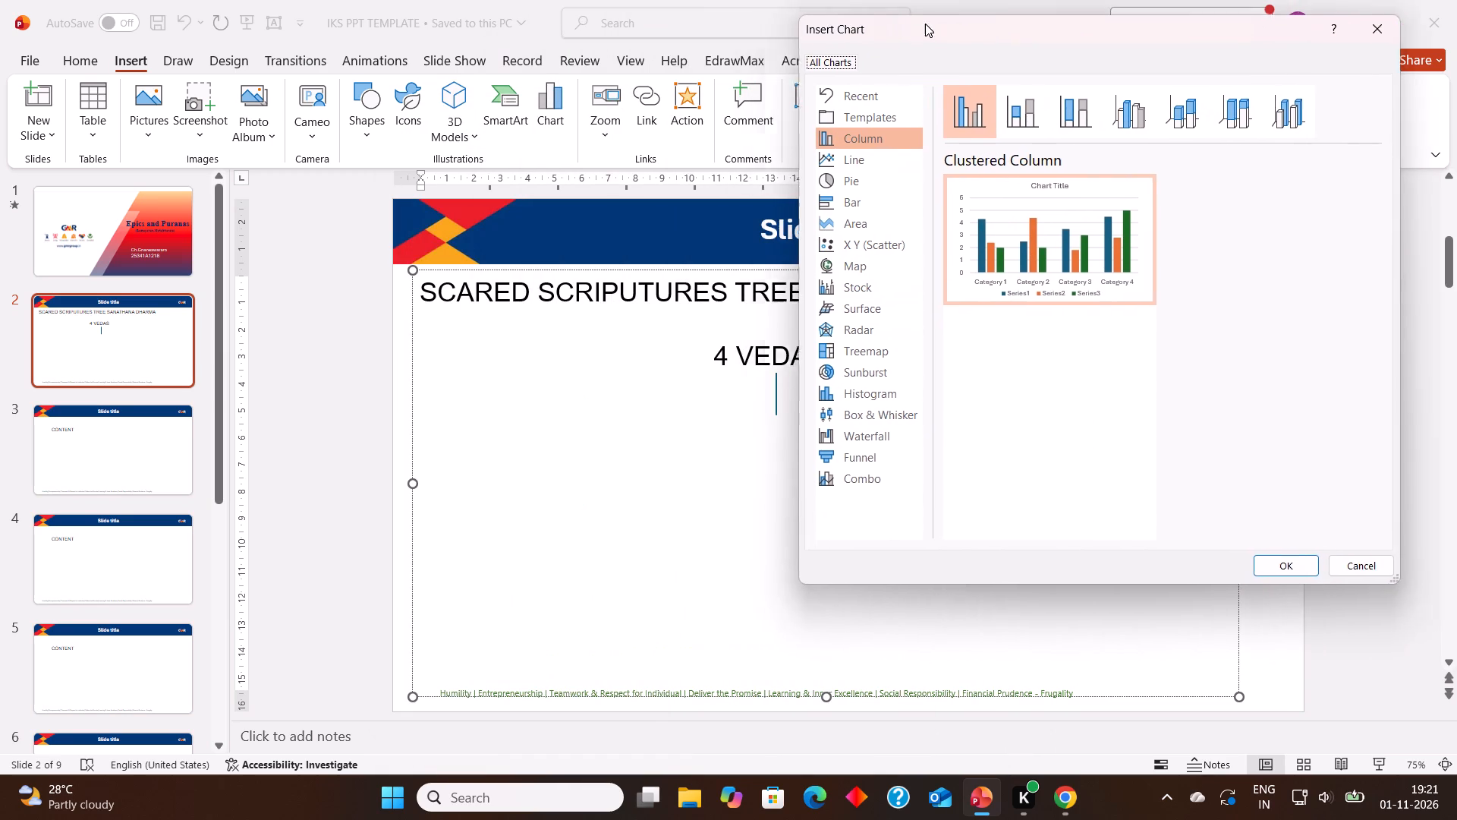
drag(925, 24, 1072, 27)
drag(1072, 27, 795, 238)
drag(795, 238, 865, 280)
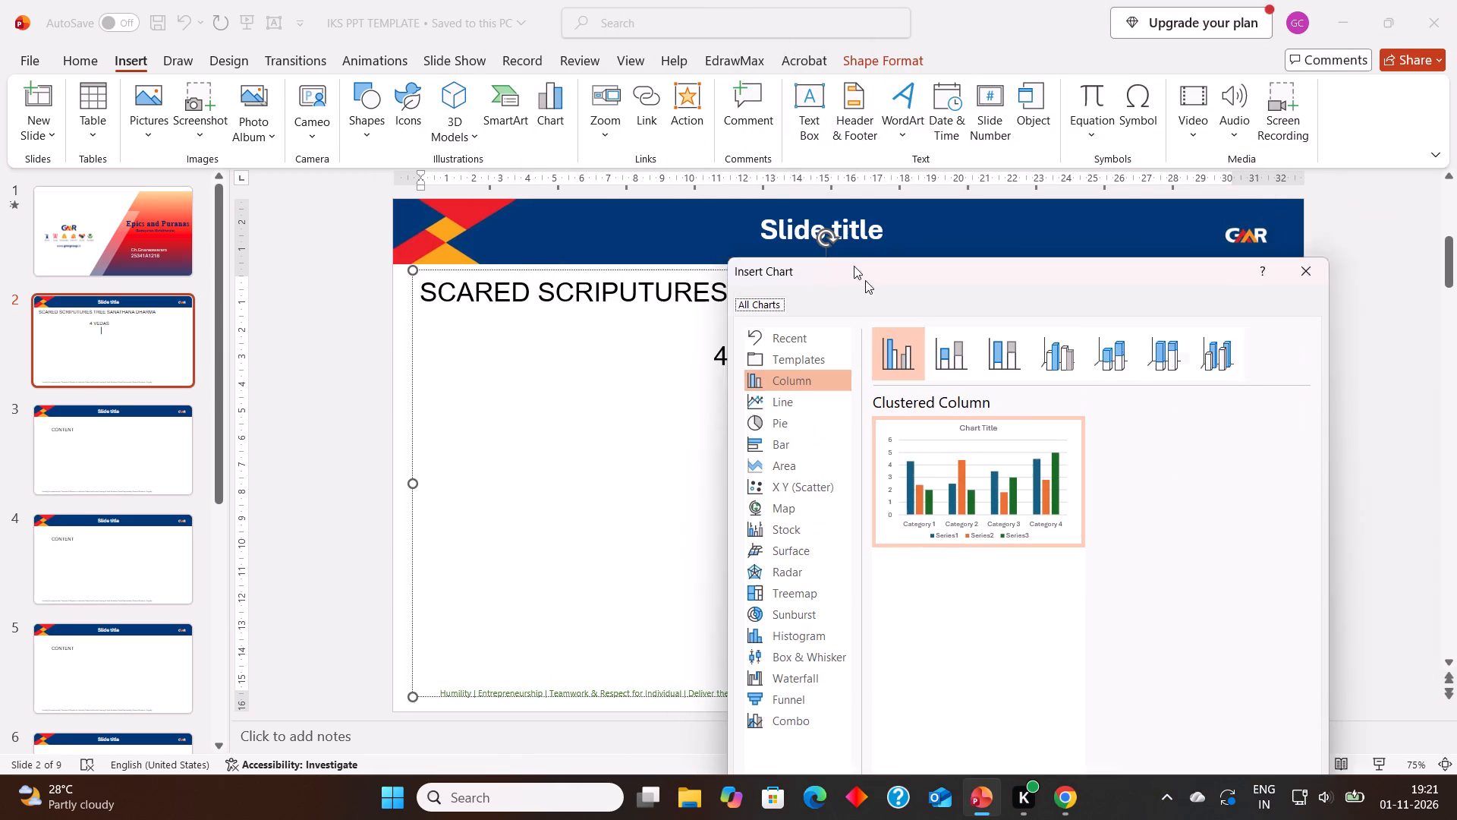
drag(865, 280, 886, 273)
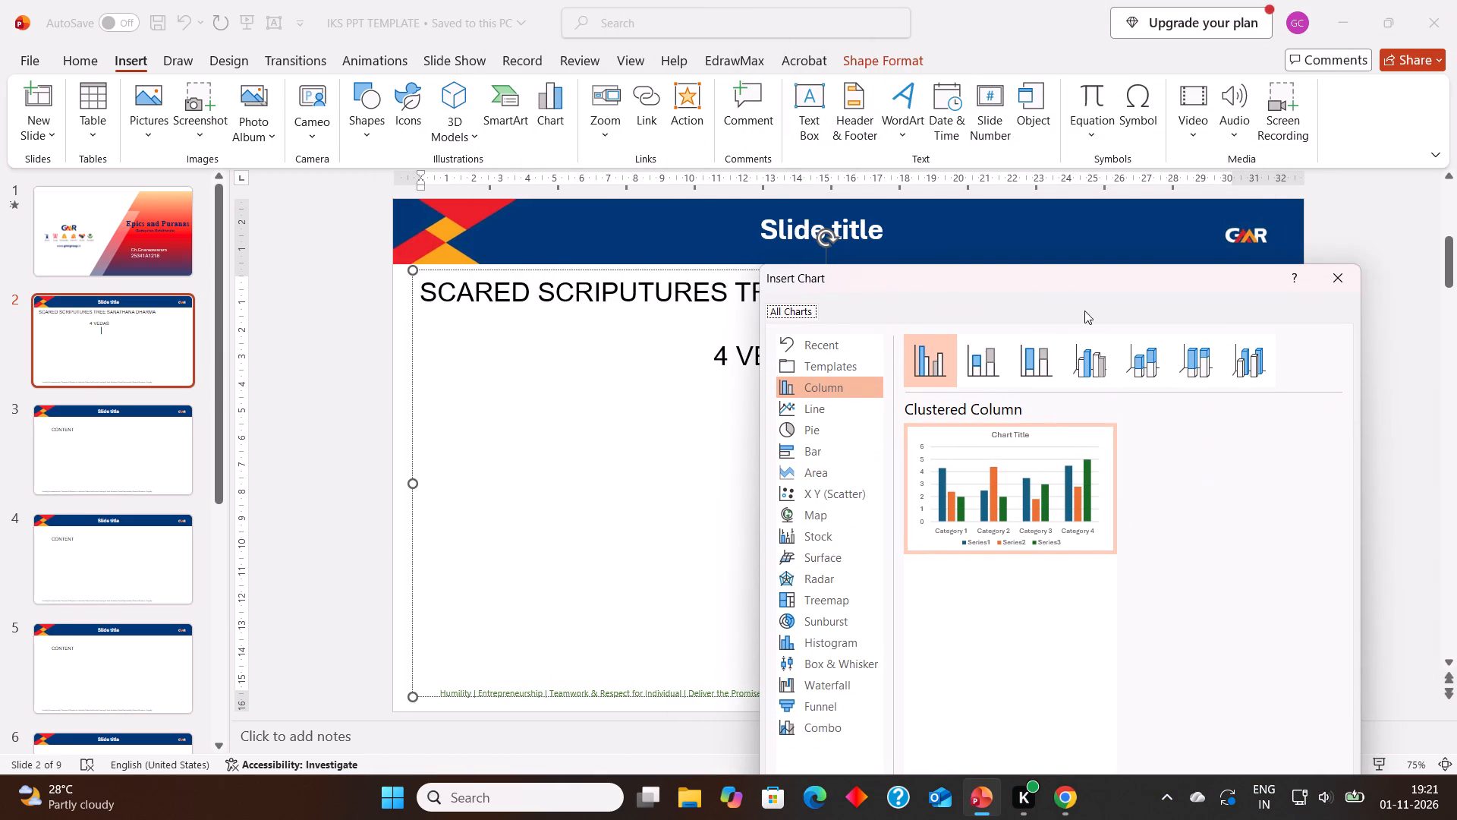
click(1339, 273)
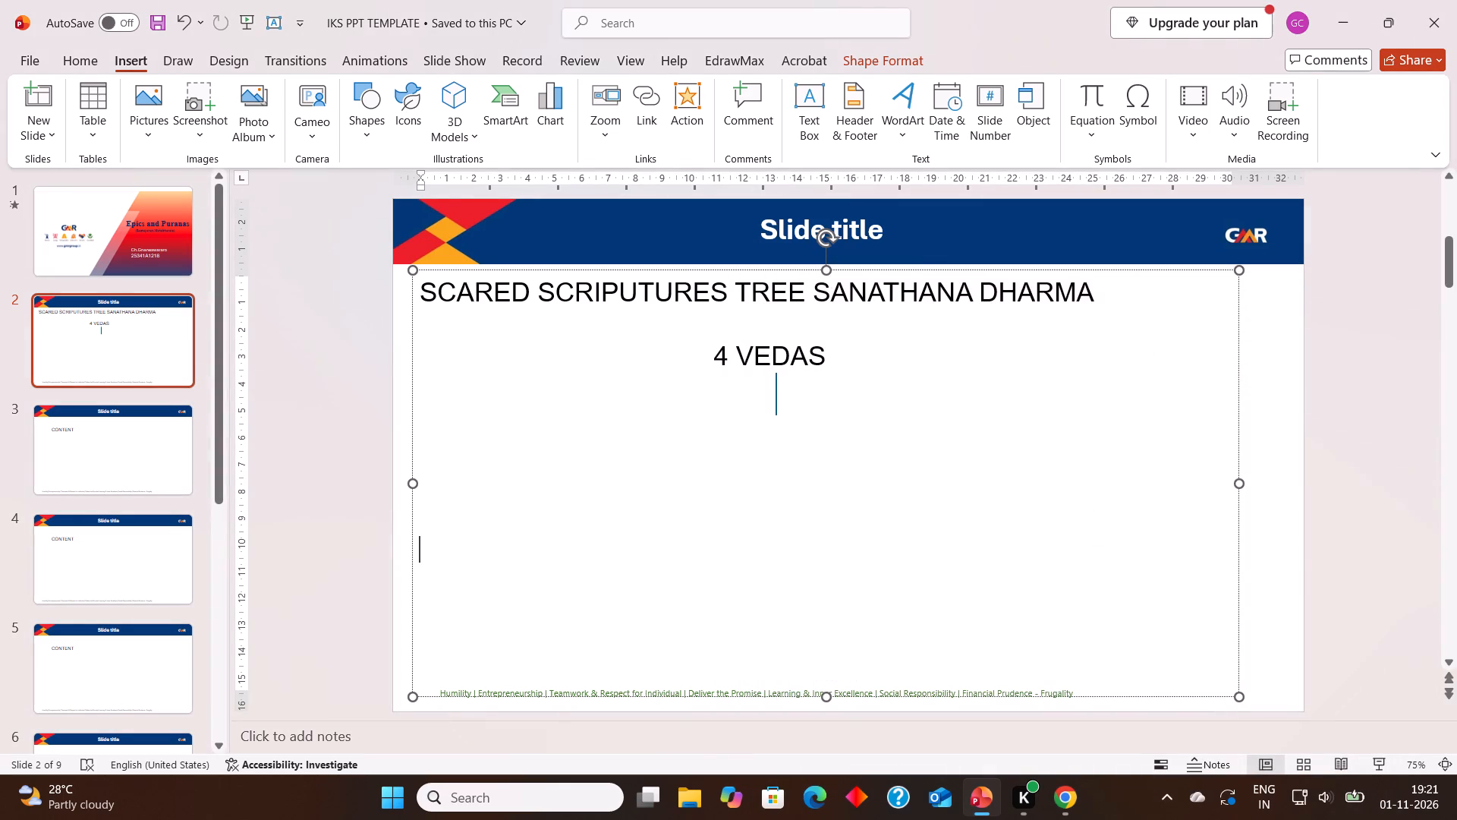
Insert a Square Accent List SmartArt graphic on slide 2 and close its text entry pane.
double_click(517, 112)
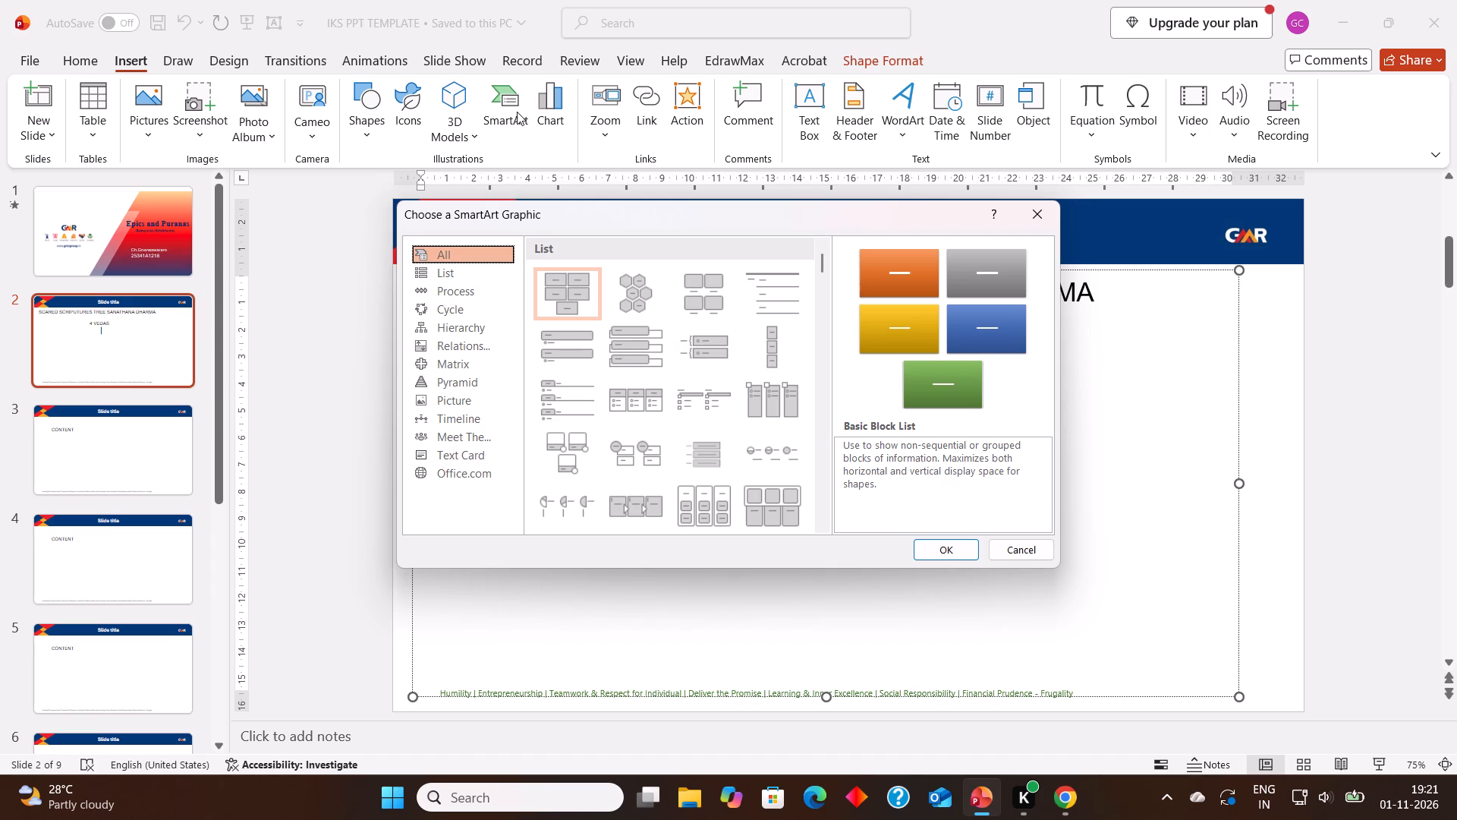
drag(517, 112, 540, 300)
drag(540, 300, 549, 348)
drag(549, 348, 558, 358)
drag(558, 358, 560, 273)
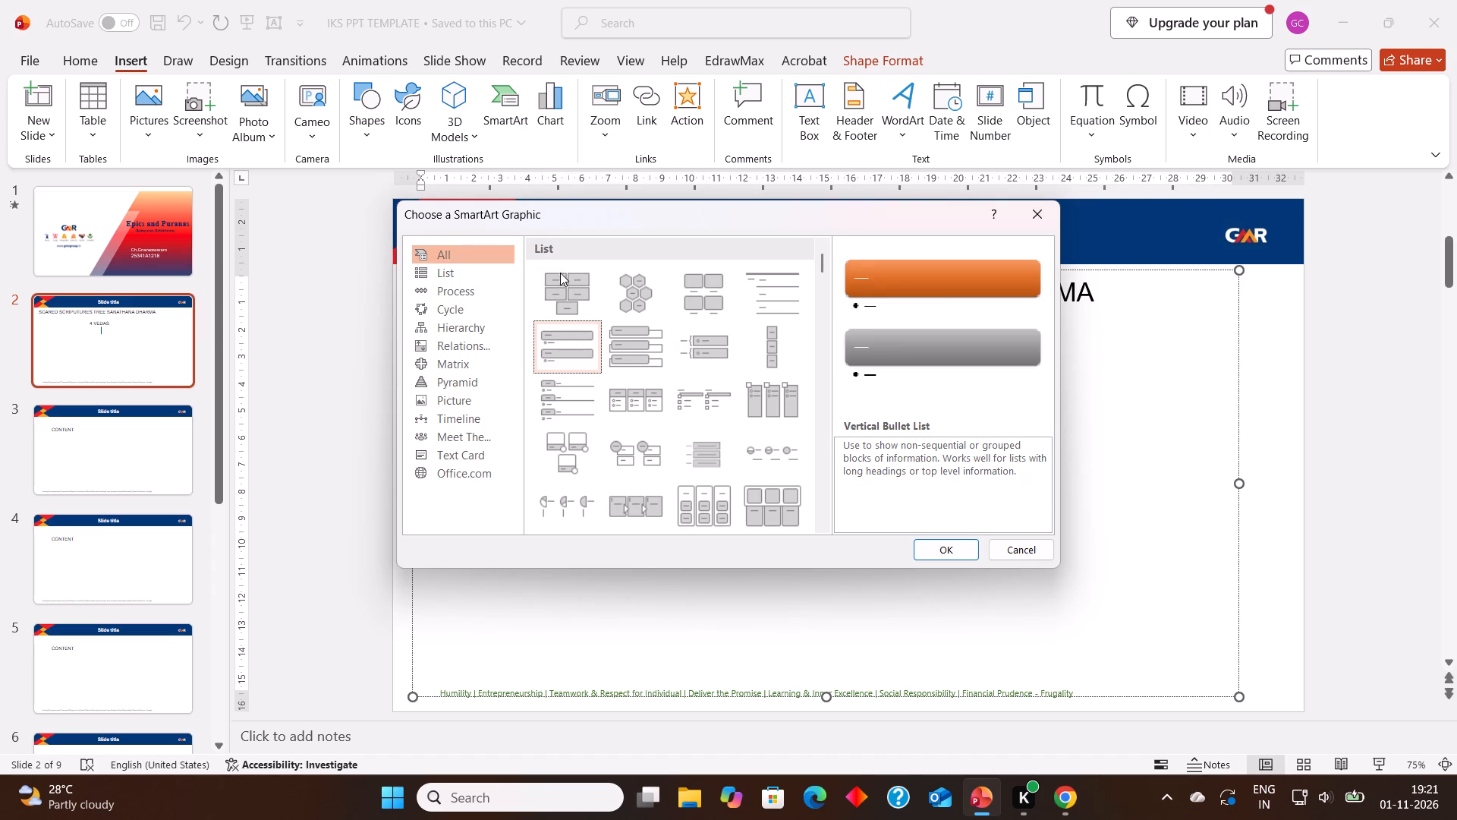
drag(560, 273, 713, 380)
drag(713, 380, 738, 465)
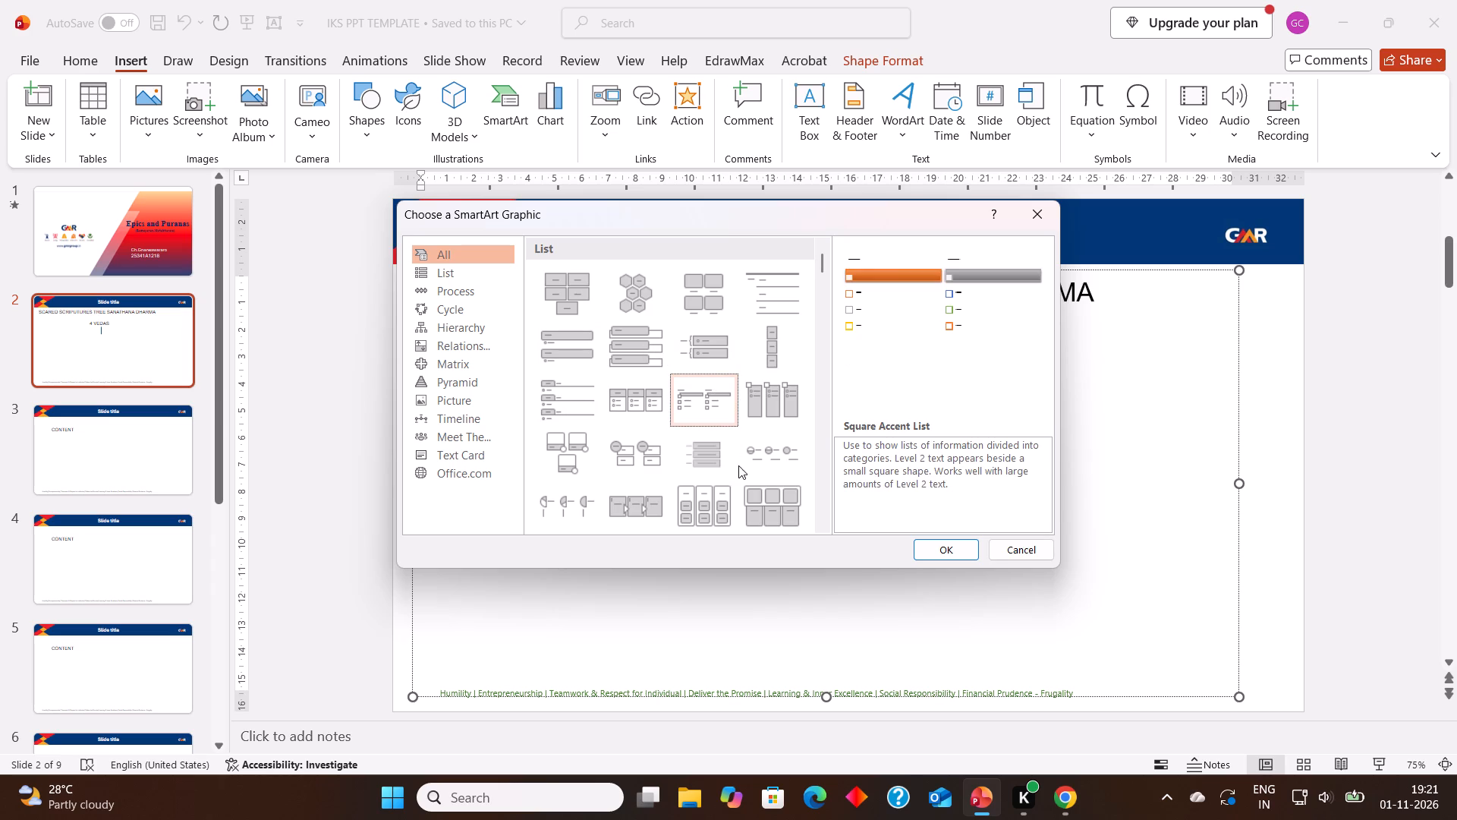
drag(738, 465, 717, 410)
drag(717, 410, 719, 407)
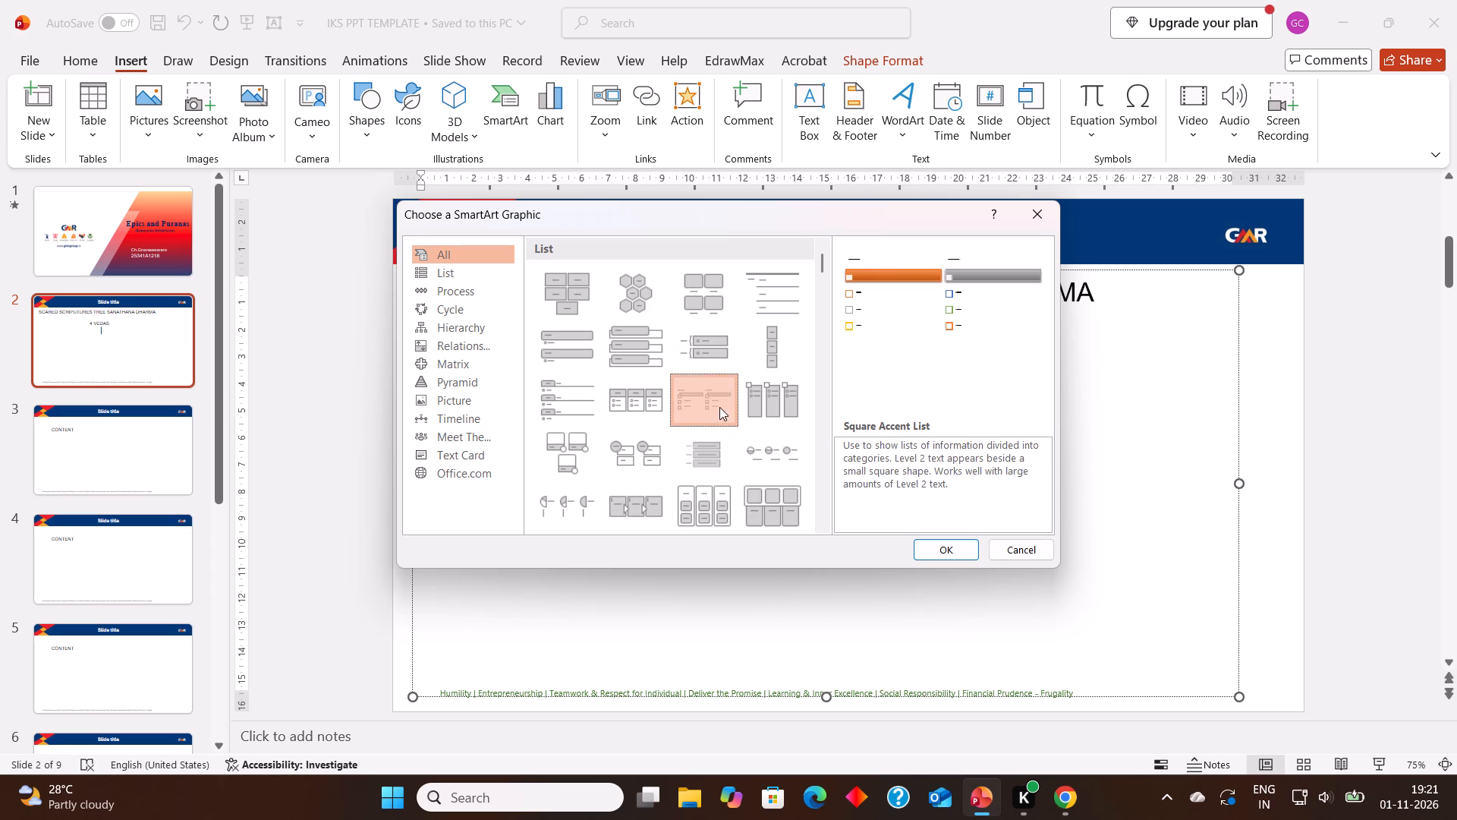
drag(719, 407, 683, 404)
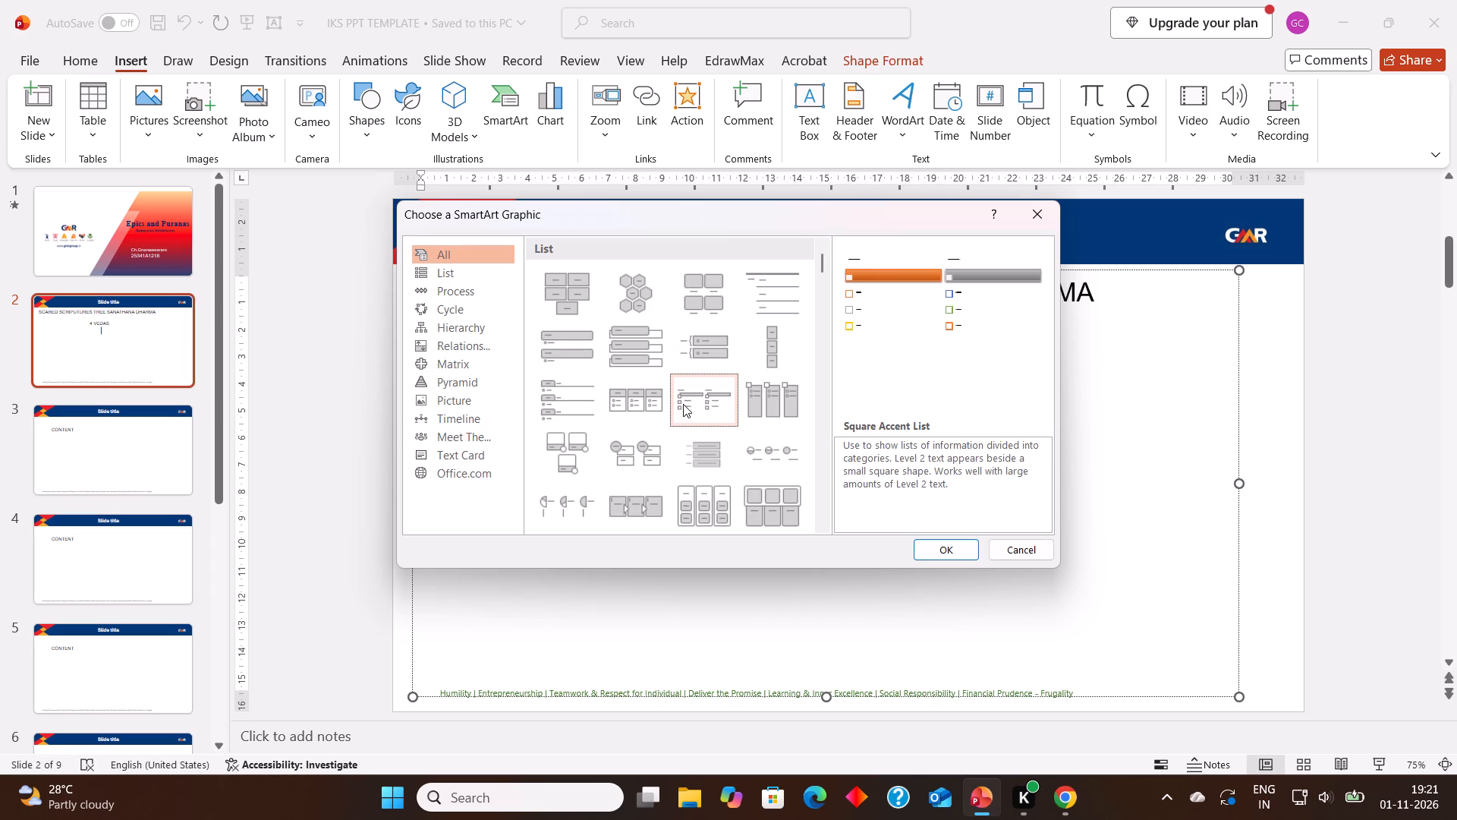
click(683, 404)
click(961, 555)
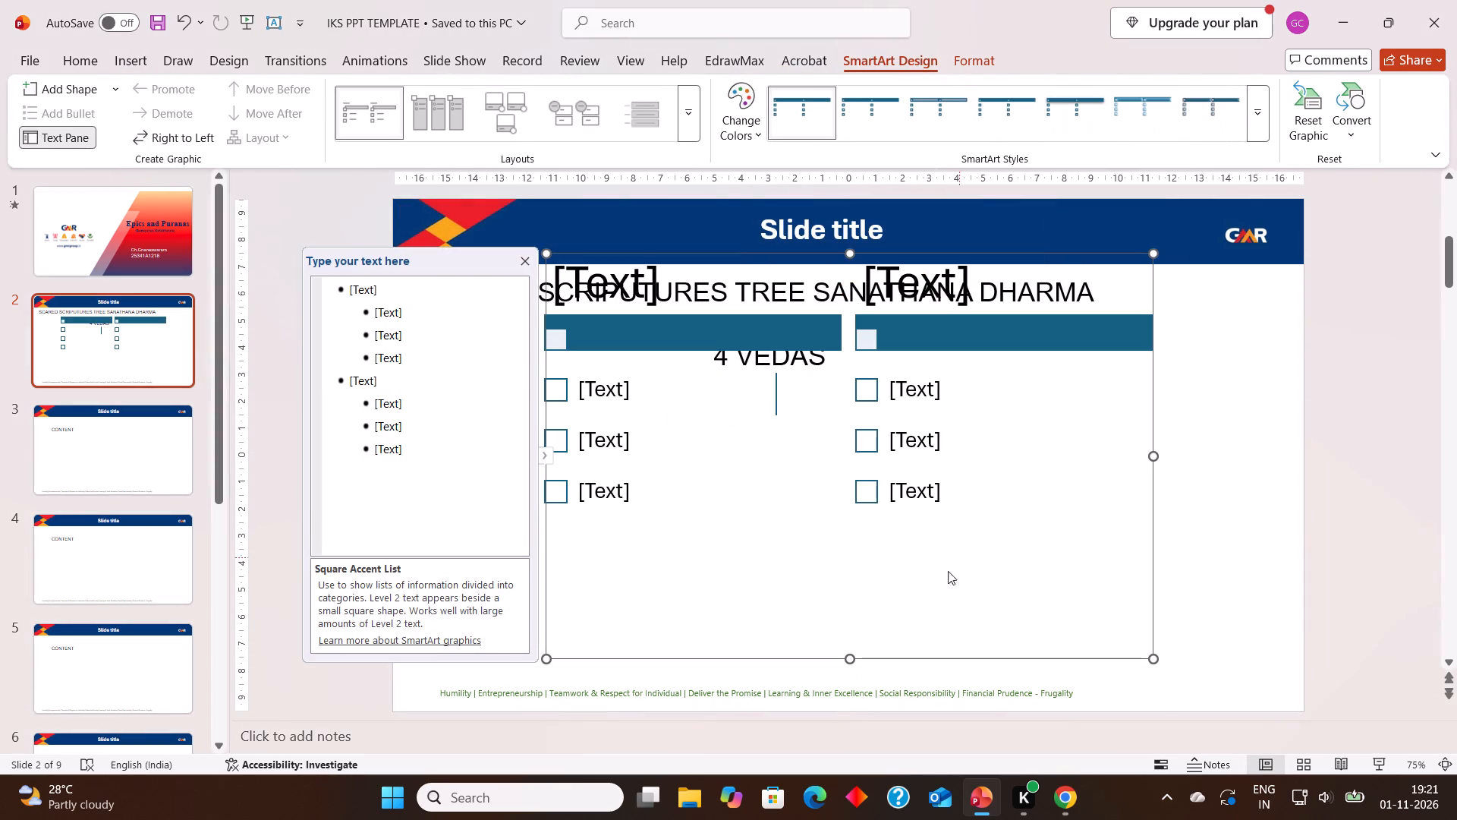
click(521, 263)
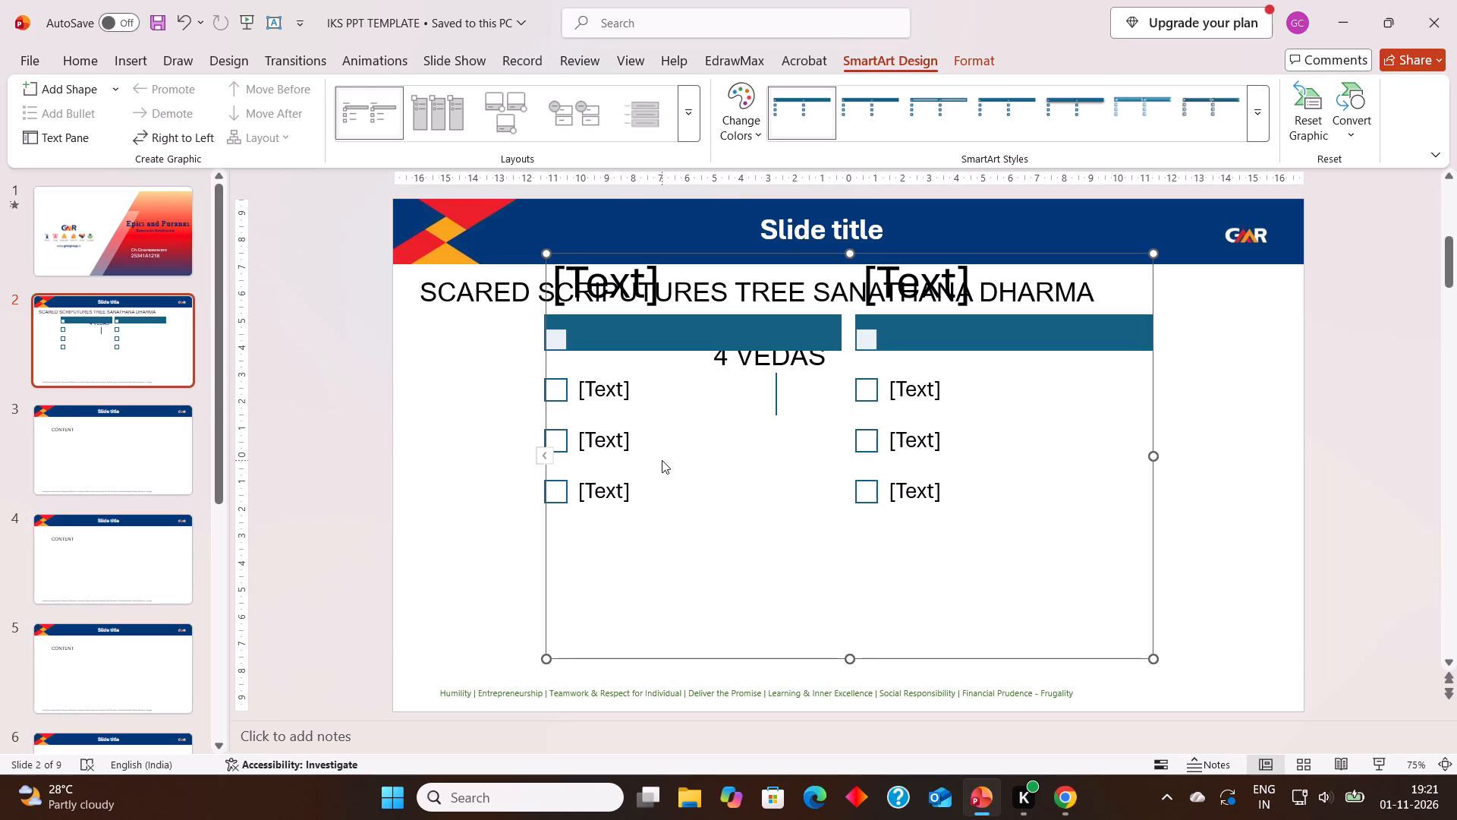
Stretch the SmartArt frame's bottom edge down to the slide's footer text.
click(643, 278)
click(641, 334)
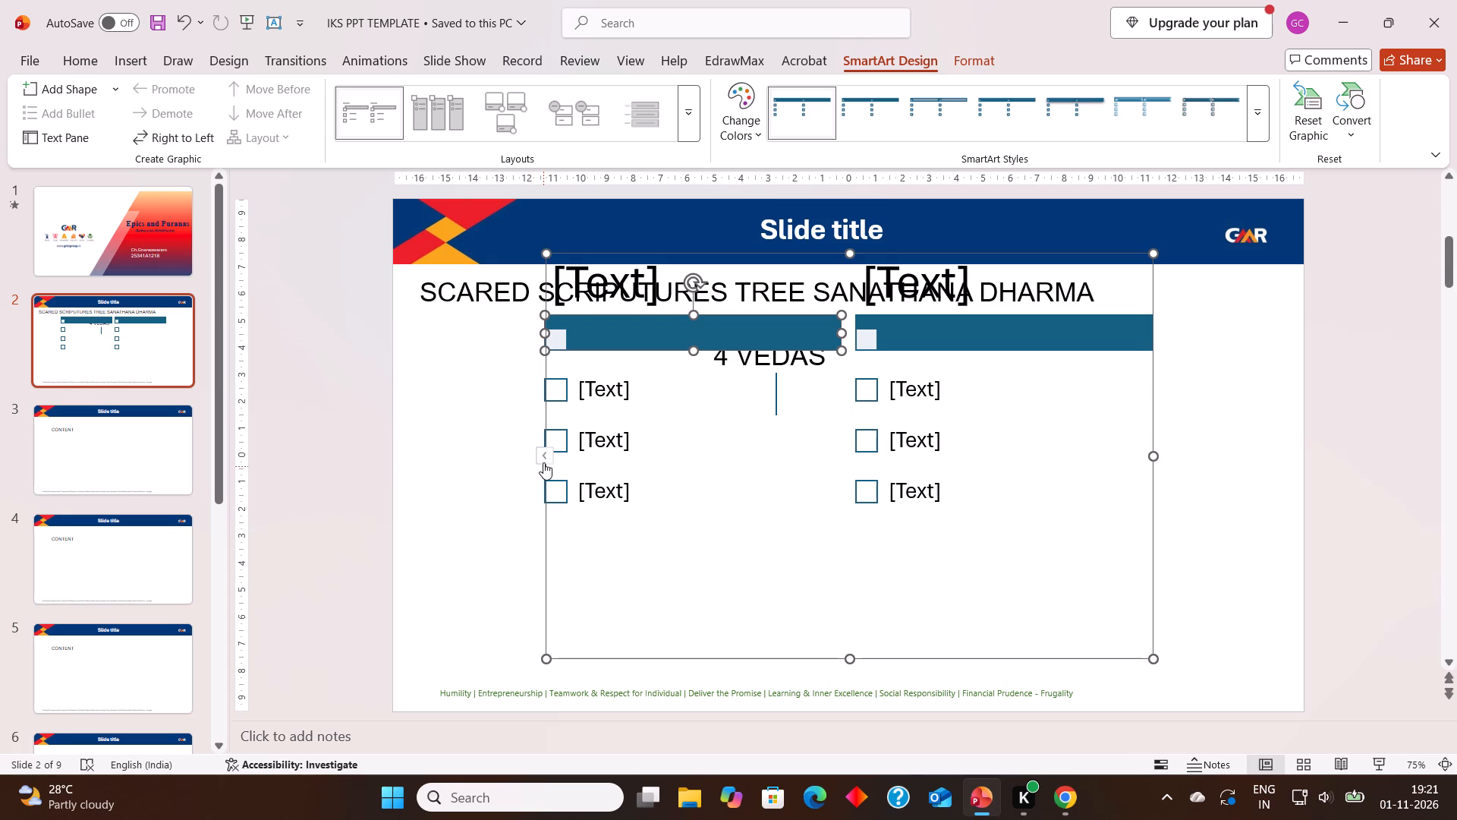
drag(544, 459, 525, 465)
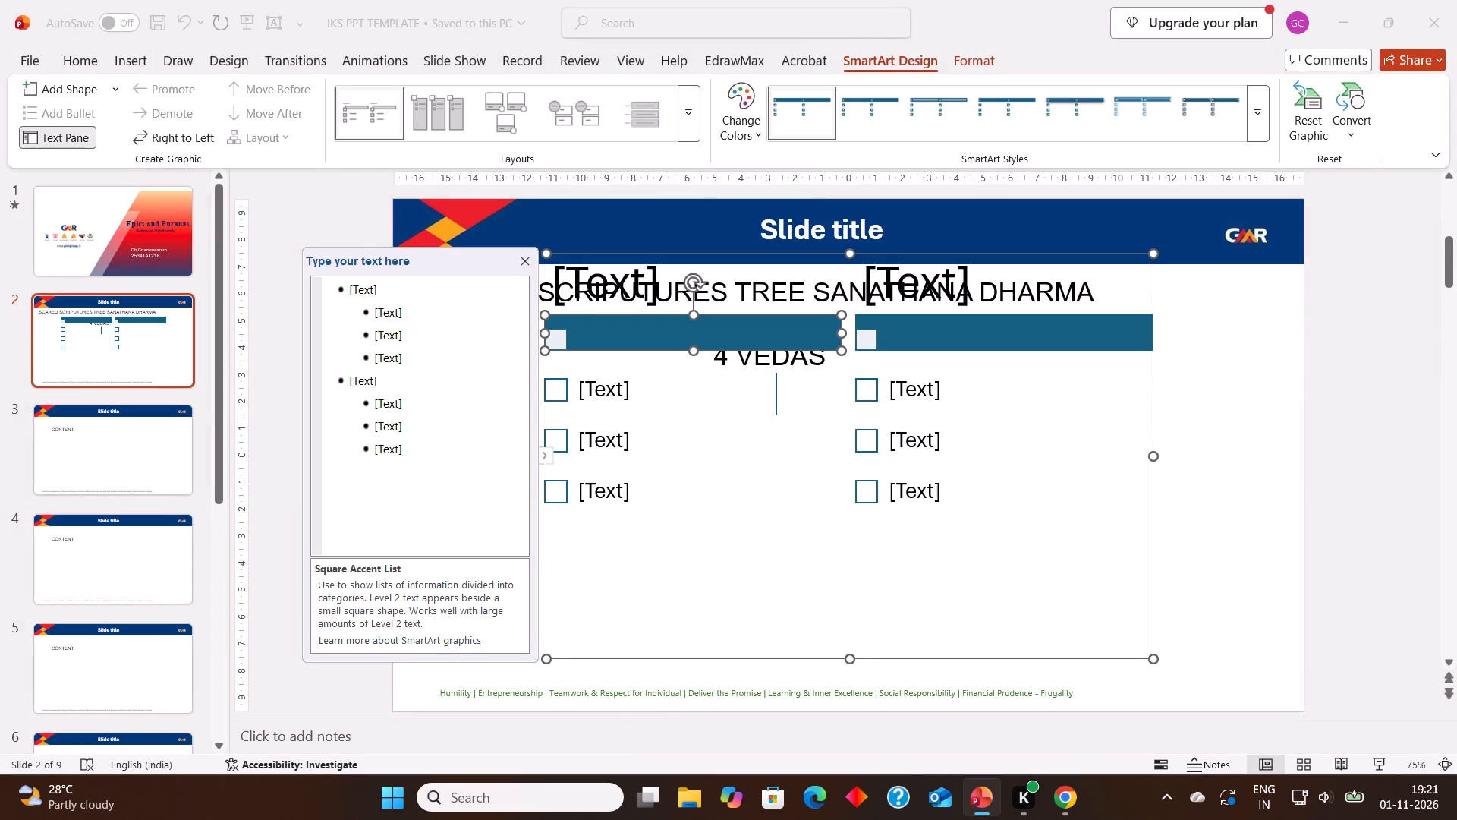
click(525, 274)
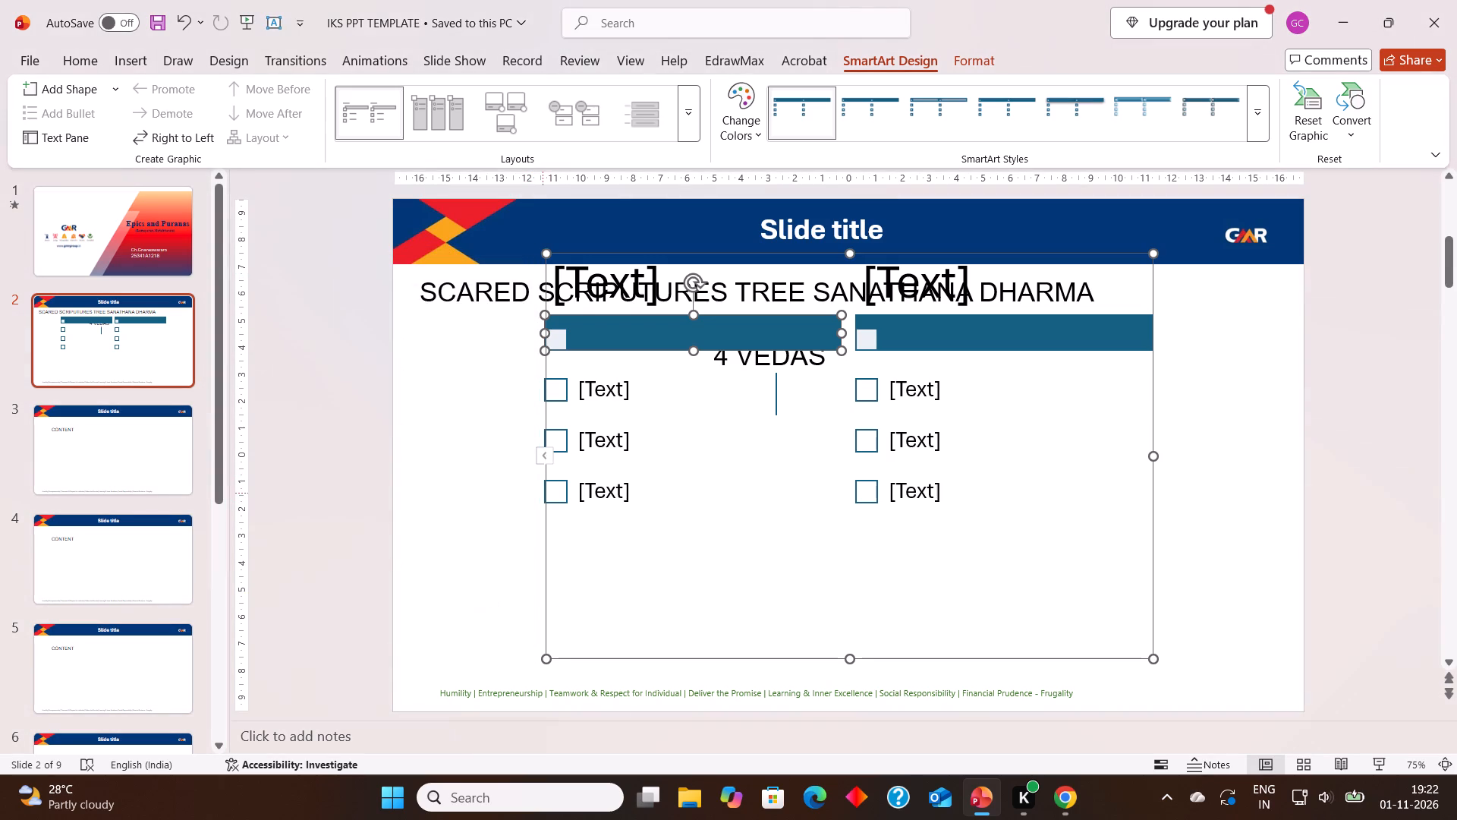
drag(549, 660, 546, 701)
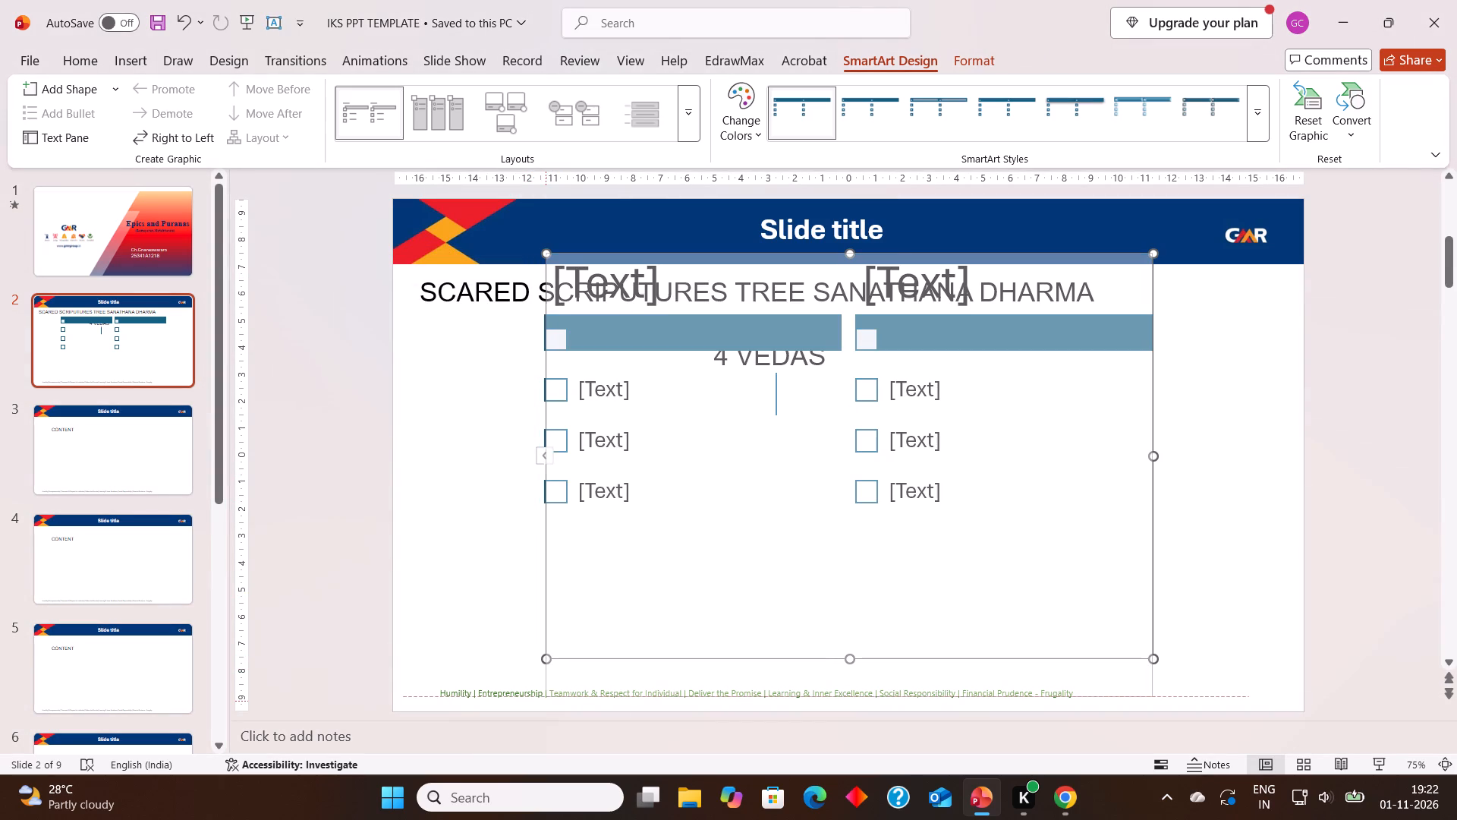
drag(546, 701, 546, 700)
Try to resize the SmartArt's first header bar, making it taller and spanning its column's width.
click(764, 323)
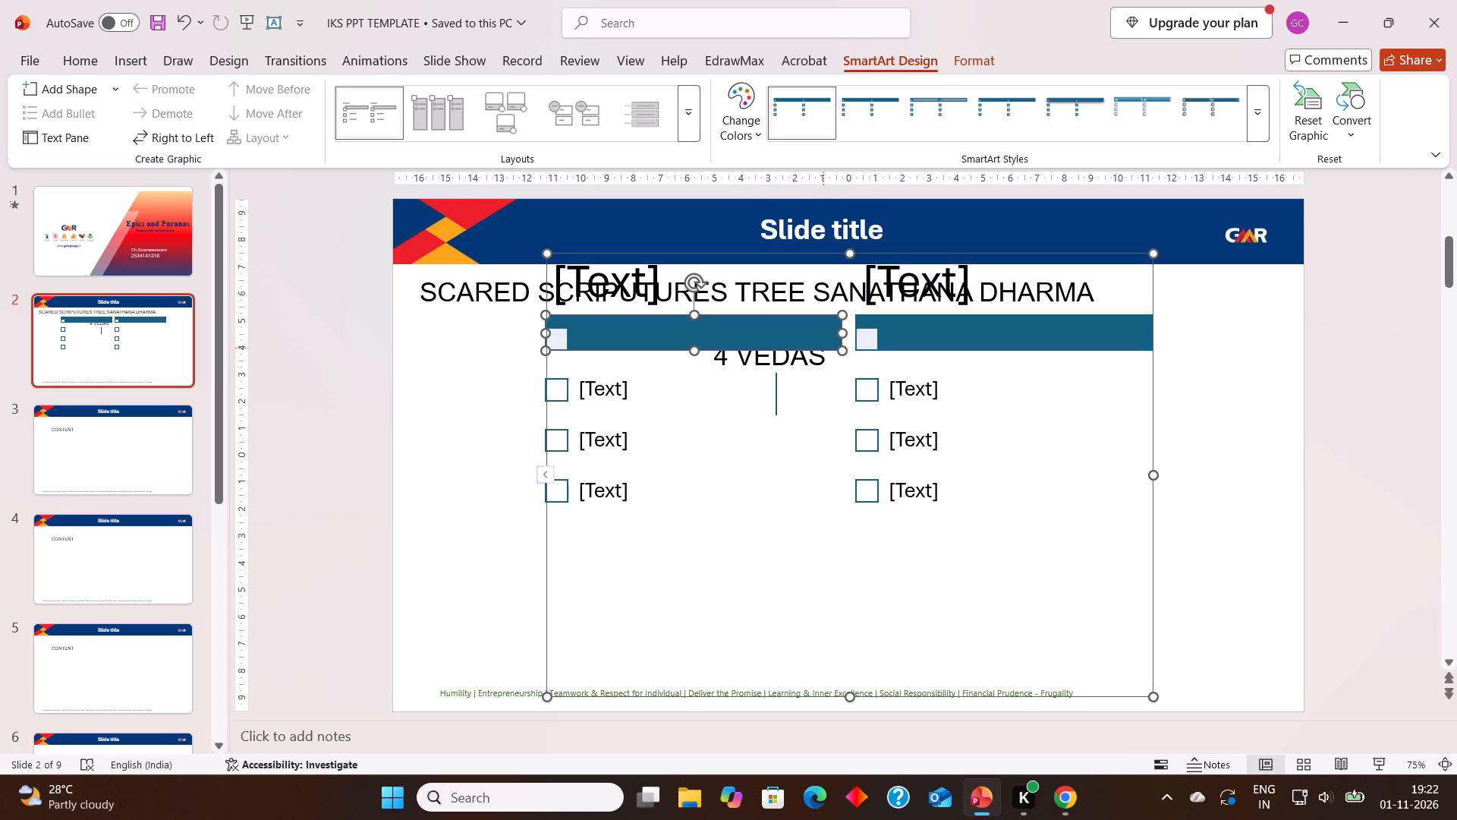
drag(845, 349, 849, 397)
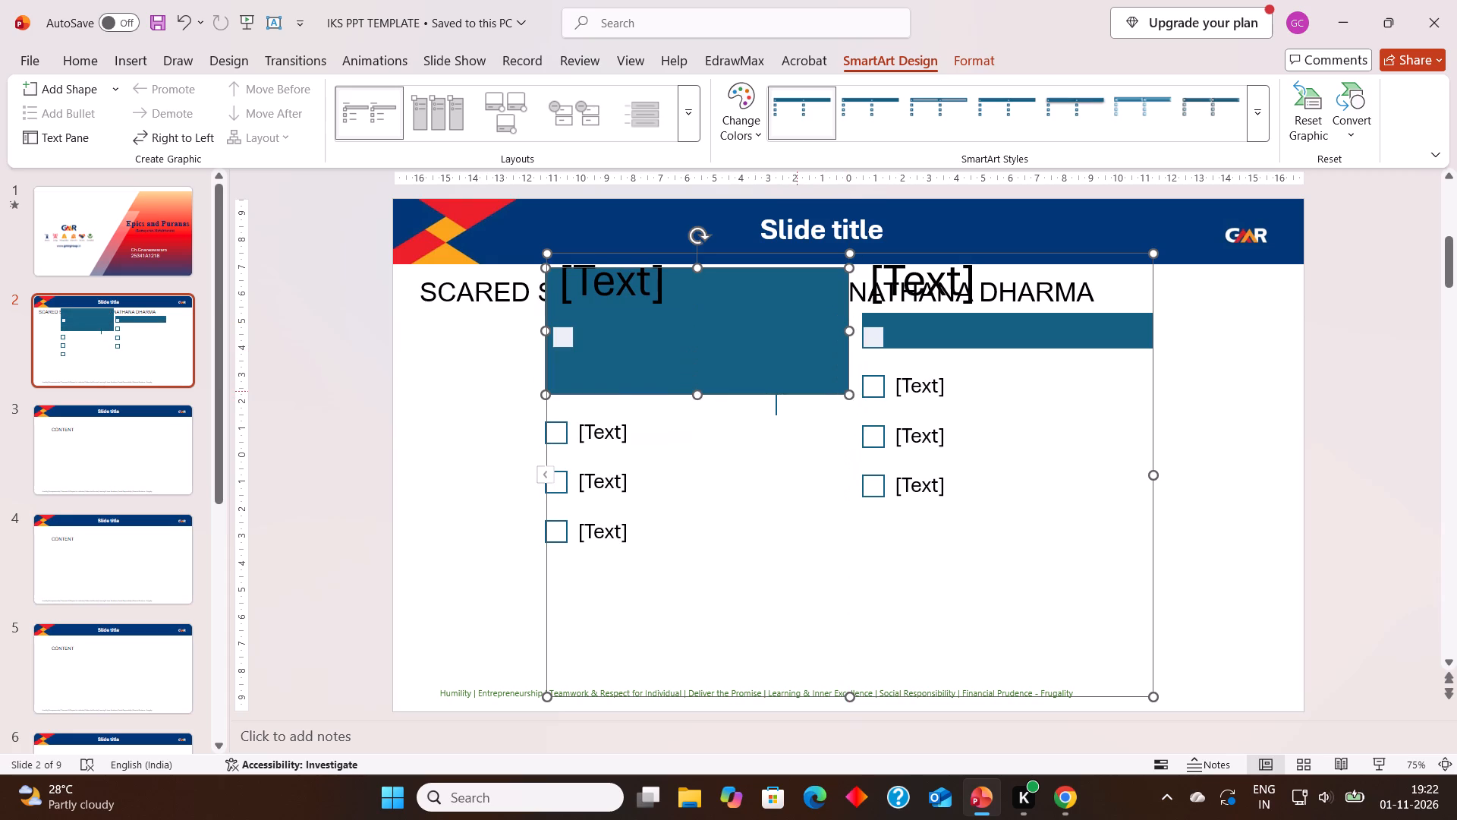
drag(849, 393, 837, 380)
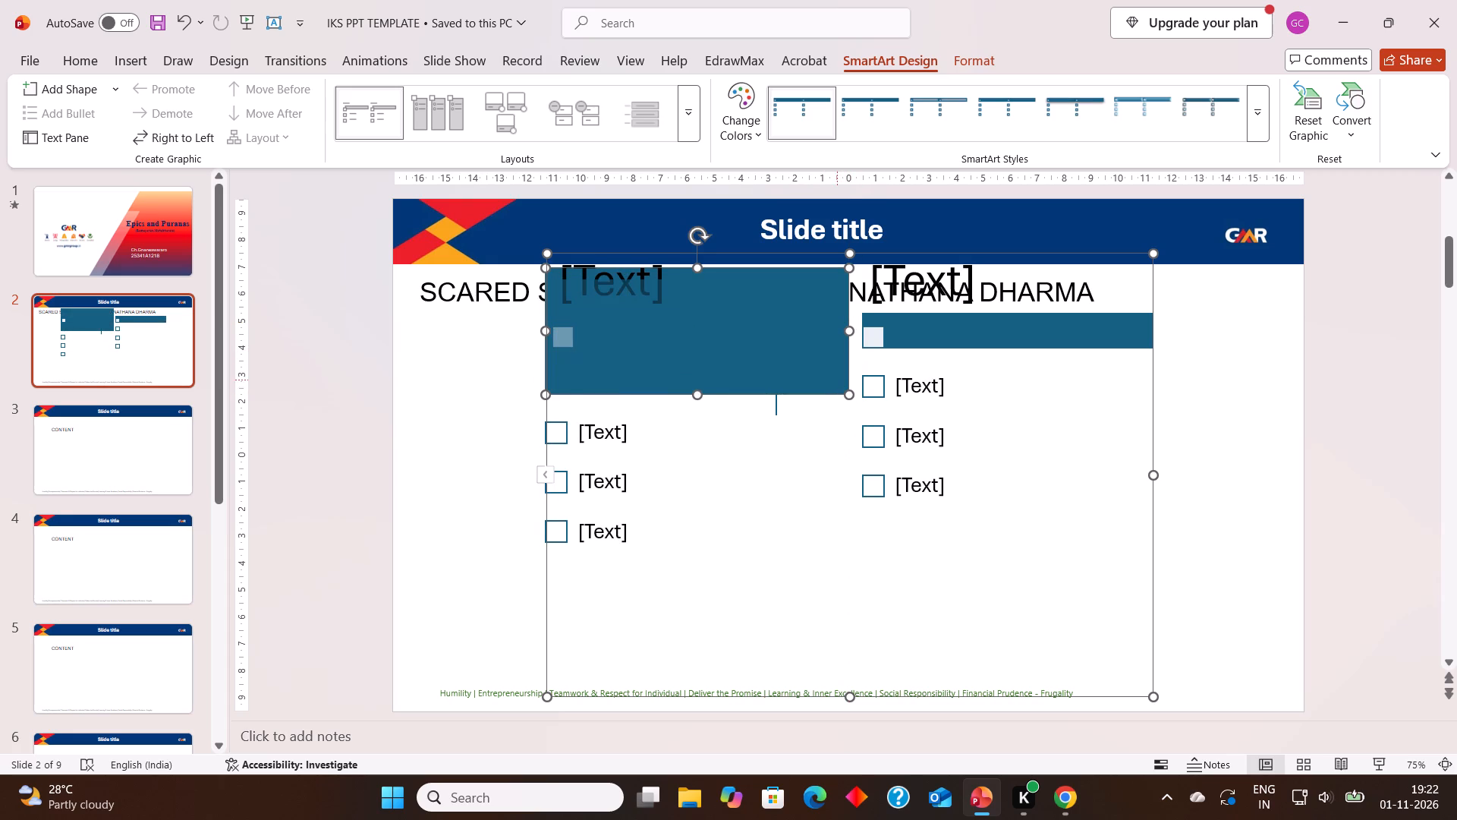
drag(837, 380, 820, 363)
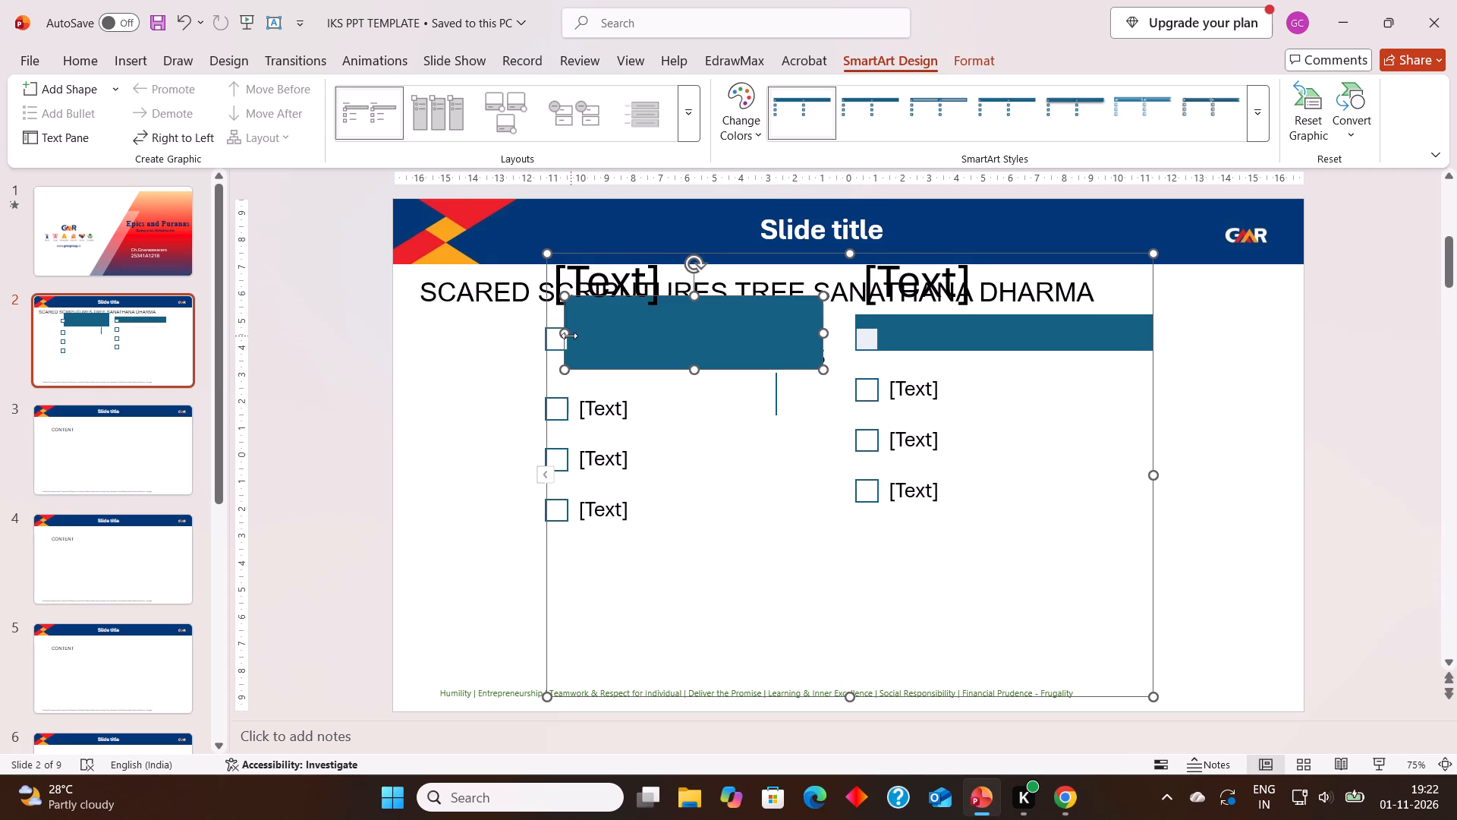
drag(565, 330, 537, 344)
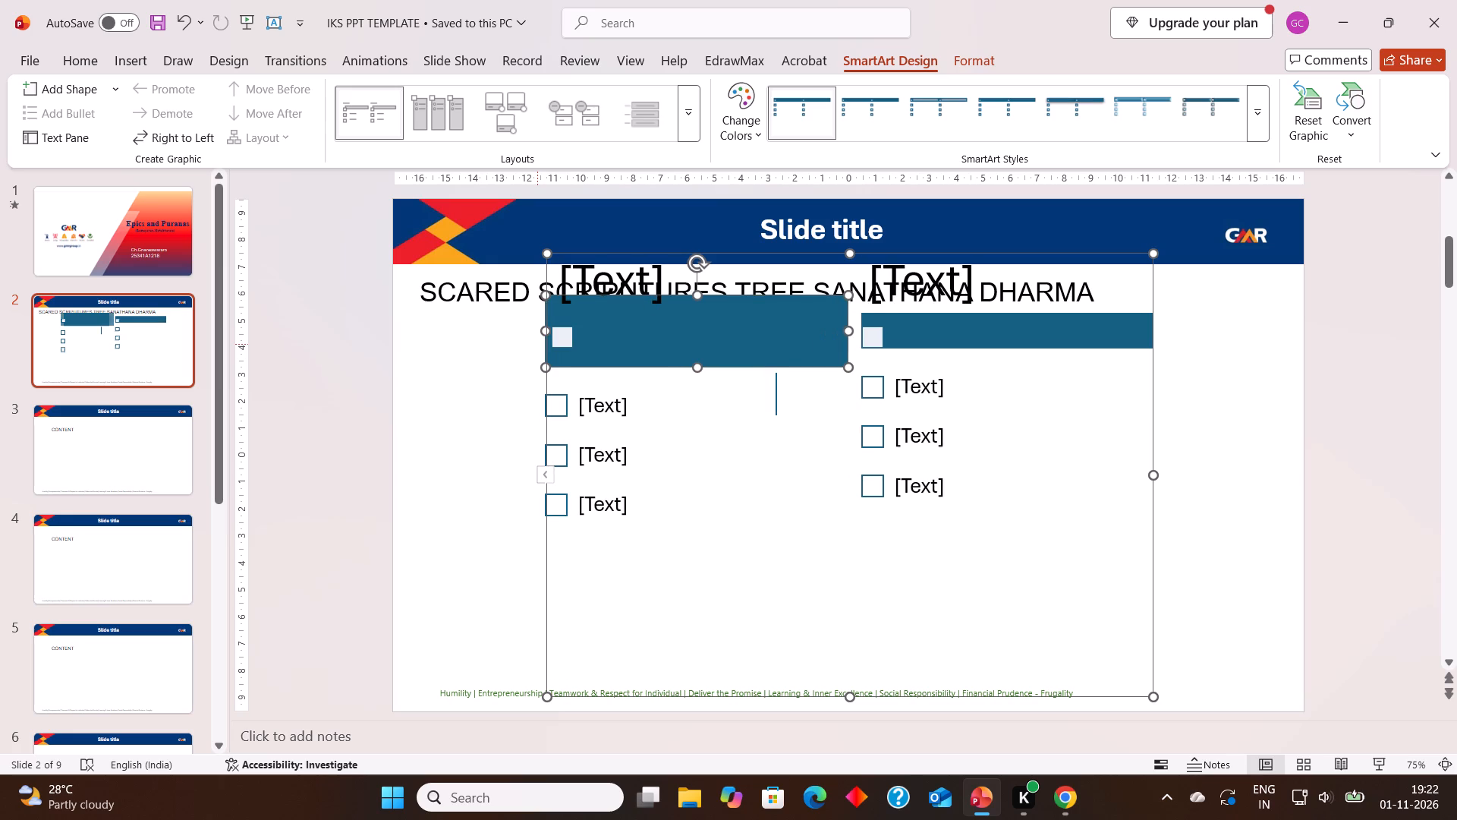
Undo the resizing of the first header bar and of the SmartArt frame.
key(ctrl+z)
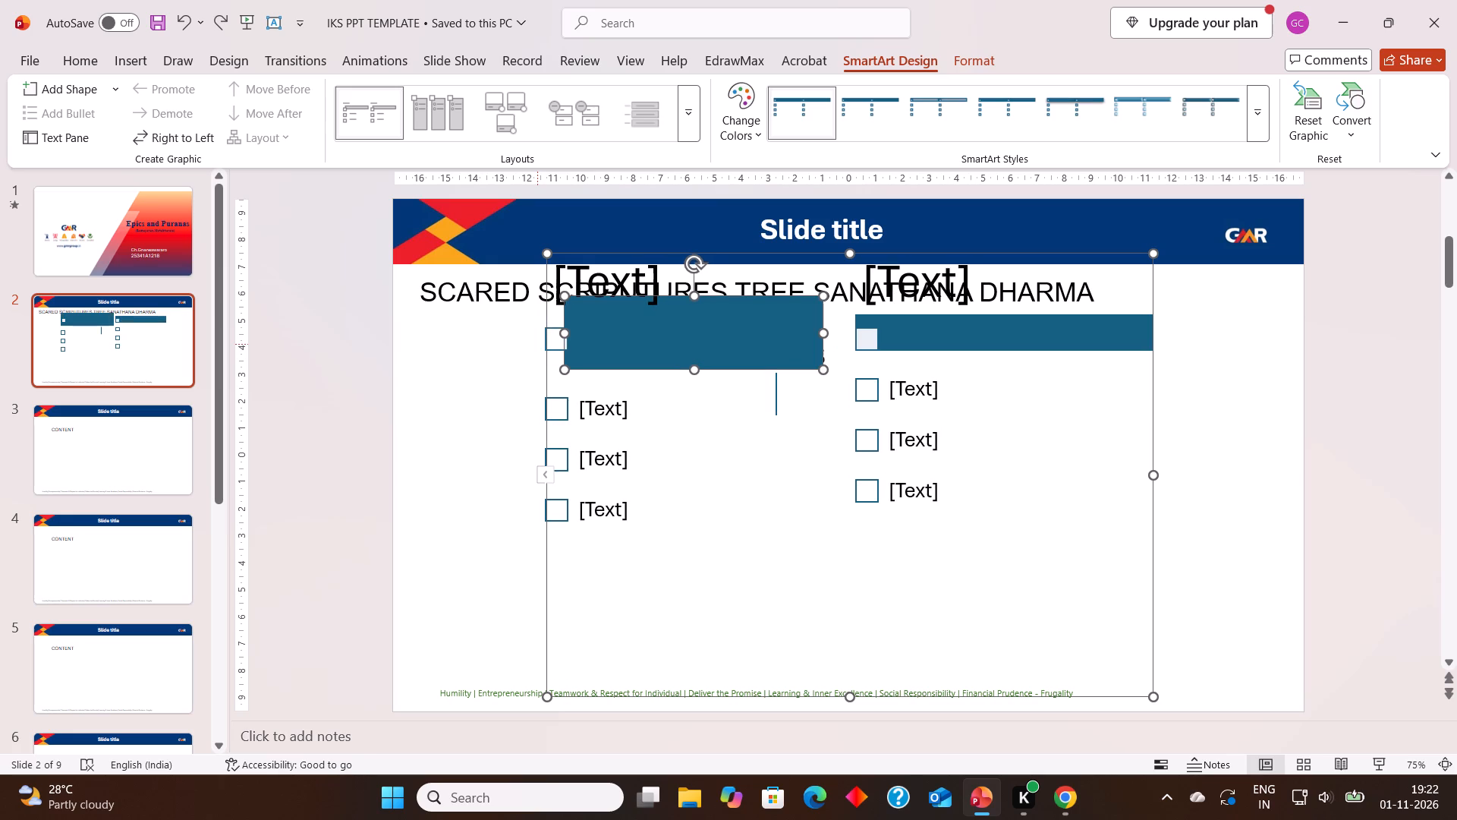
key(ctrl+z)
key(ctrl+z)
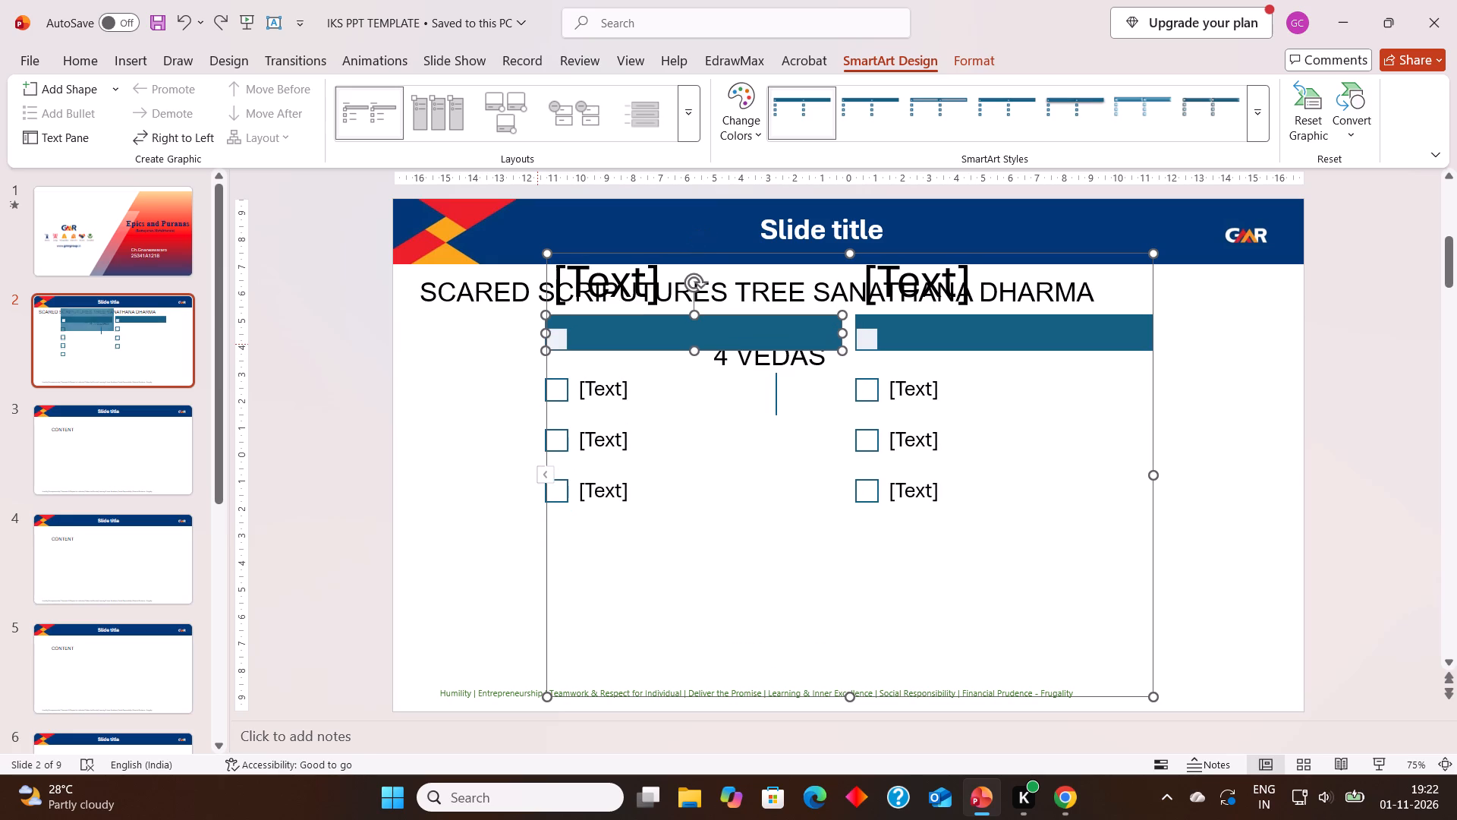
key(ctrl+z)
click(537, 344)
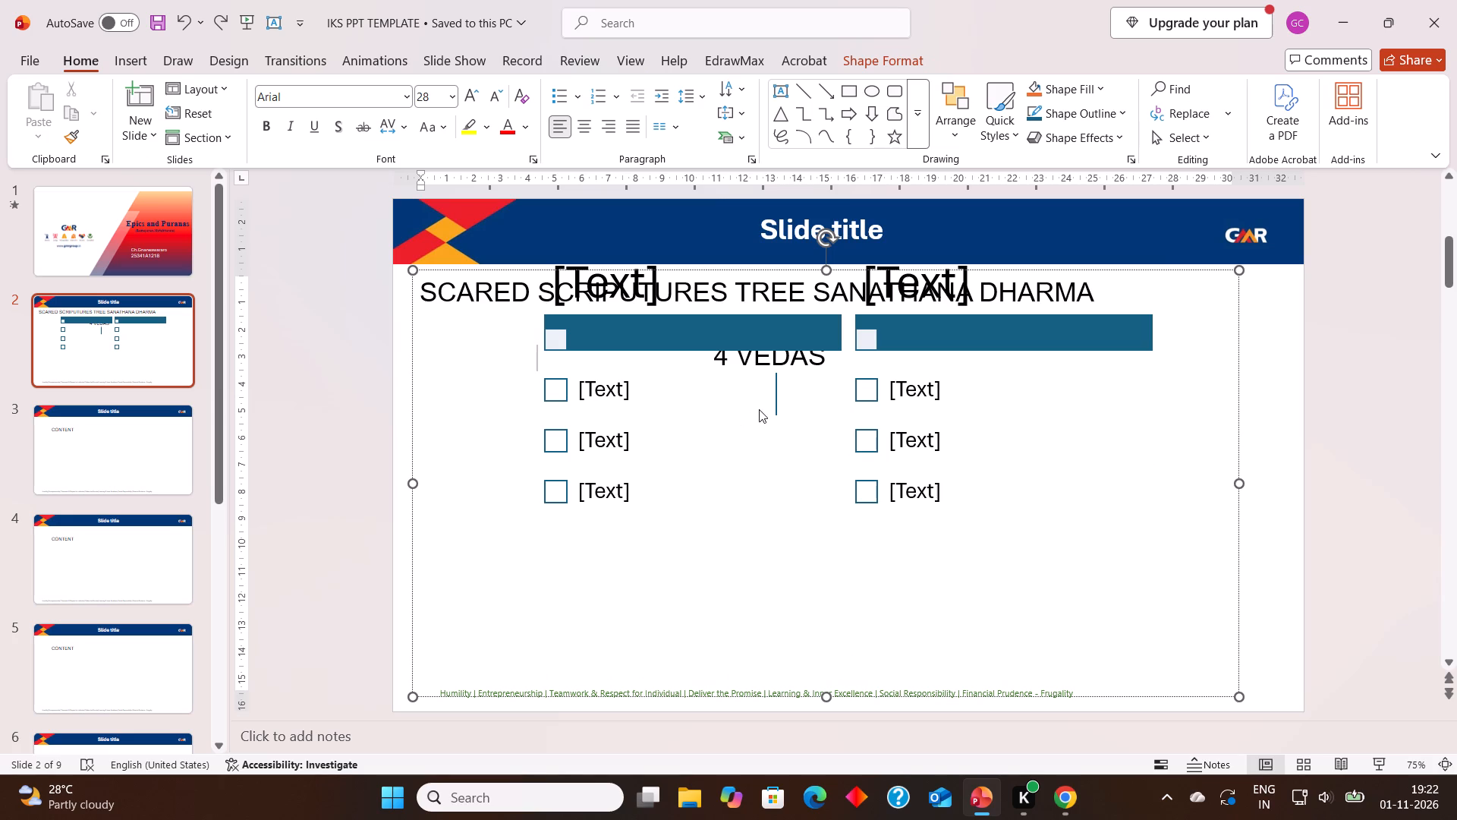
Nudge the whole SmartArt graphic slightly to the right on the slide.
click(816, 353)
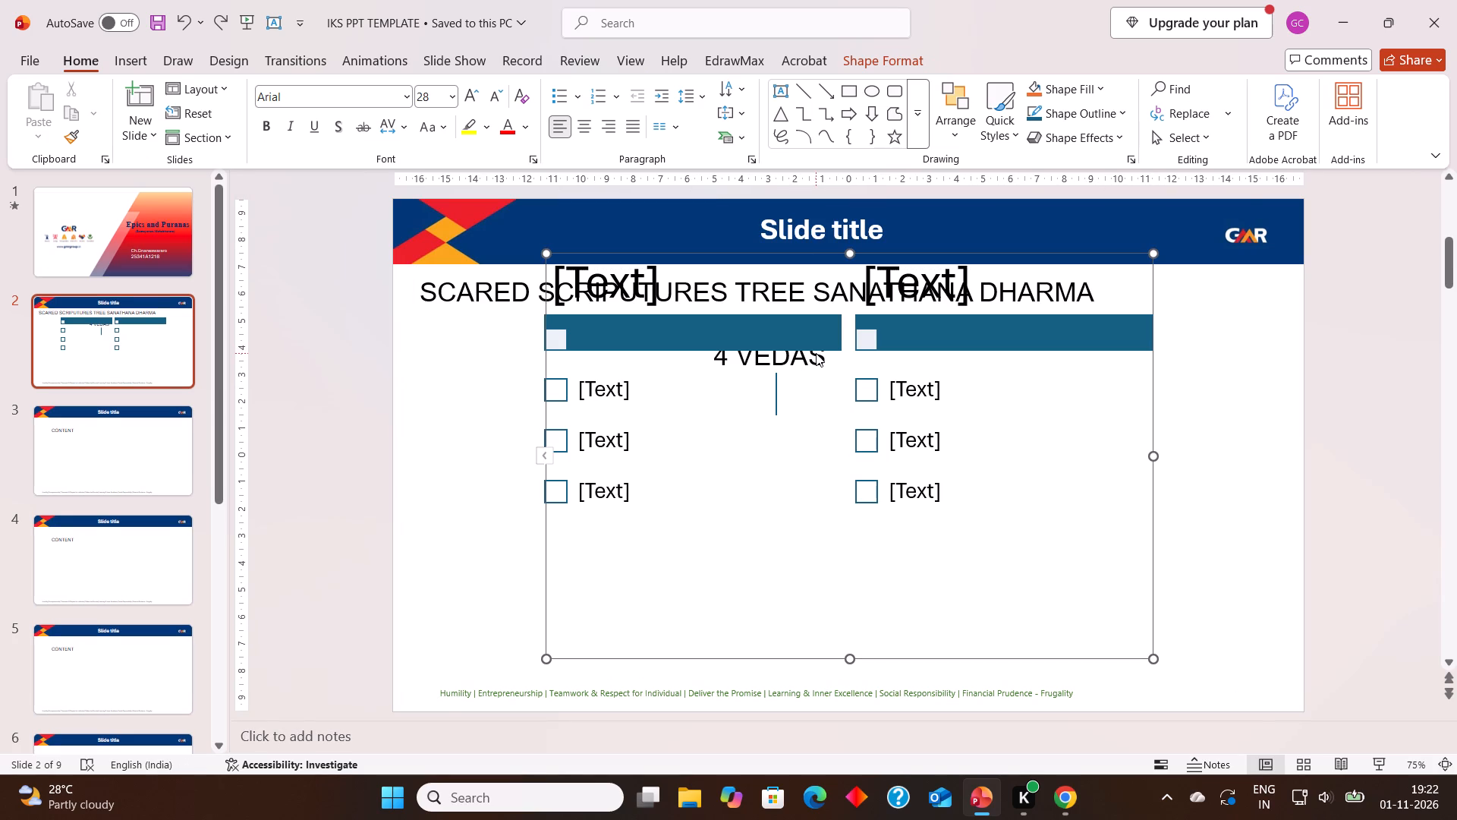
key(Right)
key(Right)
key(Right)
key(Right)
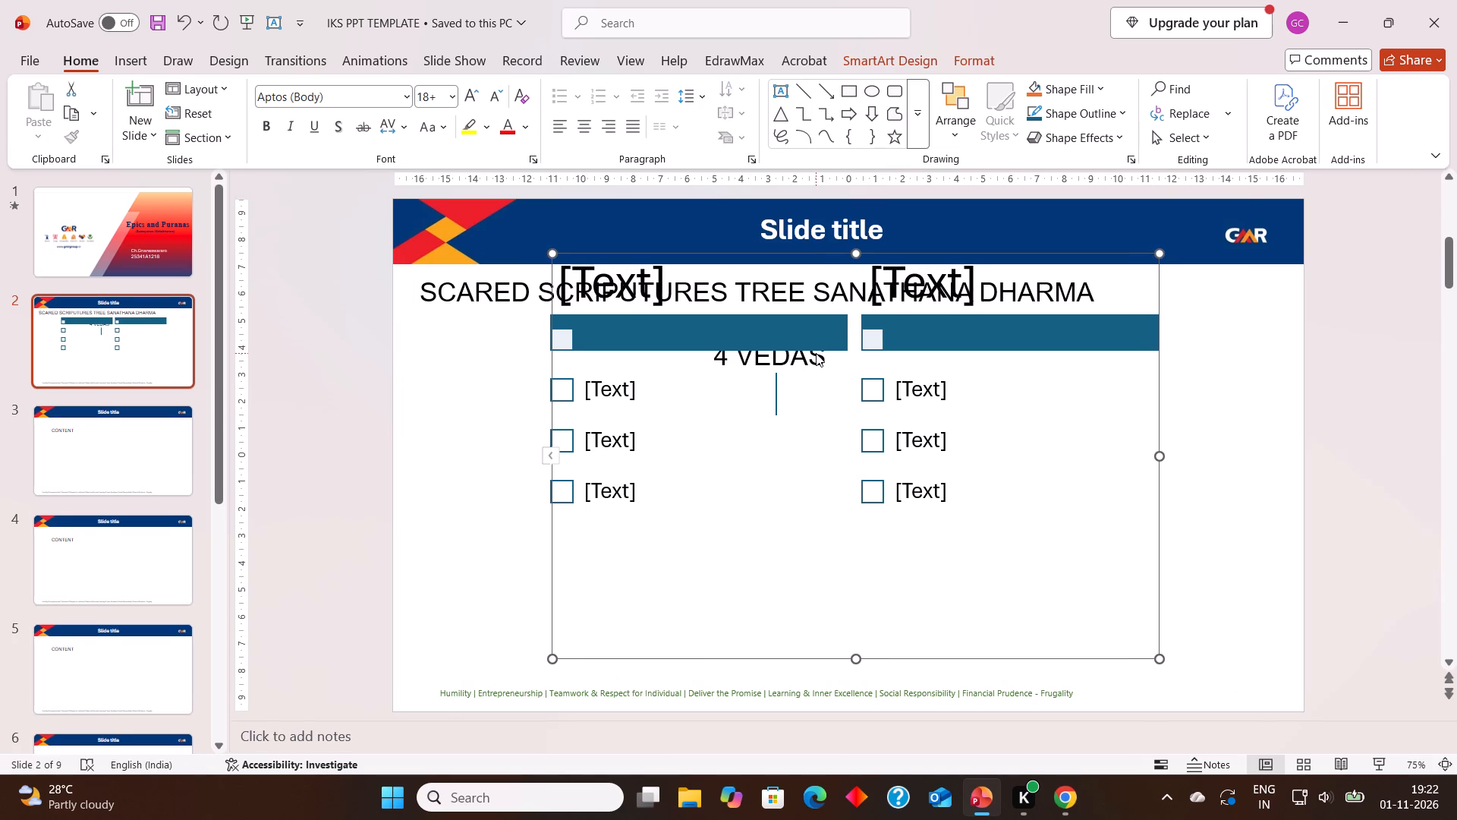
key(Right)
key(Right)
key(Right)
key(Right)
key(Right)
key(Right)
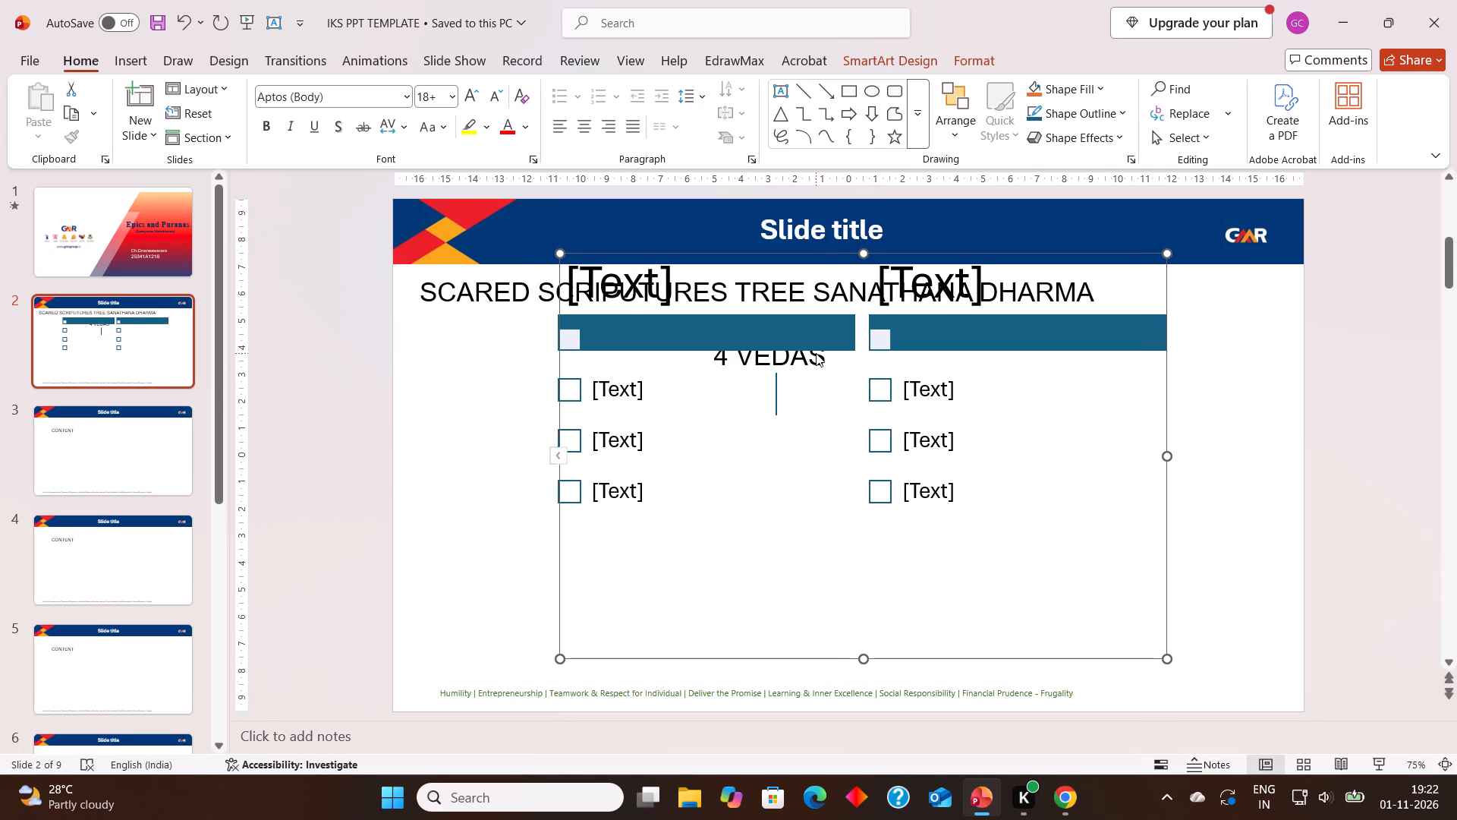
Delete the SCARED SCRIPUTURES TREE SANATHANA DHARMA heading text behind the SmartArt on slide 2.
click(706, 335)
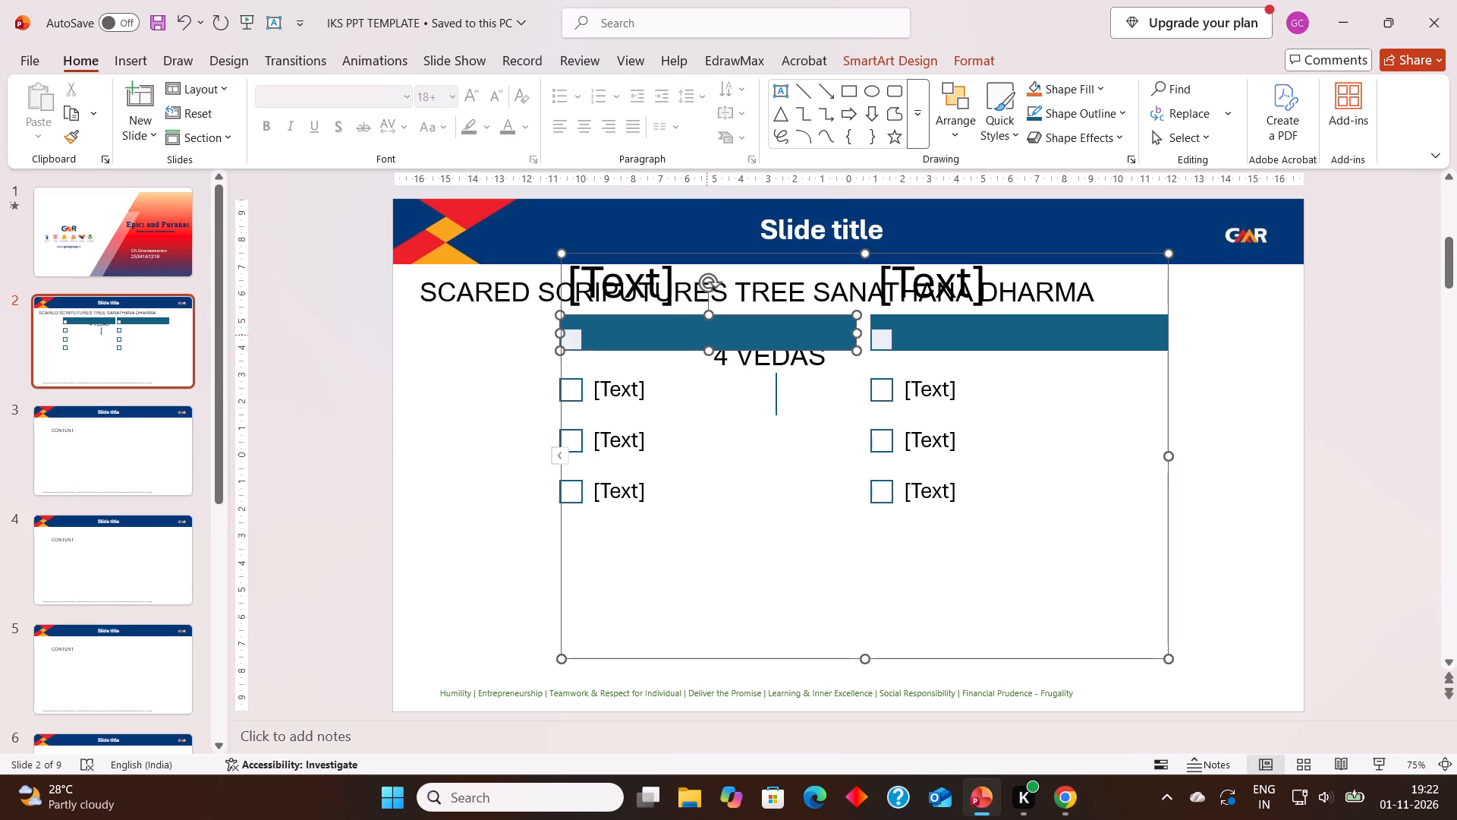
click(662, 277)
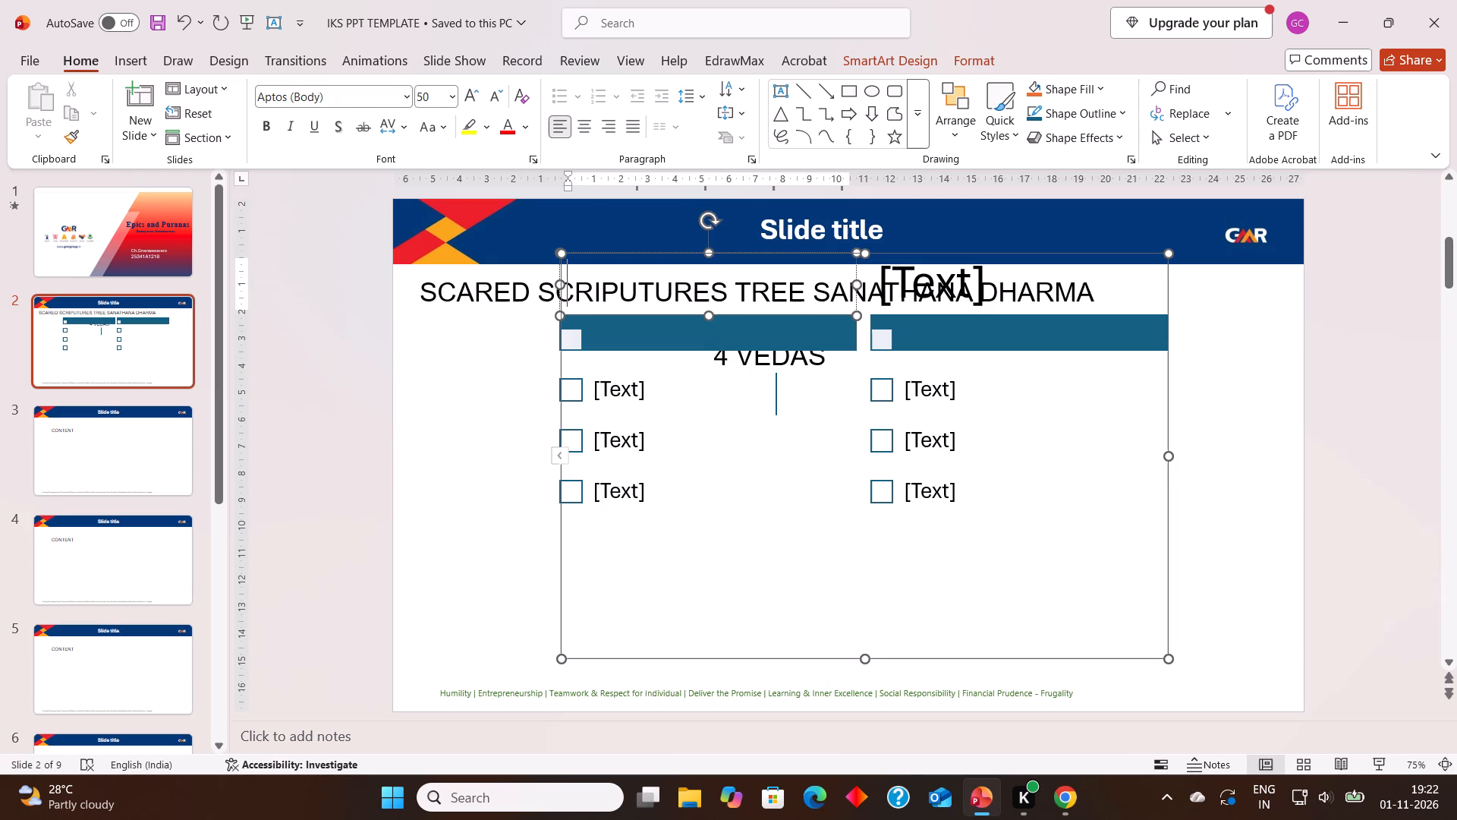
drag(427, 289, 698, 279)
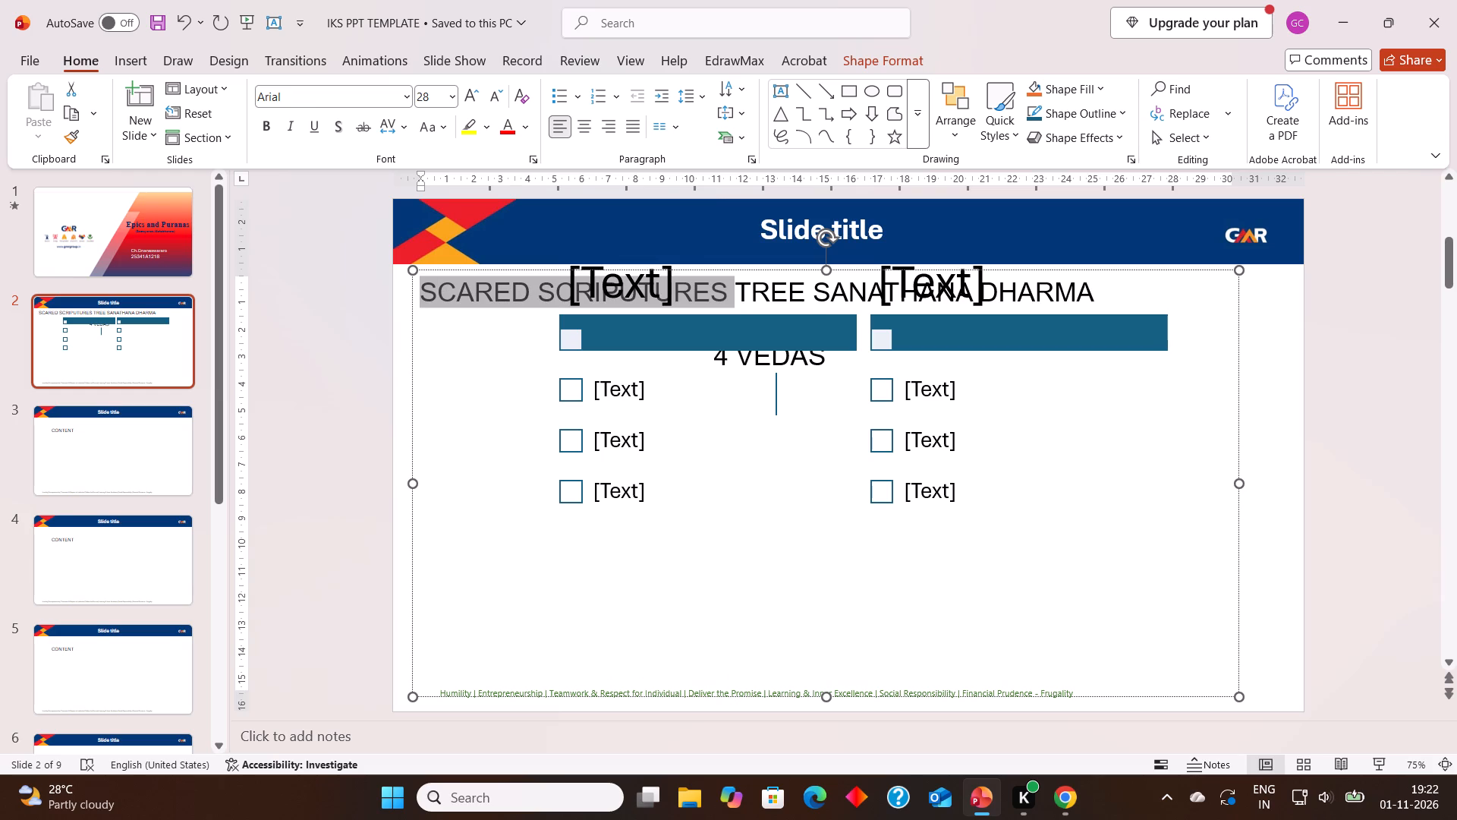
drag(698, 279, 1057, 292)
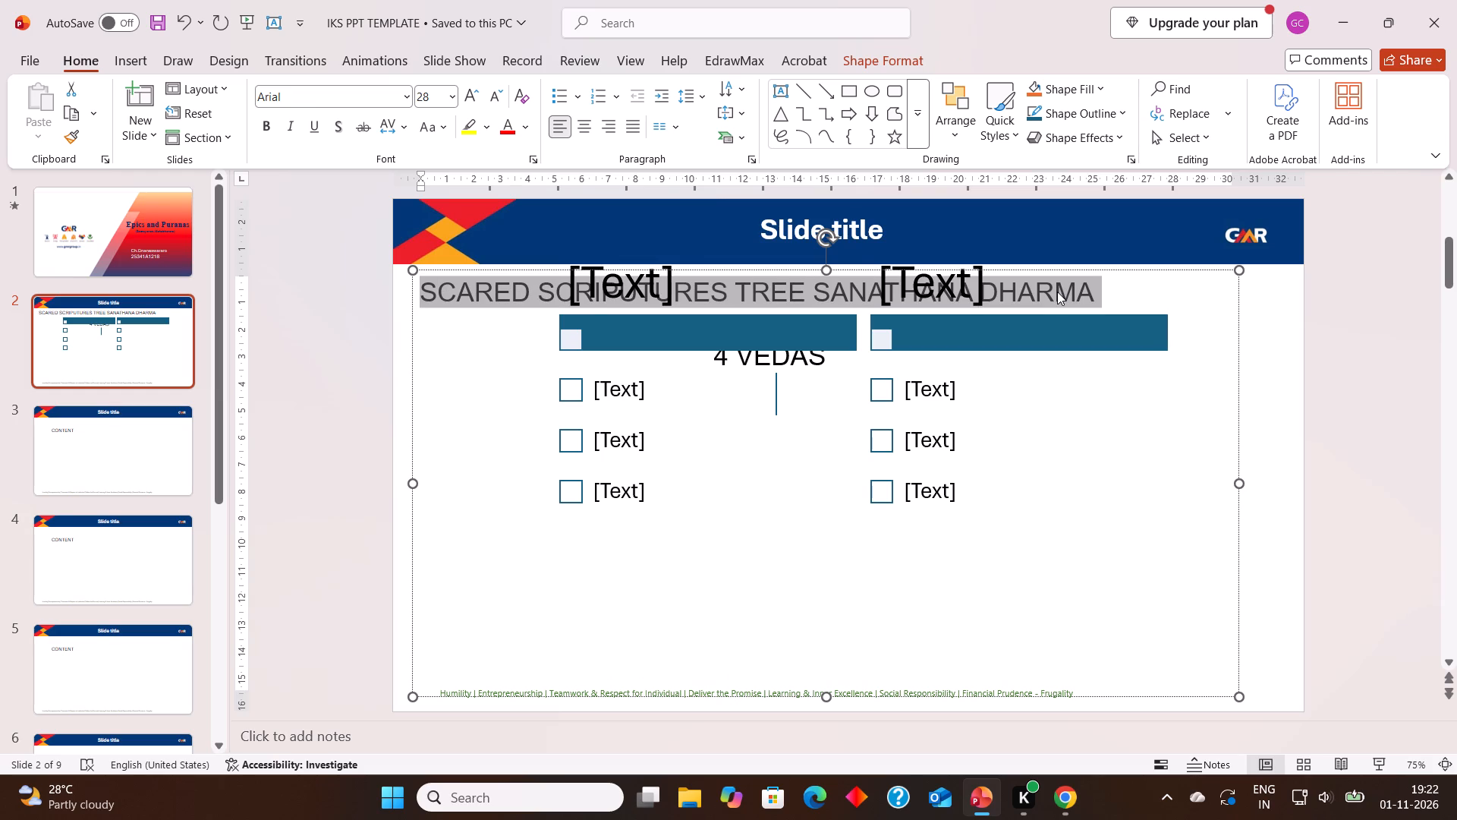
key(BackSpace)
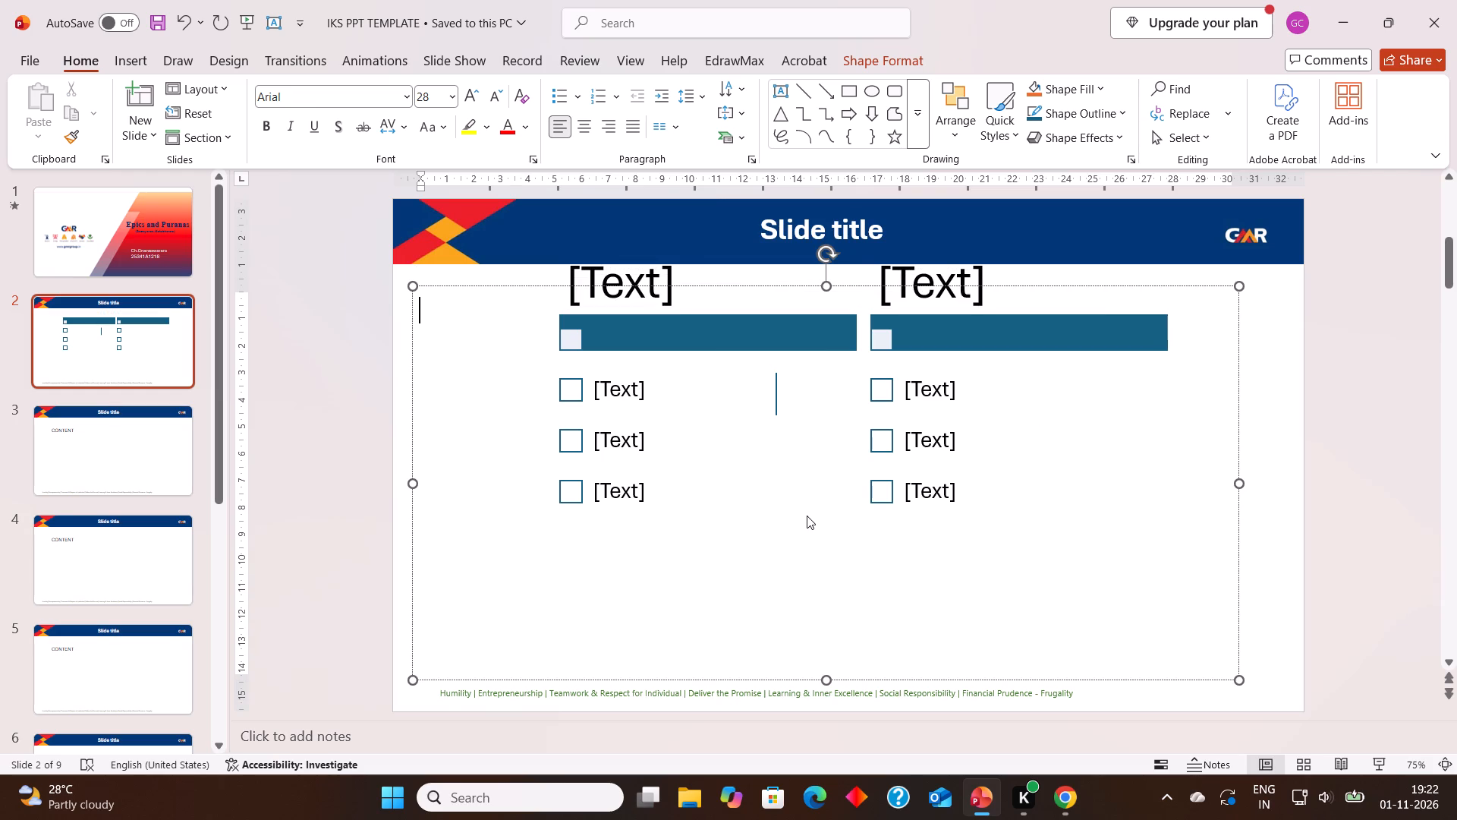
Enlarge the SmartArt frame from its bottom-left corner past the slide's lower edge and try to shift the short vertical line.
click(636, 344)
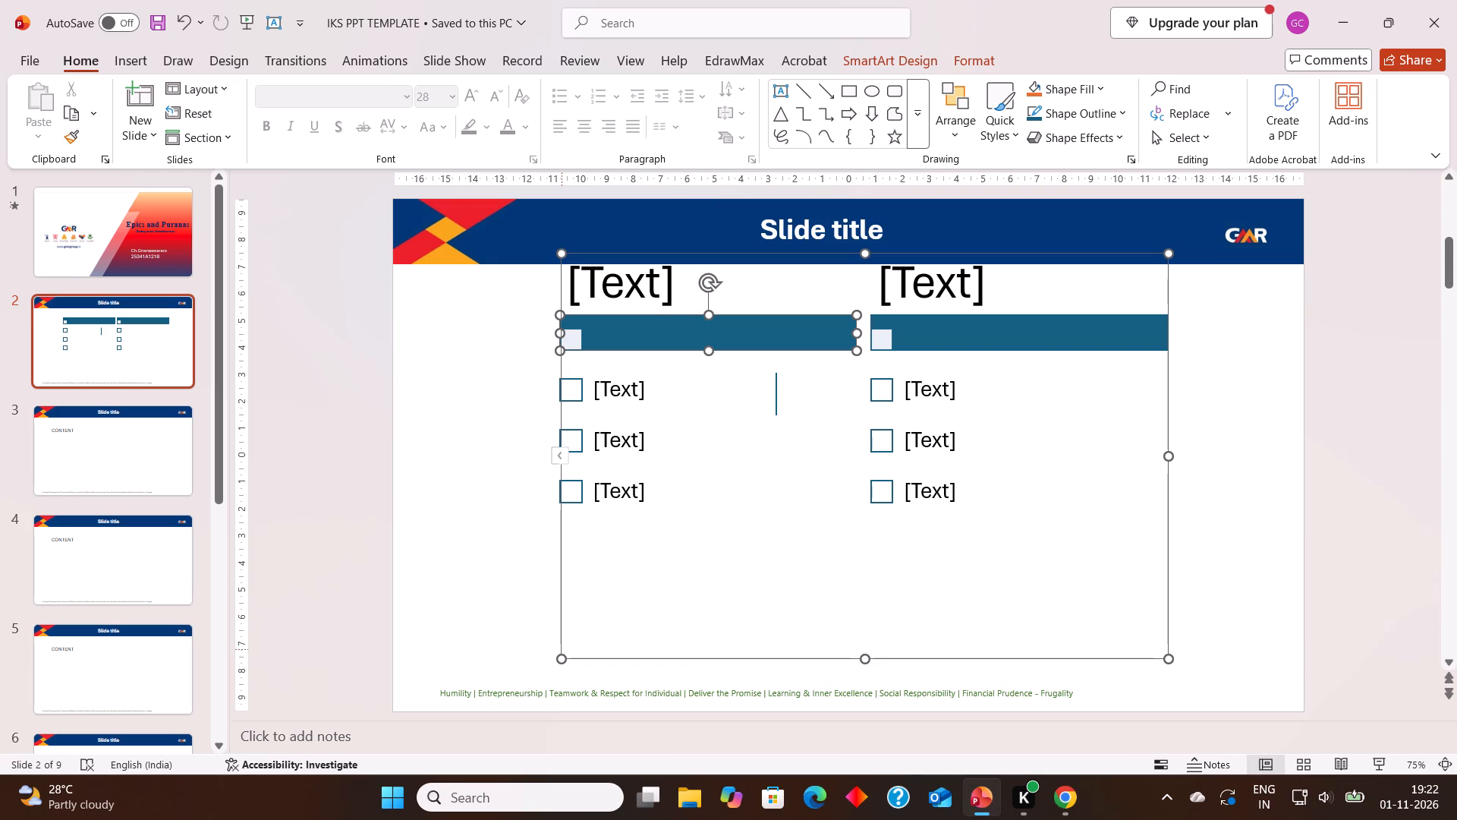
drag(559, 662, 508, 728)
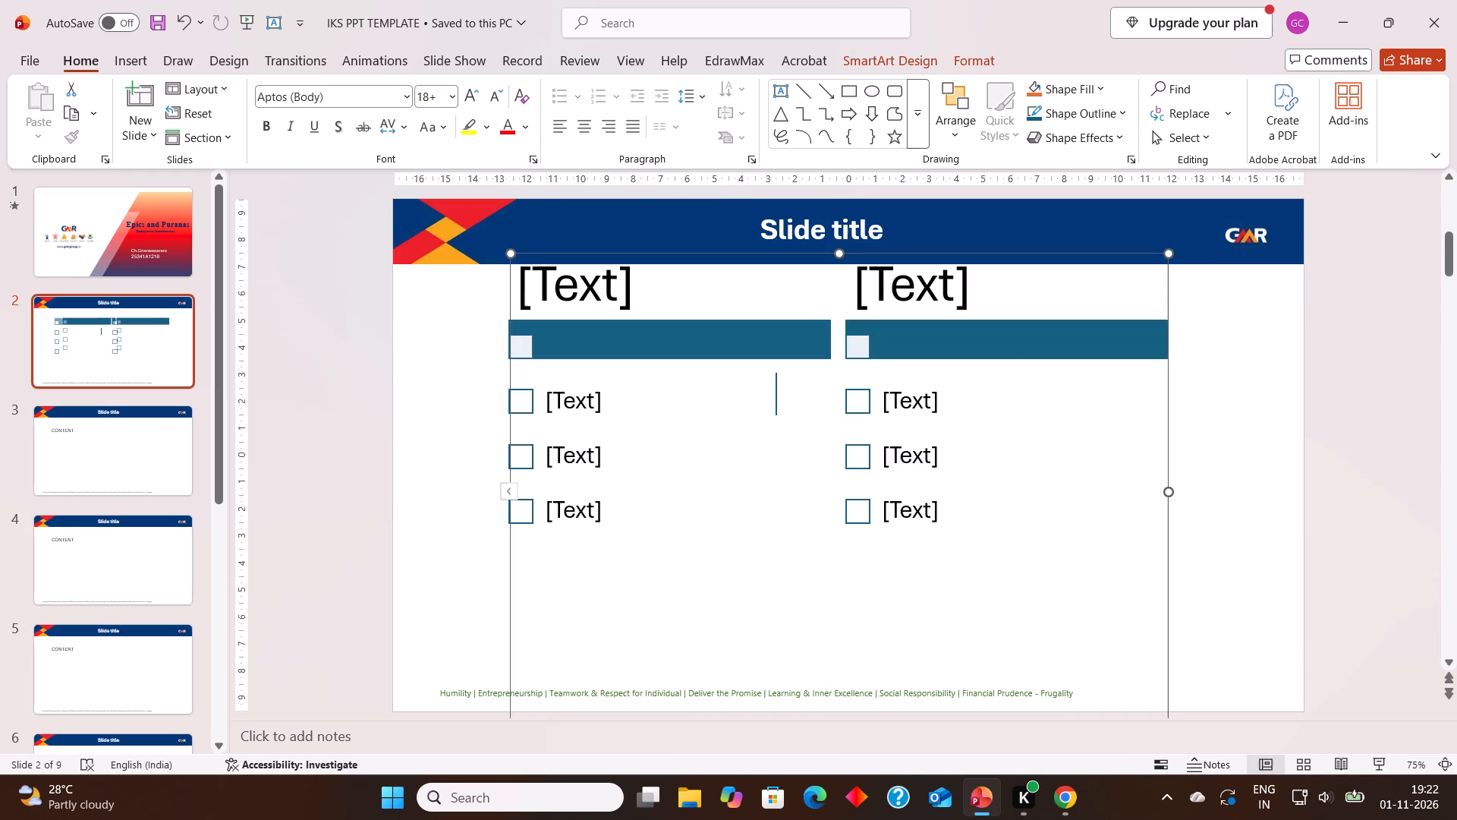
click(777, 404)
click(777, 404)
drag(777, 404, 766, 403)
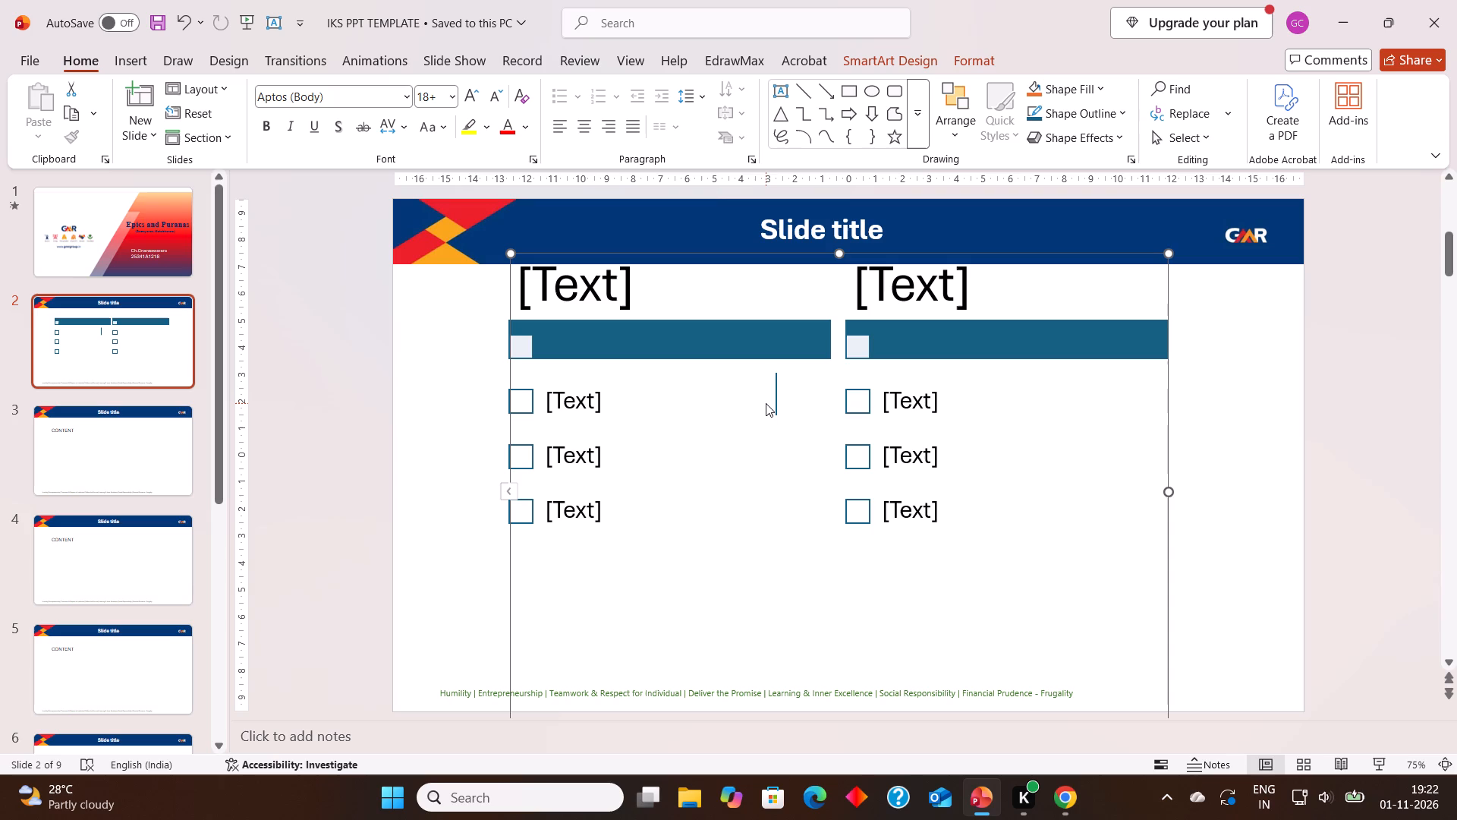
Undo the slide 2 edits as far back as possible, removing the SmartArt, the vertical line and the 4 VEDAS text.
key(ctrl+z)
key(ctrl+z)
key(ctrl+z)
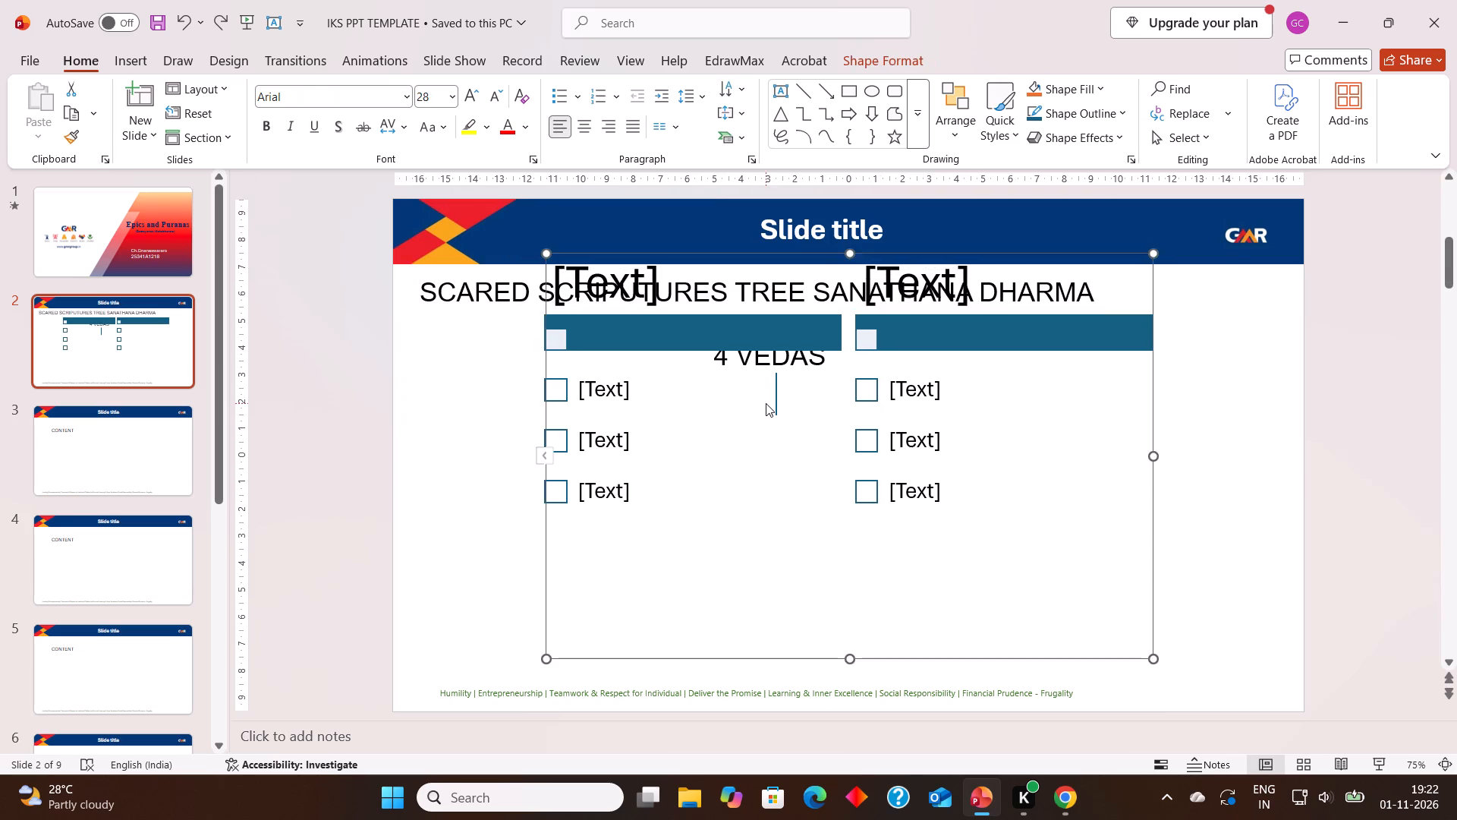
key(ctrl+z)
key(ctrl+z)
key(ctrl+z)
key(ctrl+z)
key(ctrl+z)
key(ctrl+z)
key(ctrl+z)
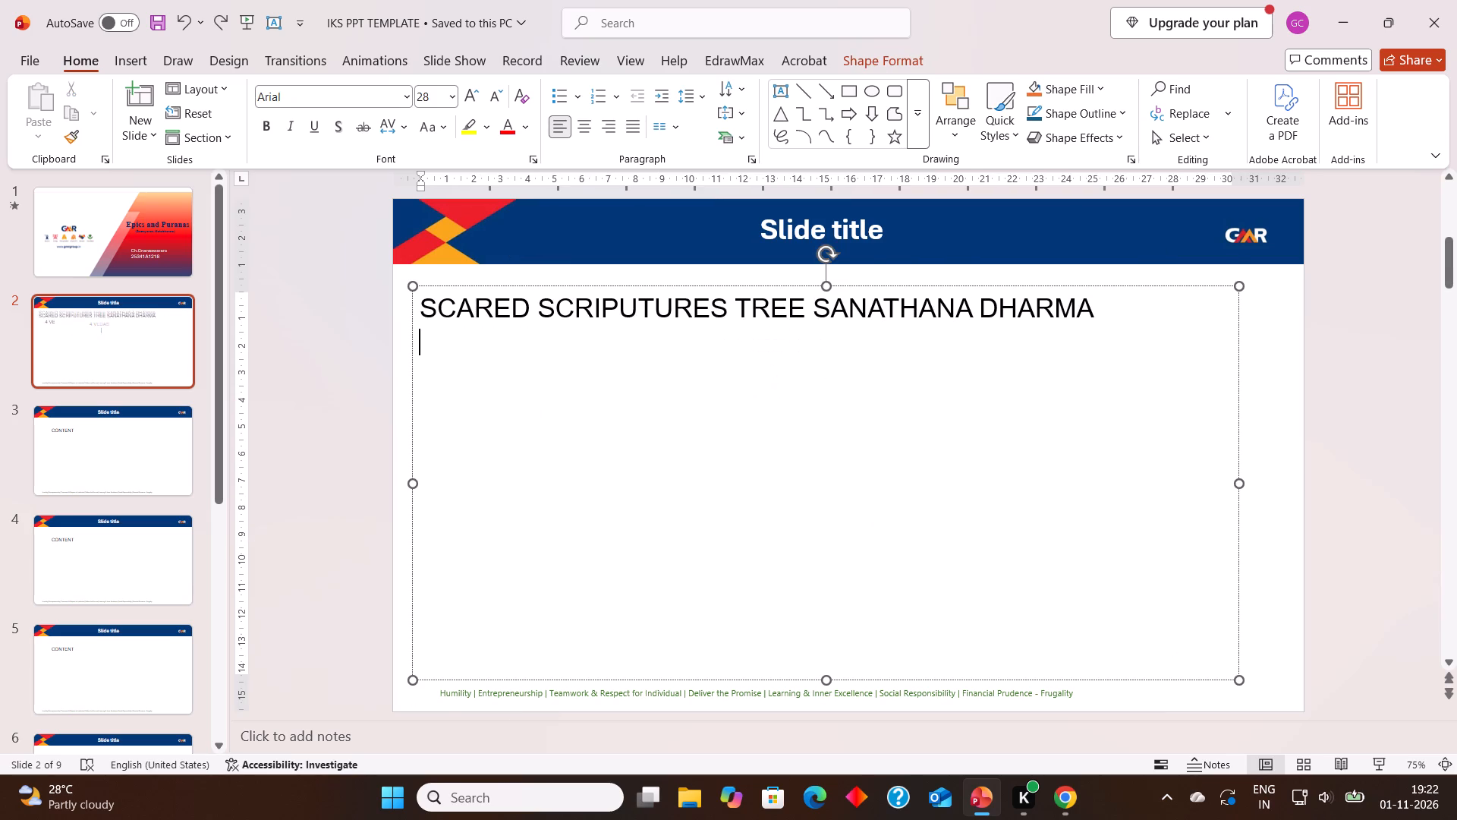
key(ctrl+z)
key(ctrl+z)
key(ctrl+z)
key(ctrl+z)
key(ctrl+z)
key(ctrl+z)
key(ctrl+z)
key(ctrl+z)
key(ctrl+z)
key(ctrl+z)
key(ctrl+z)
key(ctrl+z)
key(ctrl+z)
key(ctrl+z)
key(ctrl+z)
key(ctrl+z)
key(ctrl+z)
key(ctrl+z)
key(ctrl+z)
key(ctrl+z)
key(ctrl+z)
key(ctrl+z)
key(ctrl+z)
key(ctrl+z)
key(ctrl+z)
key(ctrl+z)
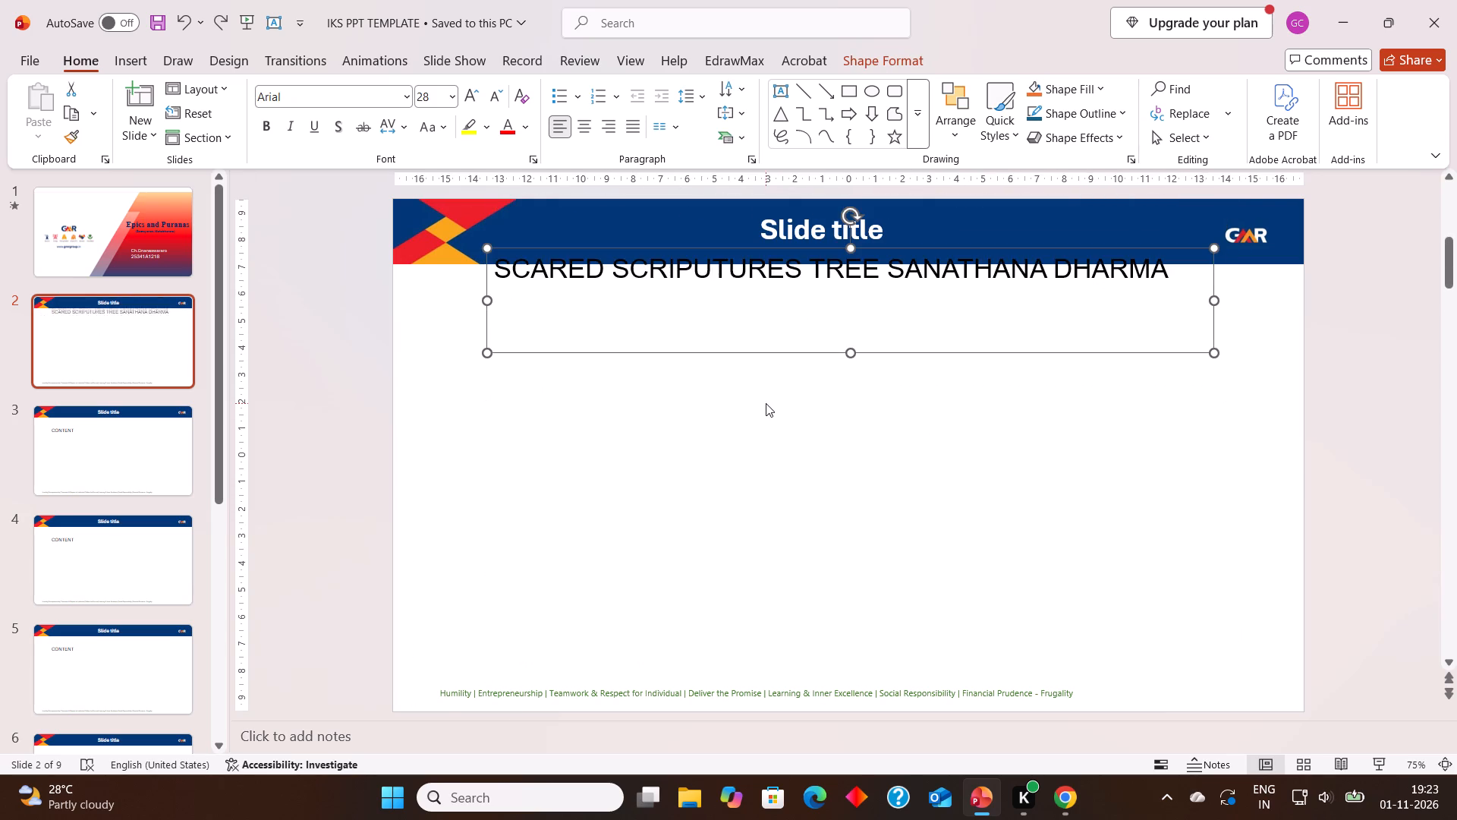
key(ctrl+z)
key(ctrl+z)
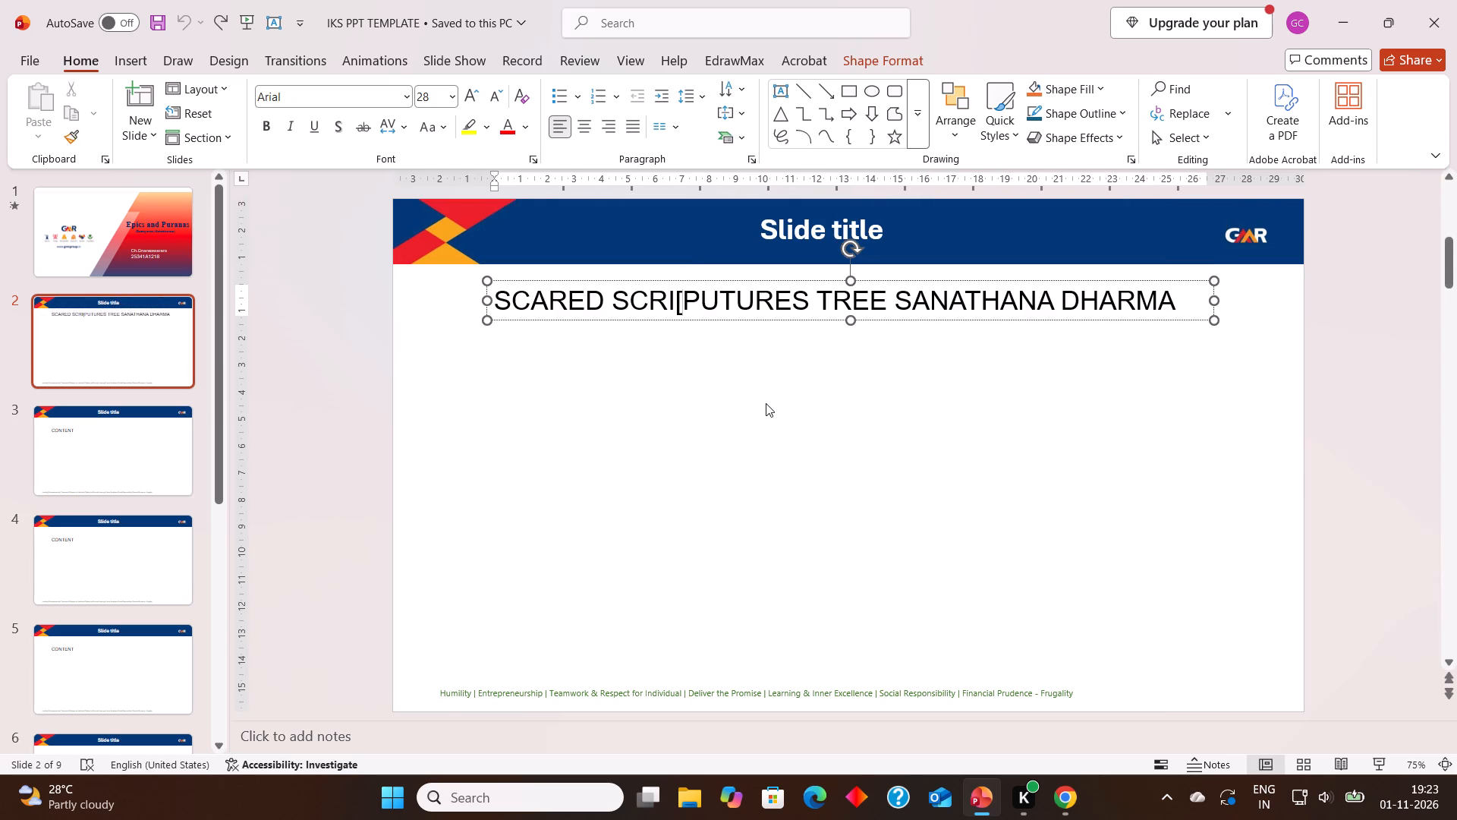
key(ctrl+z)
Delete the whole tree heading from slide 2's text box, leaving the box empty.
click(1174, 302)
key(BackSpace)
key(BackSpace)
key(BackSpace)
key(BackSpace)
key(BackSpace)
key(BackSpace)
key(BackSpace)
key(BackSpace)
key(BackSpace)
key(BackSpace)
key(BackSpace)
key(BackSpace)
key(BackSpace)
key(BackSpace)
key(BackSpace)
key(BackSpace)
key(BackSpace)
key(BackSpace)
key(BackSpace)
key(BackSpace)
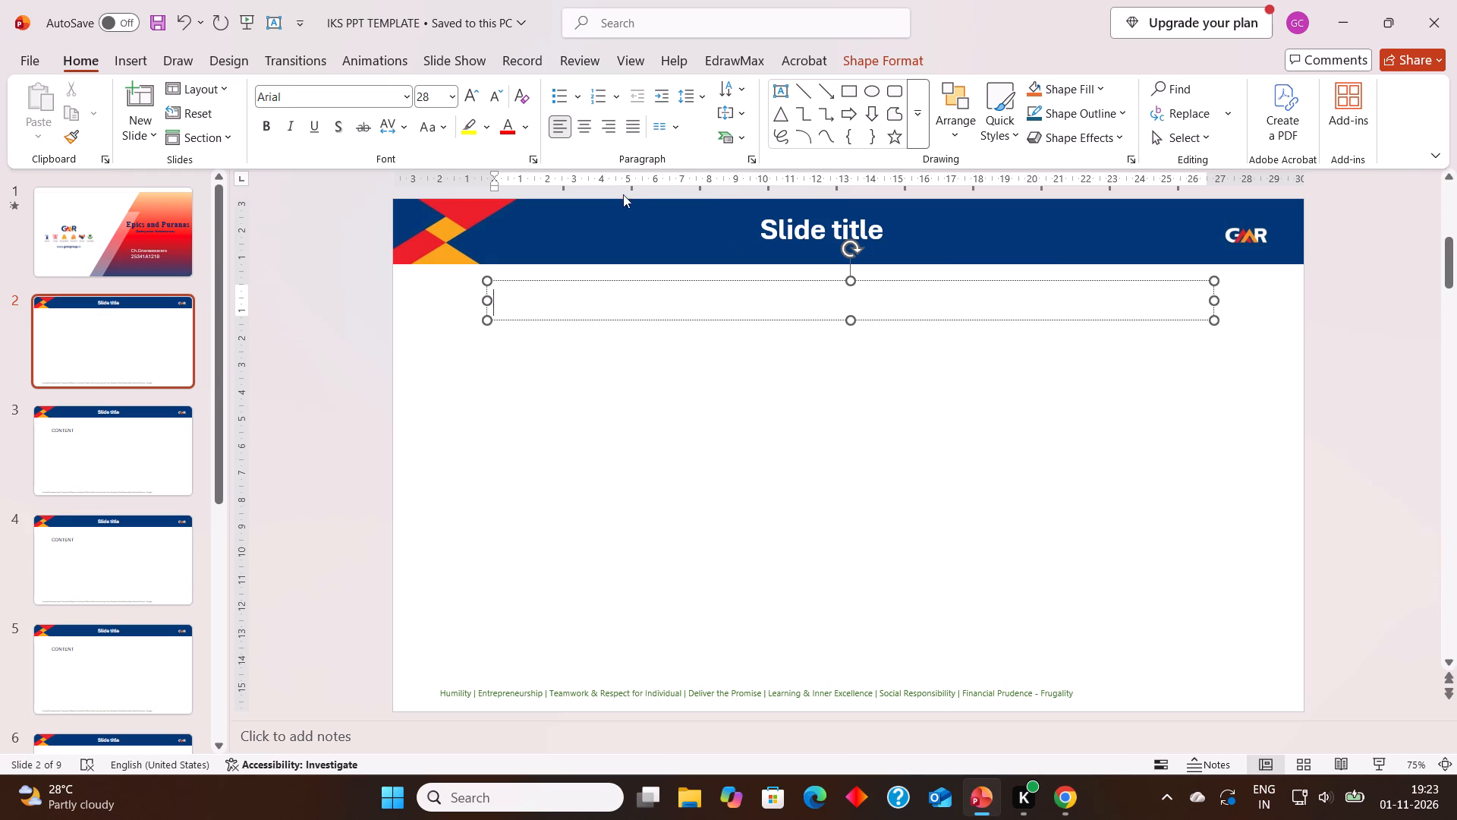
Preview the different list layouts available for a new SmartArt graphic on slide 2.
click(250, 59)
click(158, 54)
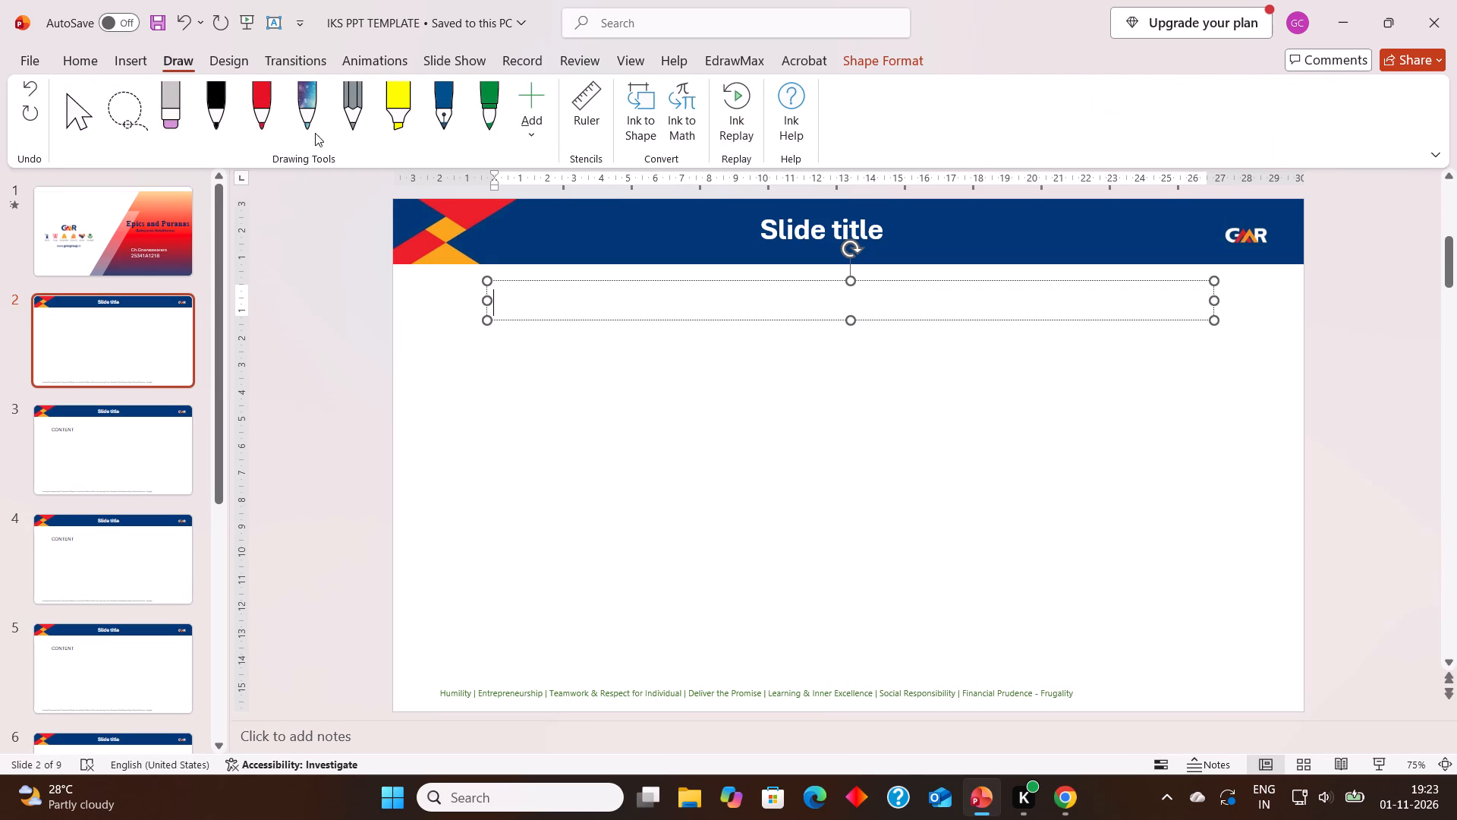
click(134, 54)
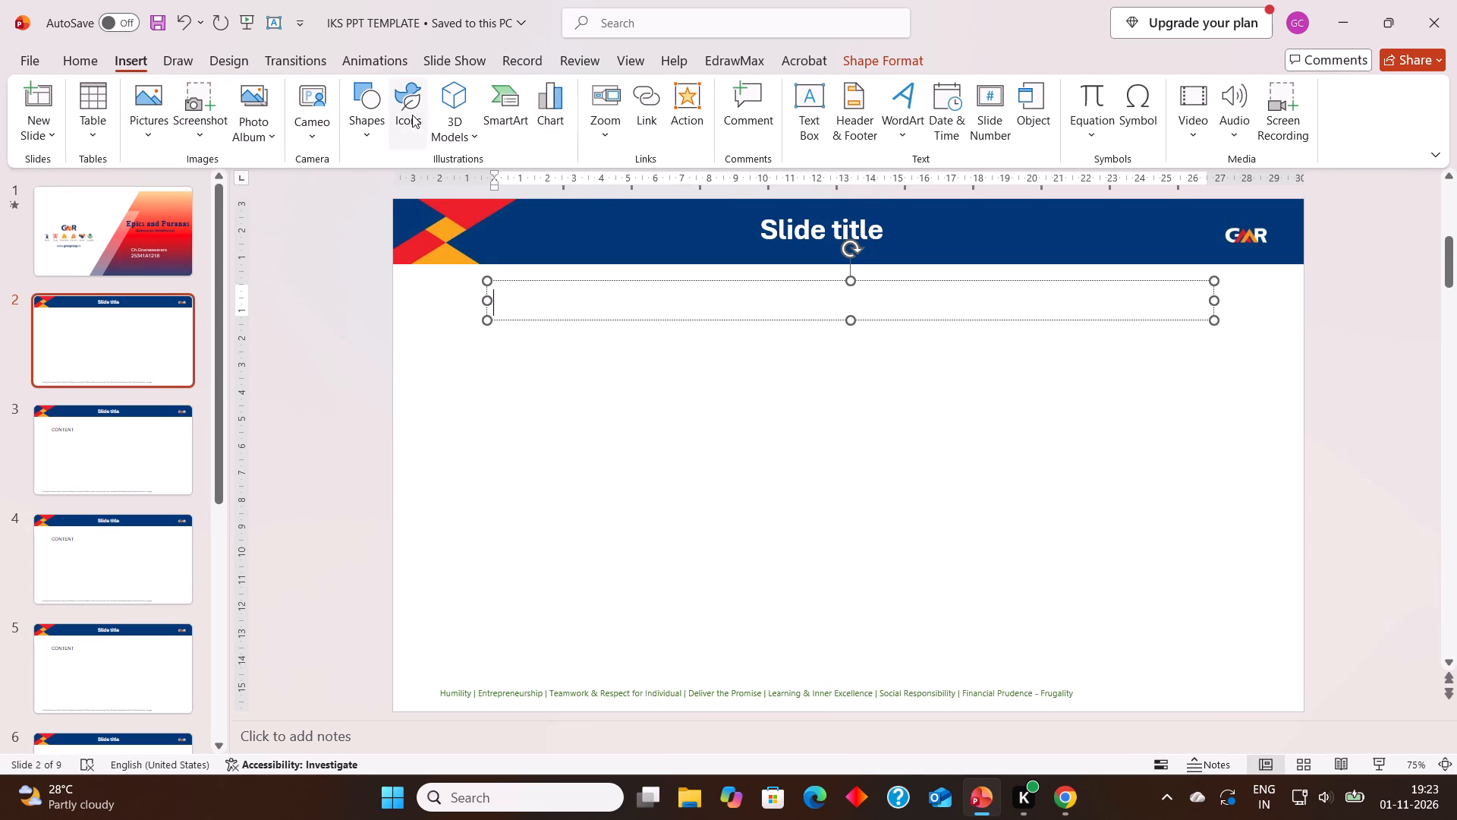
click(486, 132)
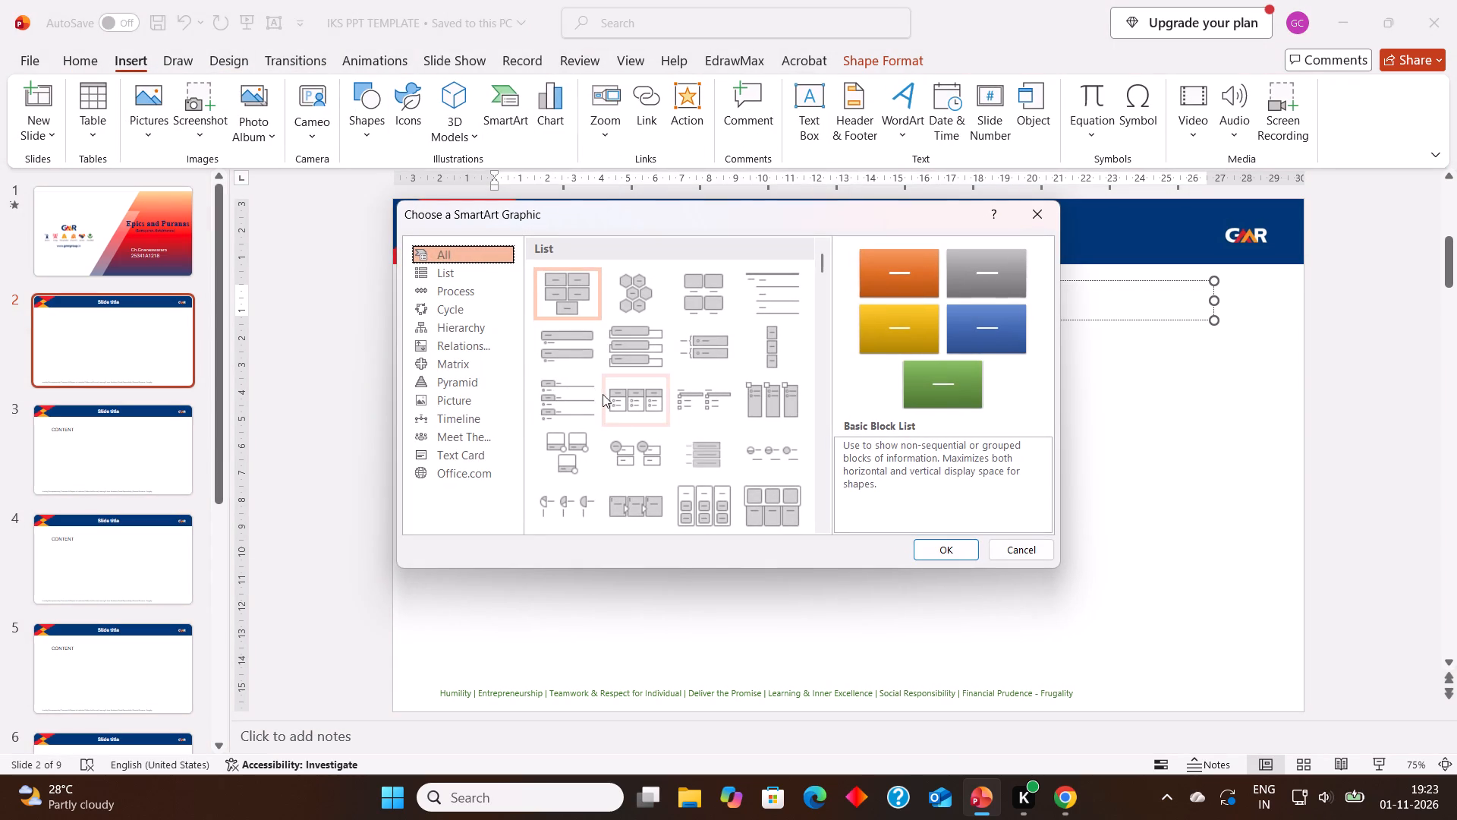
click(723, 418)
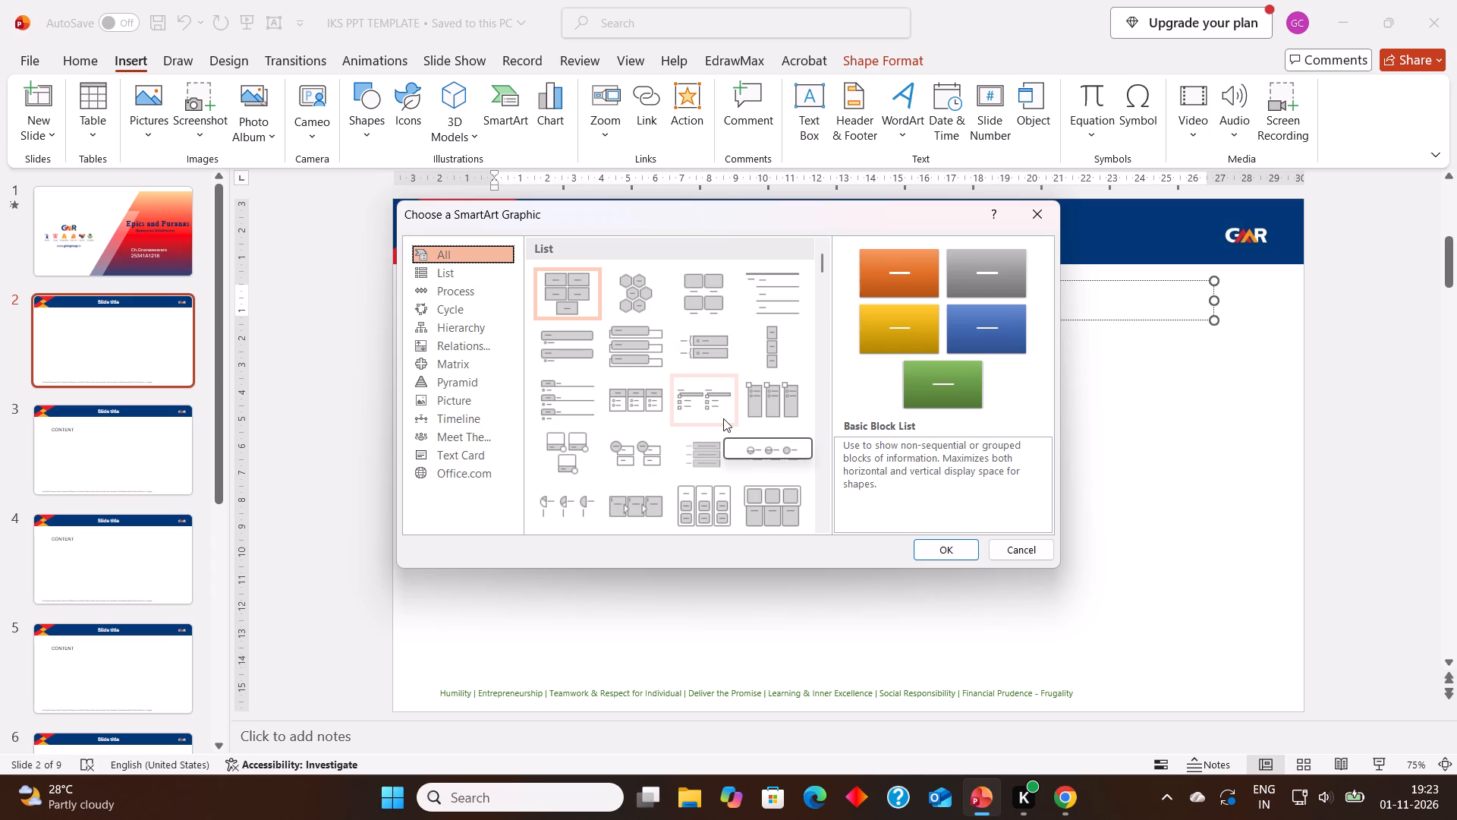
click(769, 405)
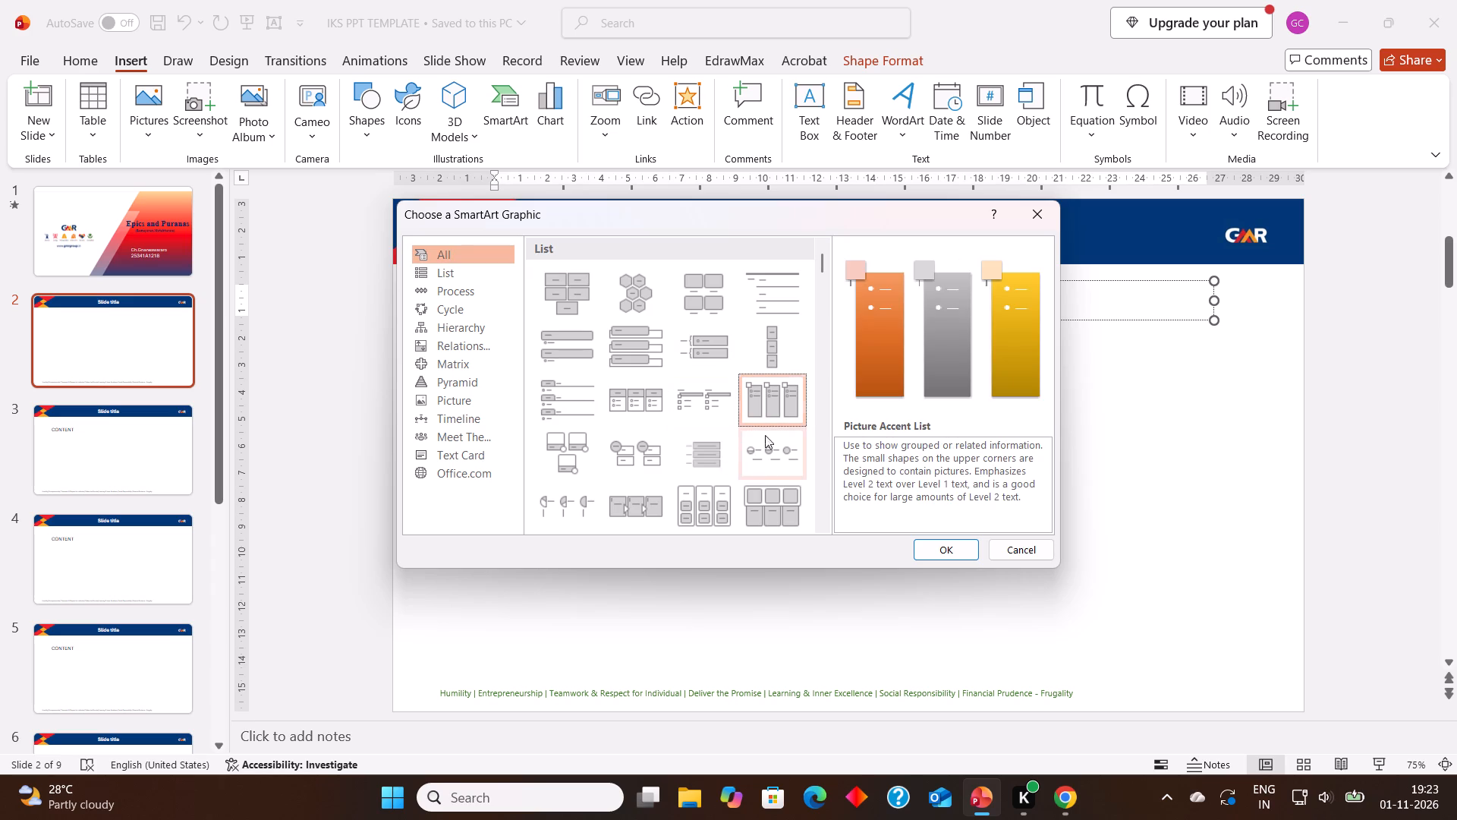
click(757, 494)
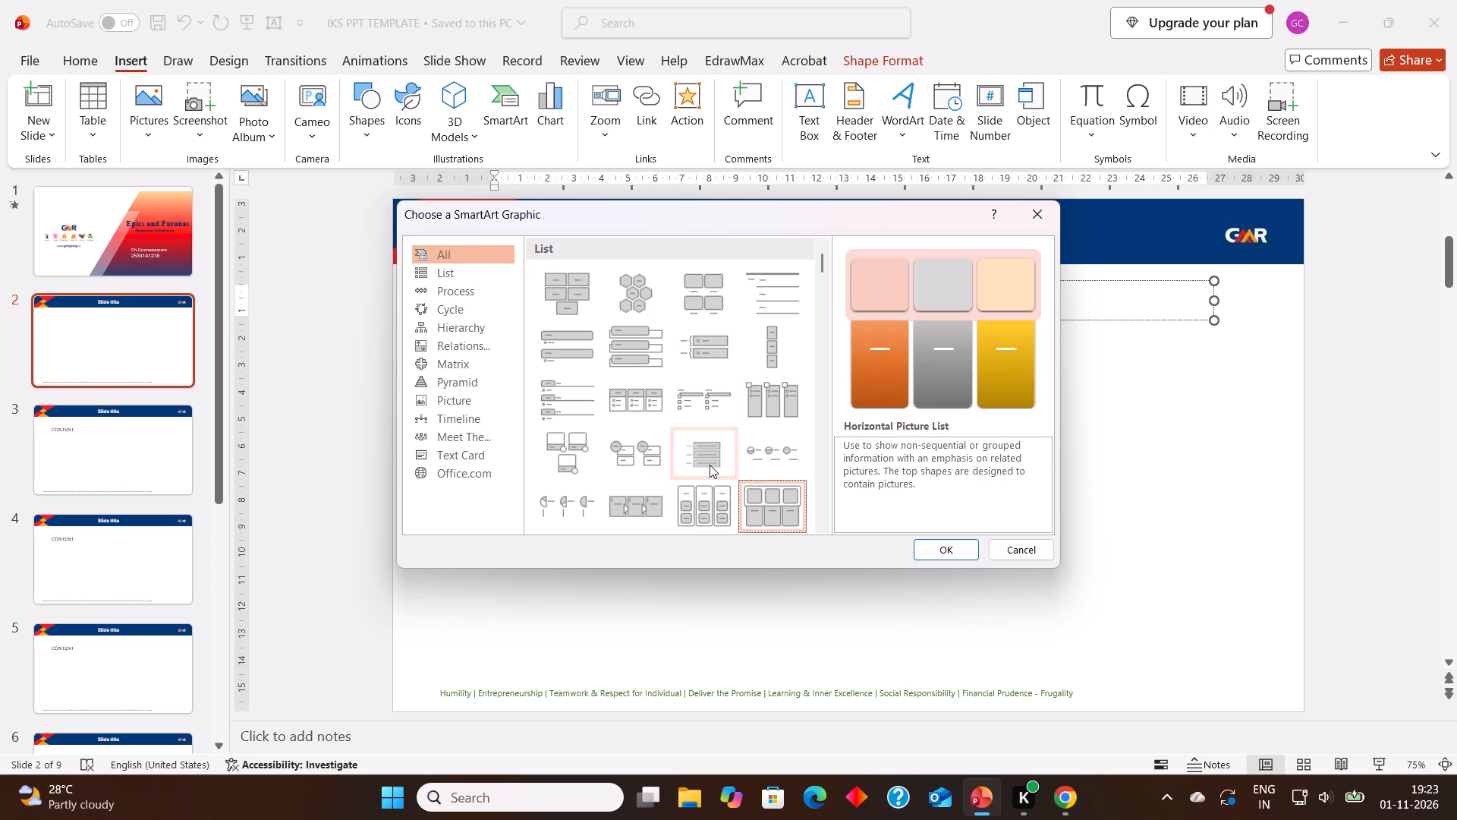
click(710, 465)
click(707, 508)
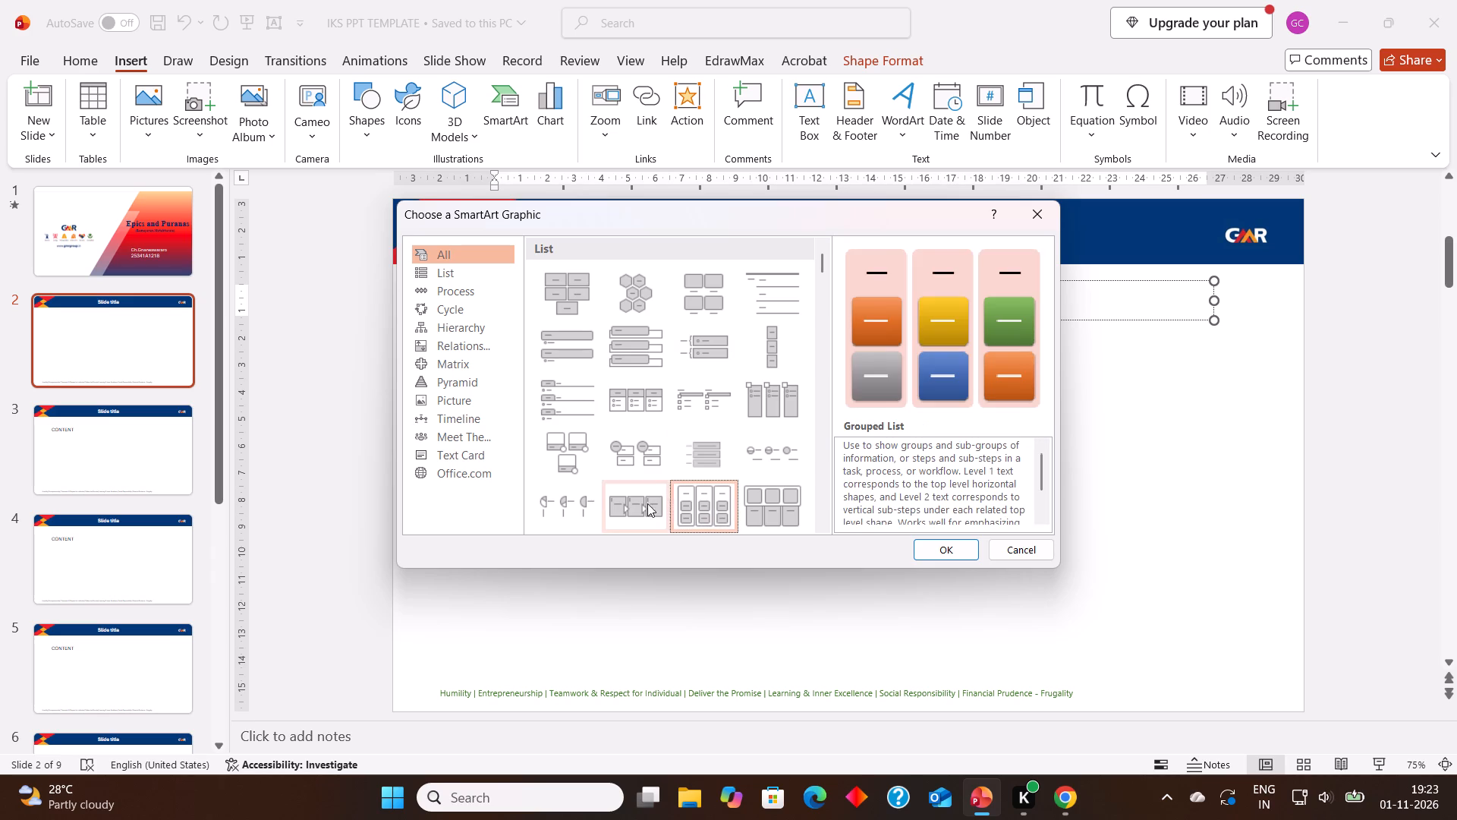
click(574, 497)
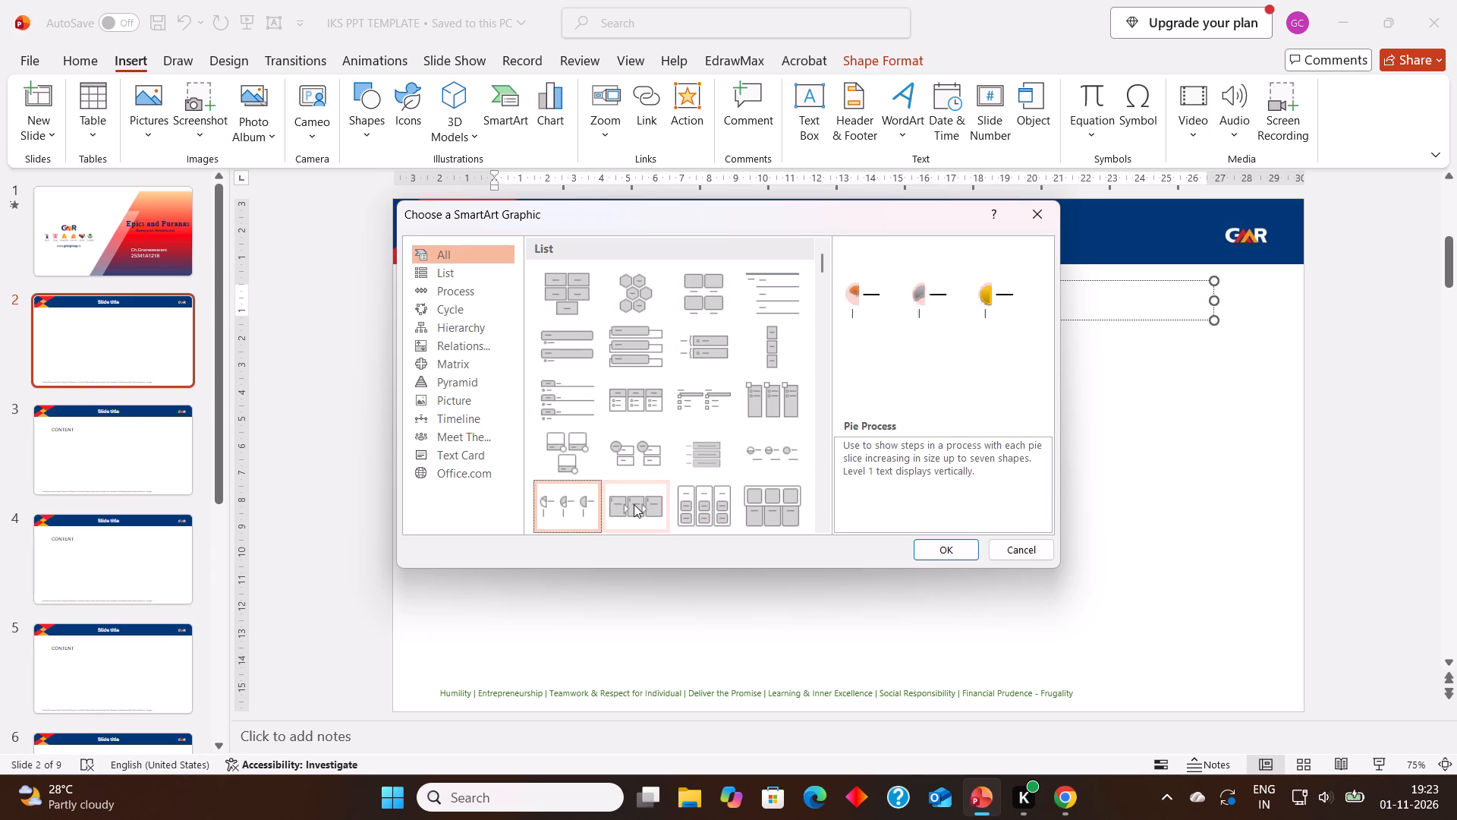
click(634, 504)
click(576, 465)
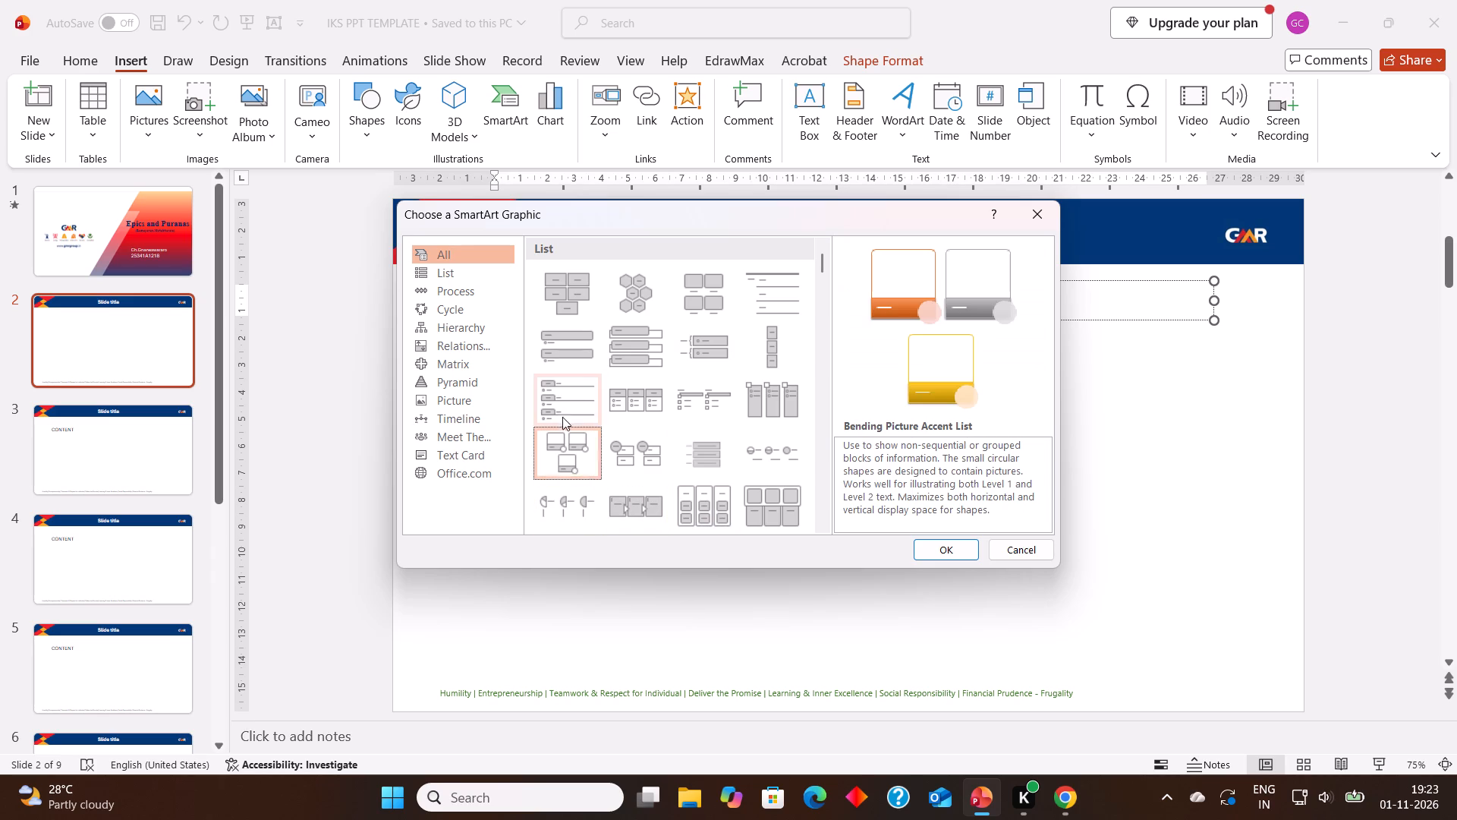
click(560, 389)
click(551, 349)
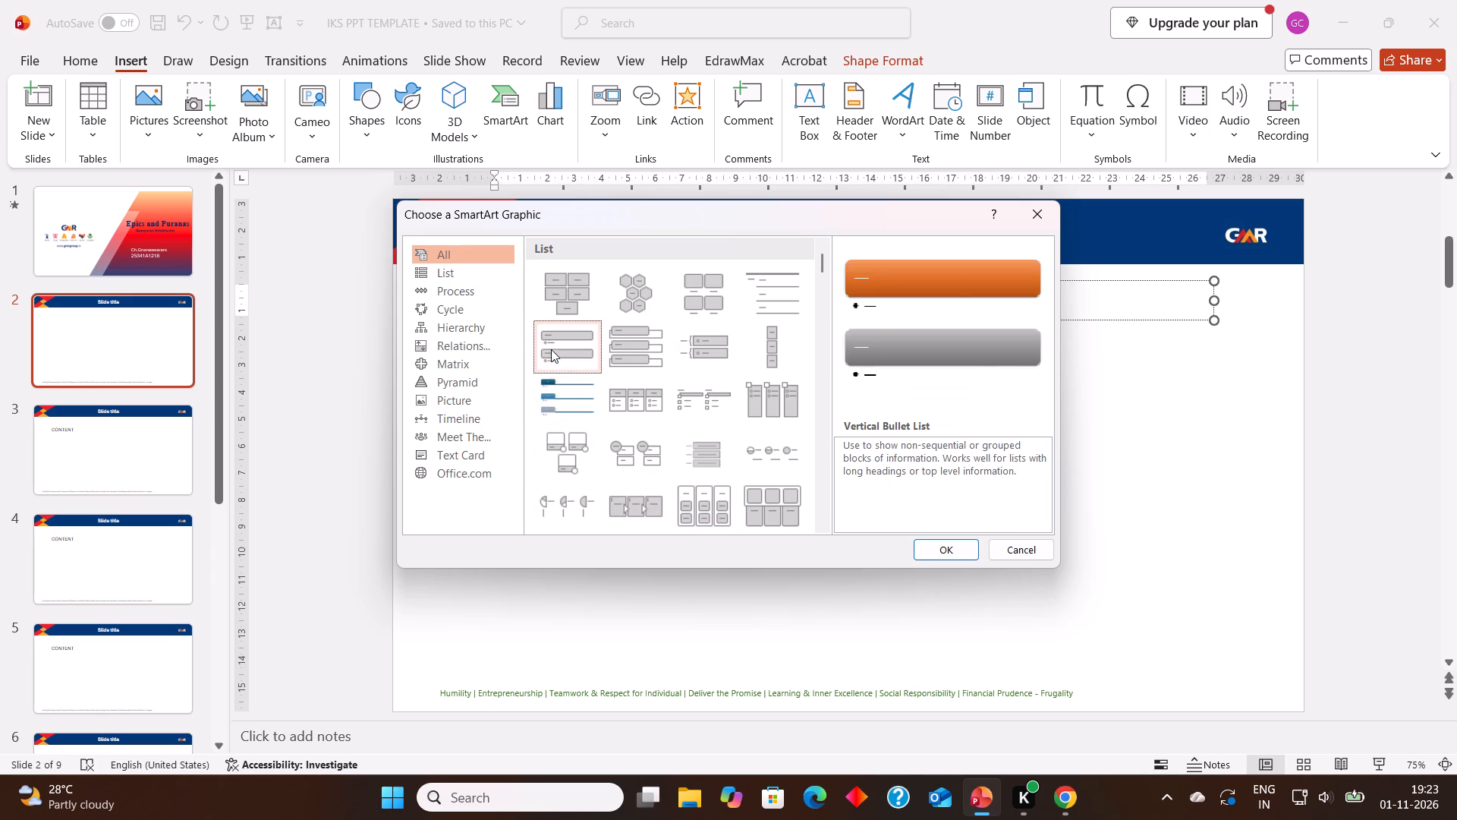
click(557, 282)
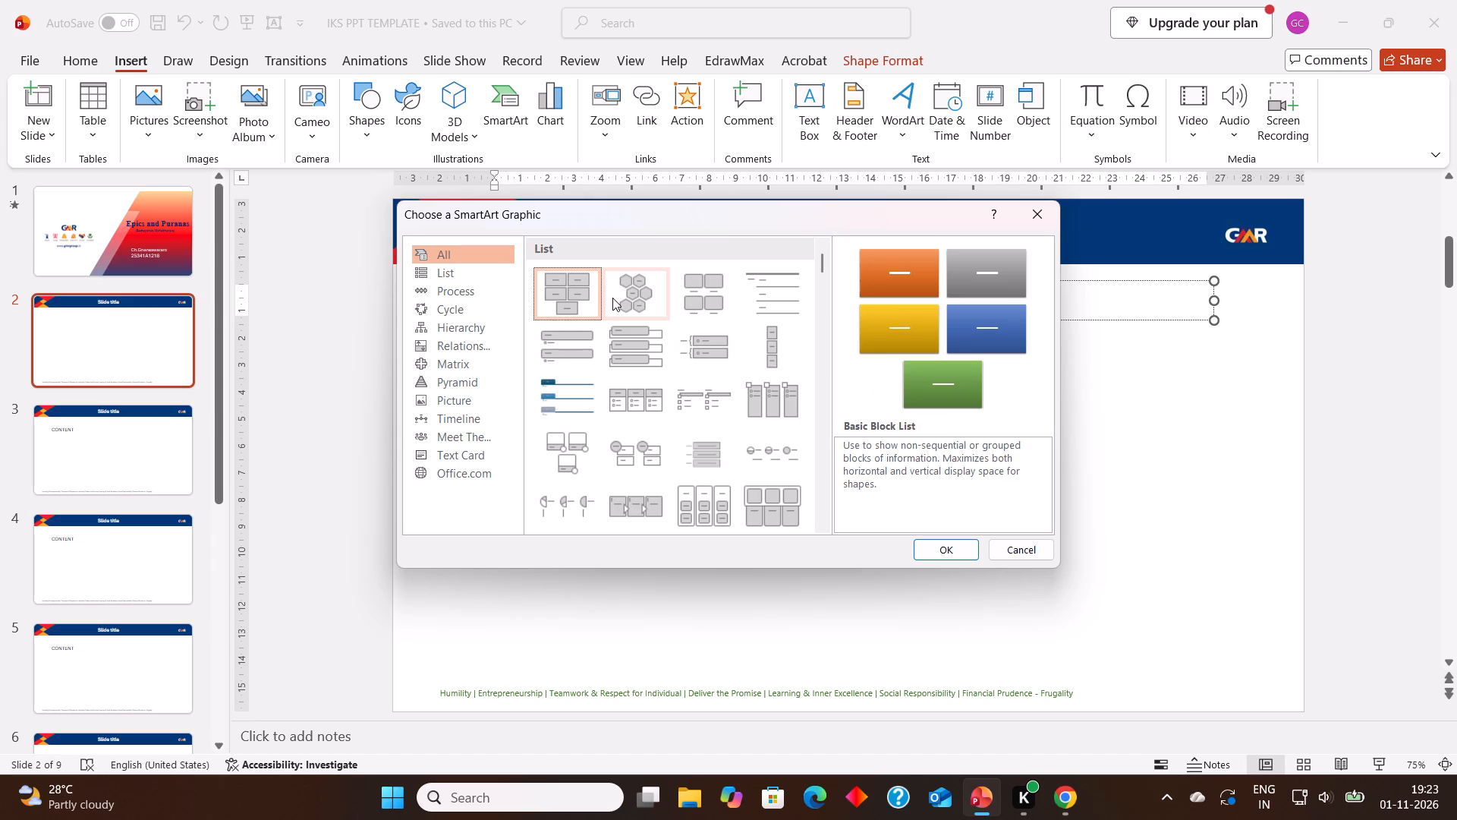
click(612, 298)
click(628, 360)
click(629, 404)
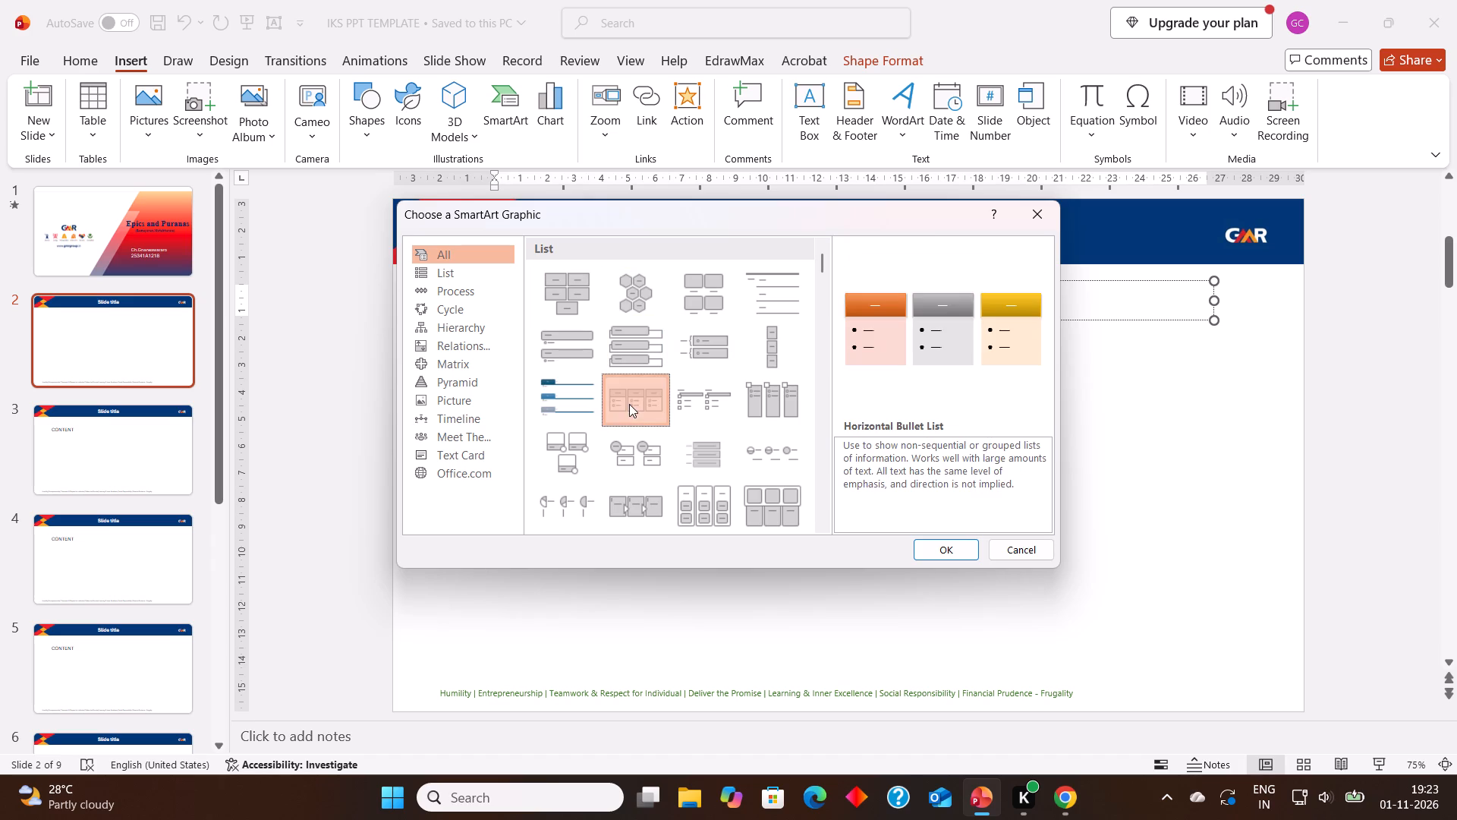
Insert a Square Accent List SmartArt graphic on slide 2.
click(710, 408)
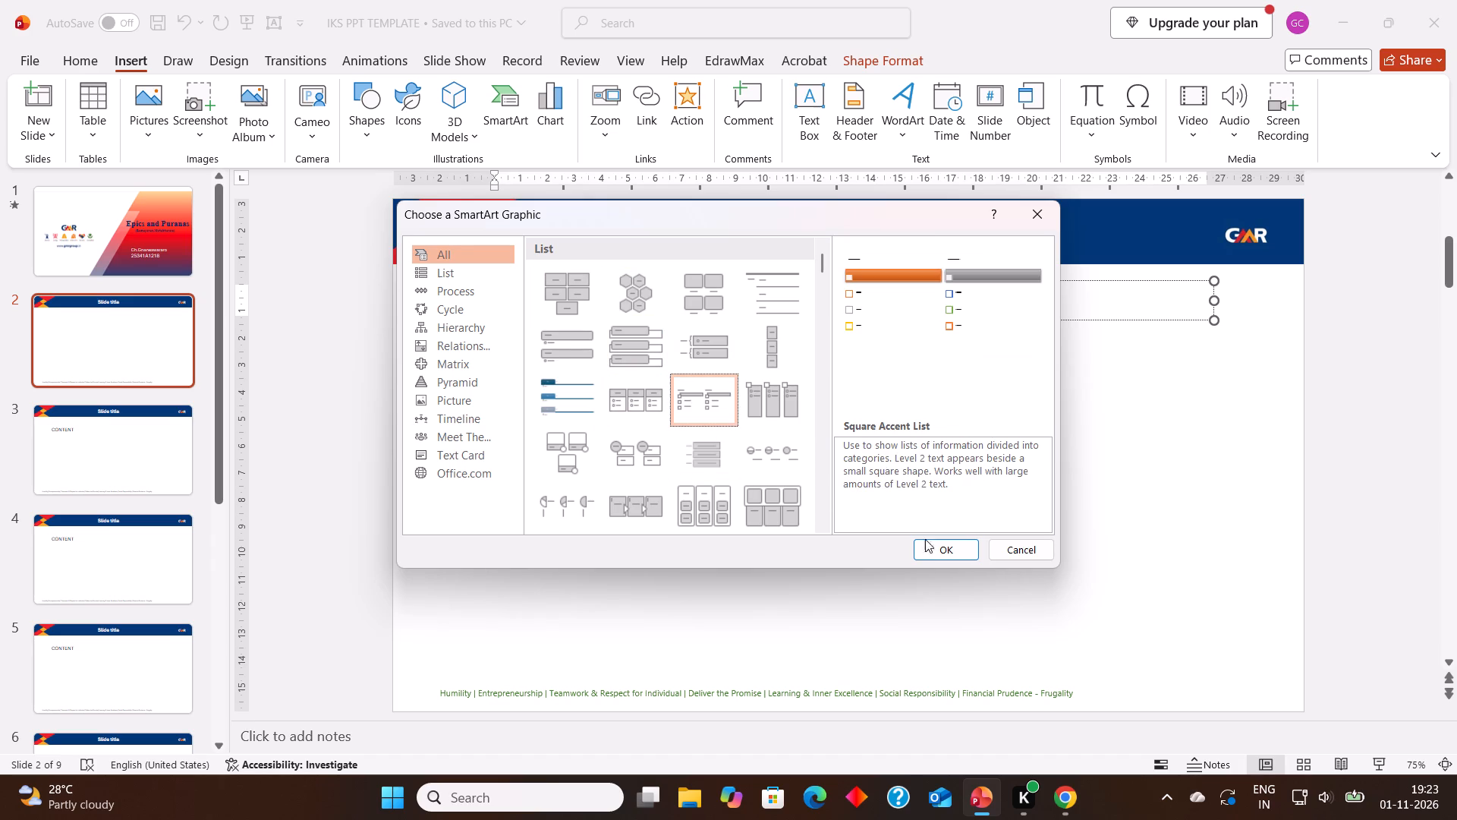
click(942, 549)
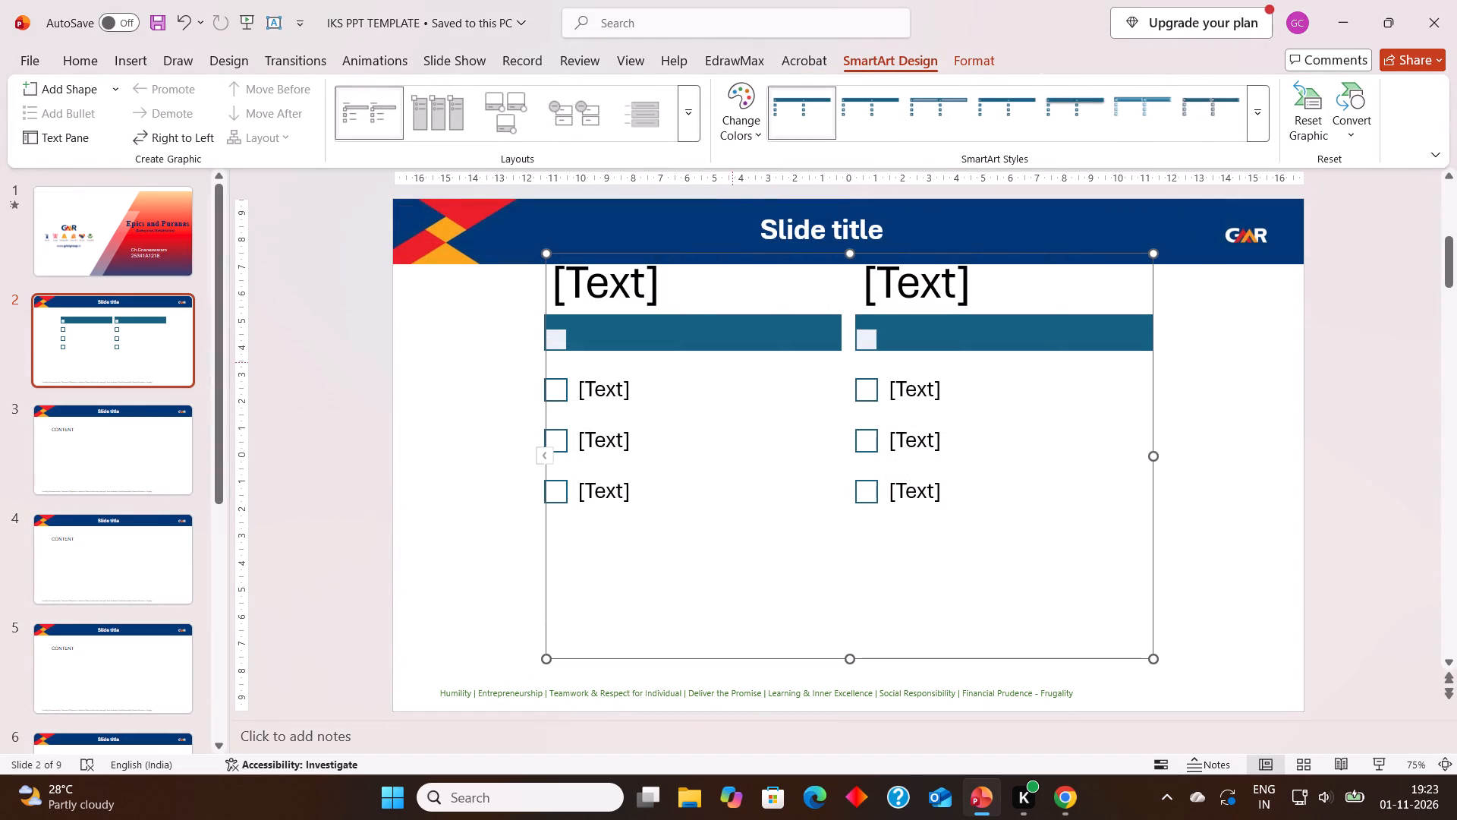
Enter VEDAS as the heading of the SmartArt's first column.
click(694, 310)
click(669, 280)
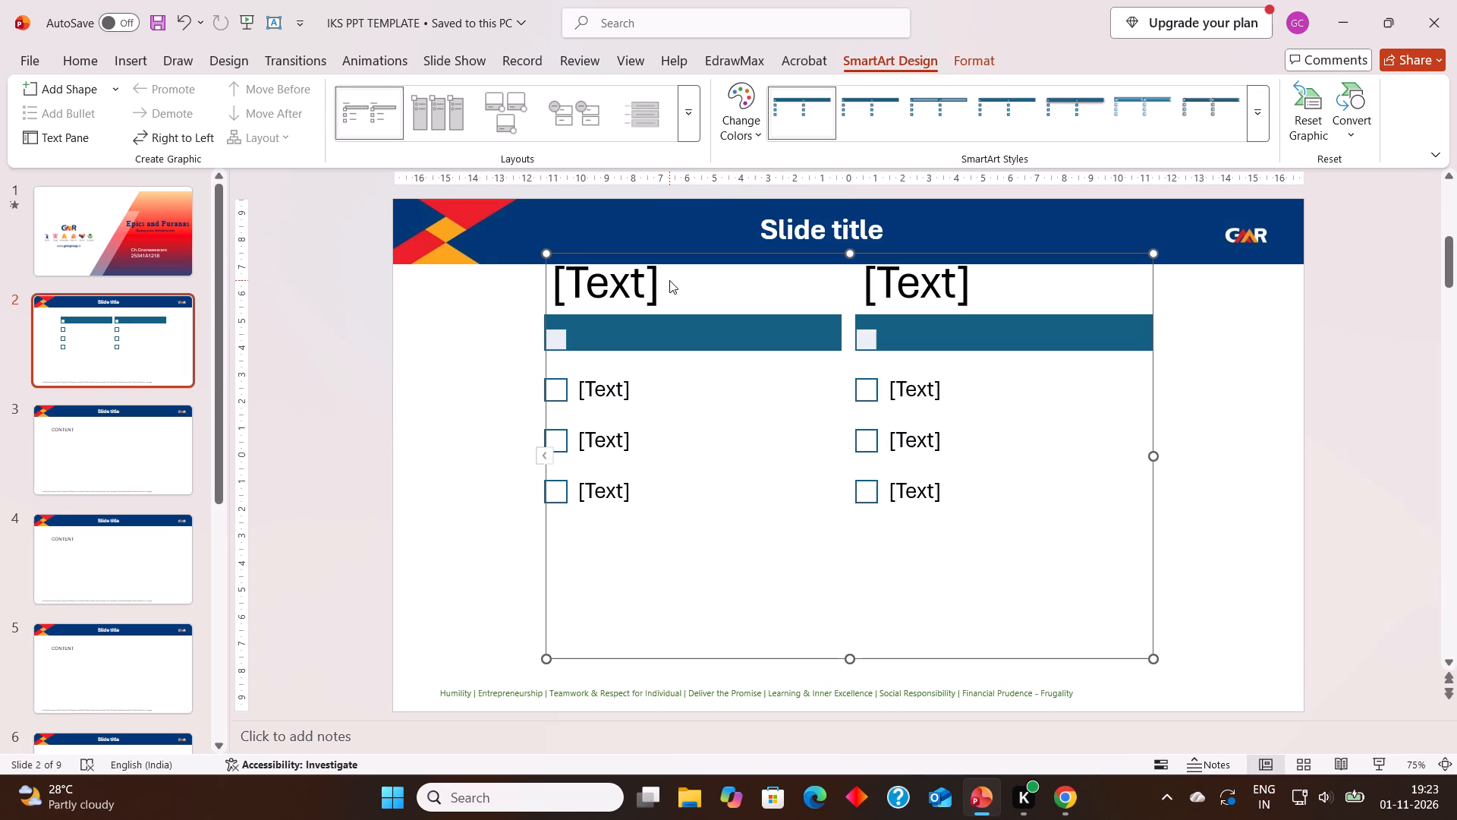
click(656, 285)
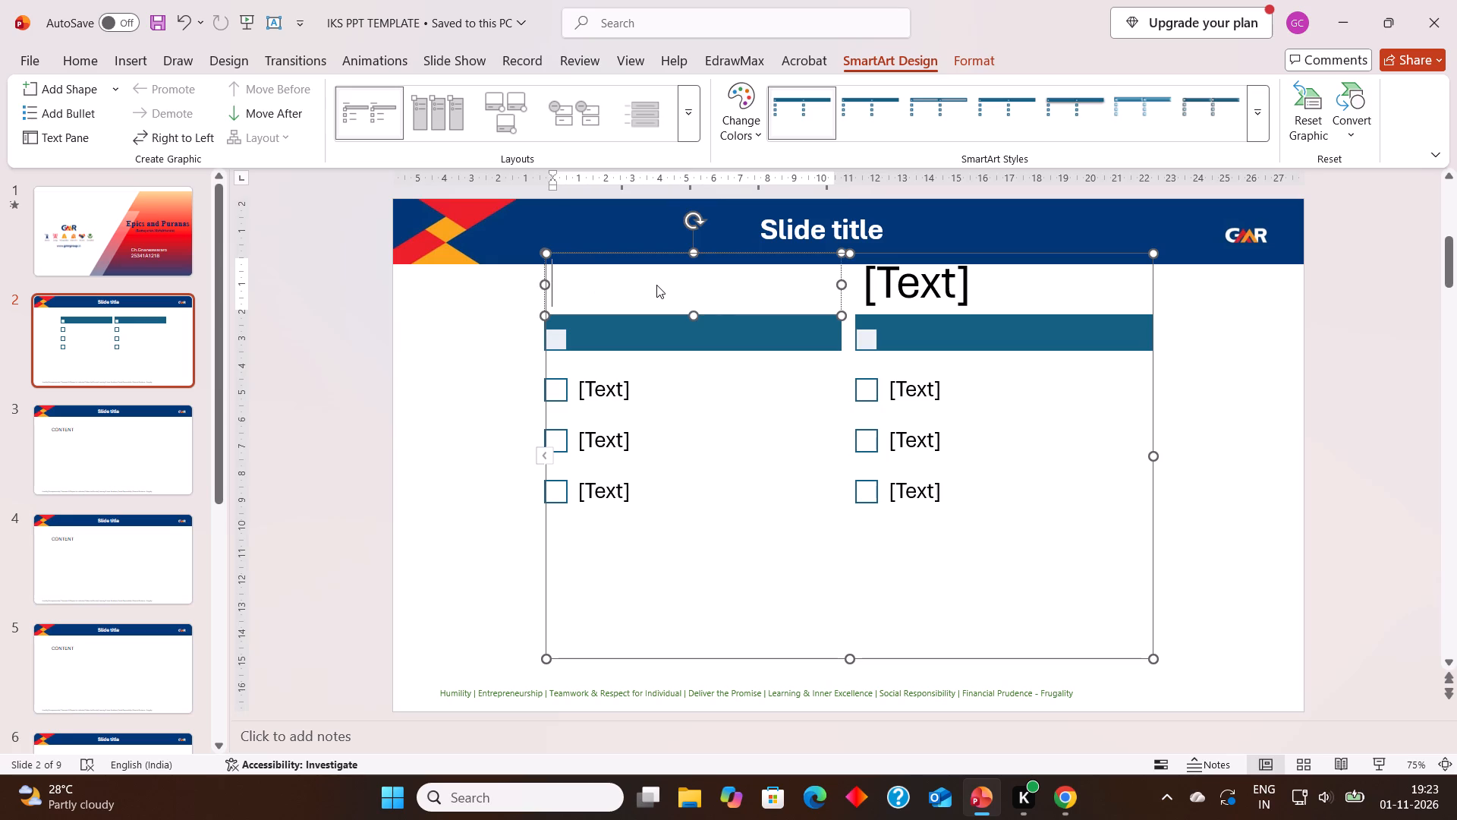
text(VE)
text(DAS)
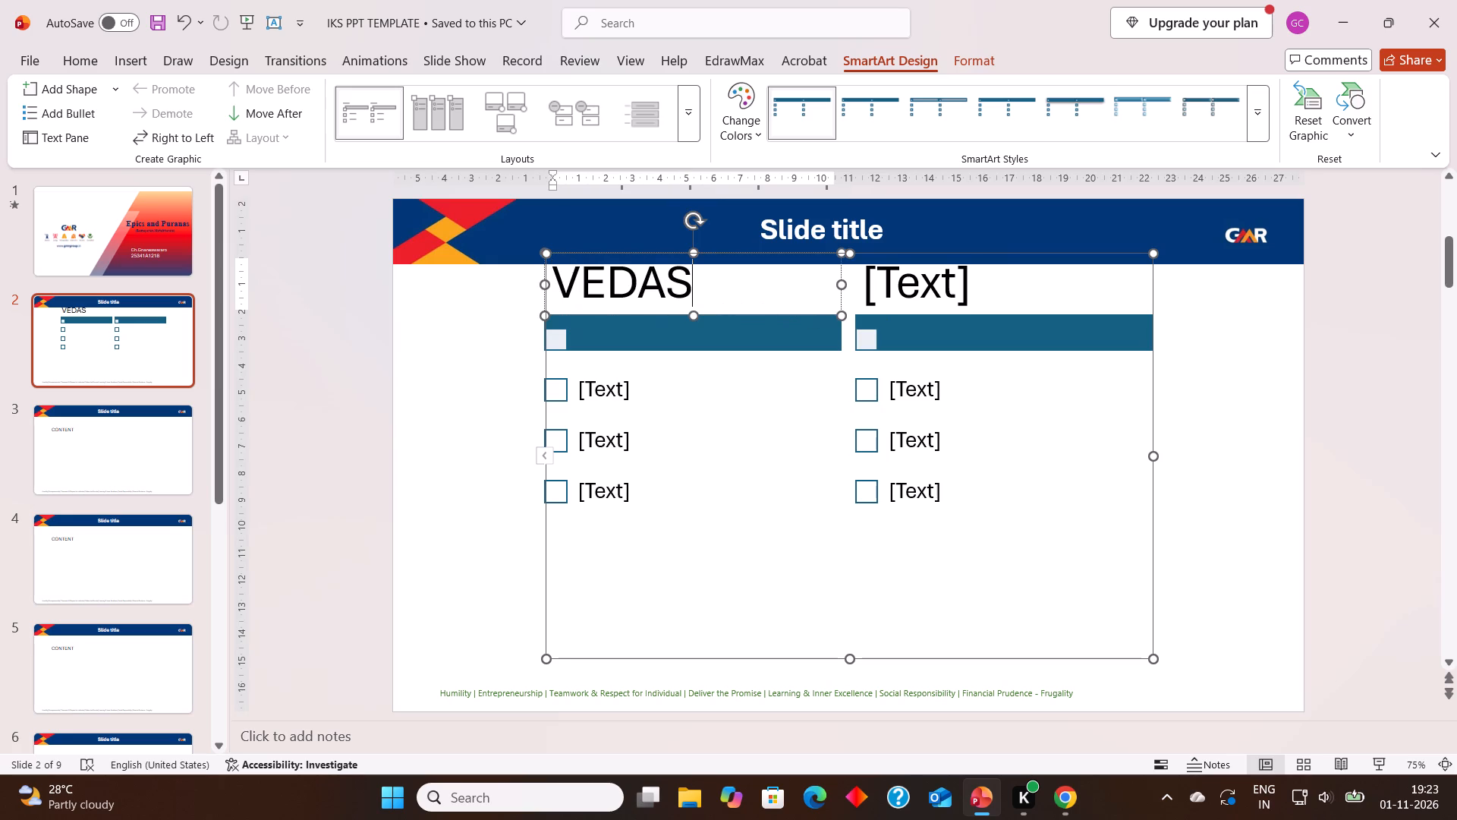
Enter UPAVEDA as the heading of the SmartArt's second column.
click(940, 296)
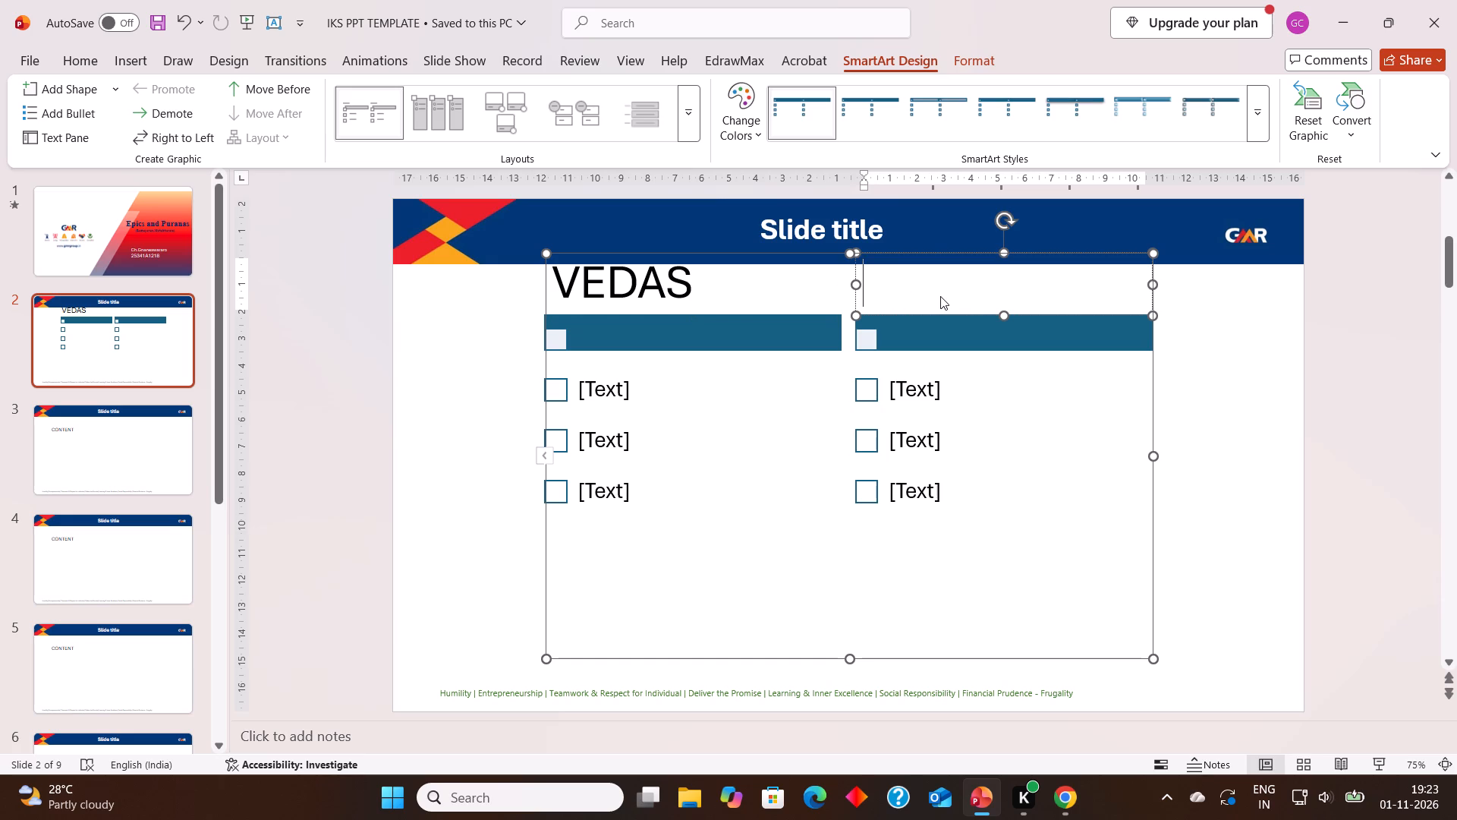
key(u)
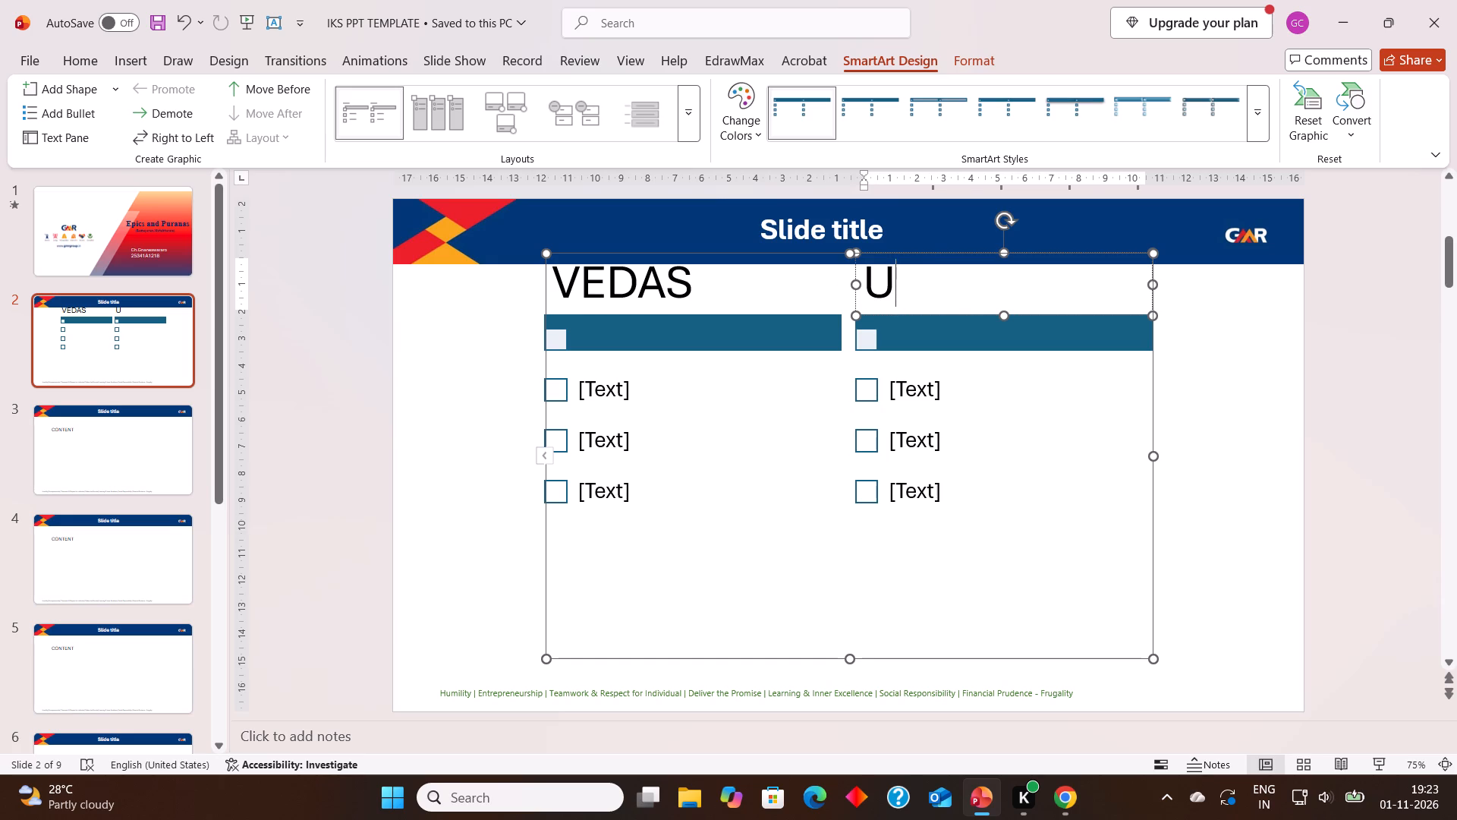
text(PAVED)
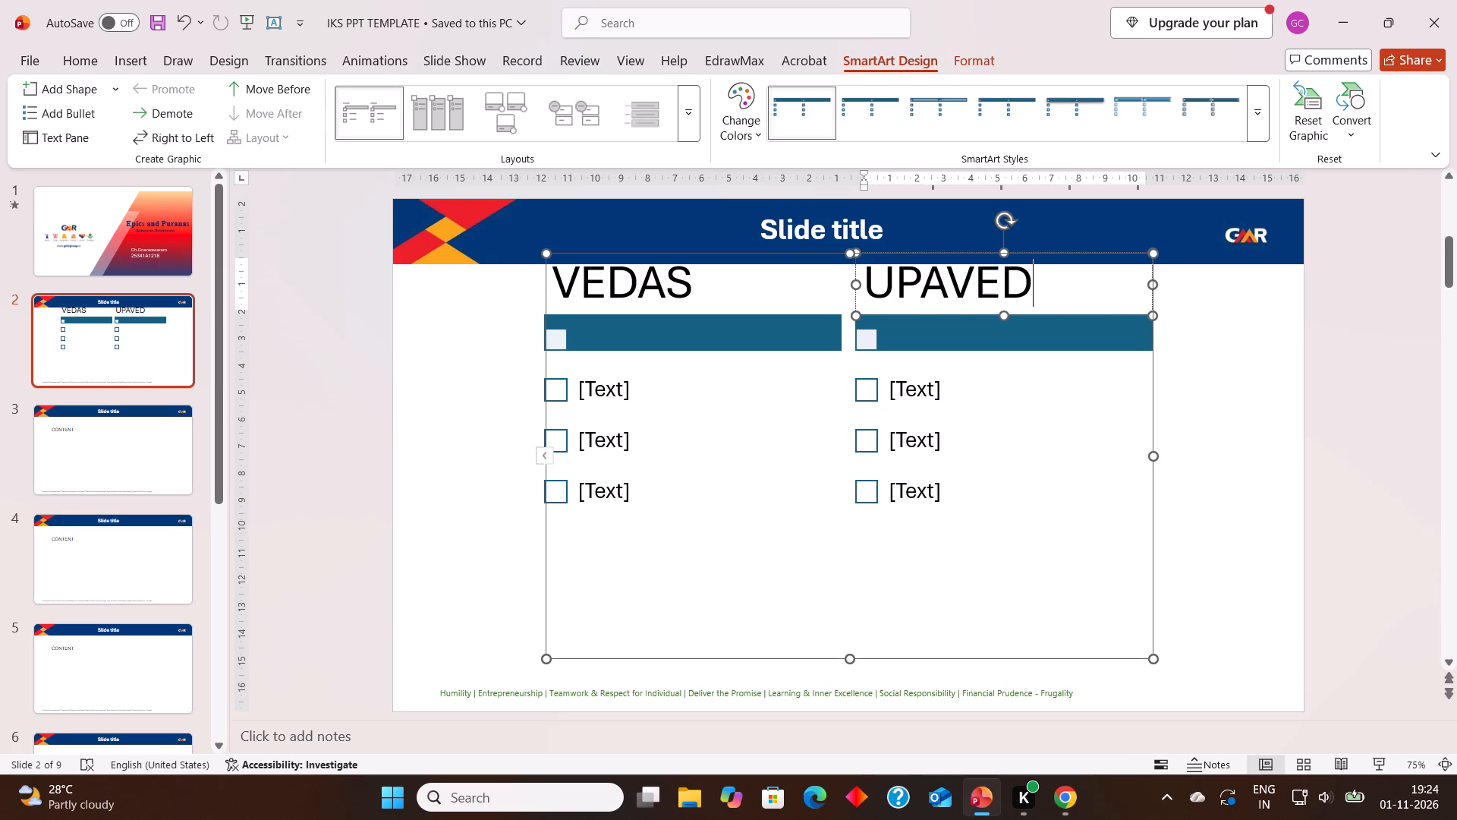
key(a)
Enter Rig Veda as the first list item under the VEDAS heading.
click(654, 326)
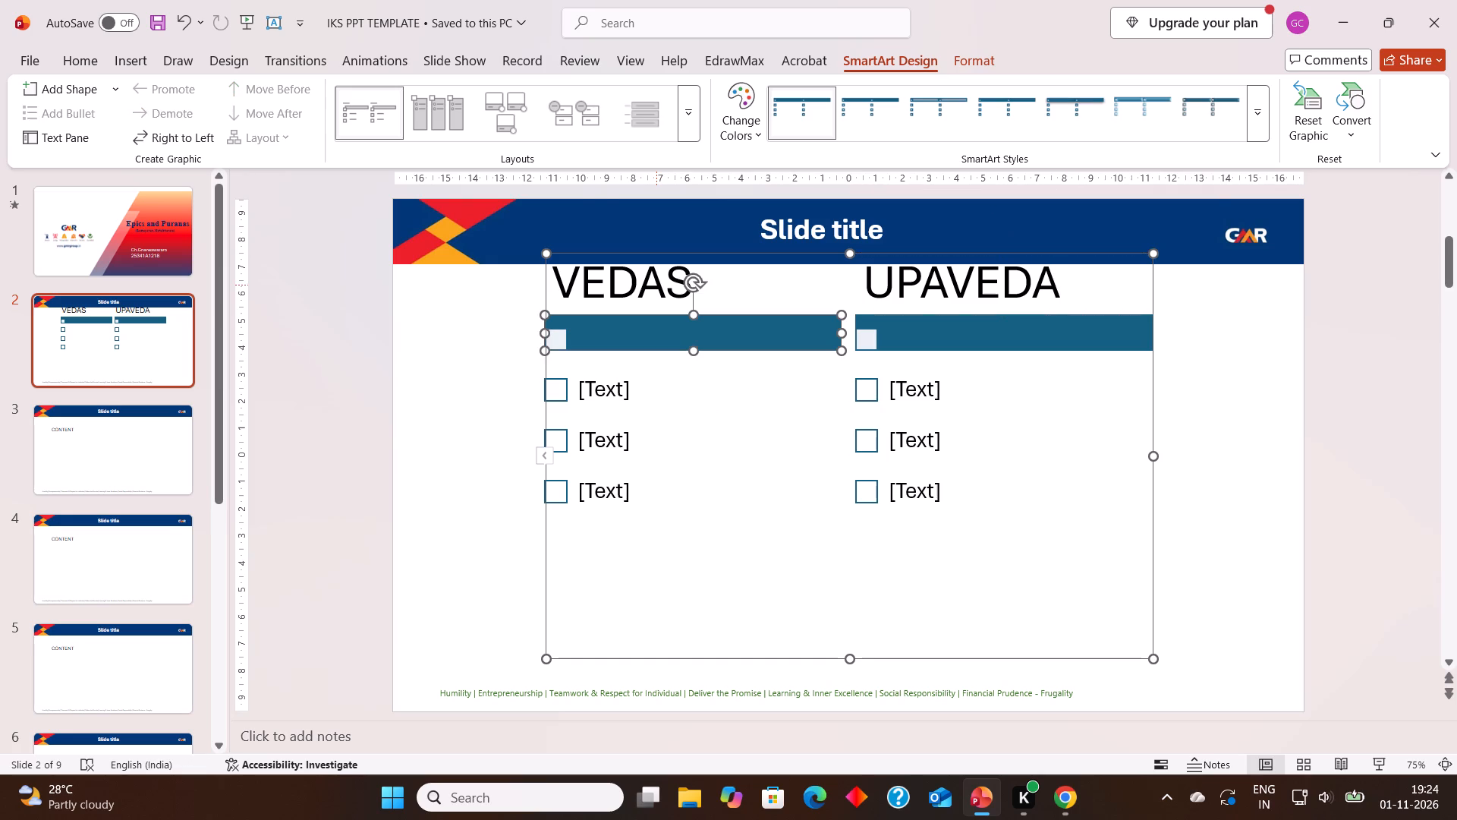
click(655, 336)
click(623, 392)
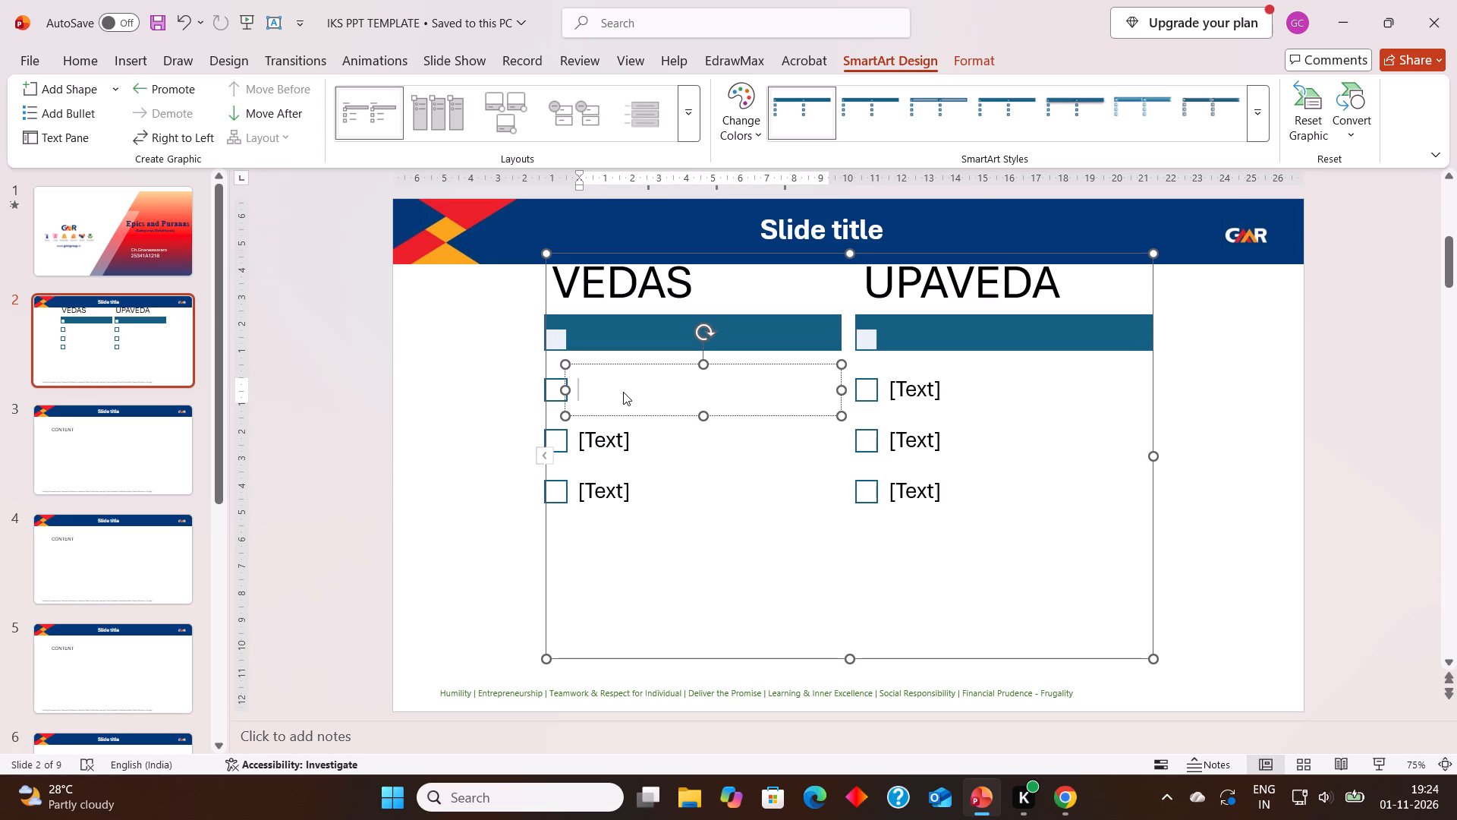
key(r)
text(ig)
key(e)
text(da)
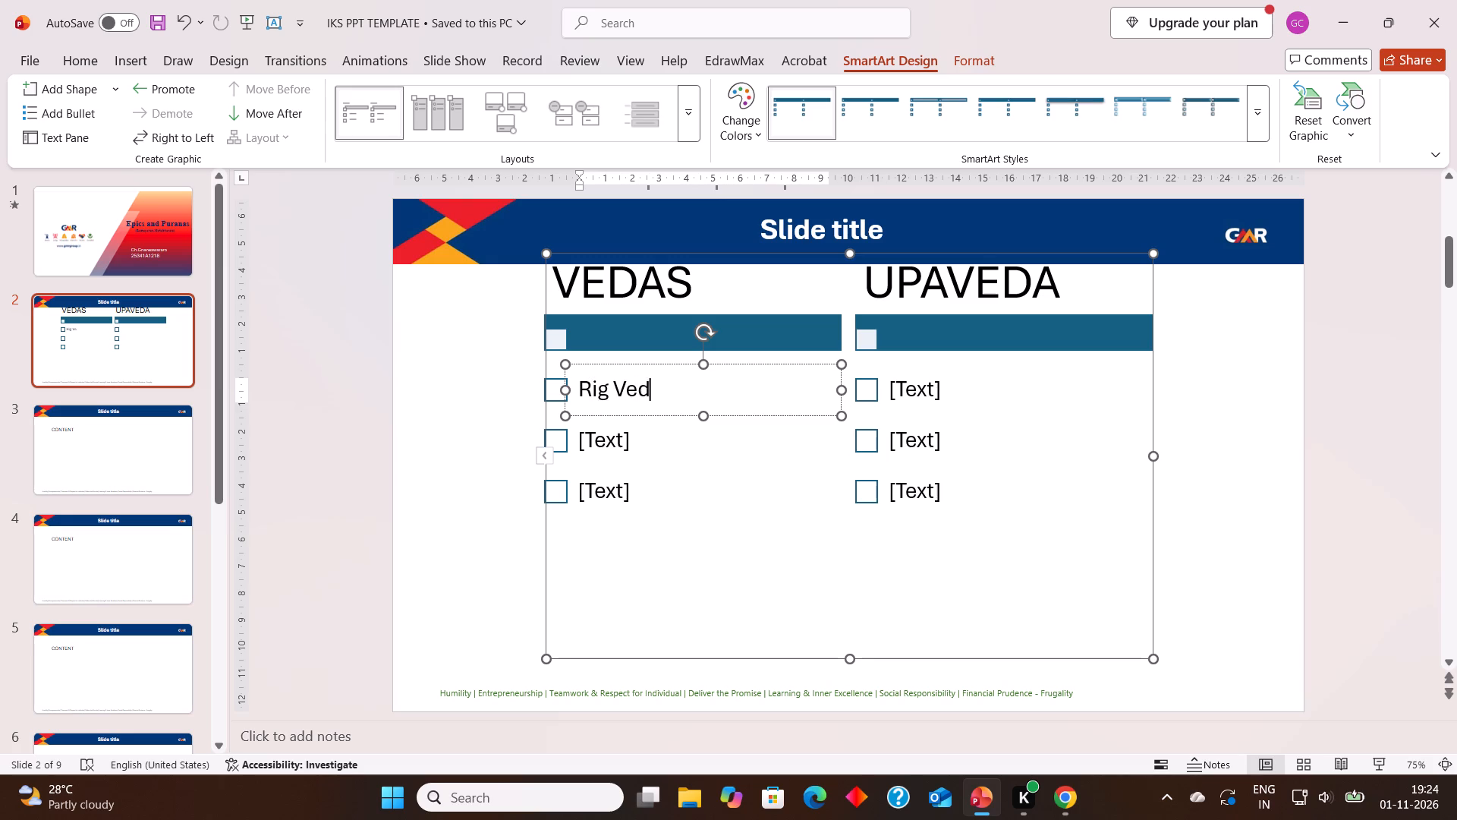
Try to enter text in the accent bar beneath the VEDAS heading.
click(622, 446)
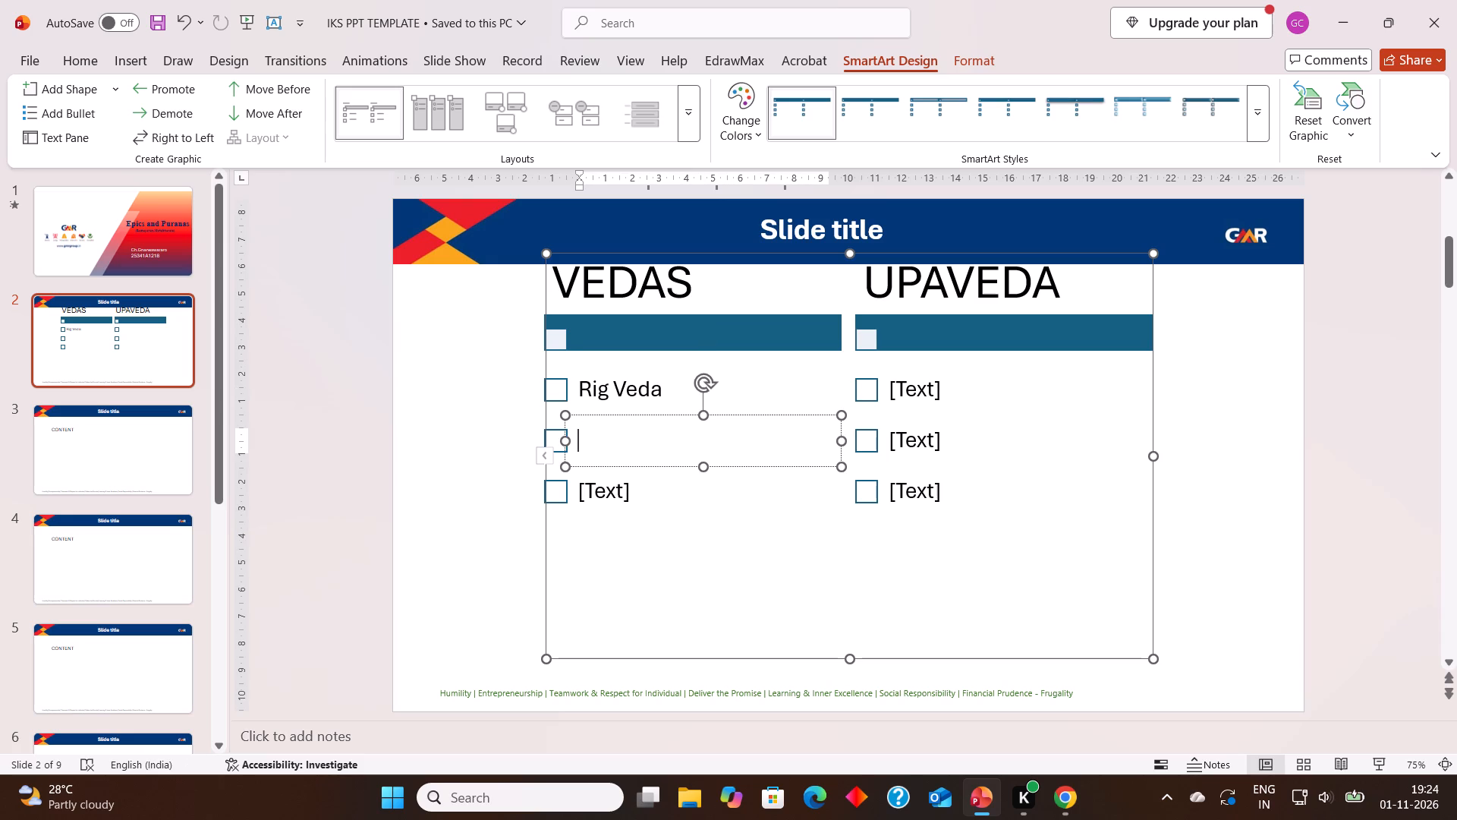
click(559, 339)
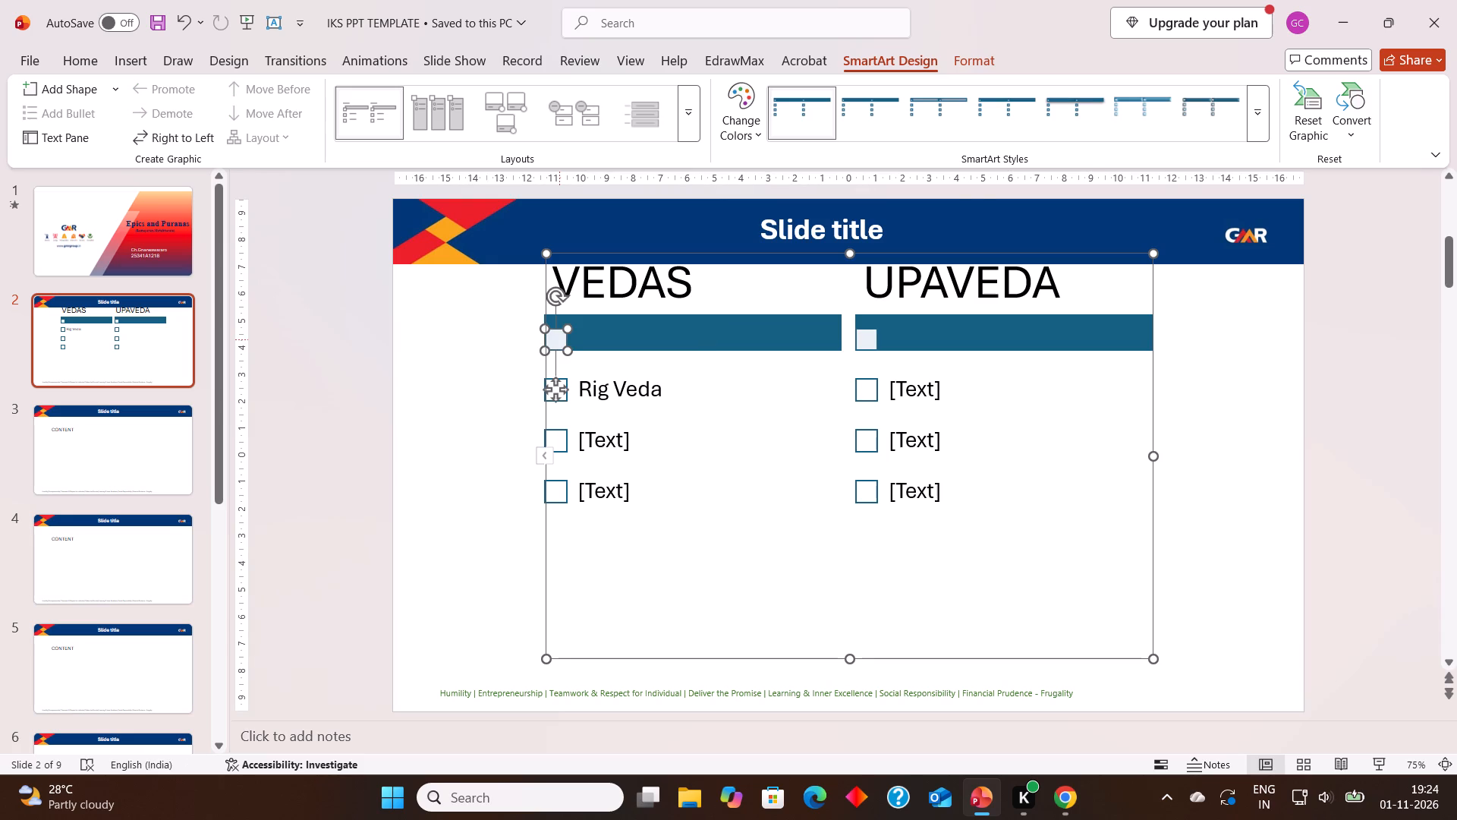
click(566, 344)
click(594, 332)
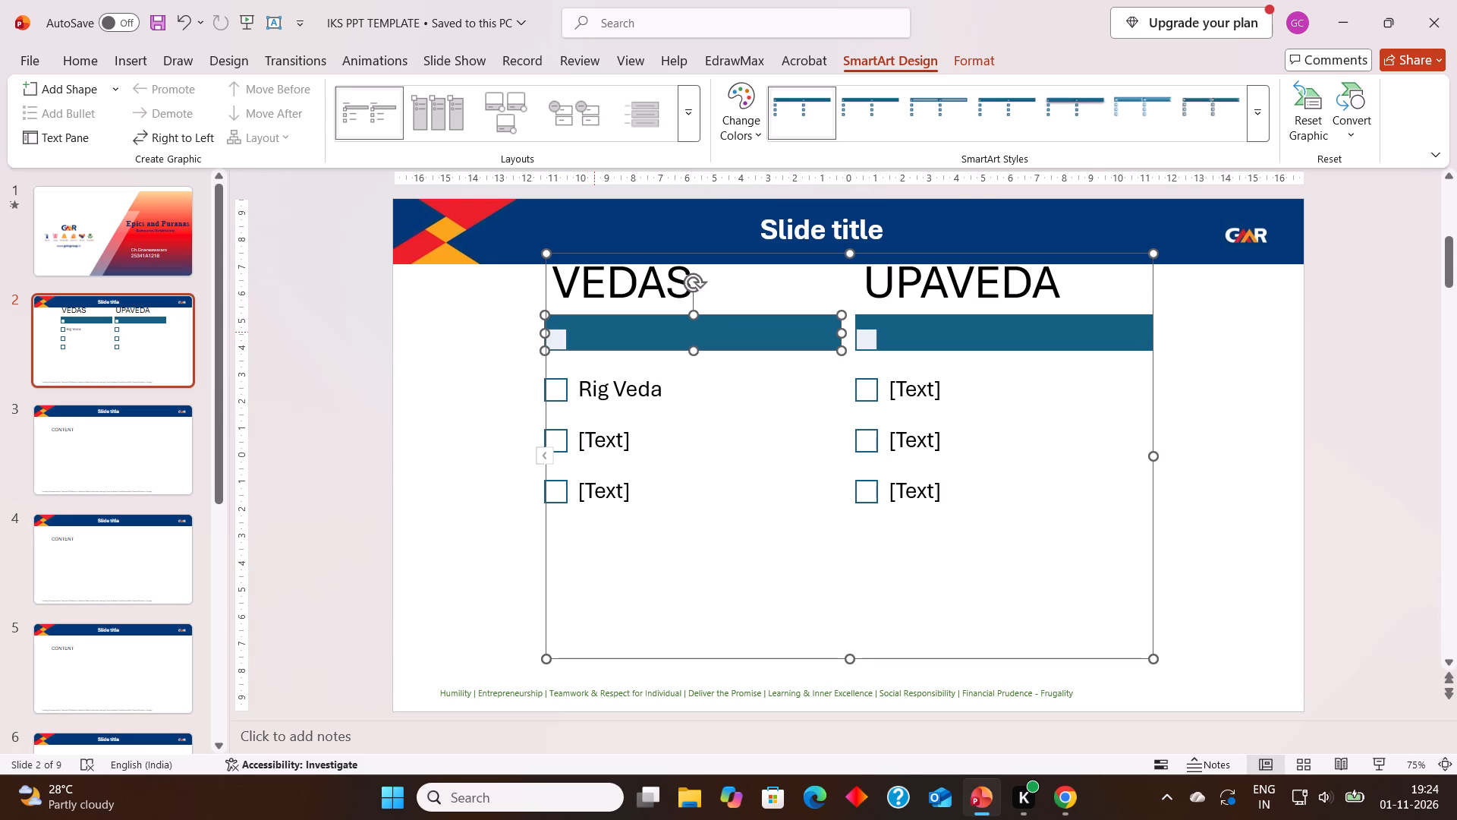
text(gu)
Shrink the accent bar beneath the VEDAS heading to a short, thin strip.
drag(842, 315, 757, 337)
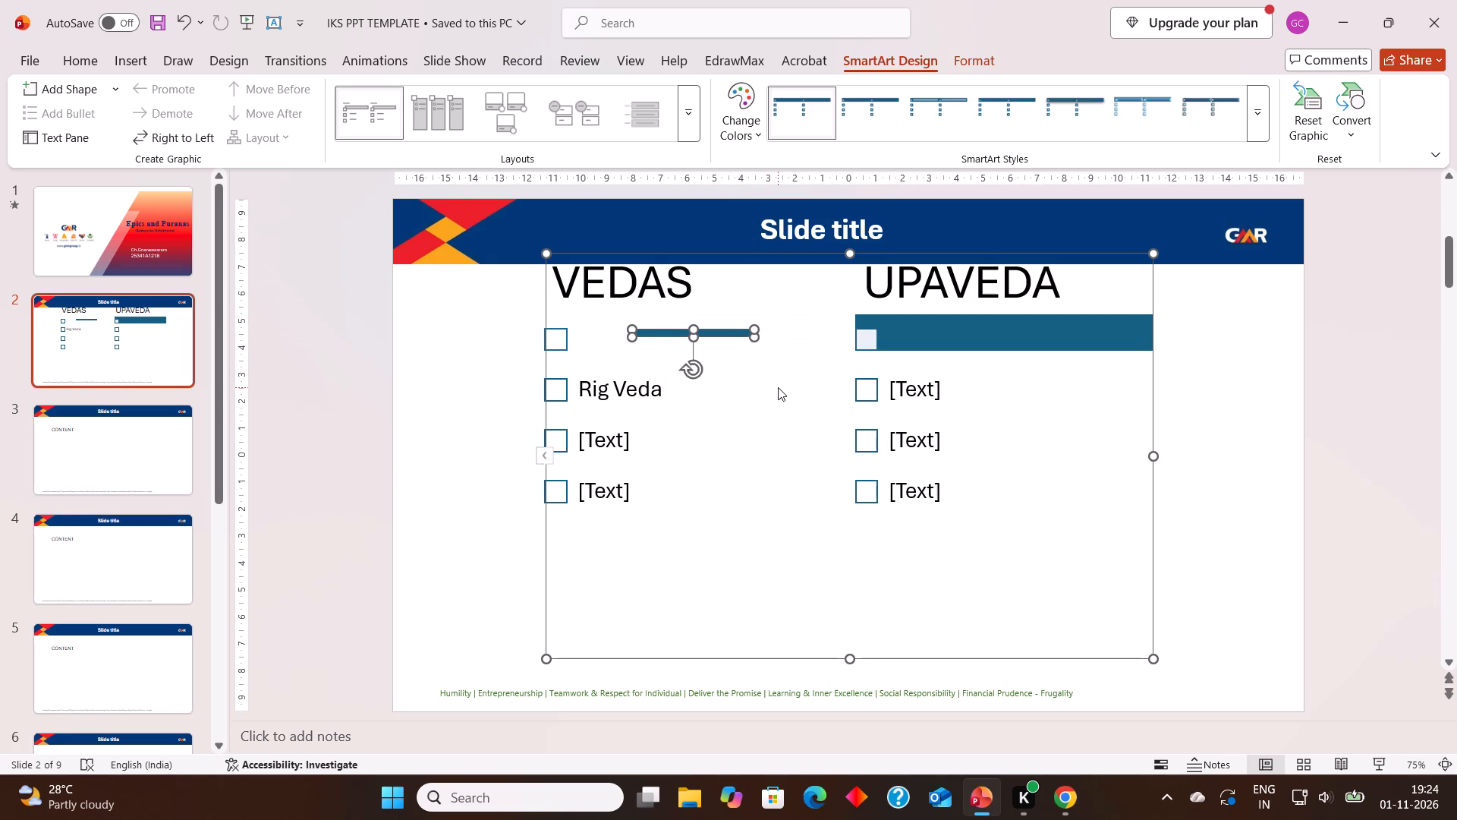
click(778, 387)
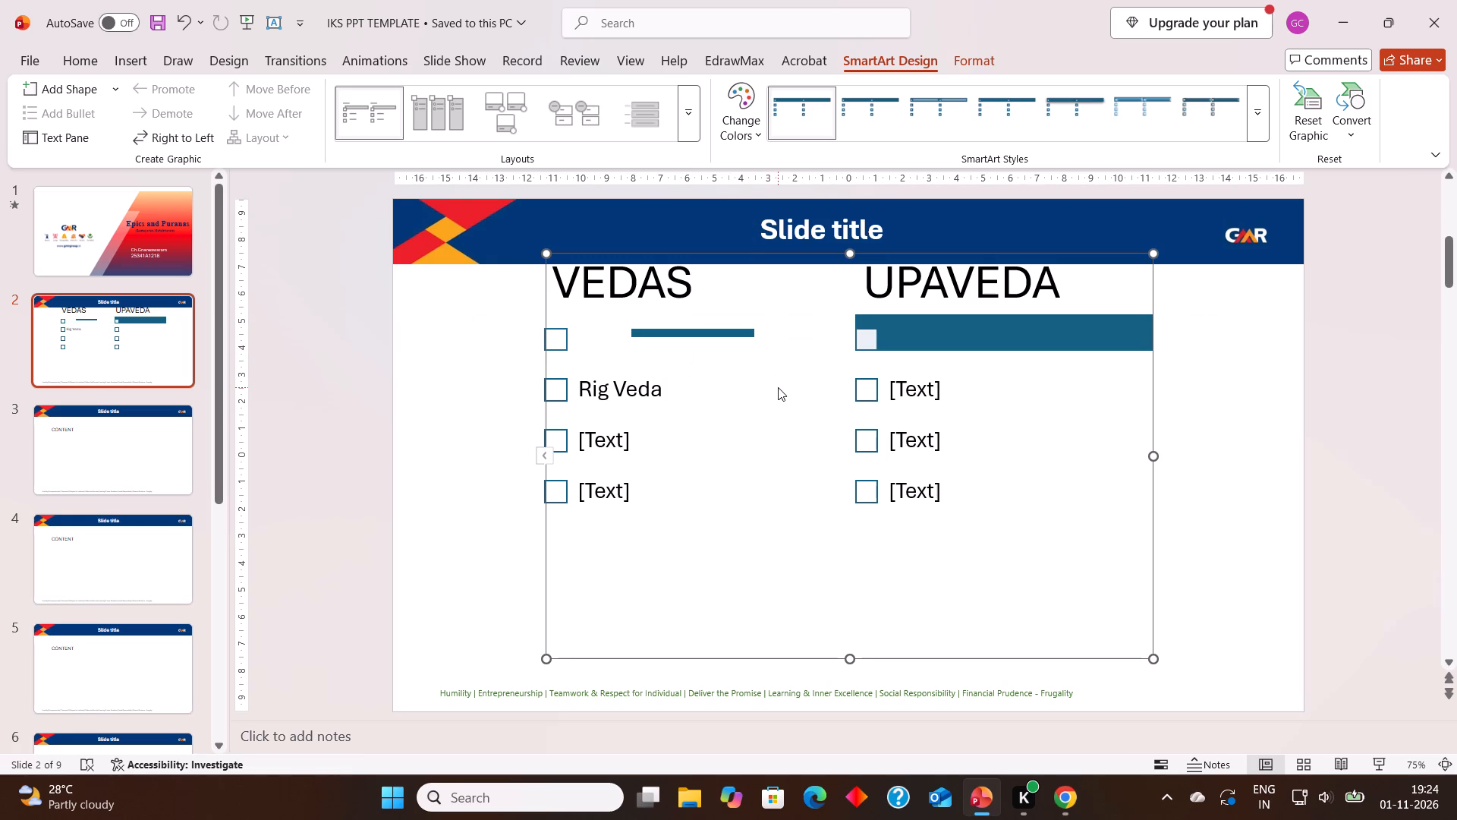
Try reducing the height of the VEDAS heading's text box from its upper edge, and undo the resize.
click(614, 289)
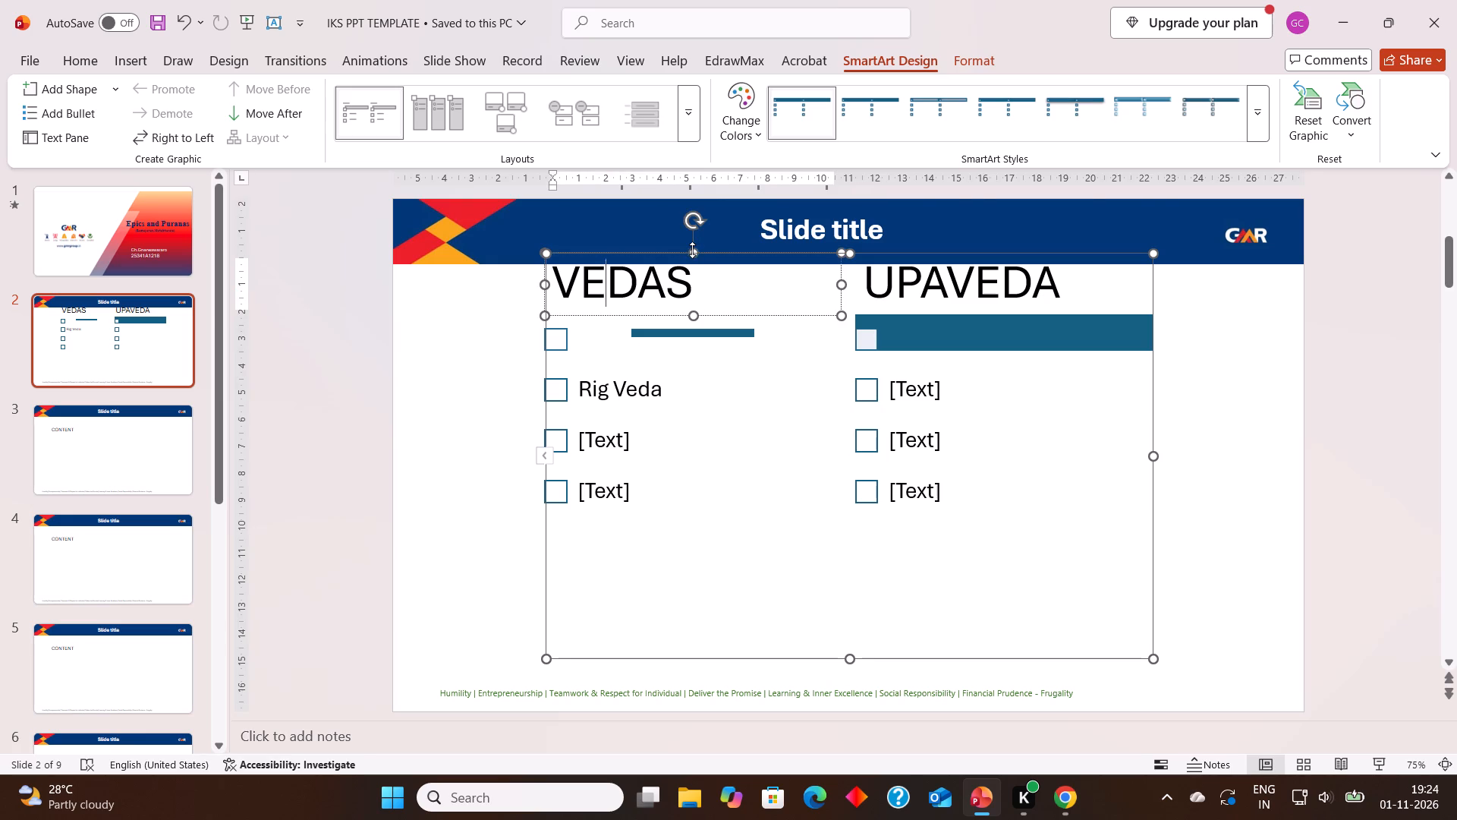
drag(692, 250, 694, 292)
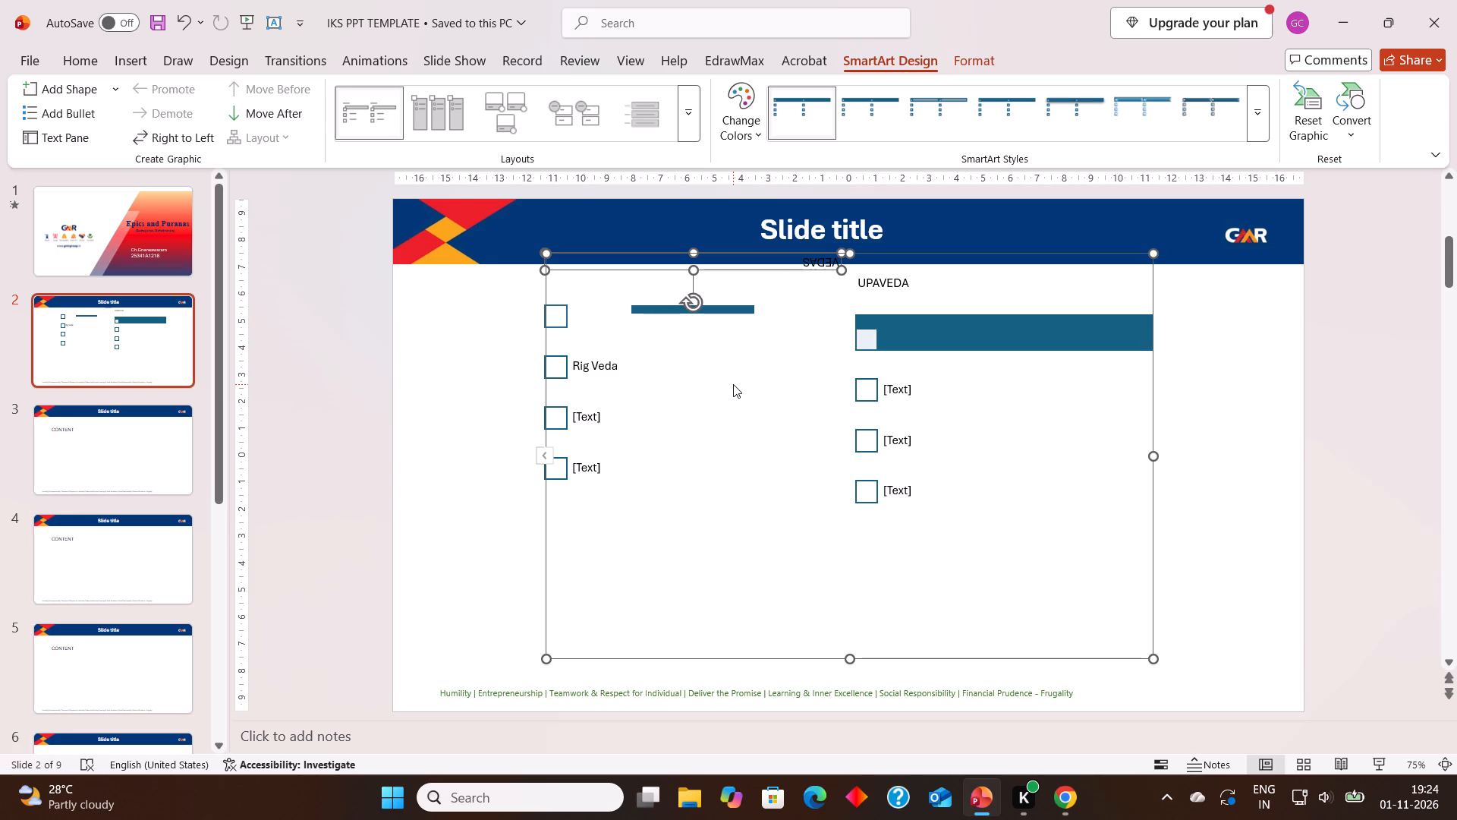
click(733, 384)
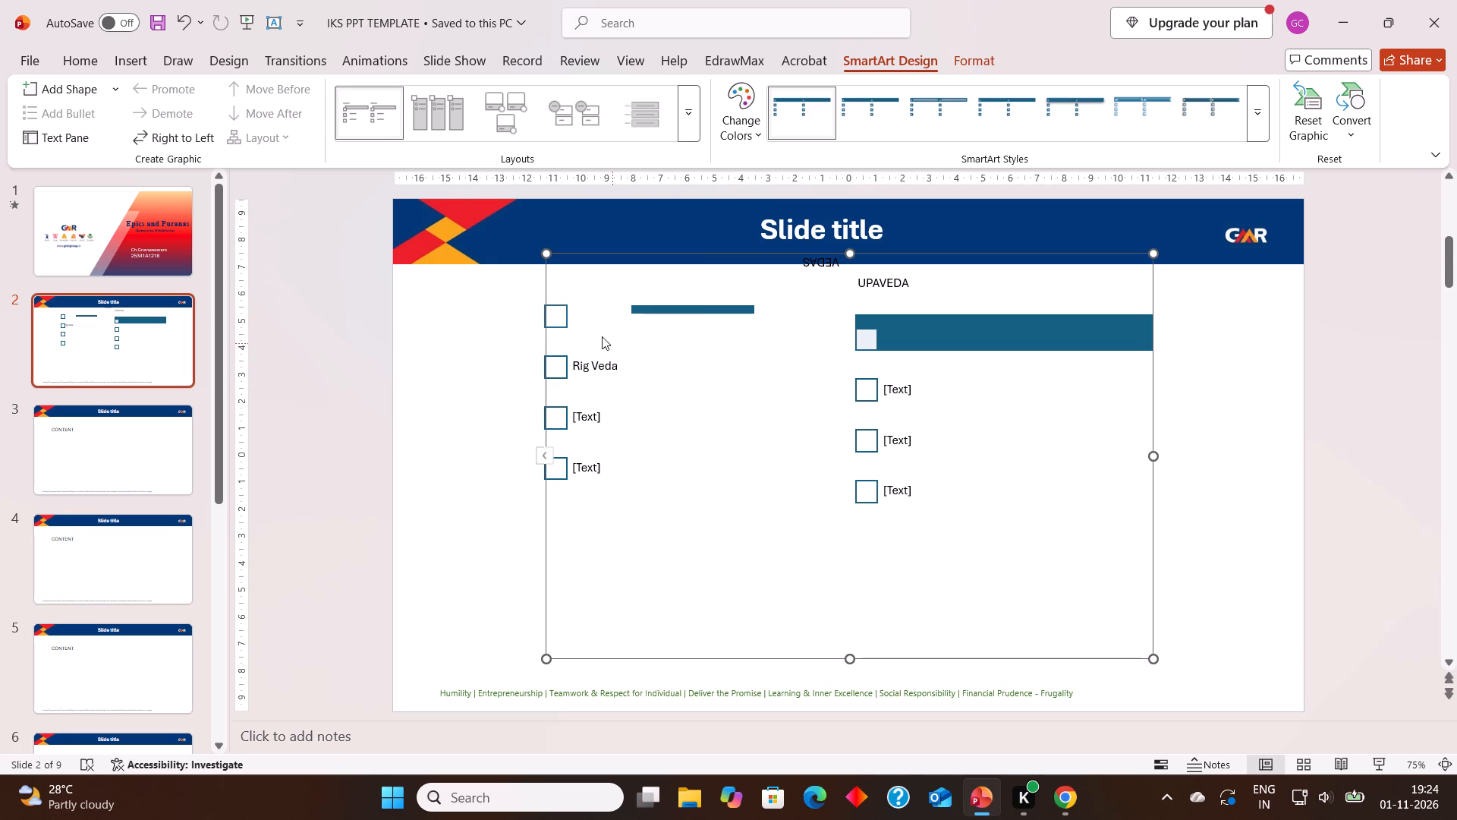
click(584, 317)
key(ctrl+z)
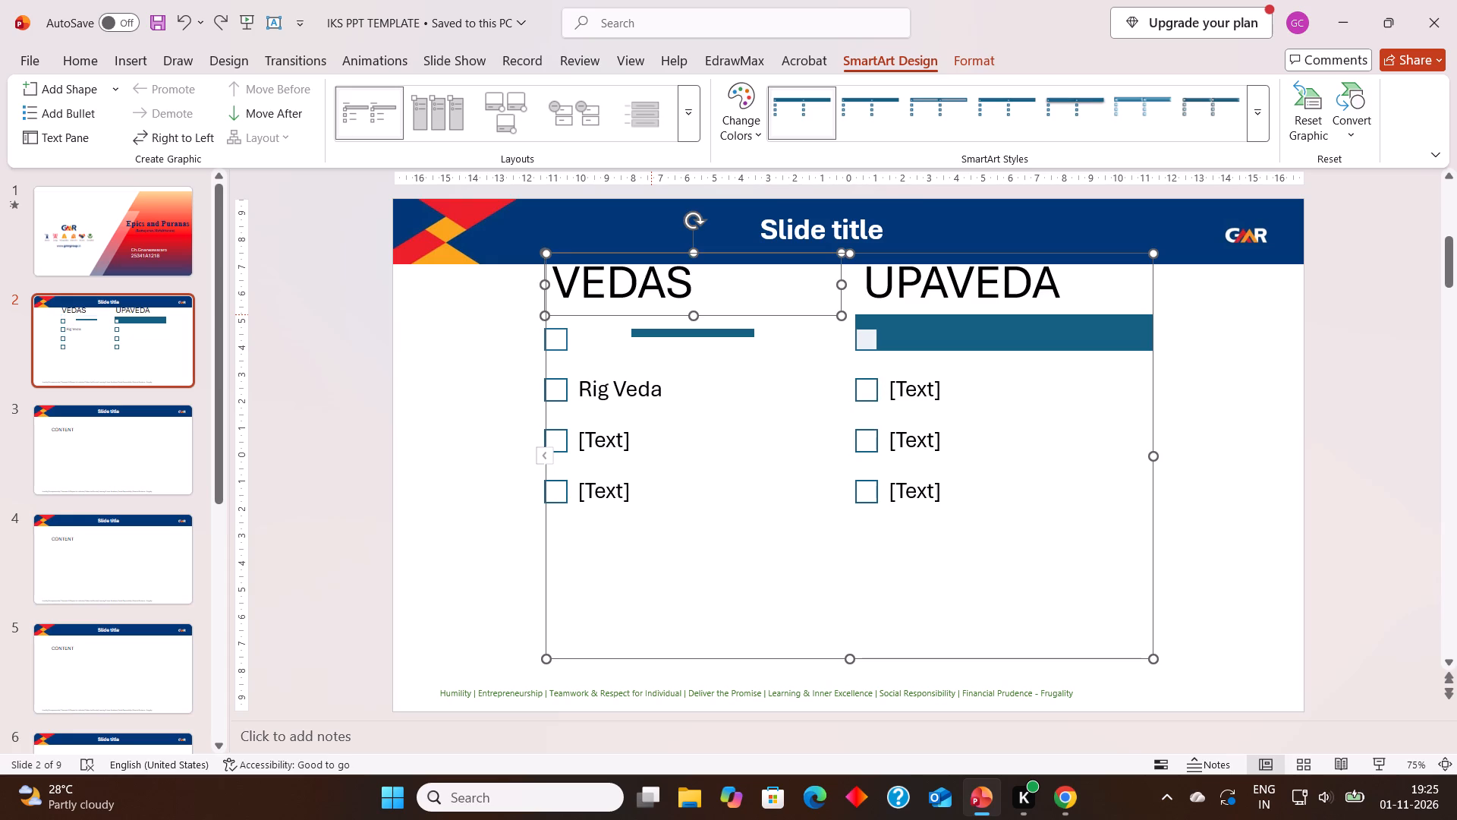
Enter Yajur Veda as the second list item under the VEDAS heading.
click(628, 443)
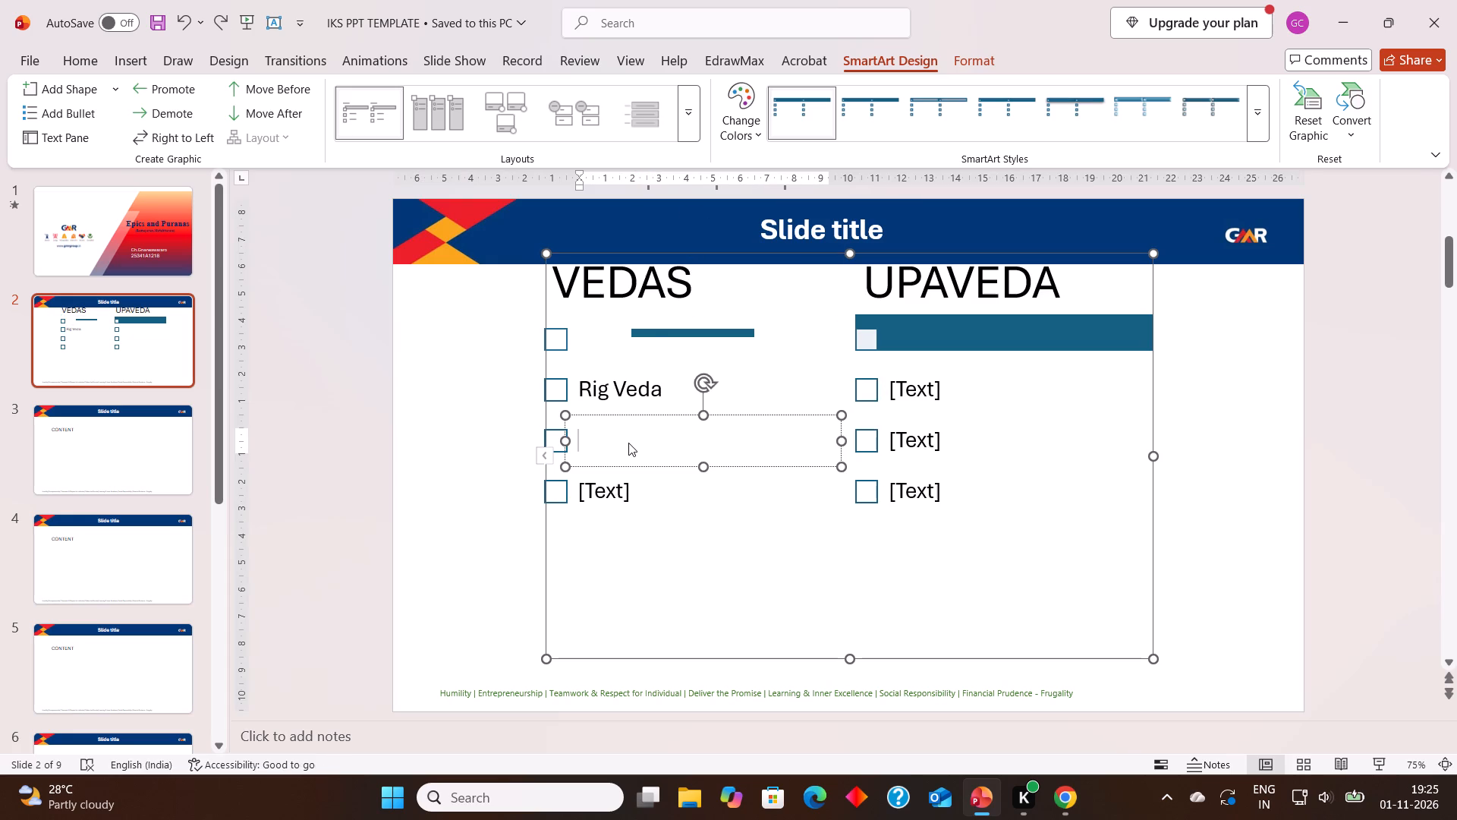
key(y)
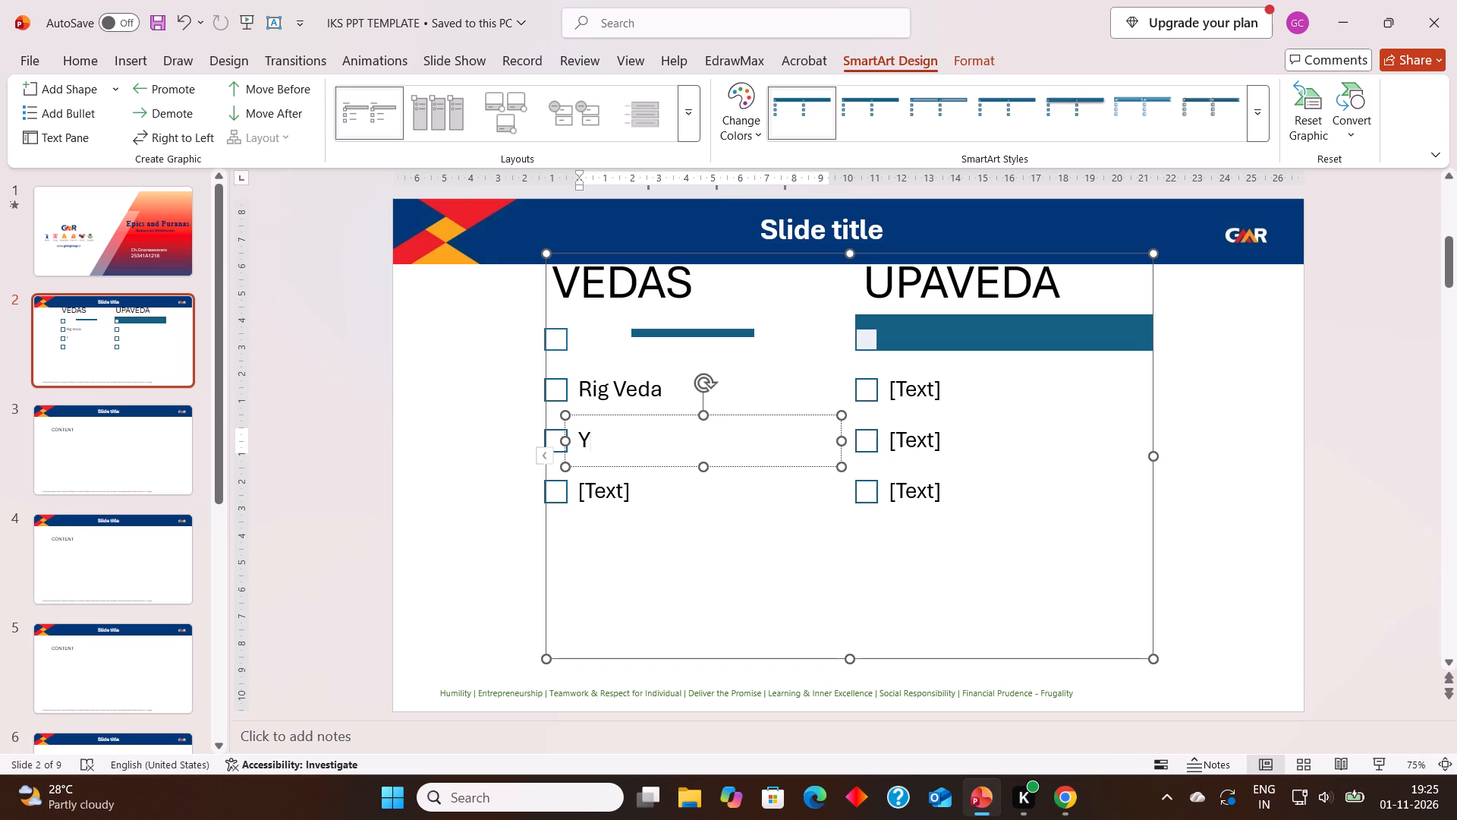
text(aju)
key(r)
key(space)
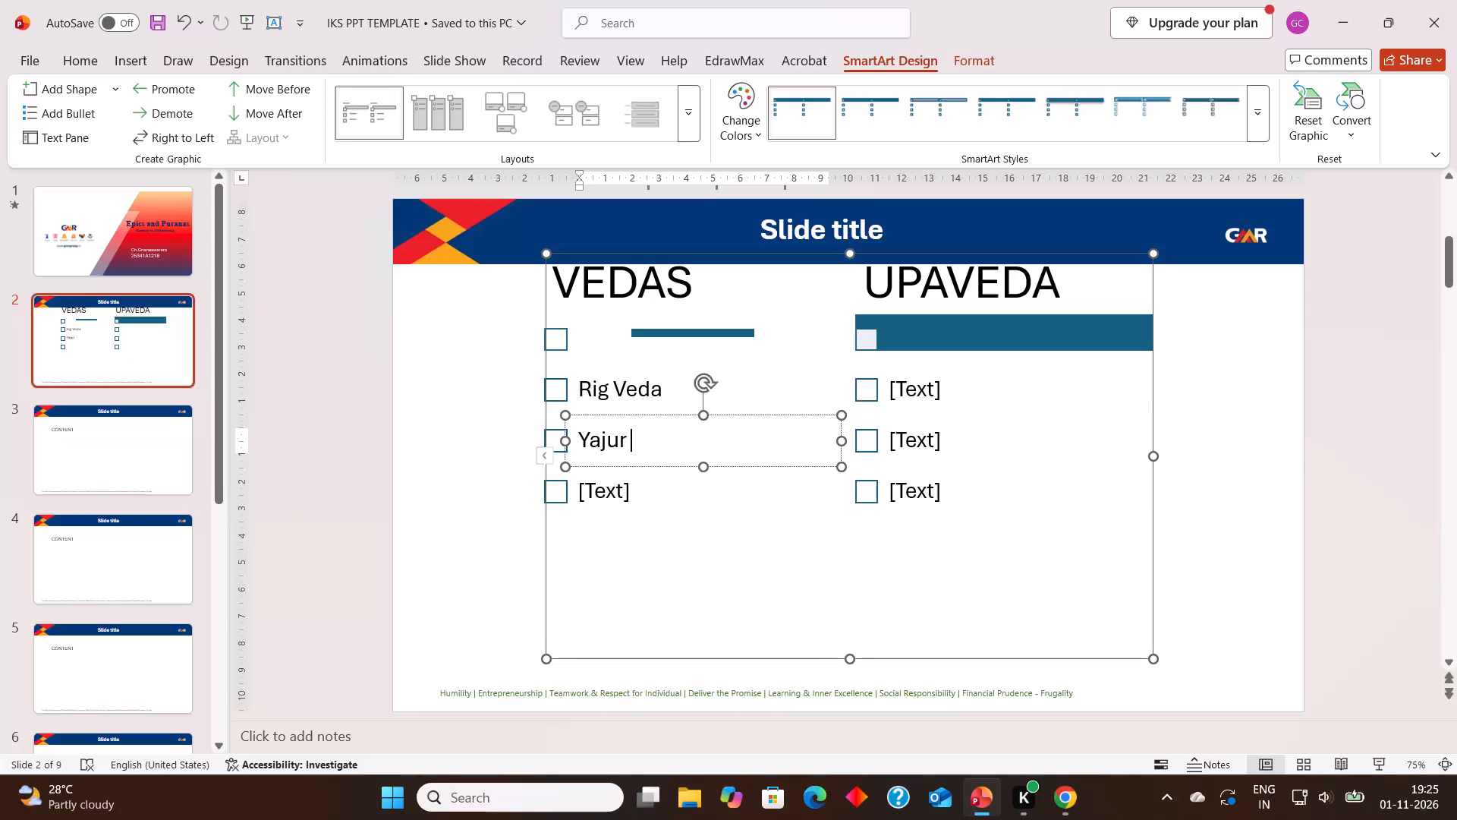
text(eda)
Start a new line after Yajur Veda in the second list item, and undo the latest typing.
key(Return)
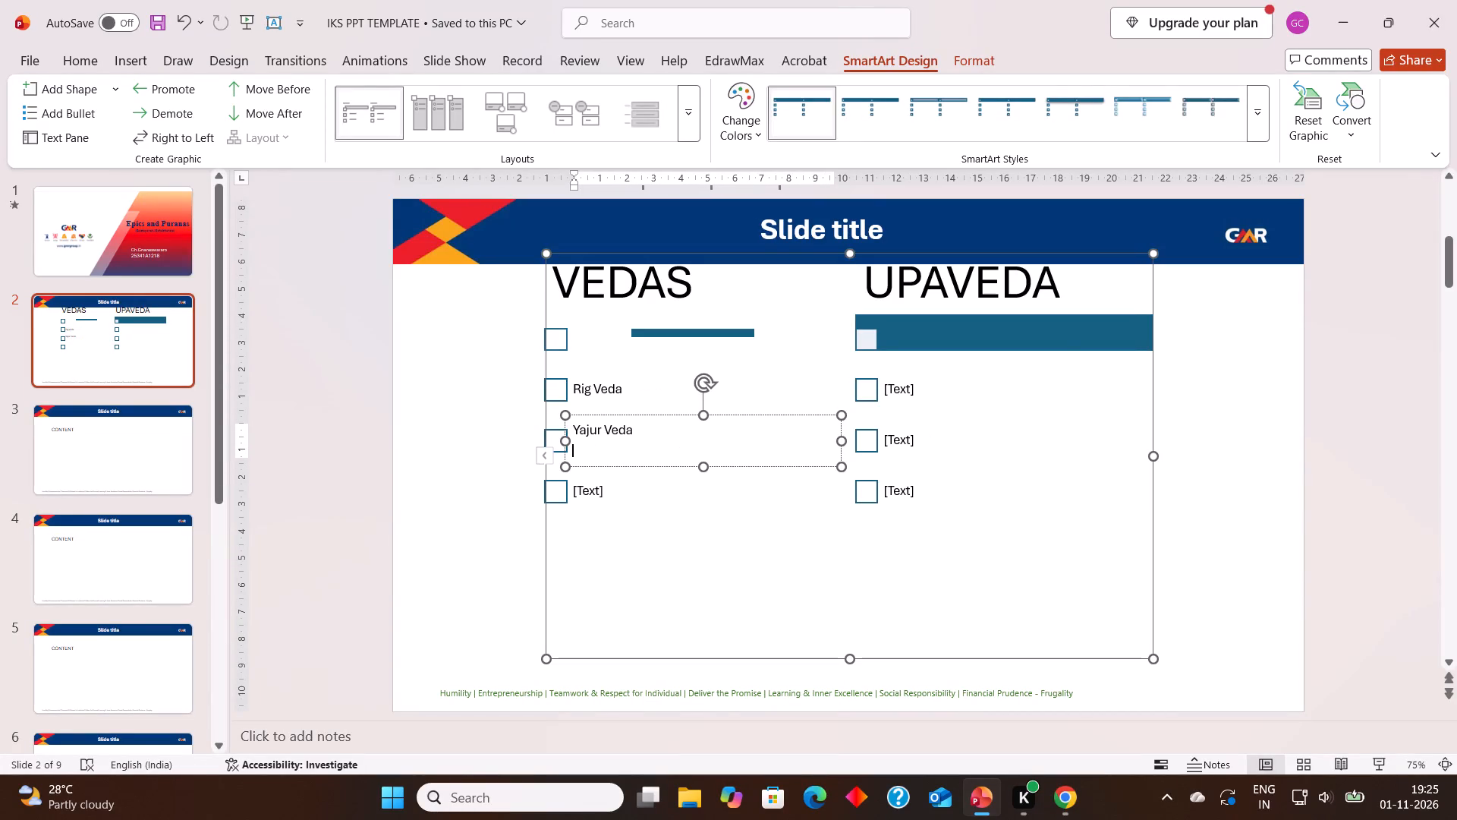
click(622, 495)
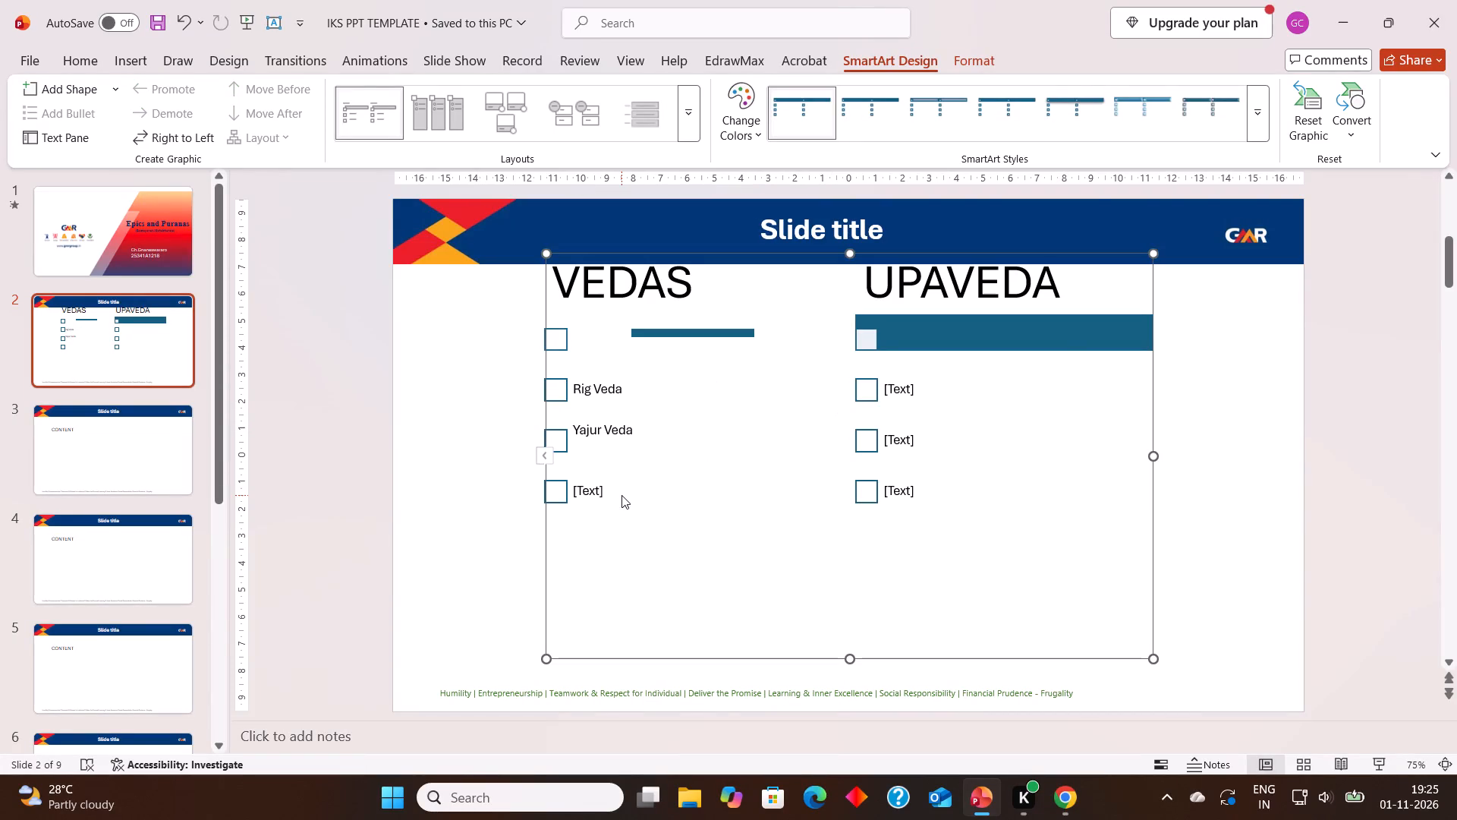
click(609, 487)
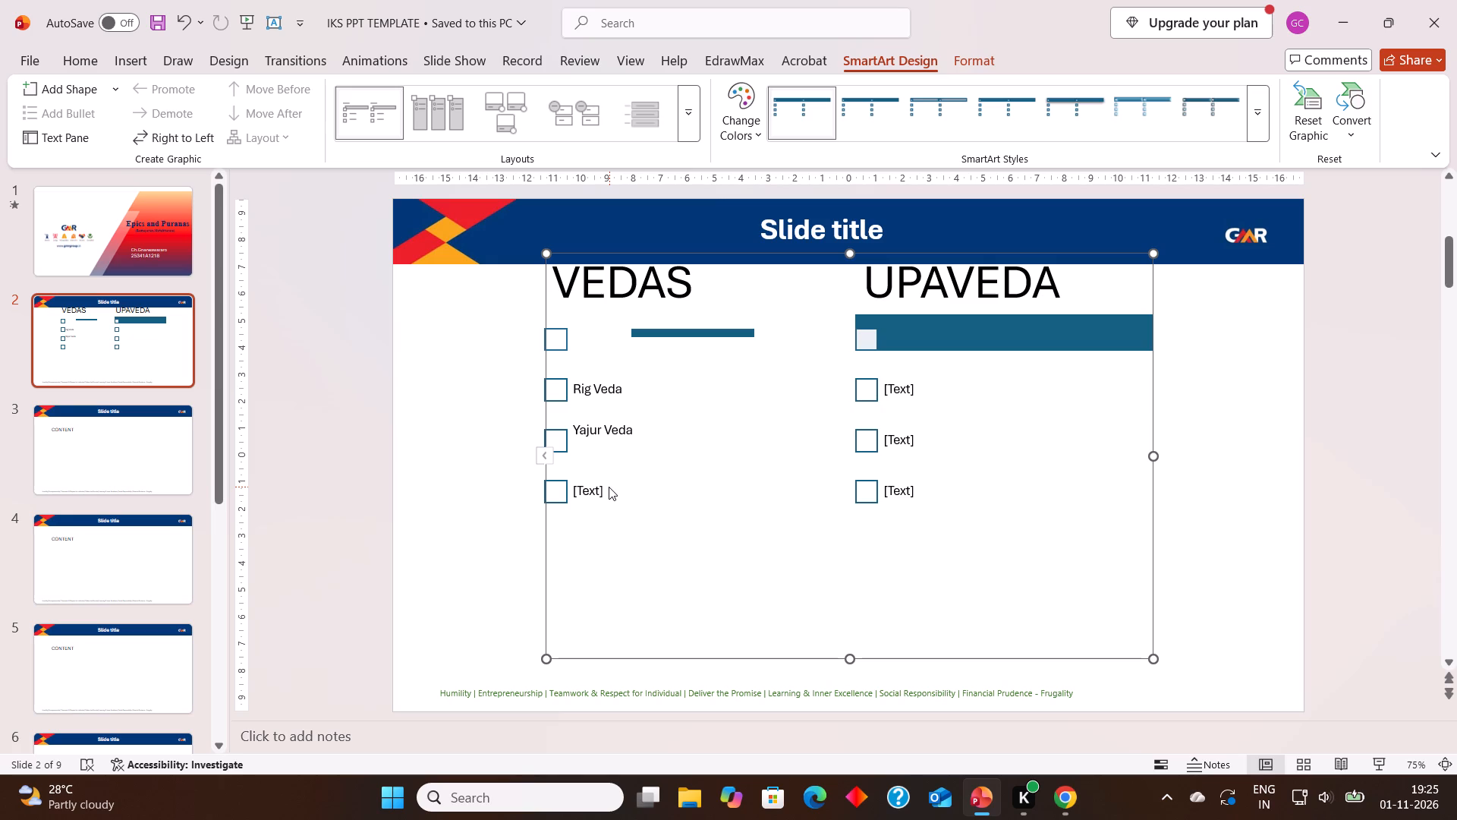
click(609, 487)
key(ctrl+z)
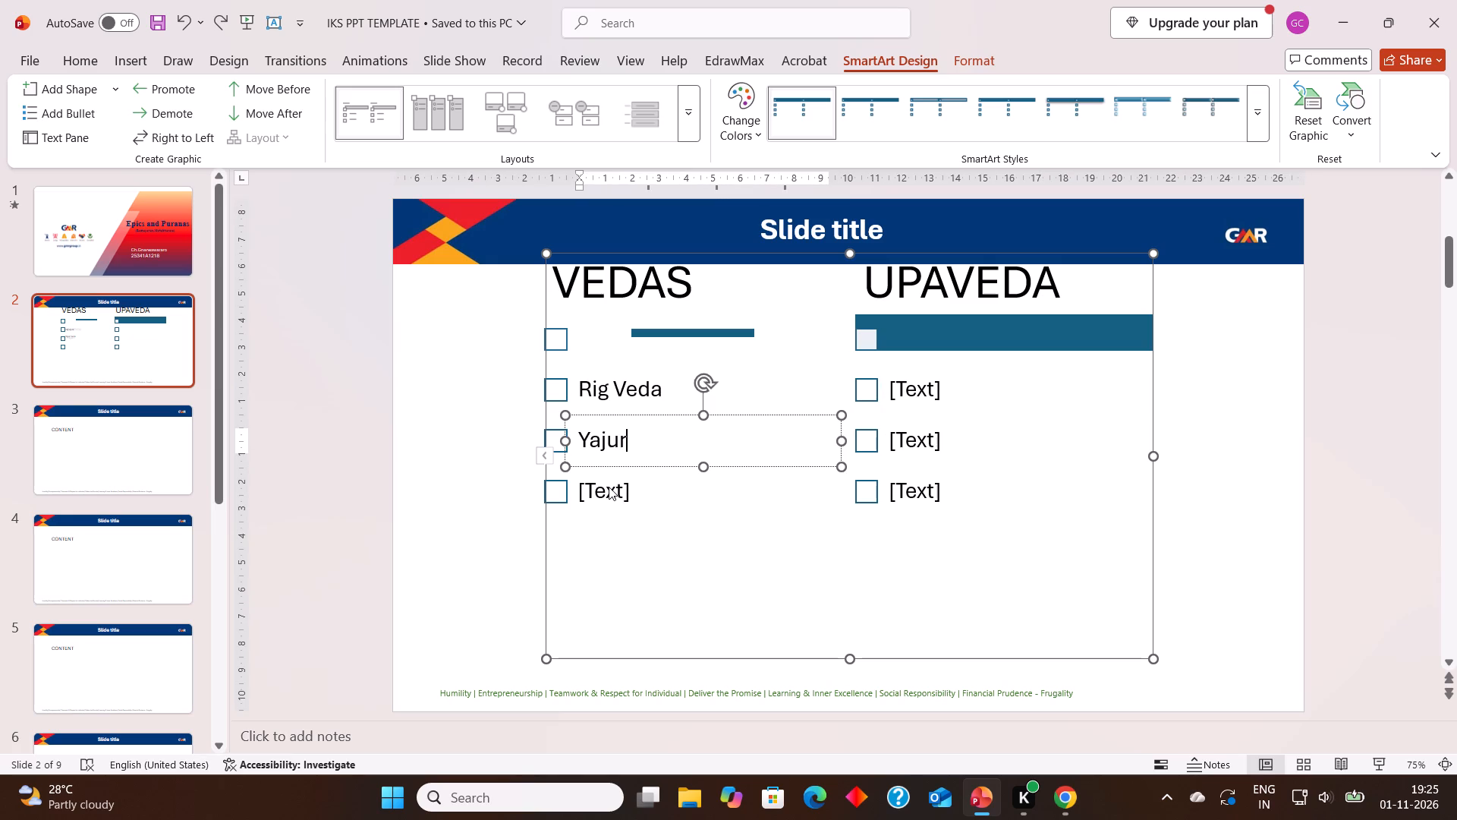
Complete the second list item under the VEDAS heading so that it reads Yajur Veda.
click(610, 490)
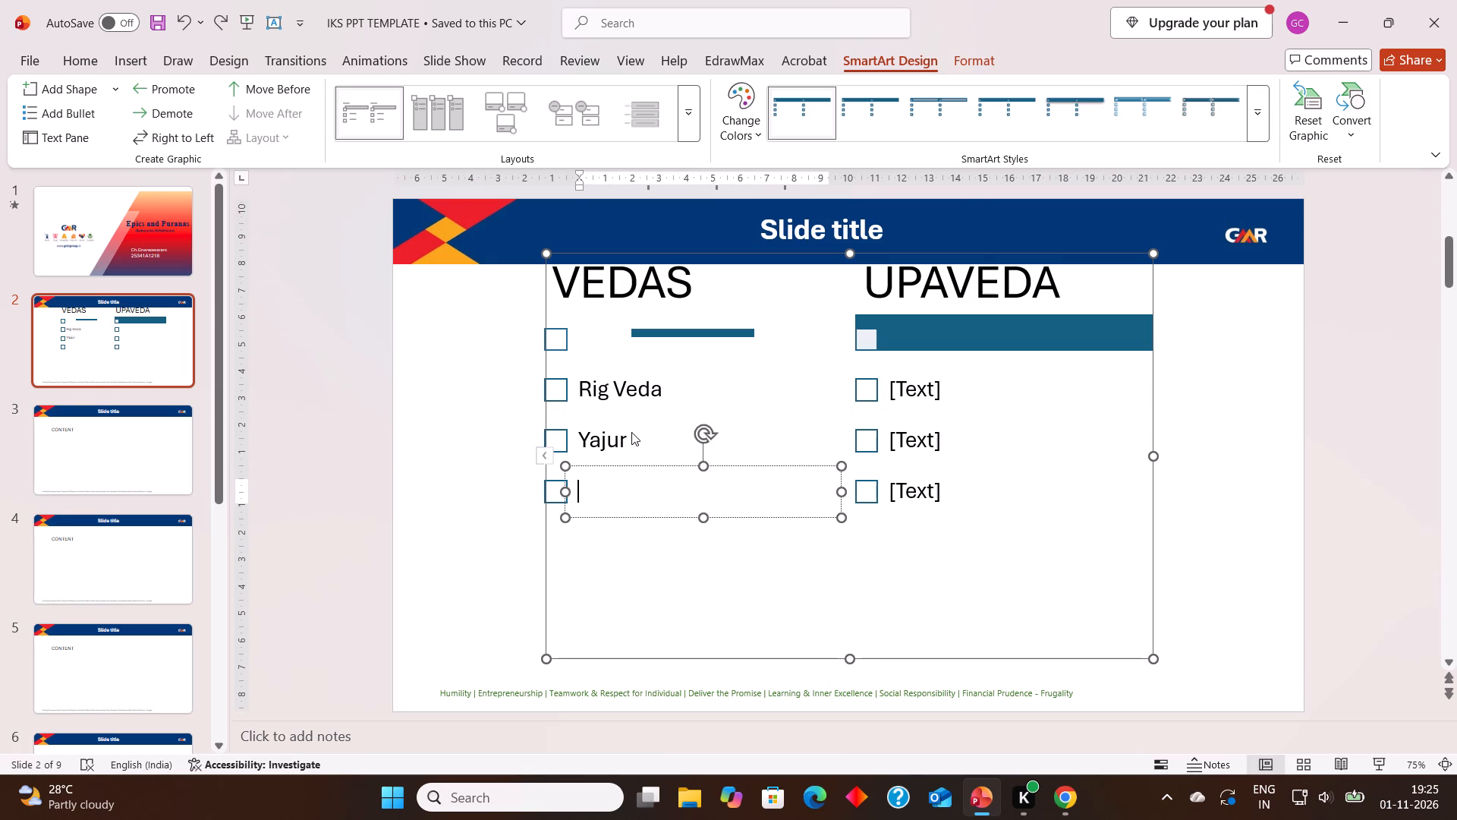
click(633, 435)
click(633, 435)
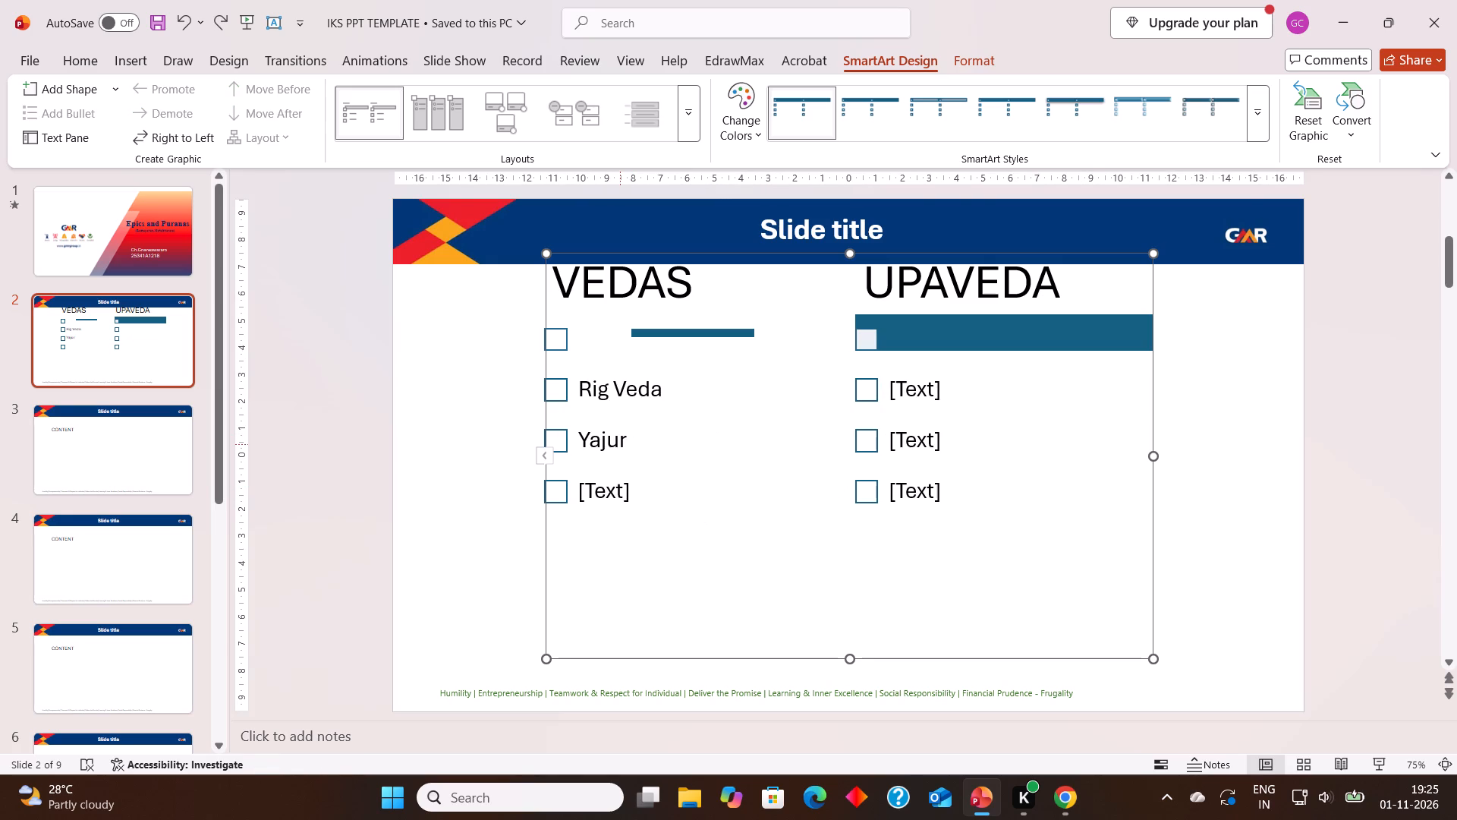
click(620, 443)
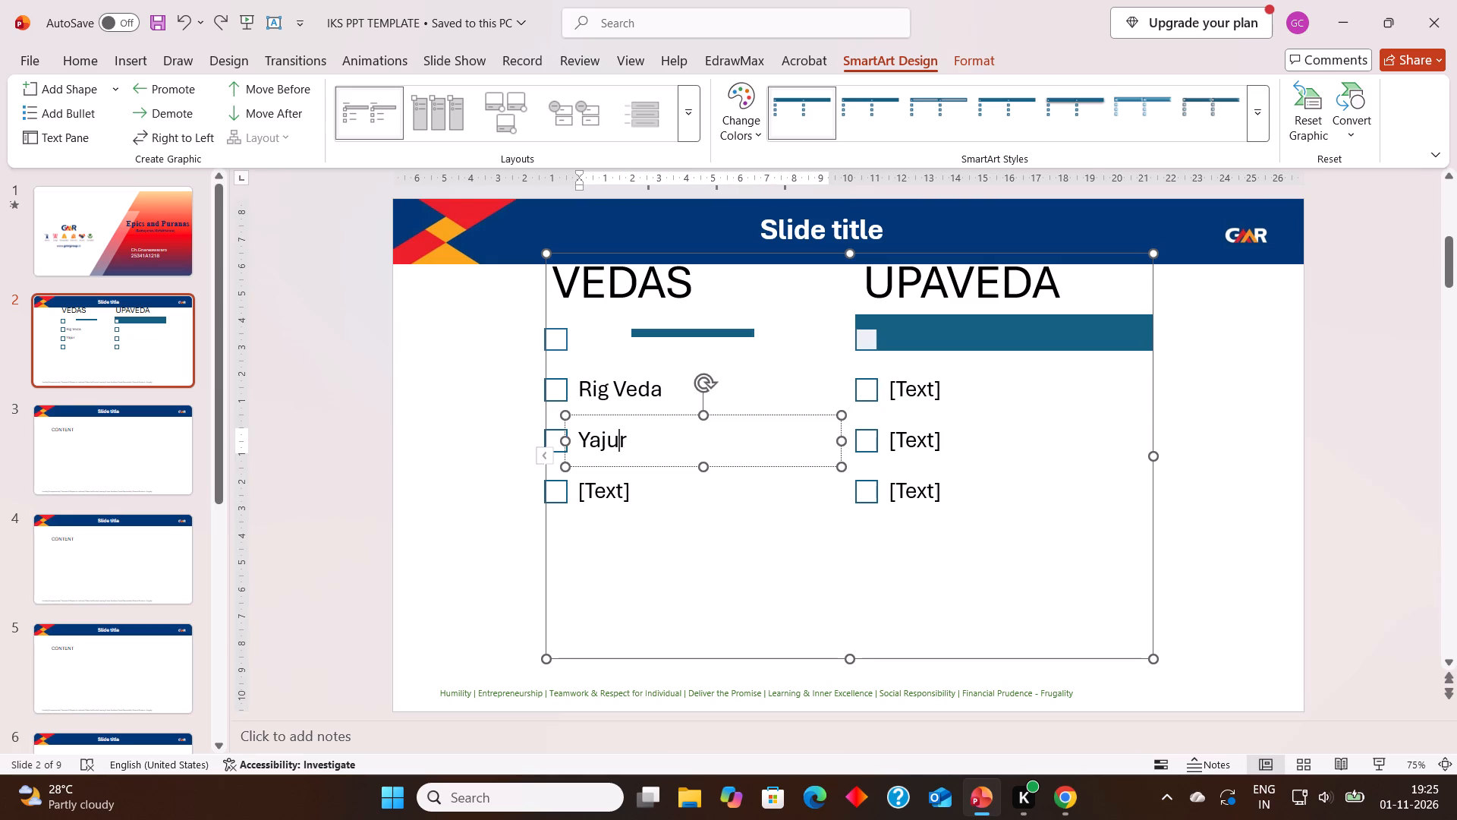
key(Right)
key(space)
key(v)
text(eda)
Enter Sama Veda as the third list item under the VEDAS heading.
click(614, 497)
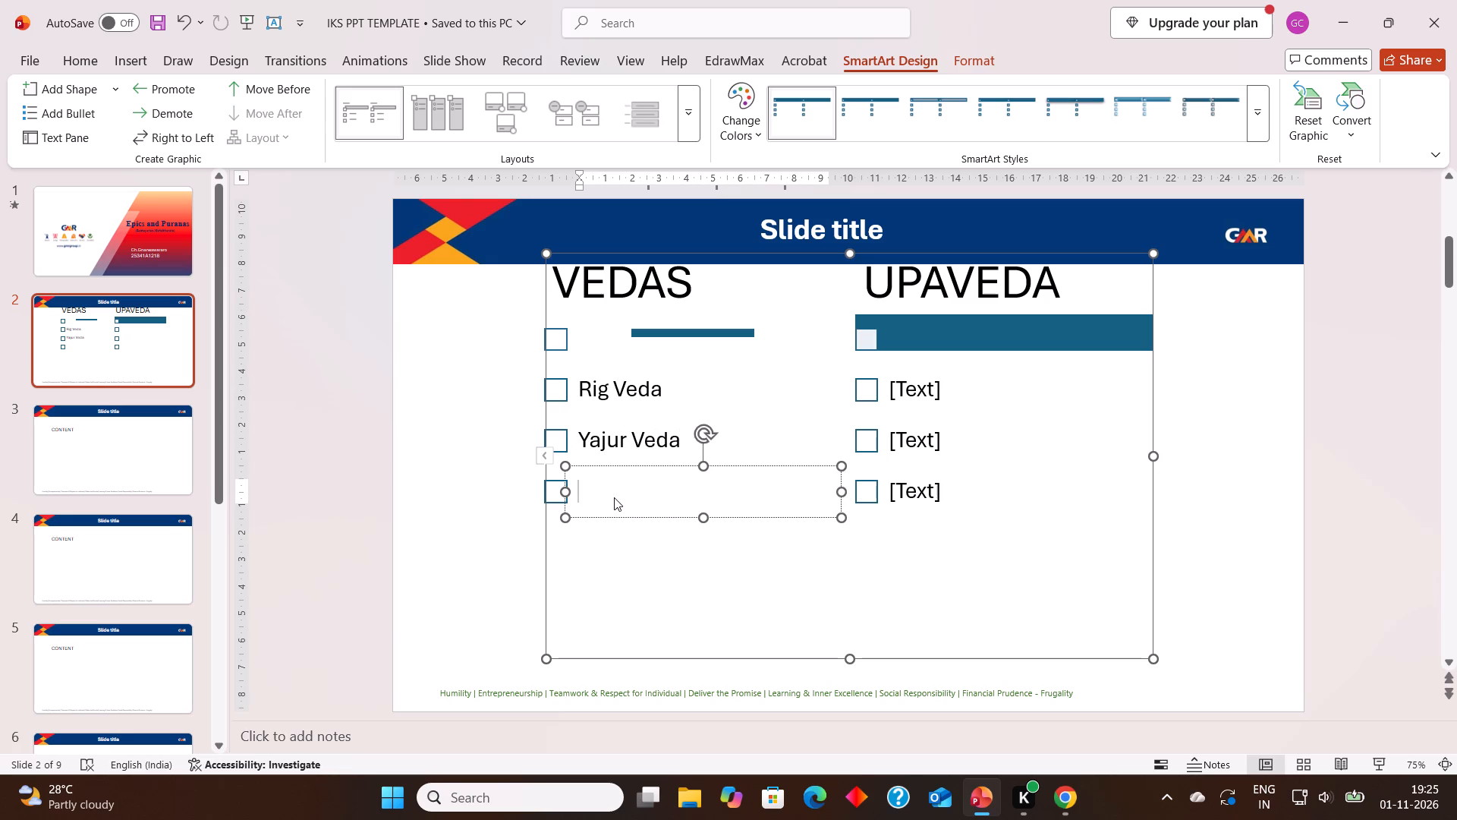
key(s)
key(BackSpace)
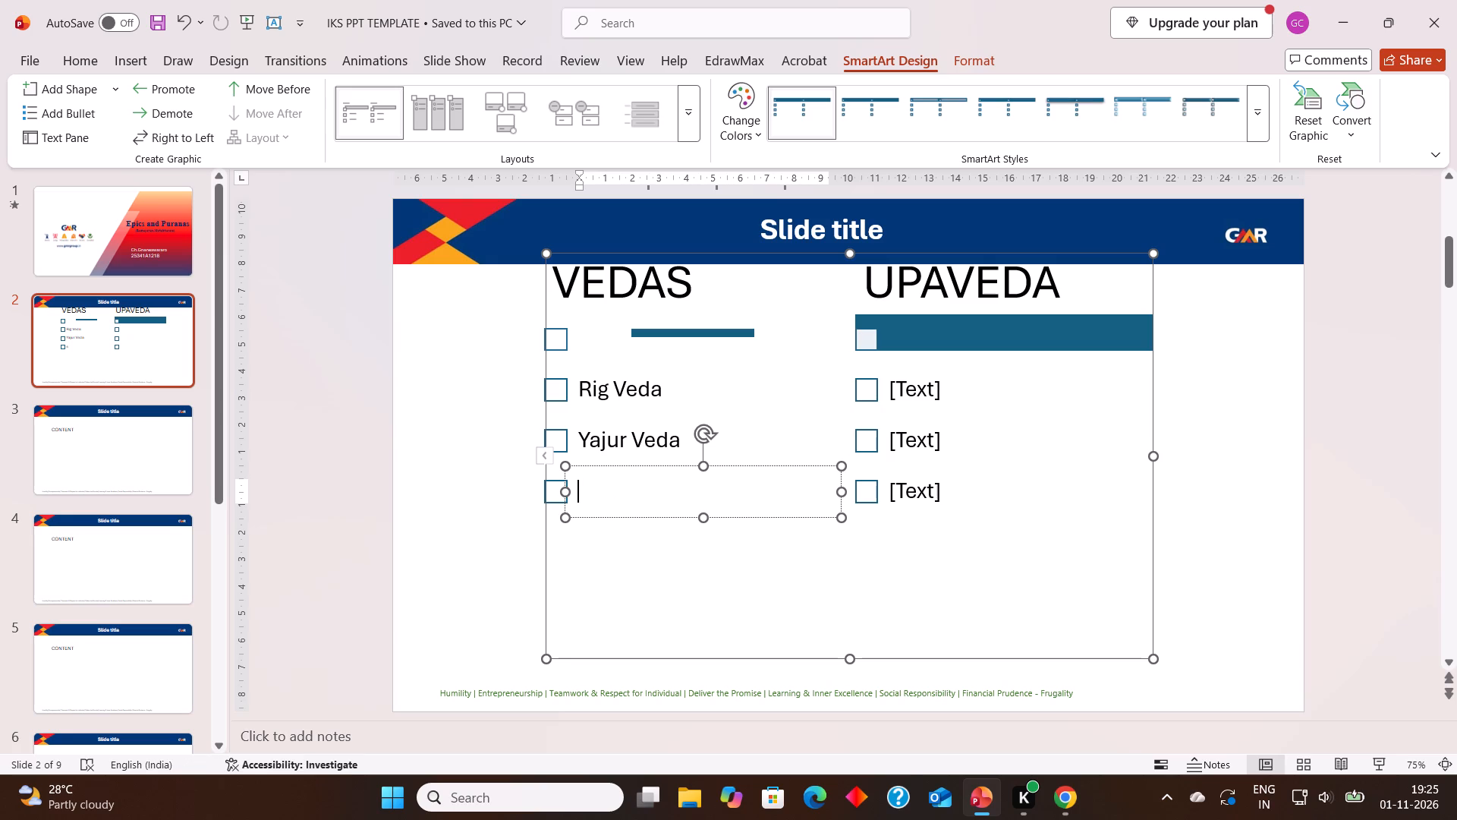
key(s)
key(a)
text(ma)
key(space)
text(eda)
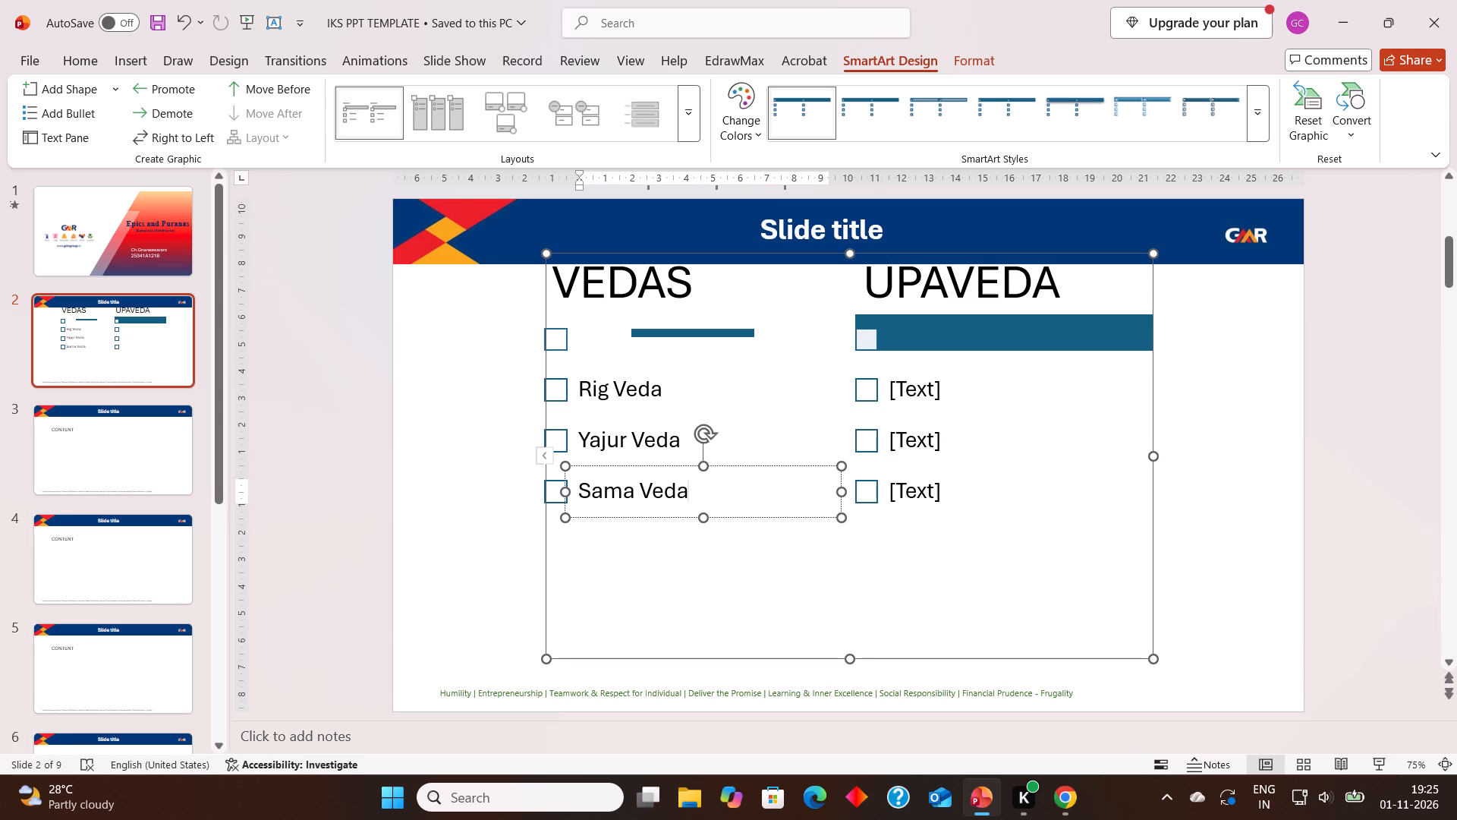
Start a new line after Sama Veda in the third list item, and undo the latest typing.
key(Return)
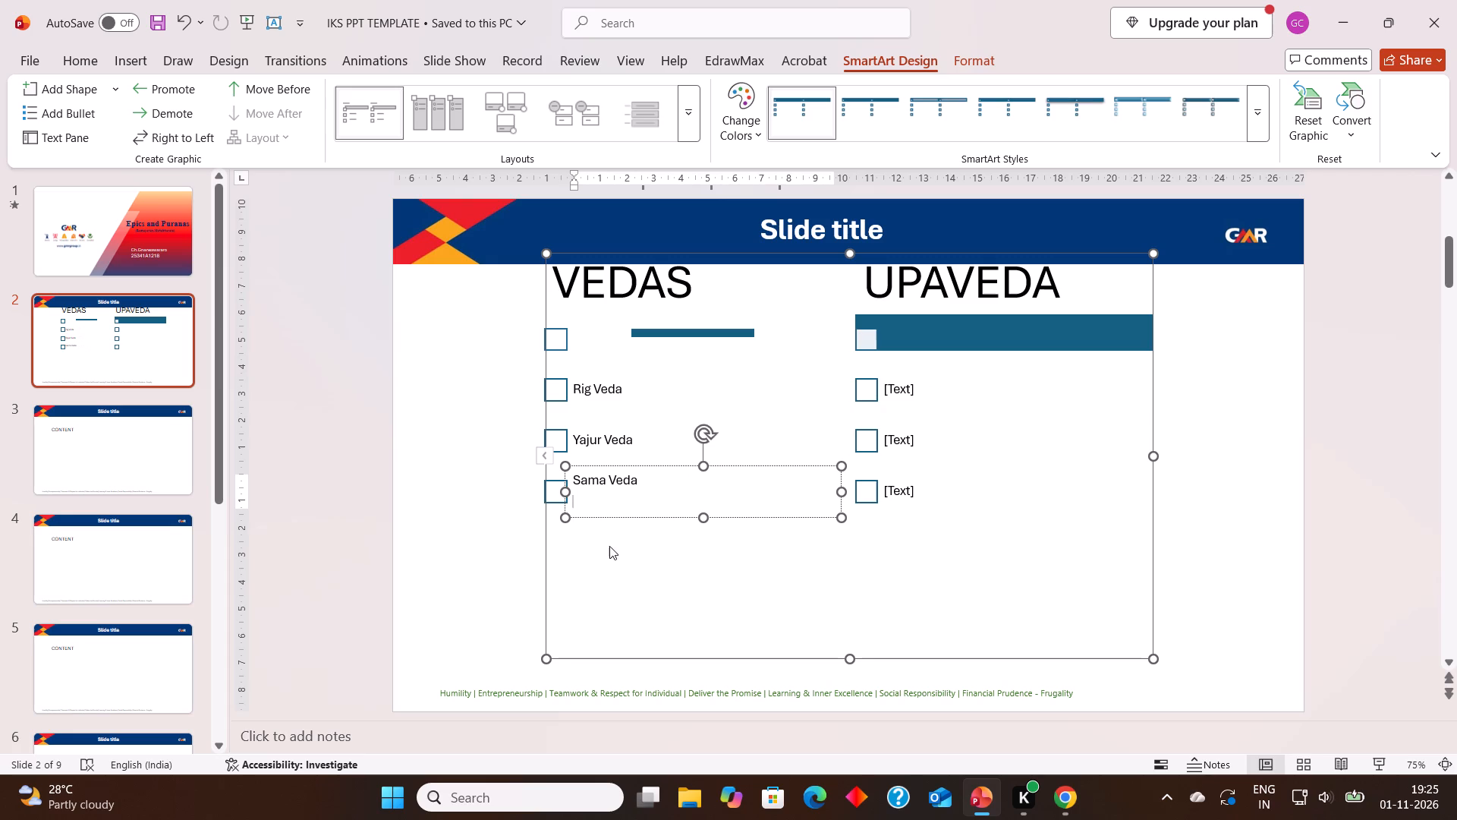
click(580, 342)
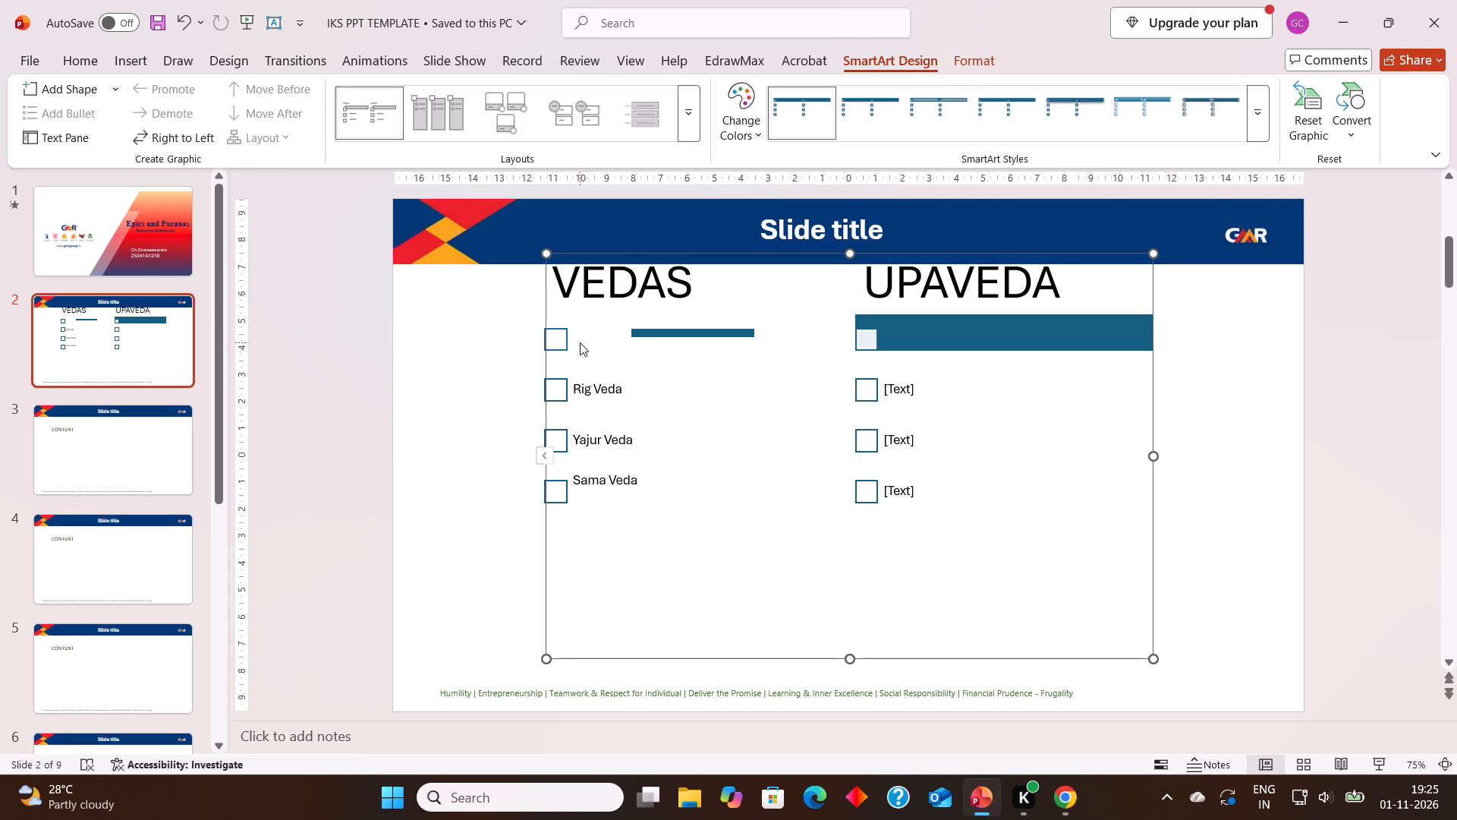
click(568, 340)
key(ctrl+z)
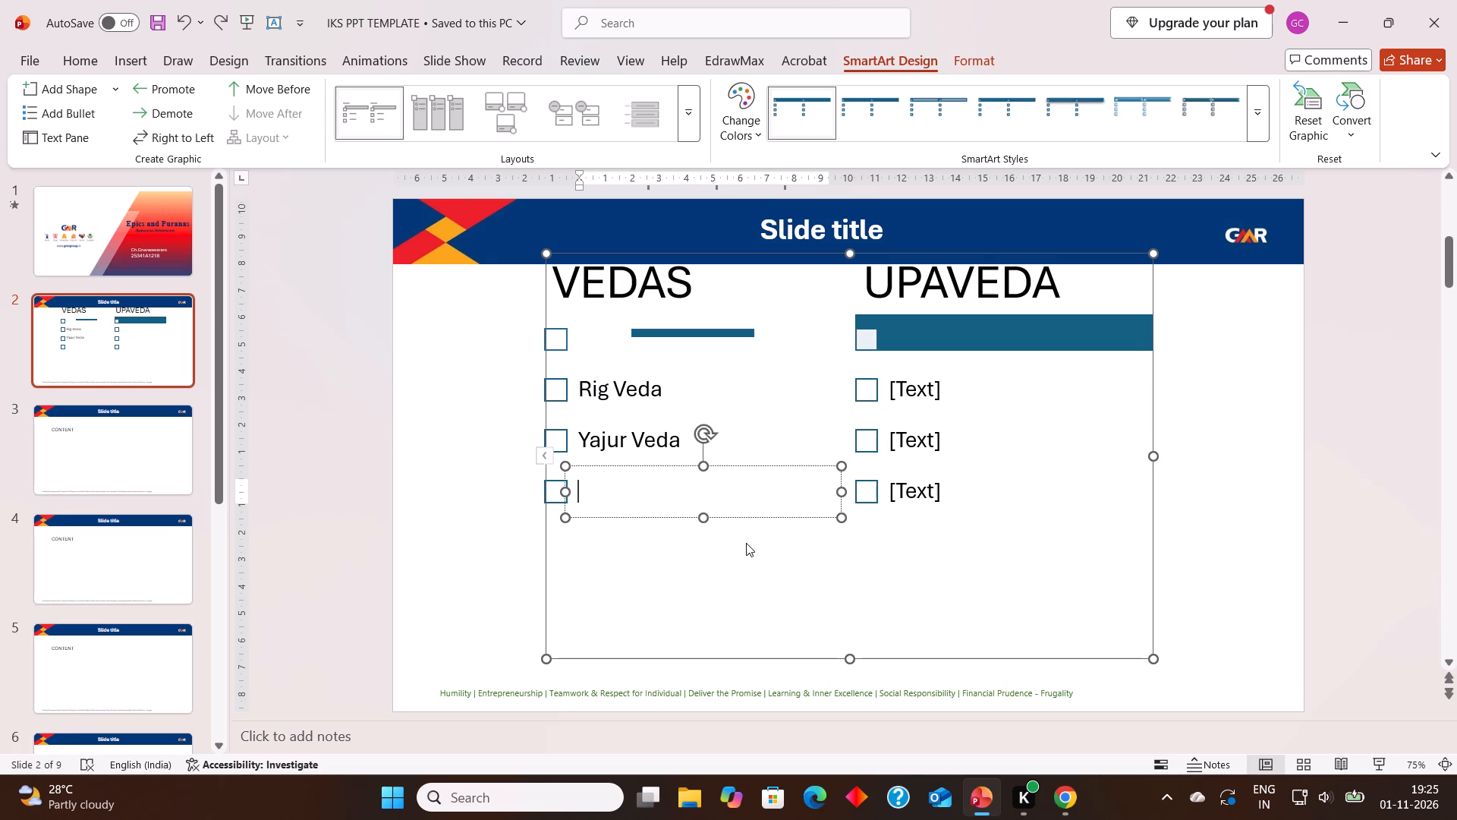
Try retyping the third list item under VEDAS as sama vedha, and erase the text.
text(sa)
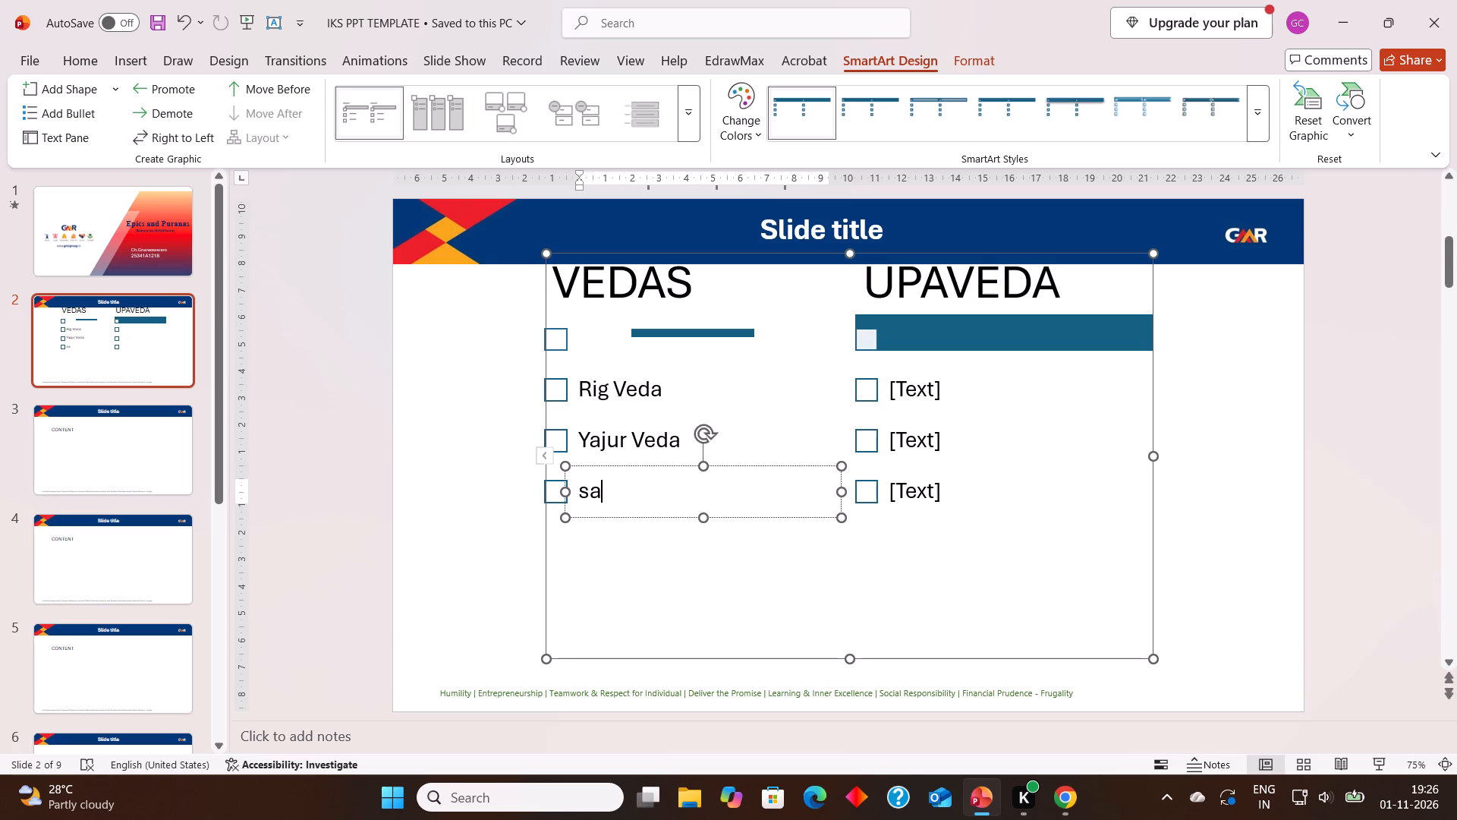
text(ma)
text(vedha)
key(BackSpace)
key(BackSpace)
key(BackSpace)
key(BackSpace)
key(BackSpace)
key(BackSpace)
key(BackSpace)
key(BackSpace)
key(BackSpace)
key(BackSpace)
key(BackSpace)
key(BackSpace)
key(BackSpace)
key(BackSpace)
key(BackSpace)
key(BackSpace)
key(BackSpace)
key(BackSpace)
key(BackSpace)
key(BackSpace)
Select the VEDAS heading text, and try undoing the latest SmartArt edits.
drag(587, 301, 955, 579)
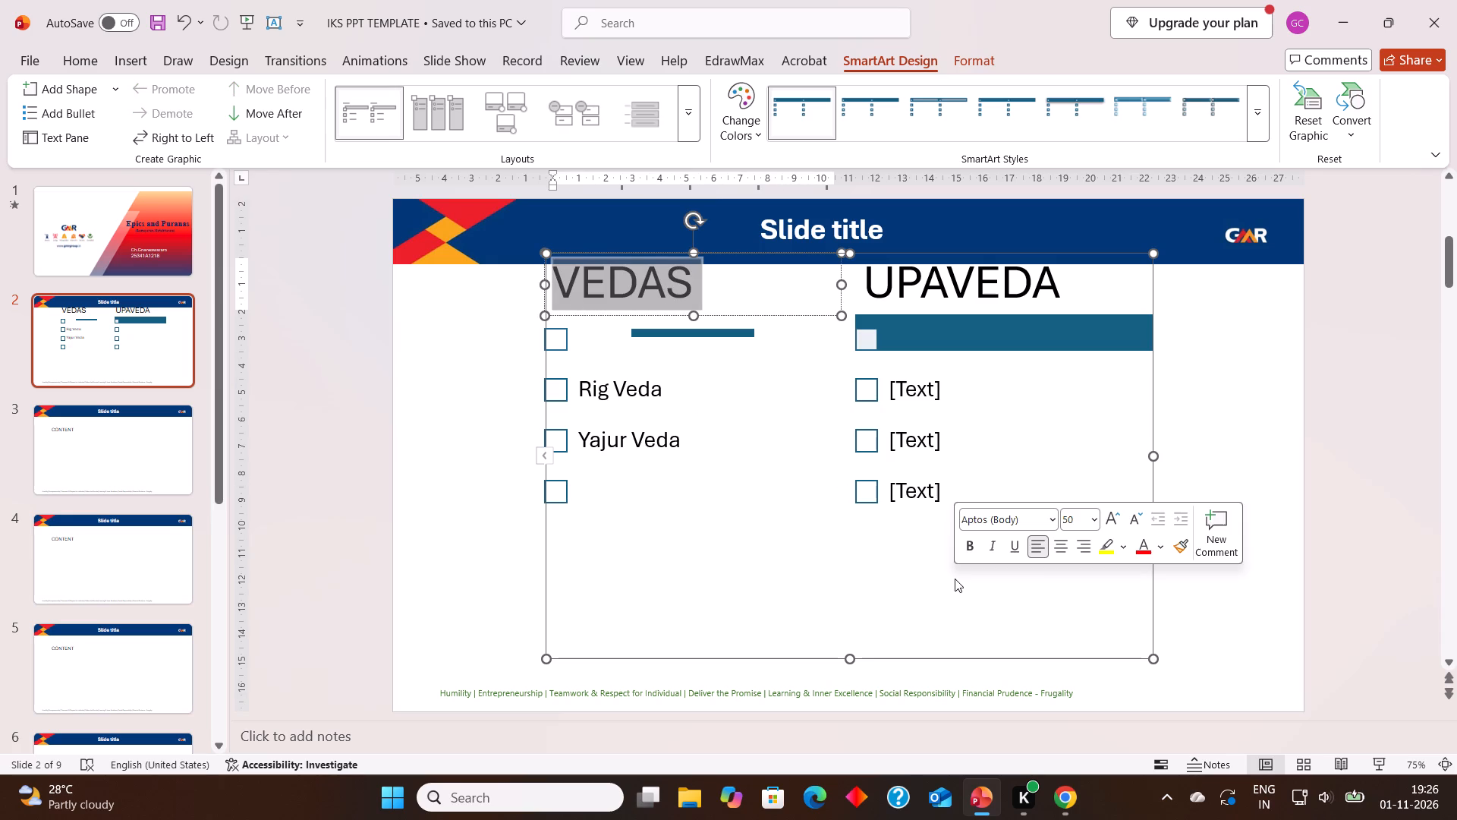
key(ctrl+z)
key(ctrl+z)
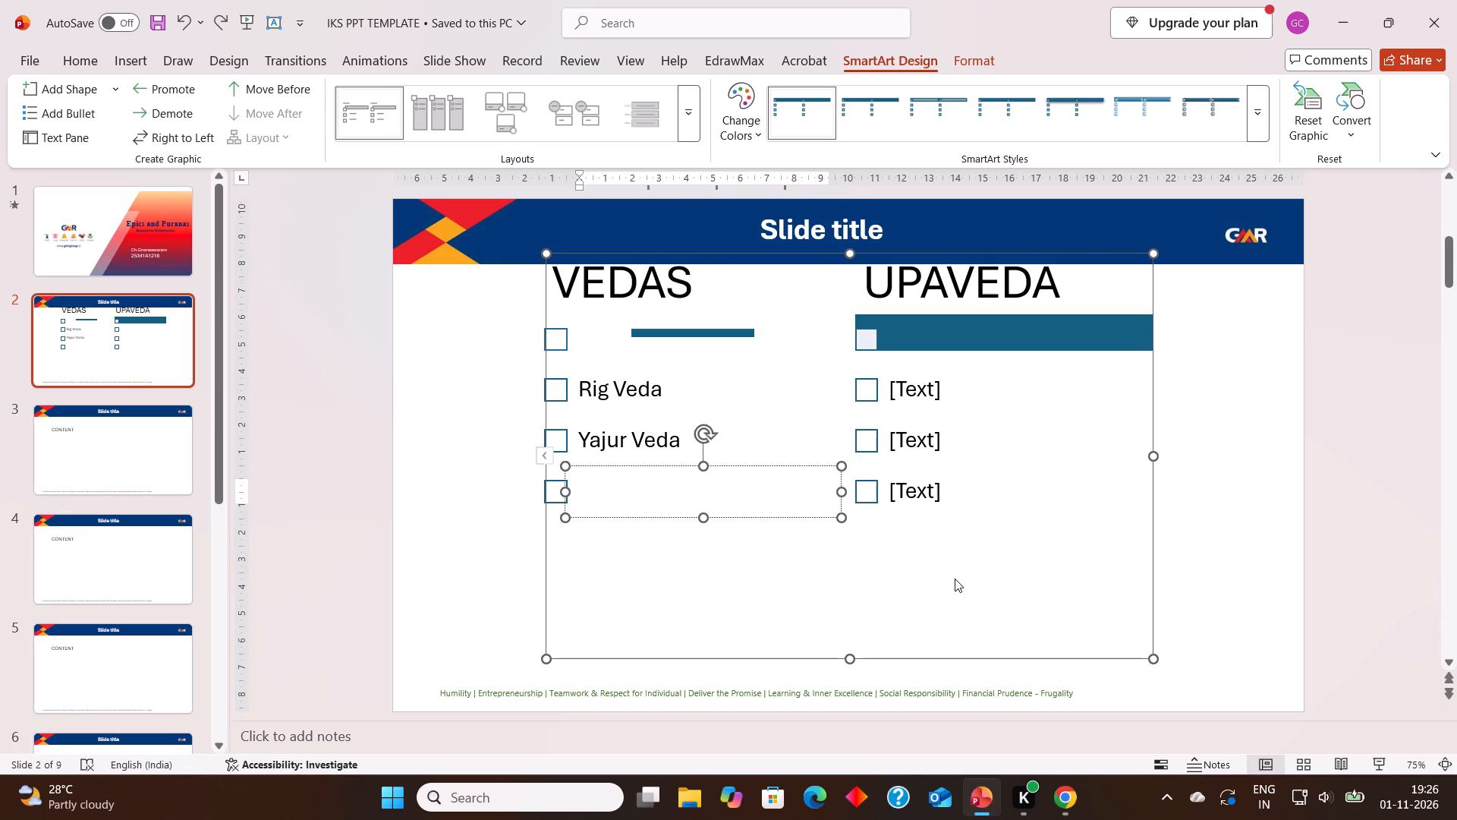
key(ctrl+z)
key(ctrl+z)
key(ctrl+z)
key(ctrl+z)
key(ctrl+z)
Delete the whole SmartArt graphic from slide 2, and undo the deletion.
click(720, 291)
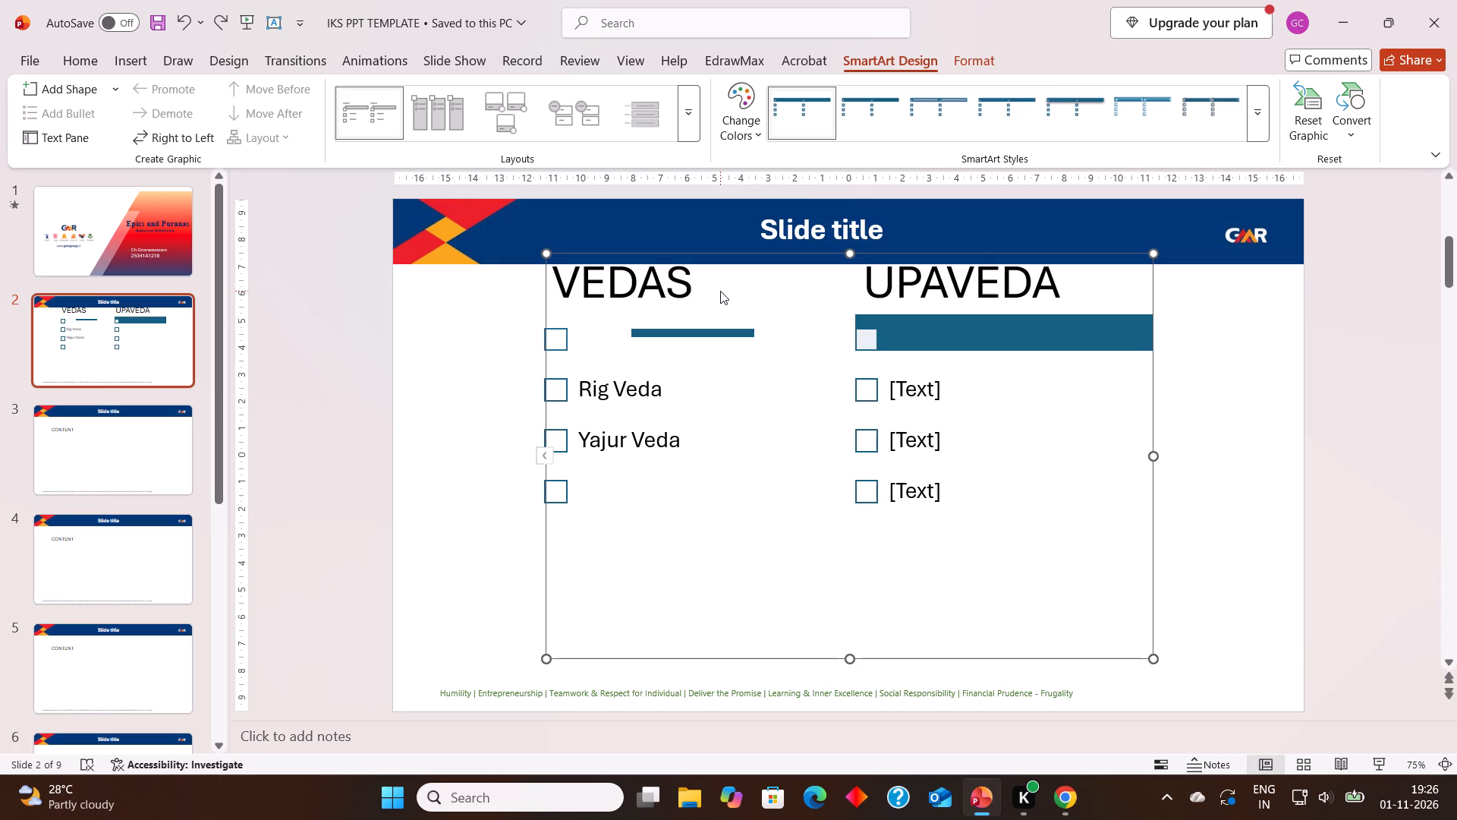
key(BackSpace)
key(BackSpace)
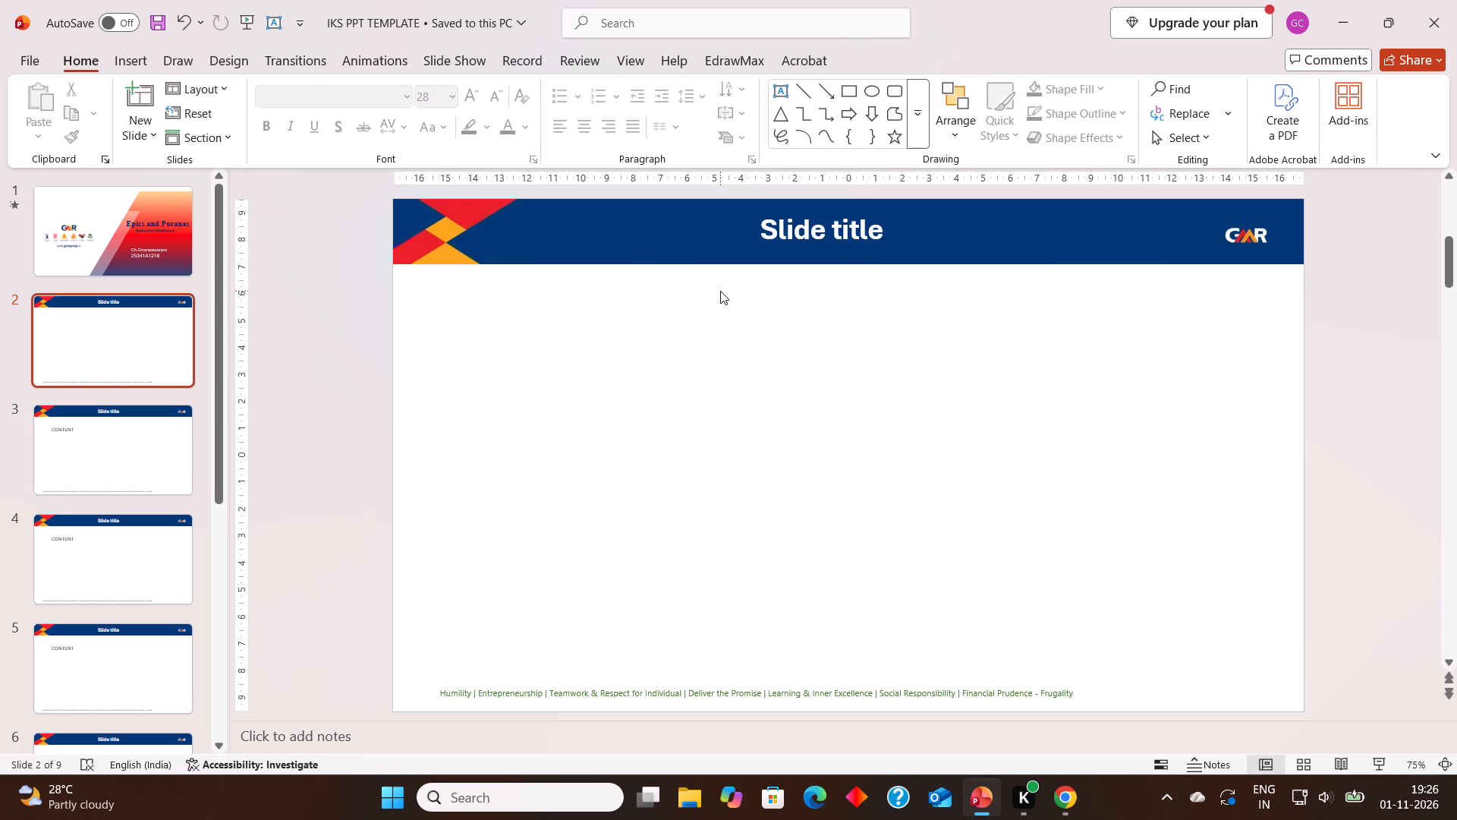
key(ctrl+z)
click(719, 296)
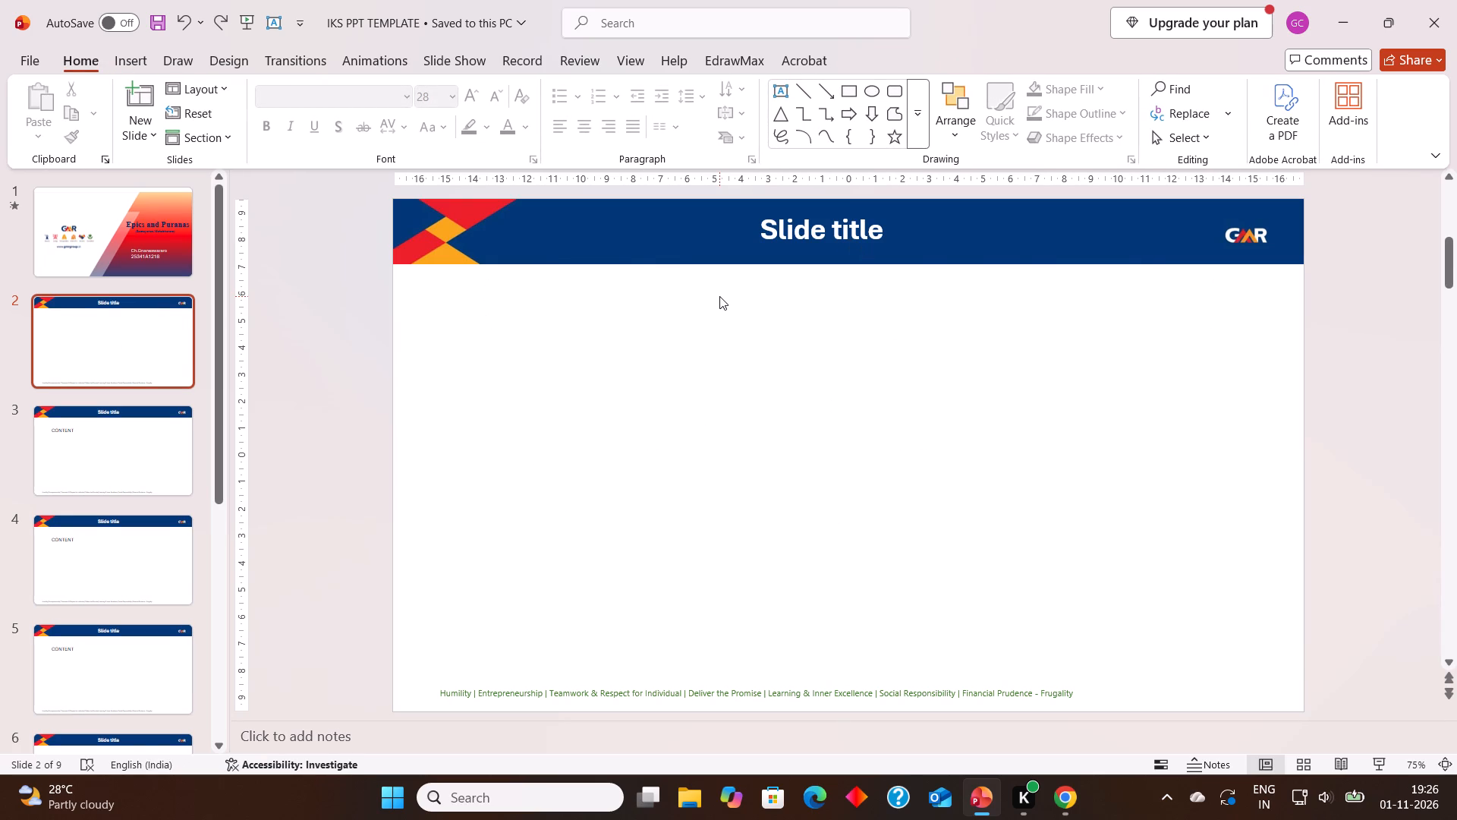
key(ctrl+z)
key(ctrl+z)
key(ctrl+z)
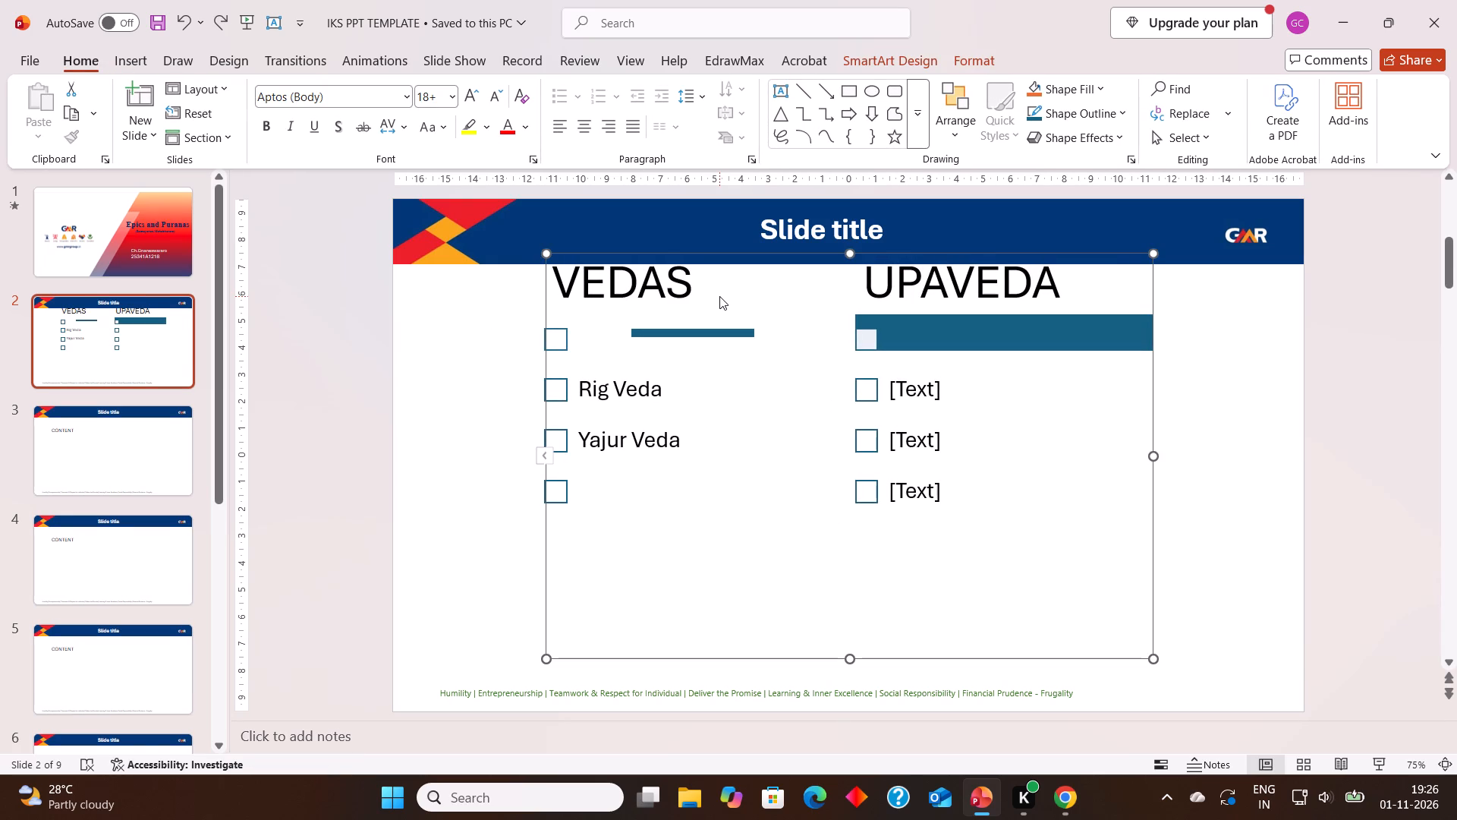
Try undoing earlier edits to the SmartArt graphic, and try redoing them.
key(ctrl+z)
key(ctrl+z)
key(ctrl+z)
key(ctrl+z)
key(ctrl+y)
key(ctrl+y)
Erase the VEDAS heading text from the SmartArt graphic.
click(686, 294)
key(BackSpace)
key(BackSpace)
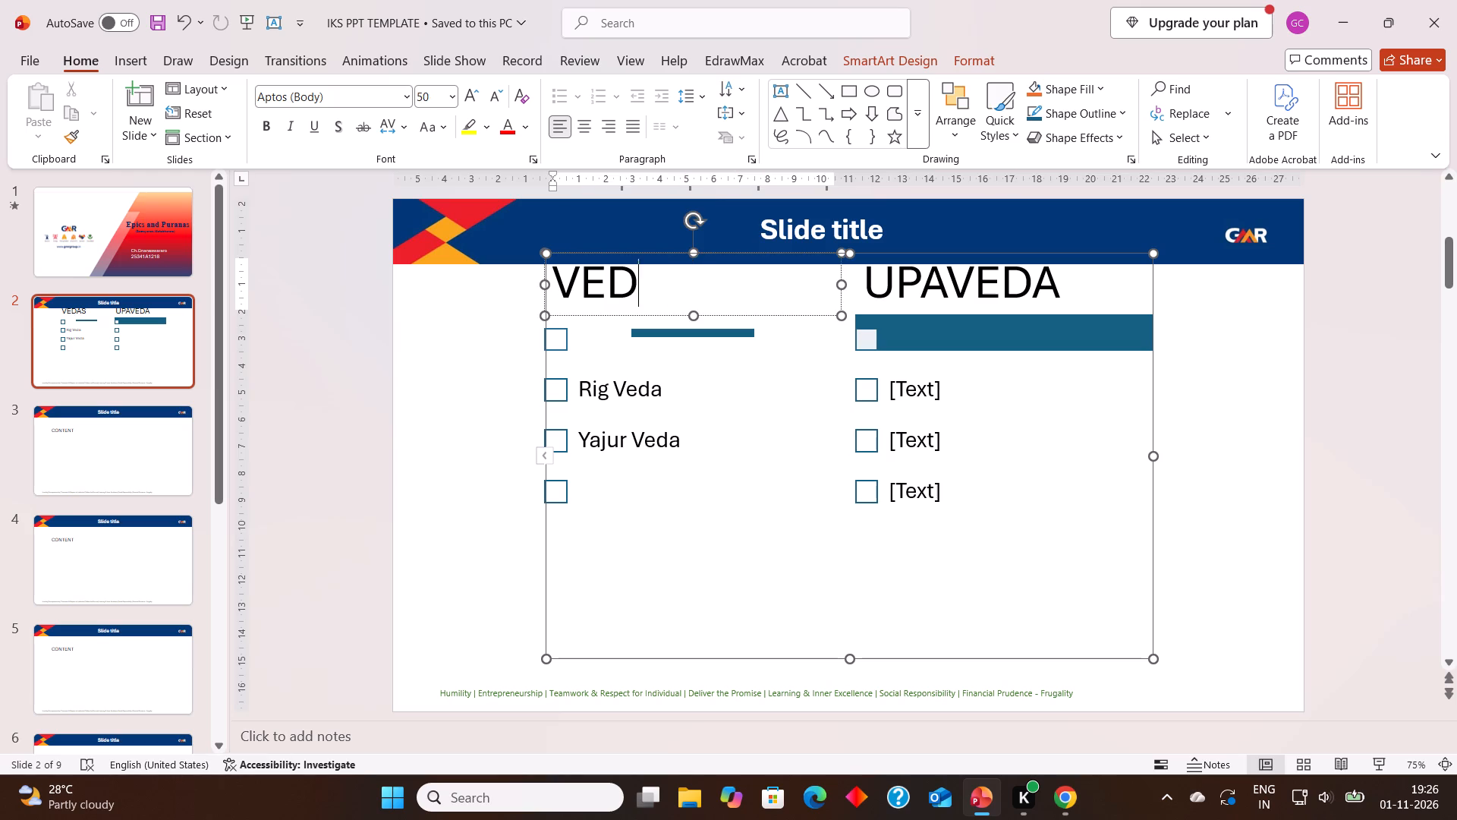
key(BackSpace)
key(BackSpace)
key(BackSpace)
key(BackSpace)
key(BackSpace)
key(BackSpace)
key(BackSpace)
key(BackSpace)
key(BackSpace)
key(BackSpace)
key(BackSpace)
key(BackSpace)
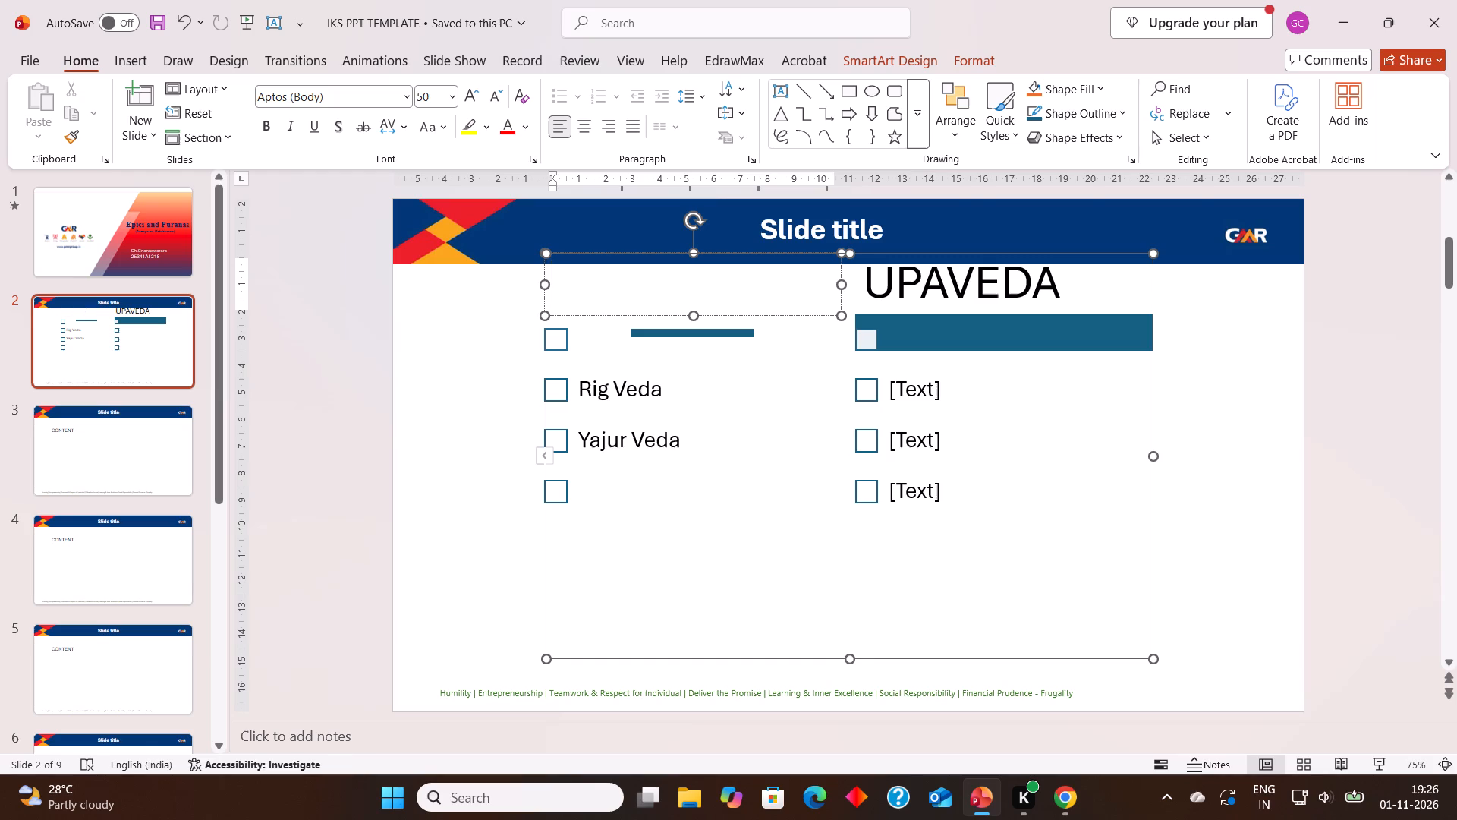
Delete the whole SmartArt graphic from slide 2.
click(1062, 279)
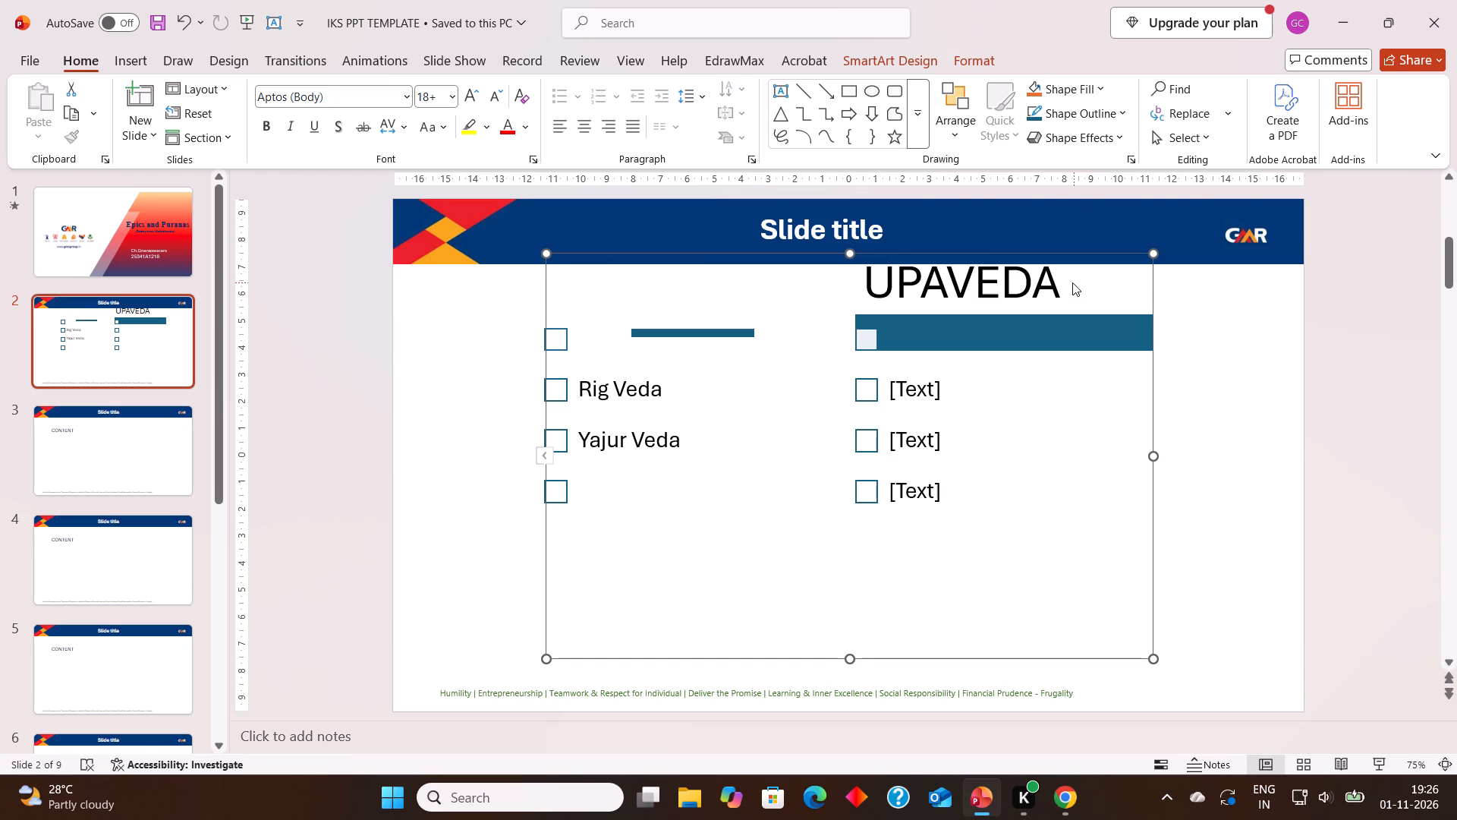
click(1072, 282)
key(BackSpace)
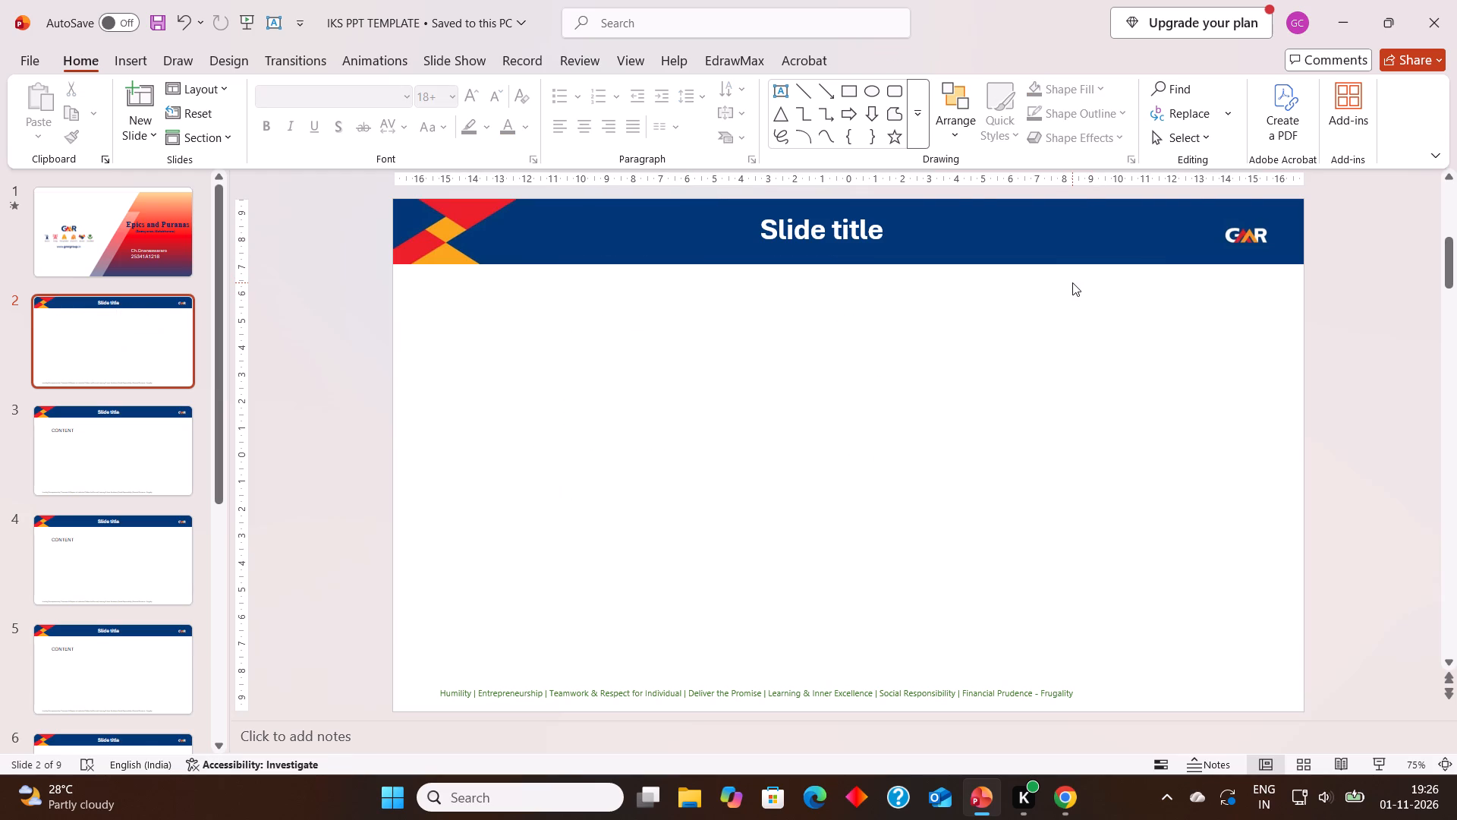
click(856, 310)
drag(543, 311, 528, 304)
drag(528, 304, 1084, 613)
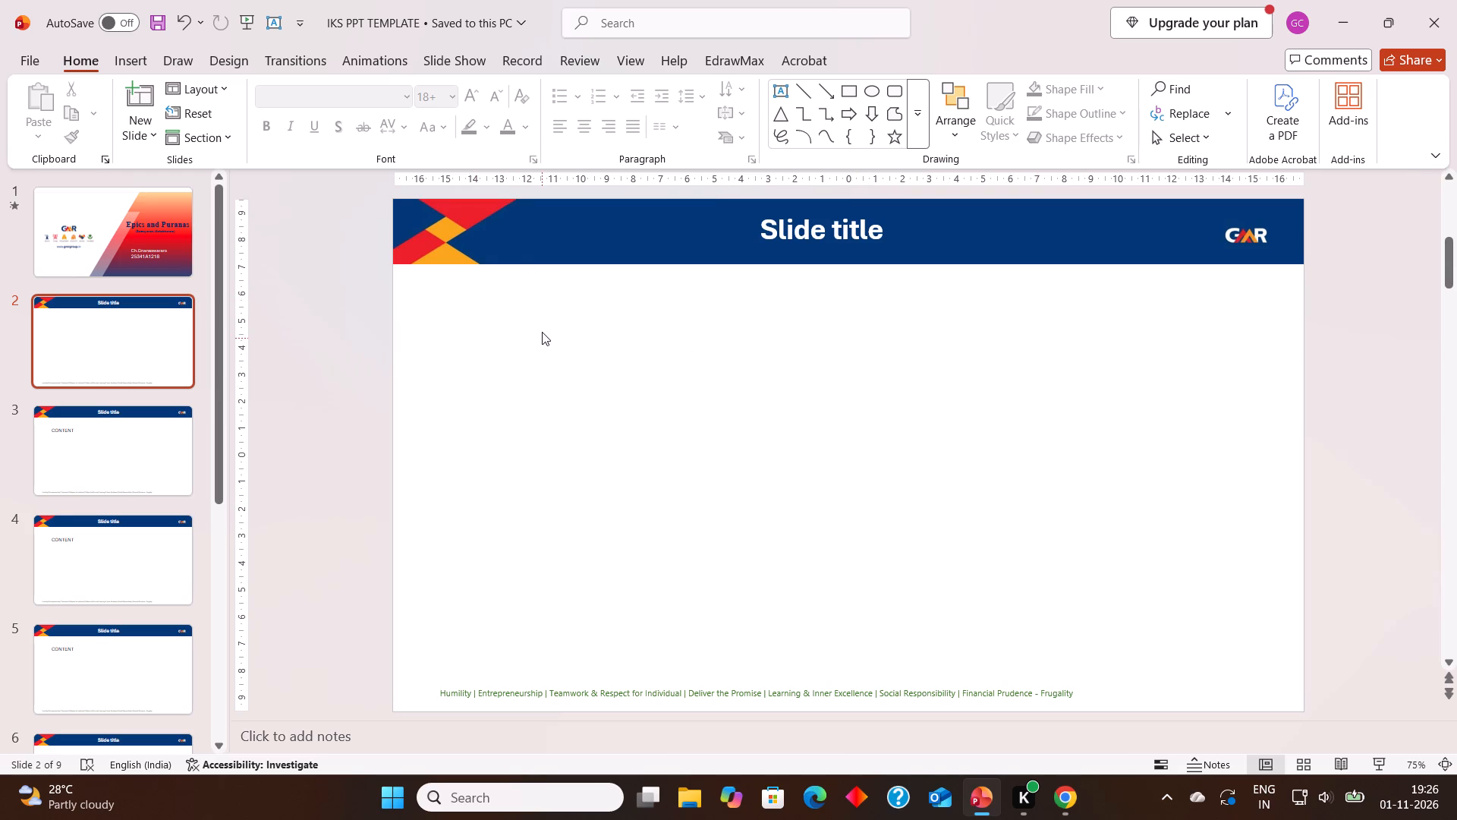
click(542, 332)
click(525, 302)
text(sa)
Return to the Epics and Puranas title slide.
click(161, 446)
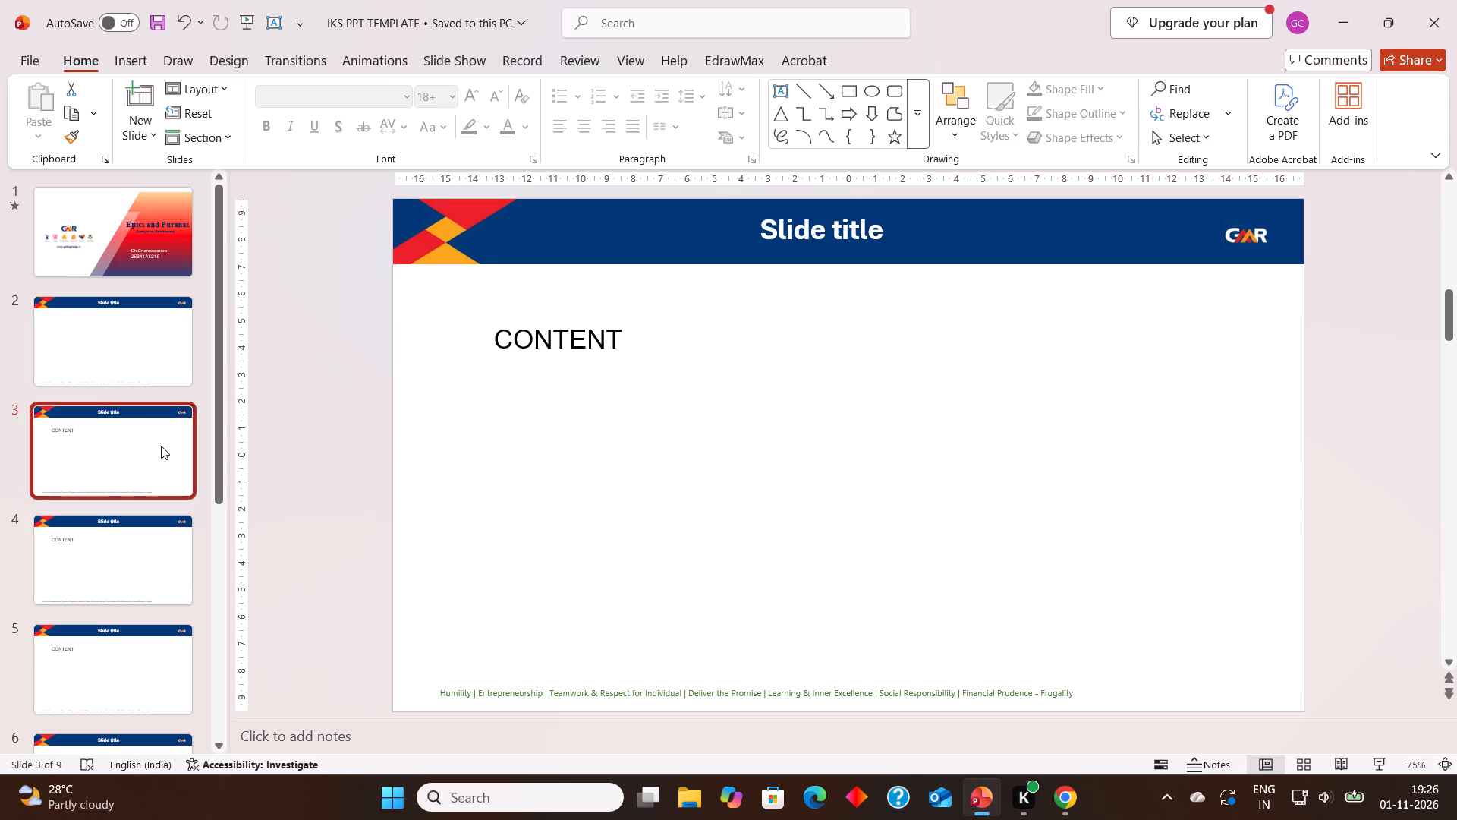
click(117, 352)
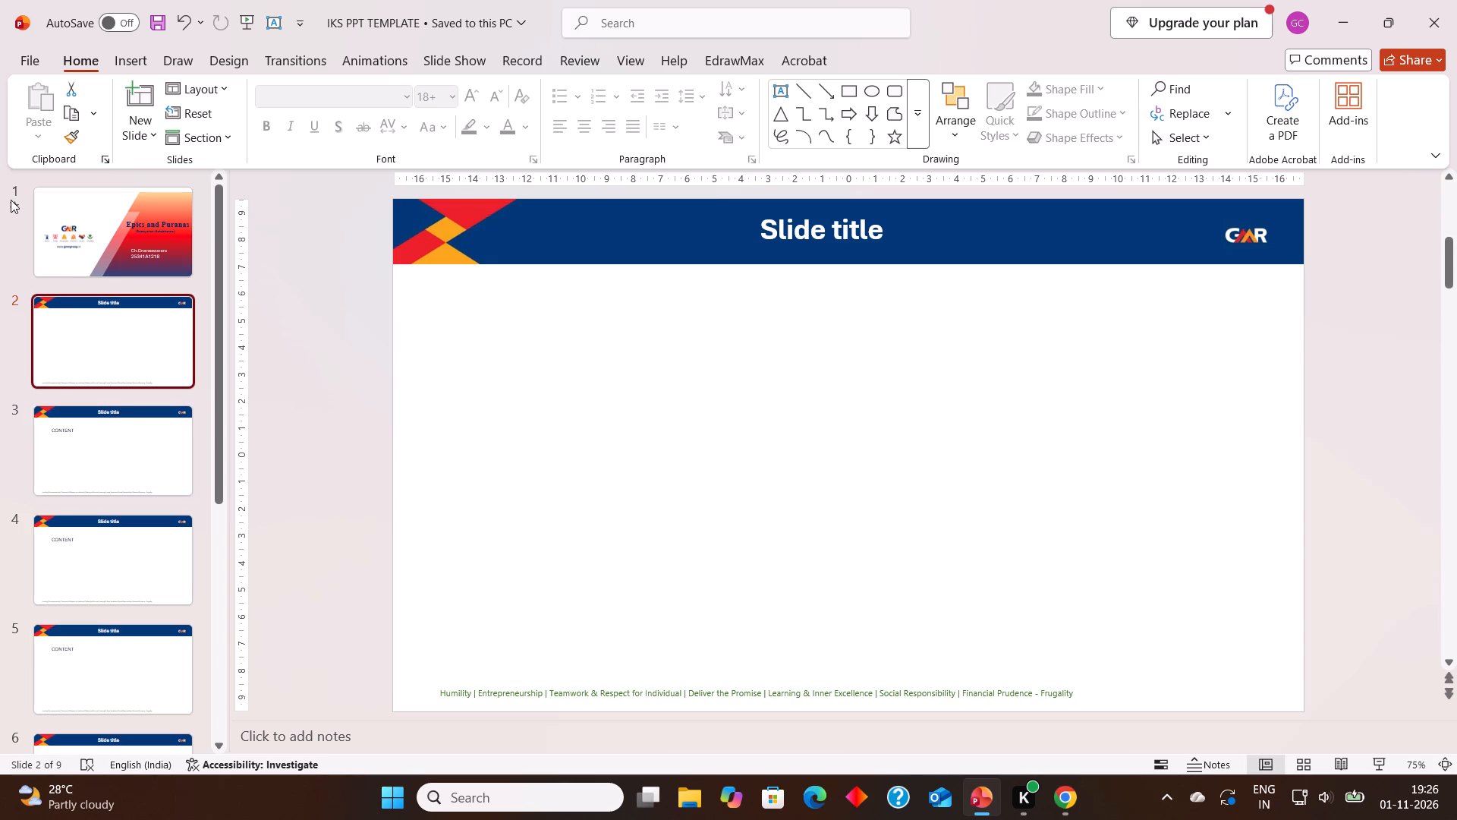
click(12, 200)
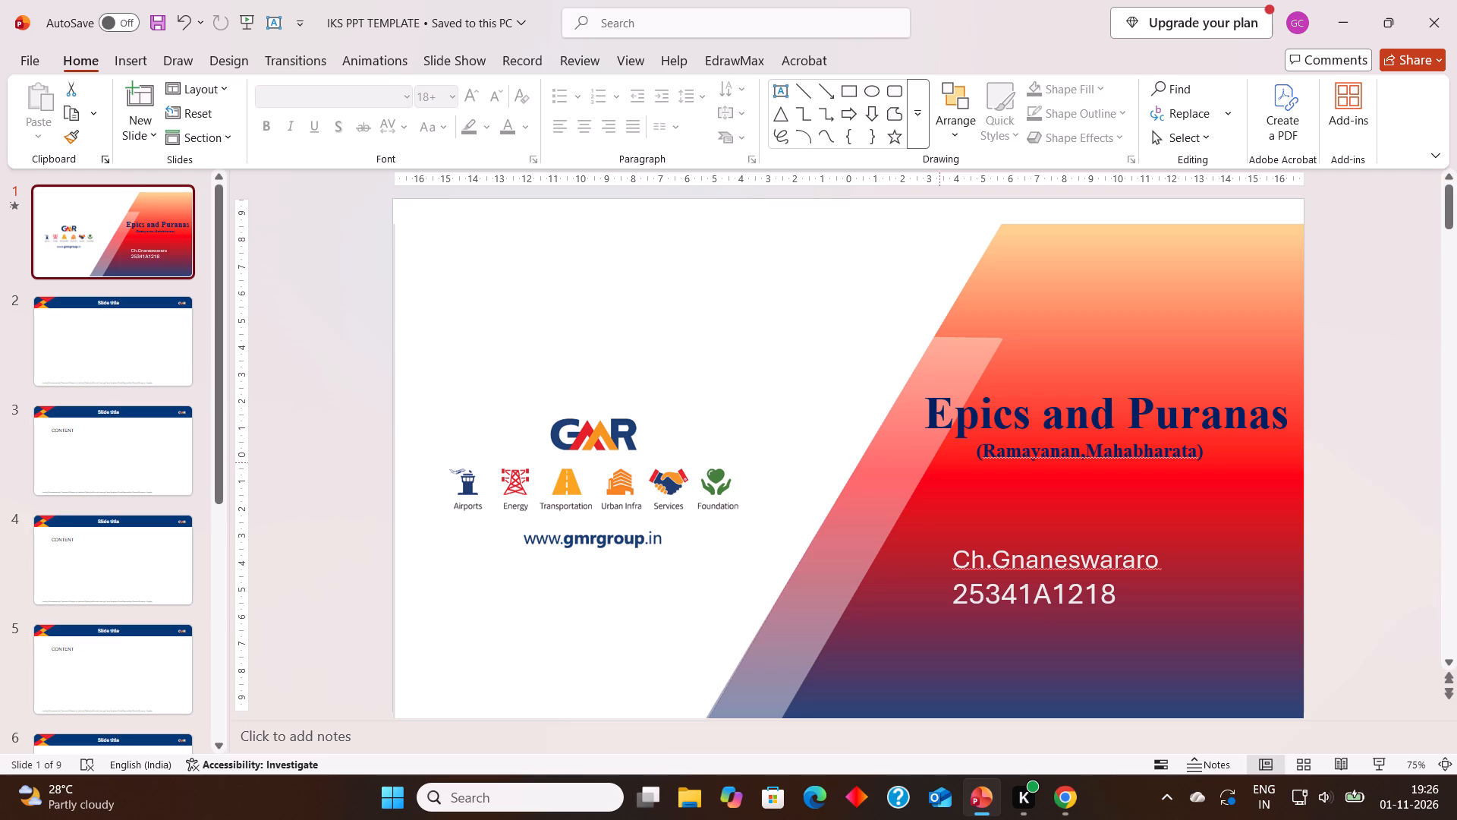
Run the slide show from the title slide through to the closing Thank you slide and exit it.
click(1379, 760)
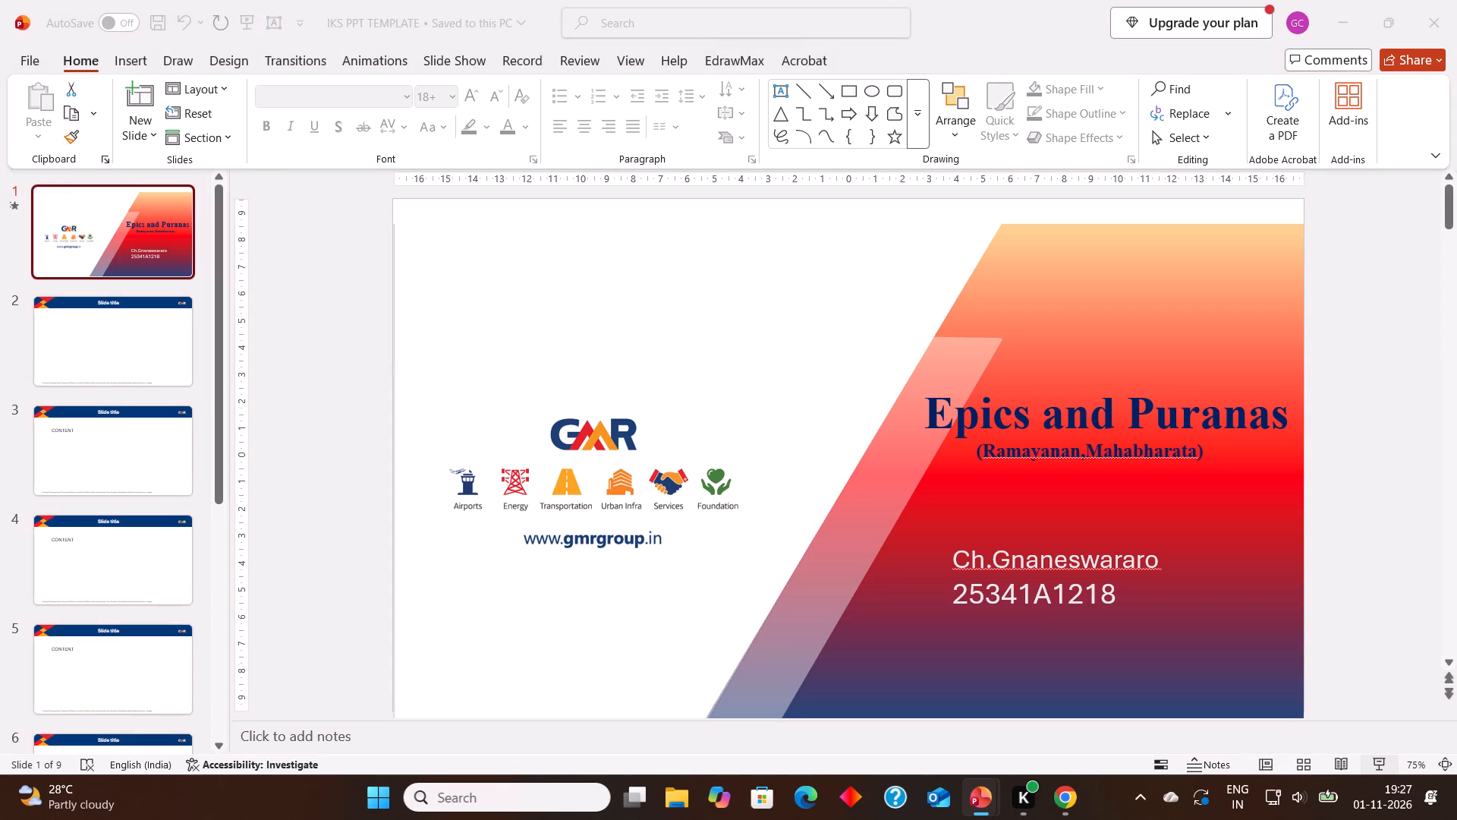
key(Return)
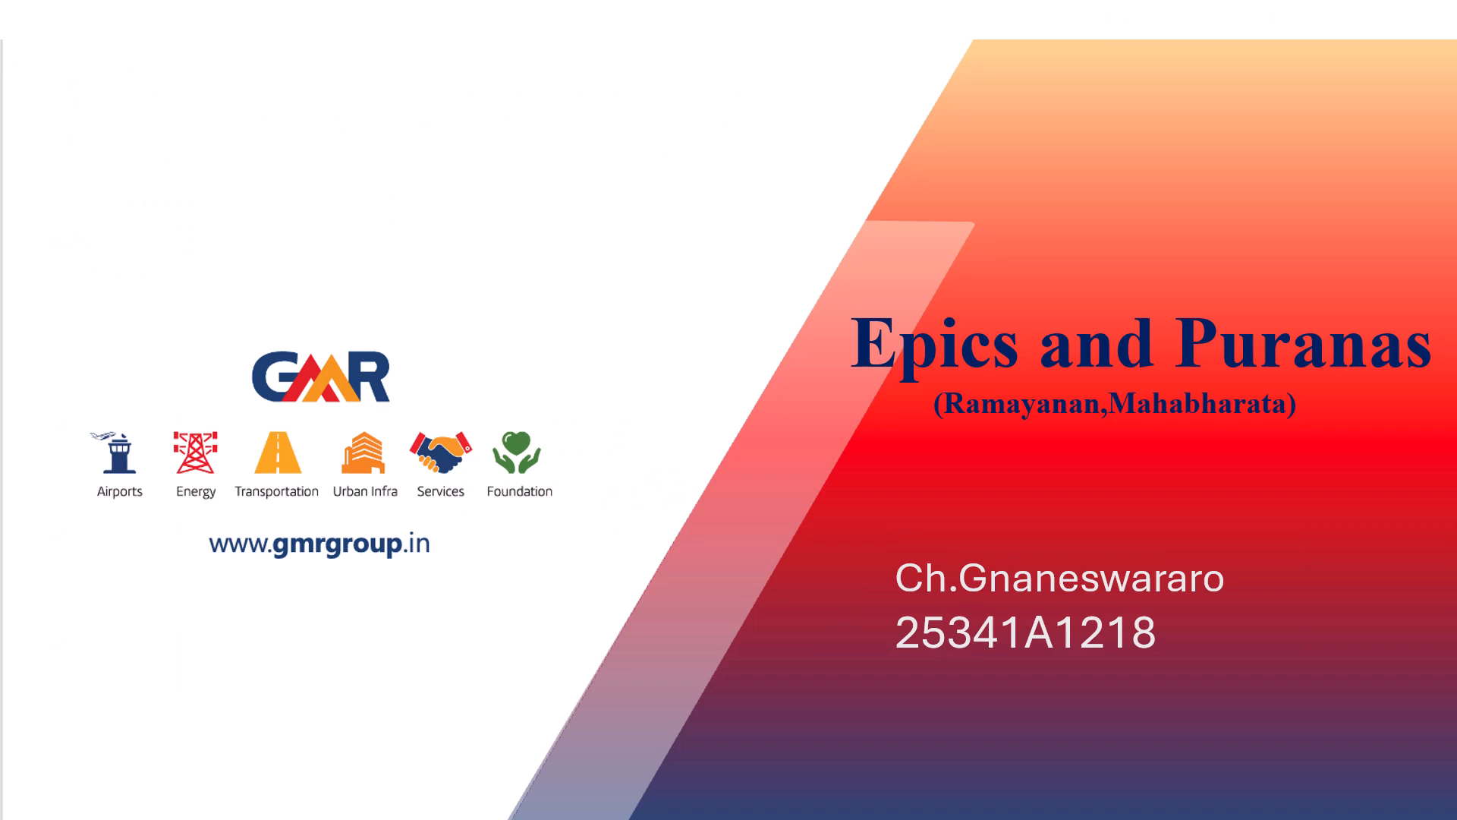
key(Return)
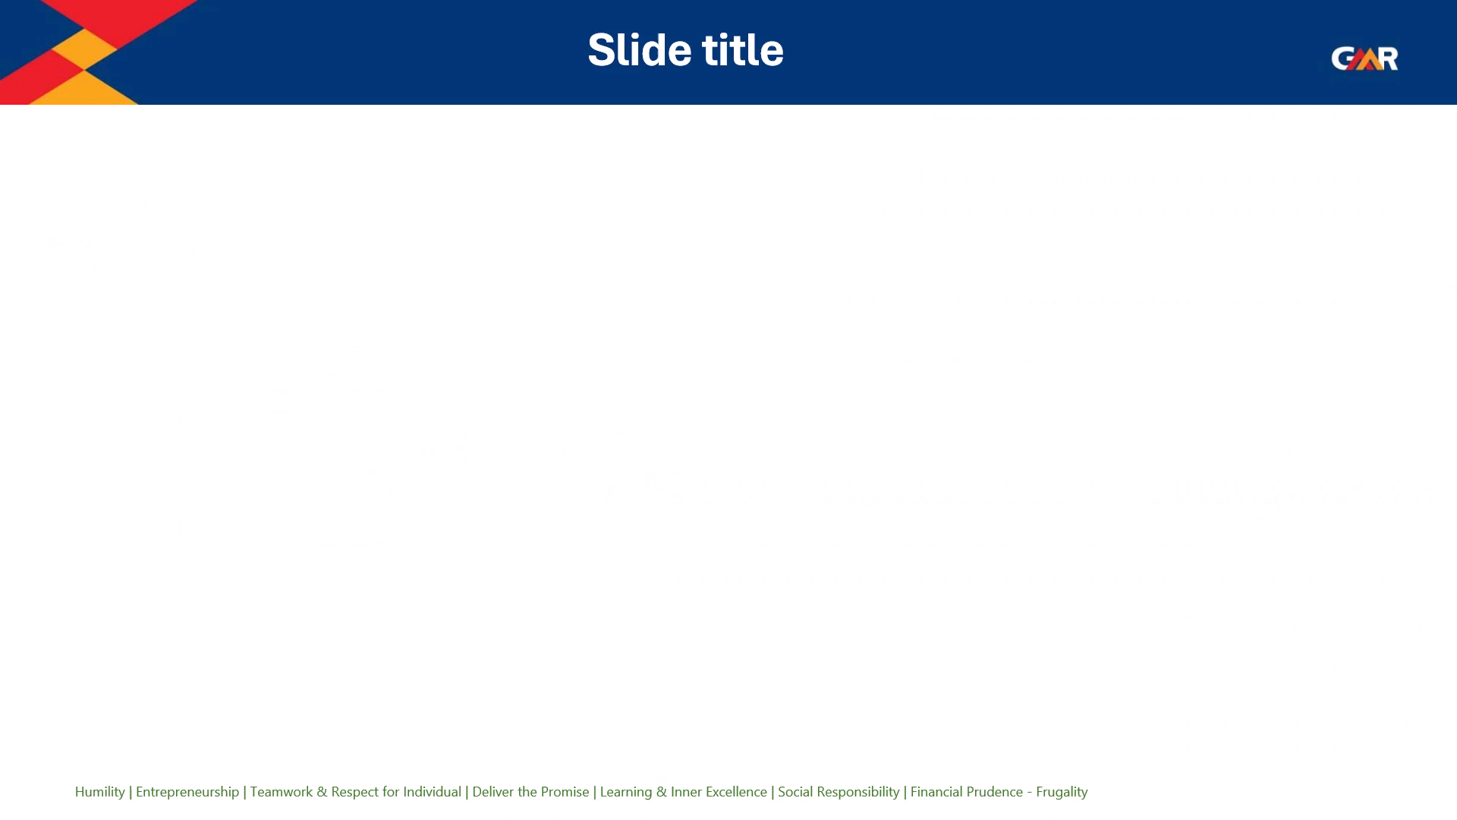
key(Return)
key(Return)
key(Return)
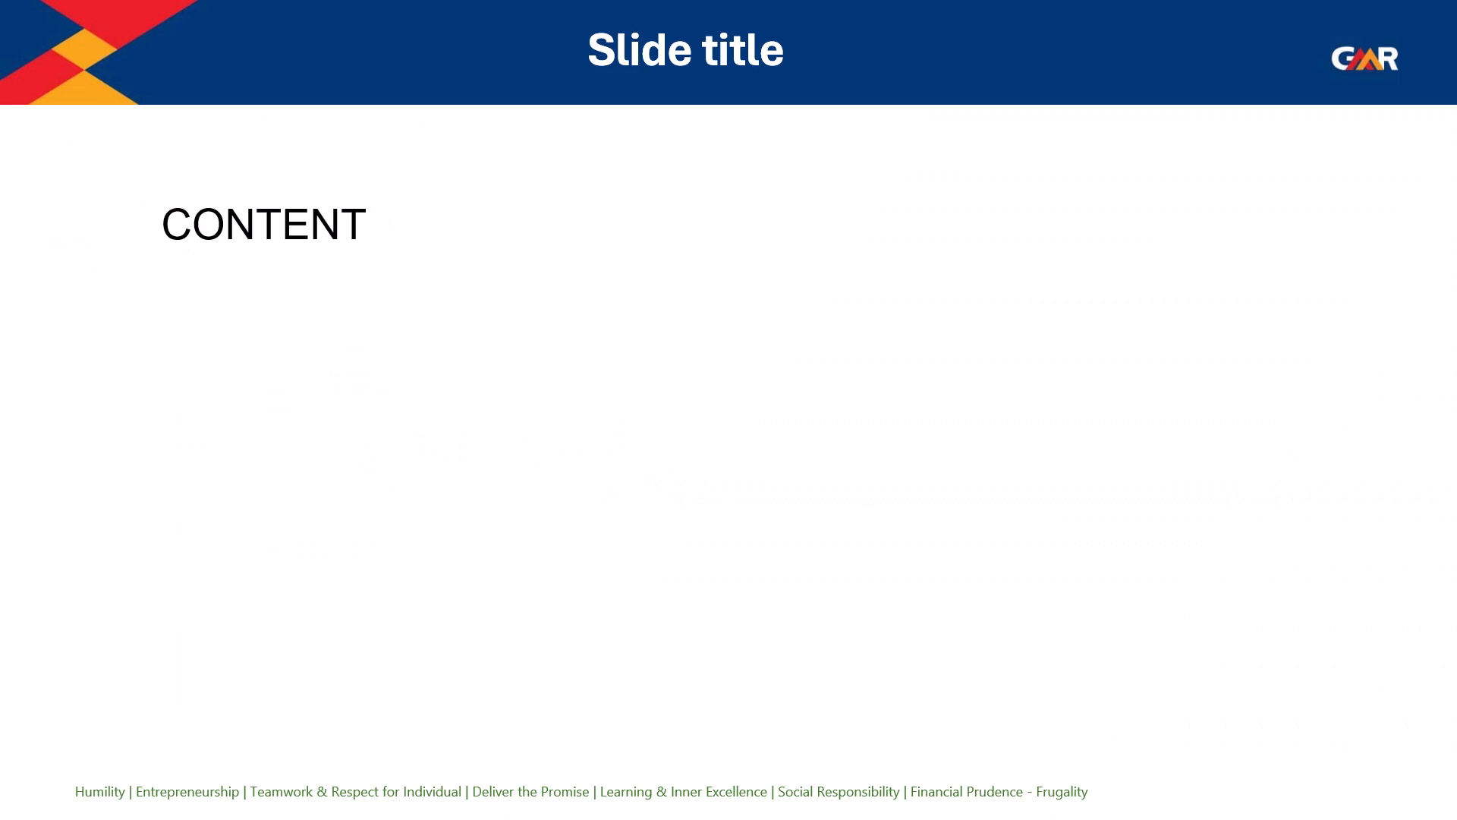
key(Return)
key(Return)
key(Return)
key(Return)
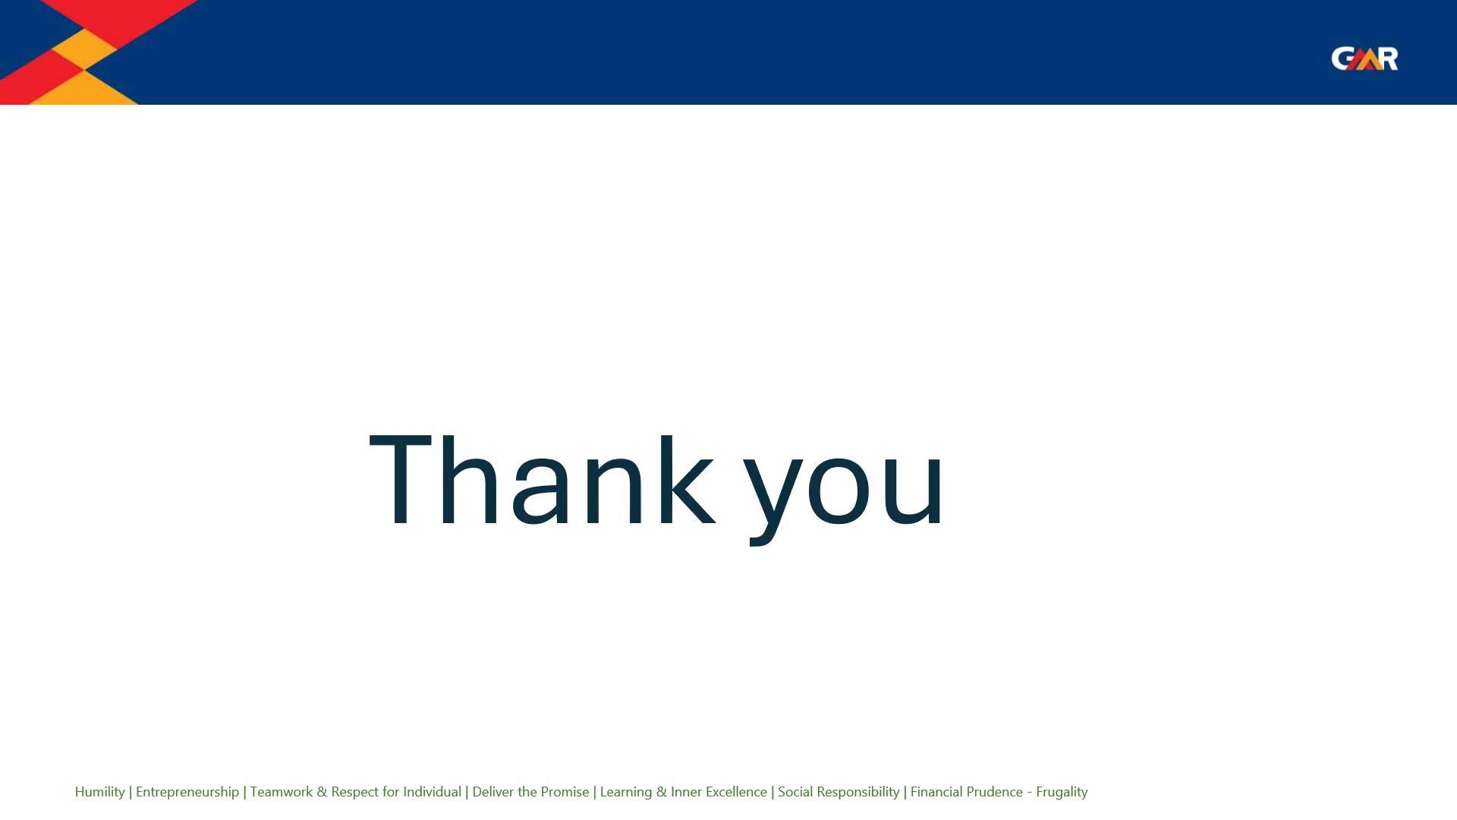
key(Return)
key(Return)
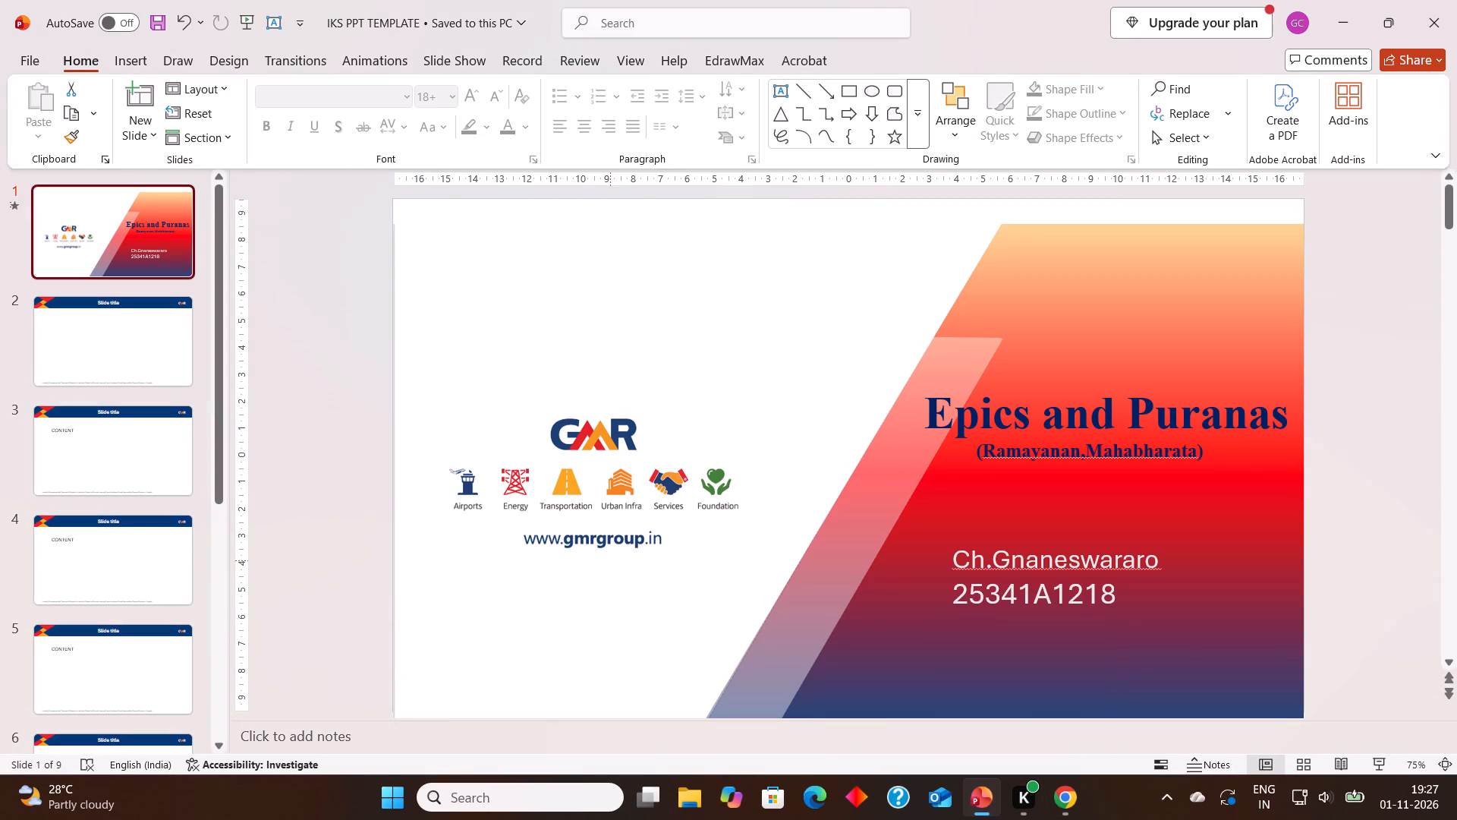
On slide 2, enter "Scared Scriputure Tree Sanathna Dharam" in the empty text box below the title, followed by a blank line.
click(111, 326)
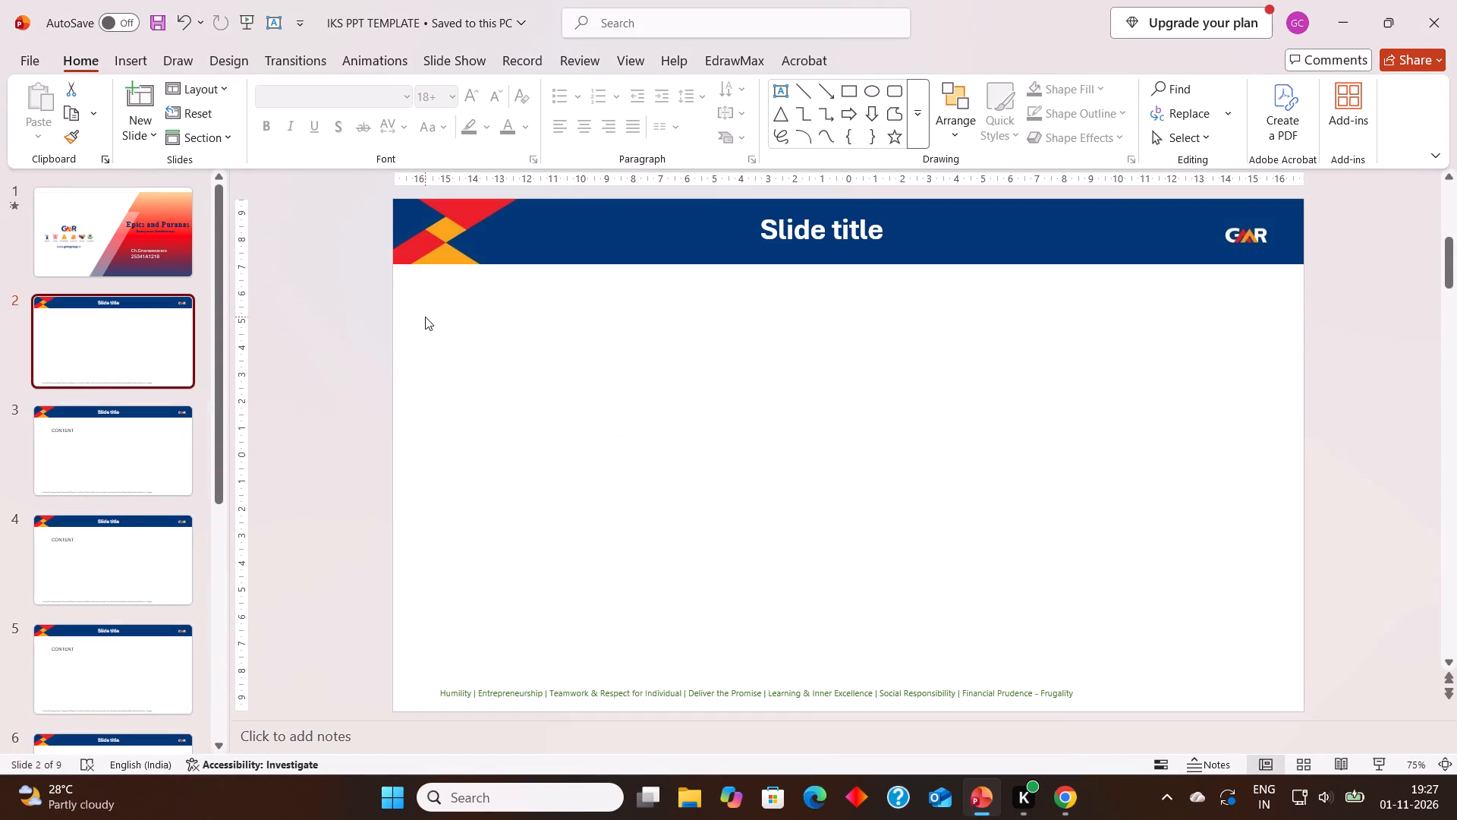
click(425, 317)
click(456, 305)
text(ufur)
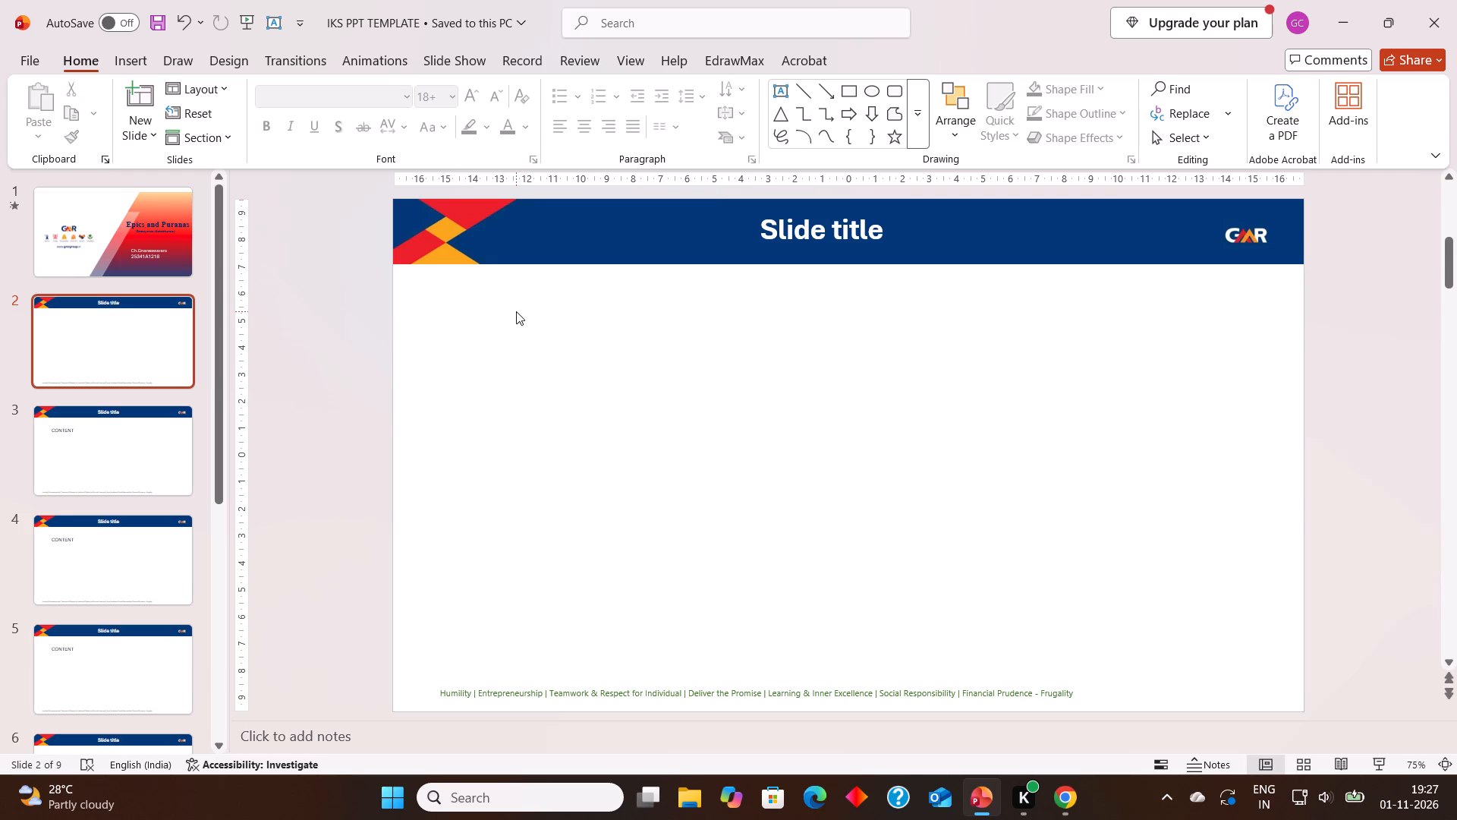
click(524, 317)
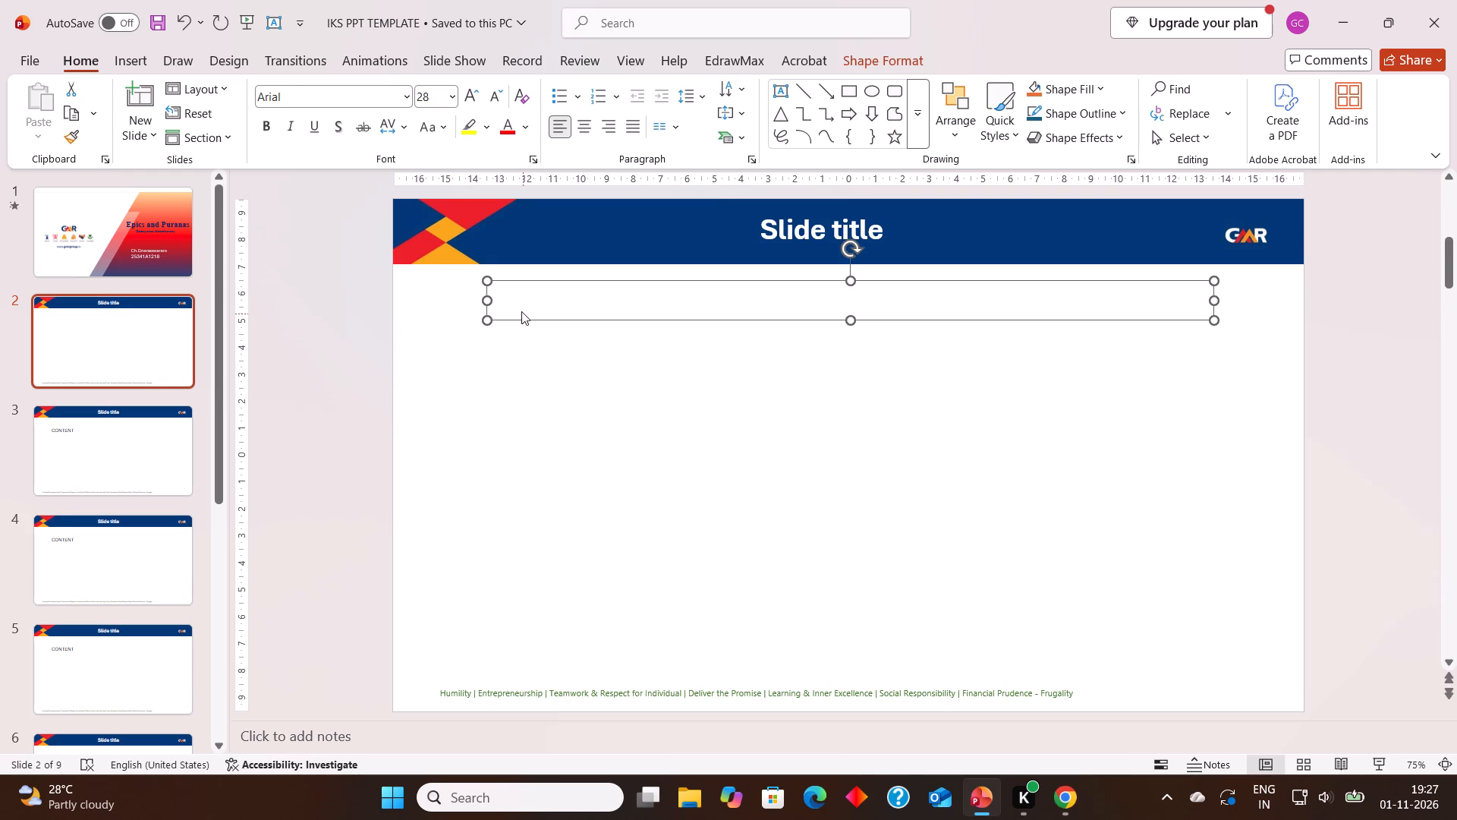
key(s)
key(BackSpace)
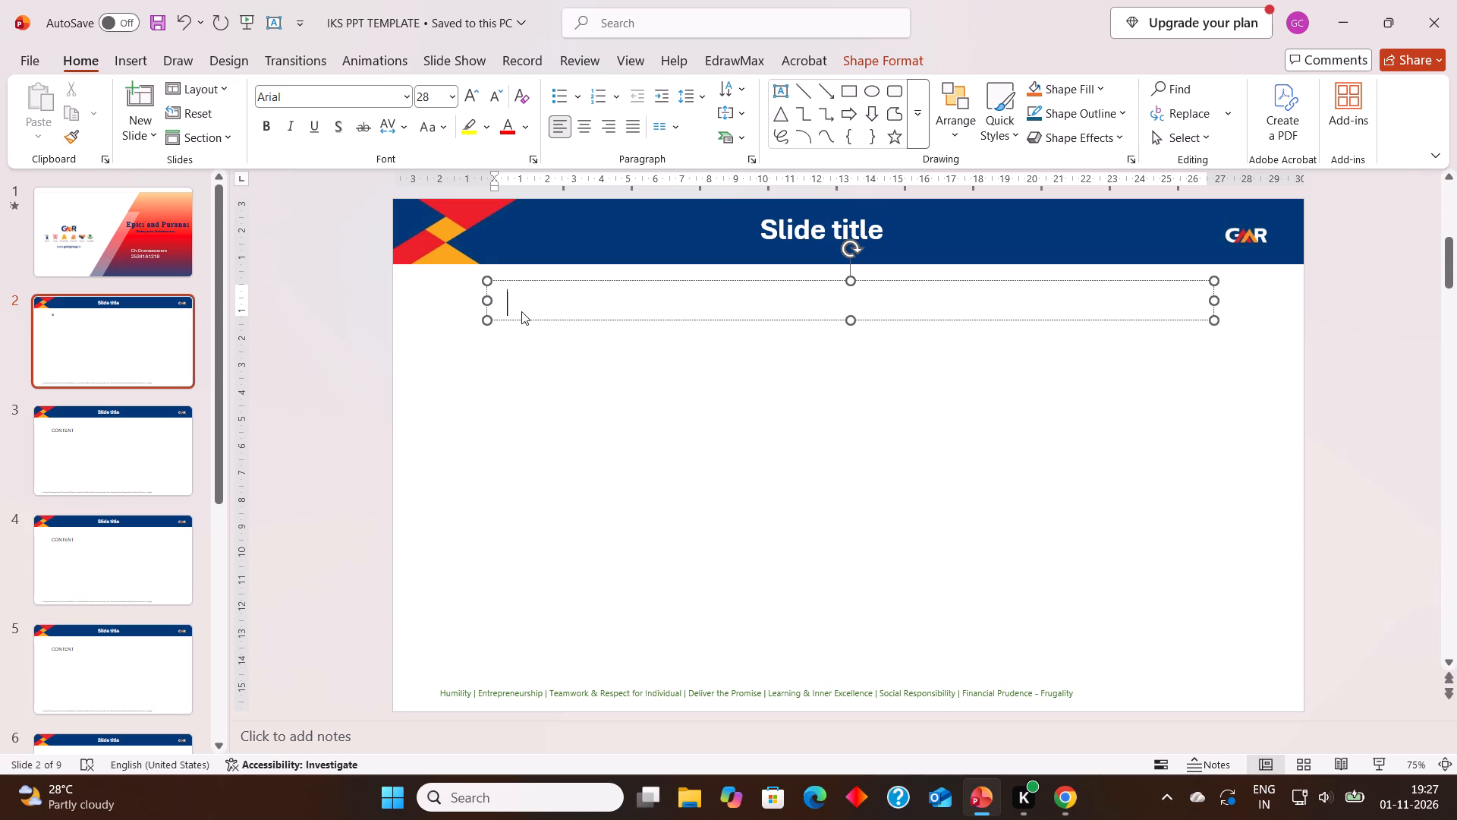
text(cared)
key(space)
text(cr)
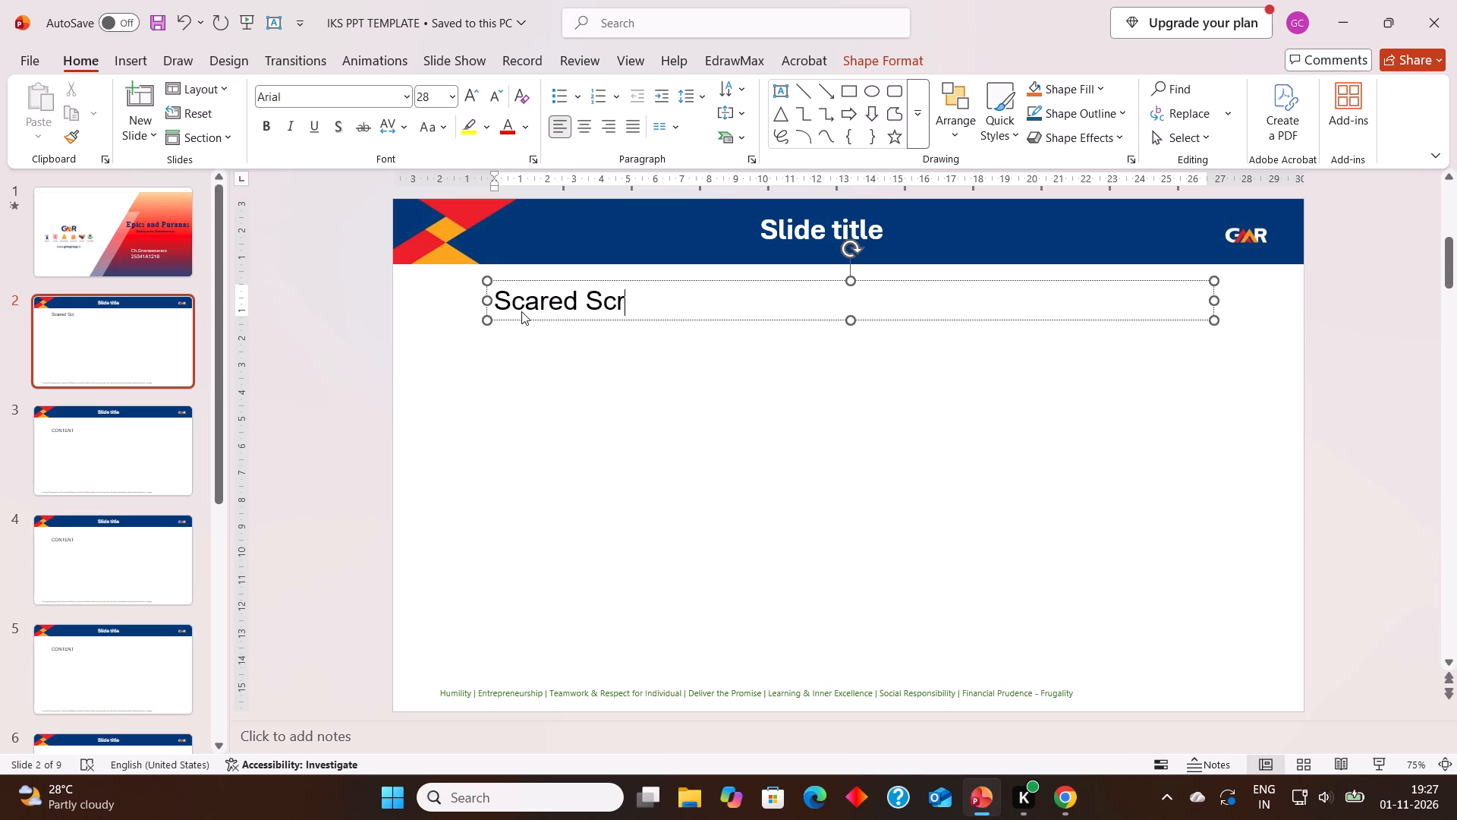
text(ip)
key(u)
text(ture)
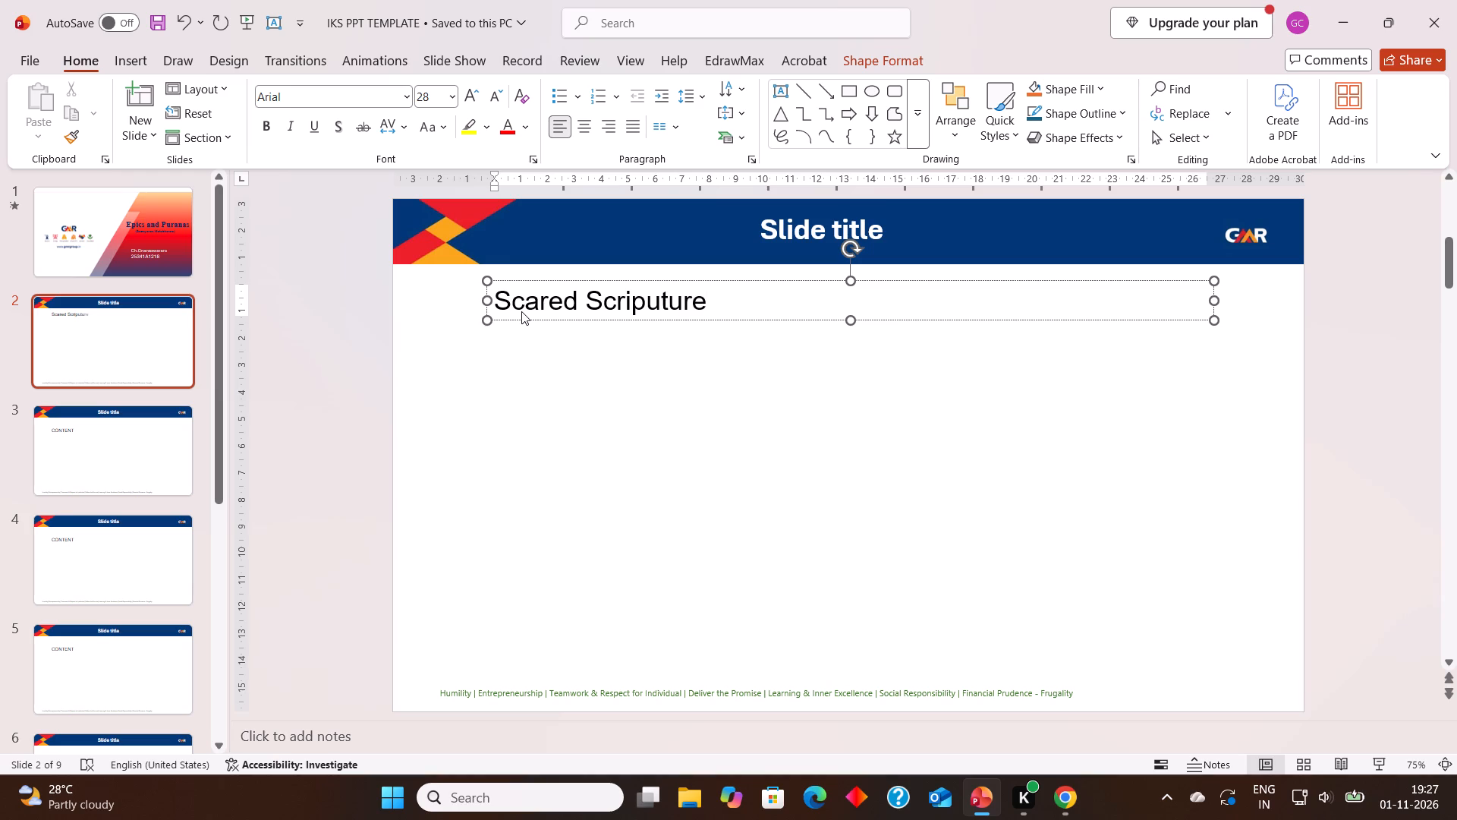
key(space)
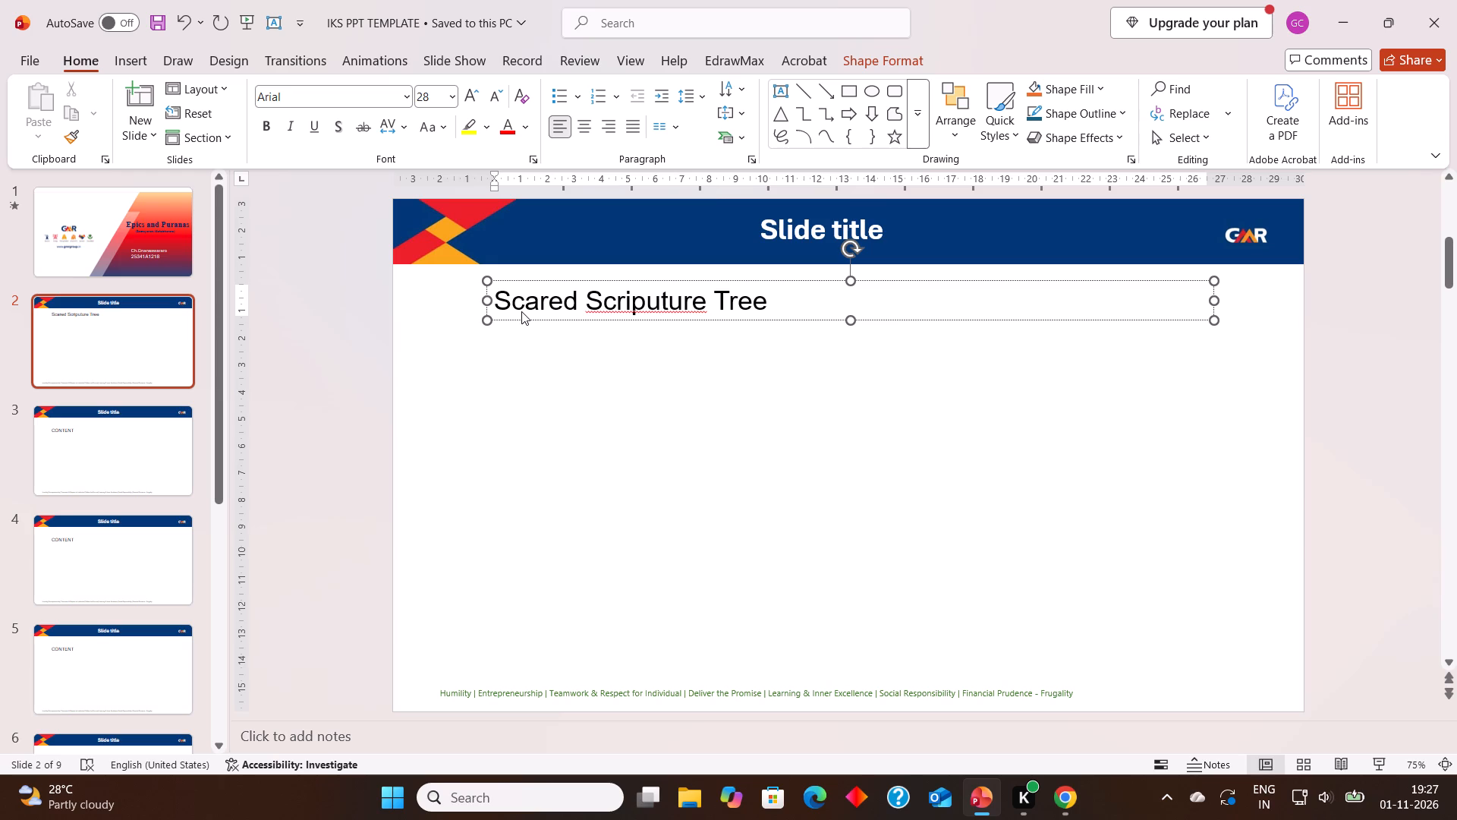
text(anath)
text(na)
key(space)
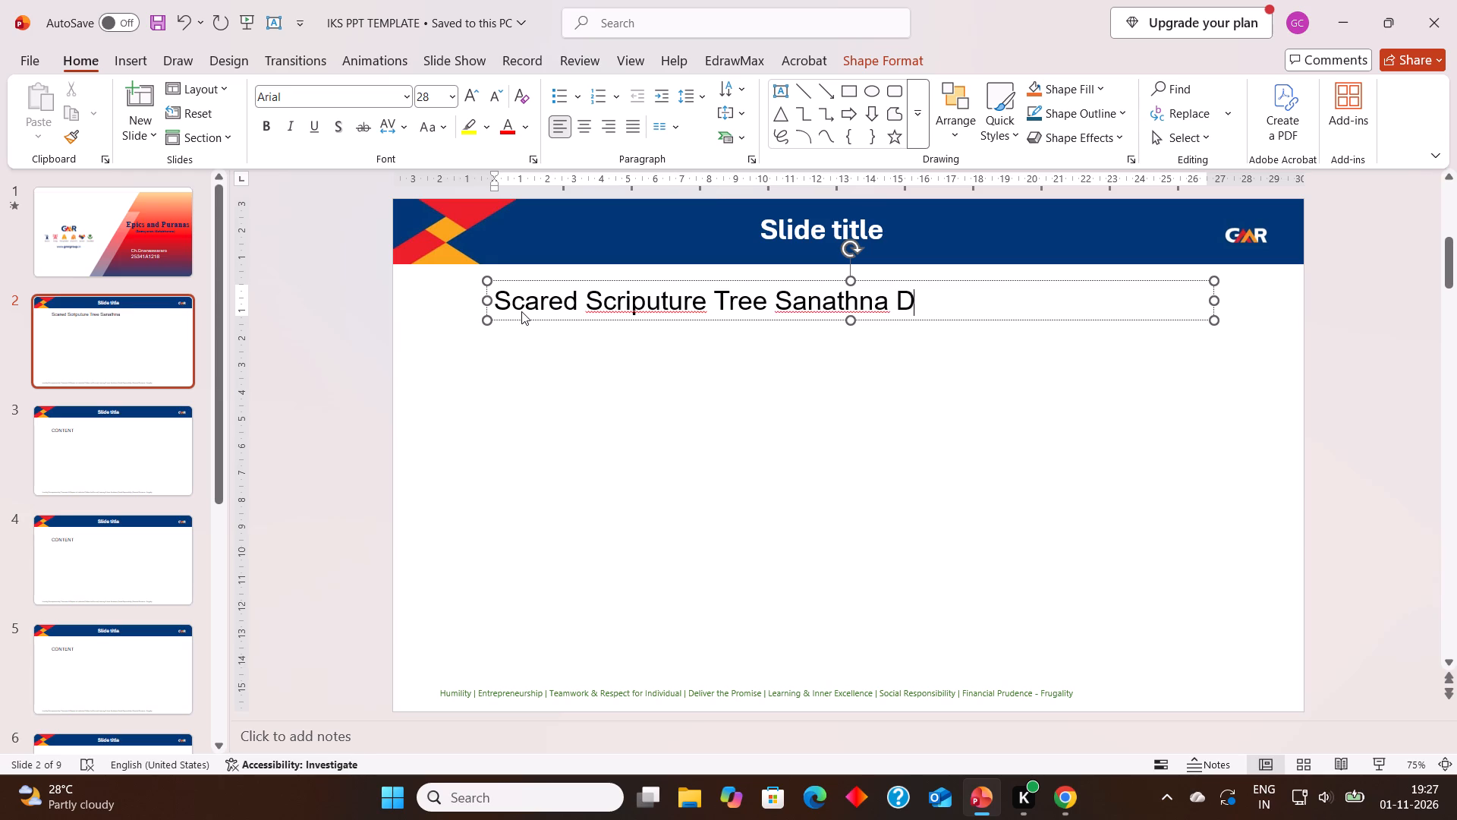
text(hara)
key(m)
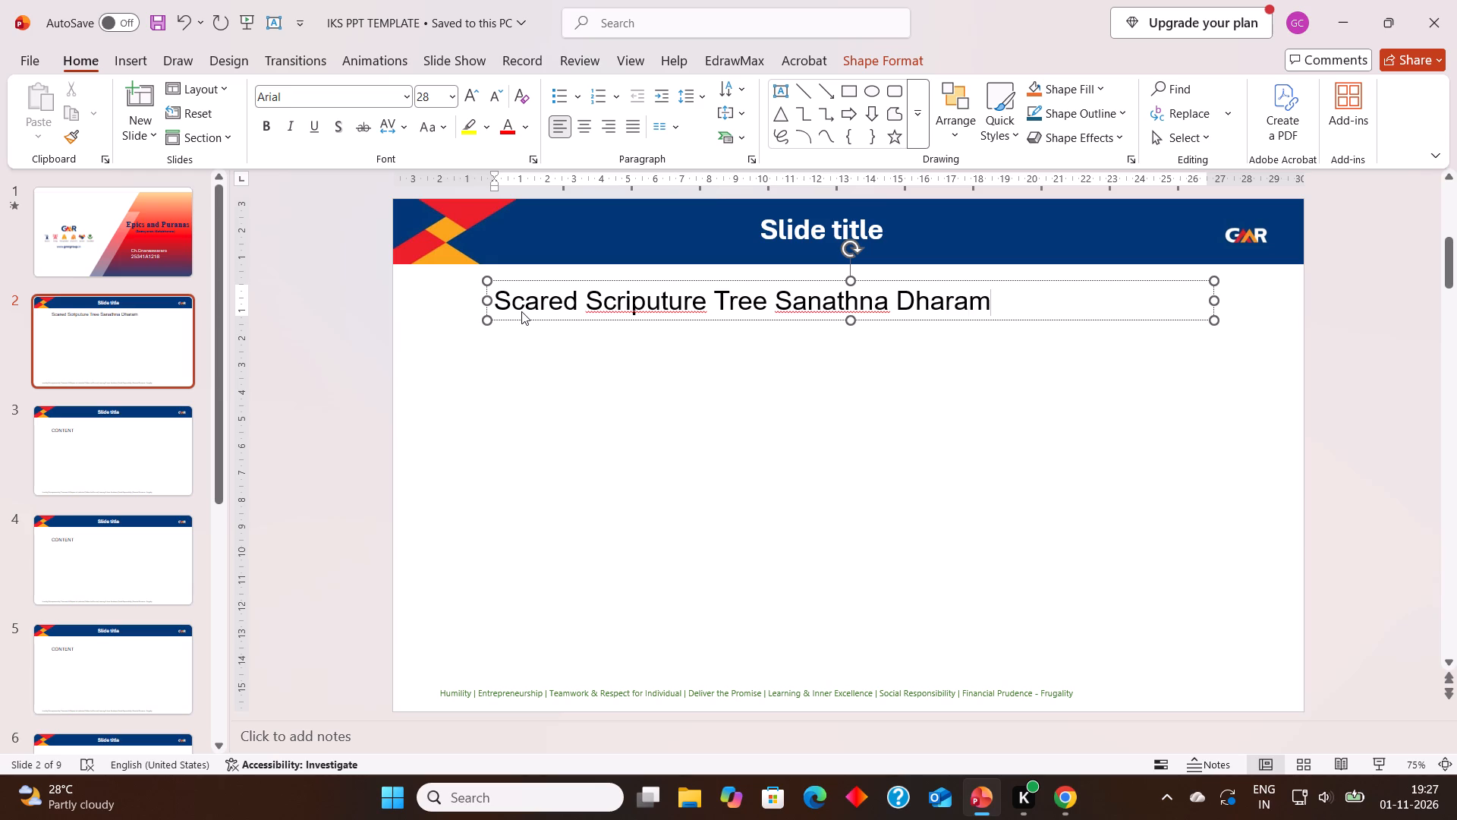
key(Return)
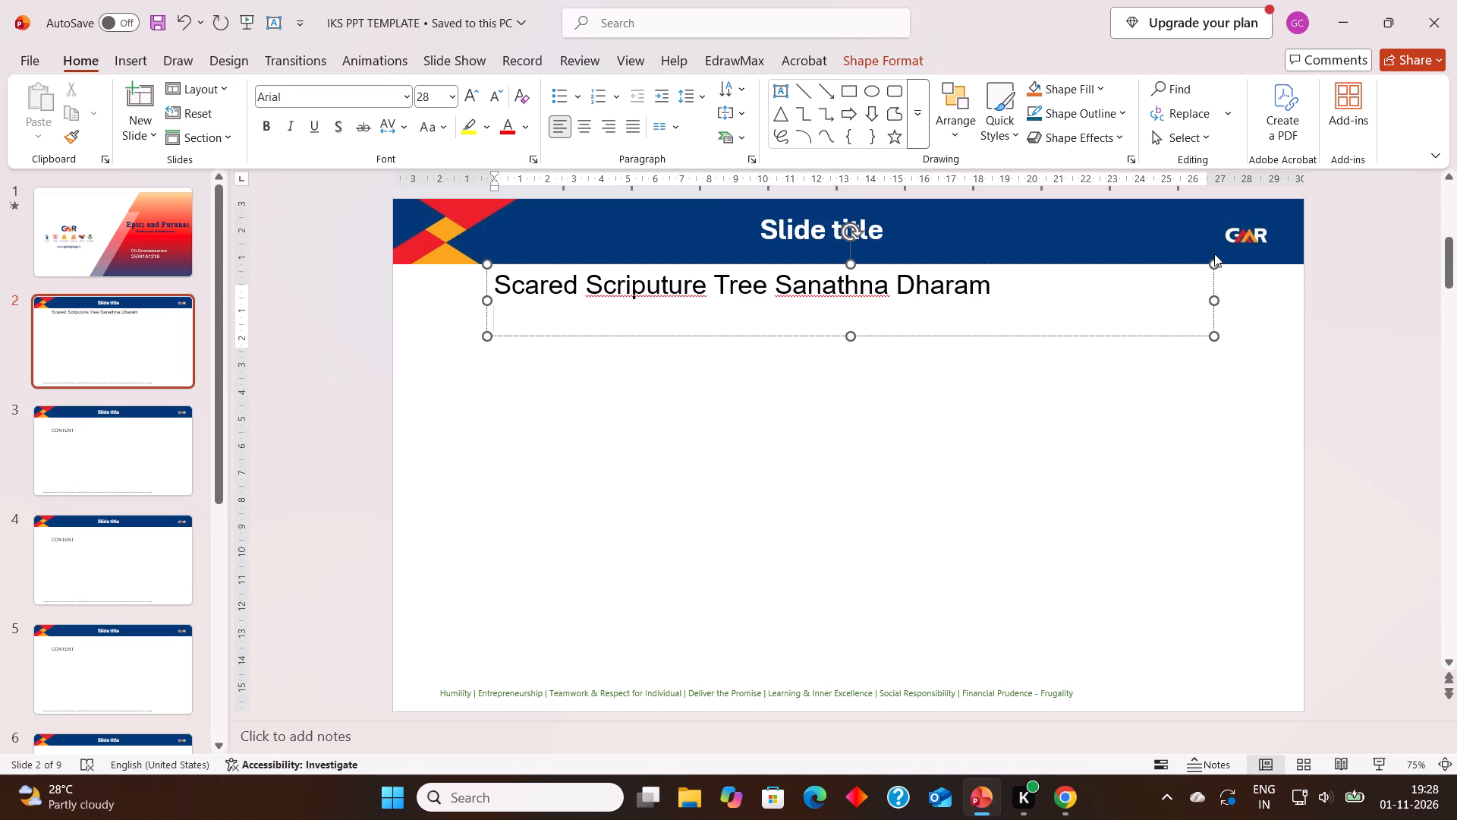
Move the Sanathna Dharam heading text box sideways until it meets the slide's right edge.
drag(1214, 270, 1220, 282)
drag(1220, 282, 1265, 283)
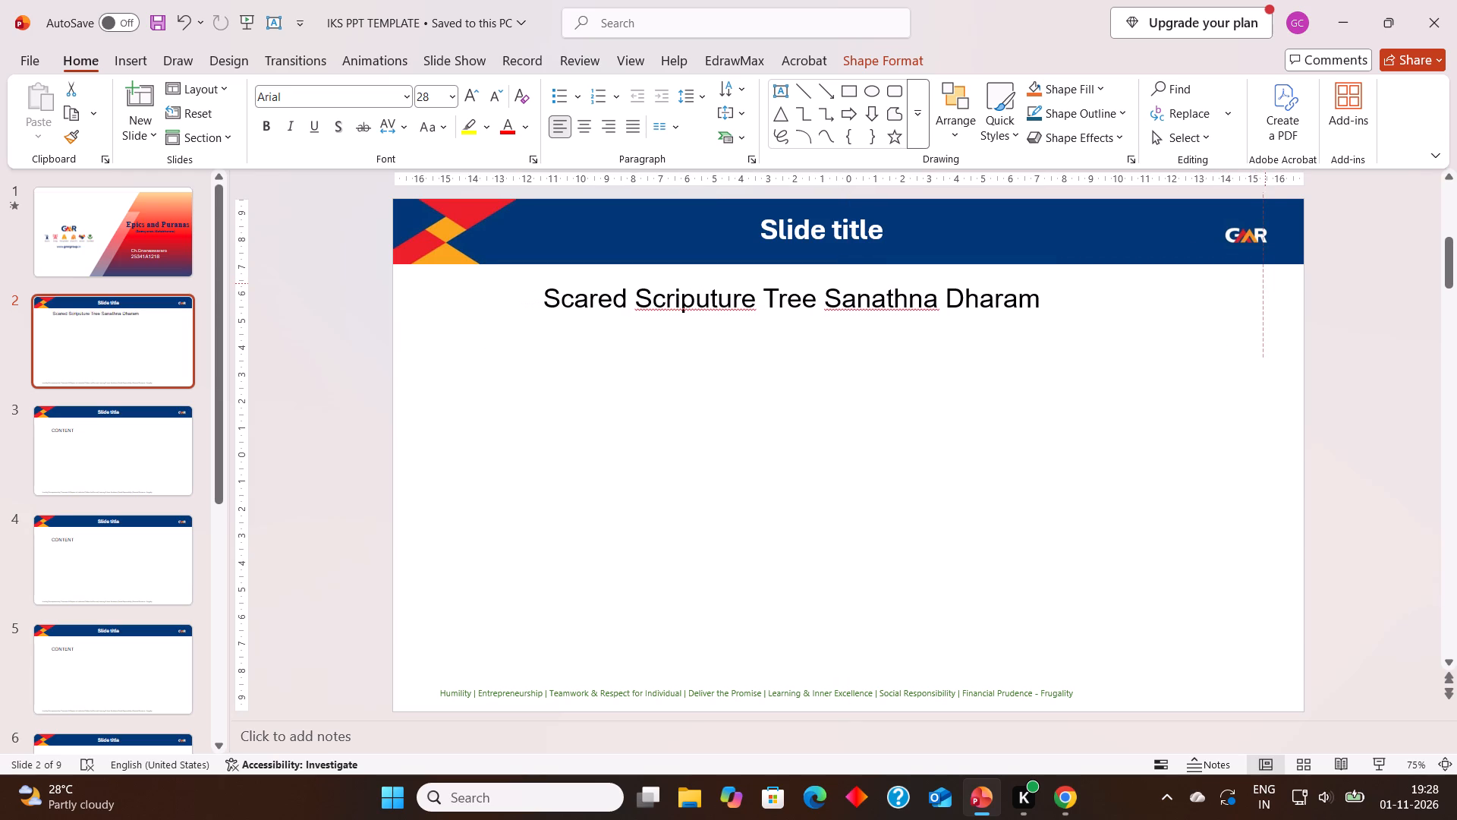
drag(1265, 283, 1295, 282)
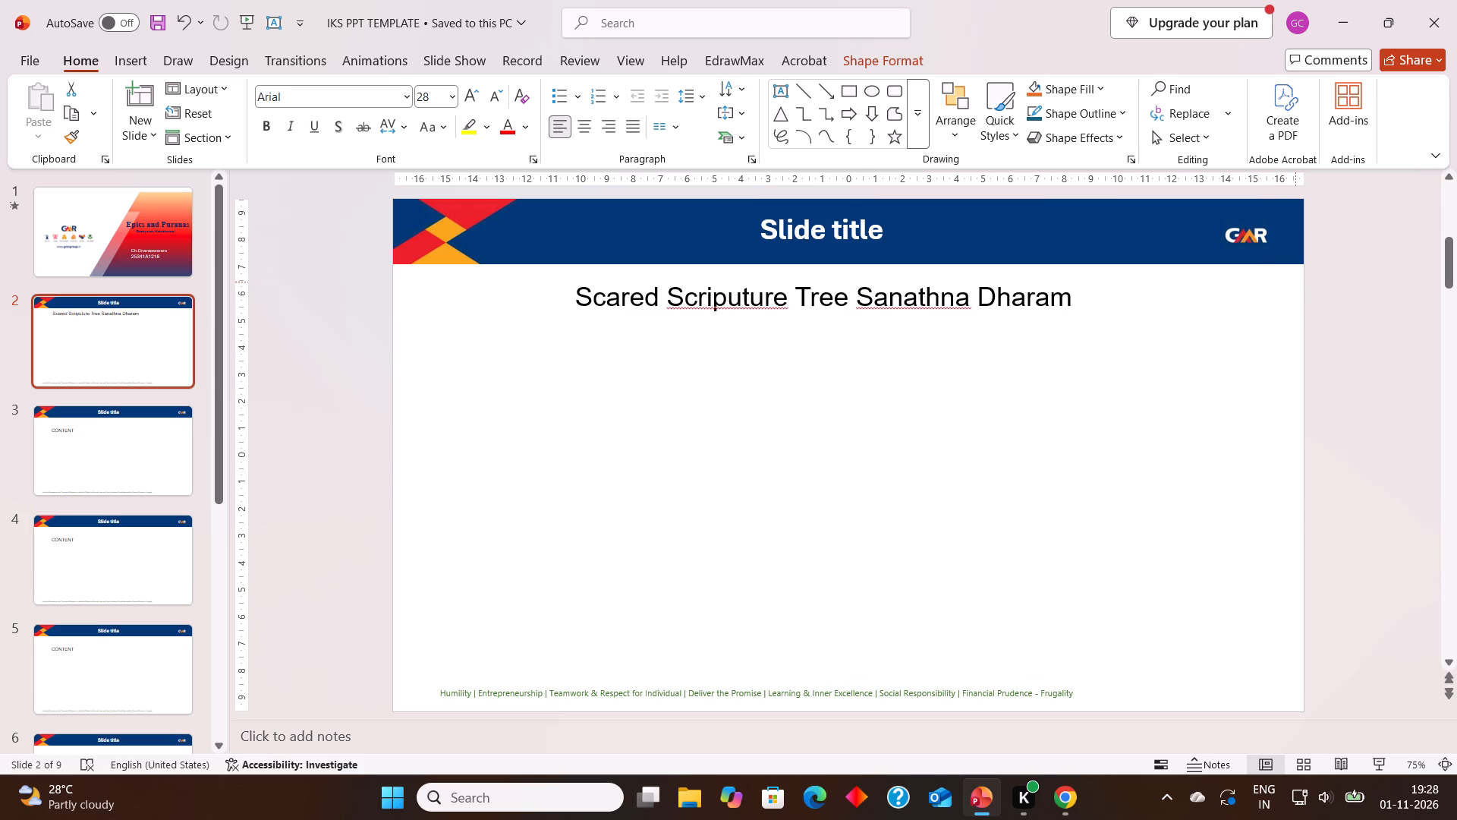
drag(1295, 282, 1303, 282)
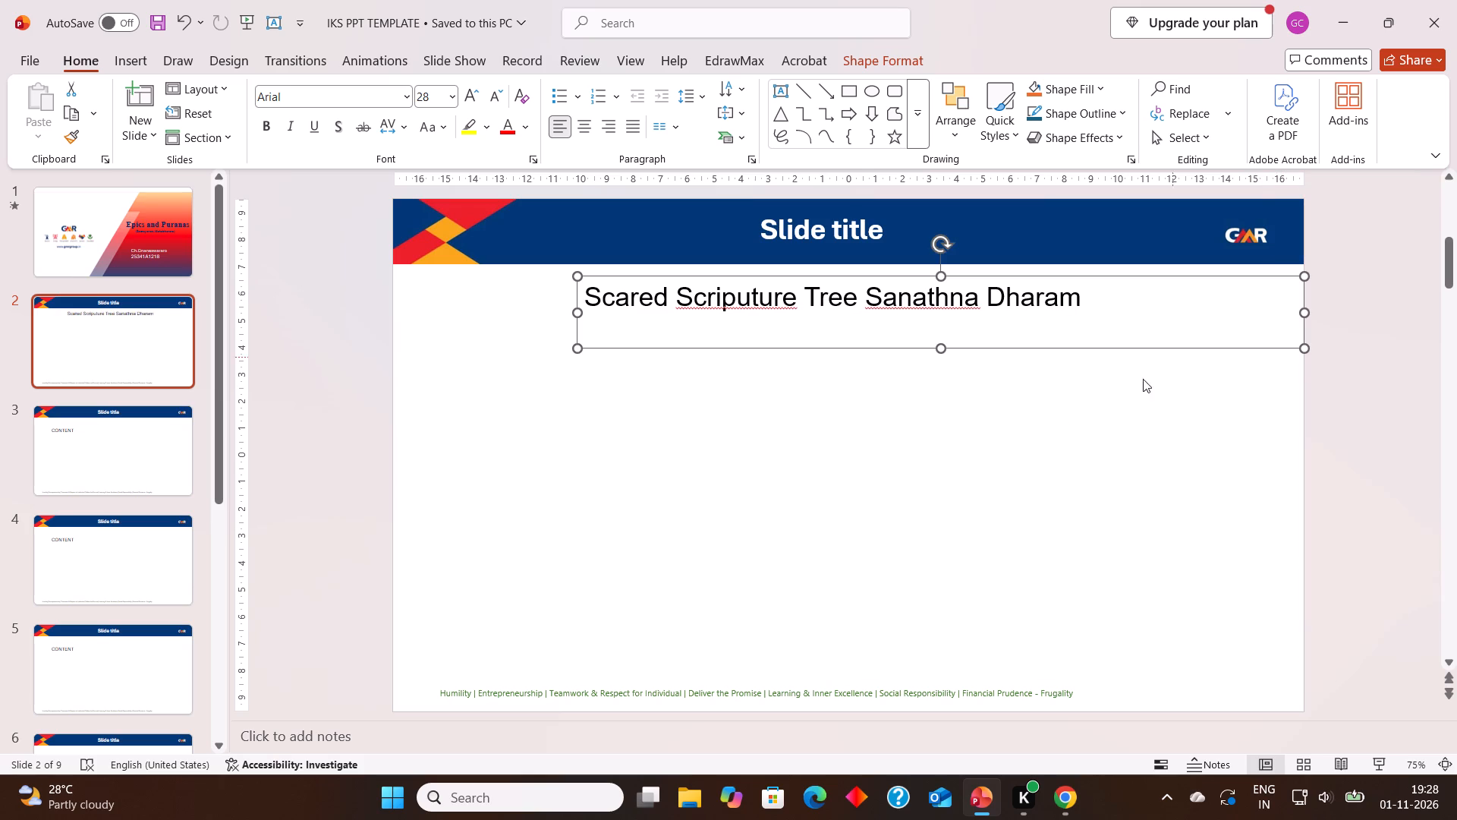
click(886, 445)
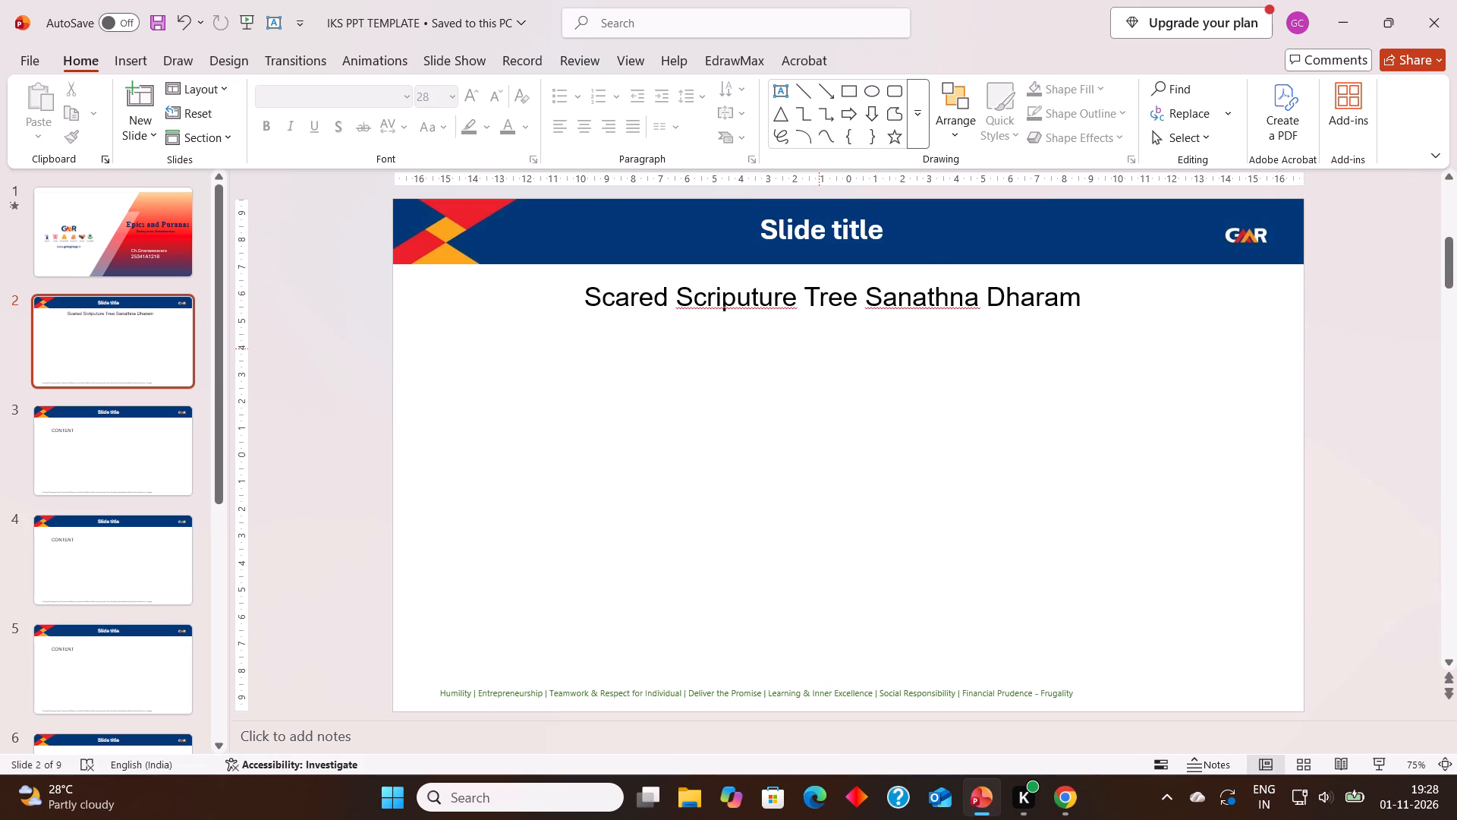
click(819, 349)
click(819, 349)
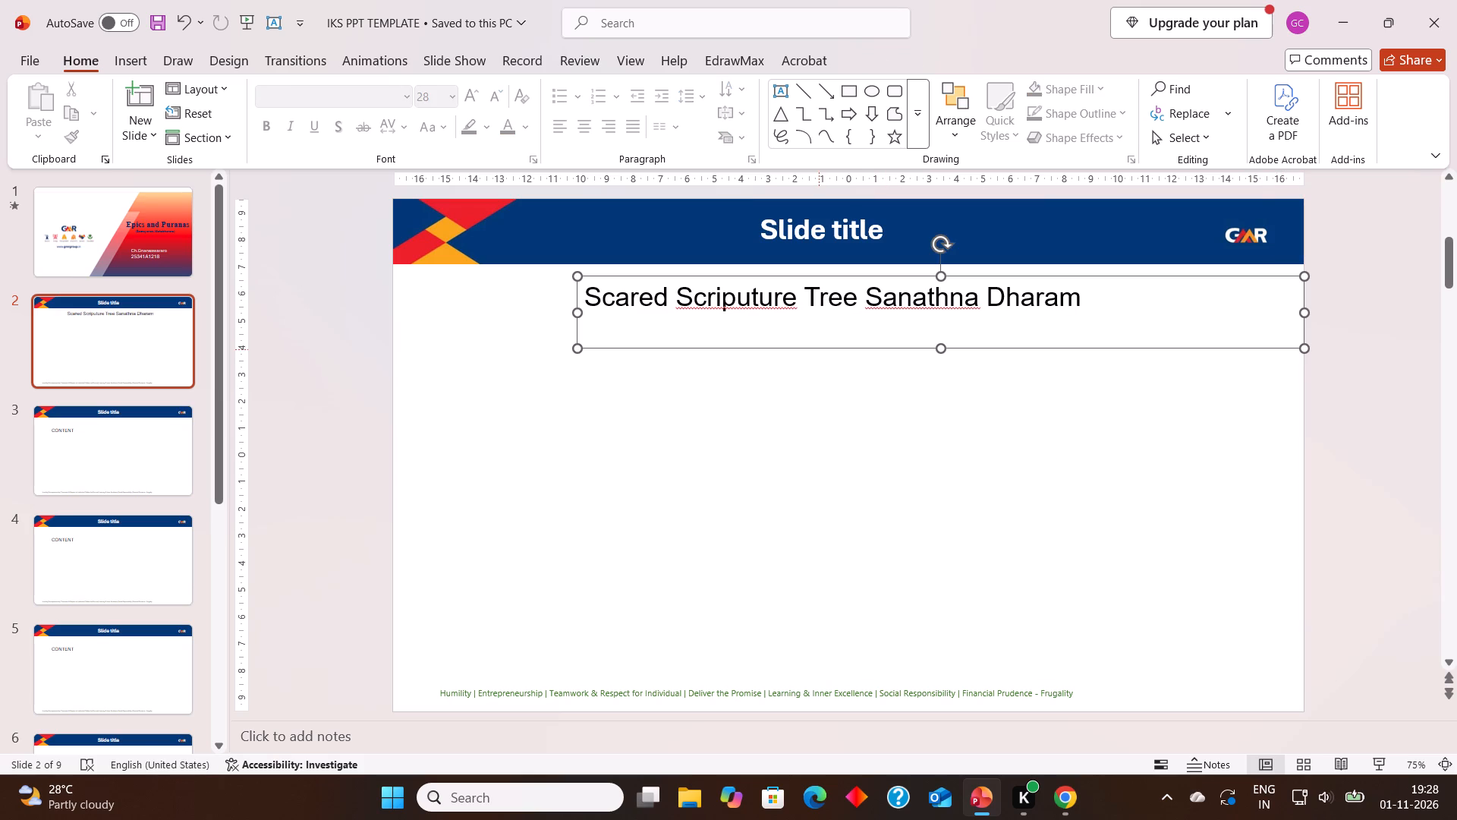
Stretch the heading text box from its lower-left corner toward the slide's left margin and down to the footer line.
click(444, 384)
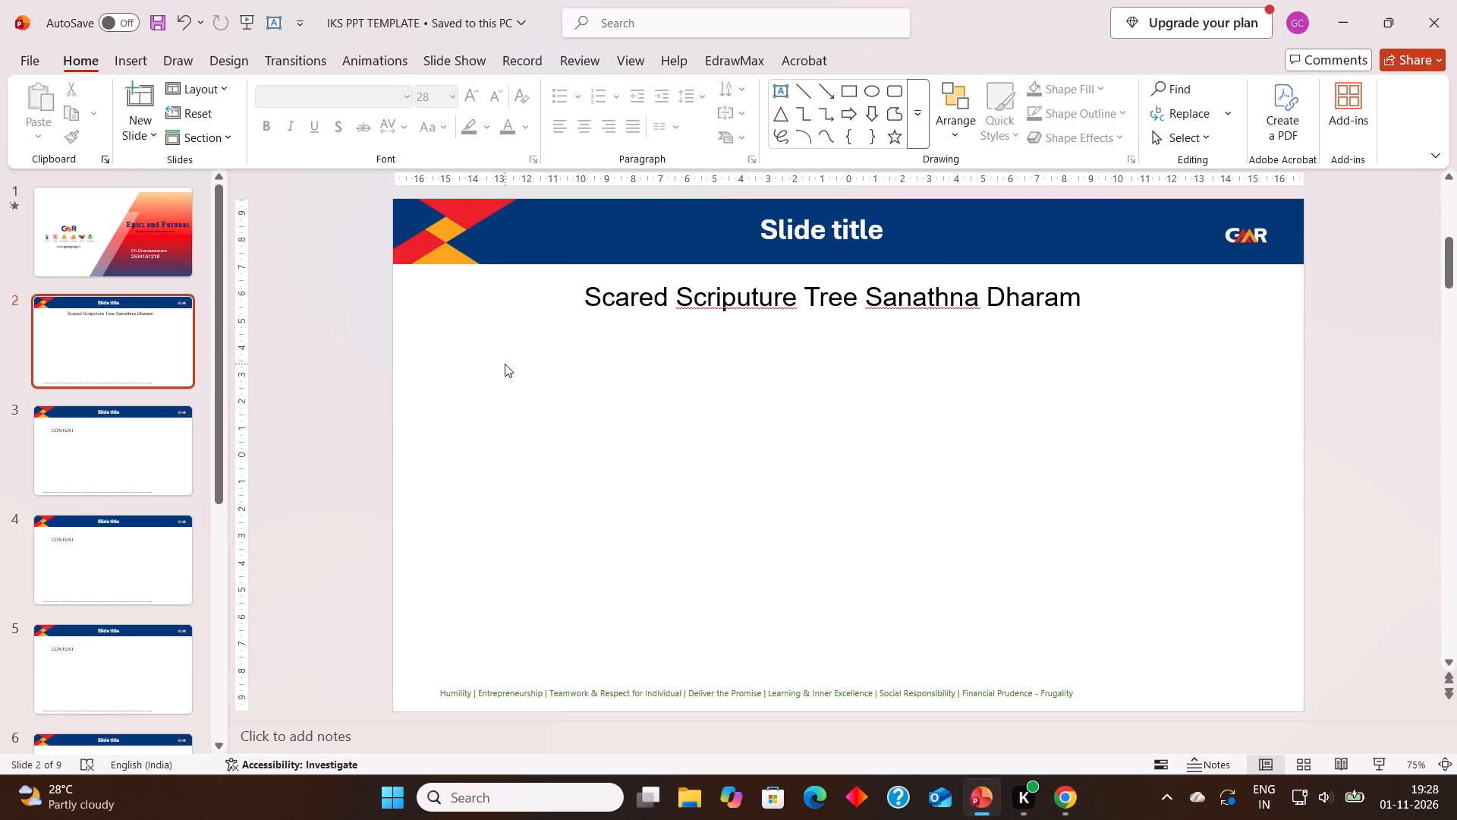
key(4)
click(650, 289)
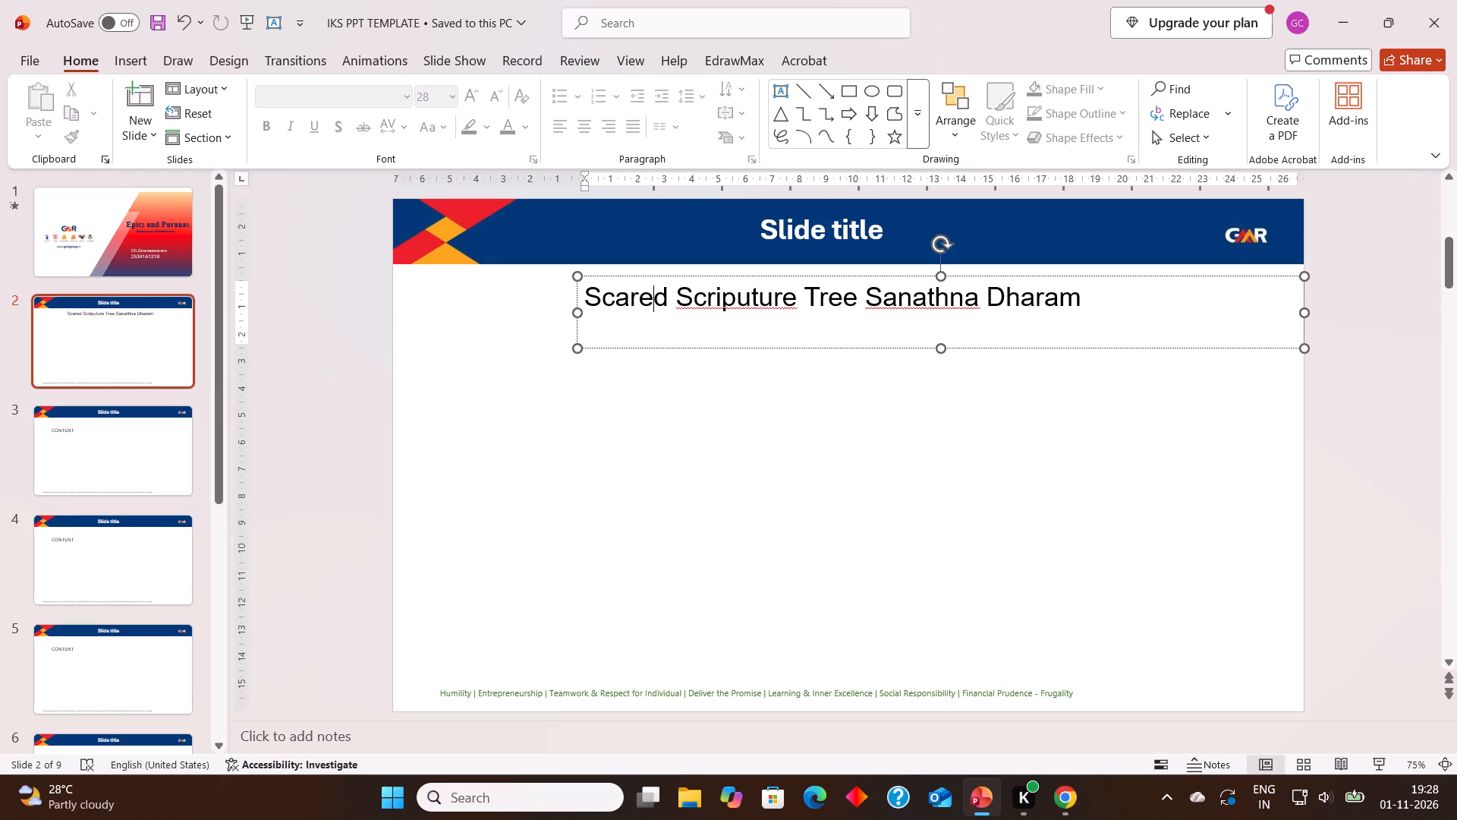
drag(581, 348, 577, 359)
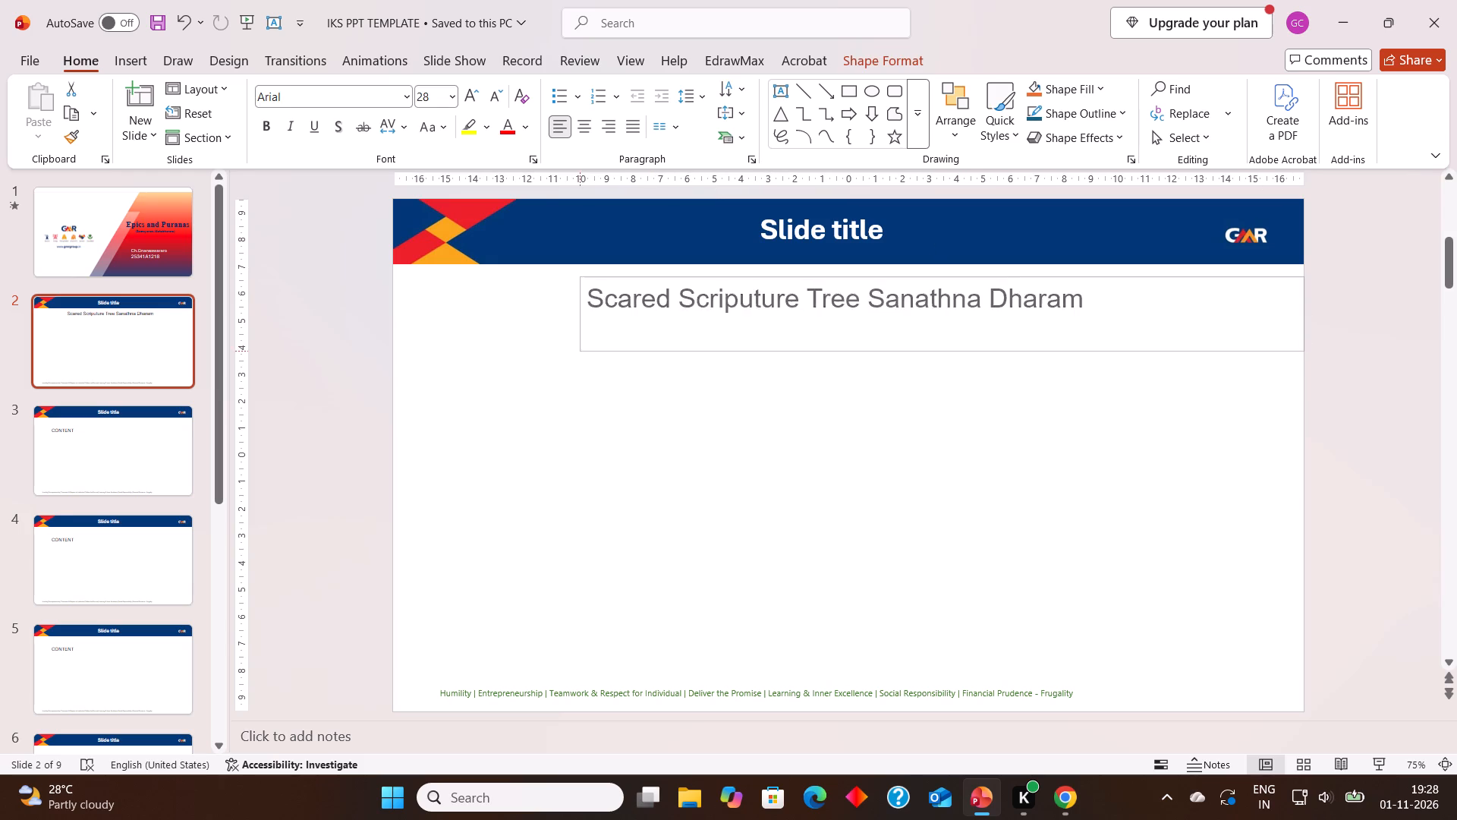
drag(577, 359, 436, 642)
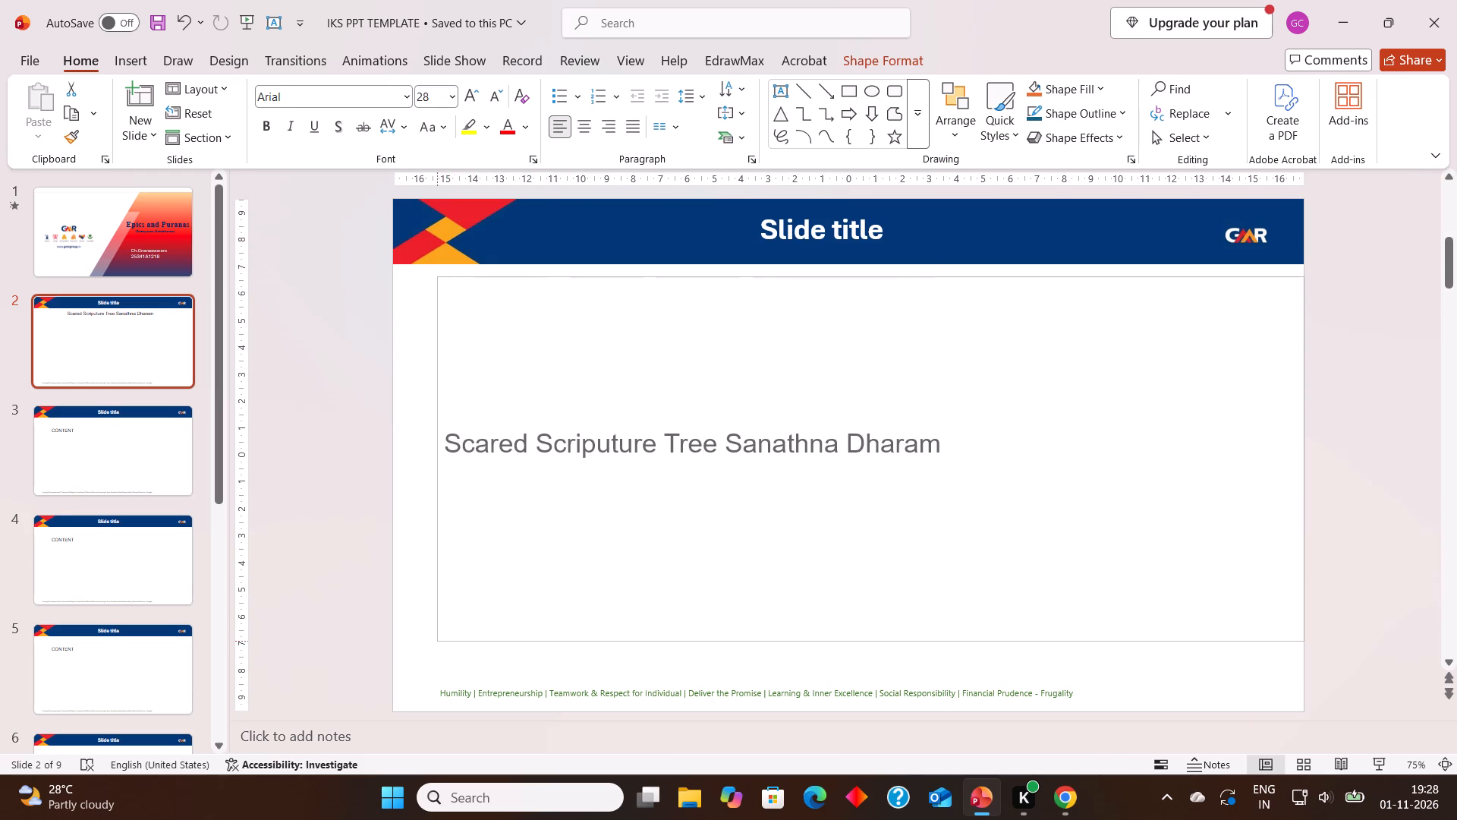
drag(436, 642, 432, 706)
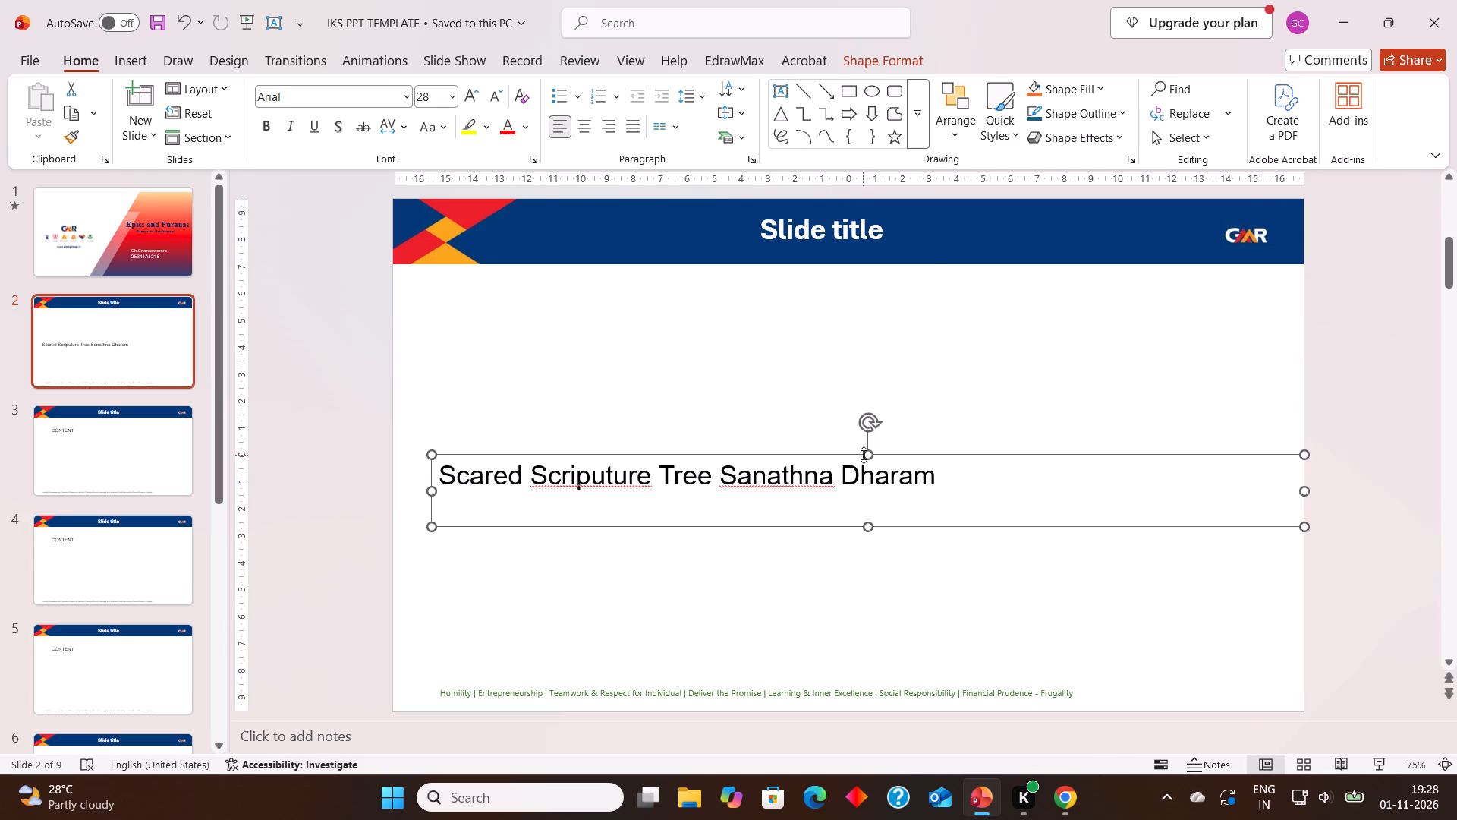
Stretch the Sanathna Dharam heading text box upward from its edges and lower-left corner, bringing it closer to the title banner.
drag(867, 453, 843, 310)
drag(869, 524, 861, 387)
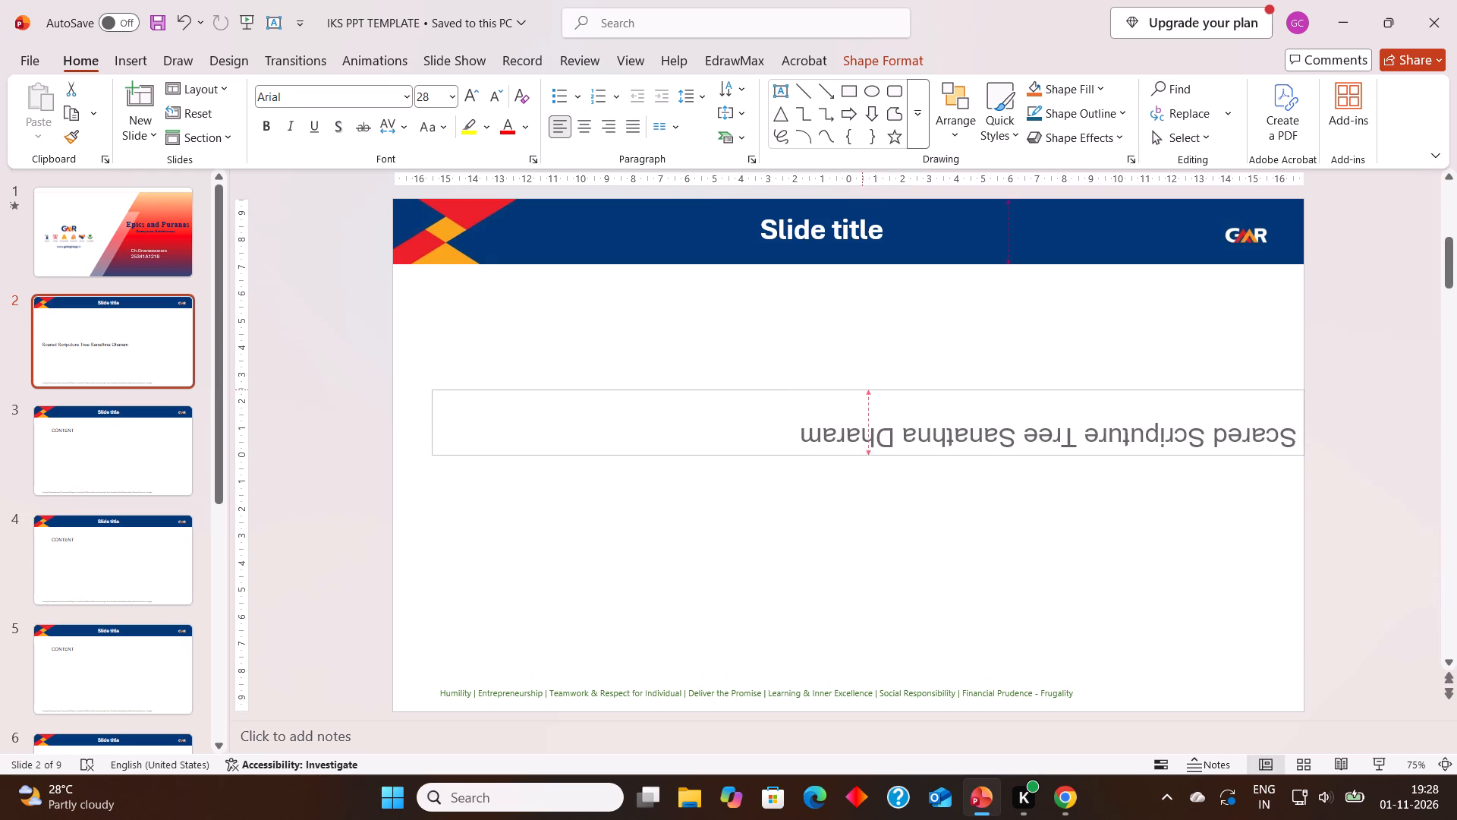
drag(861, 387, 854, 349)
click(813, 379)
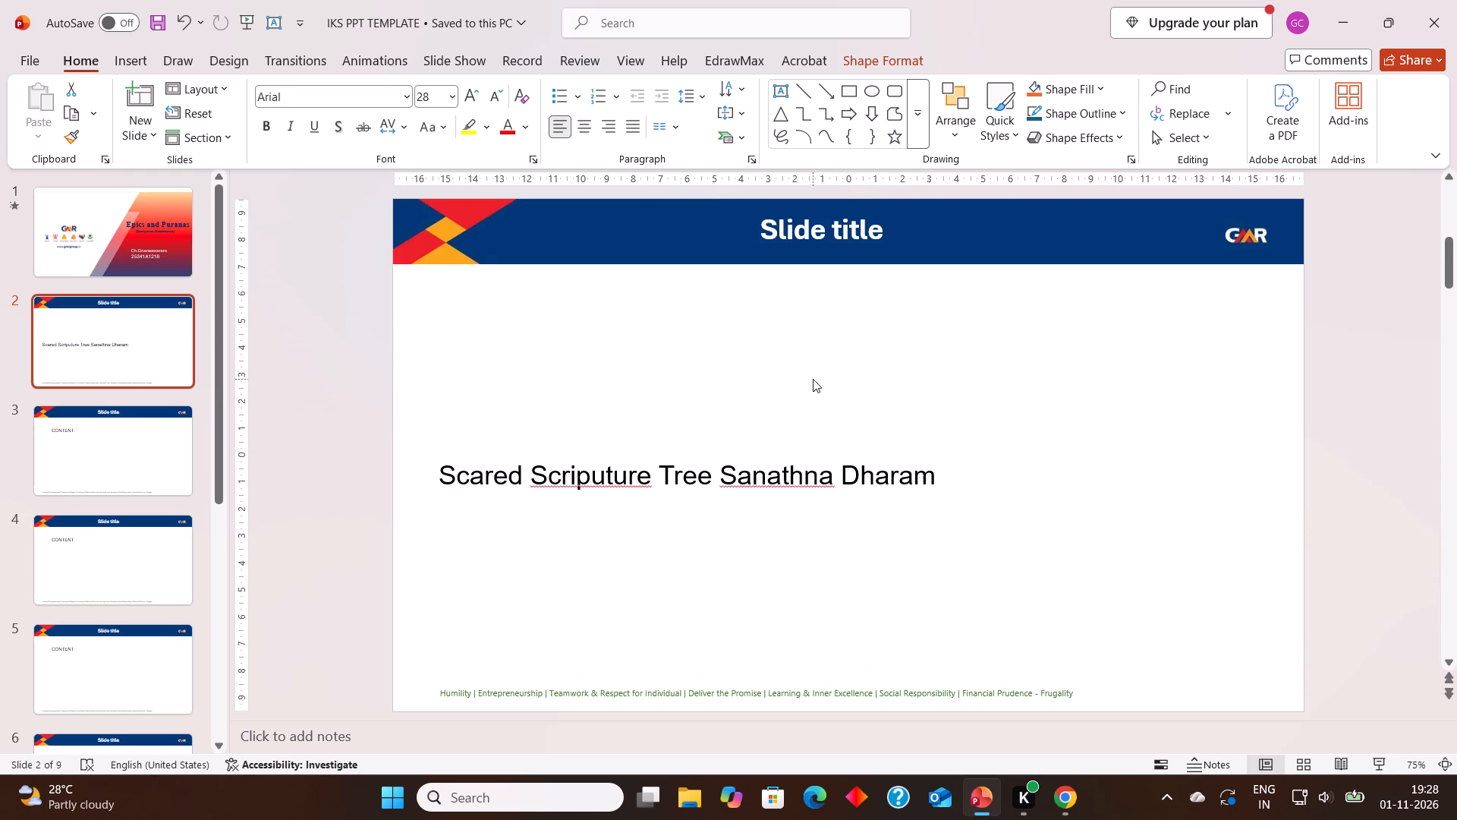
drag(827, 403, 834, 479)
click(834, 479)
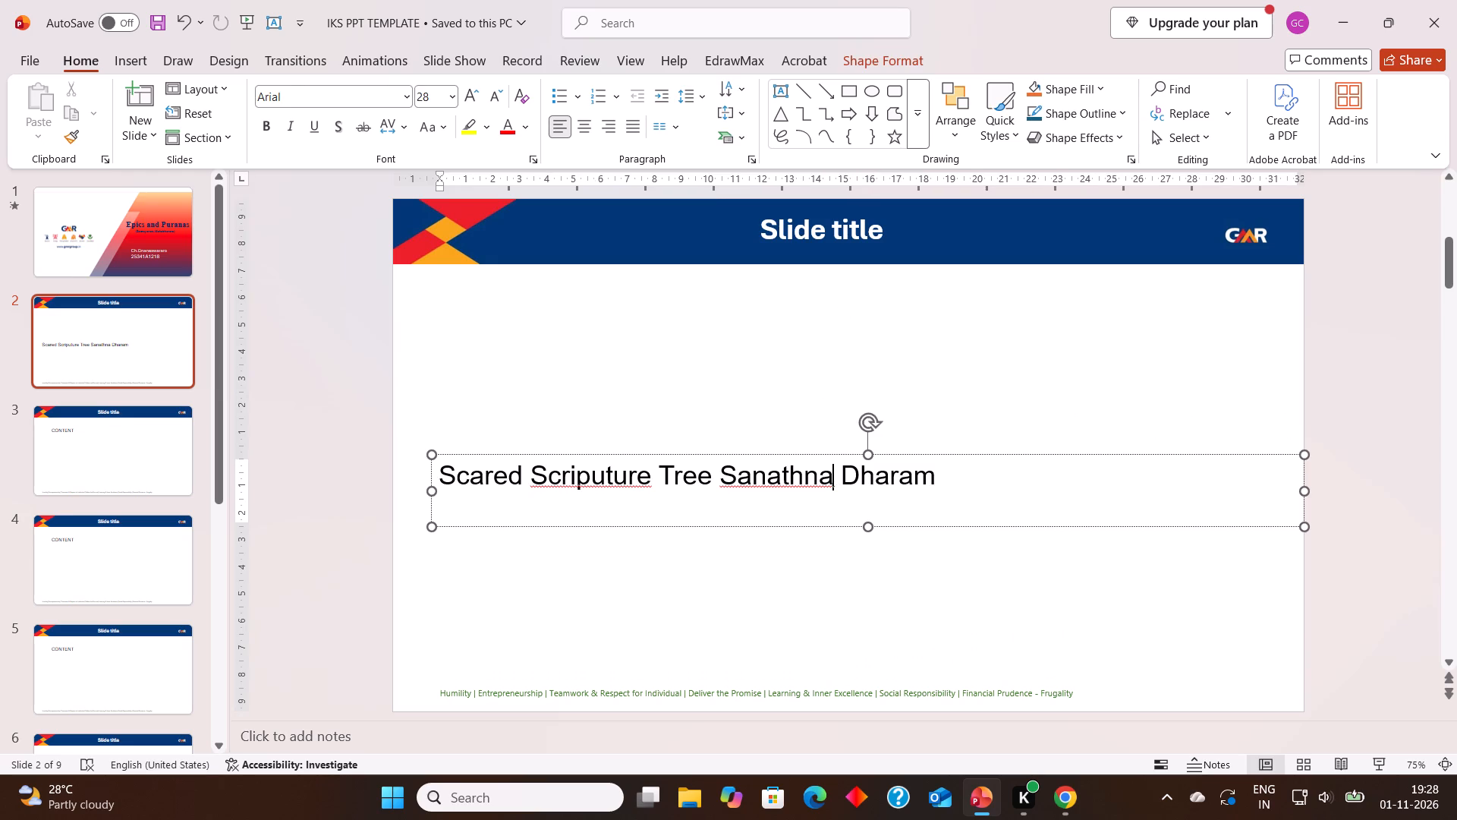
drag(870, 453, 859, 372)
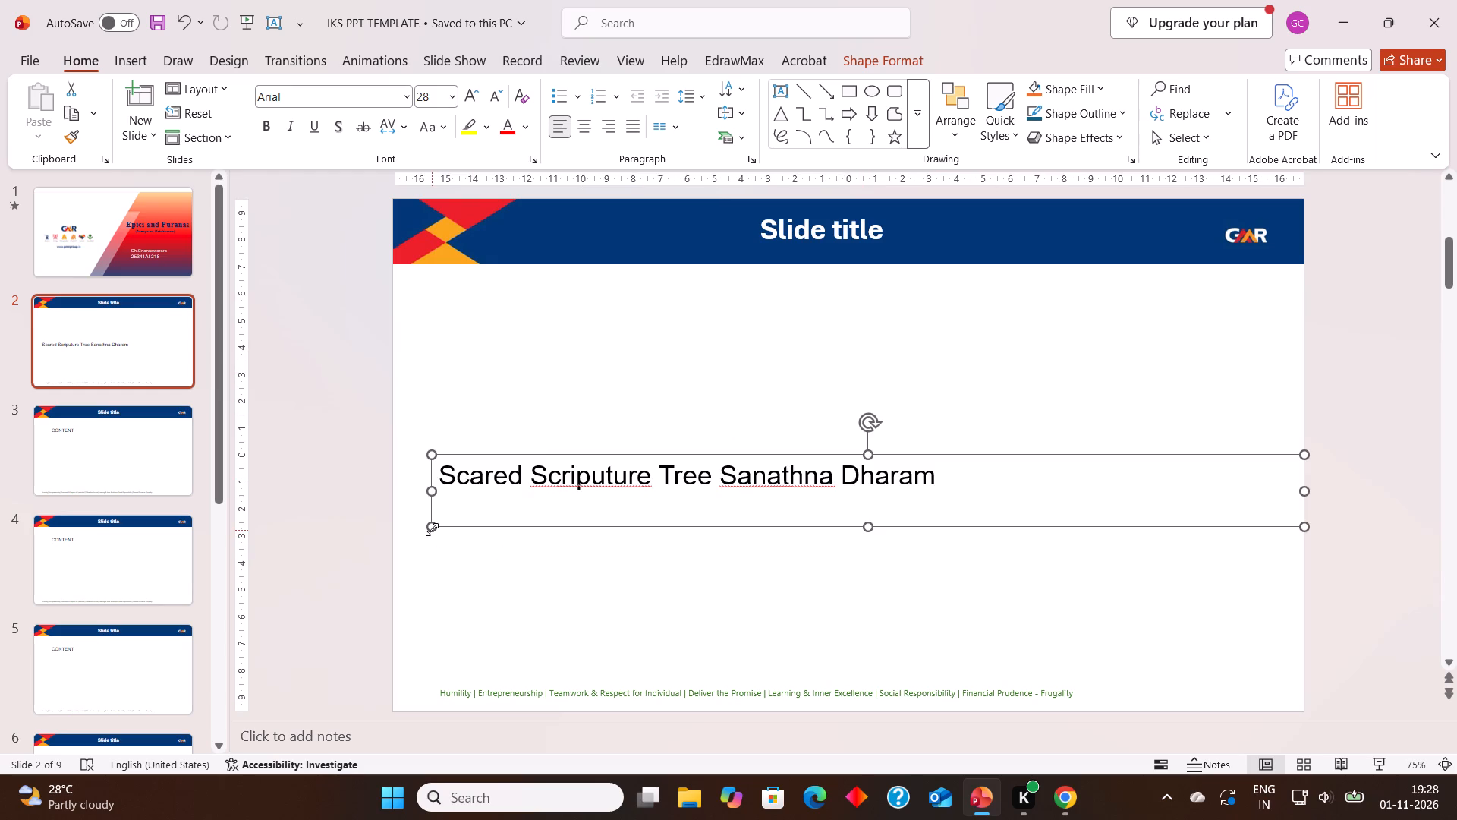
drag(432, 529, 510, 360)
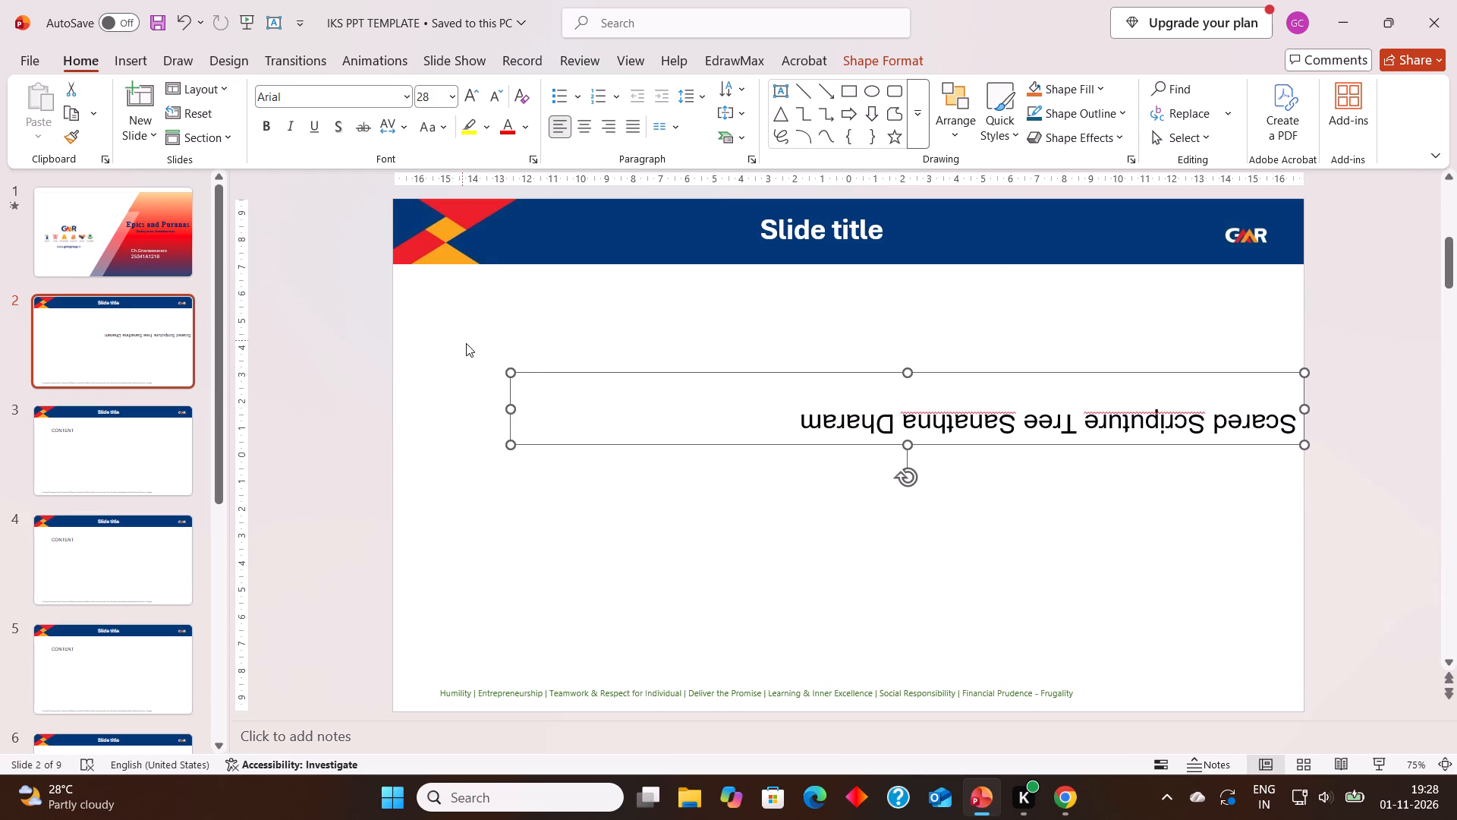
Rotate the upside-down heading text box back until its text reads upright and nearly level.
click(904, 475)
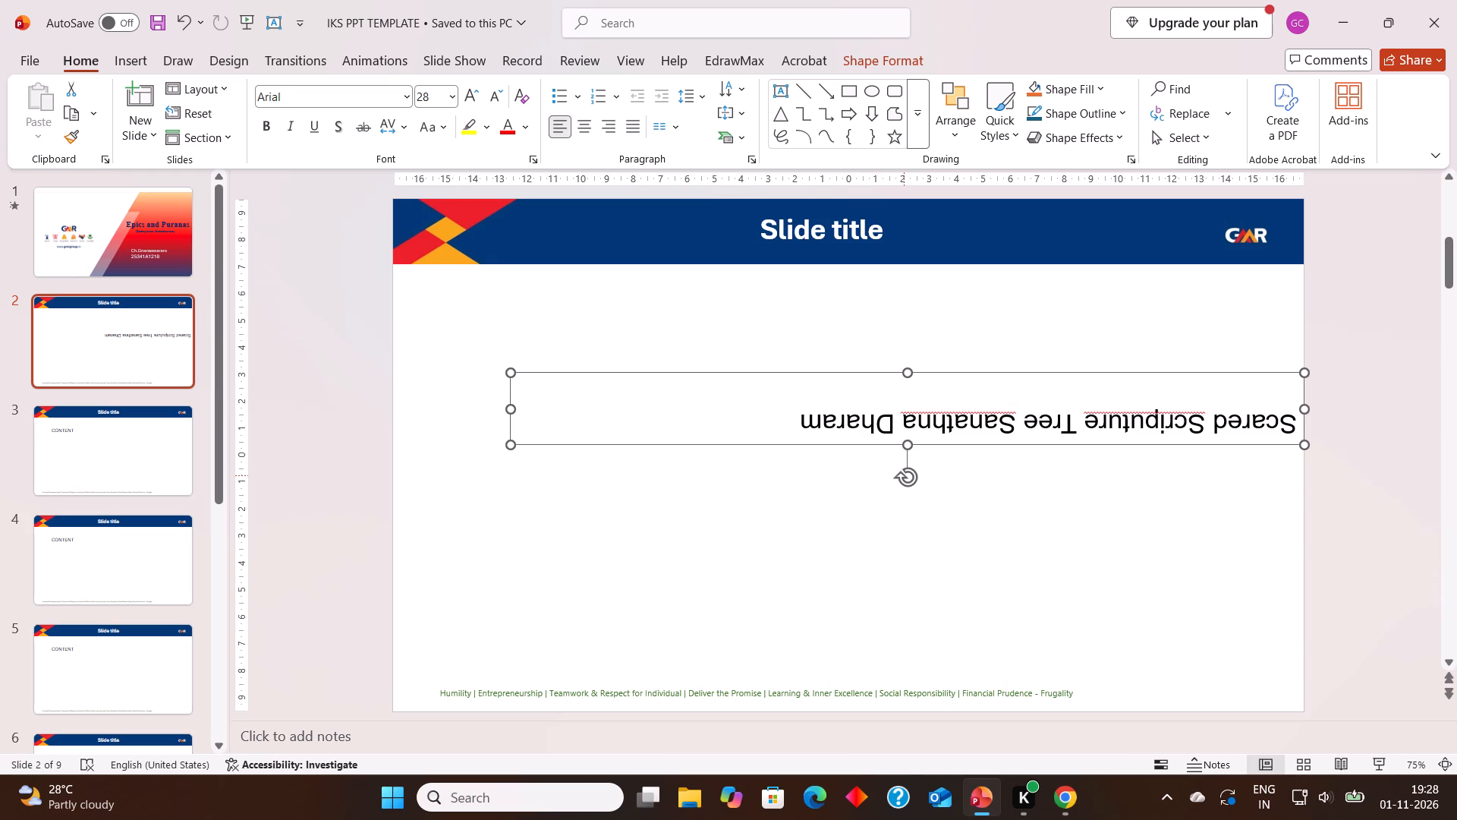
click(904, 475)
drag(911, 477, 848, 399)
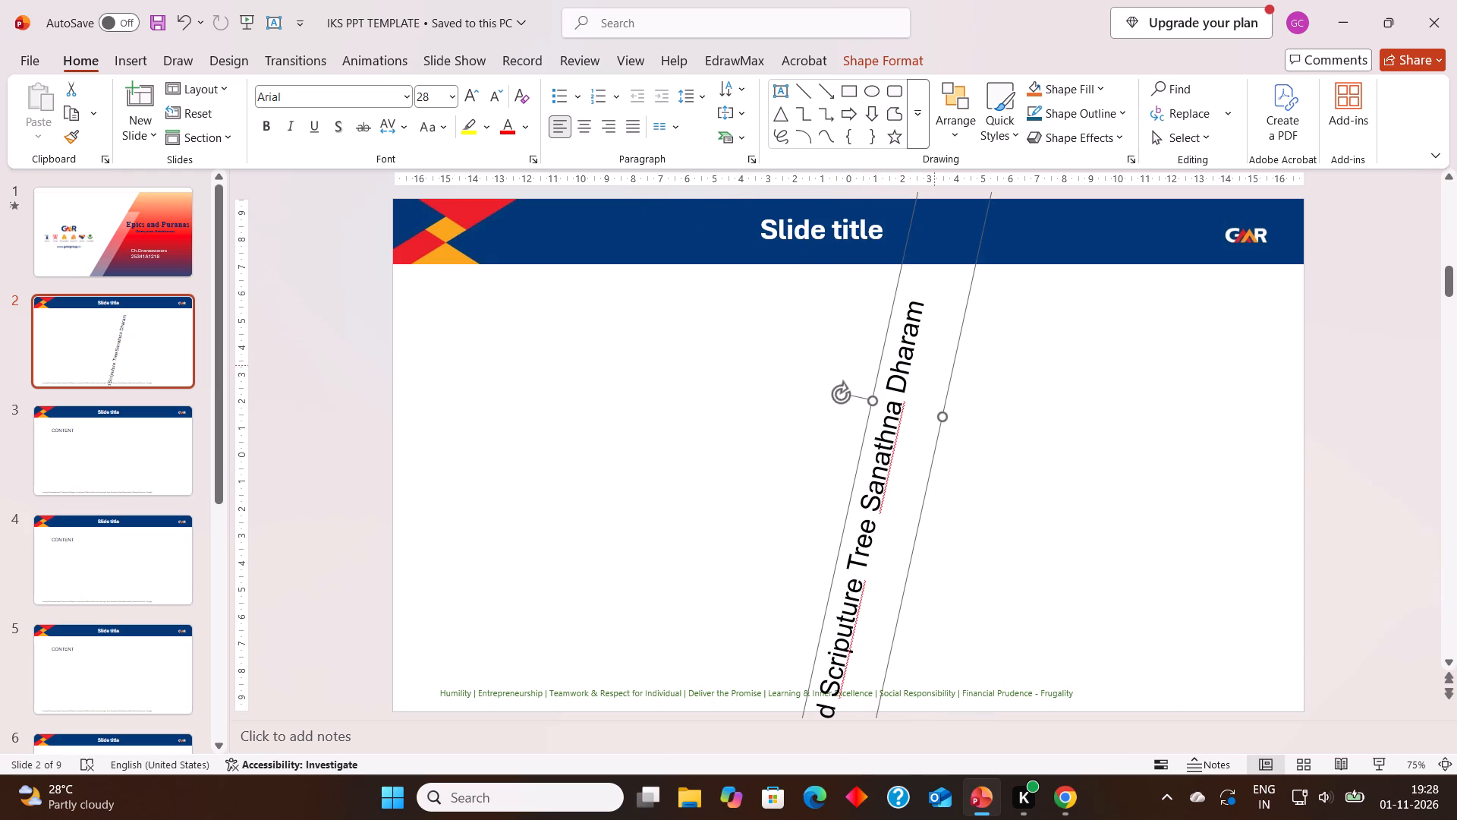
drag(846, 391, 848, 389)
drag(848, 389, 911, 380)
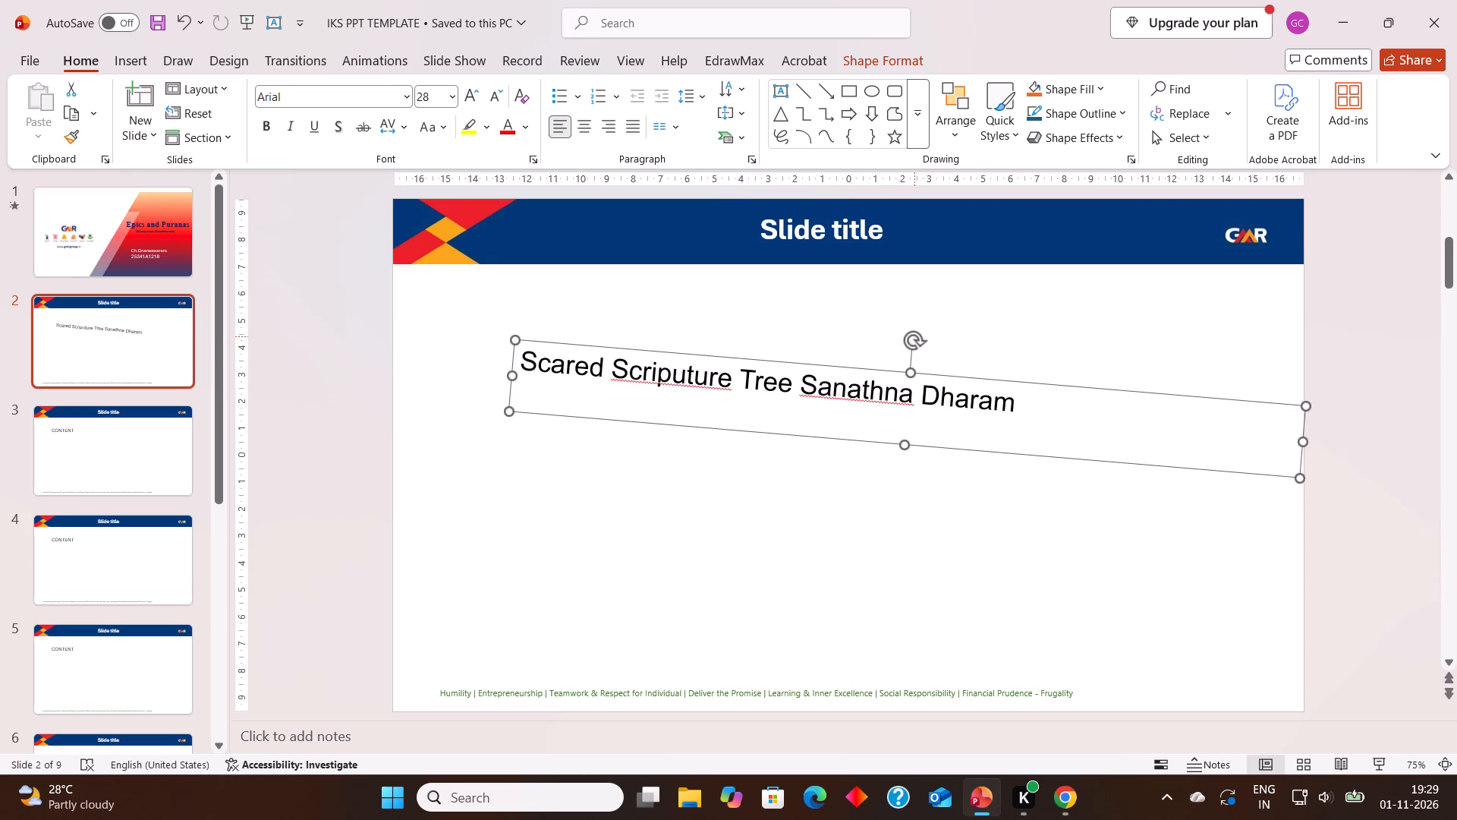
drag(904, 334, 894, 335)
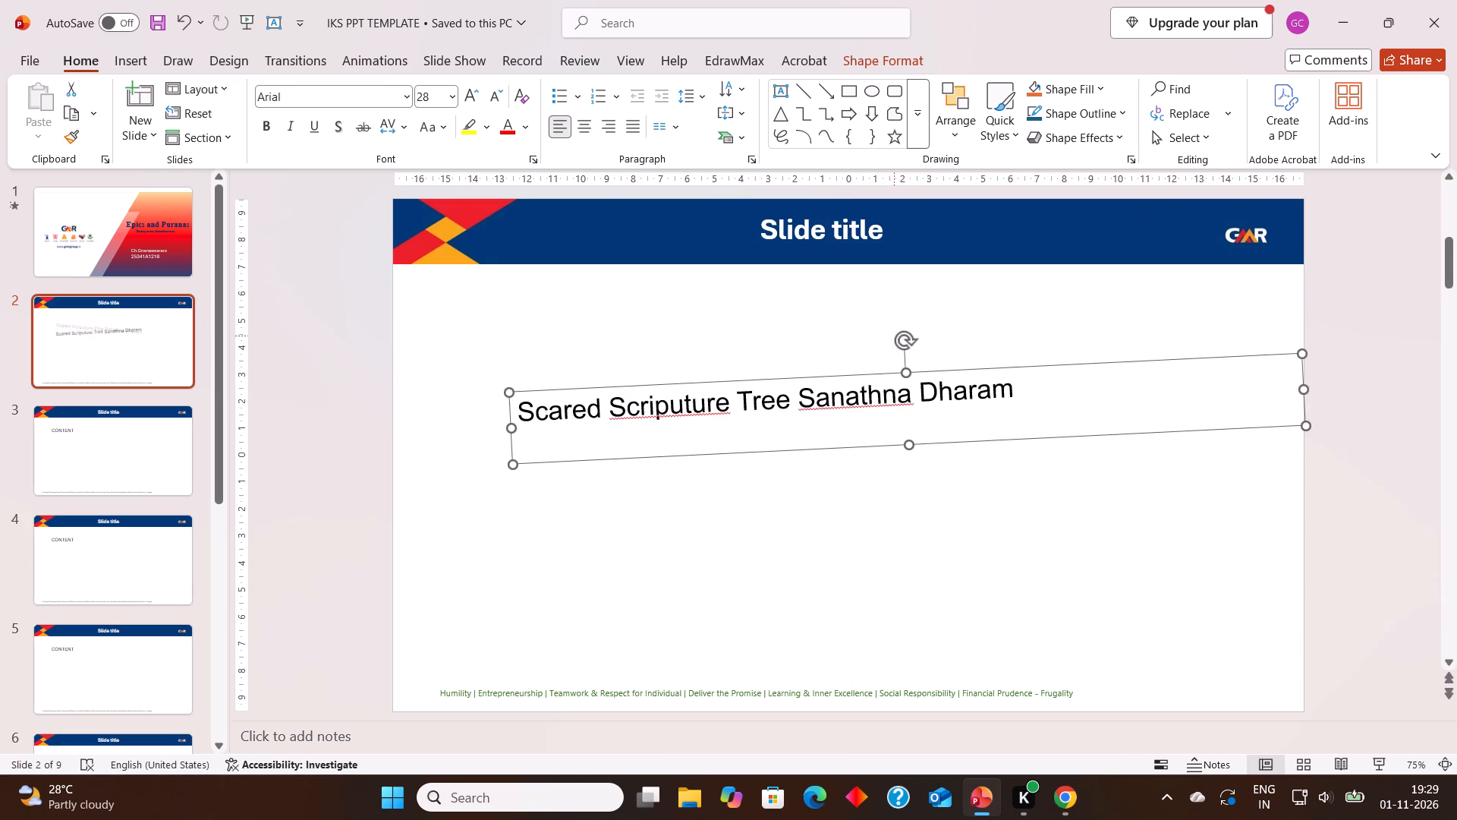
click(896, 446)
drag(872, 481, 884, 408)
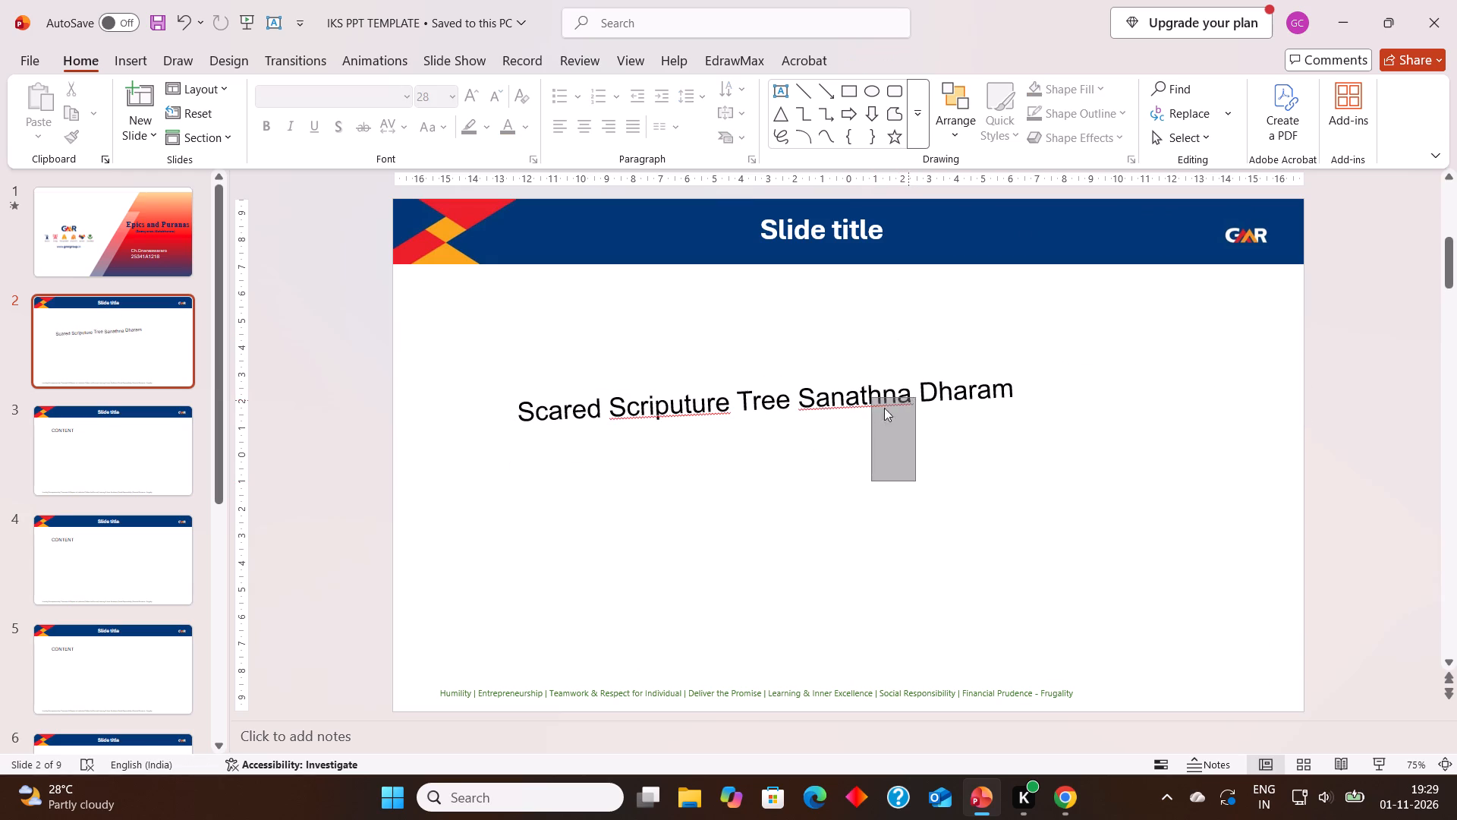
drag(884, 408, 876, 429)
click(876, 429)
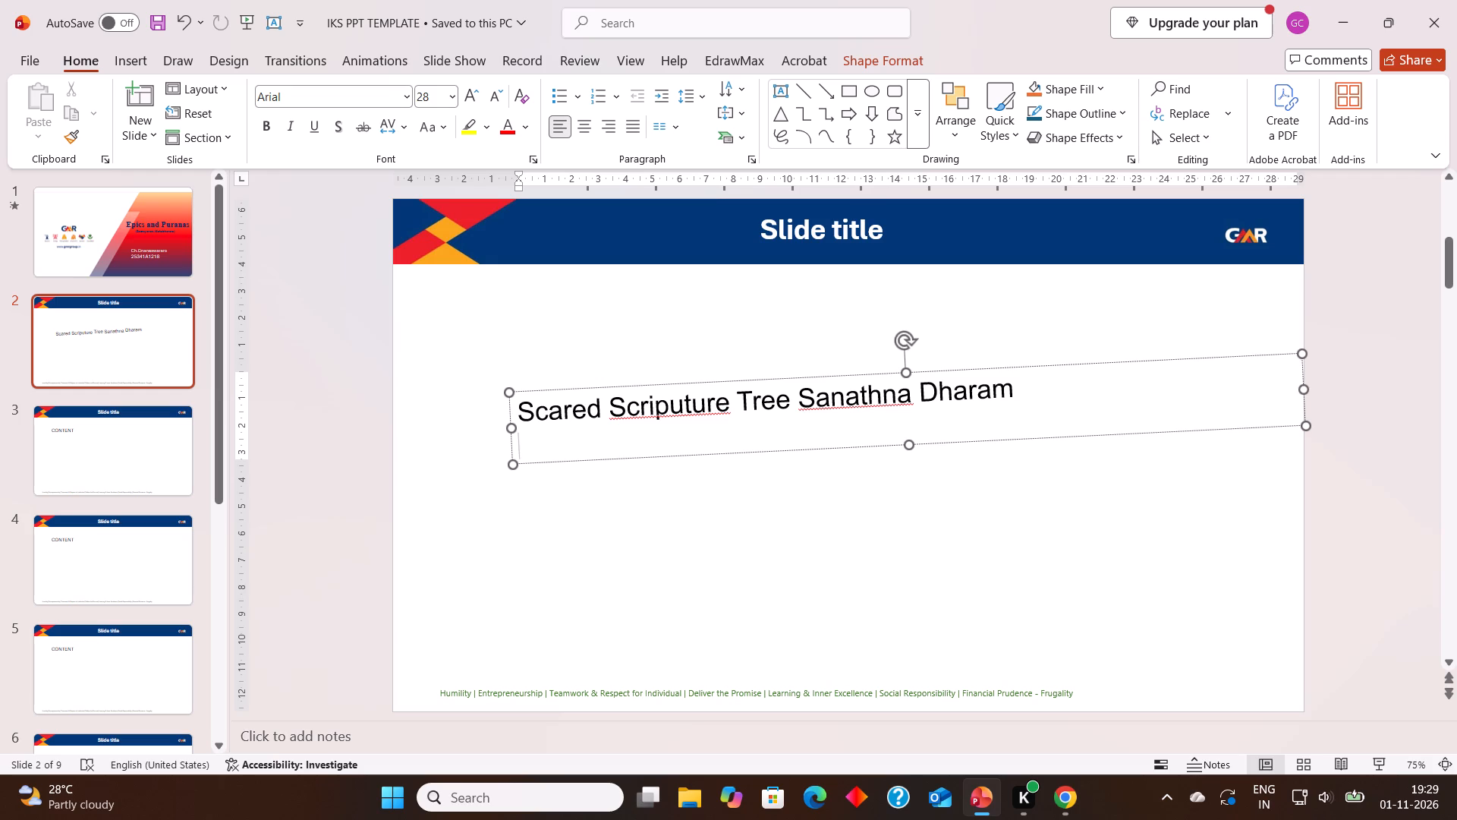
Stretch the heading text box upward from its upper-left and lower-left corners to bring it against the title banner.
drag(511, 395, 491, 317)
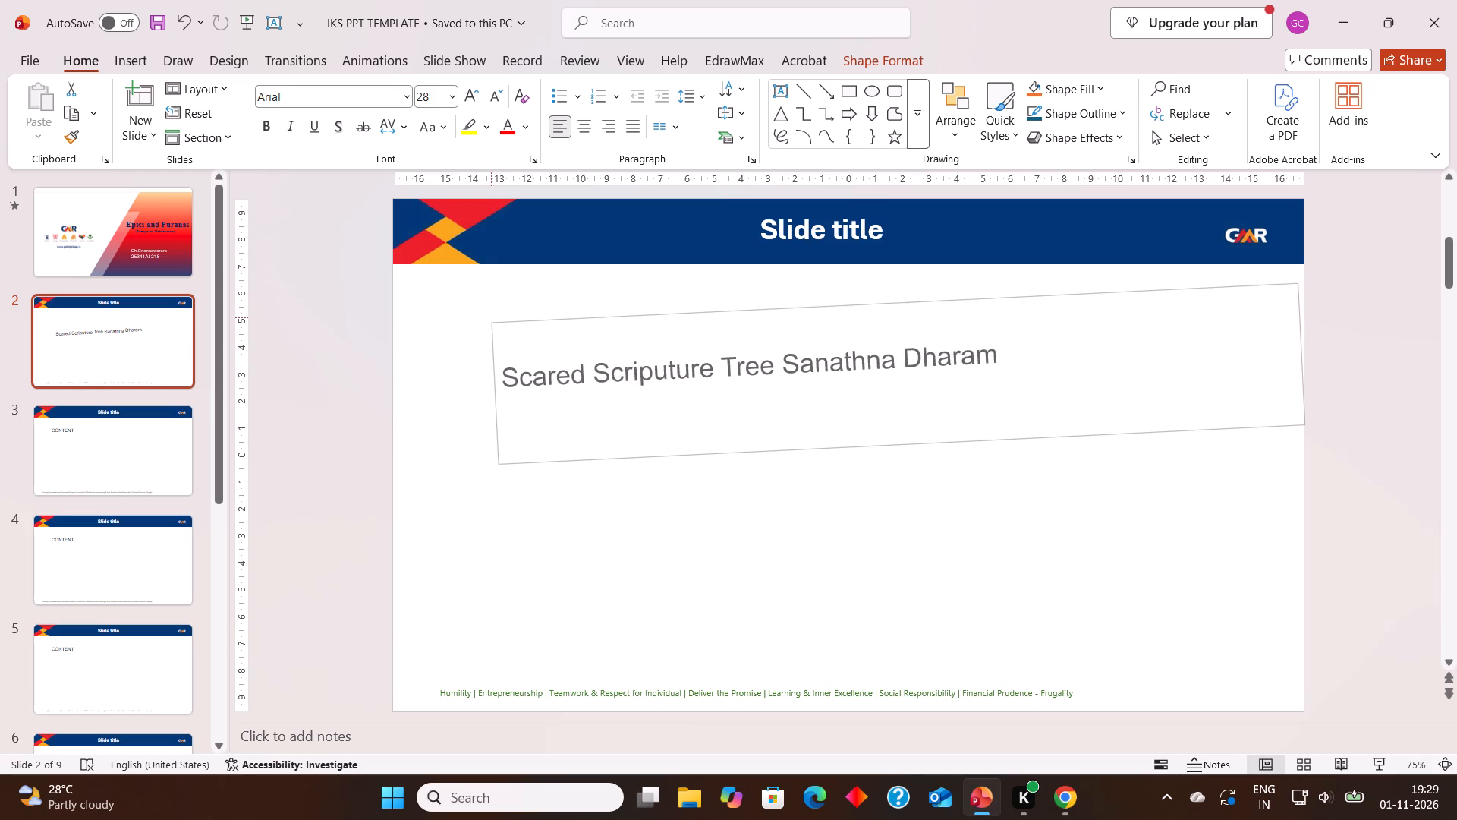
drag(491, 317, 486, 298)
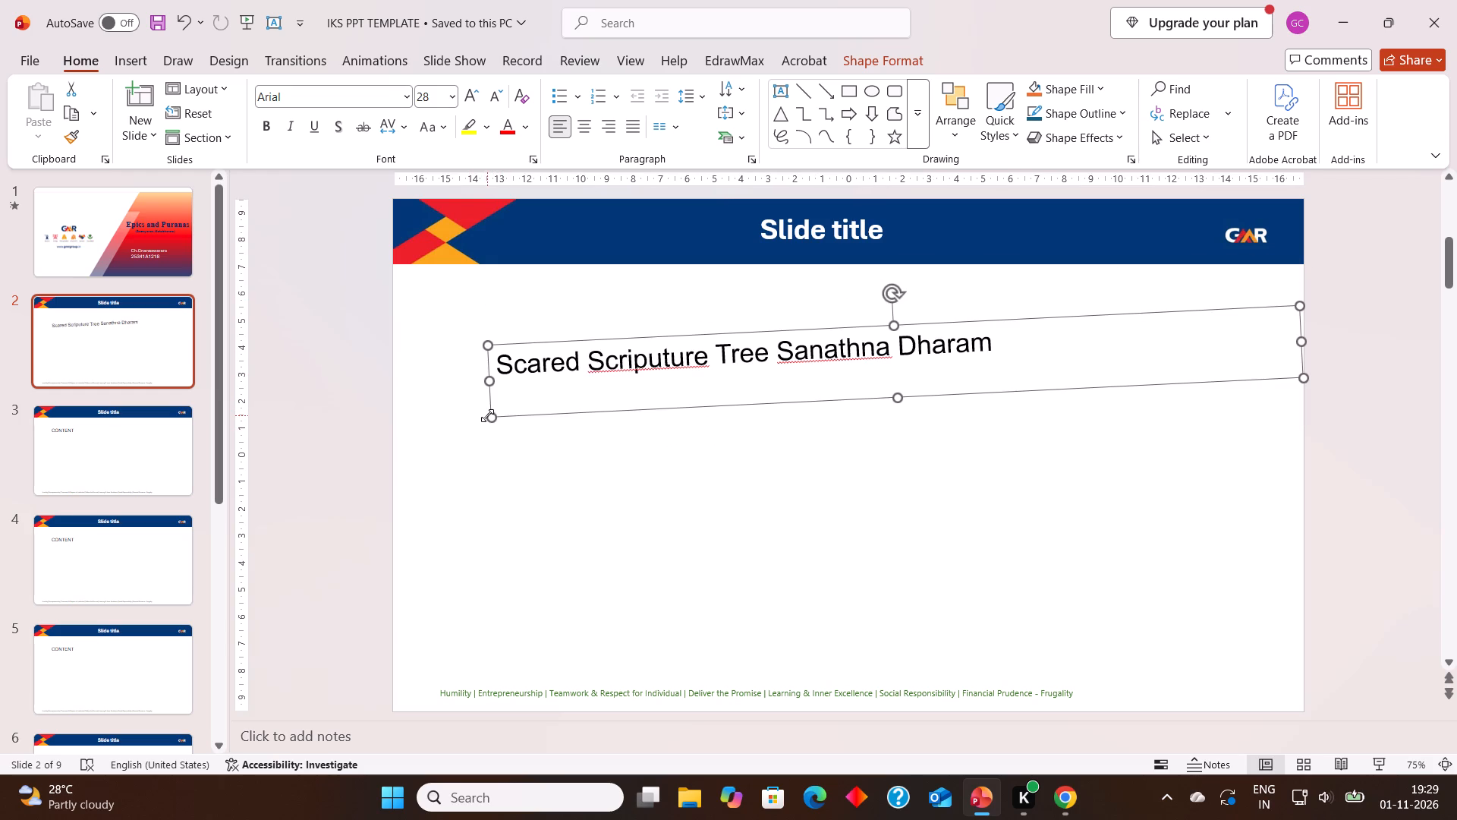
drag(487, 415, 464, 311)
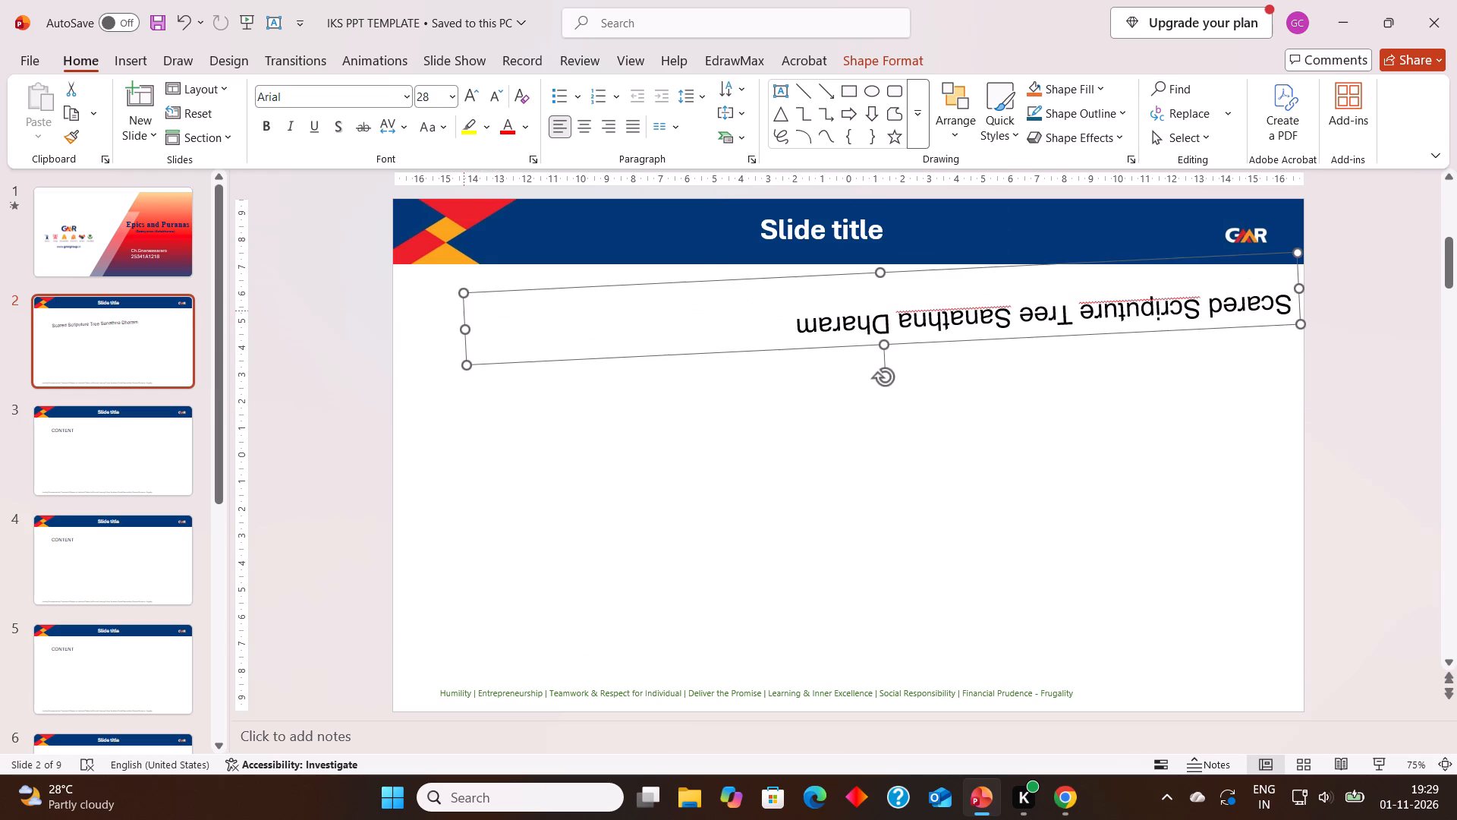
Right-align the heading text inside its text box.
click(877, 374)
click(890, 380)
key(ctrl+r)
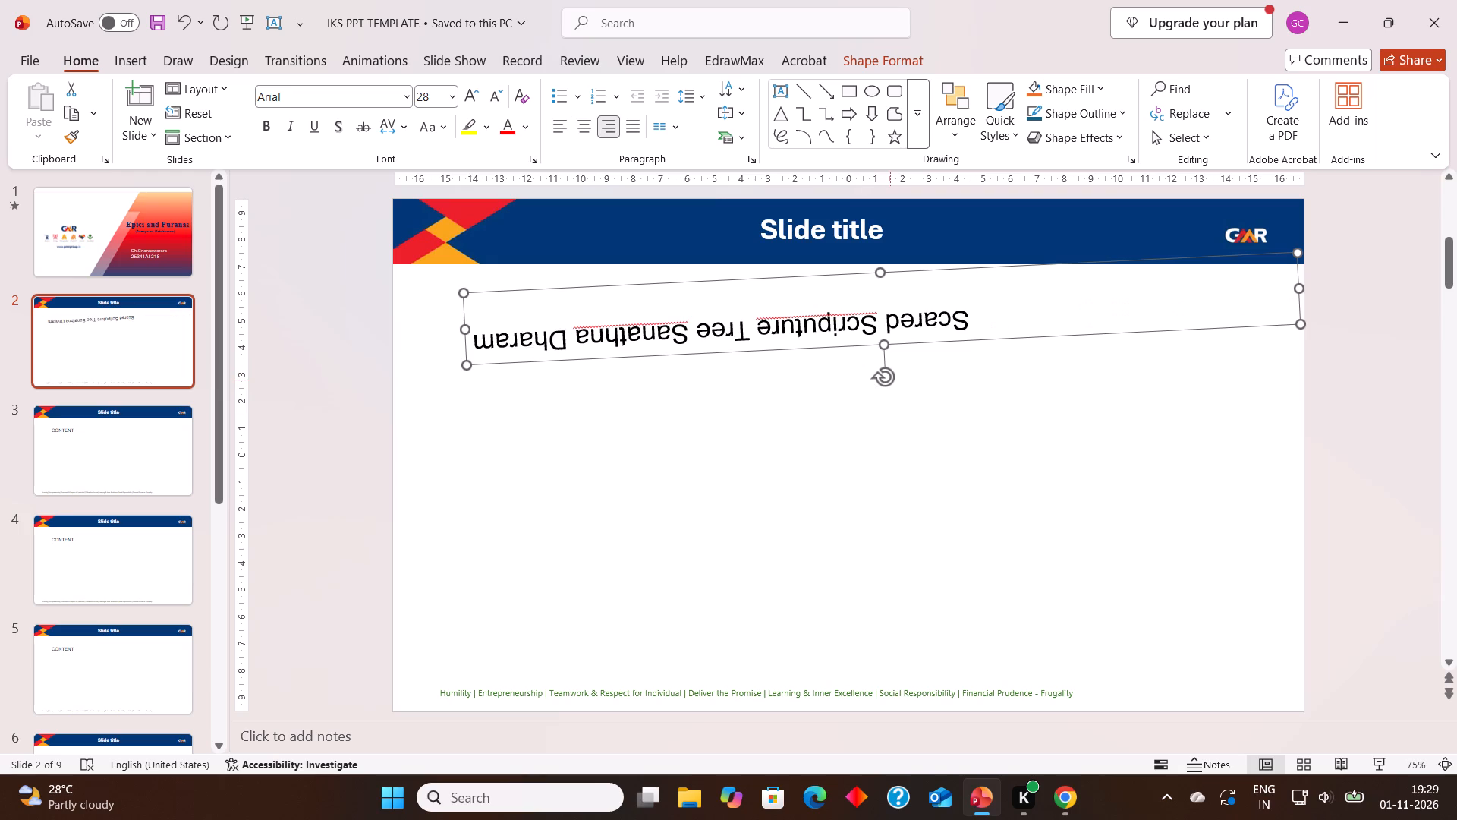
key(ctrl+r)
key(ctrl+r)
Rotate the heading text box until its text is upright and exactly level just below the title banner.
drag(885, 382, 882, 378)
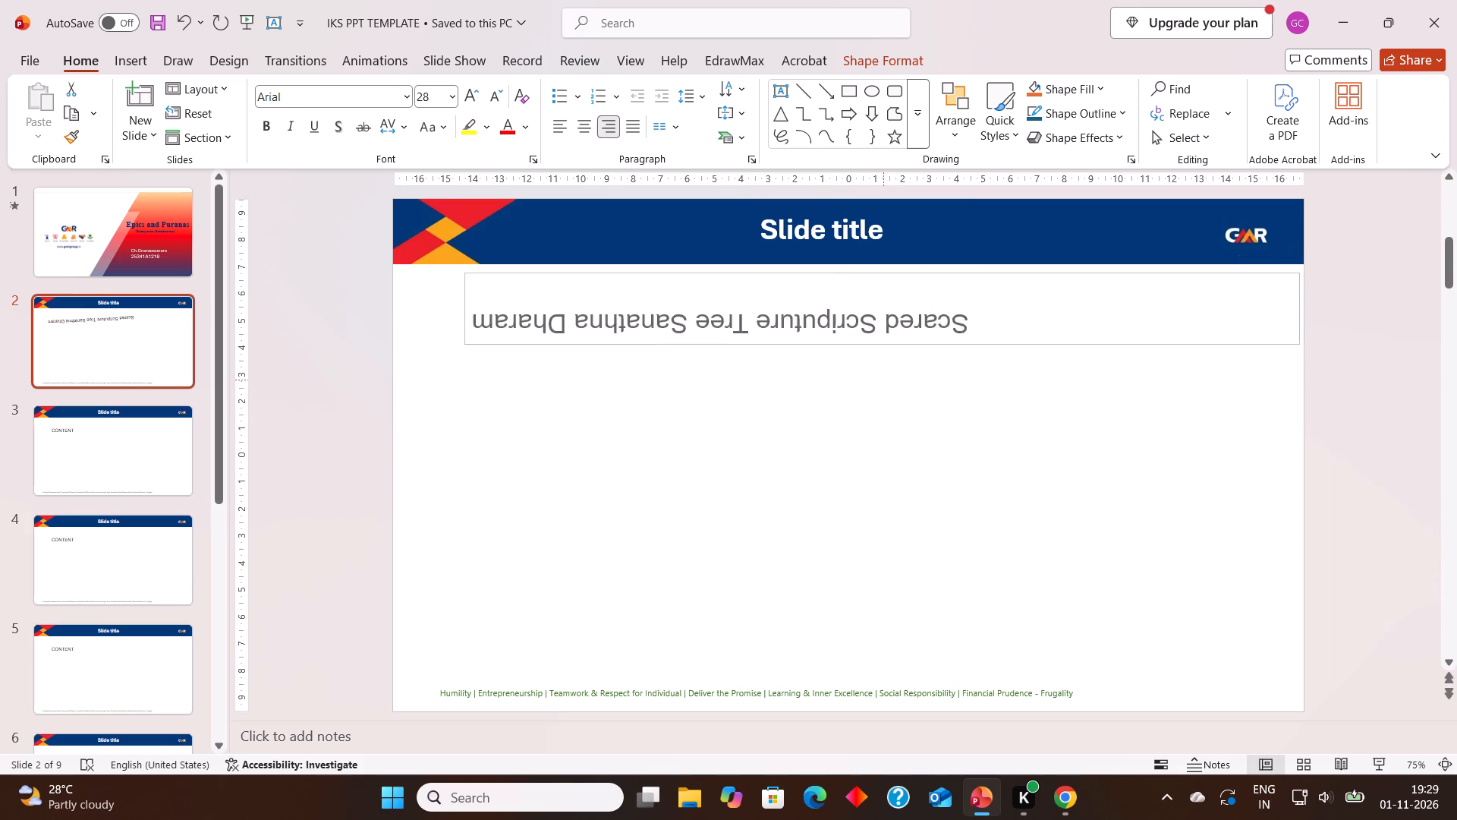
drag(882, 378, 840, 254)
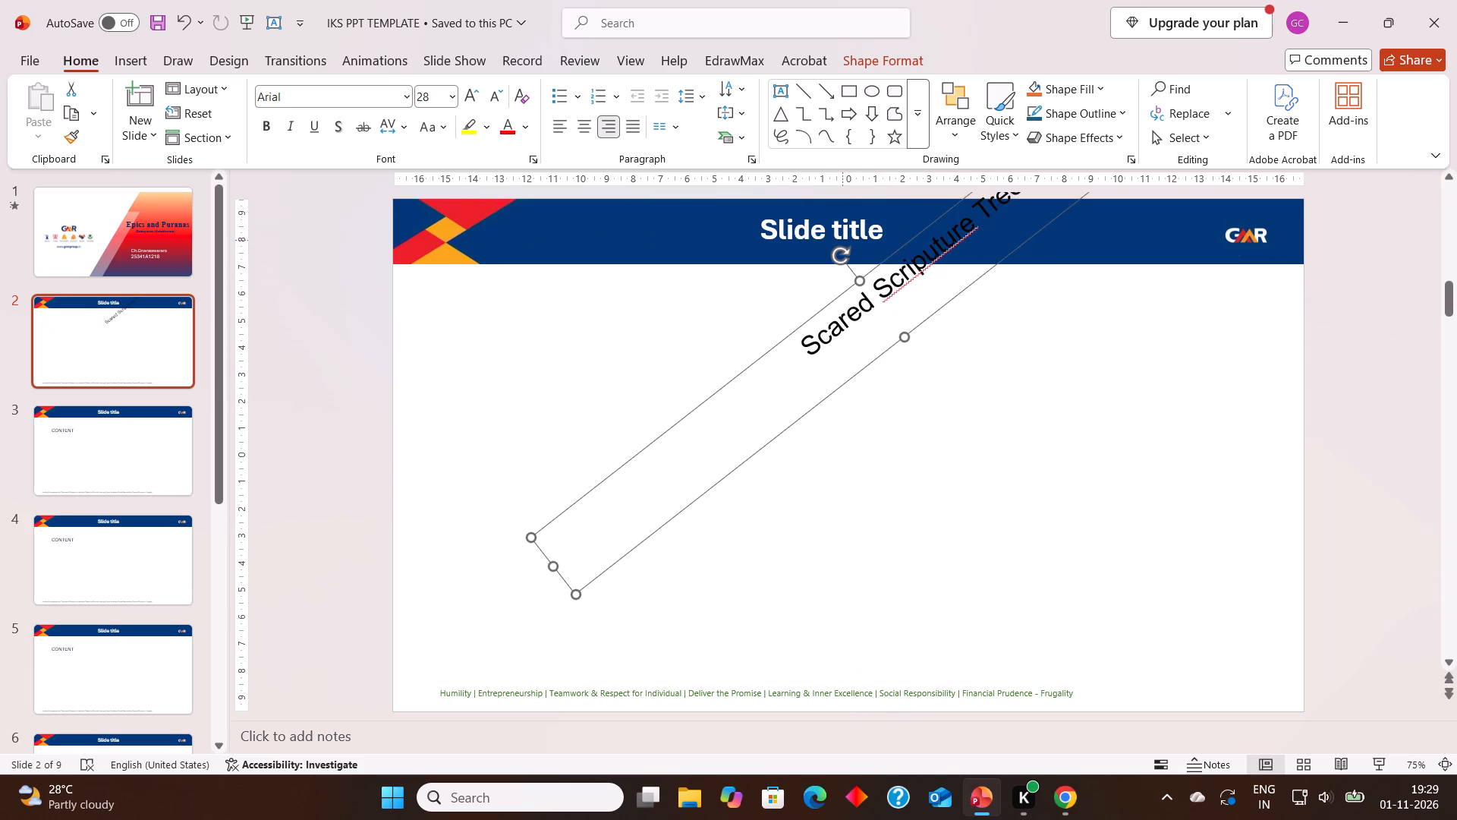
drag(842, 251, 872, 270)
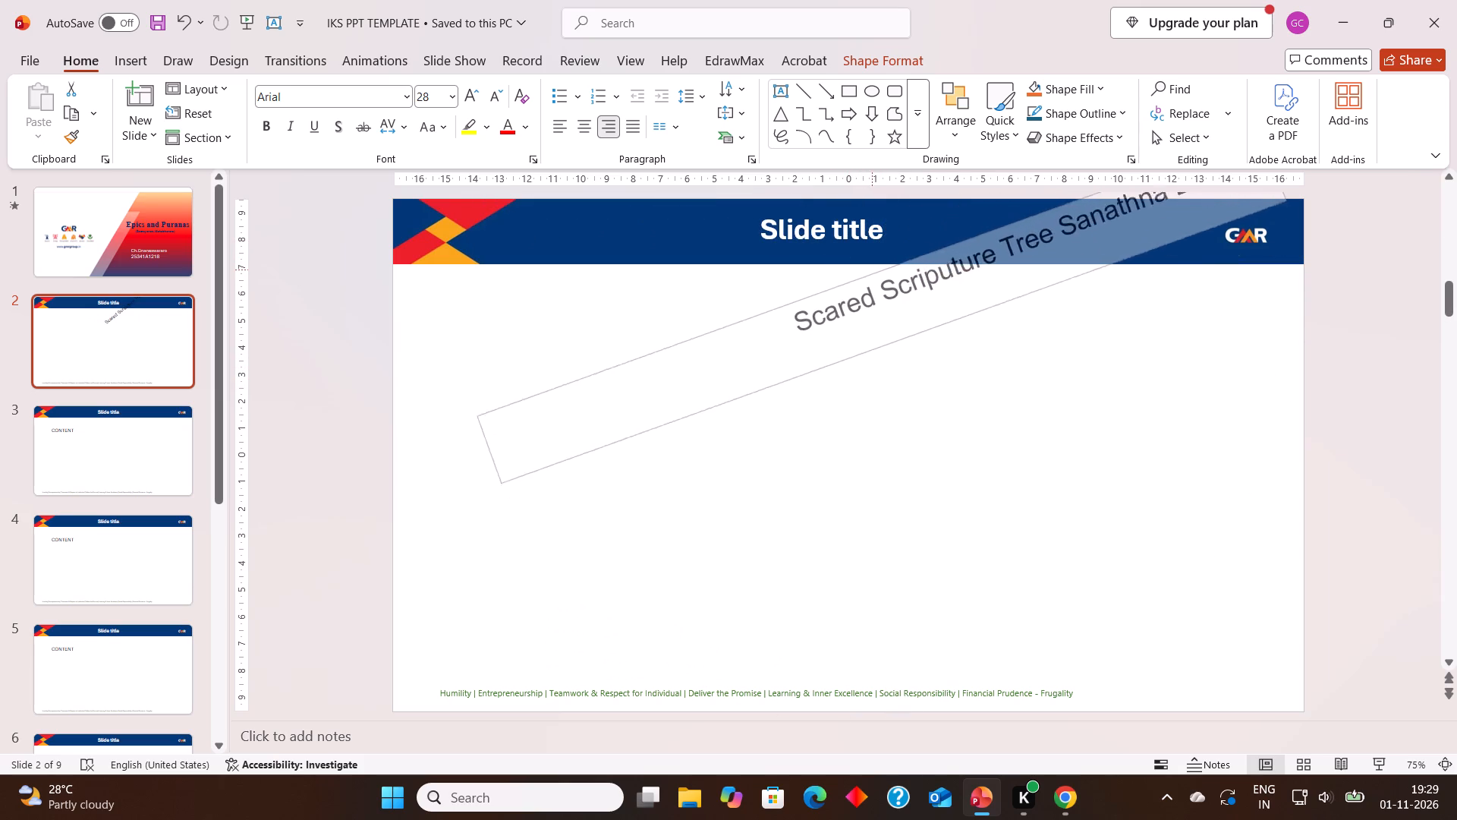
drag(872, 270, 883, 280)
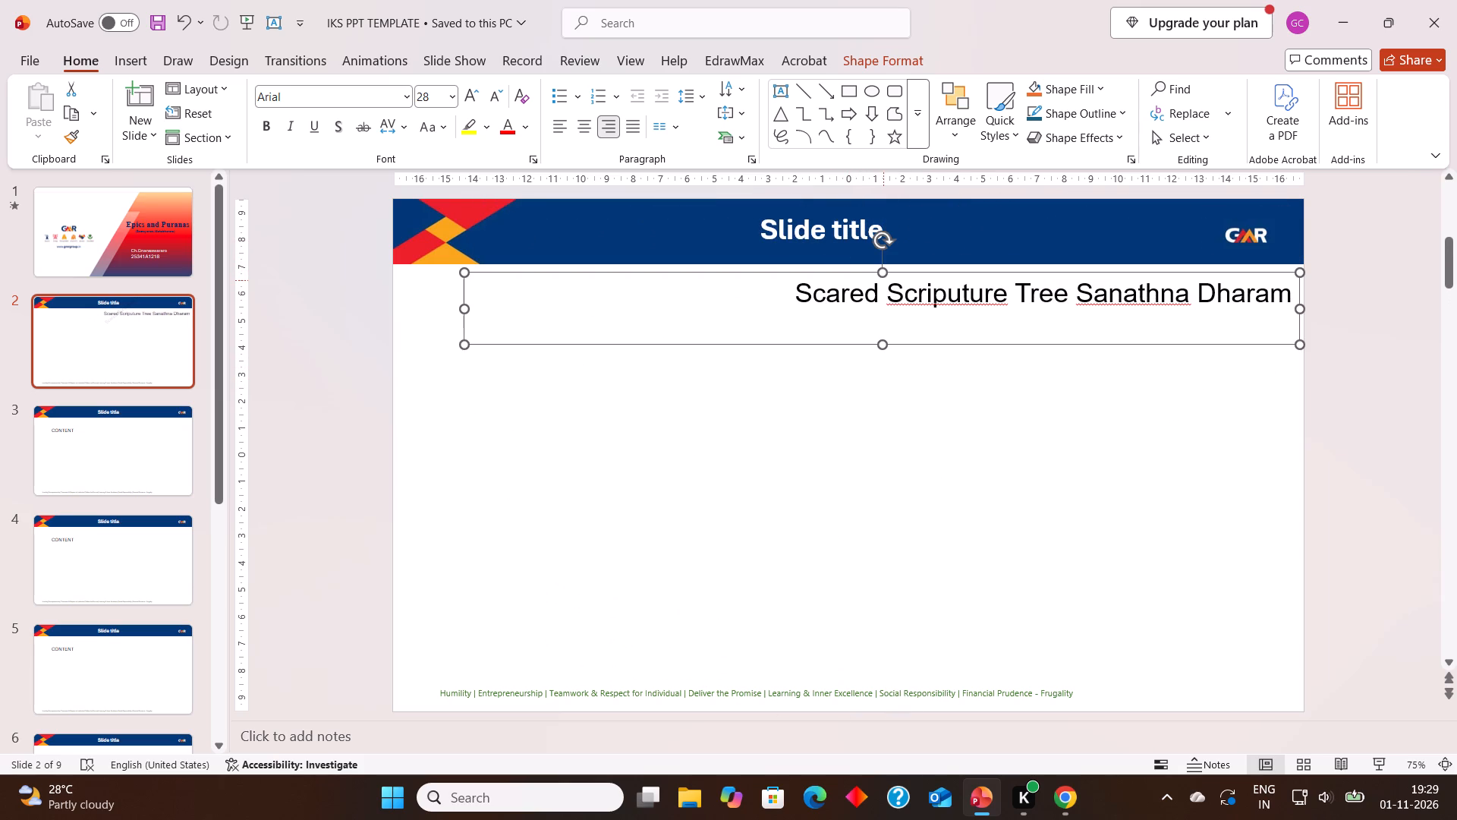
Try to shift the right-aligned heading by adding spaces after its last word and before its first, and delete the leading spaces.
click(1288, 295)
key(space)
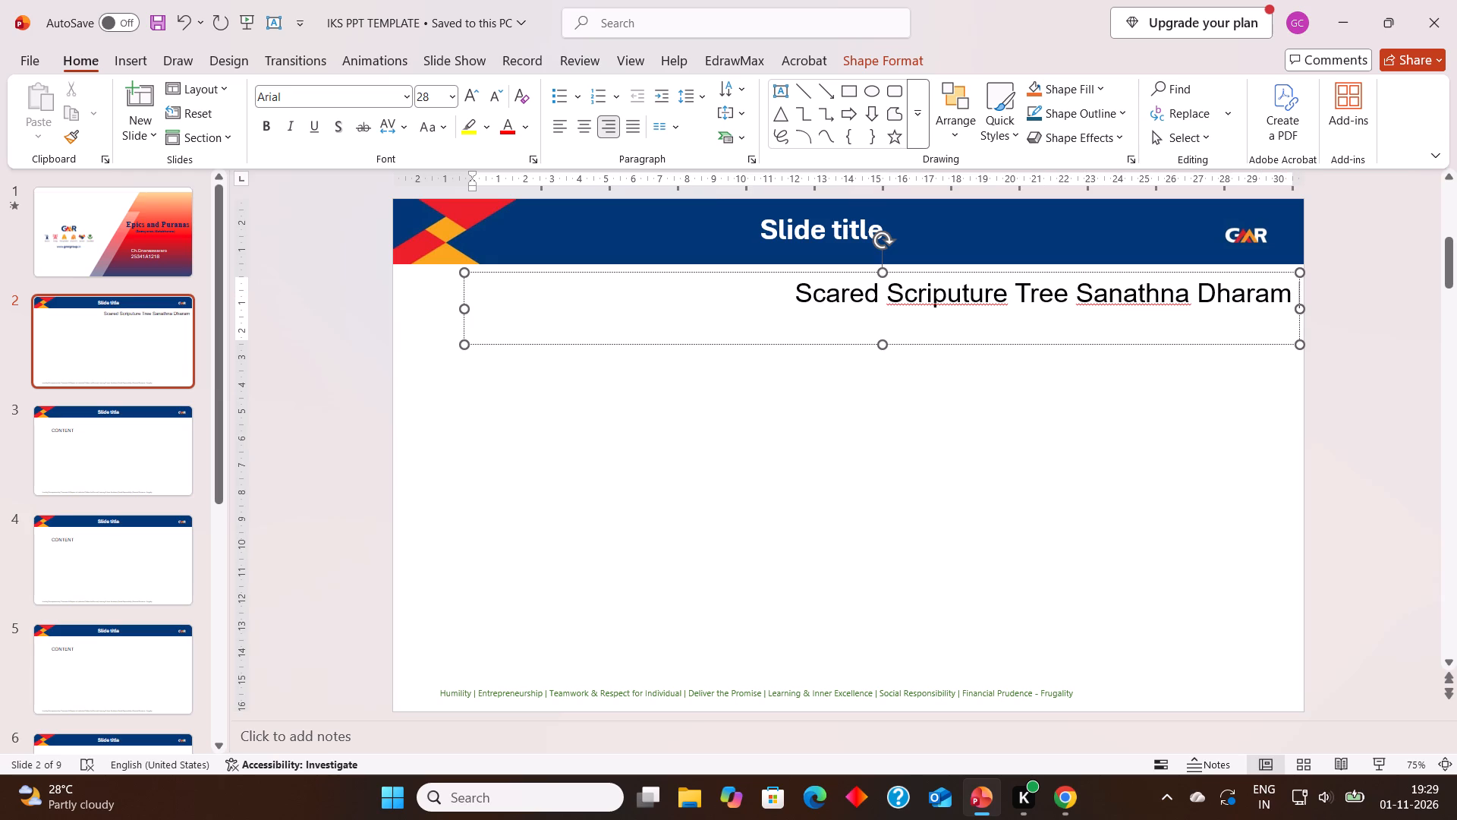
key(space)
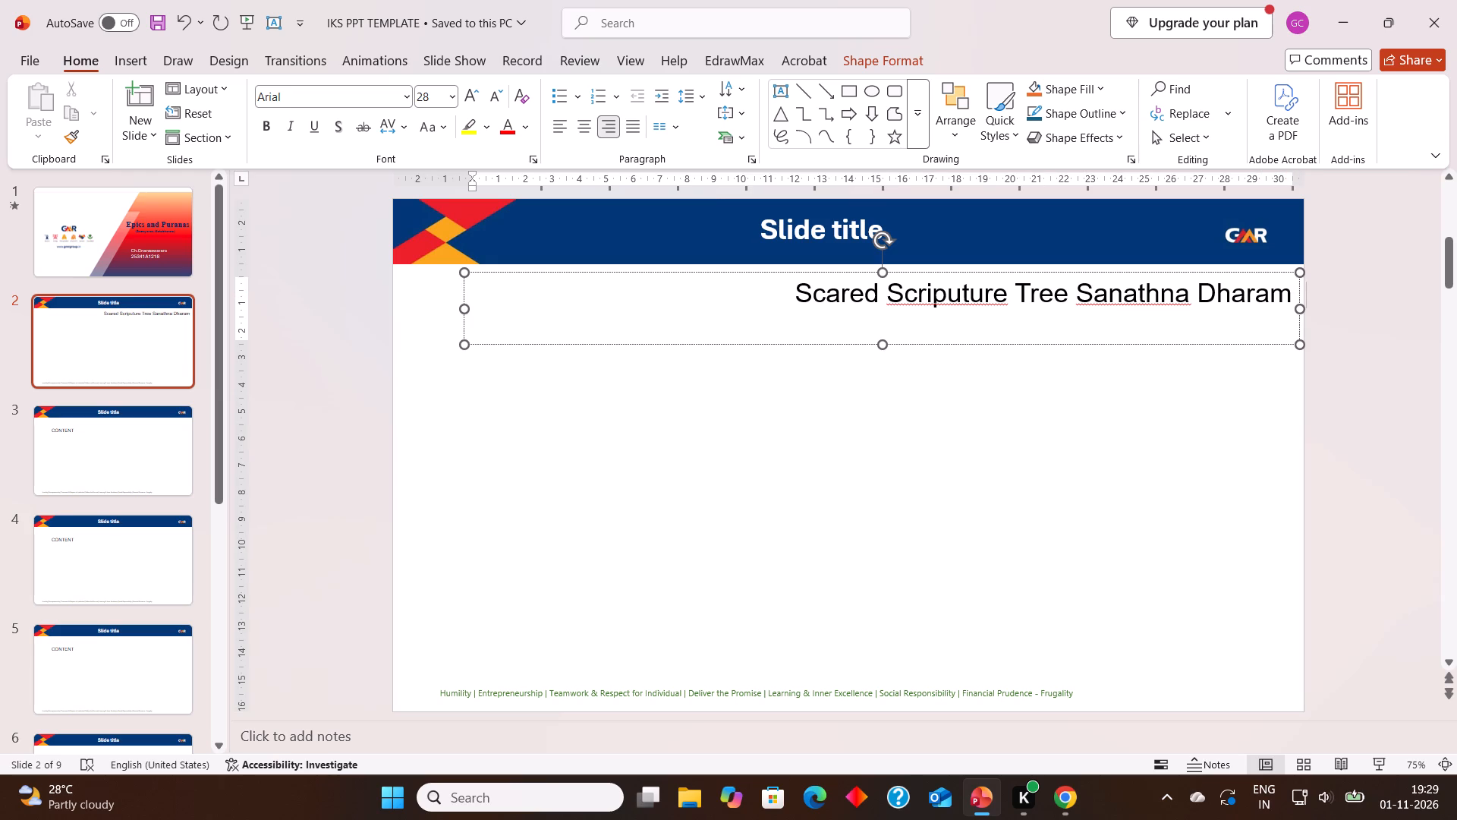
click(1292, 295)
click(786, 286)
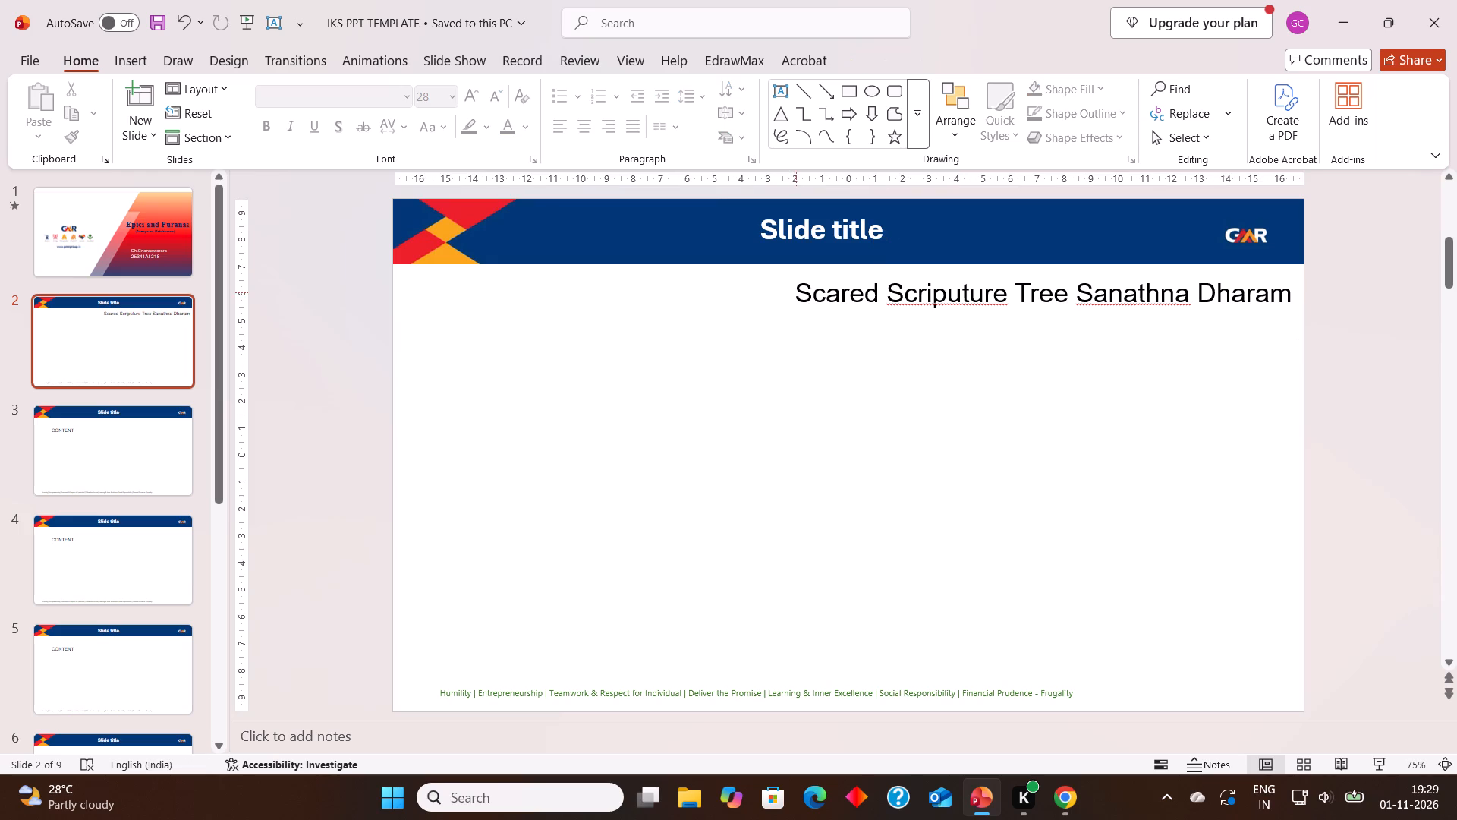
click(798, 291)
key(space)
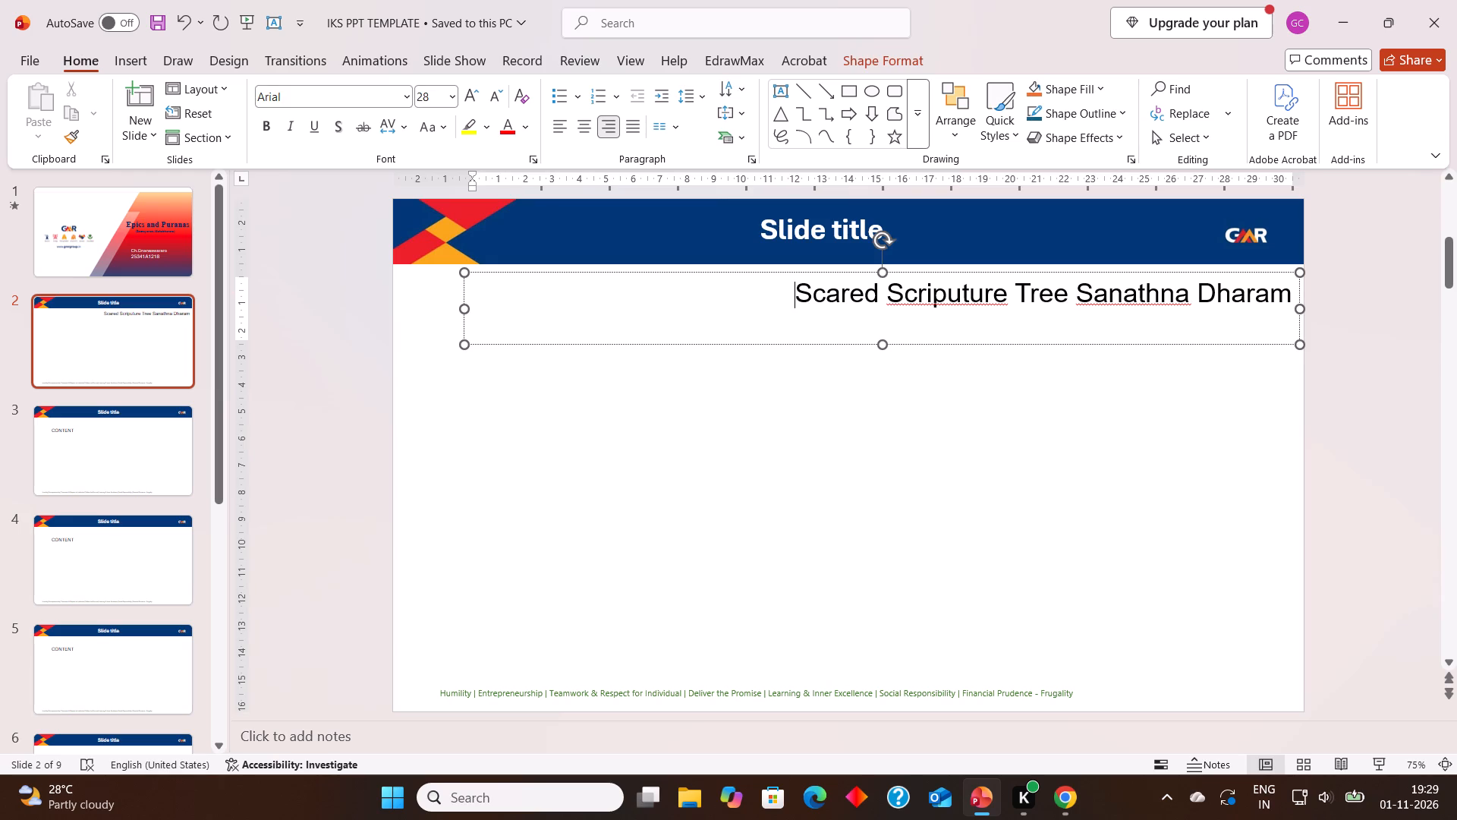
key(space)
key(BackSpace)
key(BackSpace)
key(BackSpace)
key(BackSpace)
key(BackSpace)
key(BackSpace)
Narrow the heading text box from its right edge until the heading sits roughly centred below the slide title.
drag(1301, 305, 1132, 329)
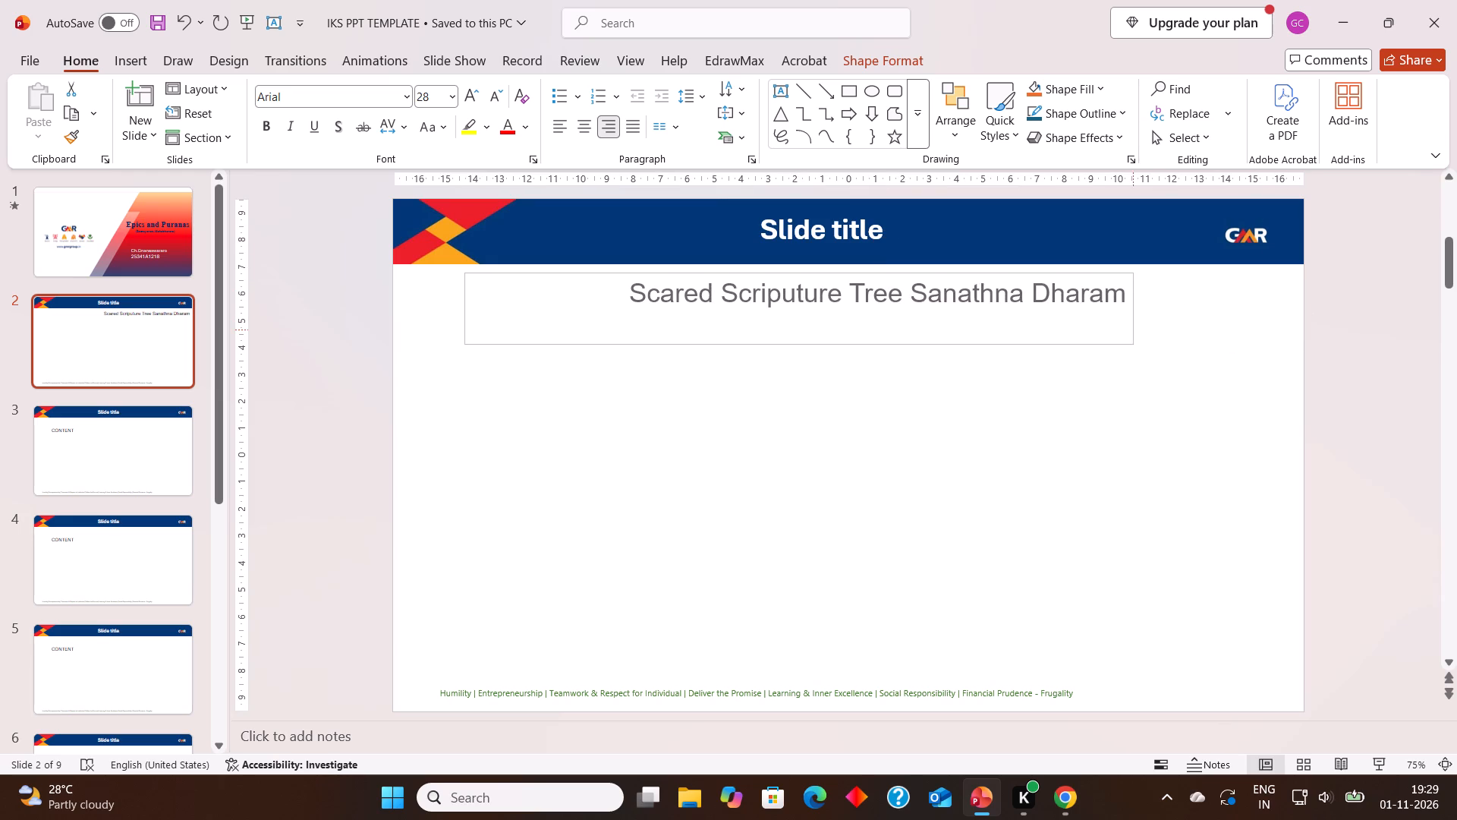
drag(1132, 329, 1112, 327)
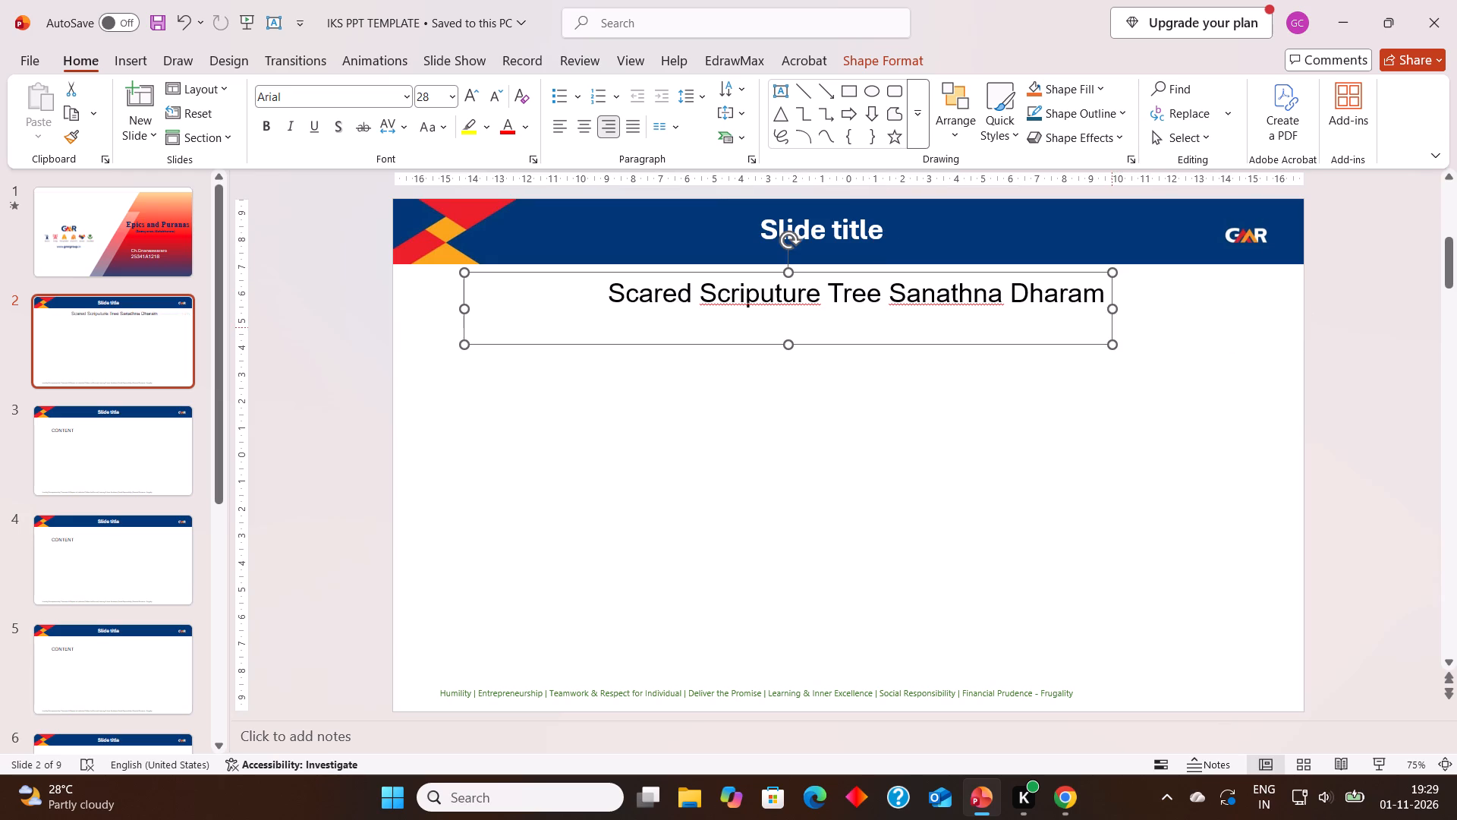
click(933, 420)
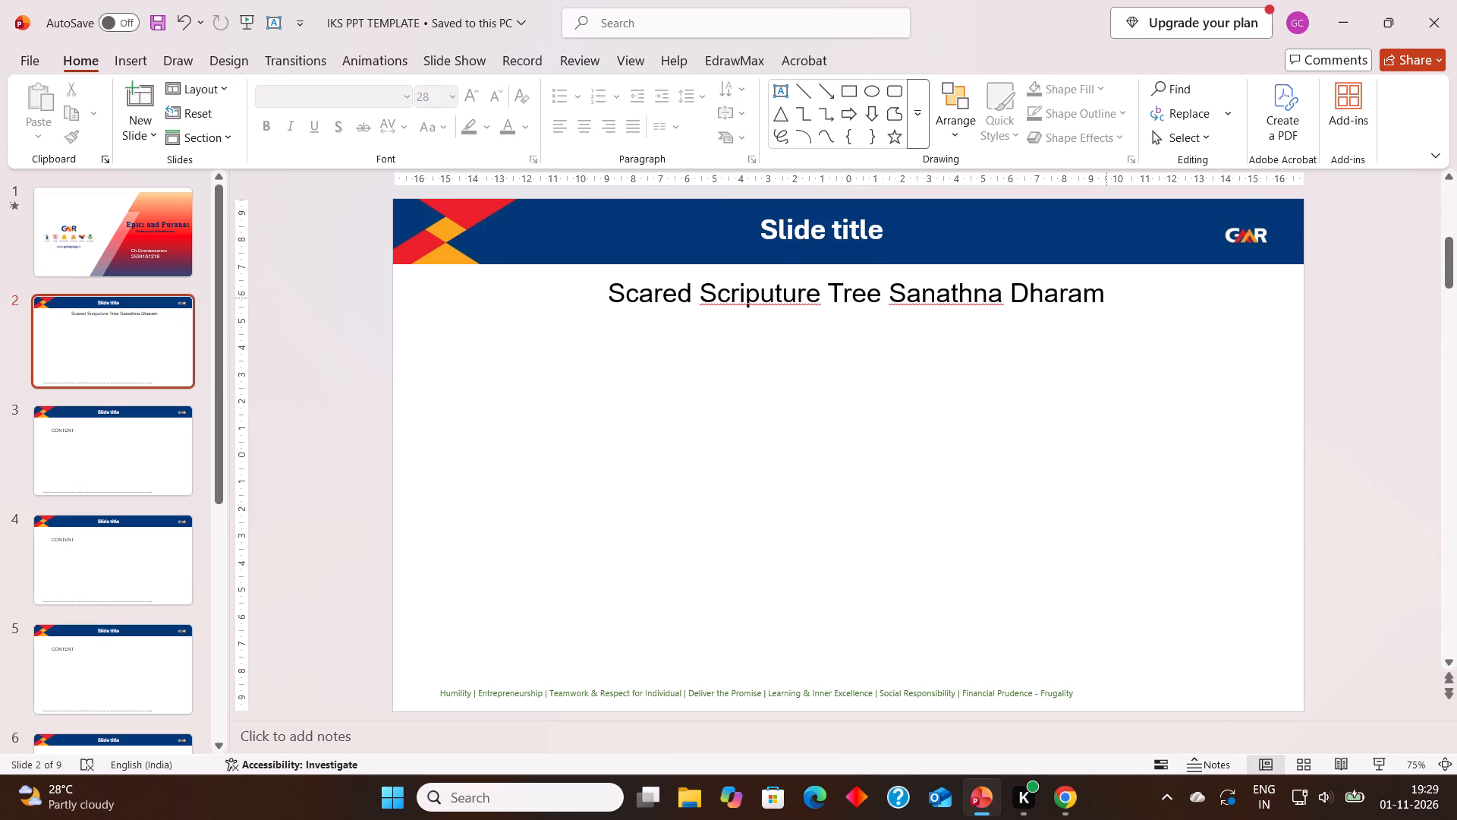
click(1106, 298)
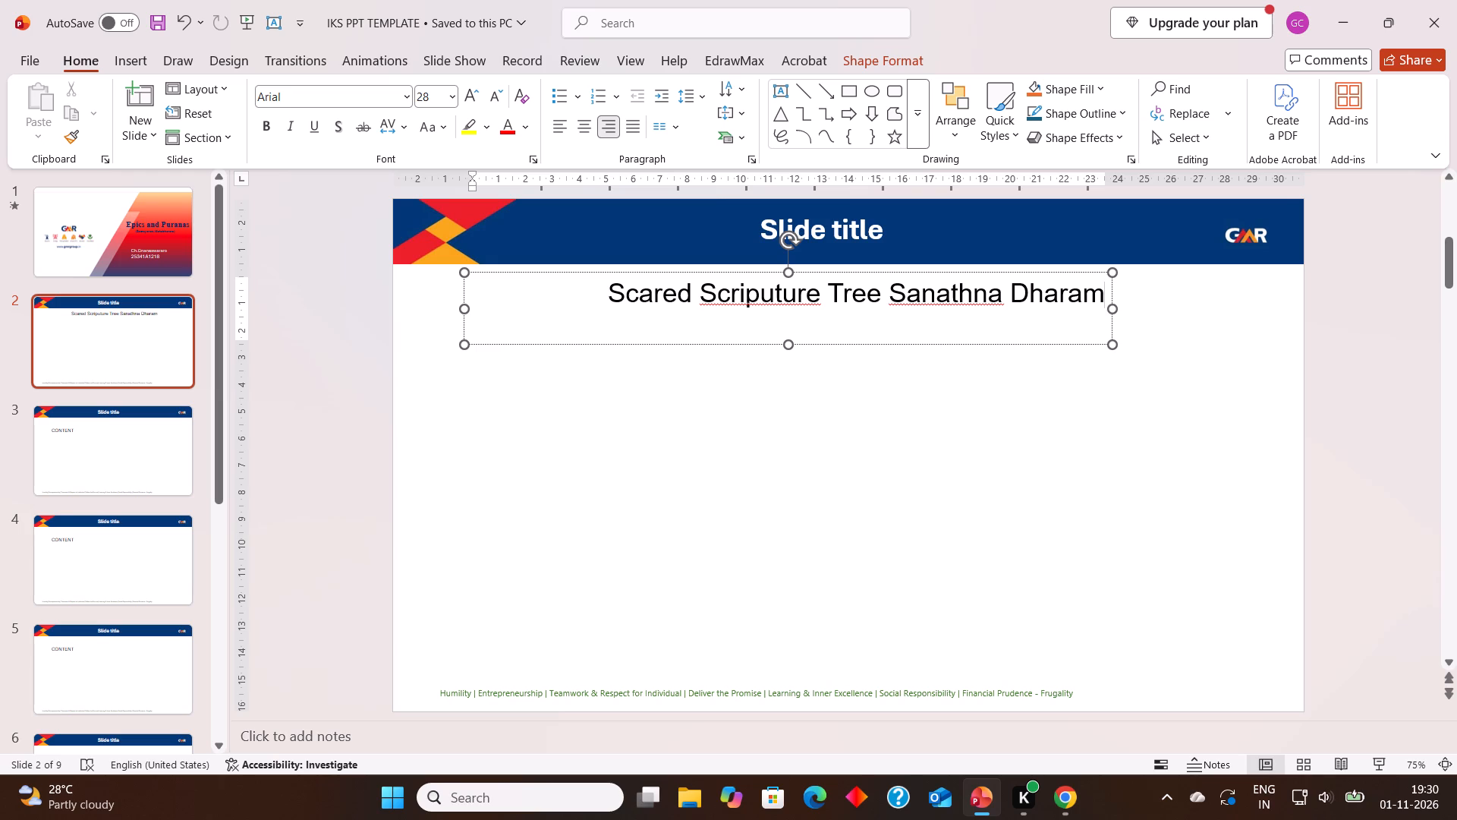
Edit the heading's wording on slide 2 to read "Scared Scriputre Tree Sanatana Dharam".
click(971, 295)
key(BackSpace)
key(a)
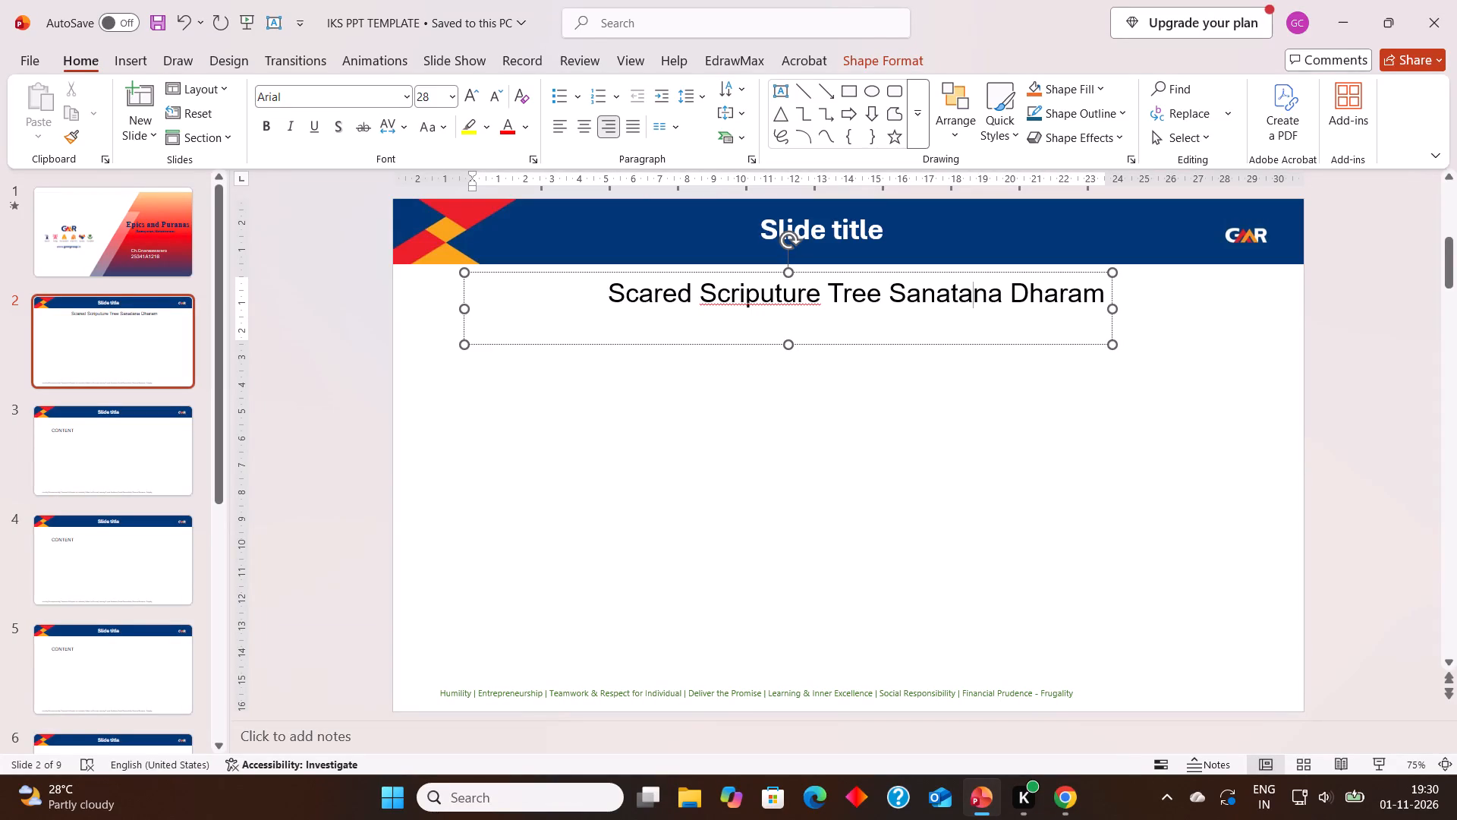
click(796, 295)
key(BackSpace)
click(923, 330)
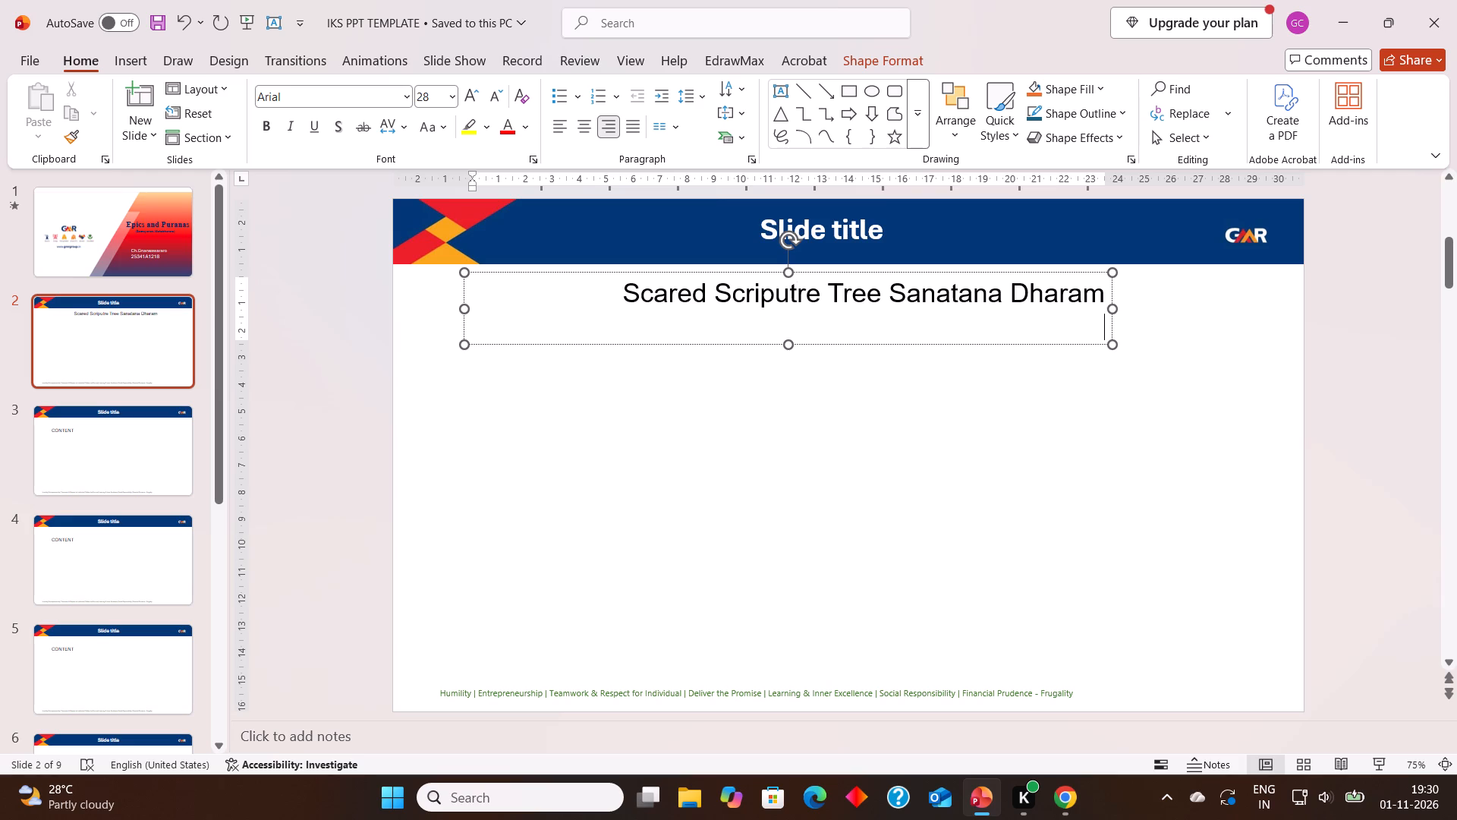
Add three blank lines after the heading text inside its text box.
click(1109, 293)
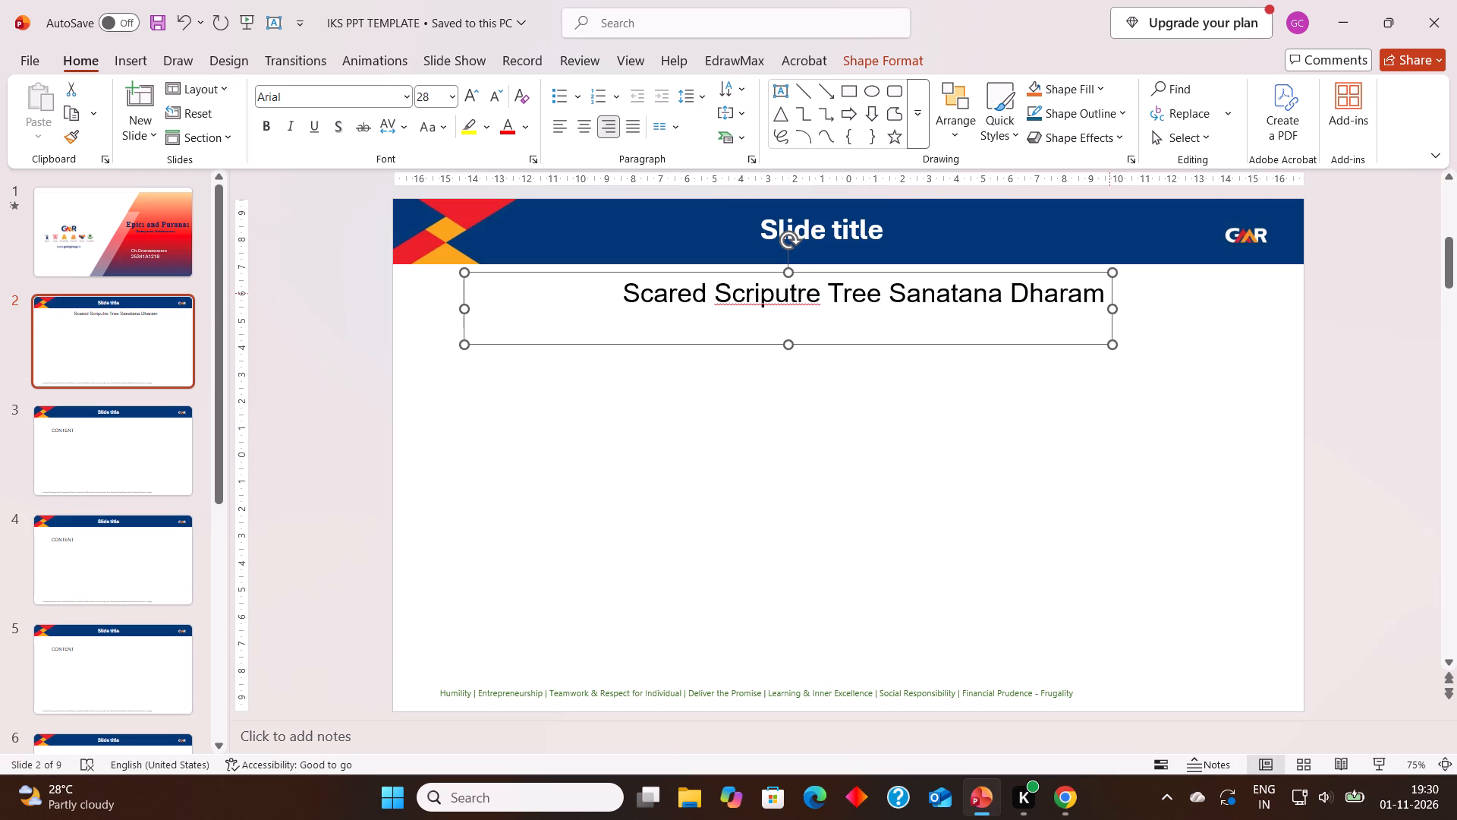
click(1106, 295)
key(Return)
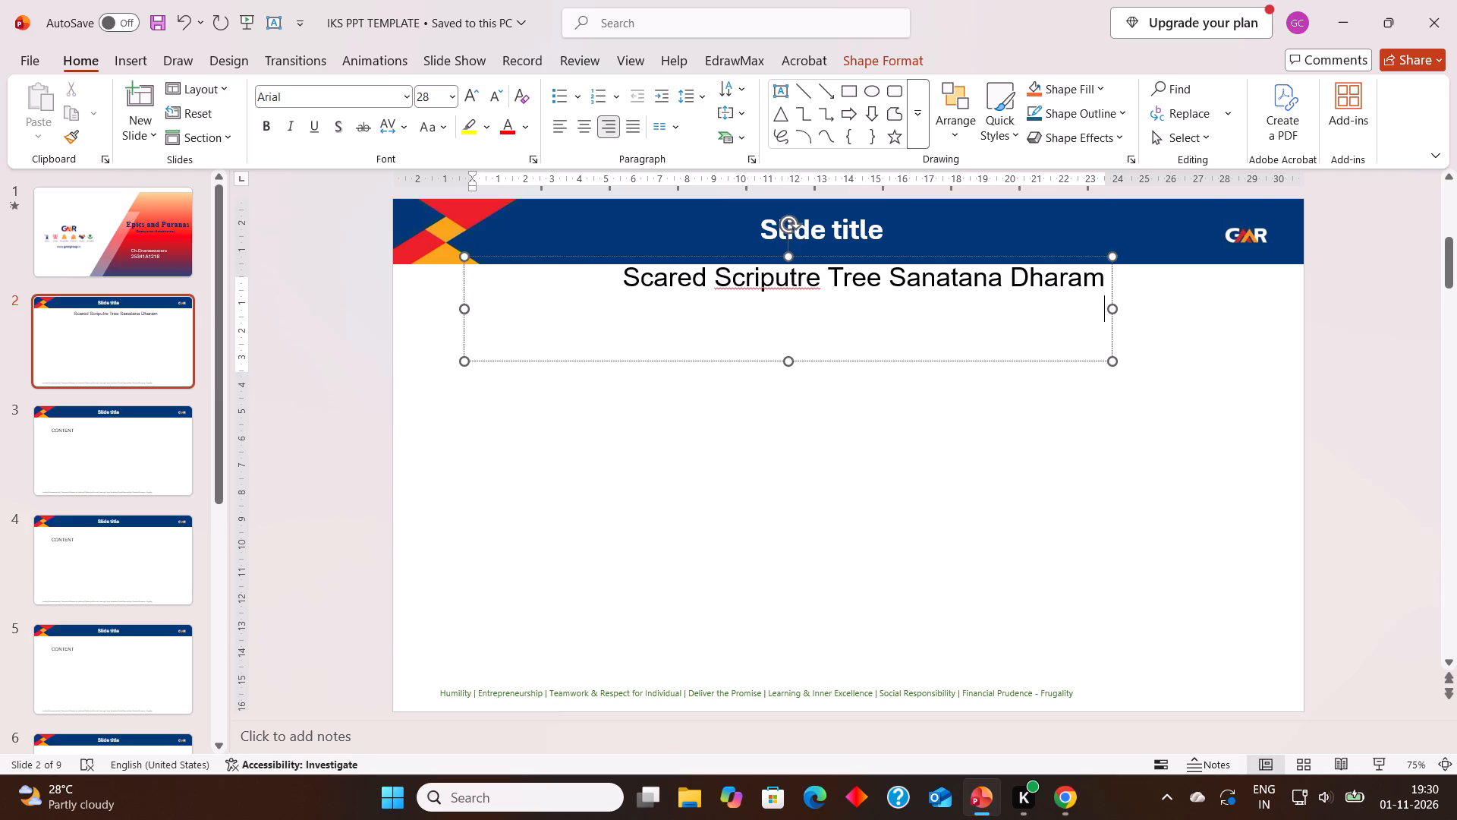
key(Return)
key(Return)
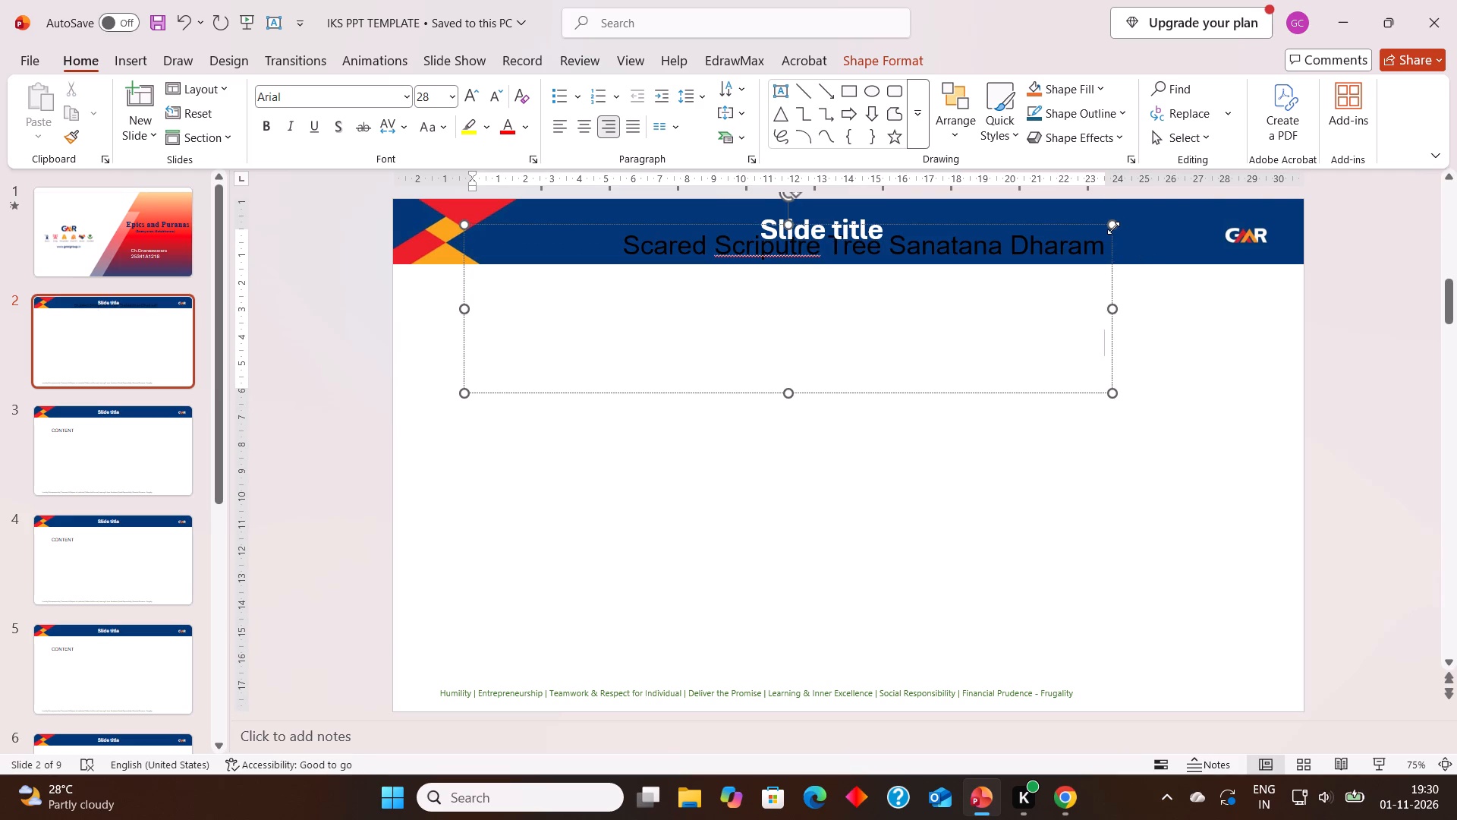
Resize the heading text box from its upper-right corner so the heading line sits just below the title banner.
drag(1113, 228, 1121, 276)
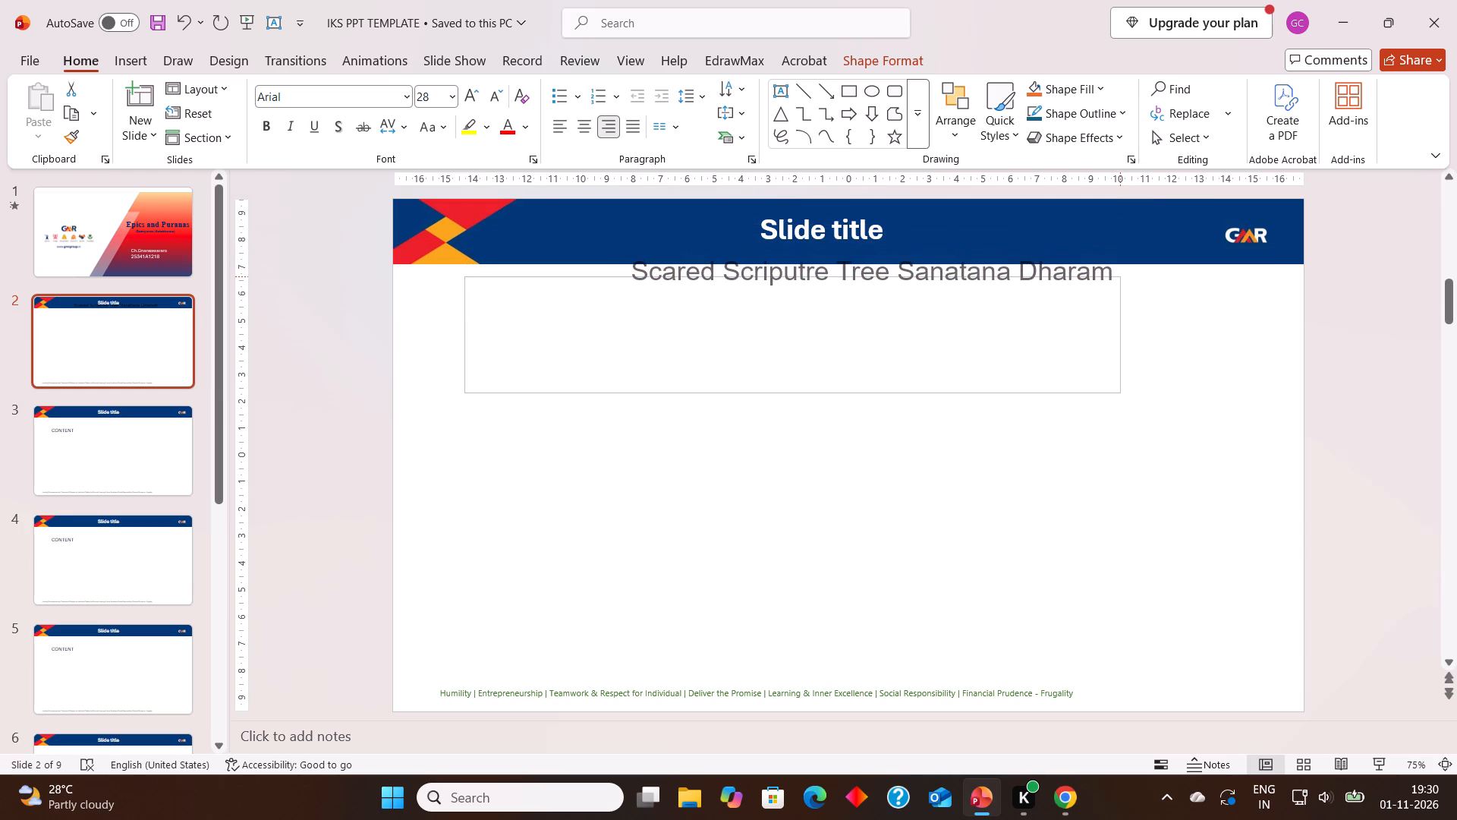
drag(1121, 276, 1125, 287)
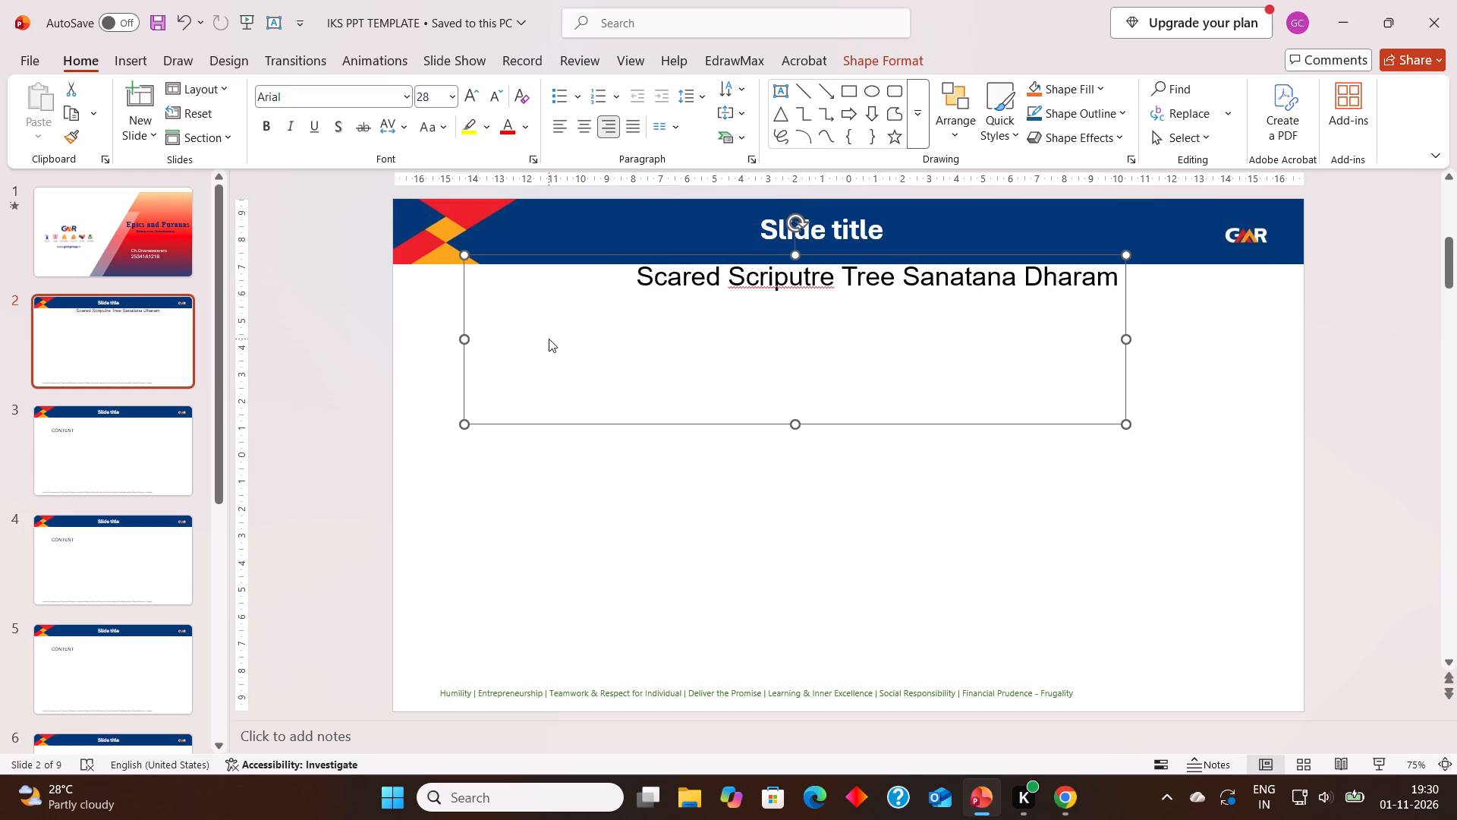
click(497, 329)
click(497, 329)
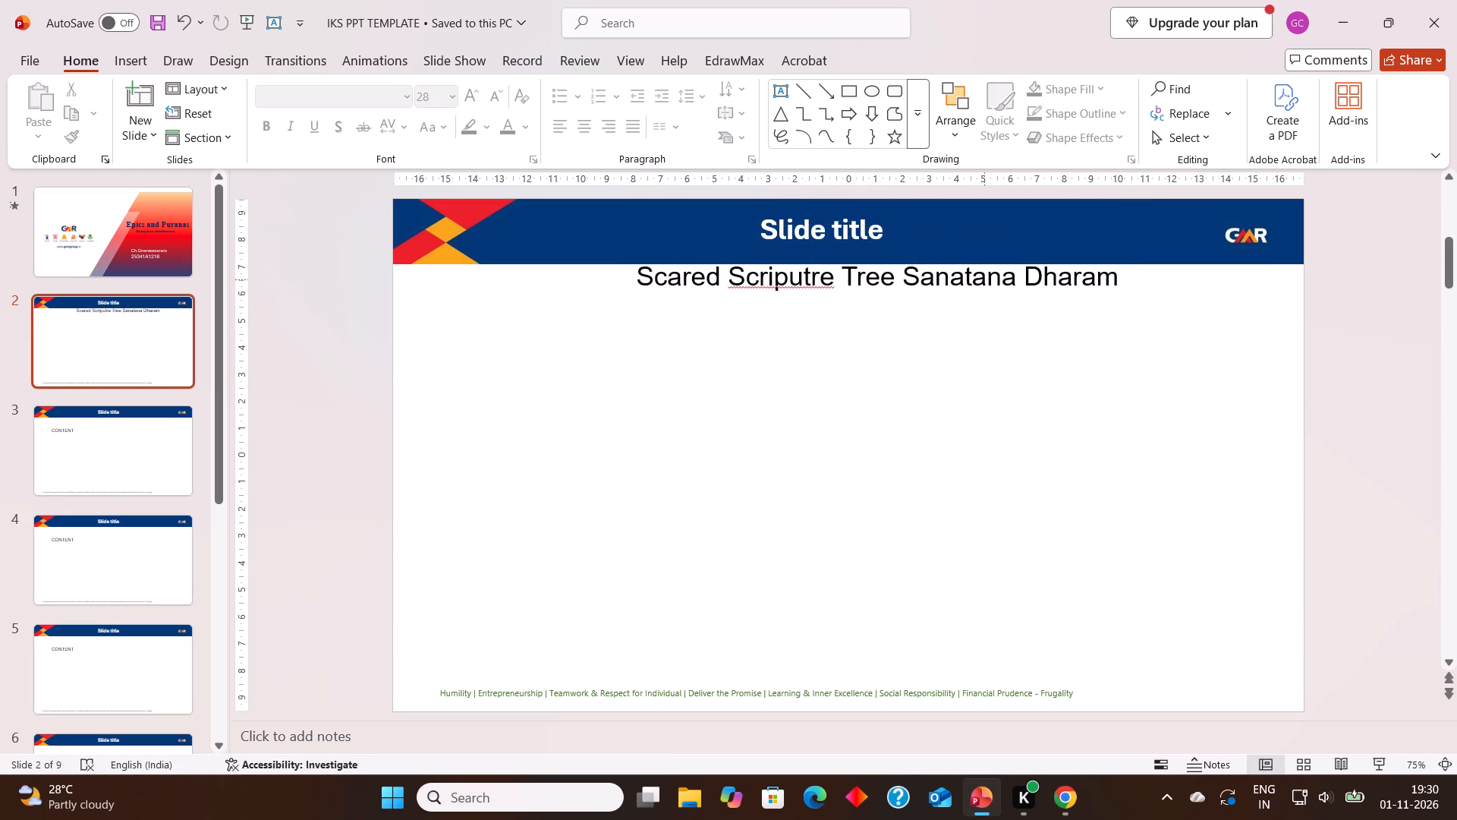
Add two more blank lines directly after the heading's last word, "Dharam".
click(1122, 281)
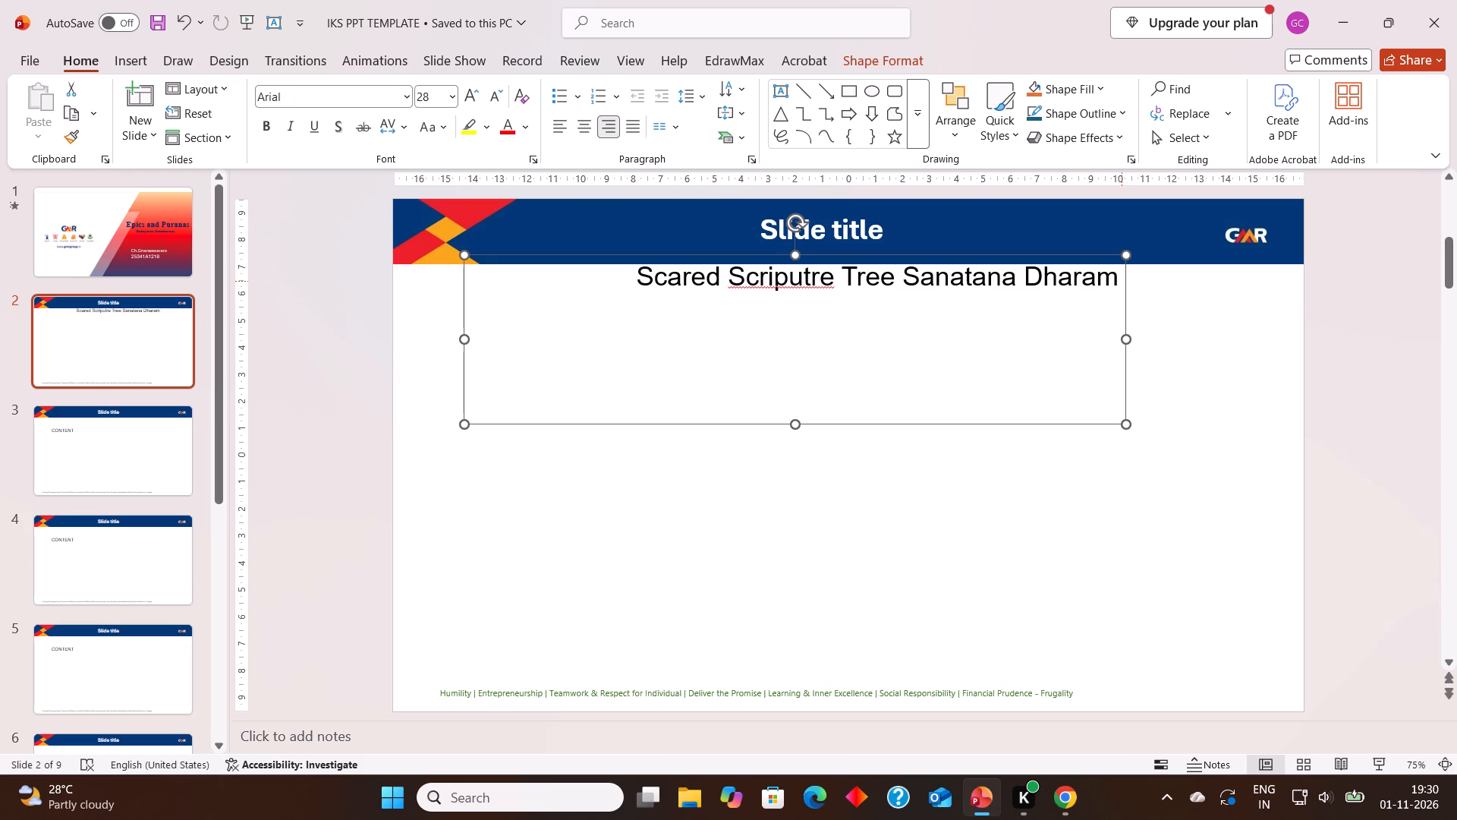
click(1119, 278)
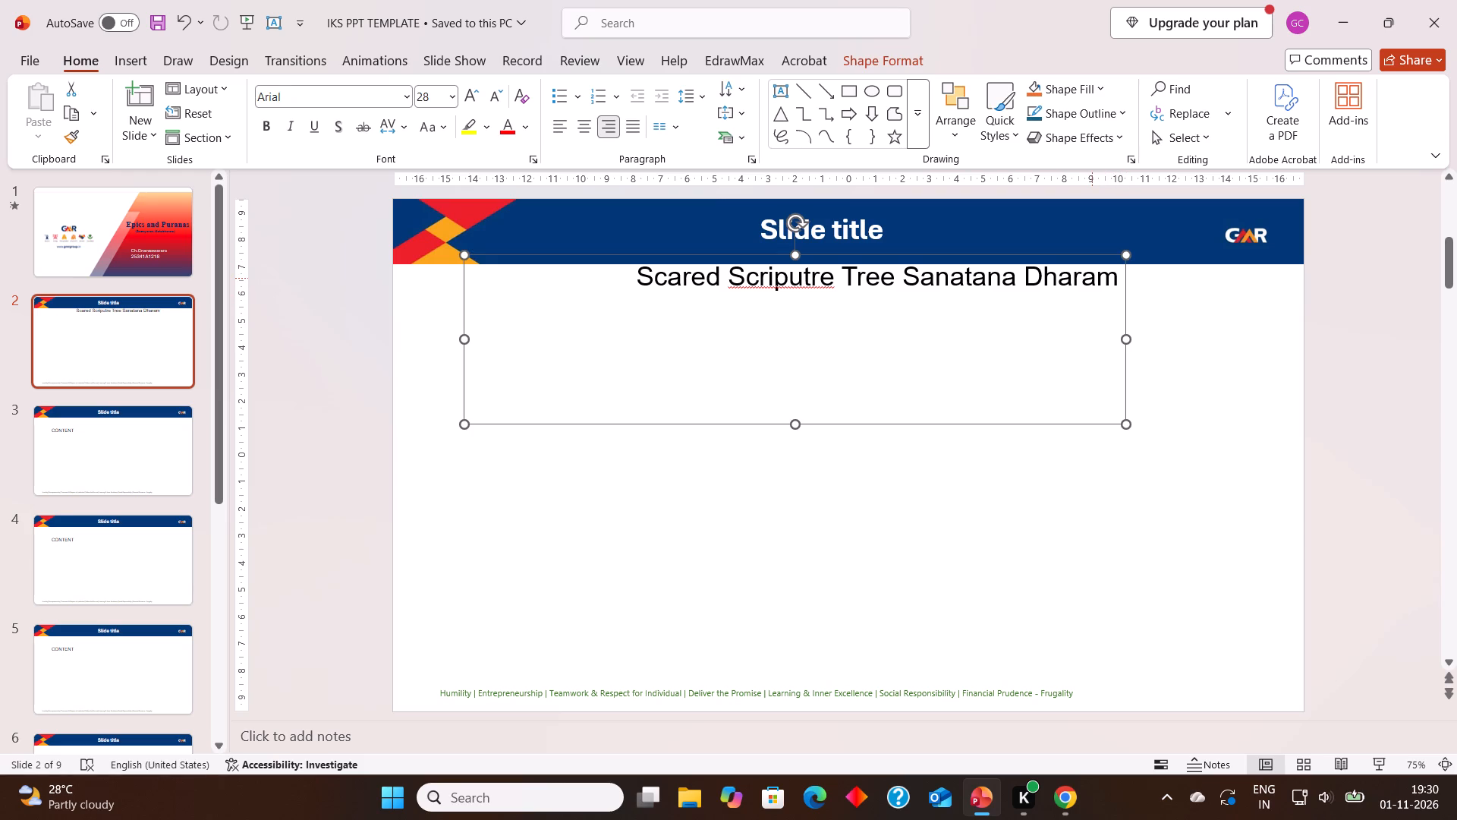
click(1095, 278)
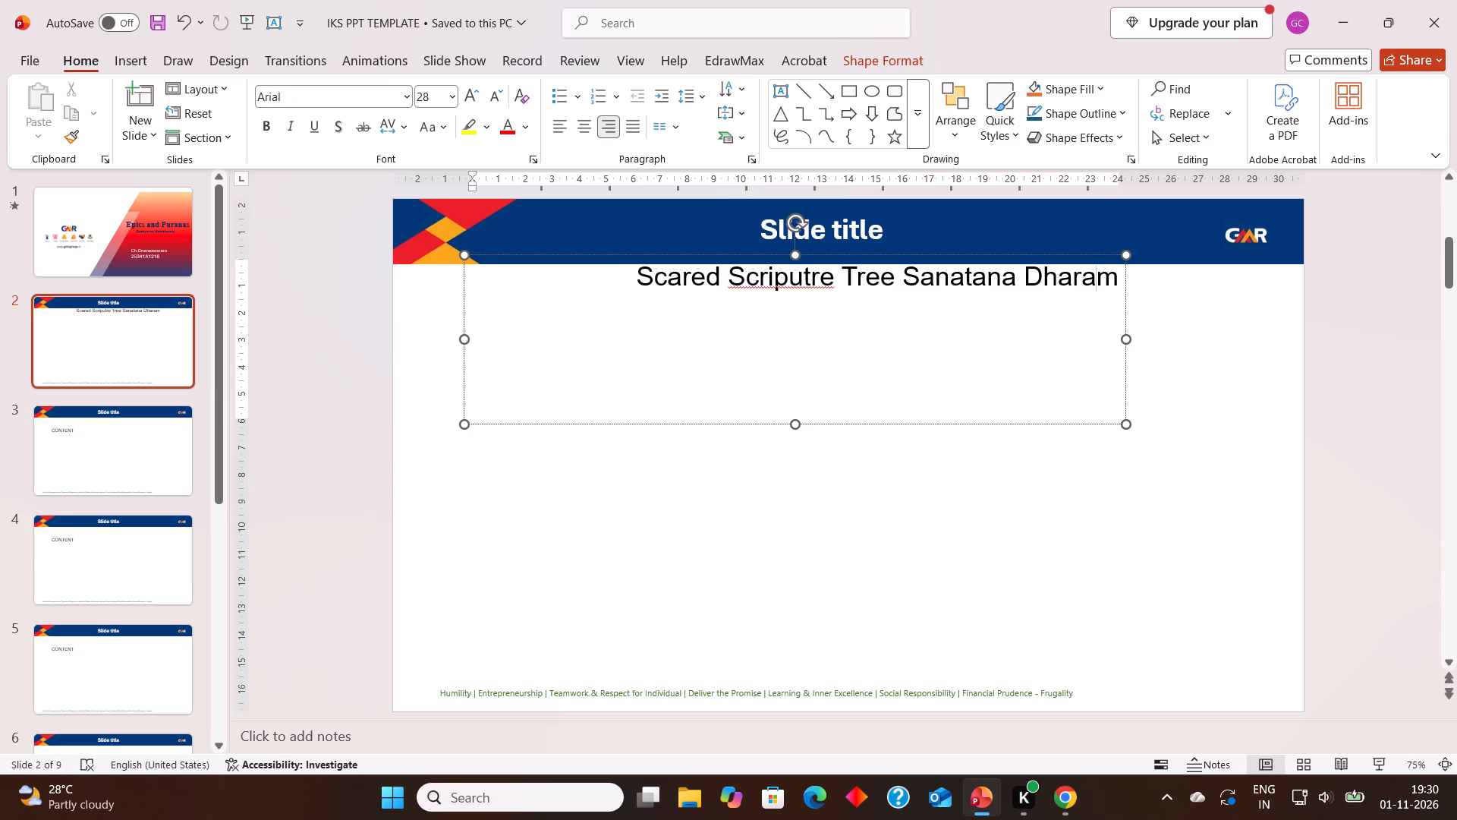
key(Right)
key(Return)
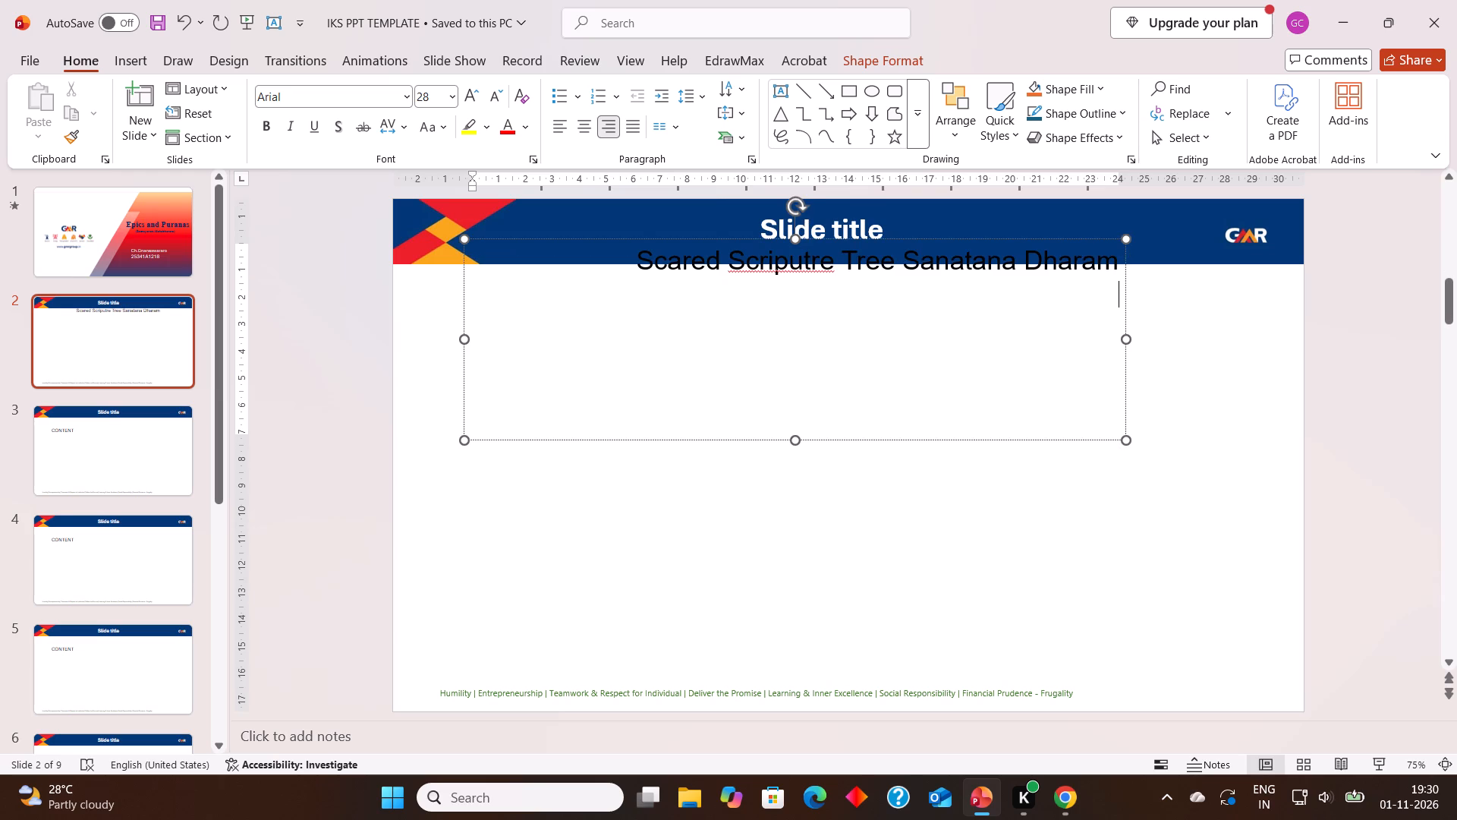
key(Return)
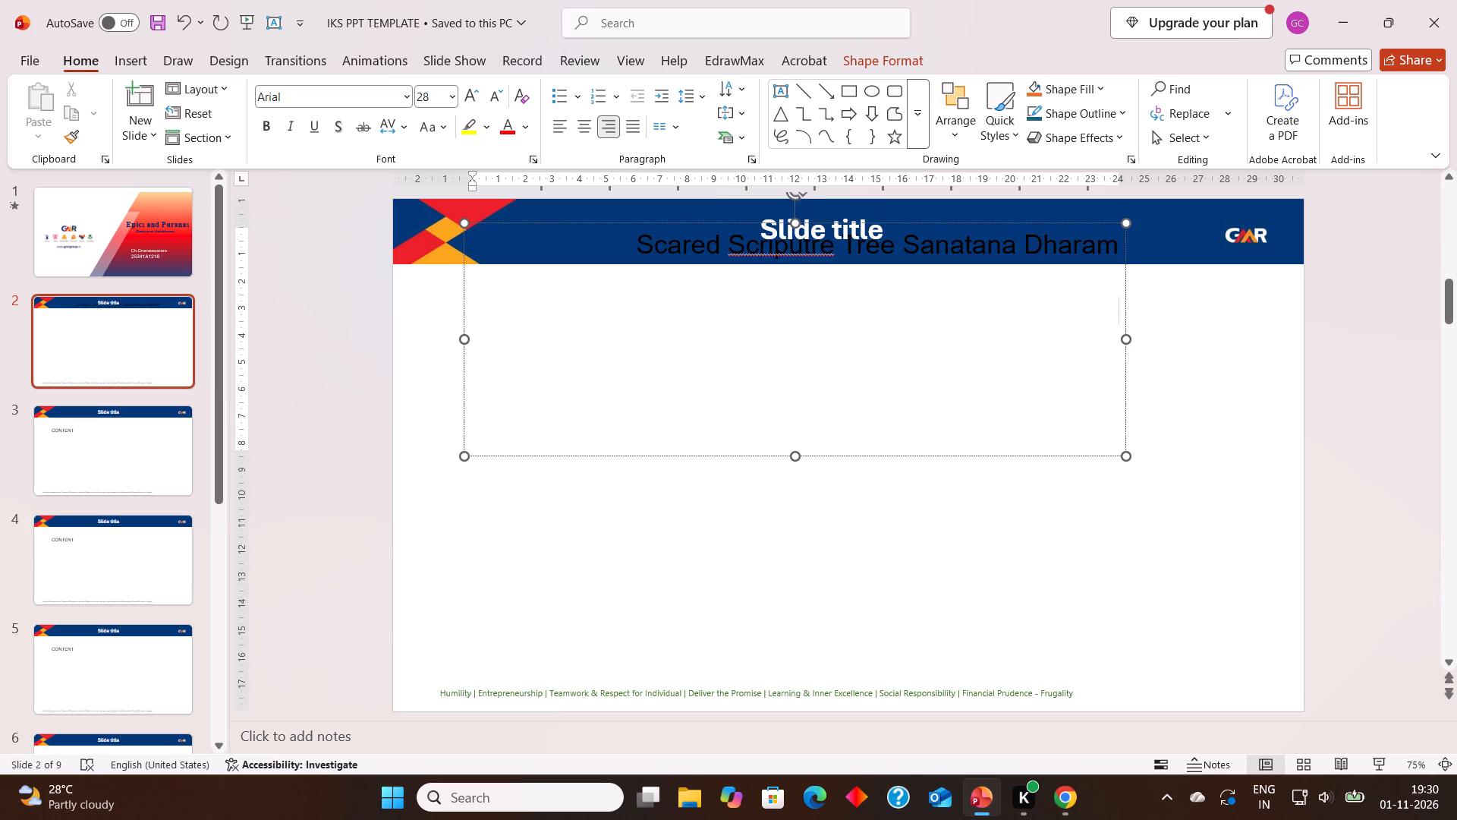
Insert a space on the second blank line below the heading.
key(Left)
key(Left)
key(Left)
key(Left)
key(Left)
key(Left)
key(Left)
key(Left)
key(Left)
key(Left)
key(Left)
key(Left)
key(Left)
key(Left)
key(Left)
key(Left)
key(Left)
key(Left)
key(Left)
key(Left)
key(Left)
key(Left)
key(Left)
key(Left)
key(Left)
key(Left)
key(Left)
key(Left)
key(Left)
key(Left)
key(Left)
key(Left)
key(Left)
key(Left)
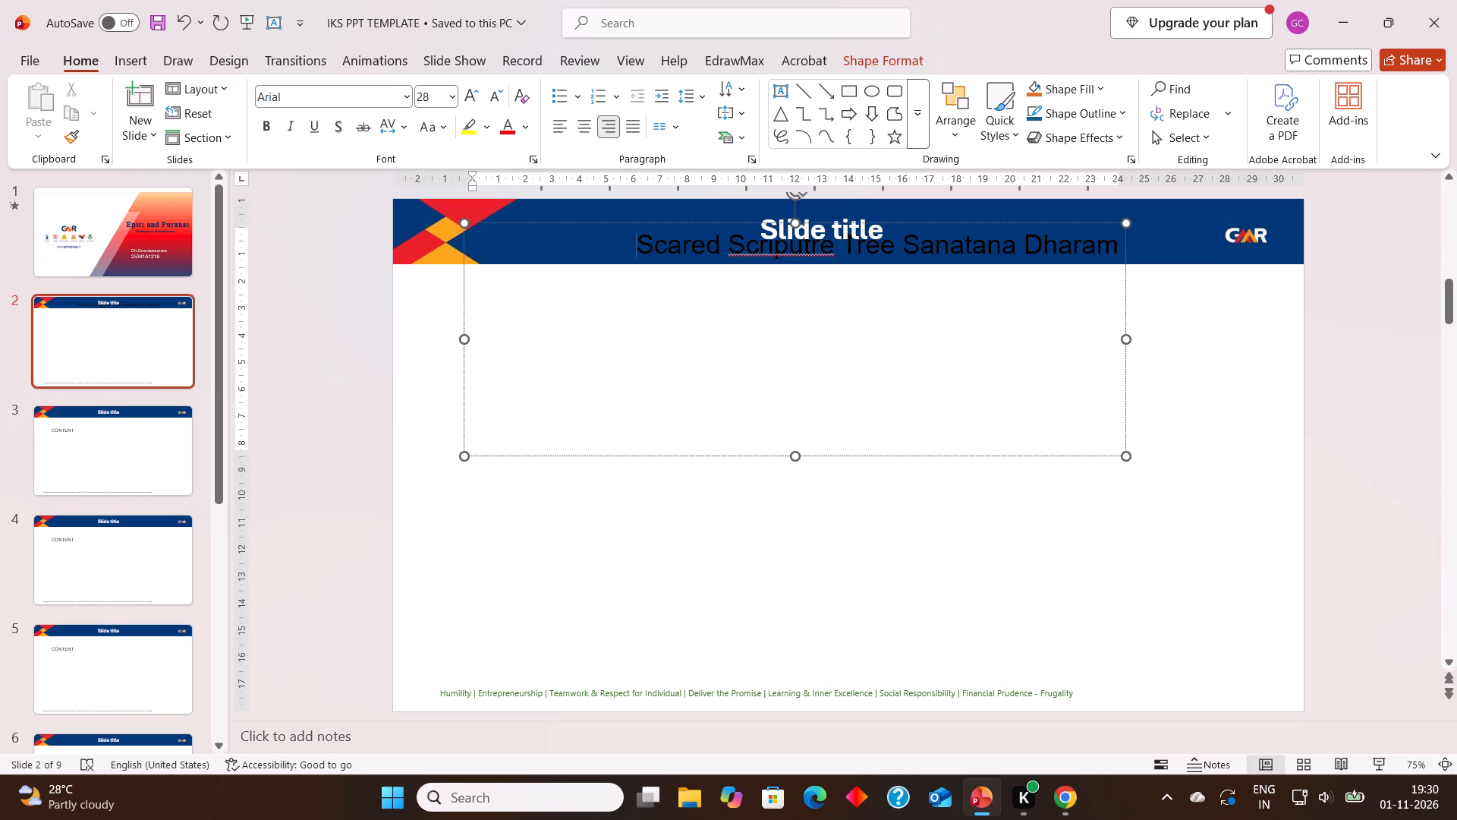
key(Down)
key(Down)
key(Down)
key(Left)
key(space)
key(Right)
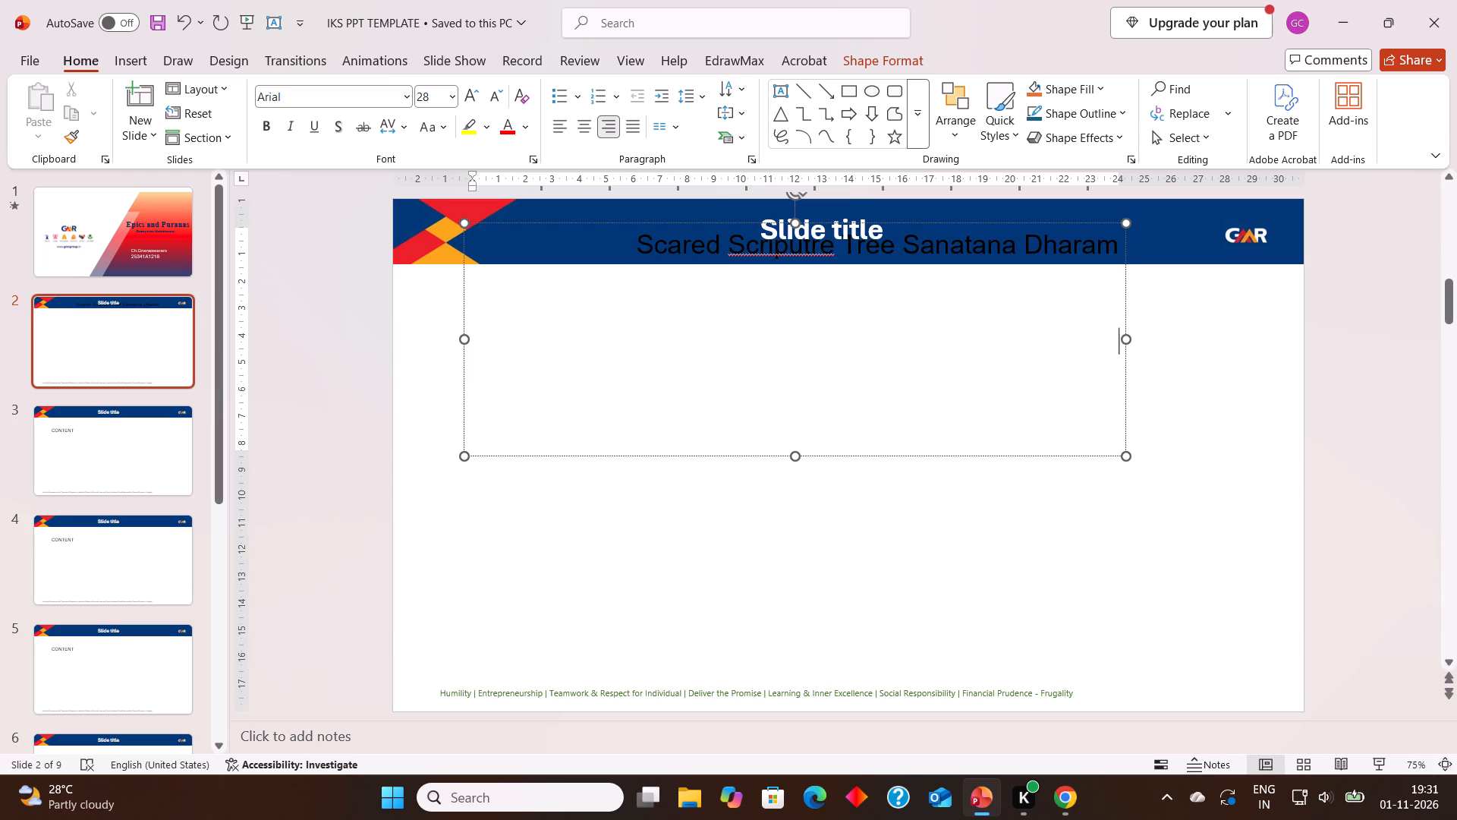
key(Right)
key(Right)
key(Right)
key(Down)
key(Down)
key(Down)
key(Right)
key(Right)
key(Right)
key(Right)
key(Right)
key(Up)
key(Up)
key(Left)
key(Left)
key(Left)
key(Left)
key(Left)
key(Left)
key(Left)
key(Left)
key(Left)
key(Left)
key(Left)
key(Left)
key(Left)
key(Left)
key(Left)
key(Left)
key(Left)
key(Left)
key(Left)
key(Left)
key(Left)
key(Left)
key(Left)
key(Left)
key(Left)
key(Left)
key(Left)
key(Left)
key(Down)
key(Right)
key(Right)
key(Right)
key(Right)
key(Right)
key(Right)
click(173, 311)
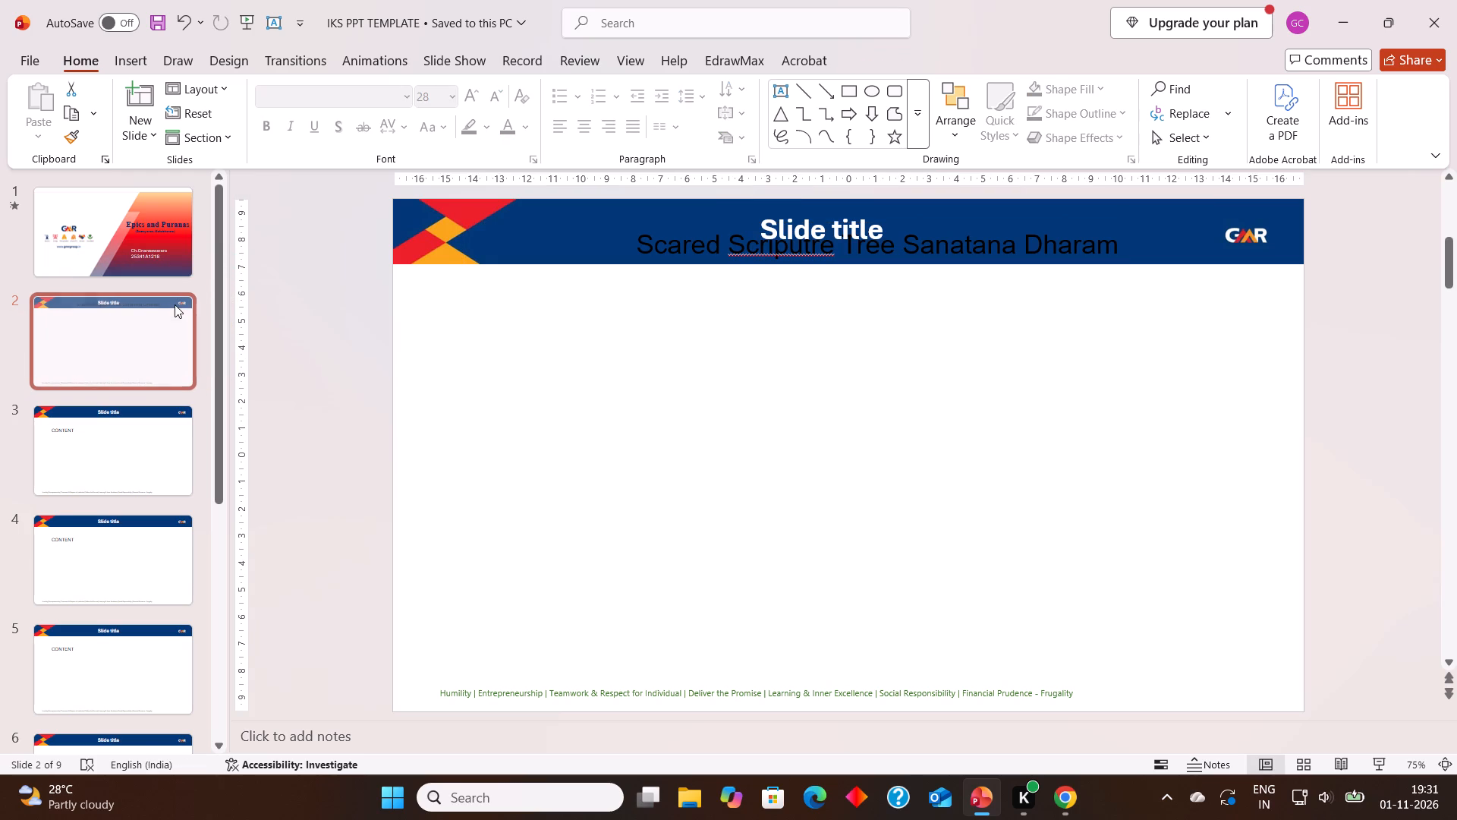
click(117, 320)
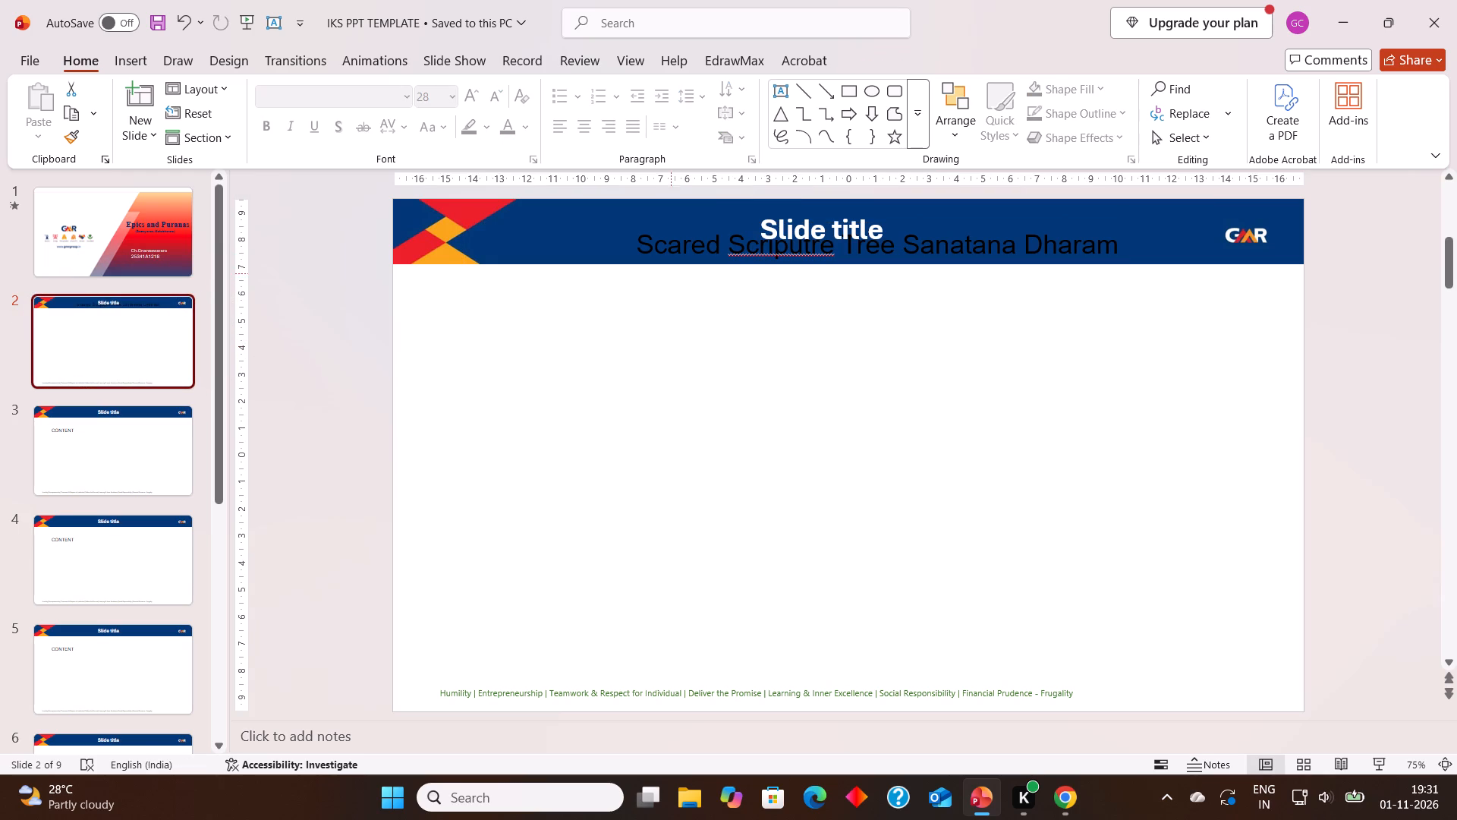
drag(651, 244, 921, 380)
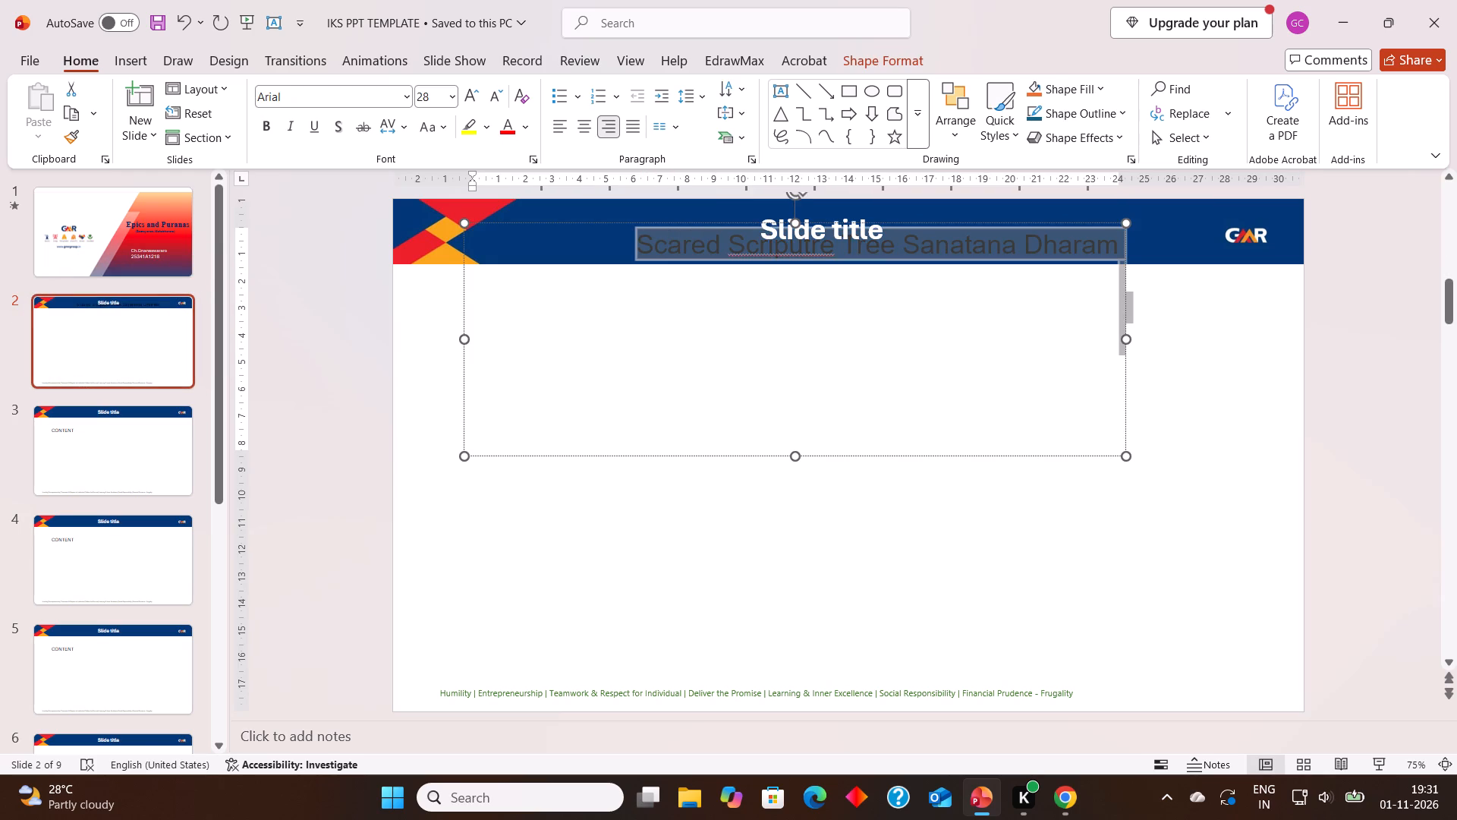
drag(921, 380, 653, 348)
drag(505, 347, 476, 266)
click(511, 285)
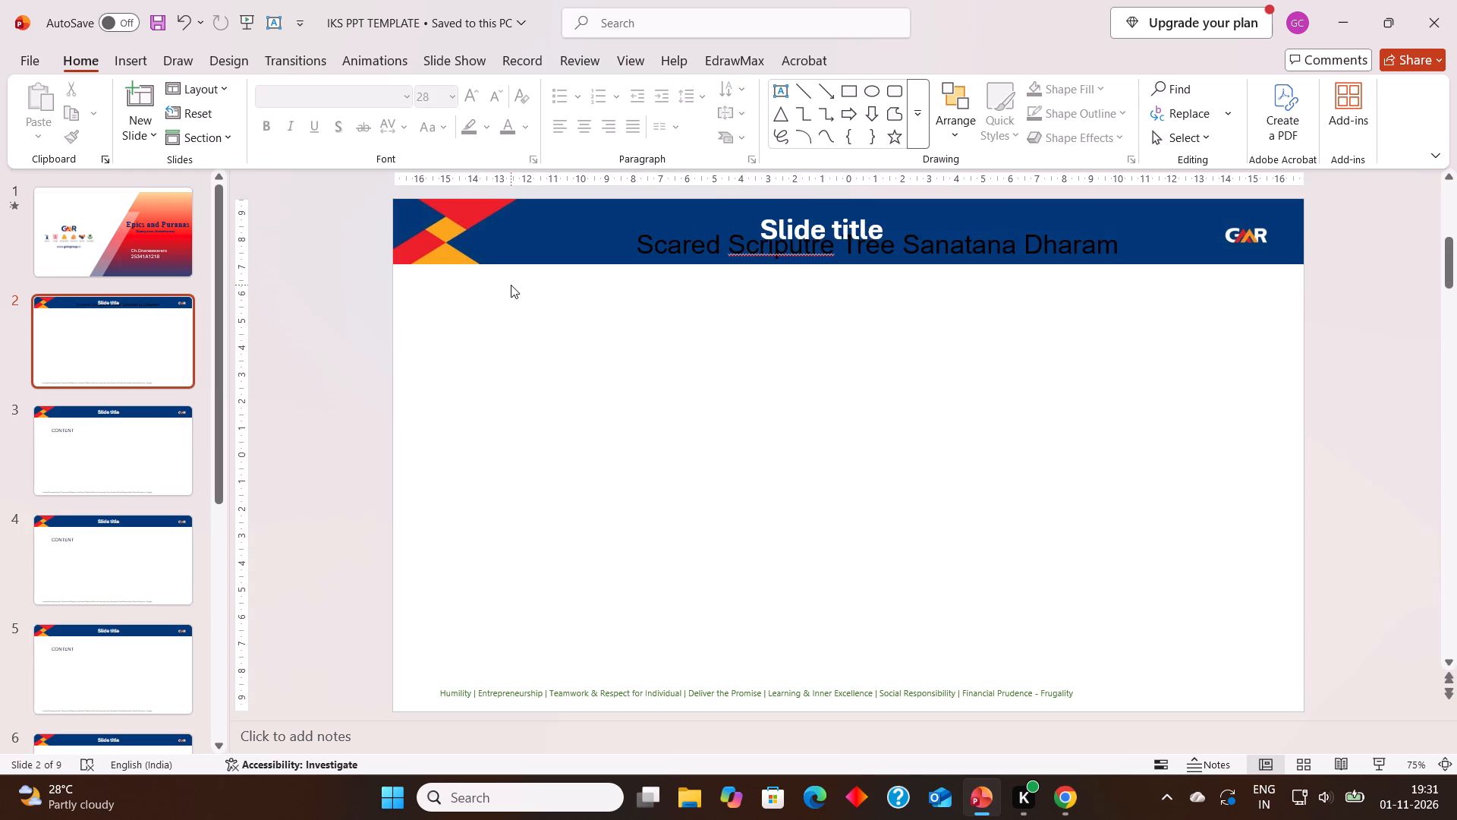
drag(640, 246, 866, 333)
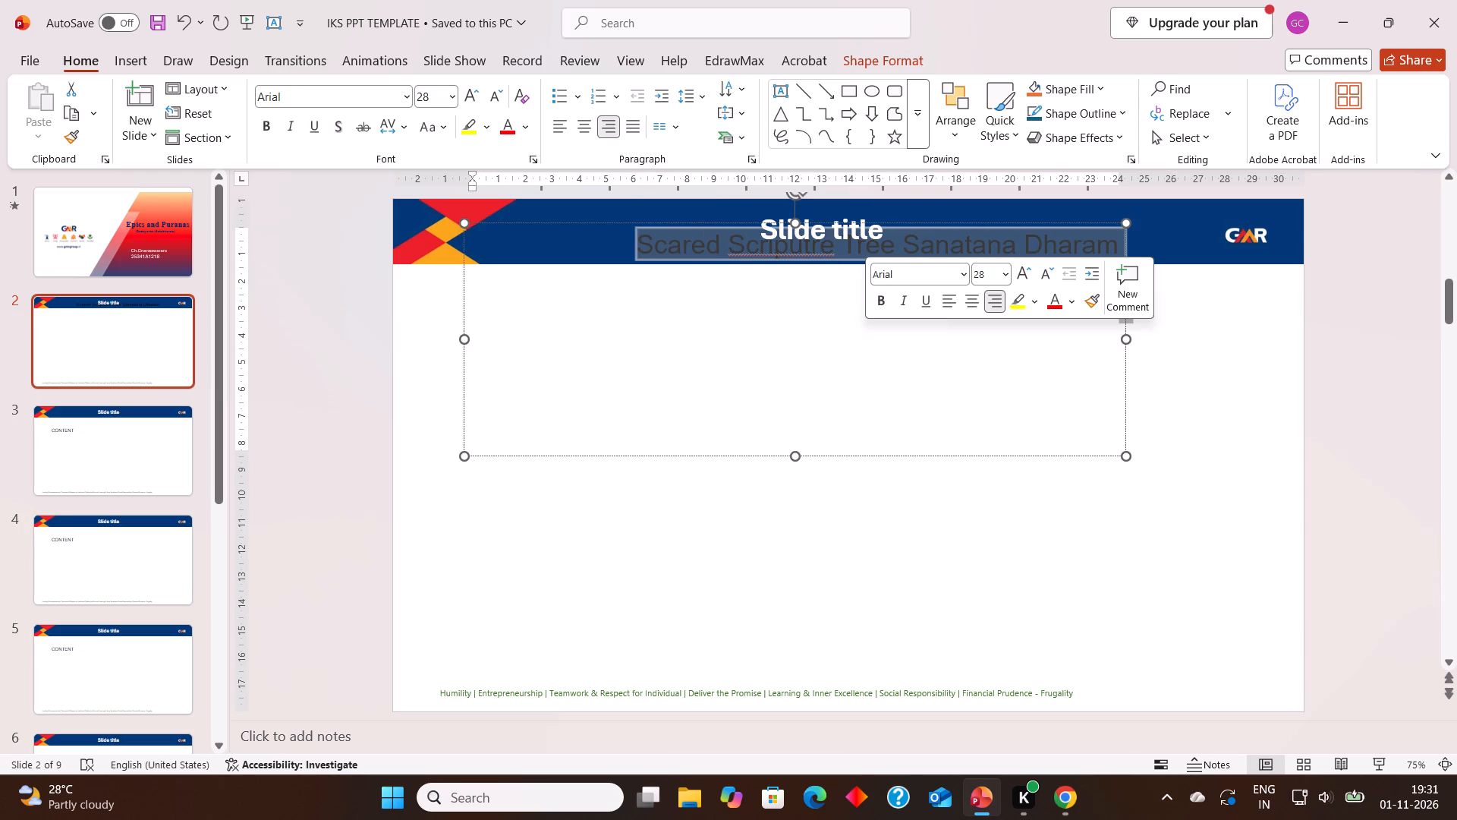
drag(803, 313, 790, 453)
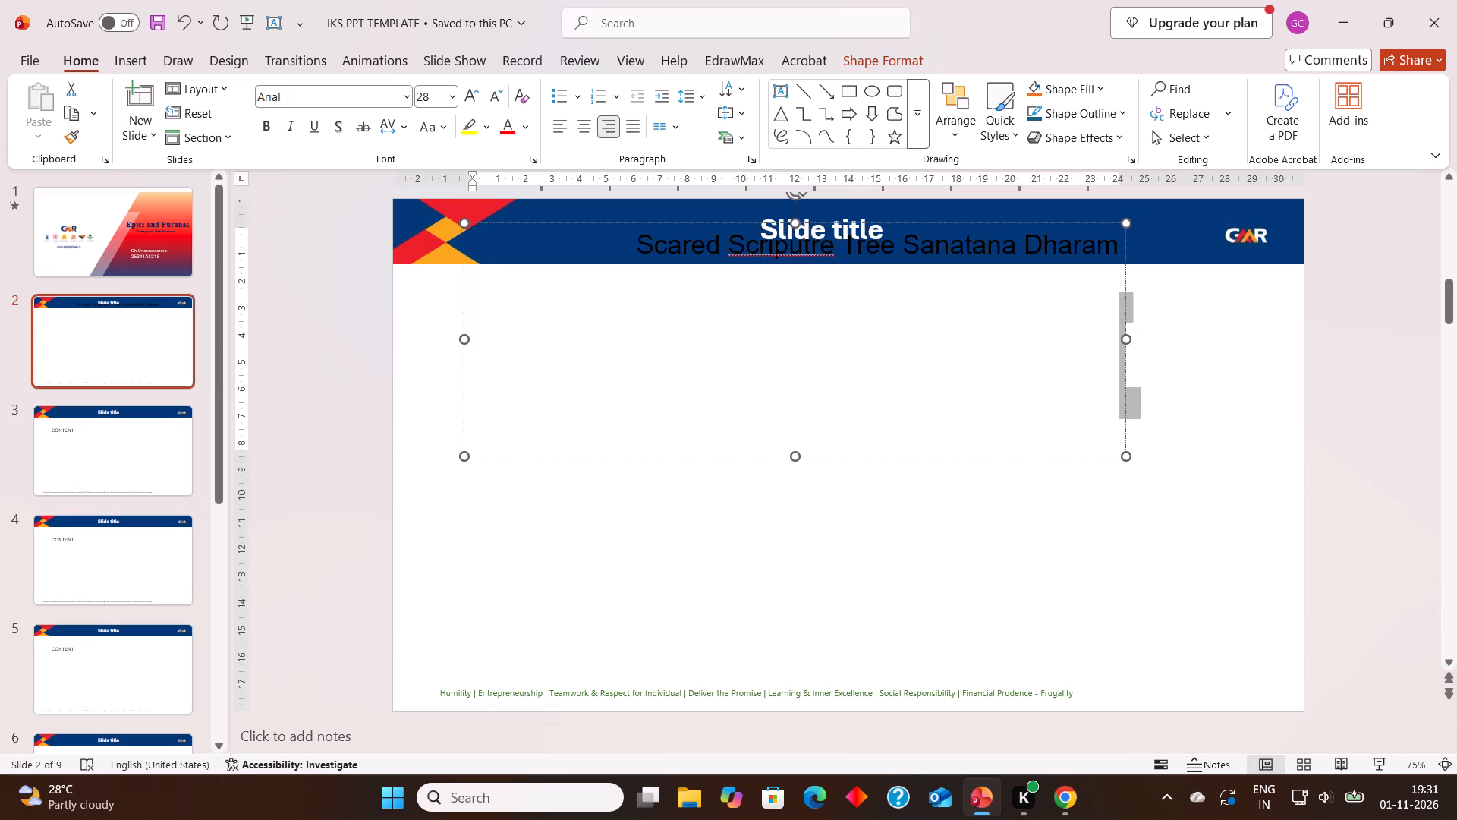
Stretch the heading text box from its lower-right corner past the slide's right edge, bringing the heading line below the title banner.
drag(790, 453, 796, 454)
drag(796, 454, 829, 598)
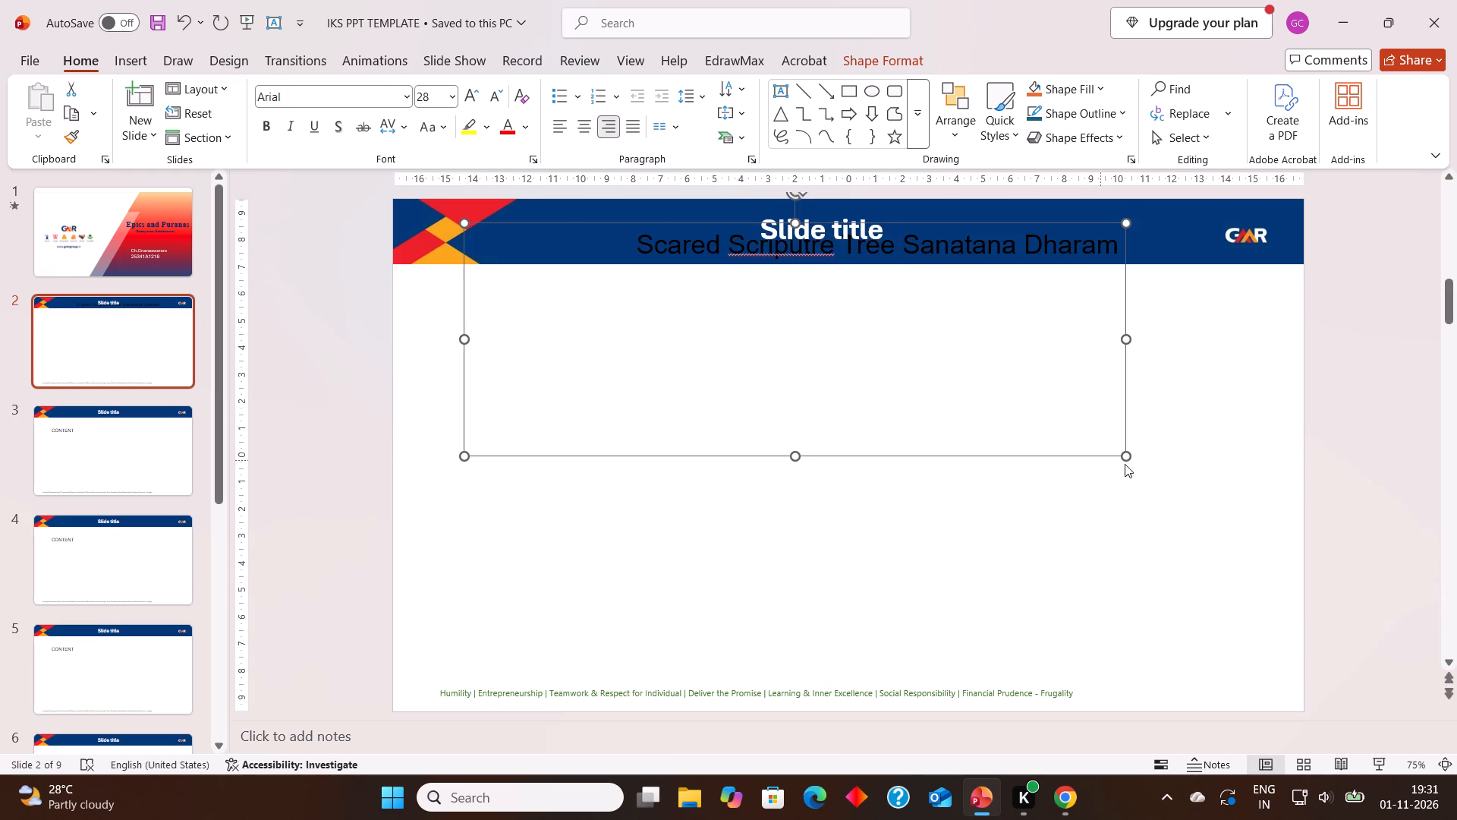
drag(1129, 458, 1222, 569)
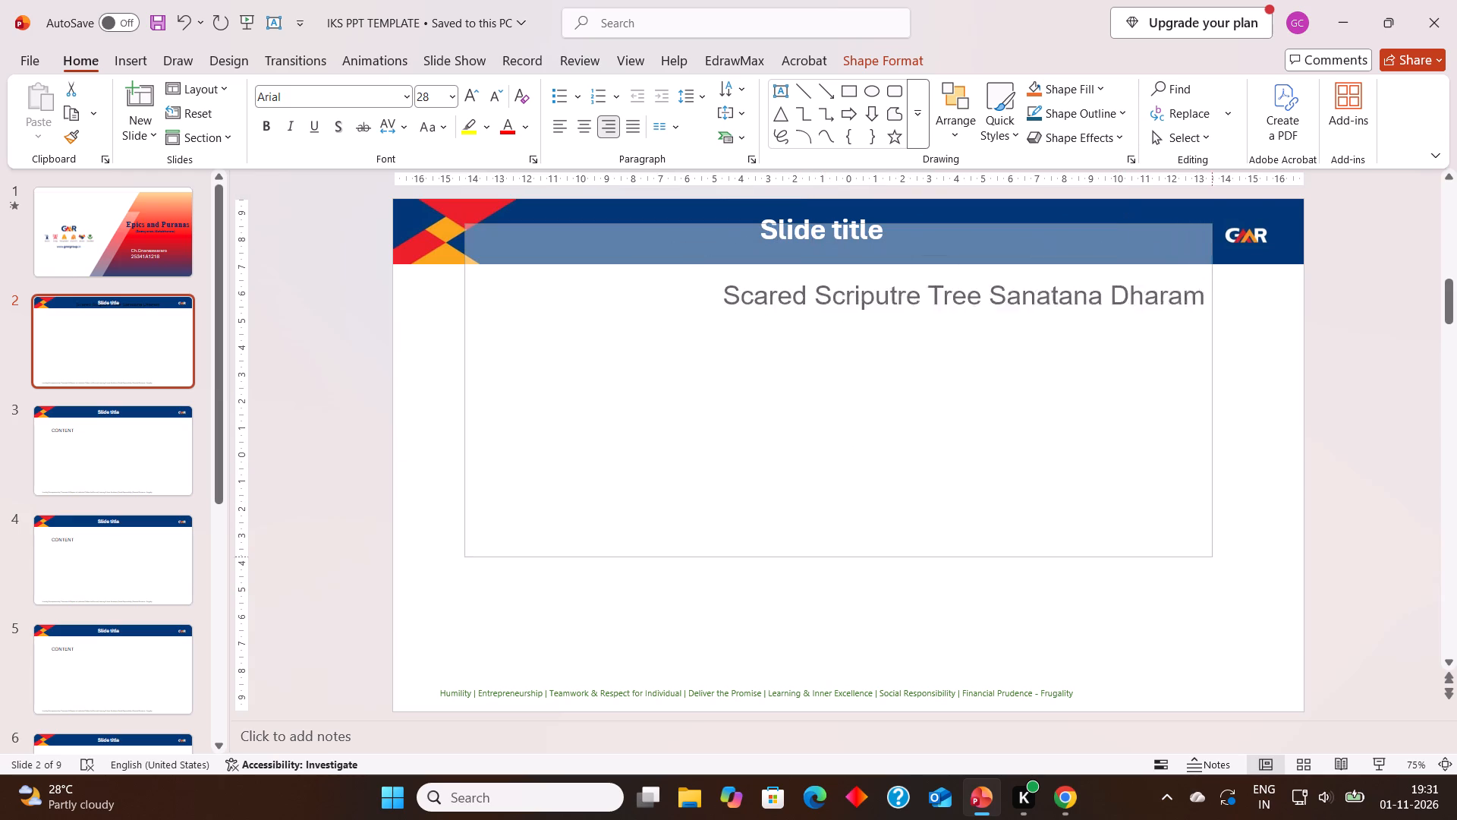
drag(1222, 569, 1339, 621)
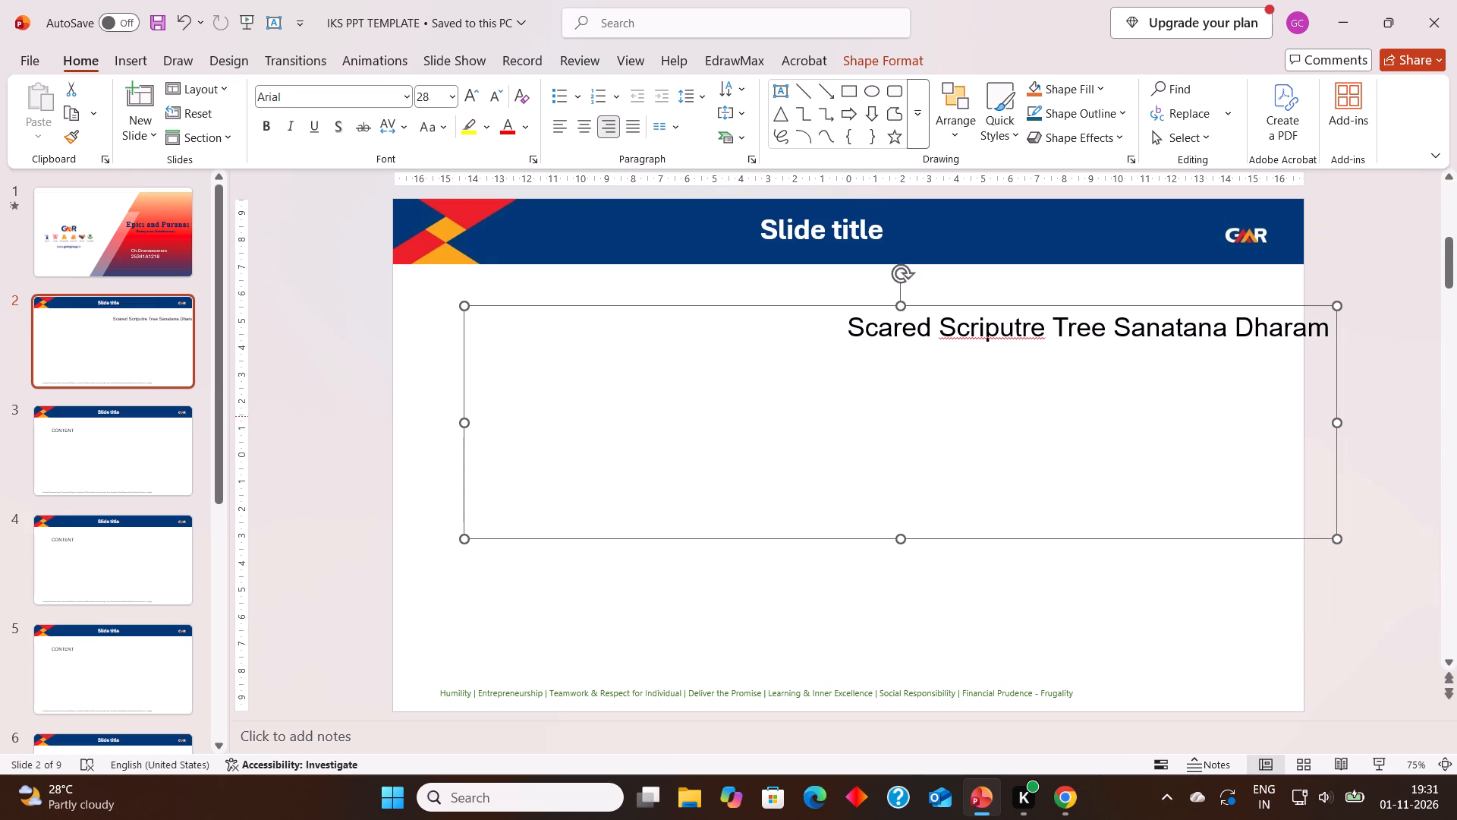
Narrow the heading text box from its right edge until it lies well inside the slide.
drag(1337, 421, 1194, 443)
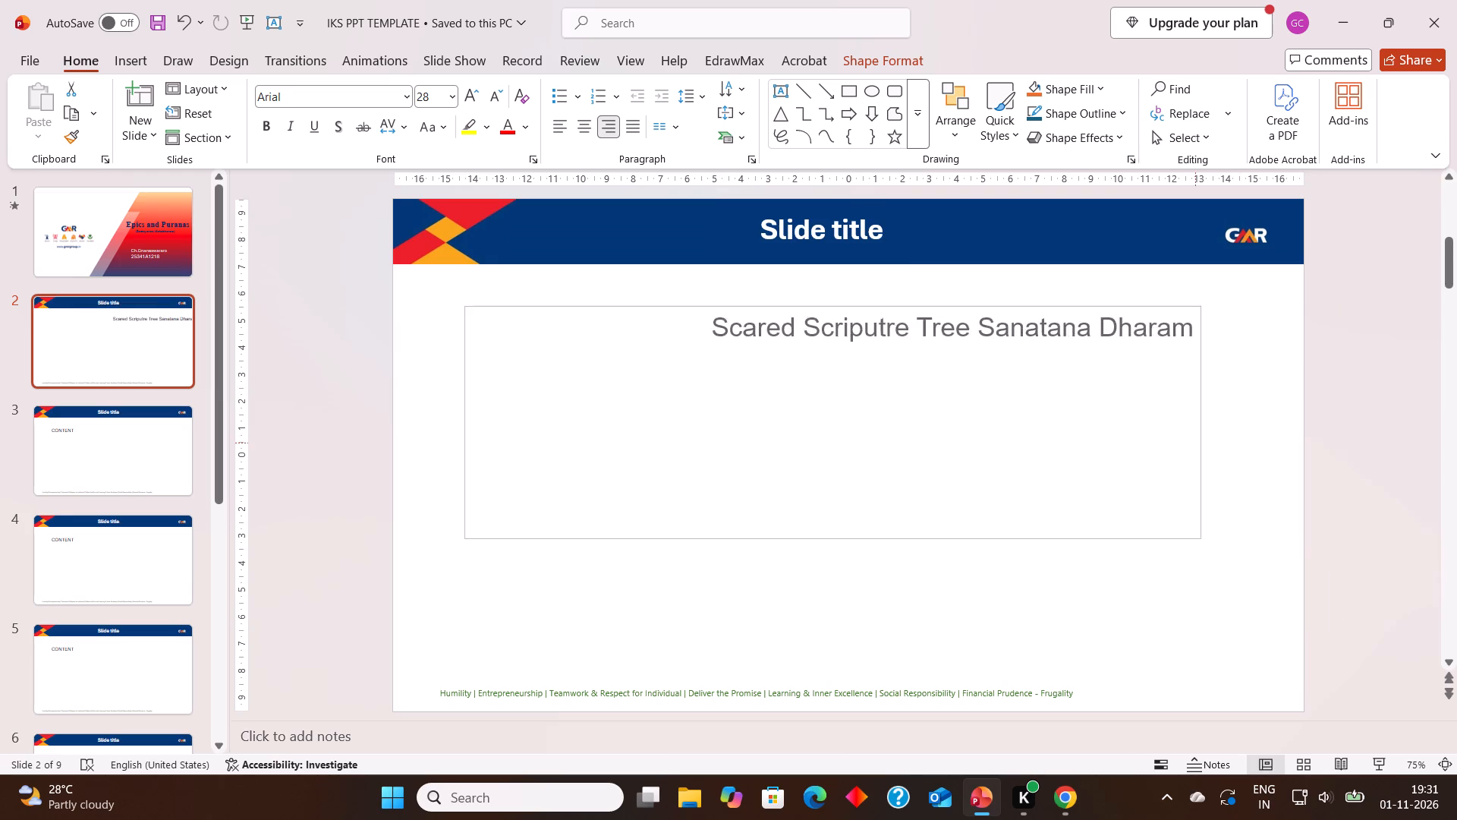
drag(1194, 443, 1043, 418)
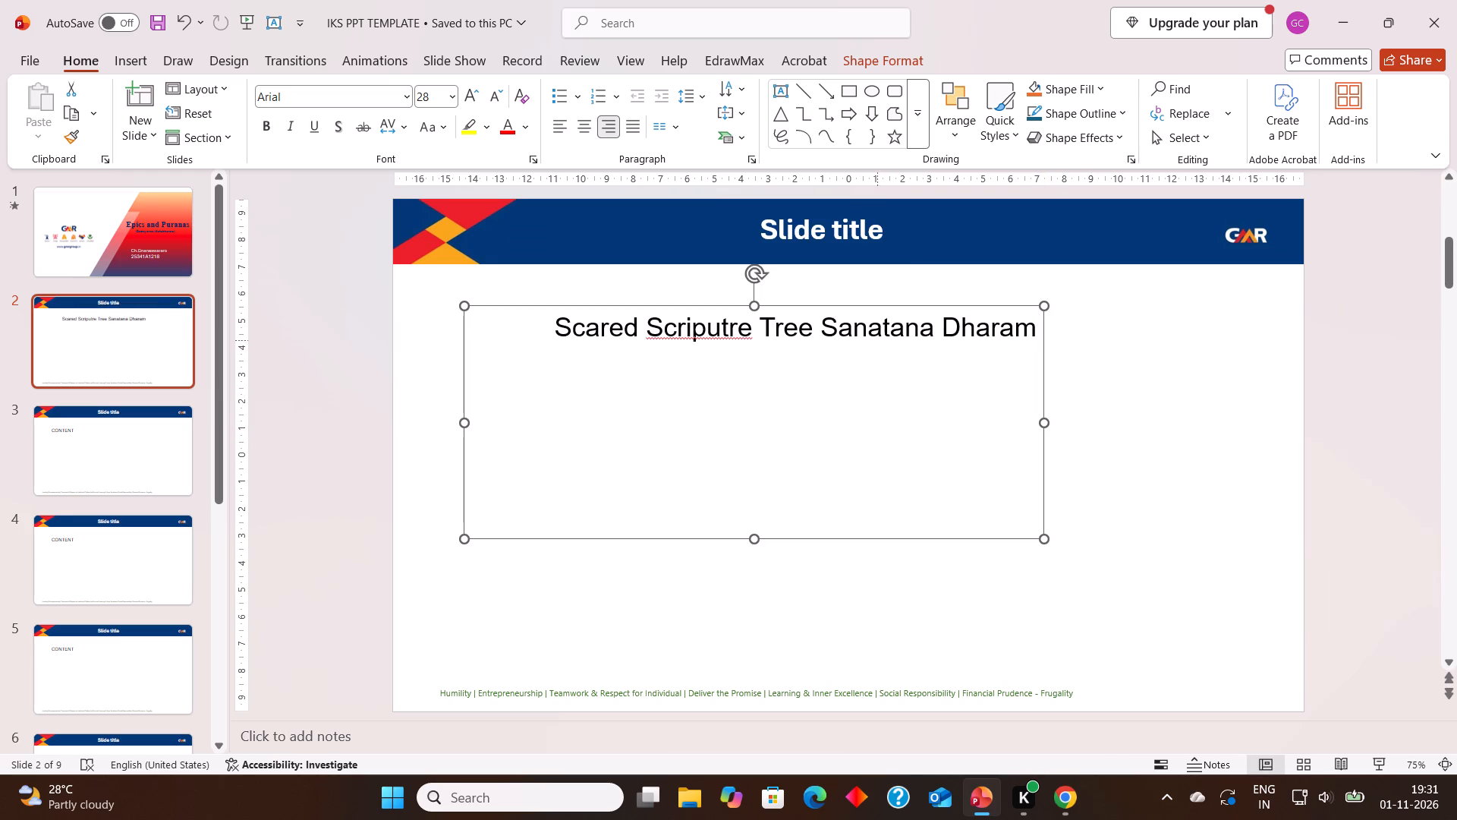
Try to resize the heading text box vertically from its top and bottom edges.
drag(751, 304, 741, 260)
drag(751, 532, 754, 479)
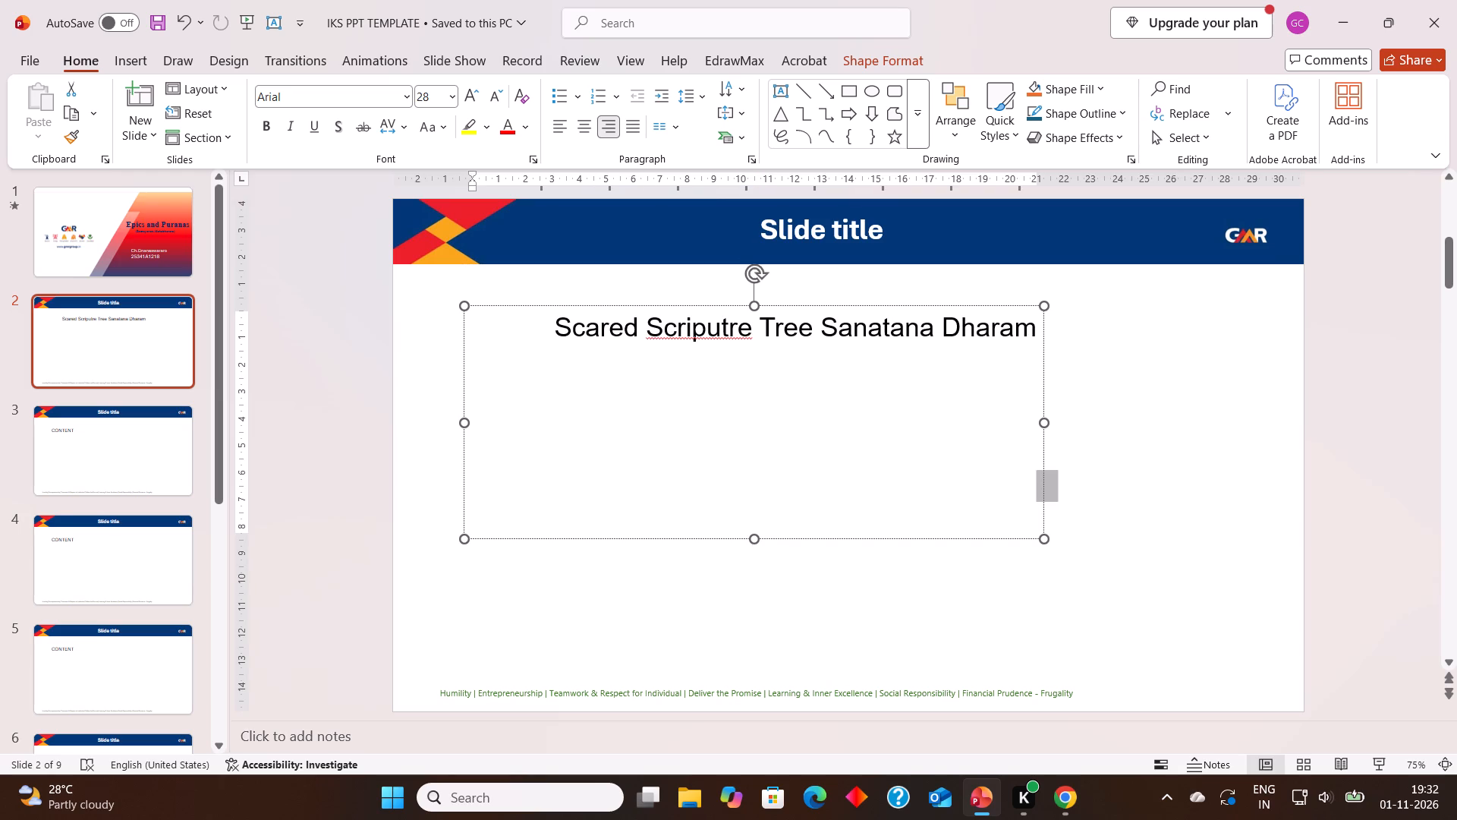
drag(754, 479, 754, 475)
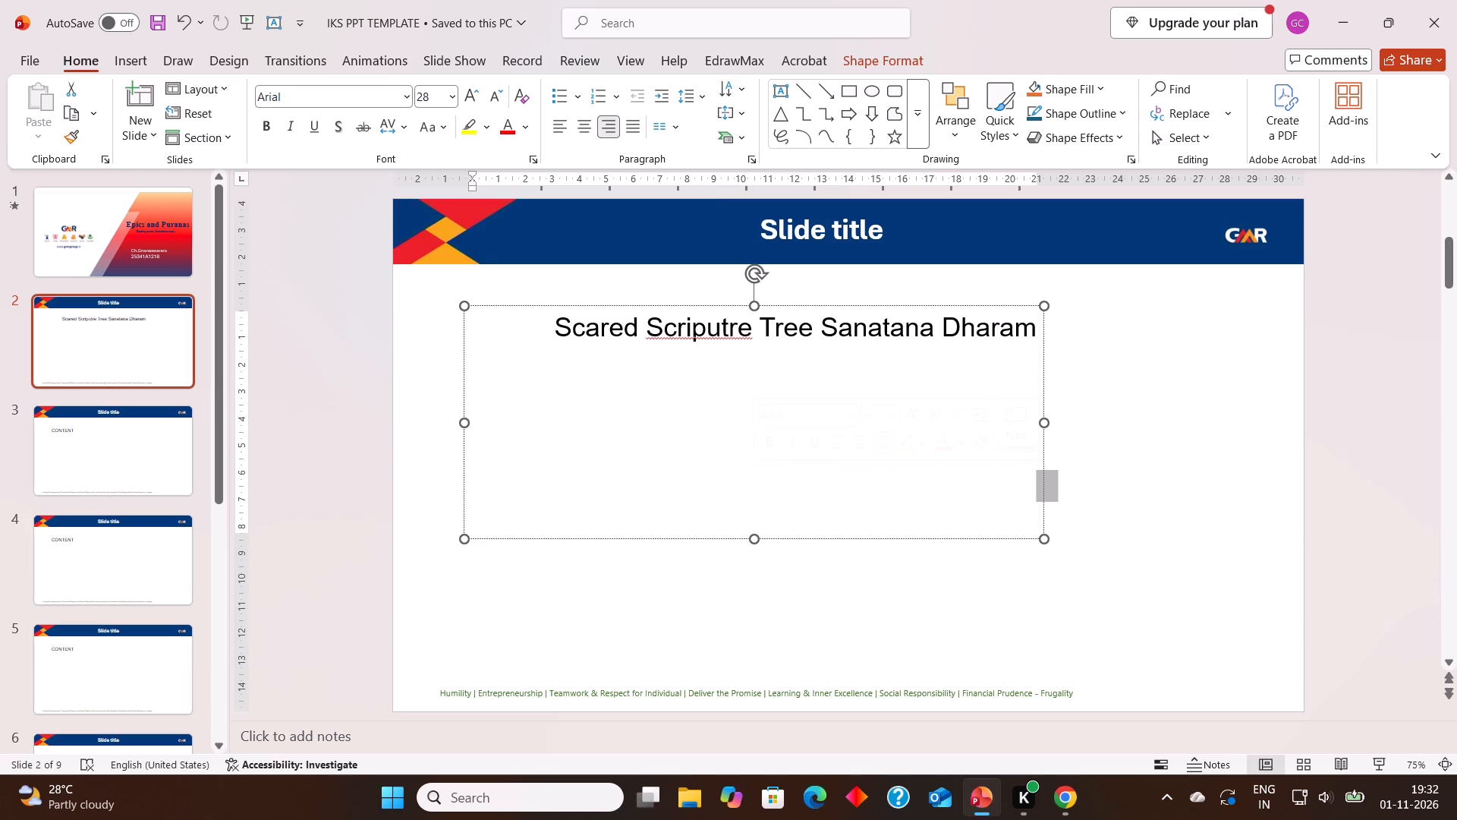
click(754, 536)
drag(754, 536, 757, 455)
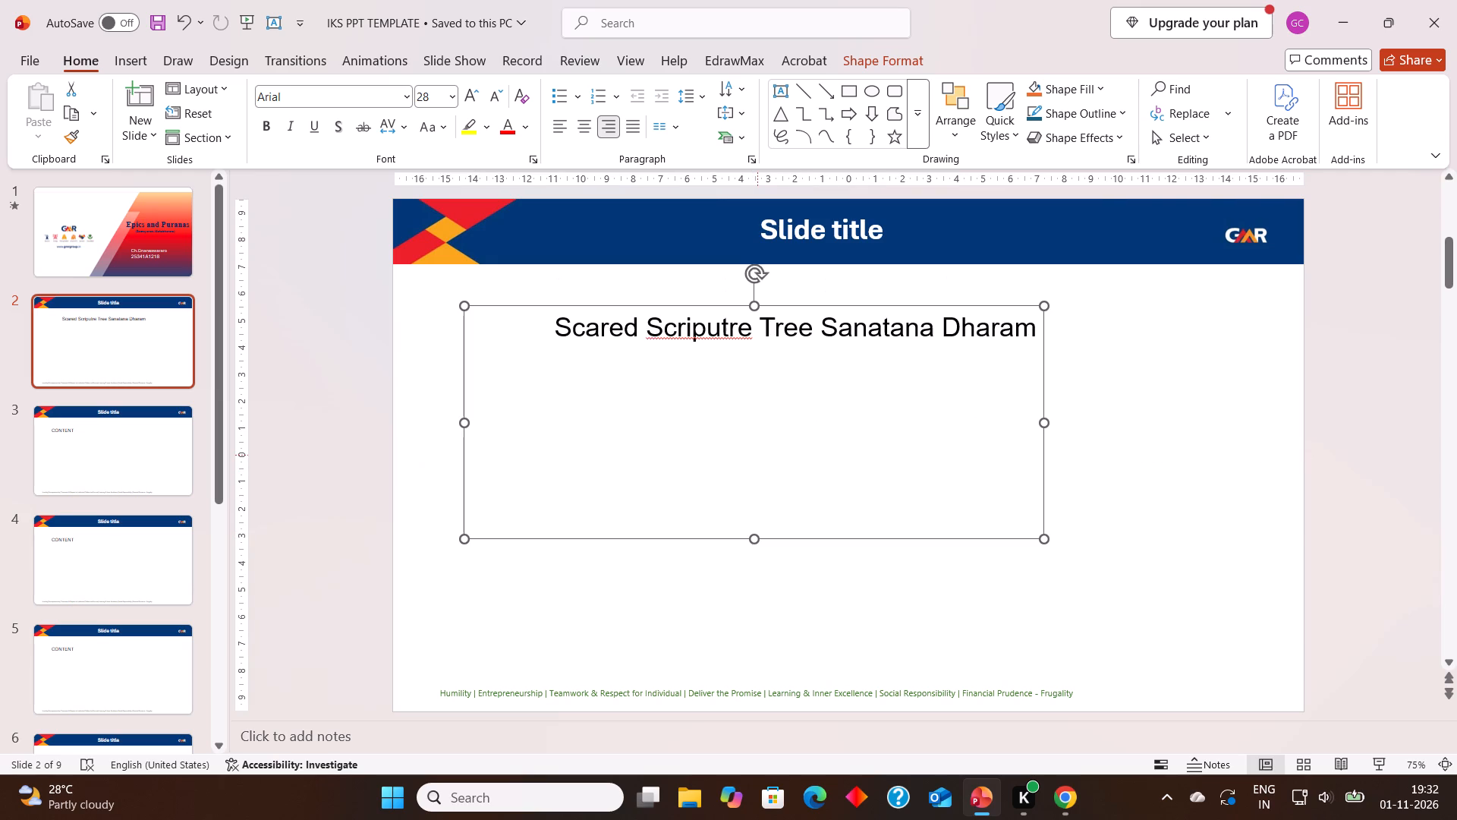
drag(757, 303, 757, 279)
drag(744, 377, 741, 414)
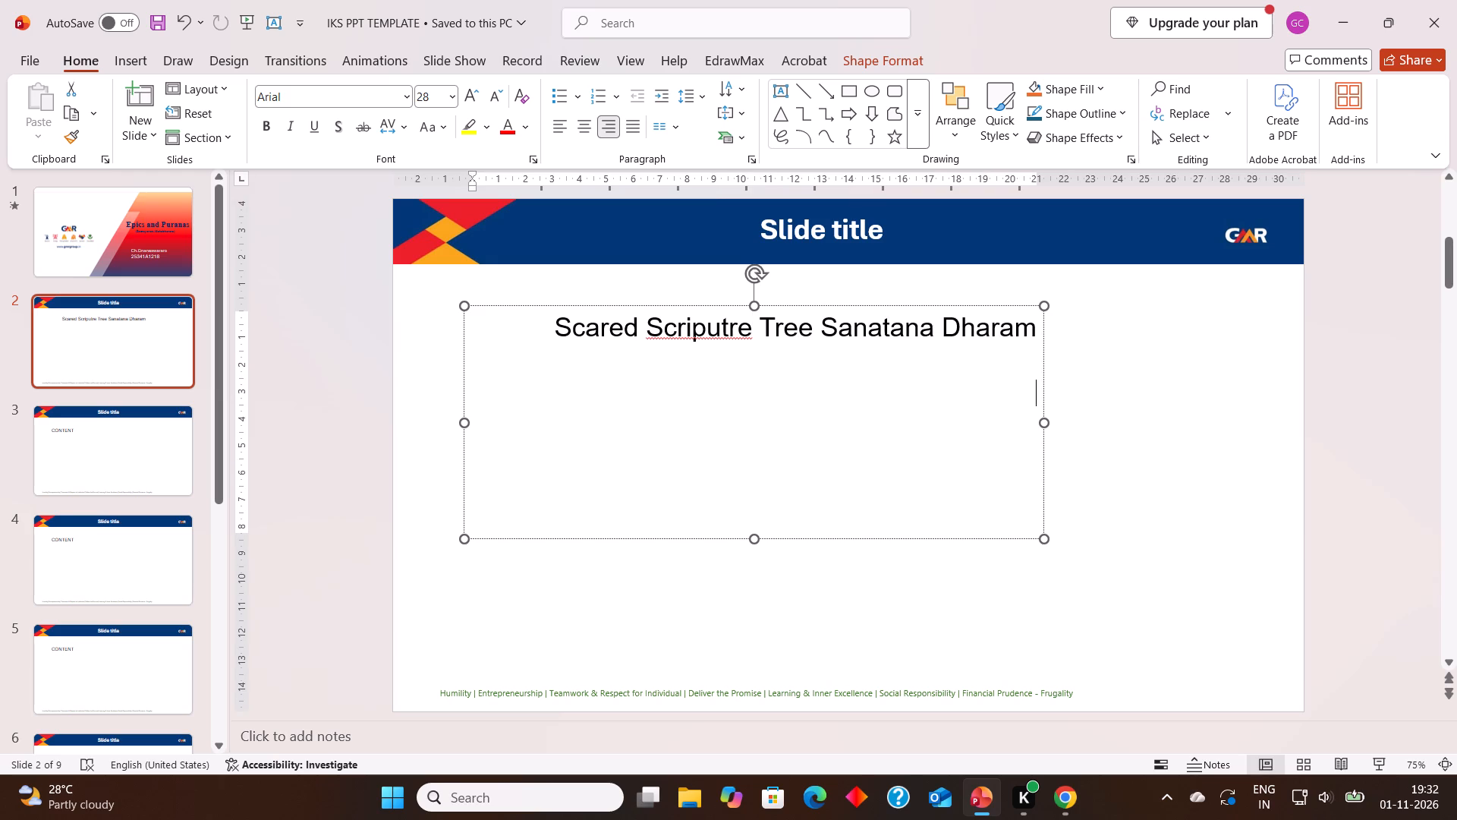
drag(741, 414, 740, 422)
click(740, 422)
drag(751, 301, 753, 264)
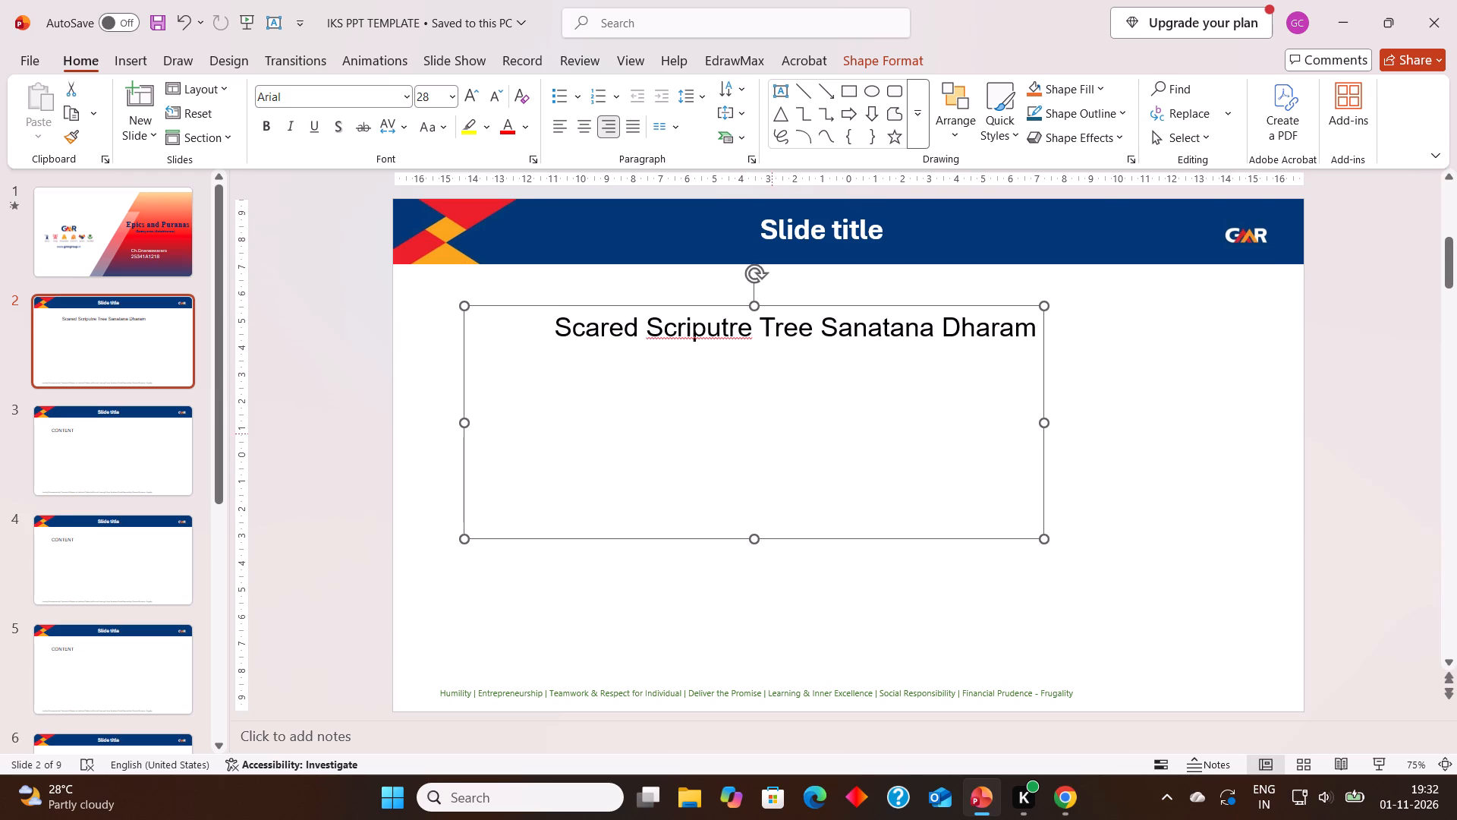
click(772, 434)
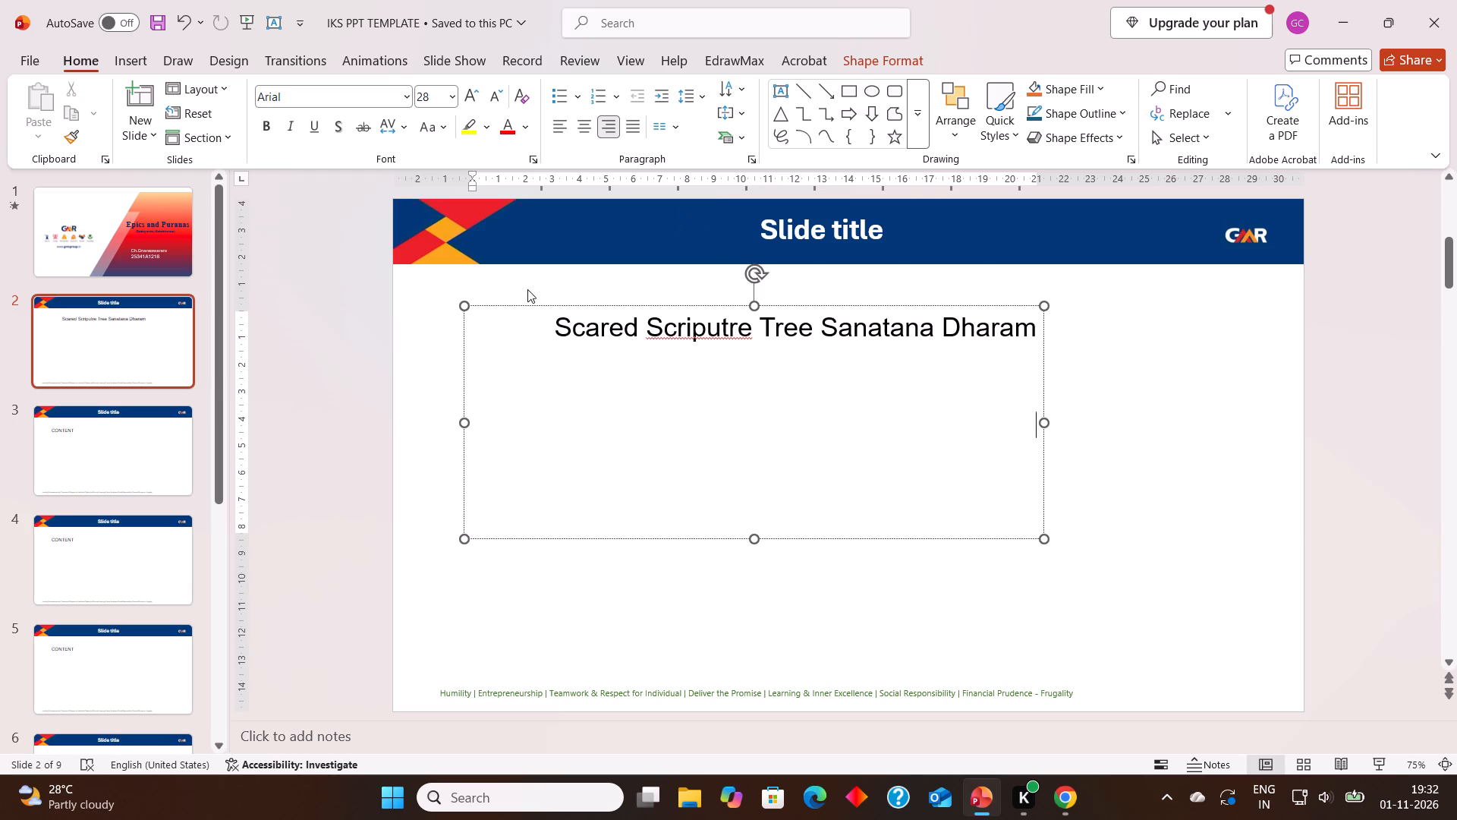
Move the Sanatana Dharam heading slide one place down, after the CONTENT slide that follows it.
click(111, 342)
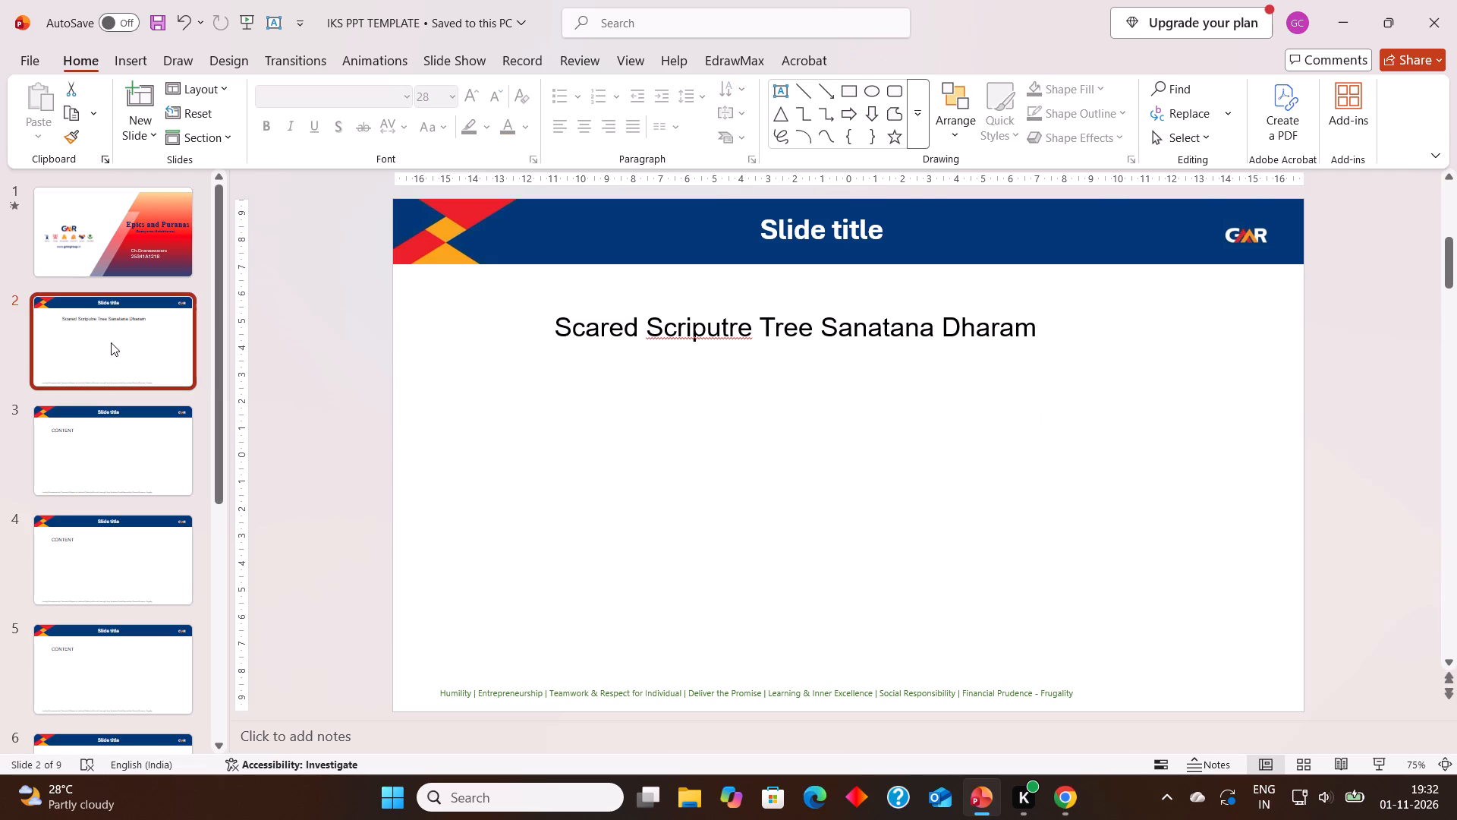
click(113, 475)
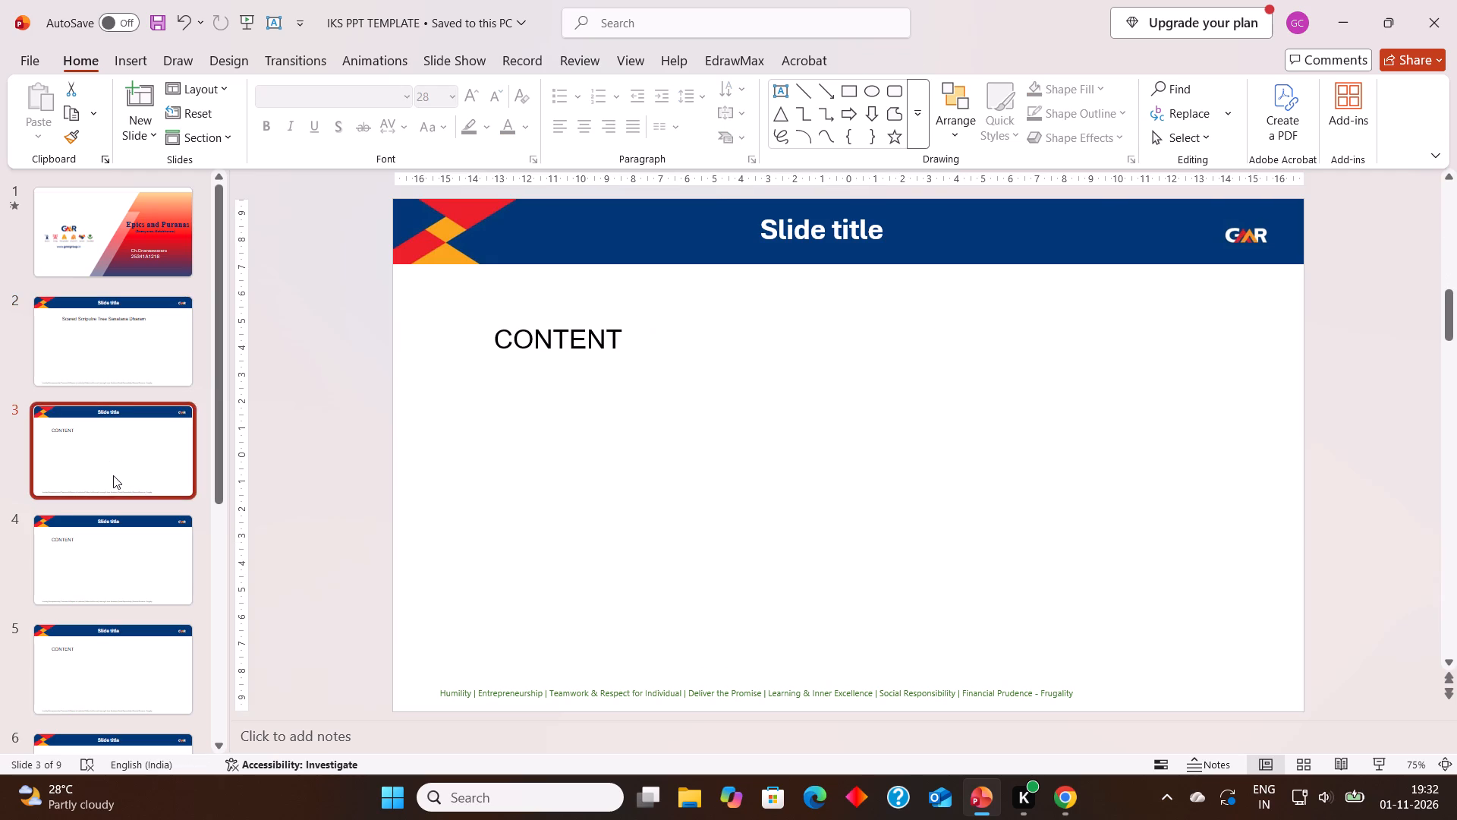
drag(171, 334, 173, 441)
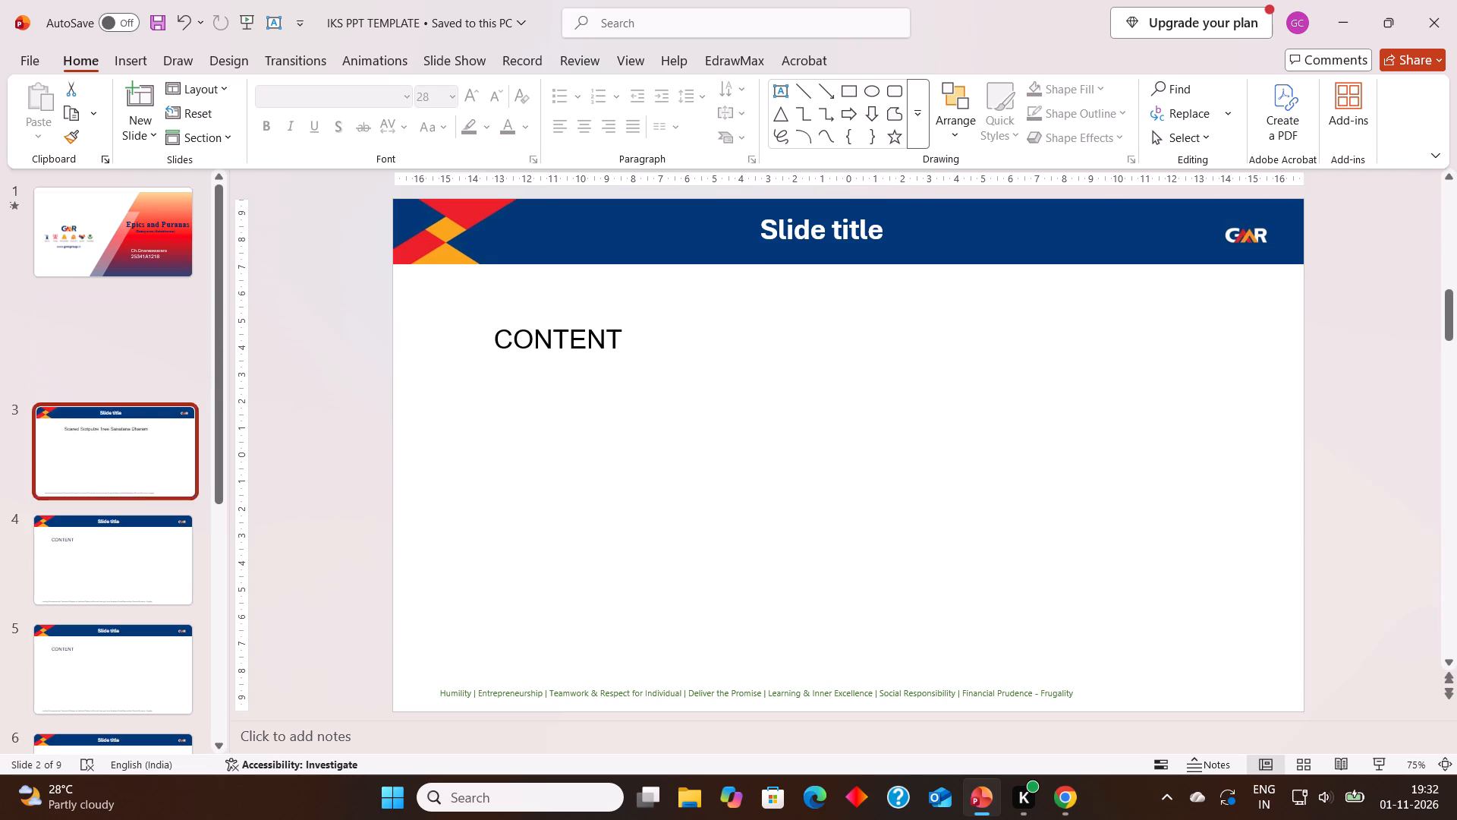
drag(173, 441, 172, 467)
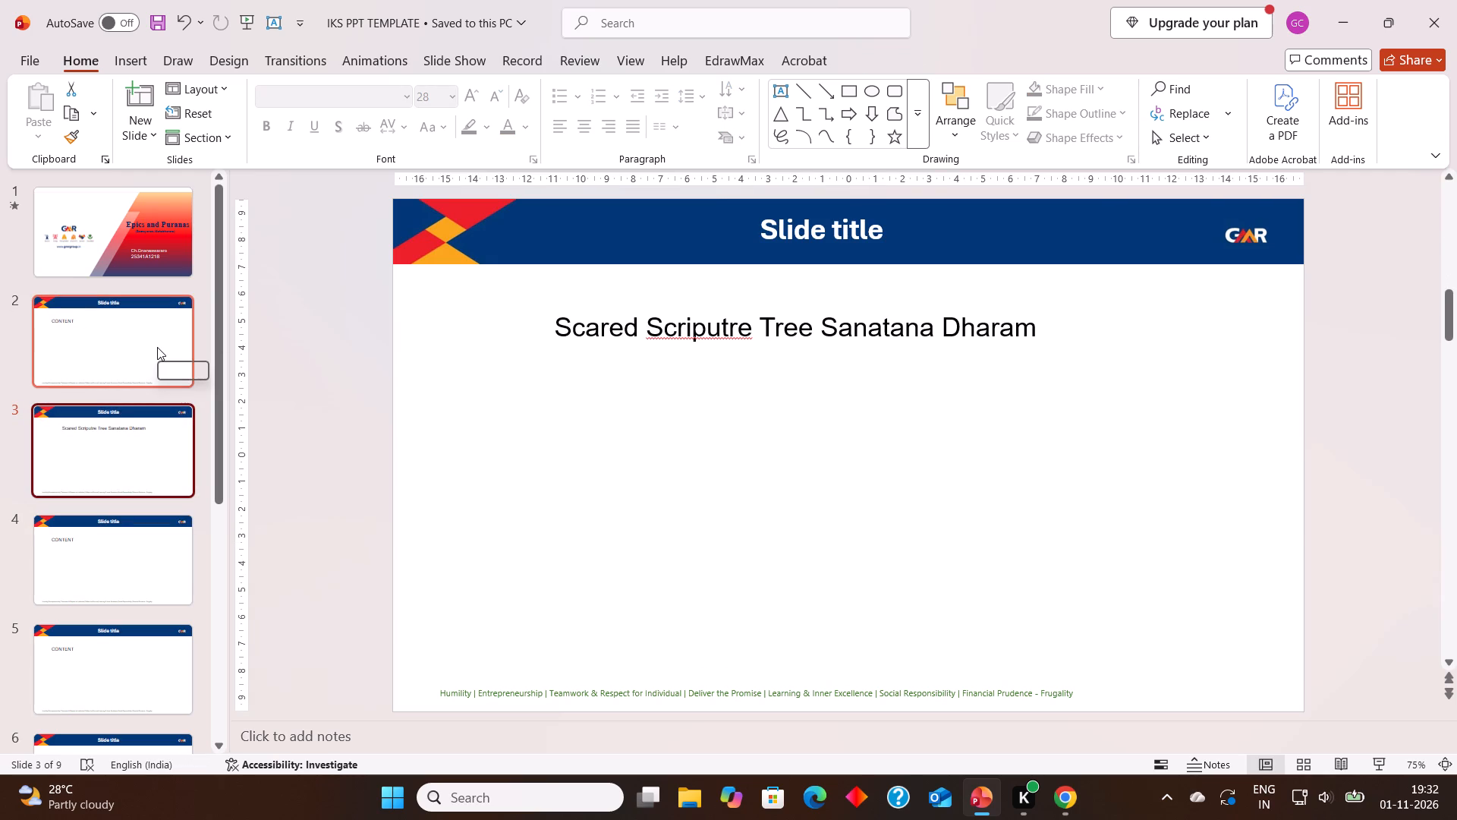
Insert a new slide with the Custom Layout after slide 2.
click(157, 347)
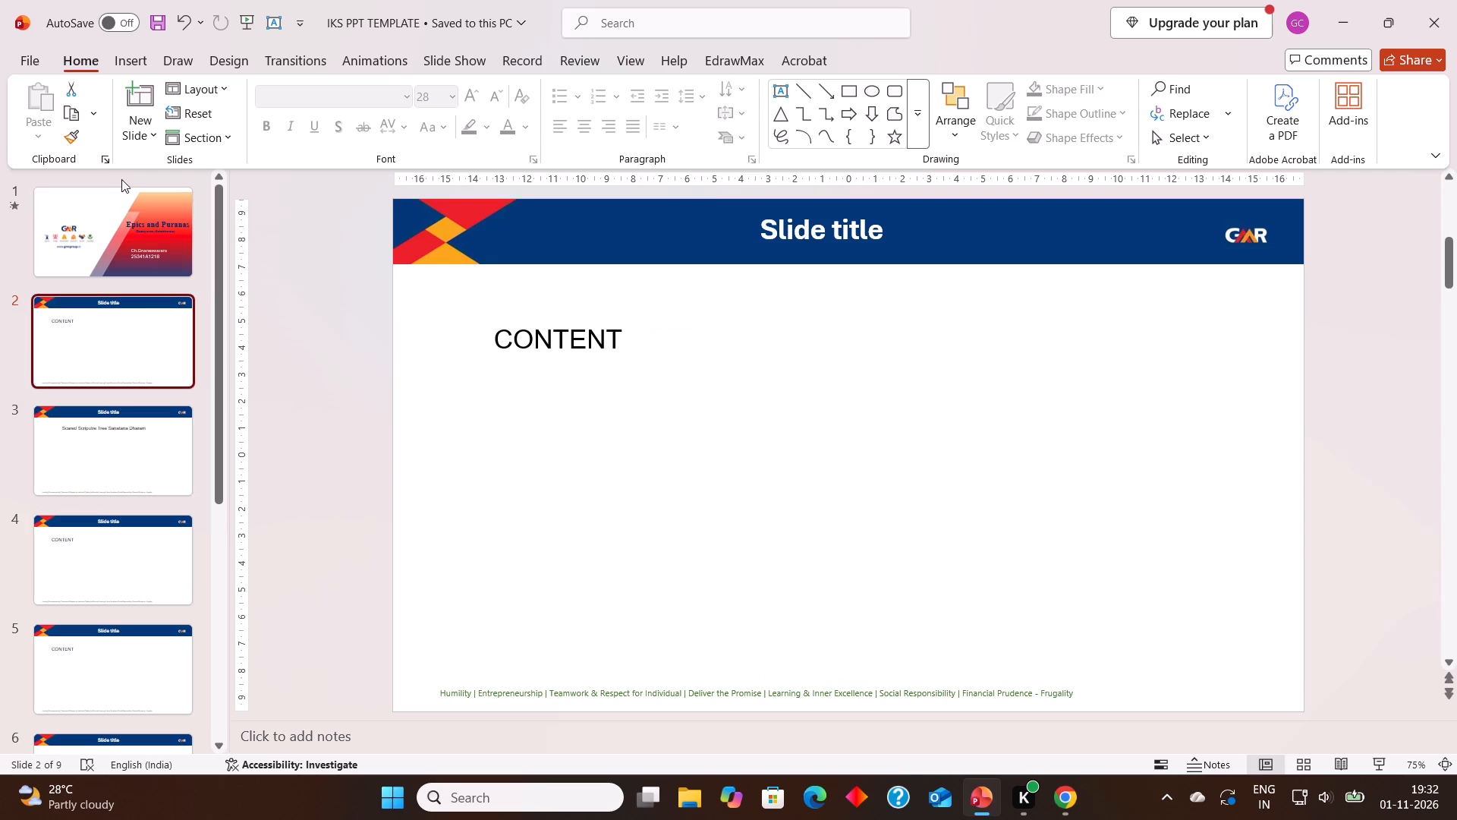
click(142, 136)
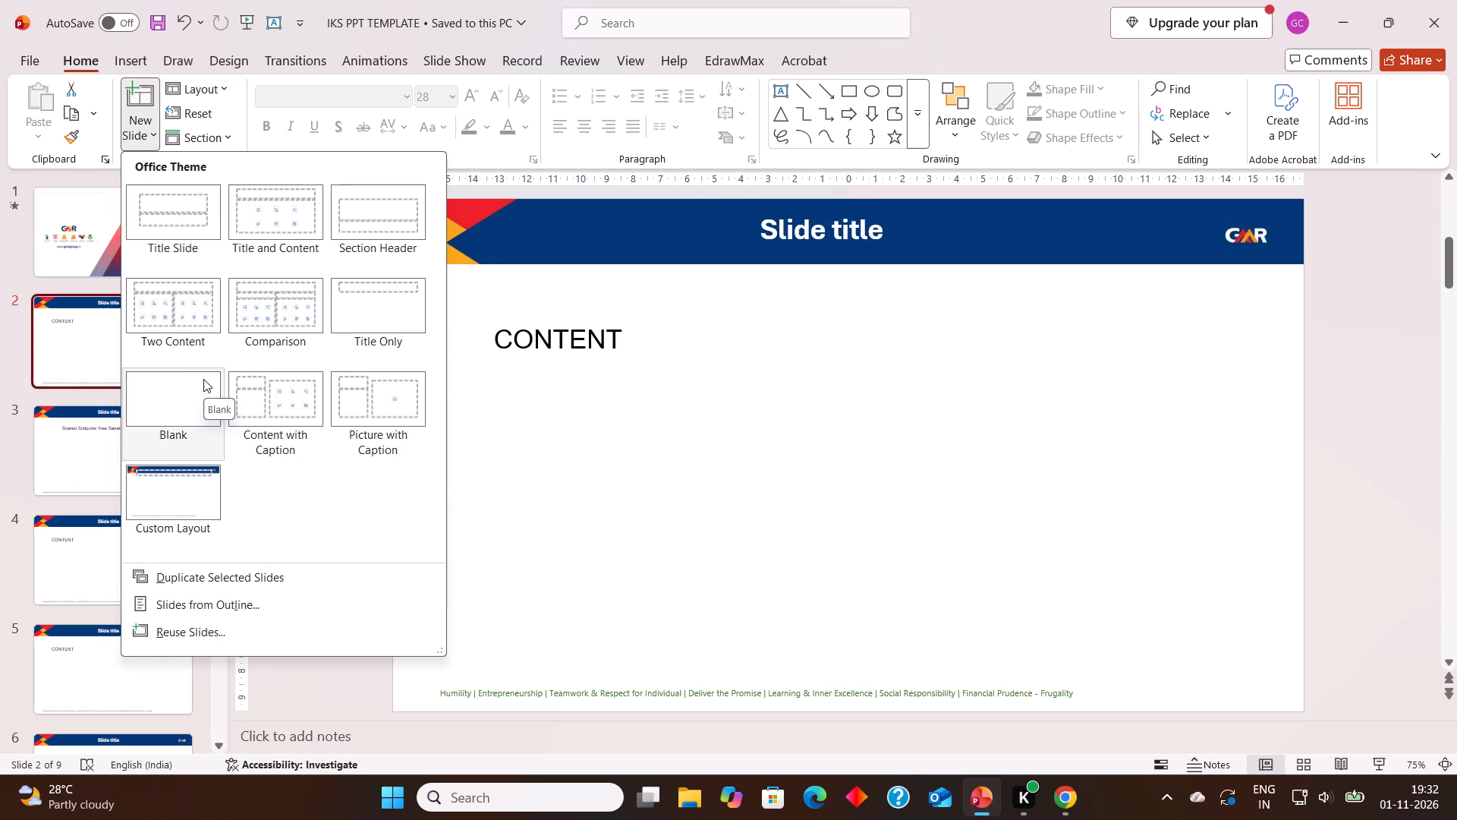
click(204, 486)
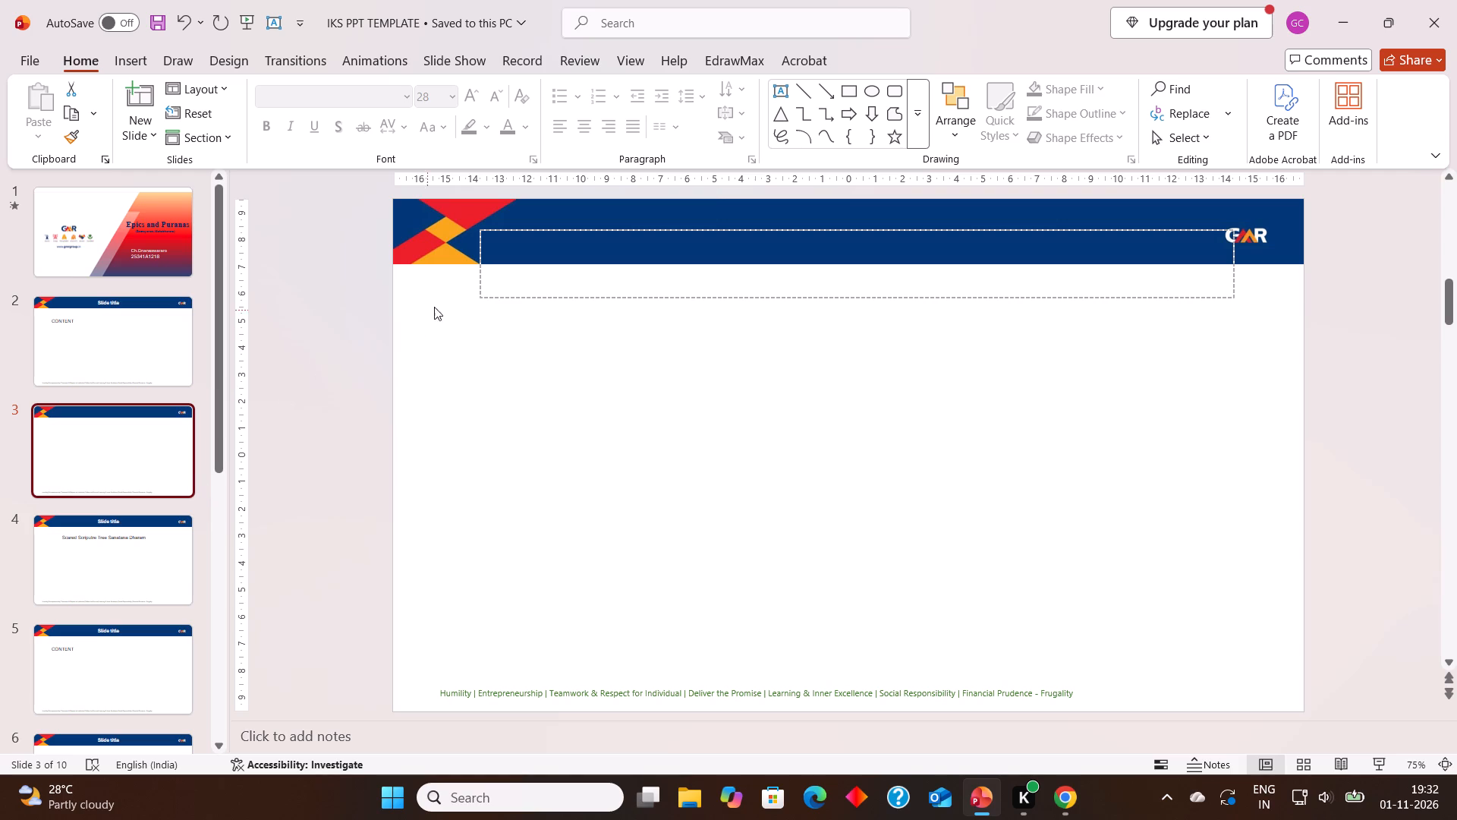
Start the new slide's title with "s" and resize its placeholder to sit mostly below the blue banner.
click(505, 285)
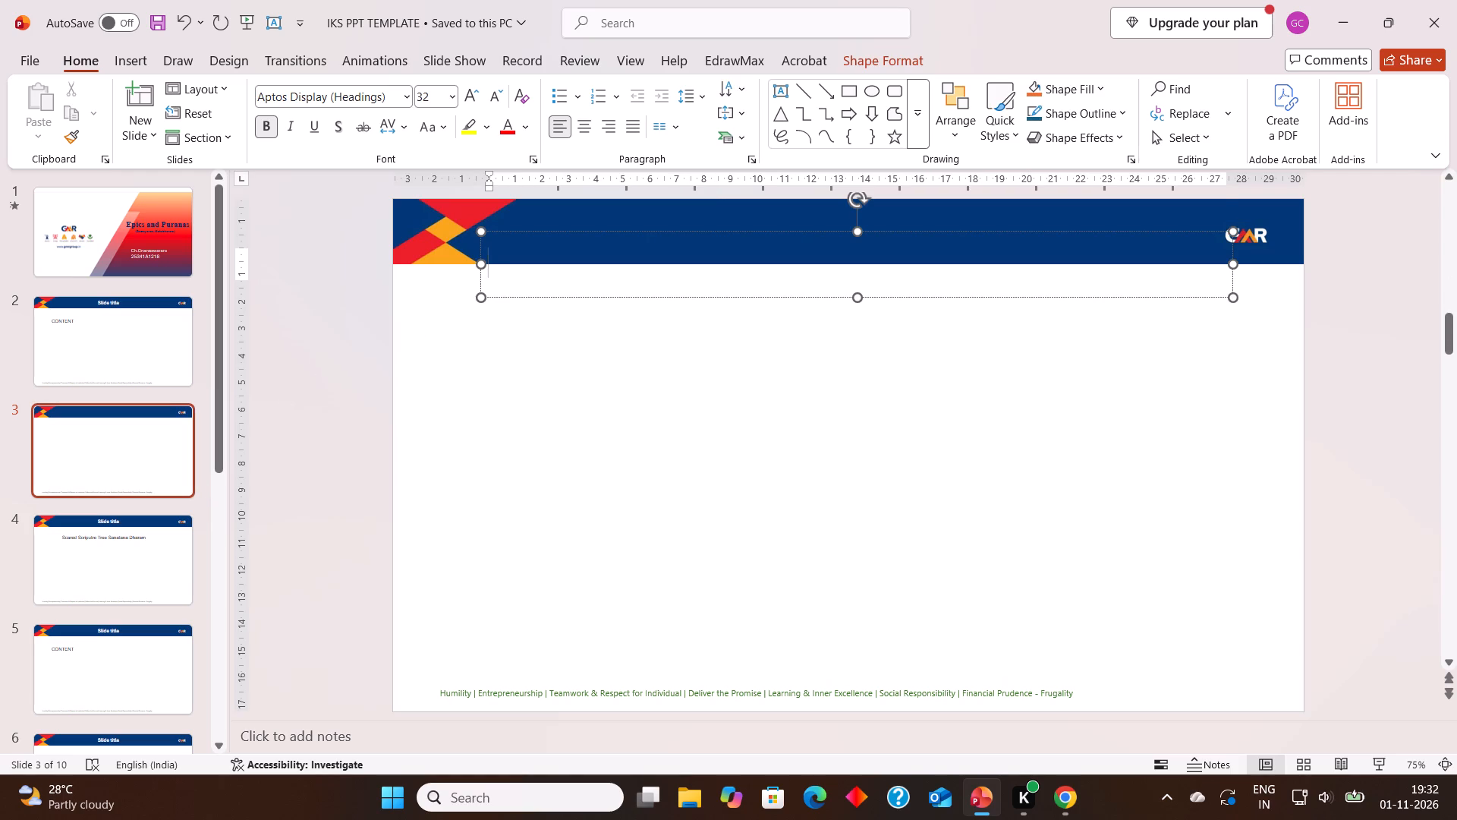
key(s)
drag(858, 227, 859, 238)
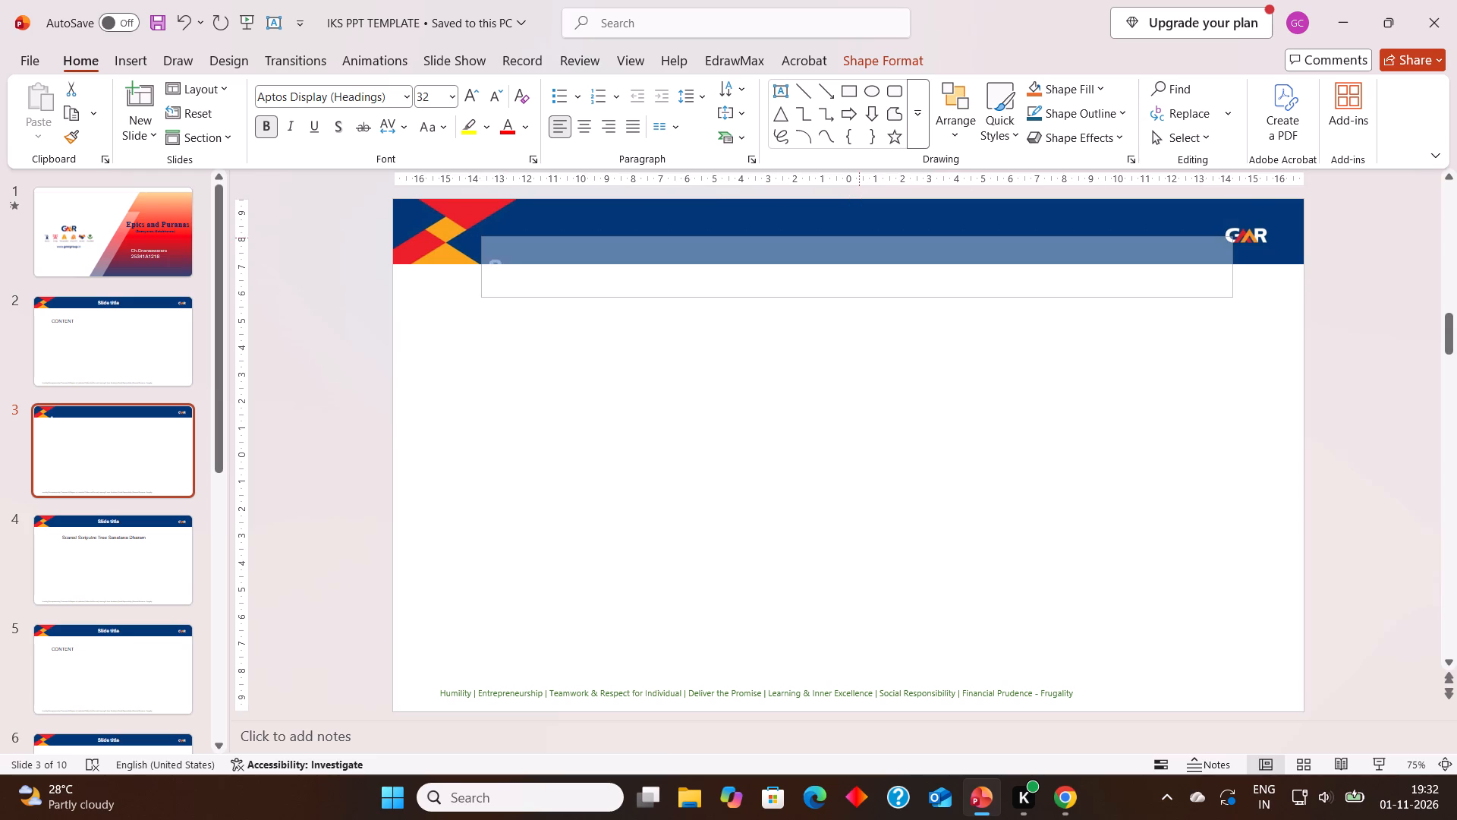
drag(859, 238, 865, 258)
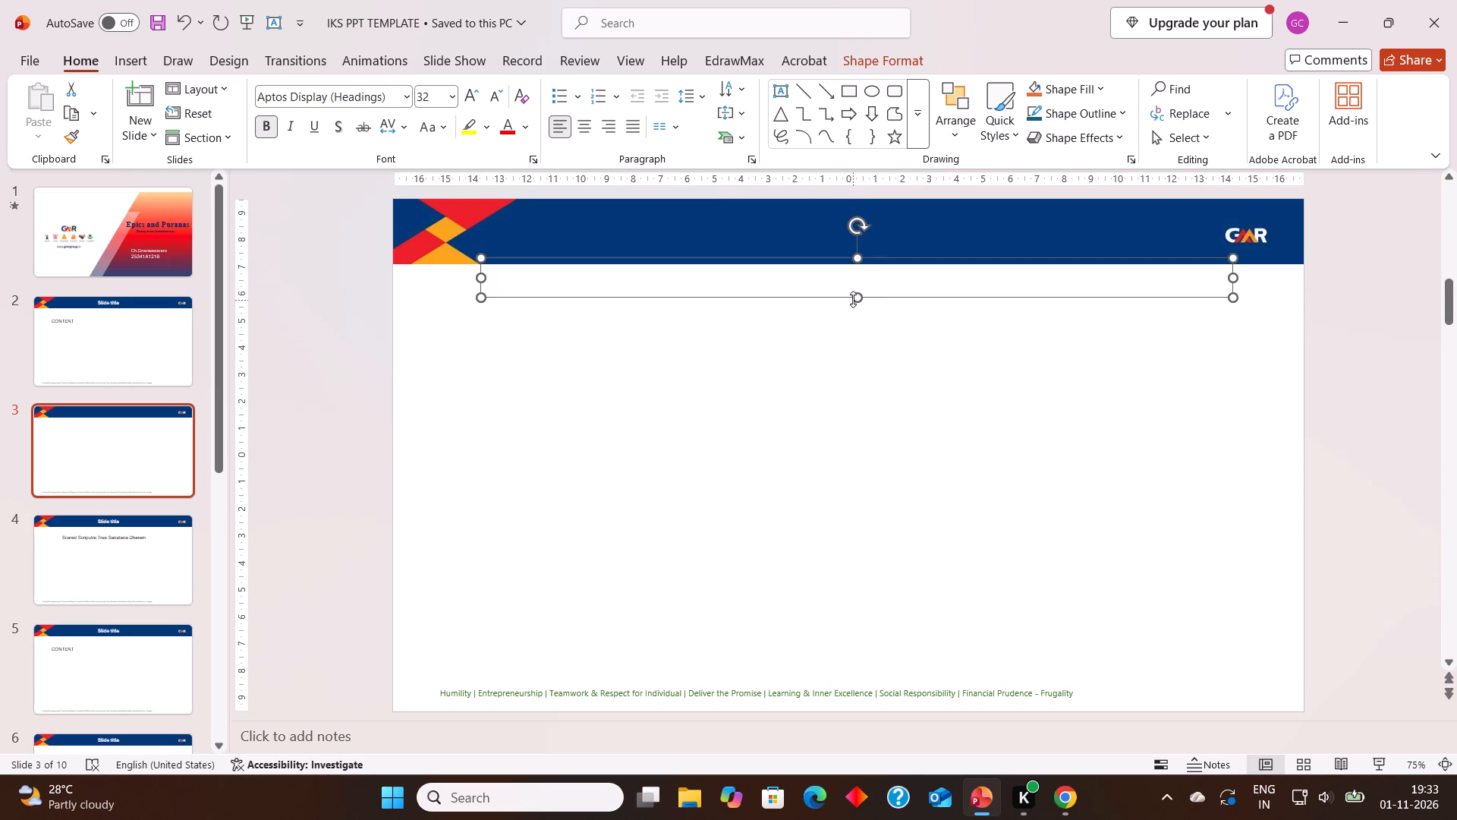
drag(853, 296, 857, 320)
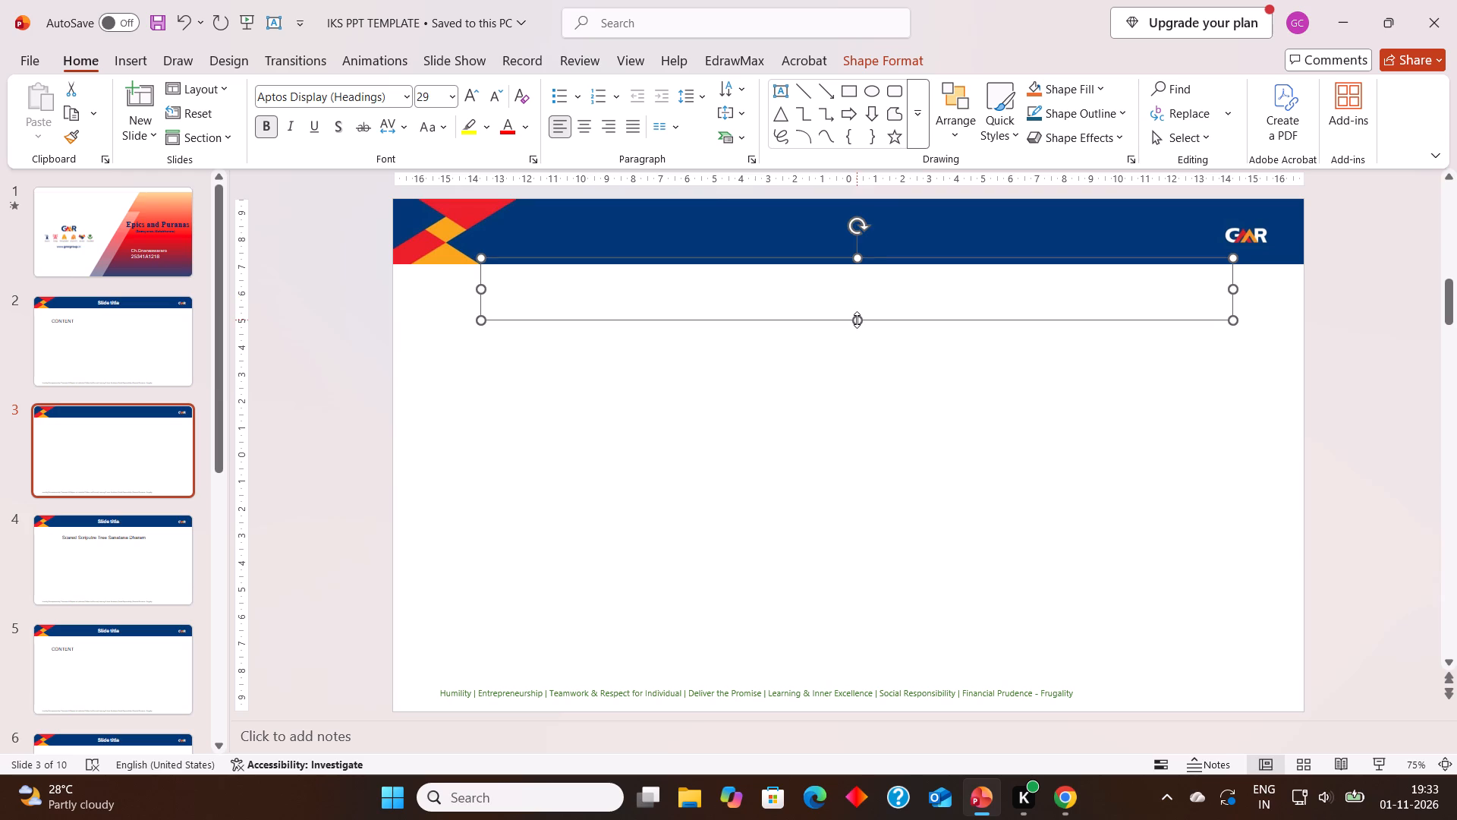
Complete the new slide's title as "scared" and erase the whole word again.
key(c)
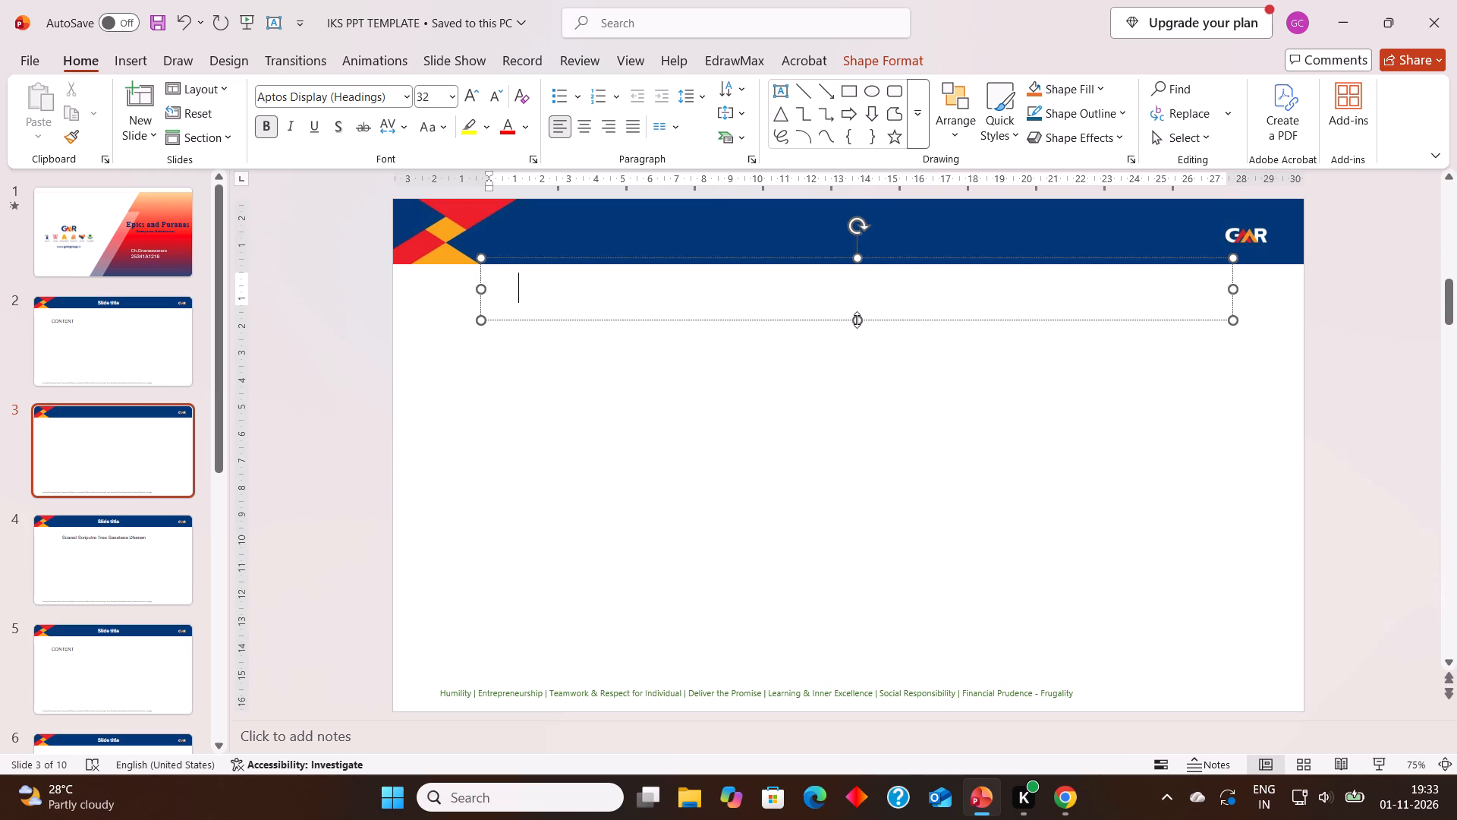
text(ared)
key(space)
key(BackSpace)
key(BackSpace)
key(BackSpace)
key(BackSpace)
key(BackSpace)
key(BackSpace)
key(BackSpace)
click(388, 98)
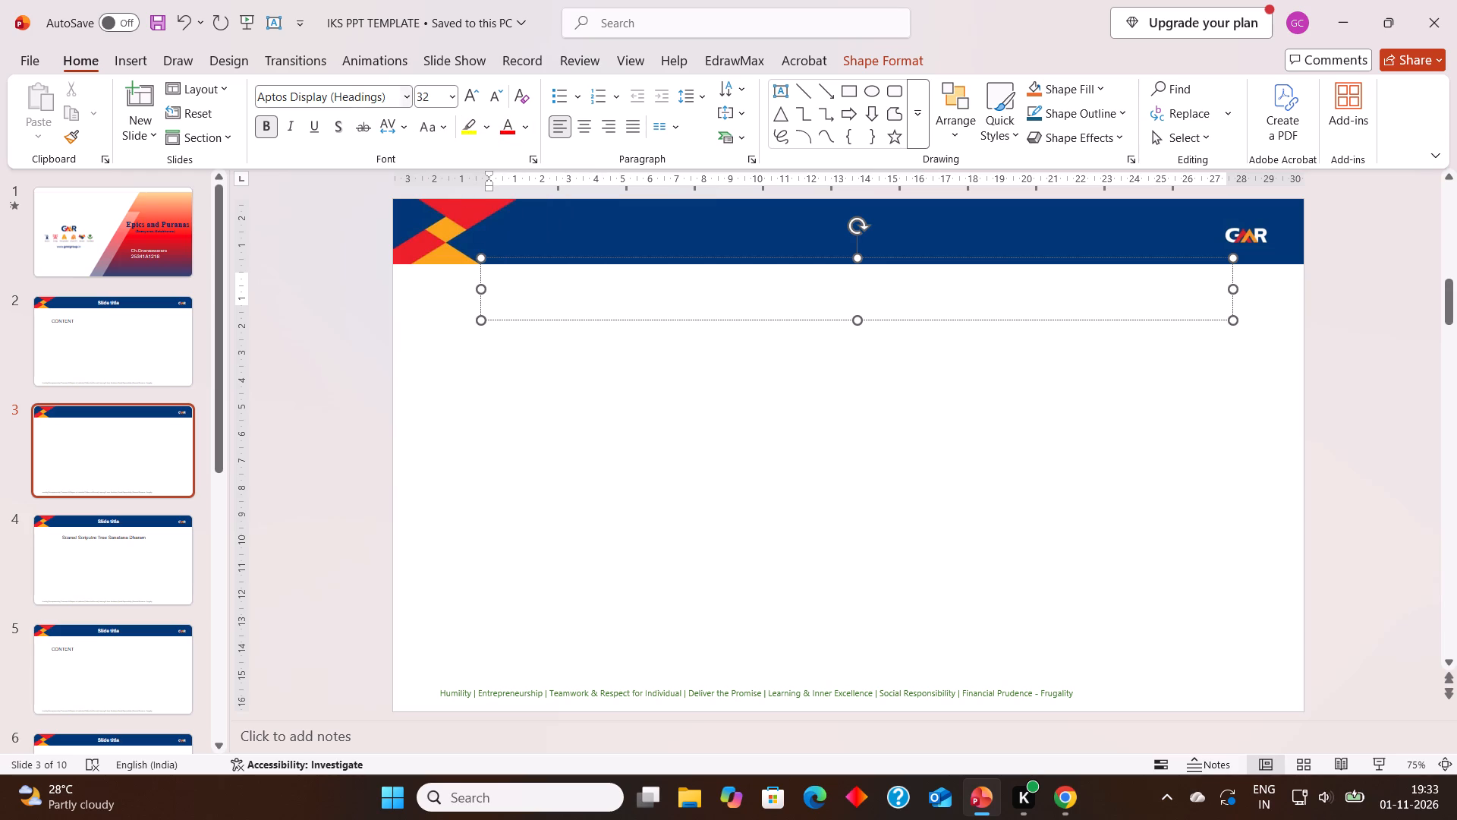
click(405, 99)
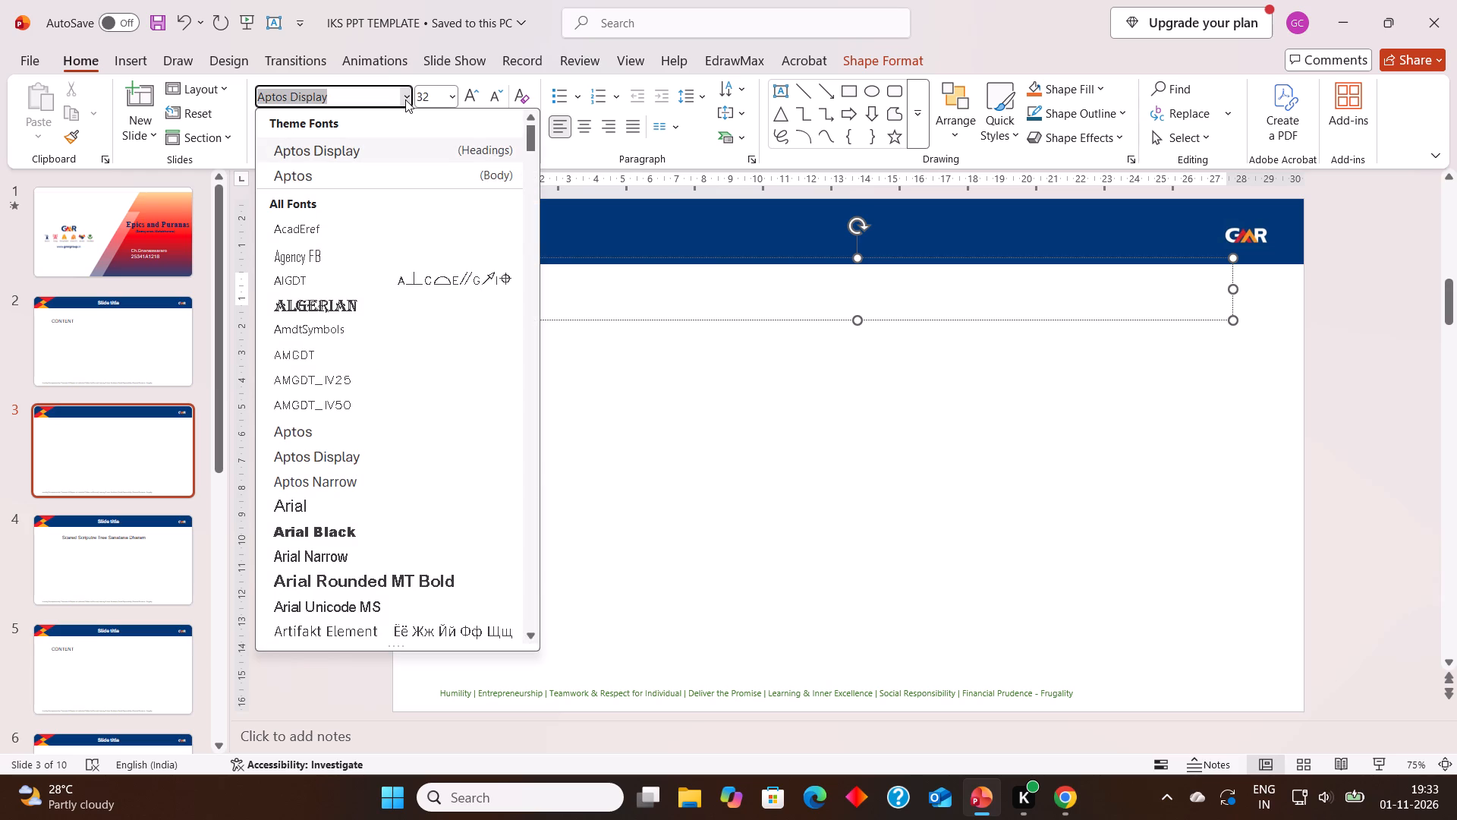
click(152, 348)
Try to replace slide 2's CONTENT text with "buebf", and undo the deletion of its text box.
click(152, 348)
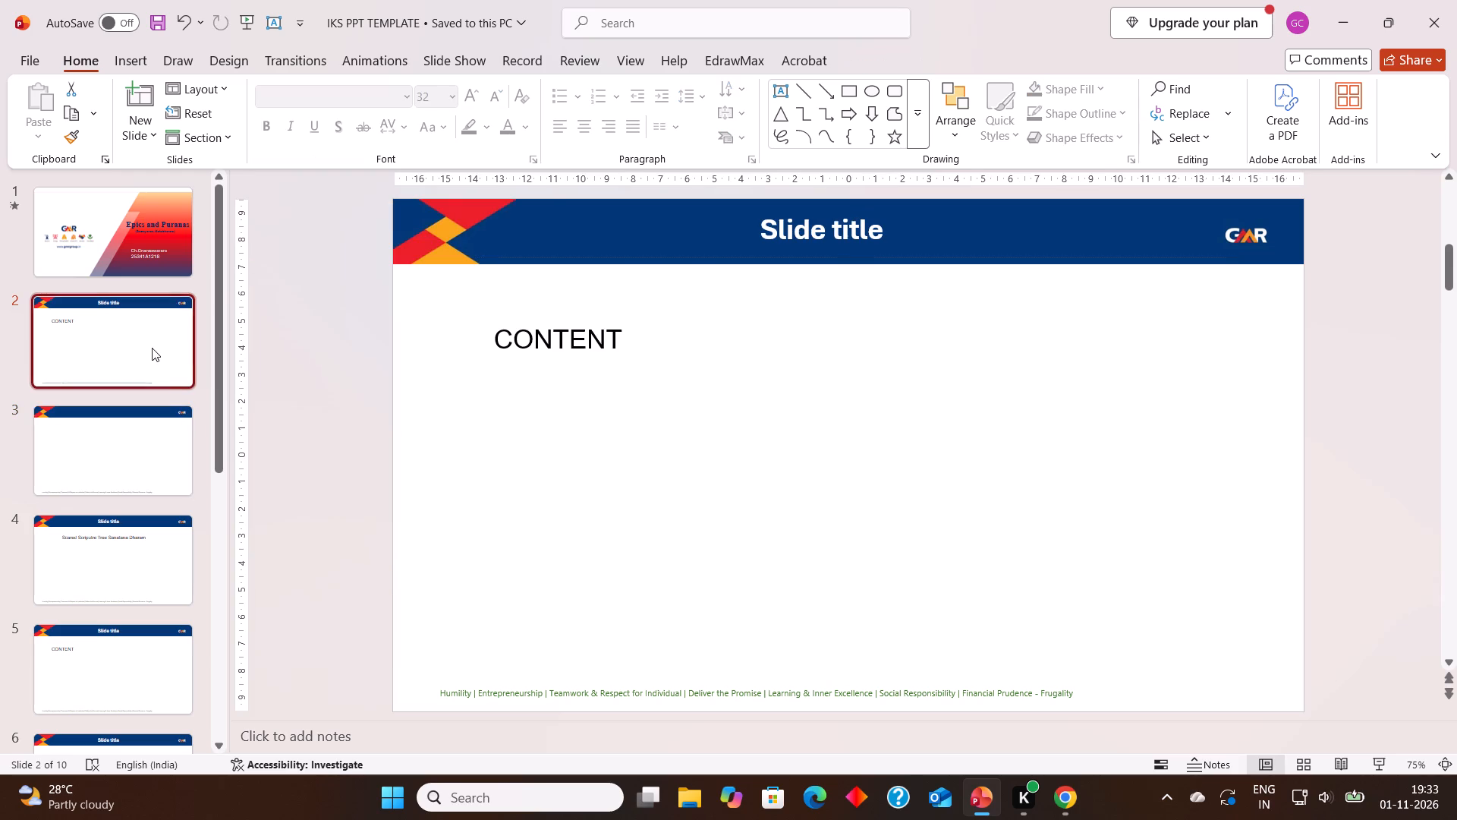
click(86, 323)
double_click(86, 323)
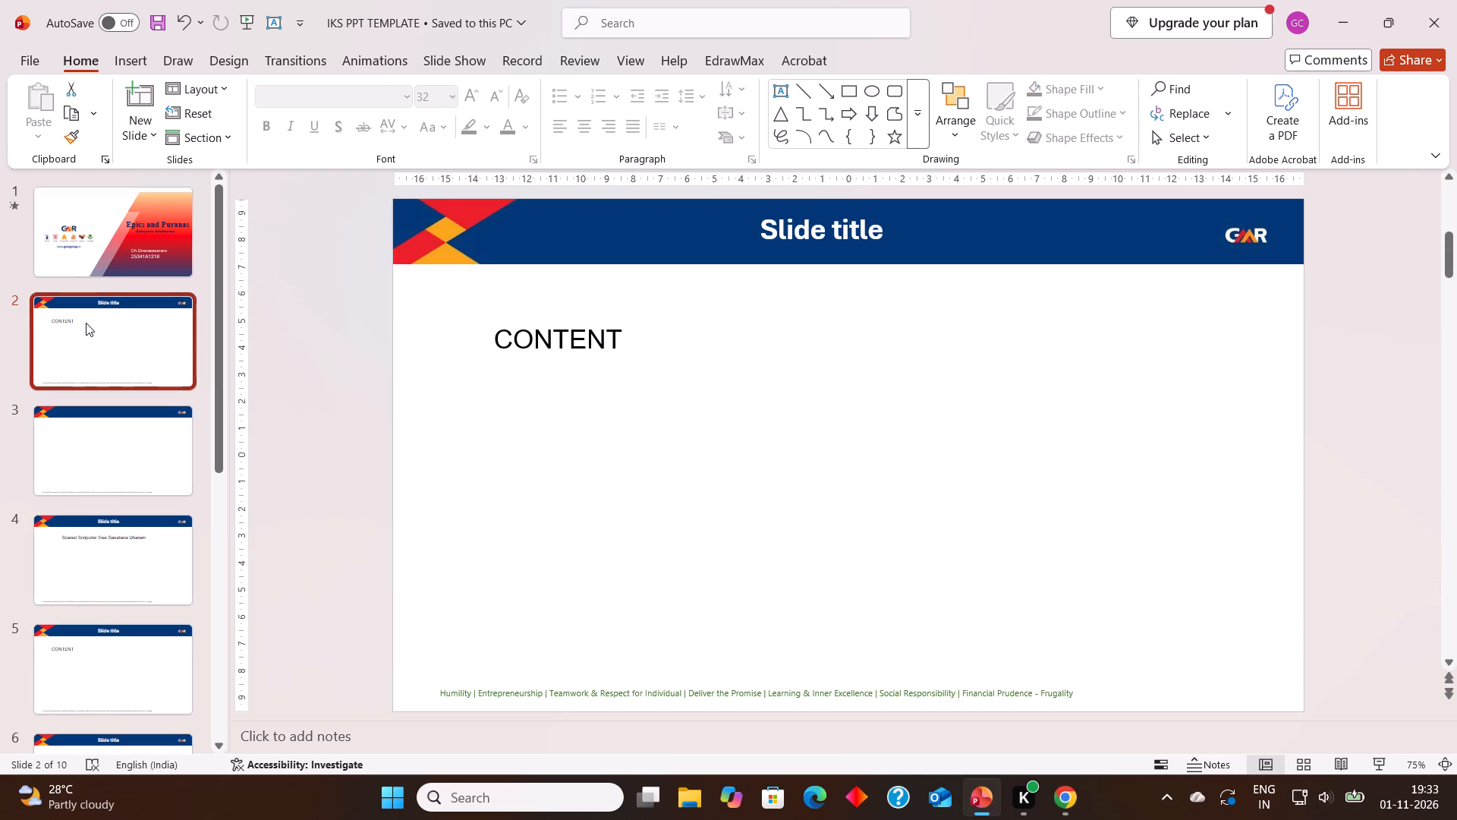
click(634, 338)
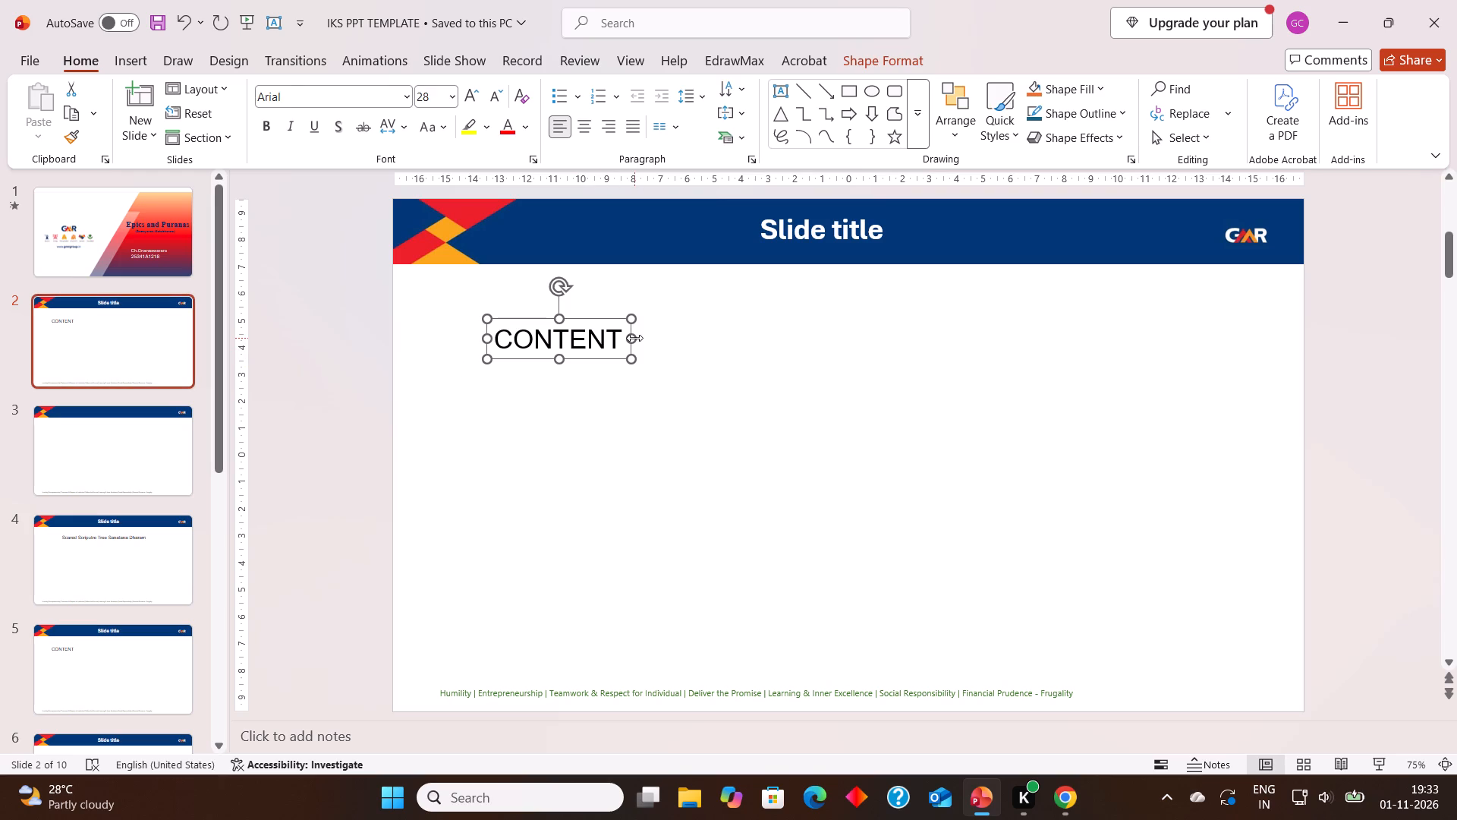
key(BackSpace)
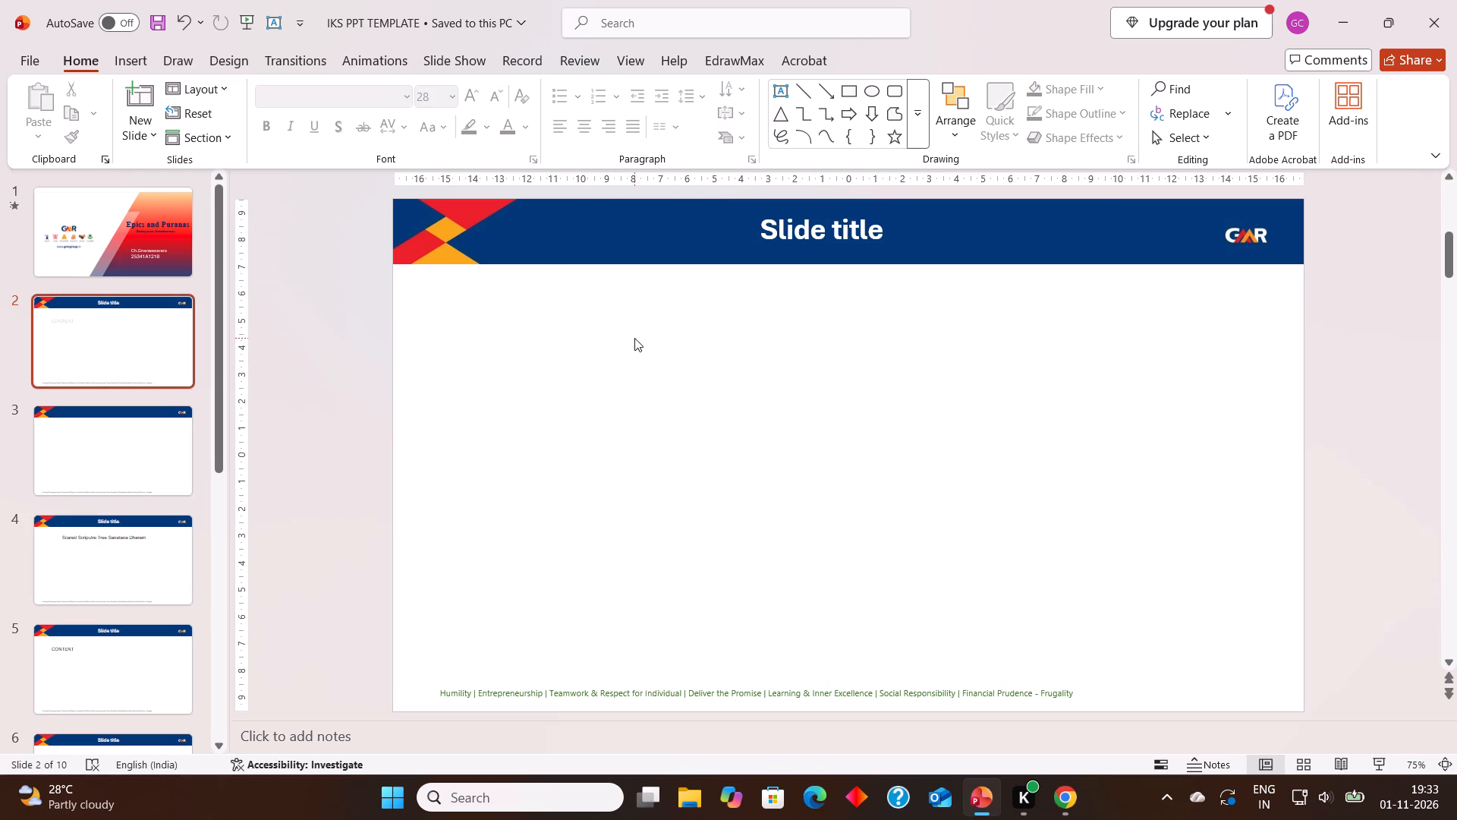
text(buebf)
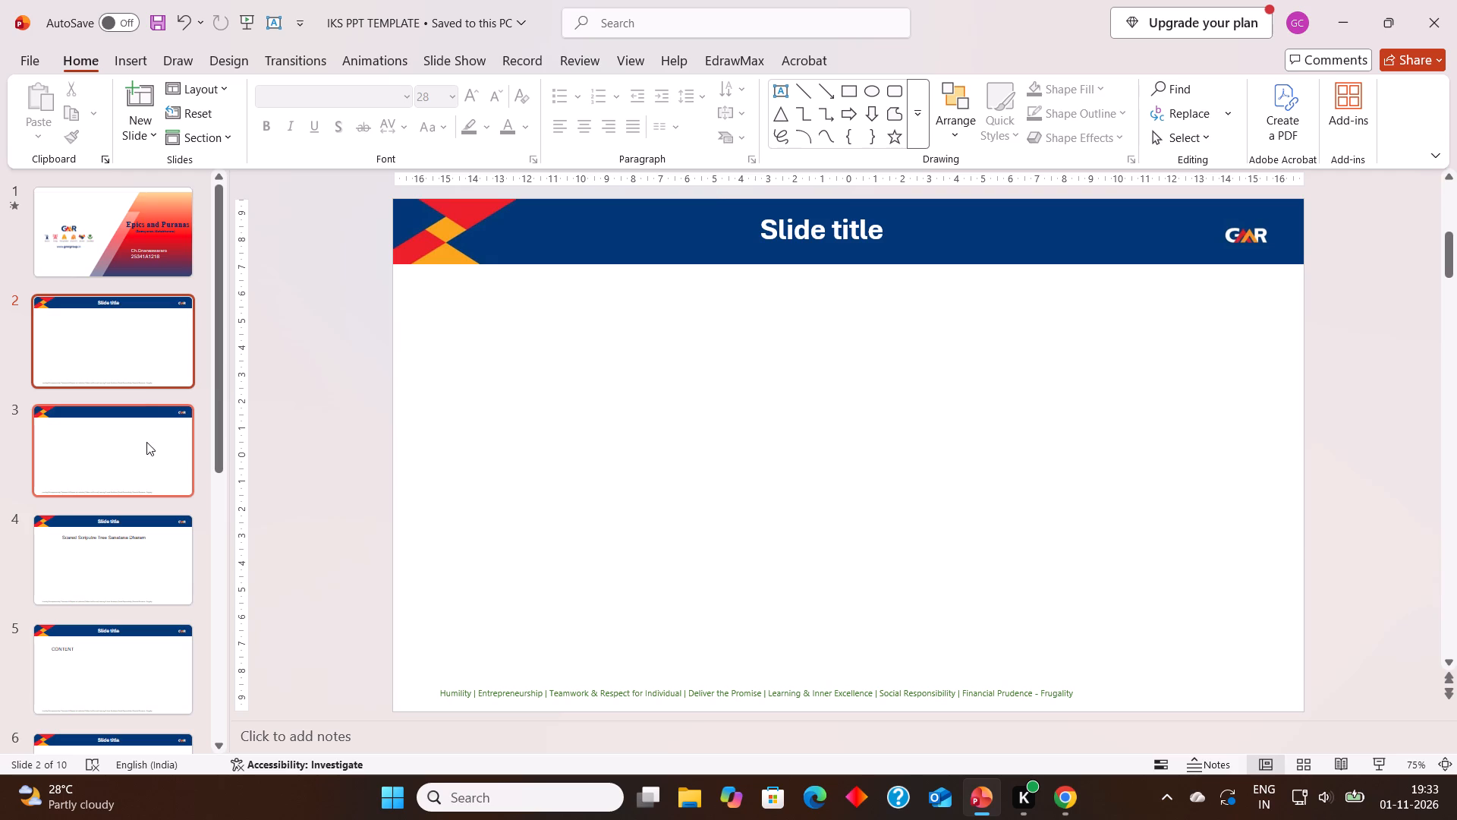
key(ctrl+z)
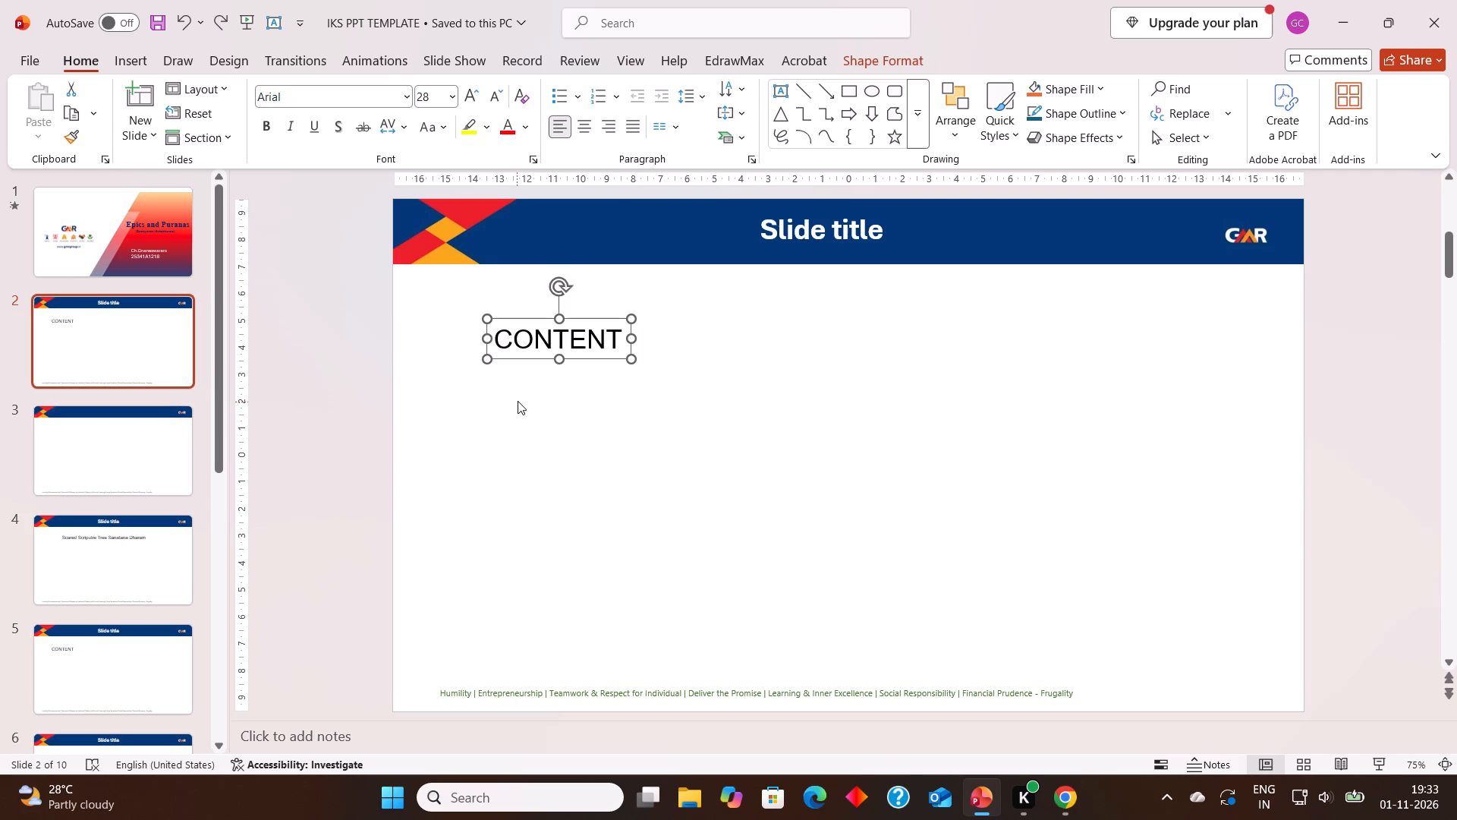
Erase slide 2's CONTENT text down to its initial C and format that letter bold, italic and underlined.
click(621, 335)
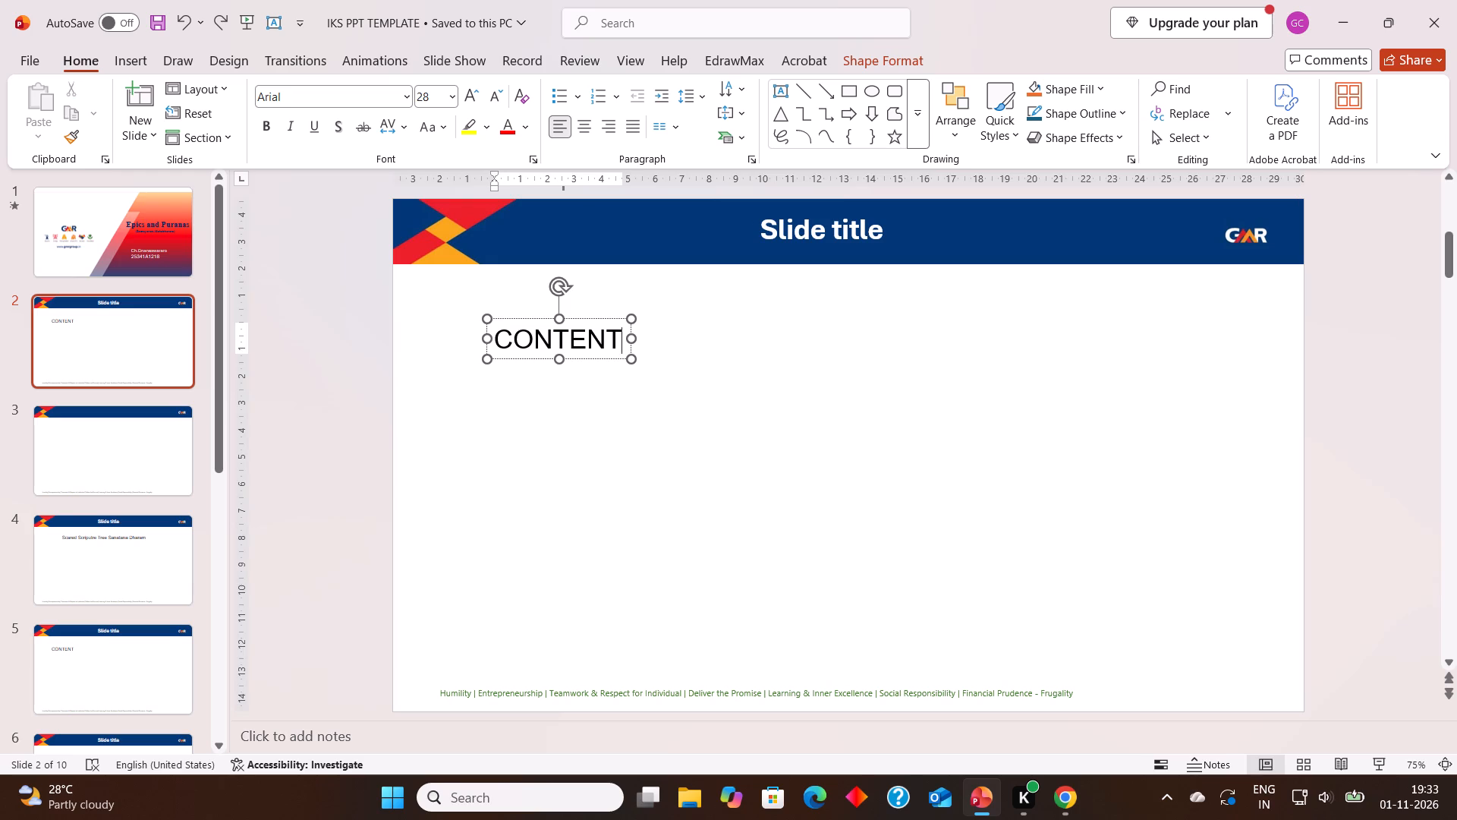
key(BackSpace)
key(BackSpace)
key(BackSpace)
key(BackSpace)
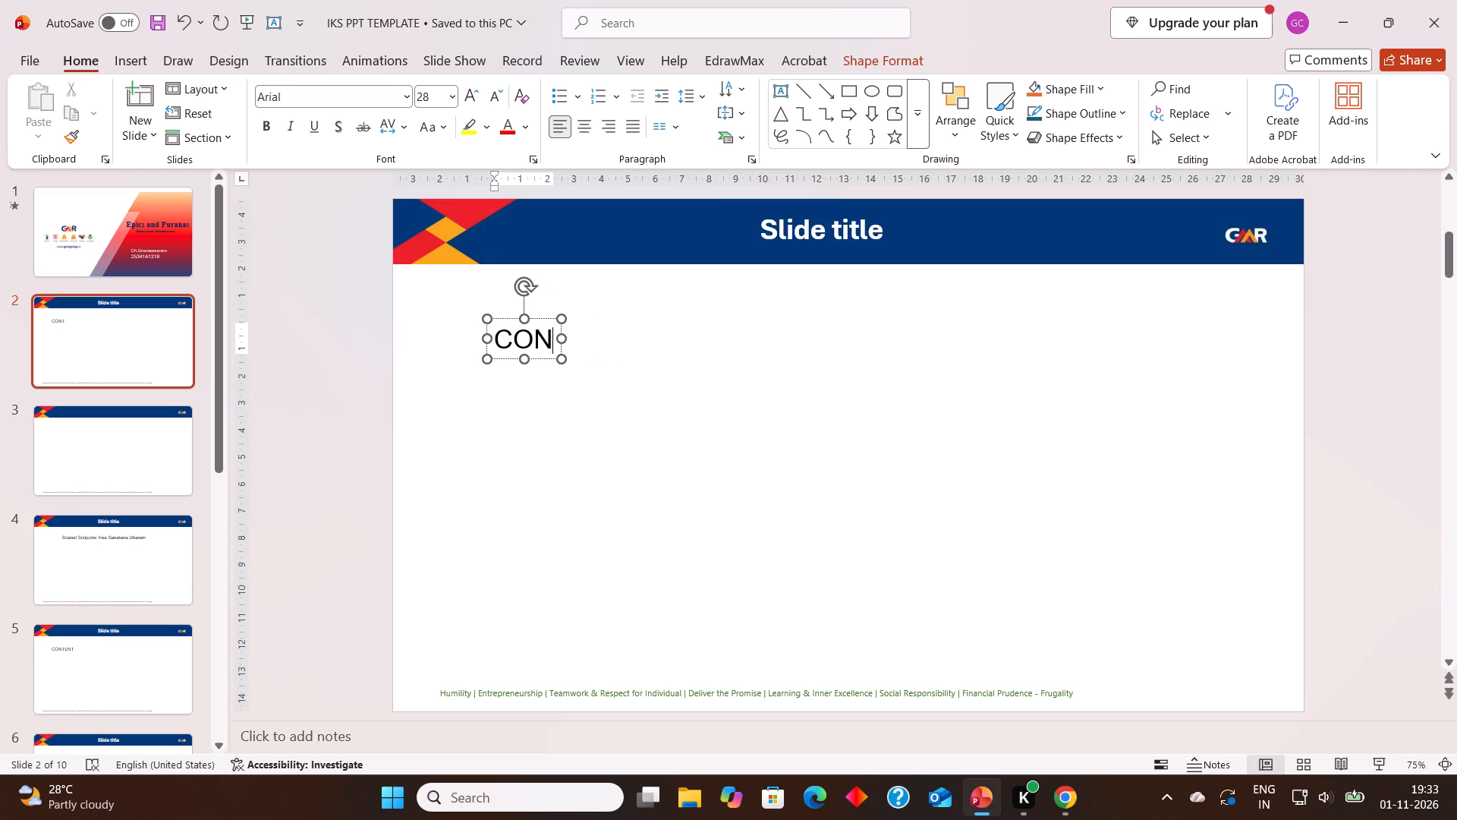
key(BackSpace)
key(BackSpace)
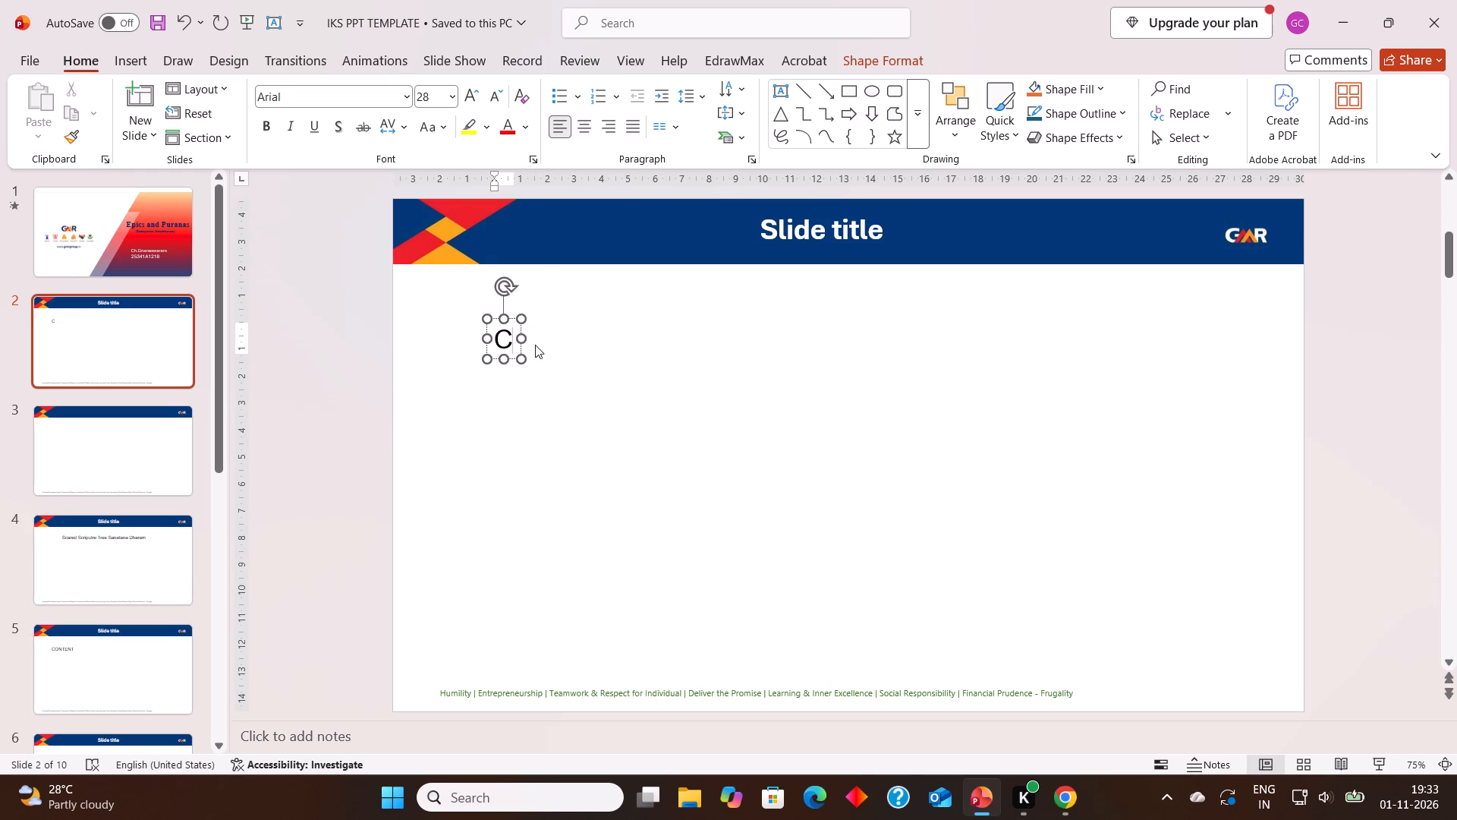
drag(494, 338, 509, 338)
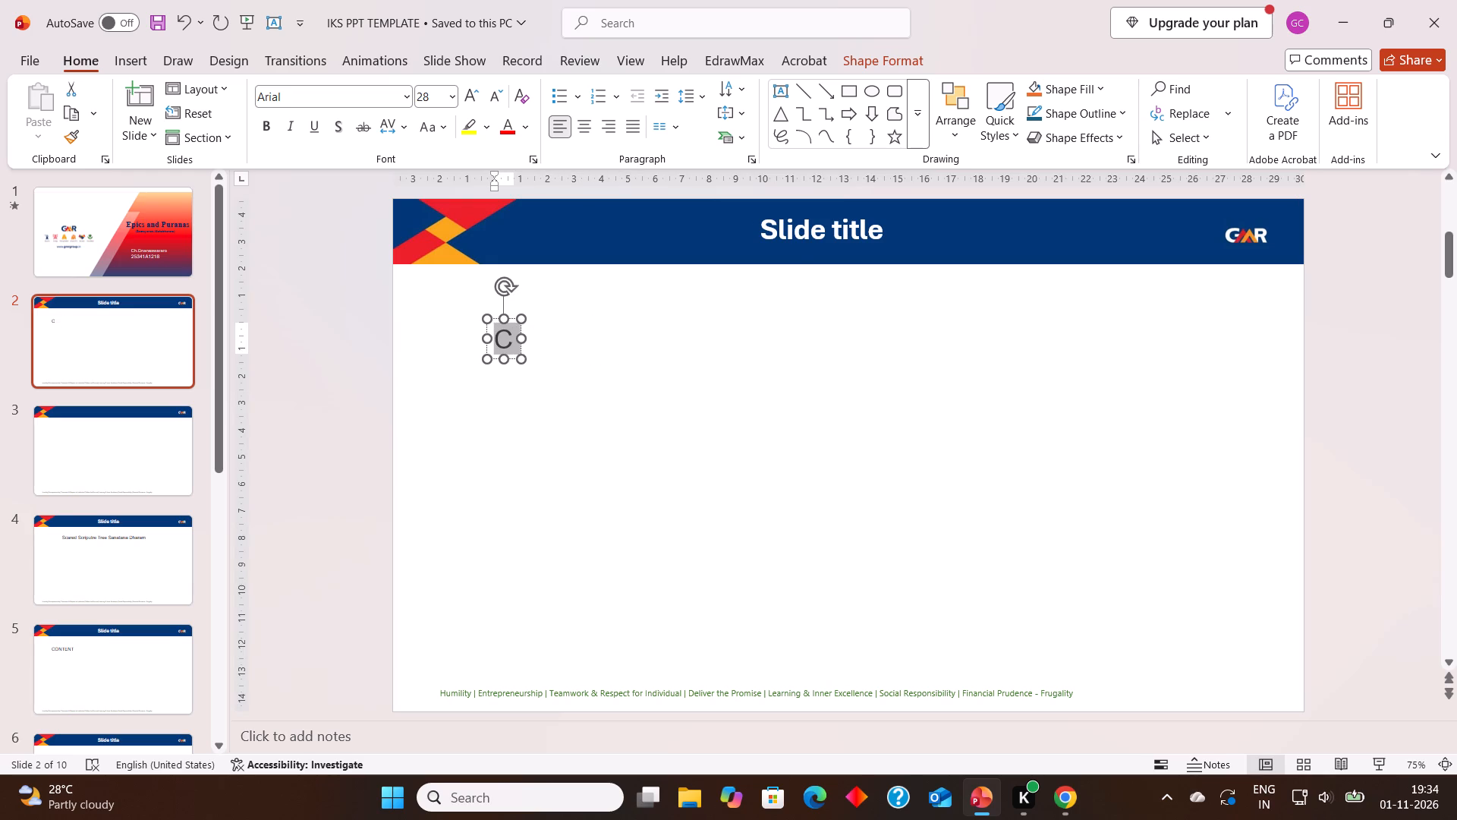
drag(509, 338, 511, 338)
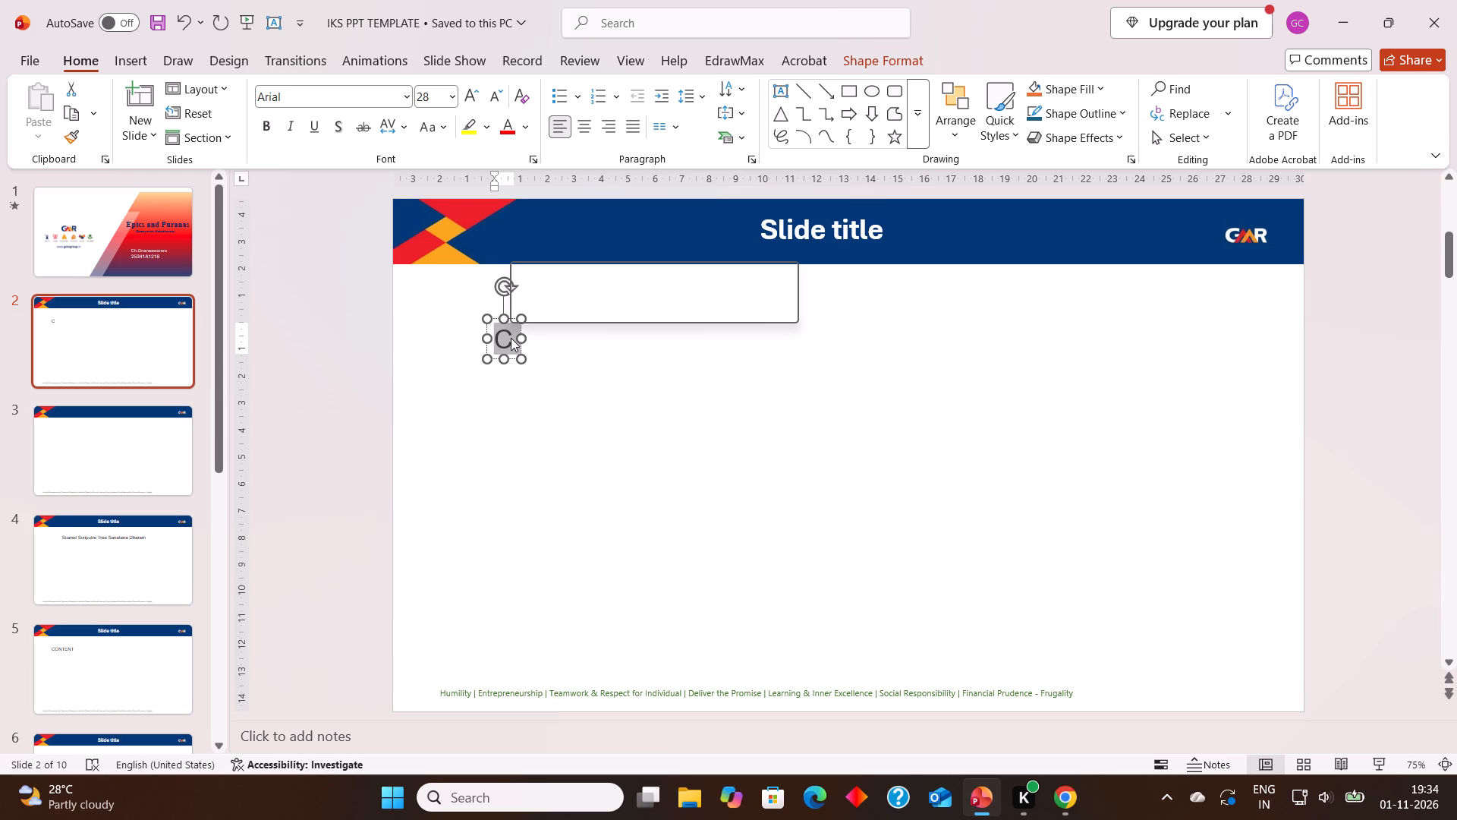
click(526, 304)
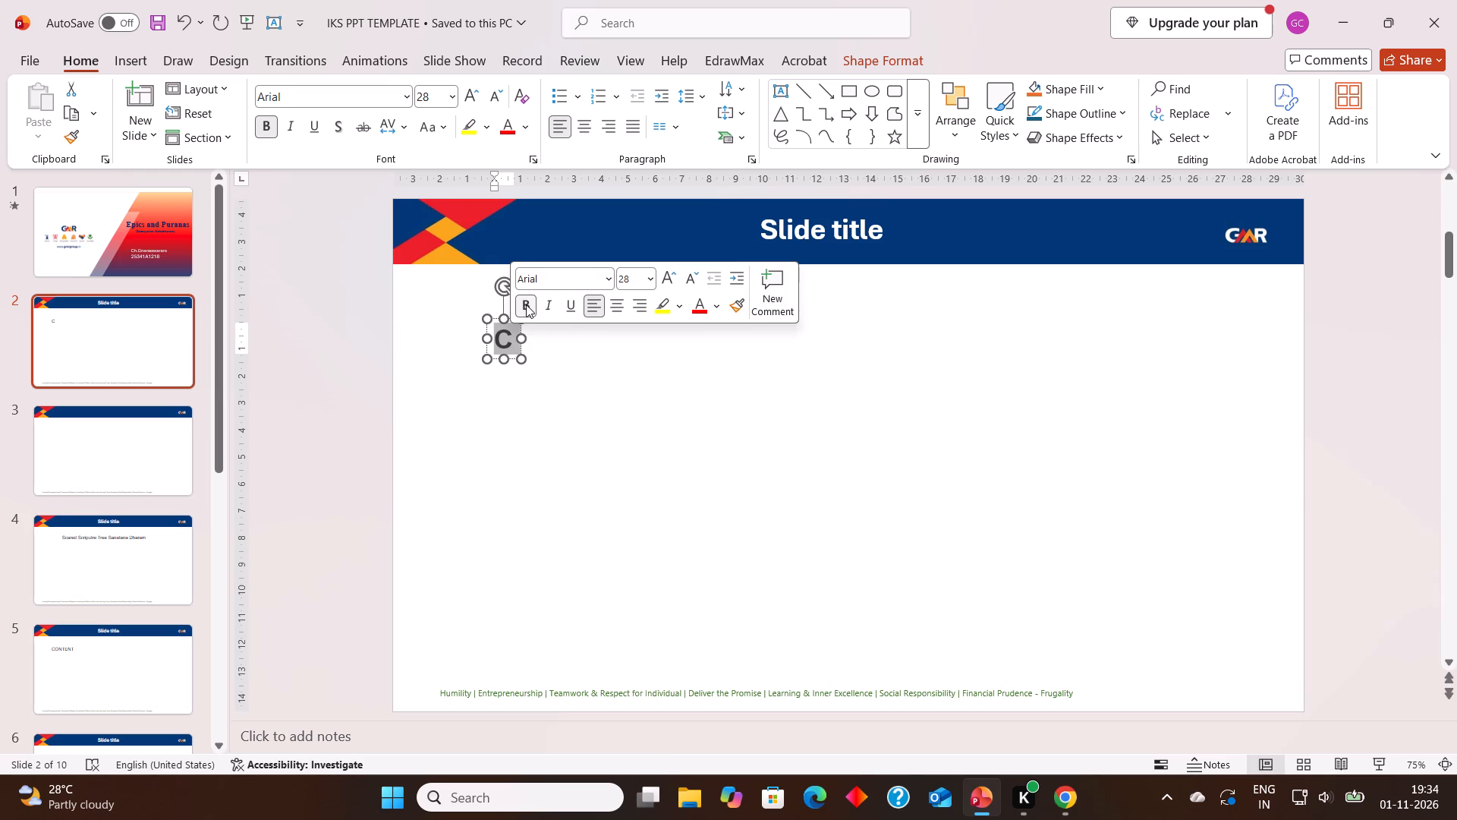
click(526, 304)
click(526, 304)
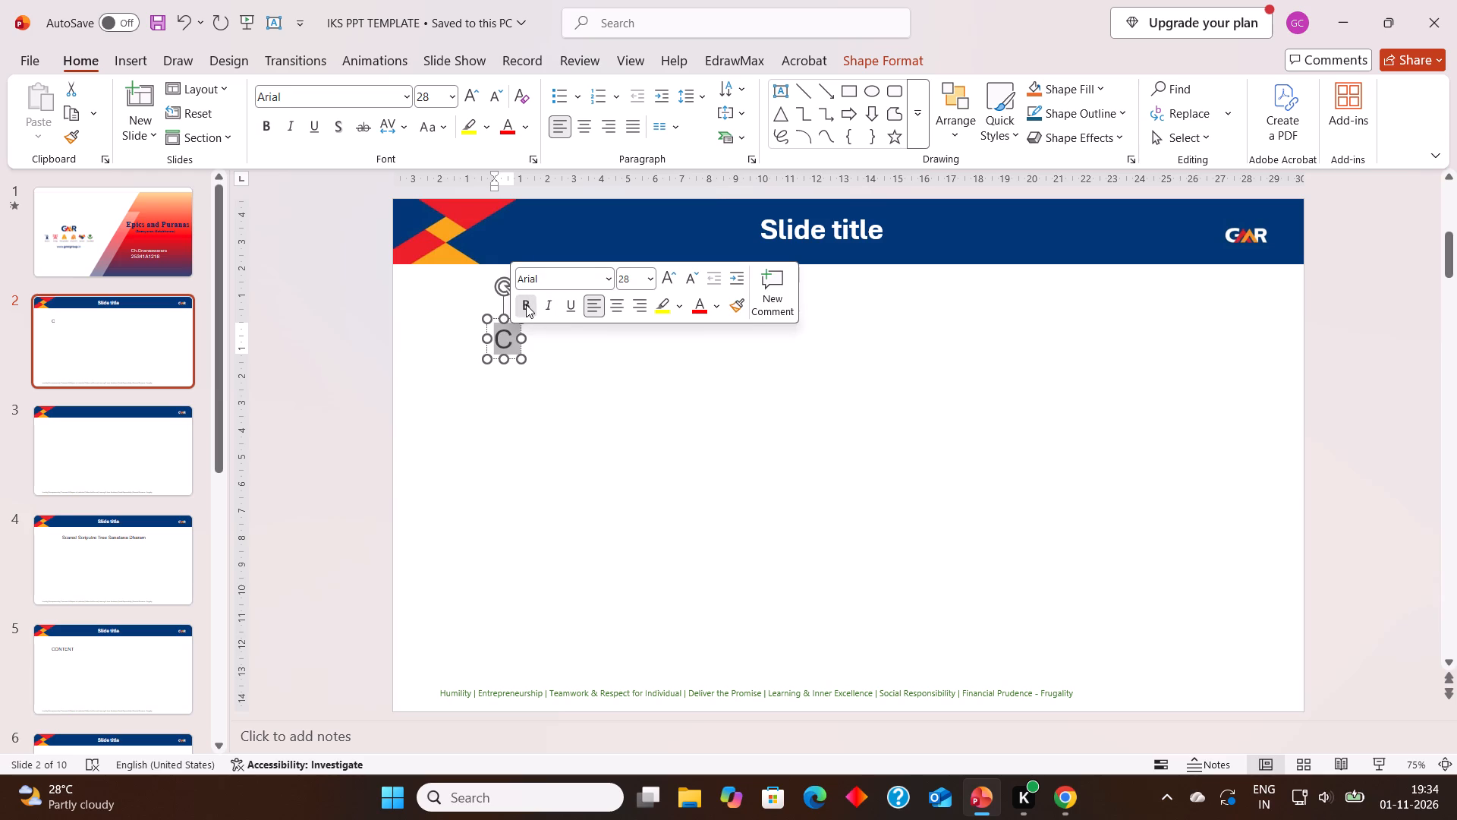
click(542, 309)
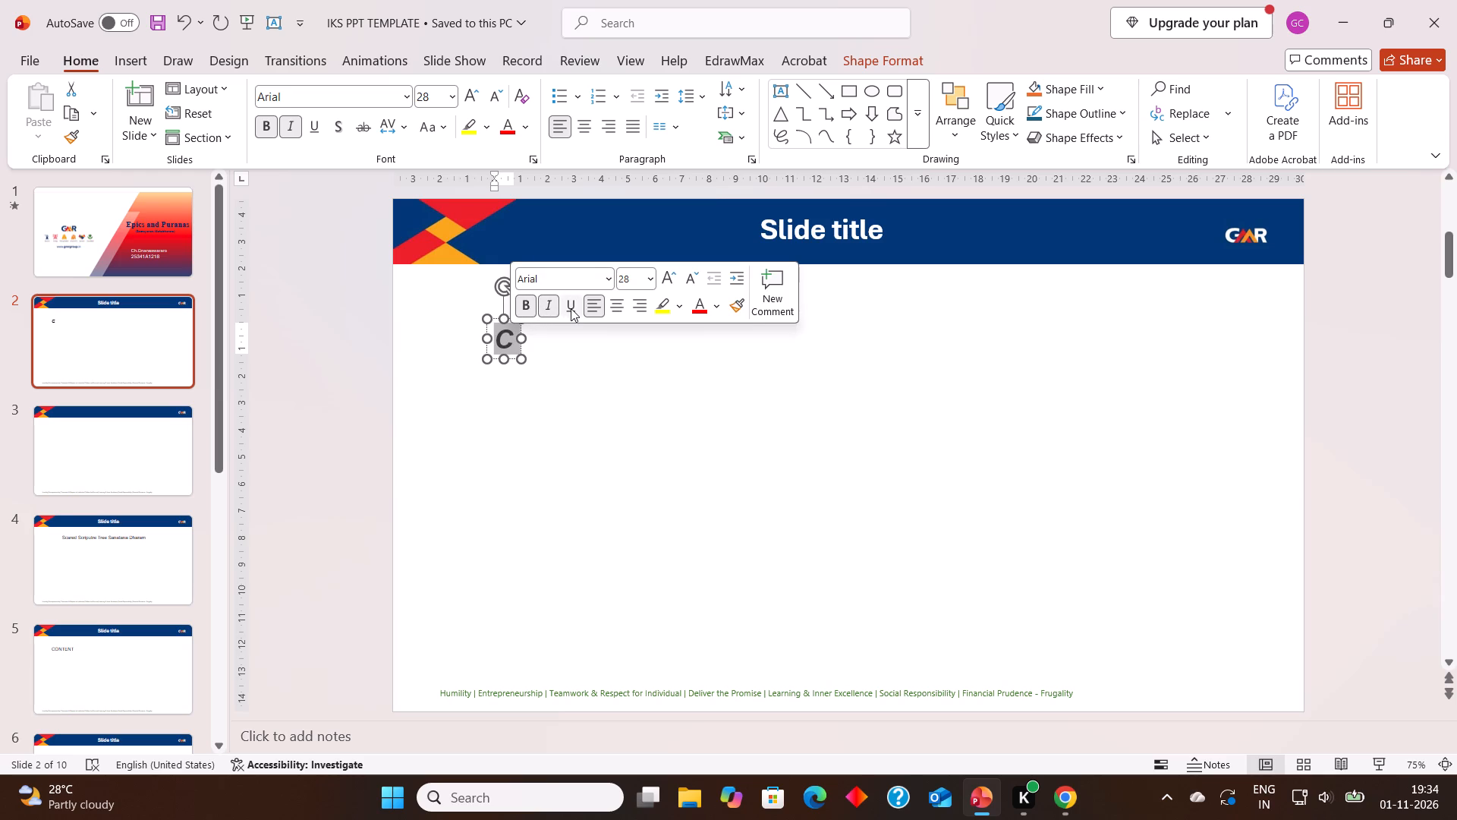
click(571, 308)
Replace the remaining C on slide 2 with the heading "Scared scripuctutre of sanathna dharam".
key(BackSpace)
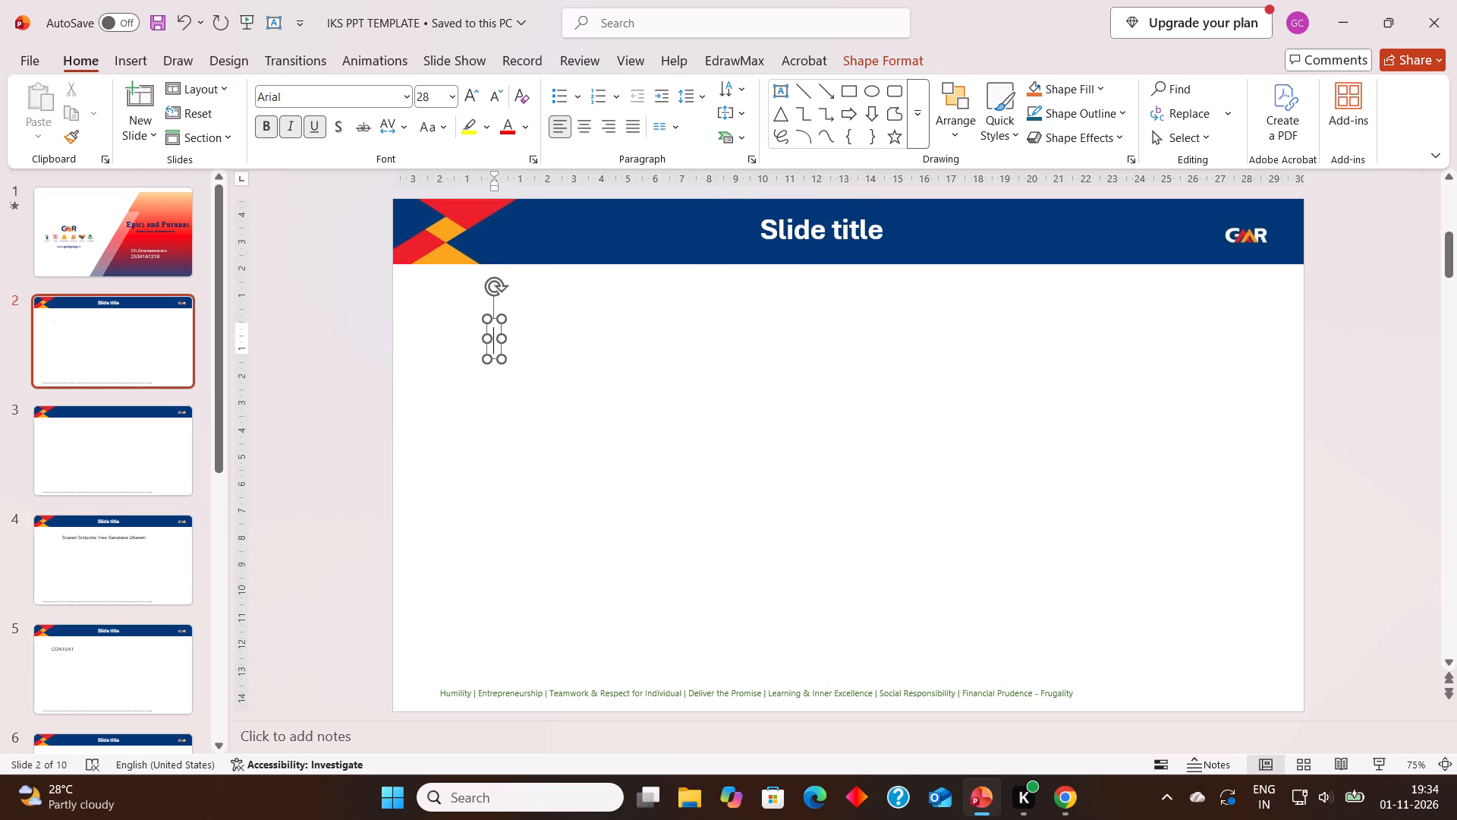
key(s)
key(BackSpace)
key(s)
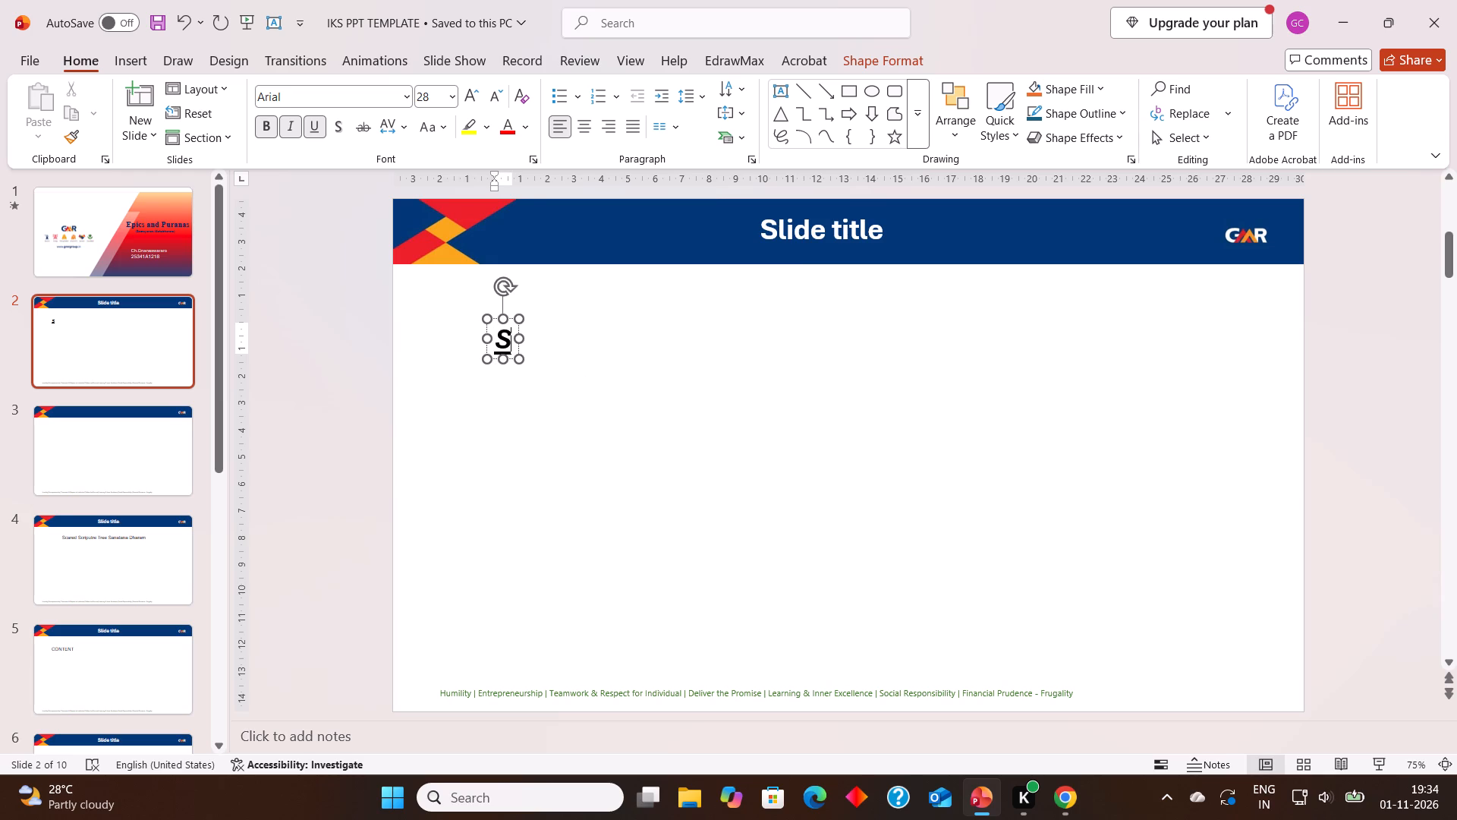
text(cared)
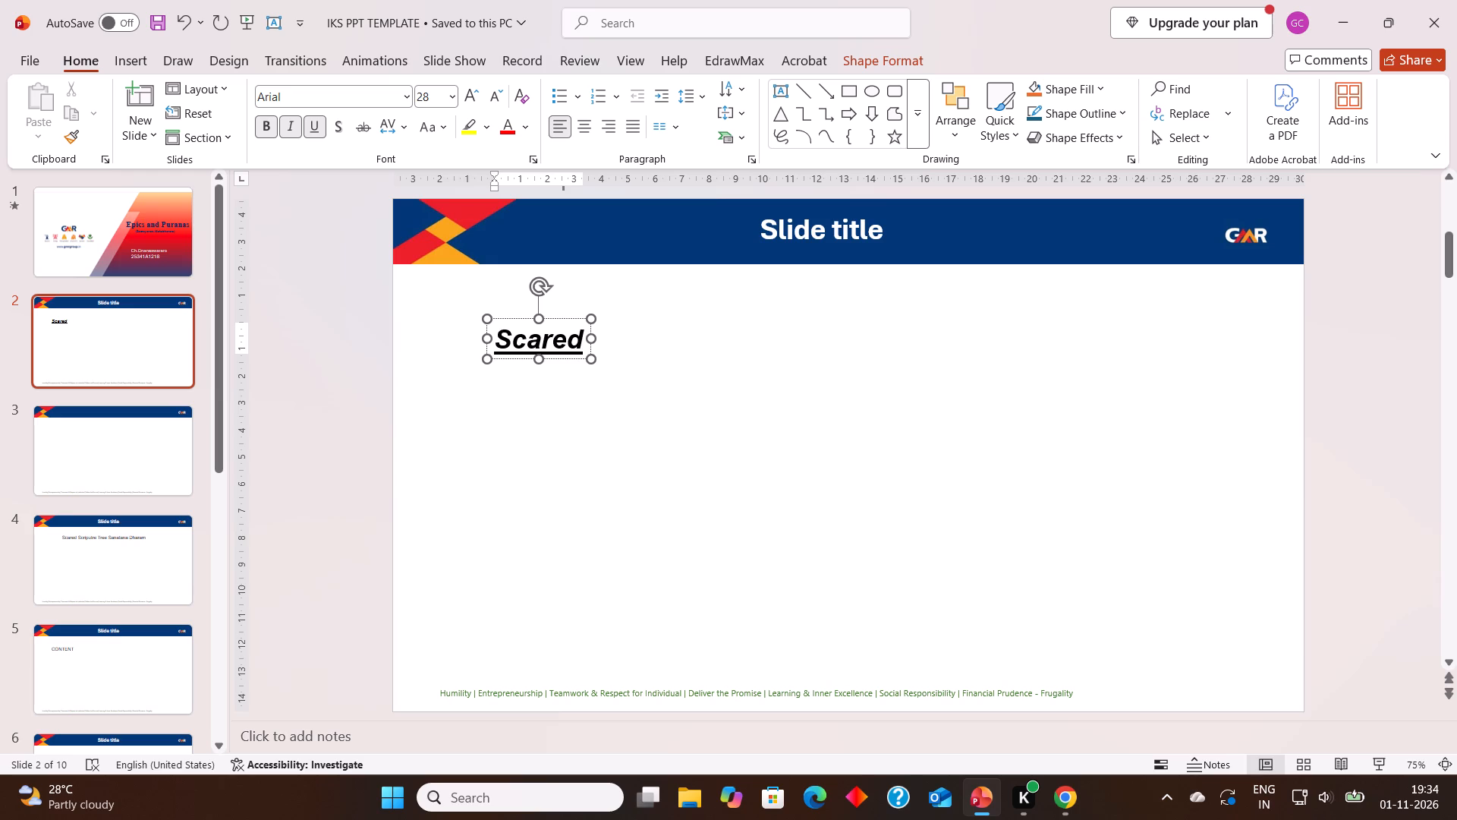
key(space)
text(scr)
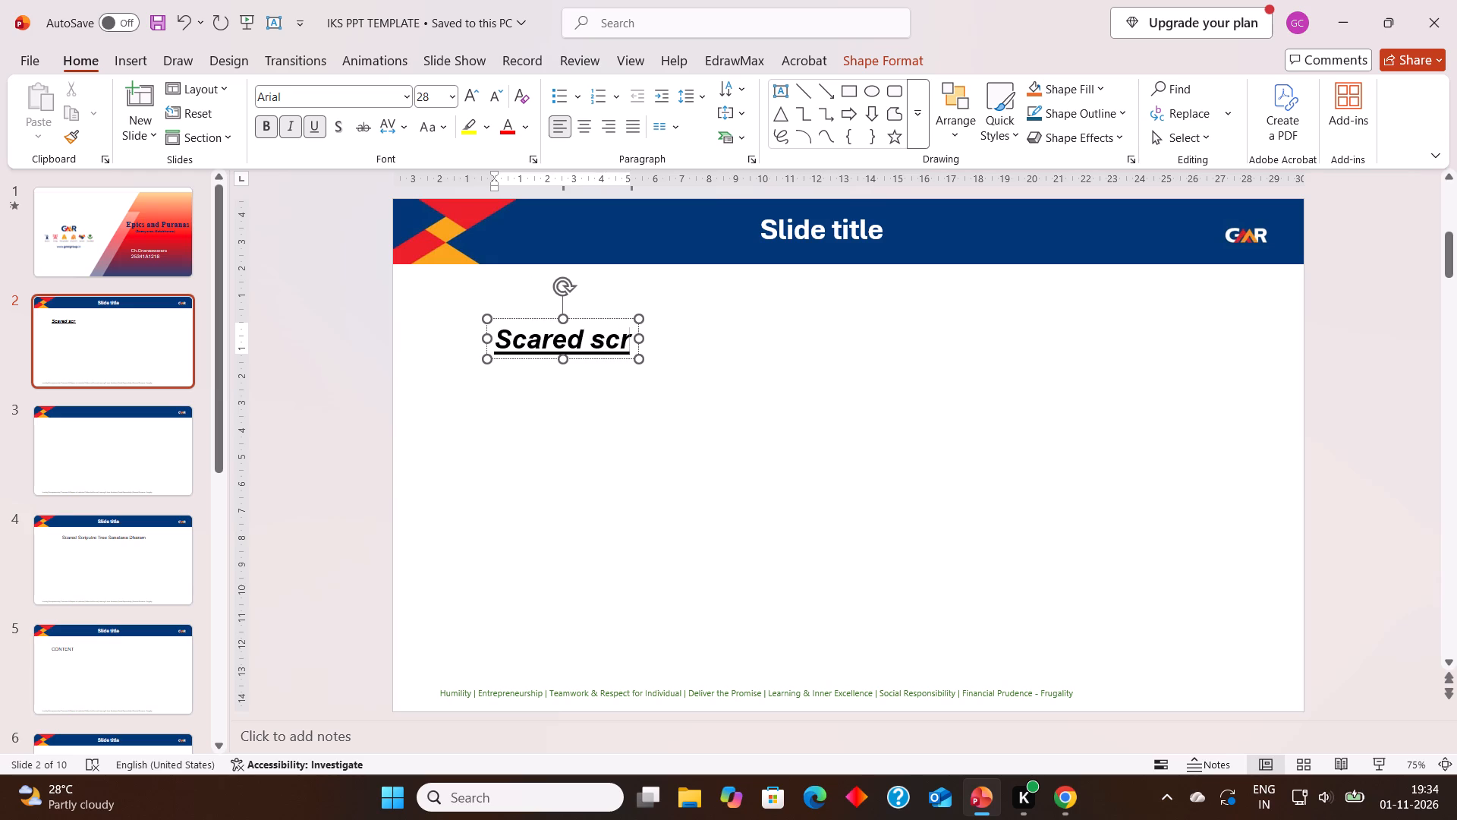
text(ipuctut)
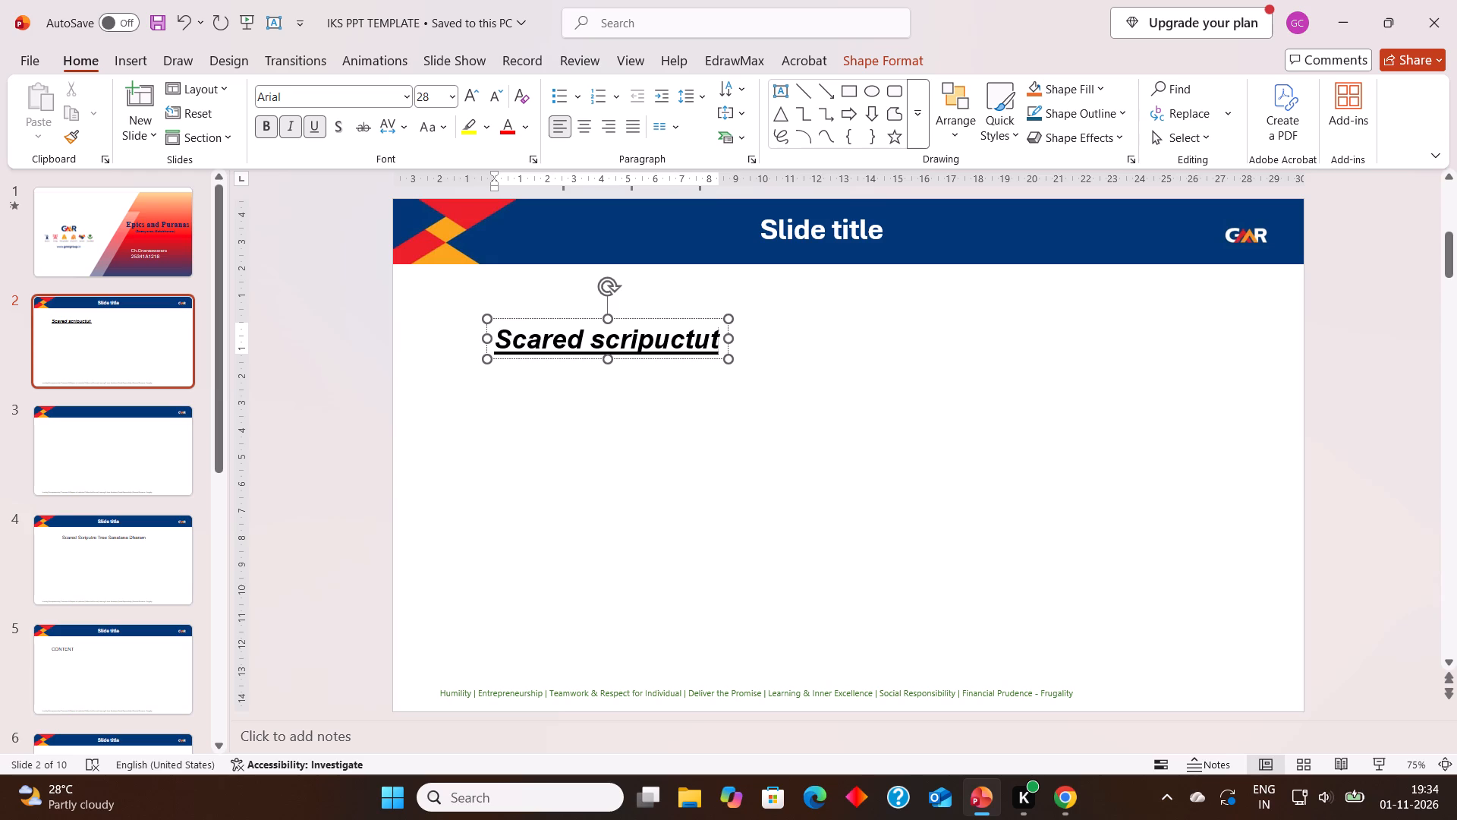
text(re)
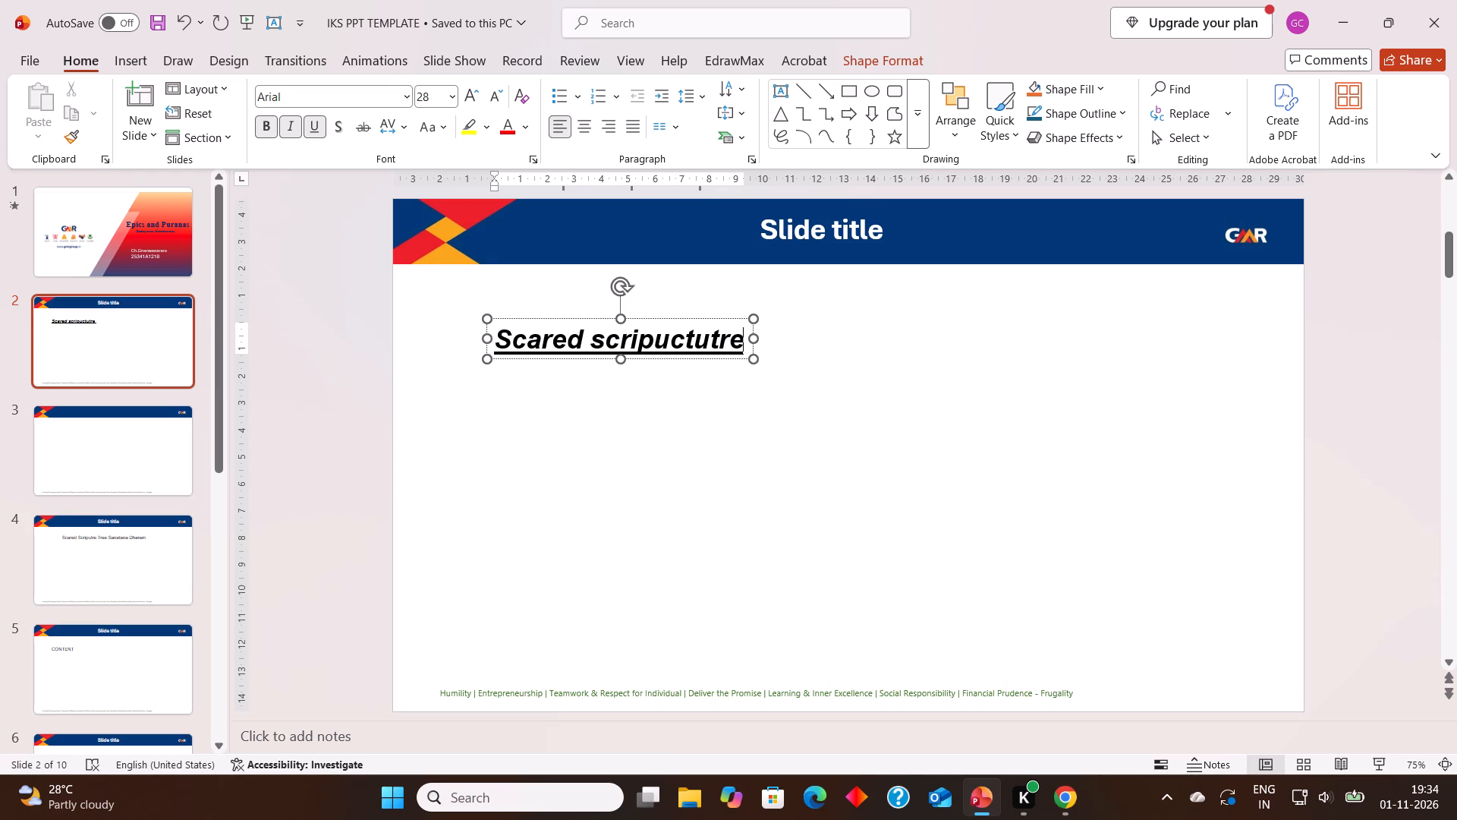
key(space)
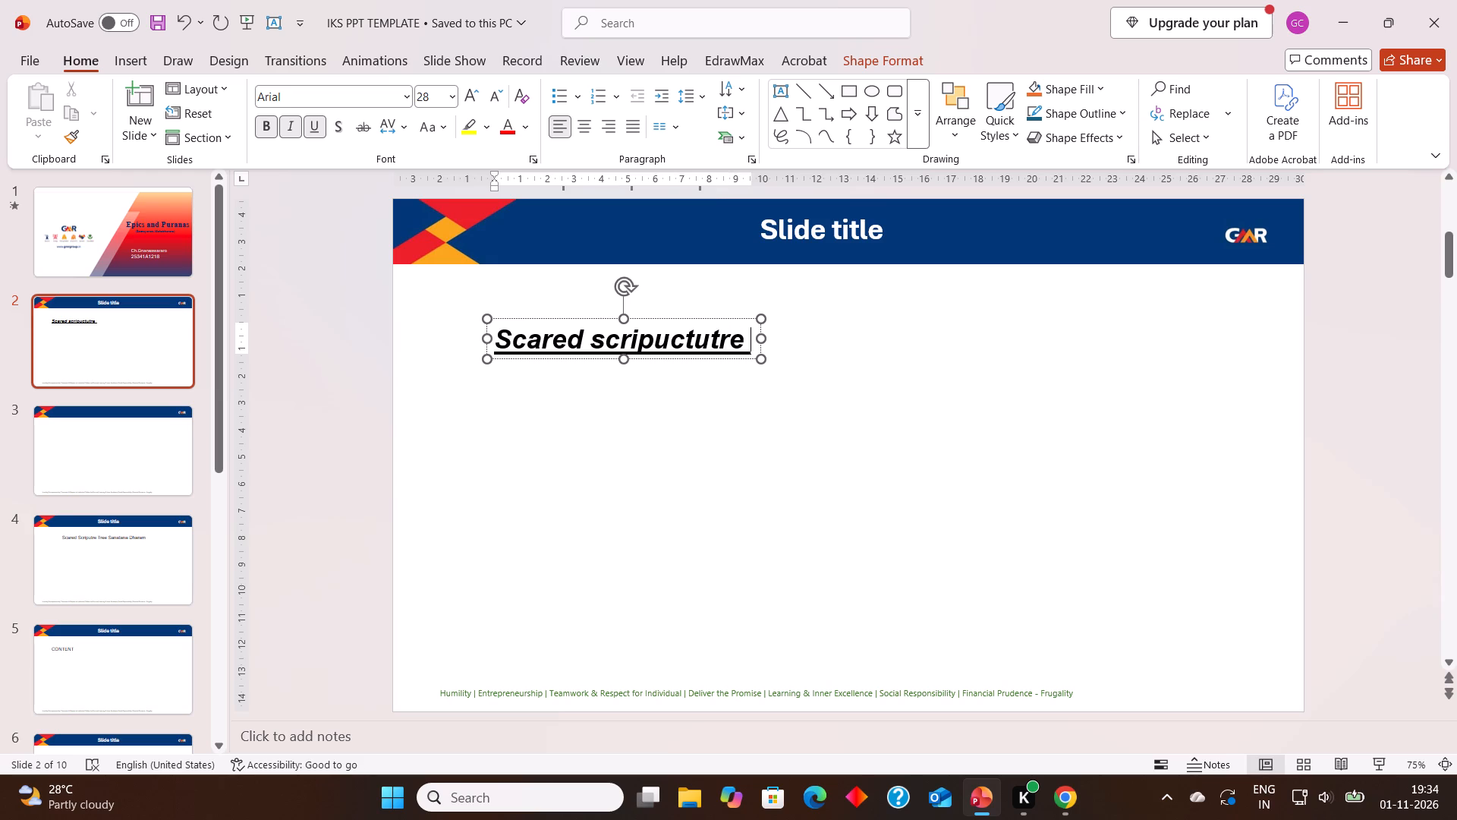
text(of)
key(space)
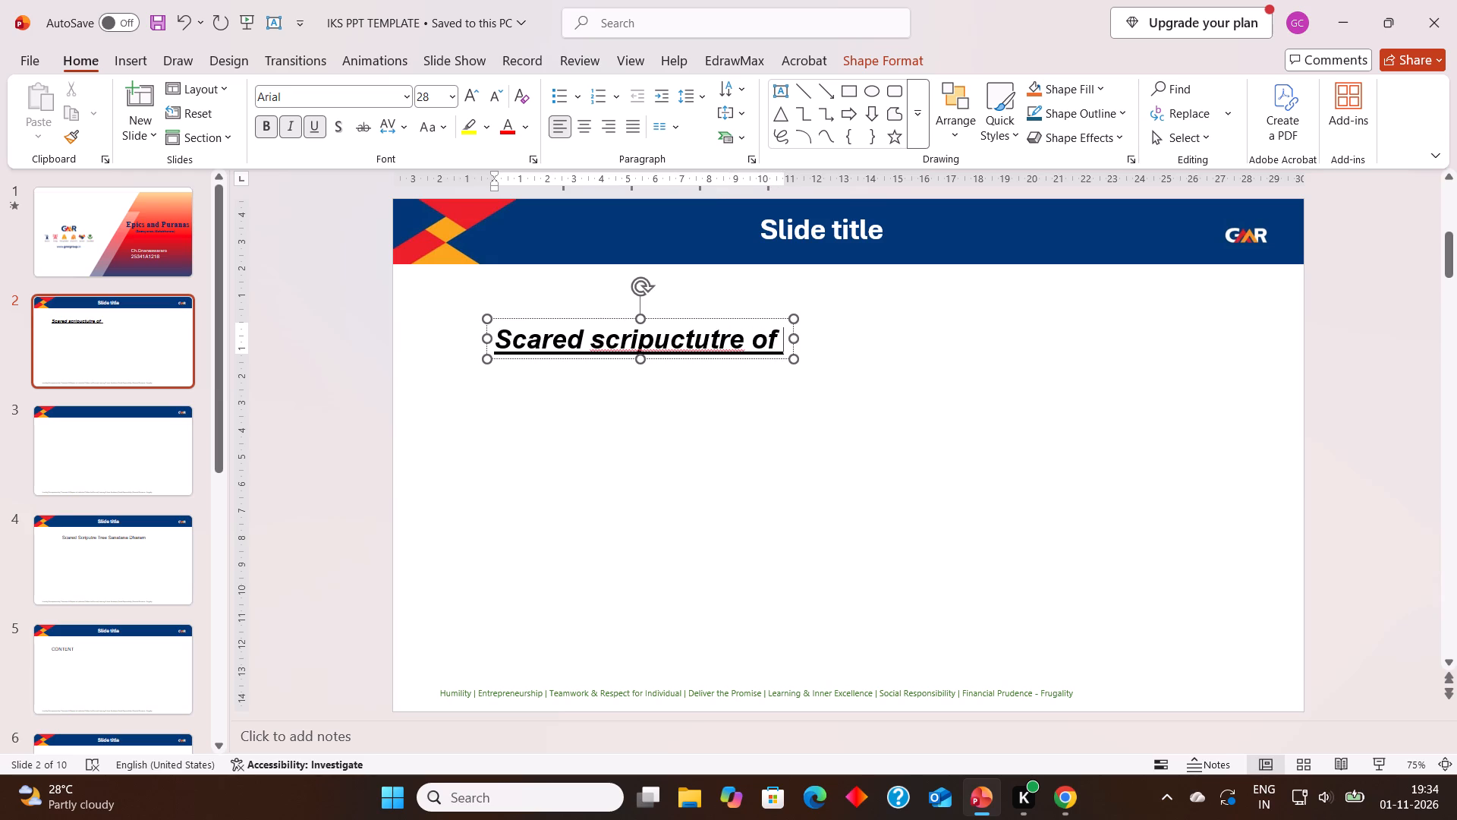
text(sa)
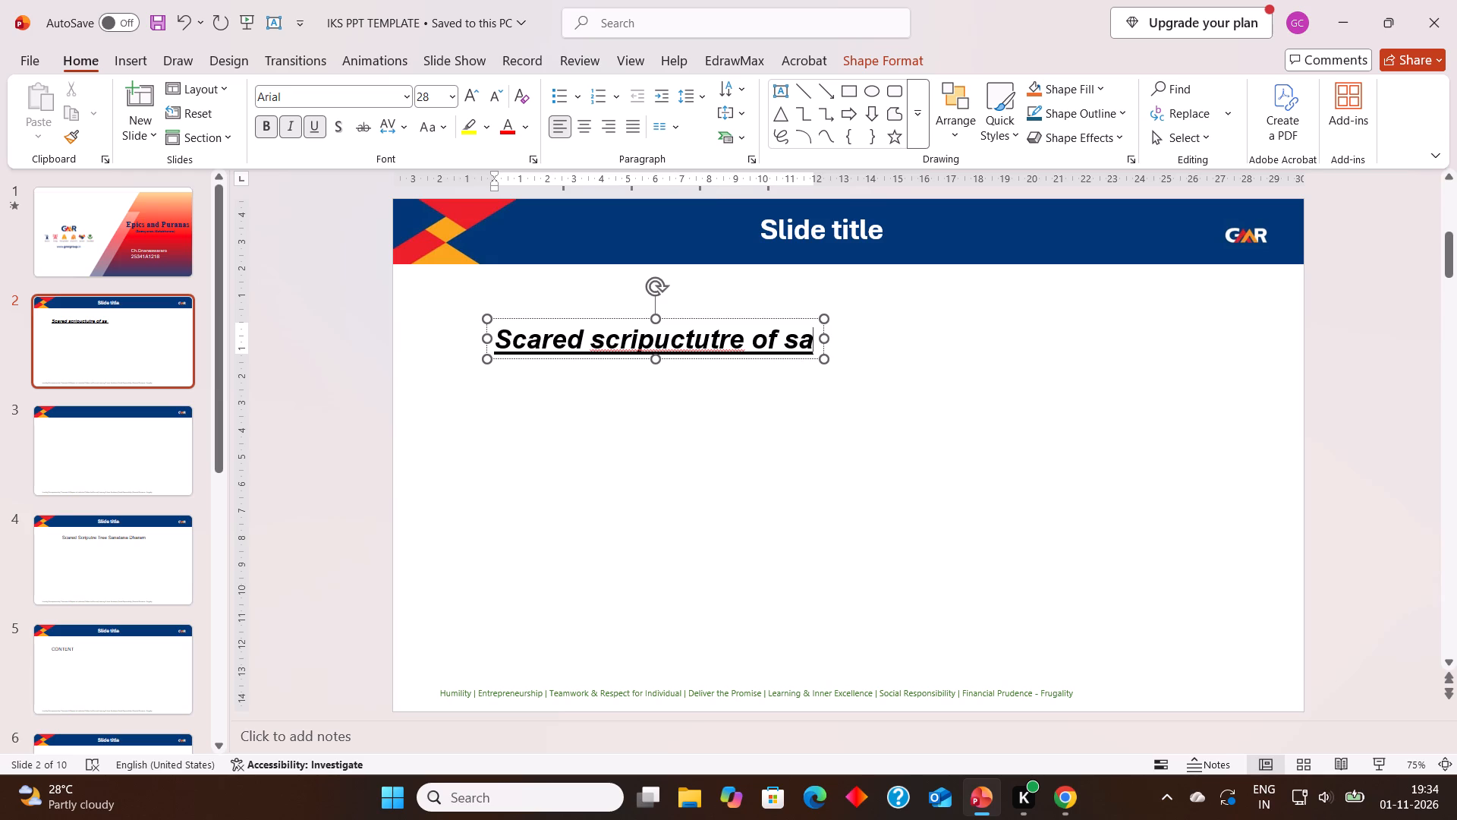
text(nathna)
key(space)
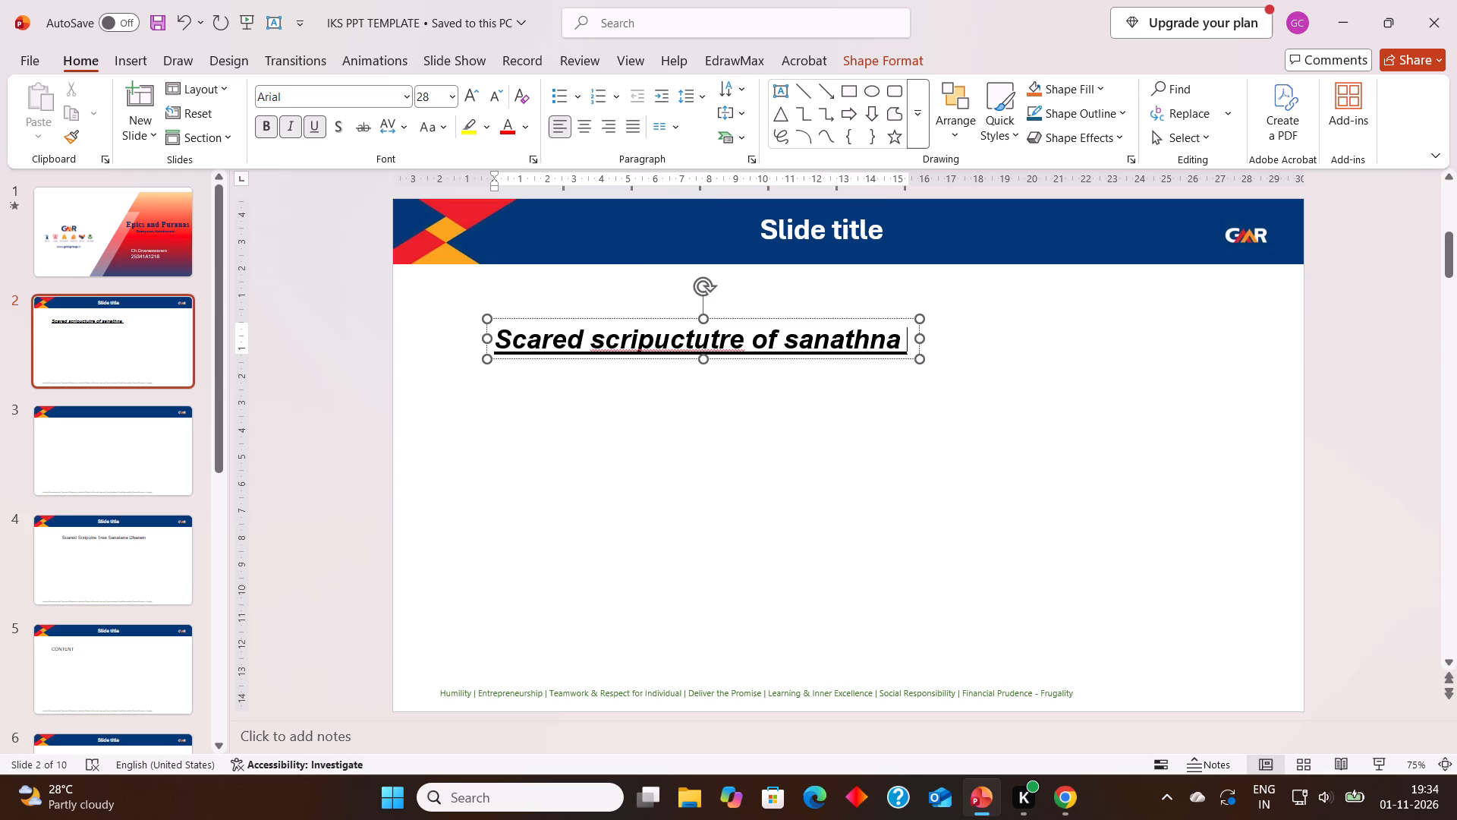
text(dhara)
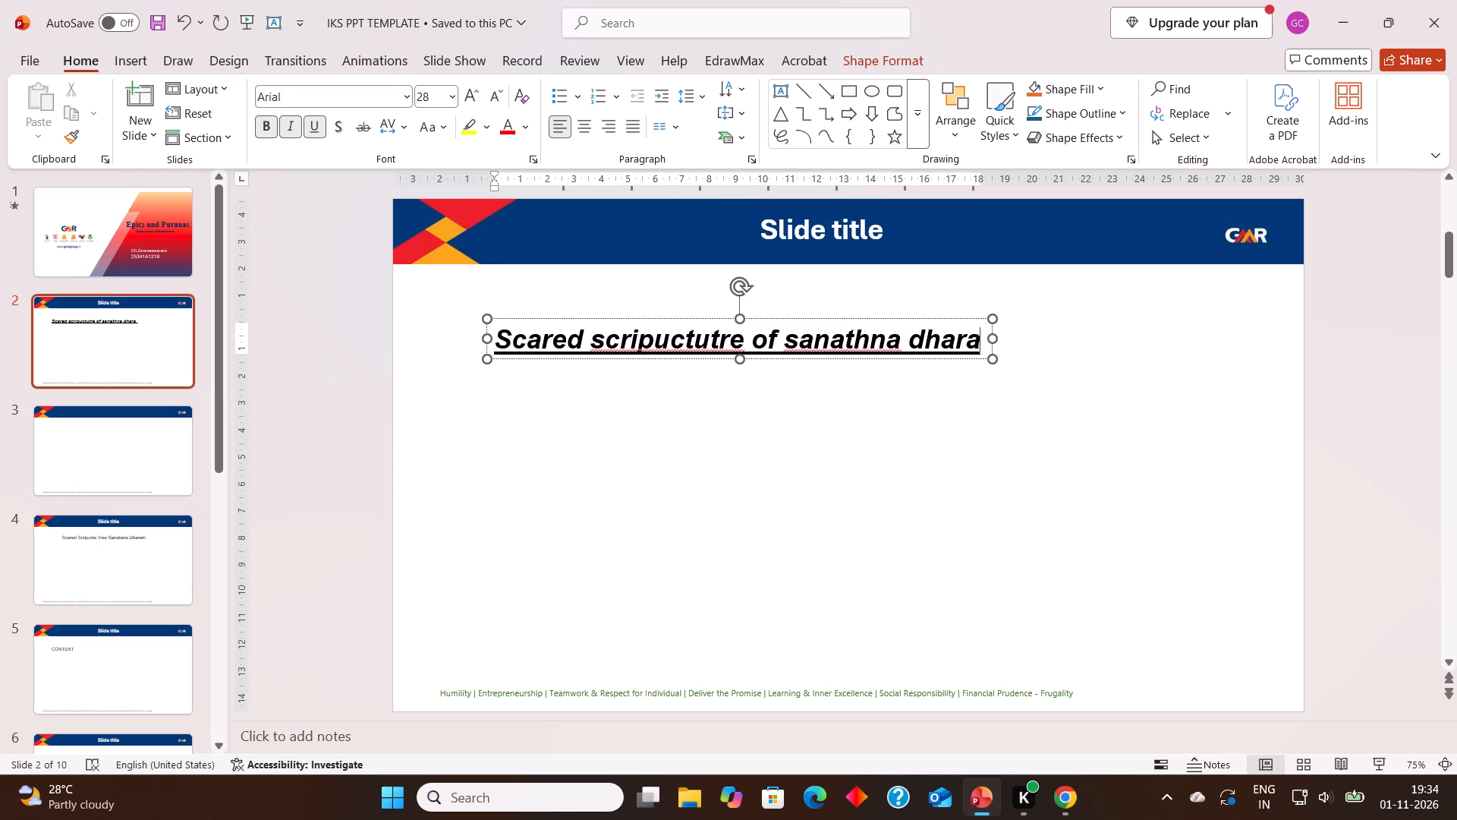
key(m)
Capitalise the first letter of "dharam" in slide 2's heading.
key(Left)
key(Left)
key(Left)
key(Left)
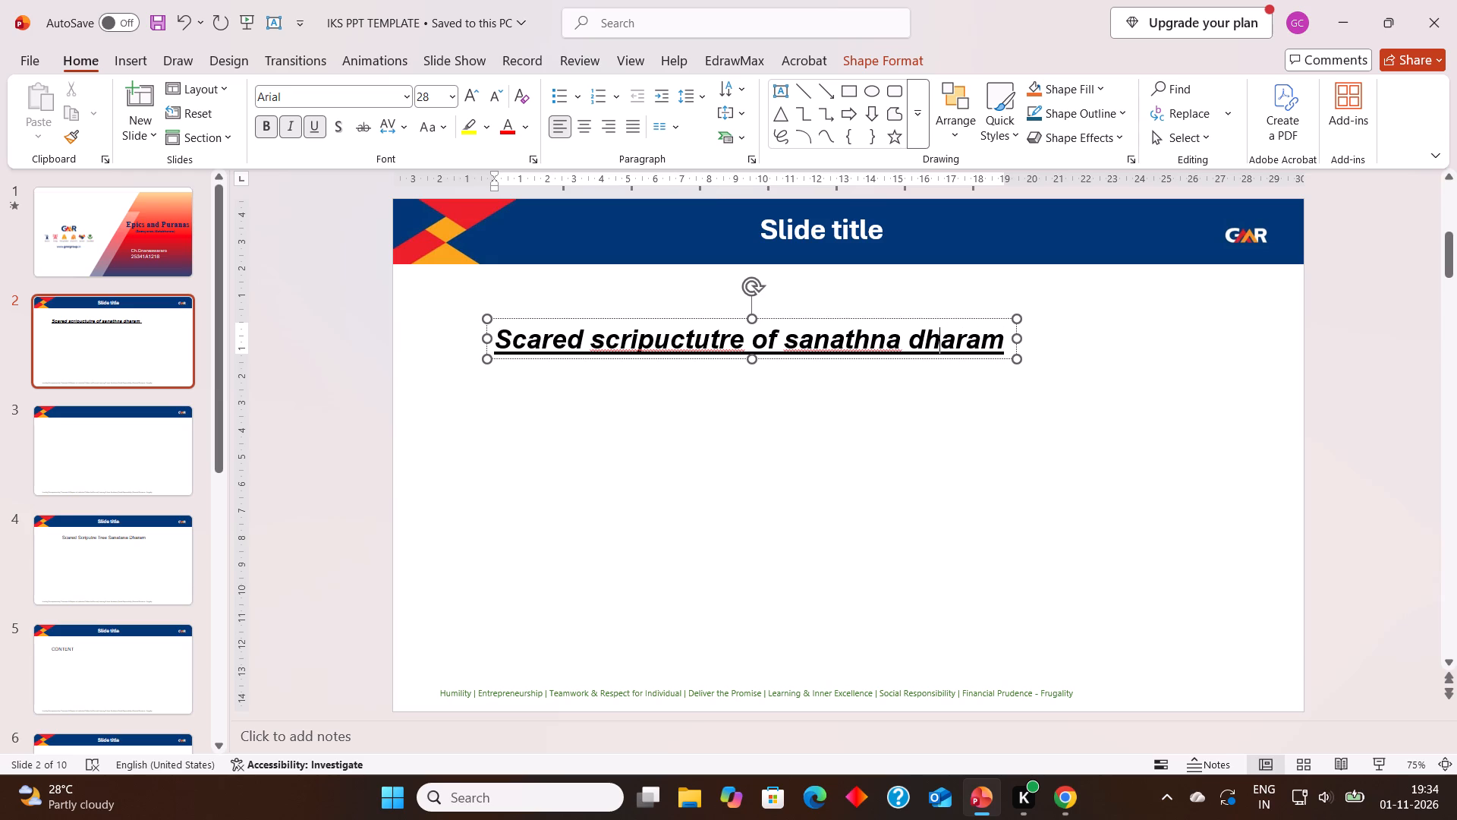
key(Left)
key(BackSpace)
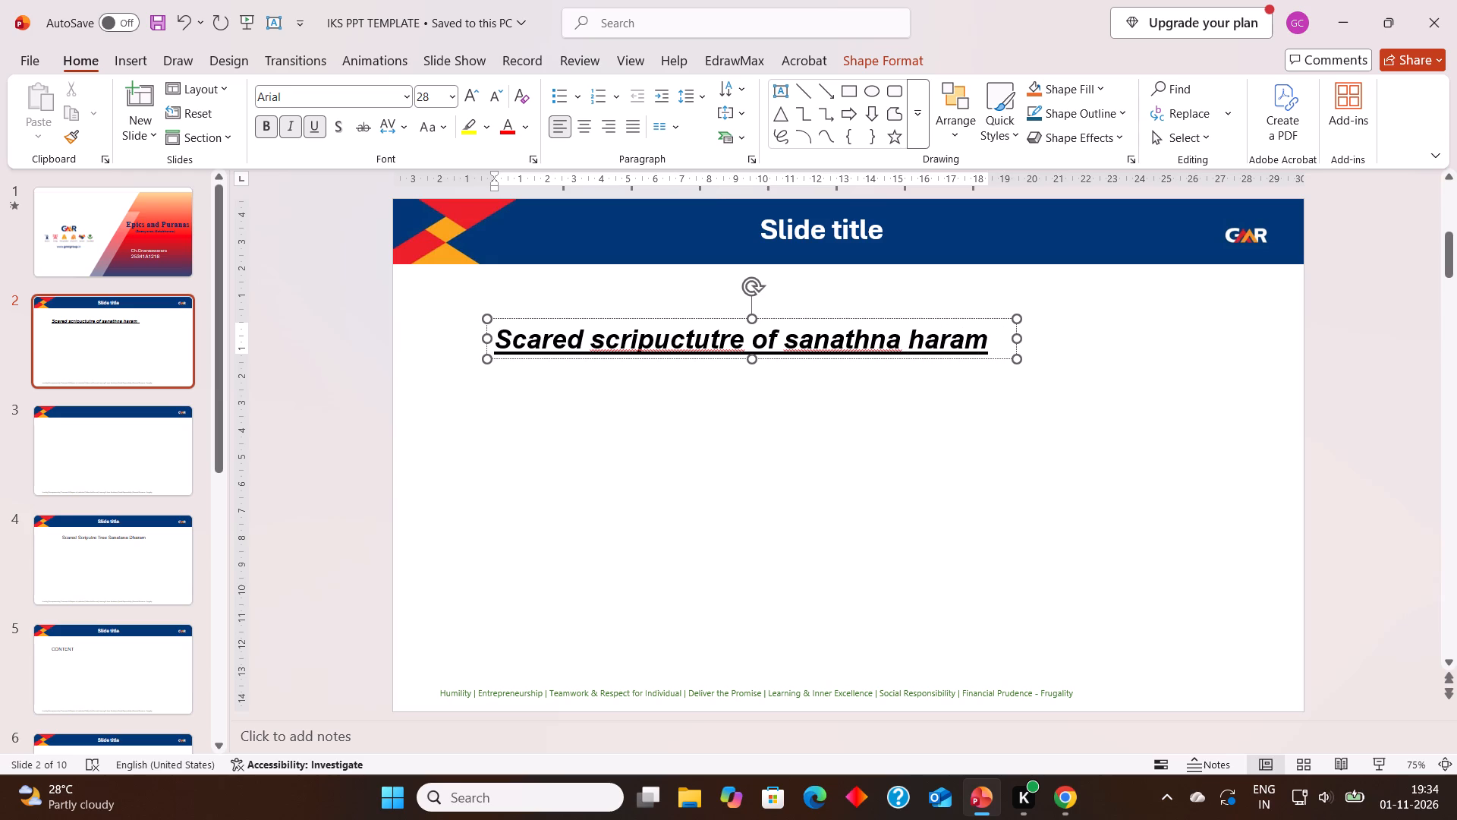
key(d)
Capitalise the first letter of "sanathna" in slide 2's heading.
key(Left)
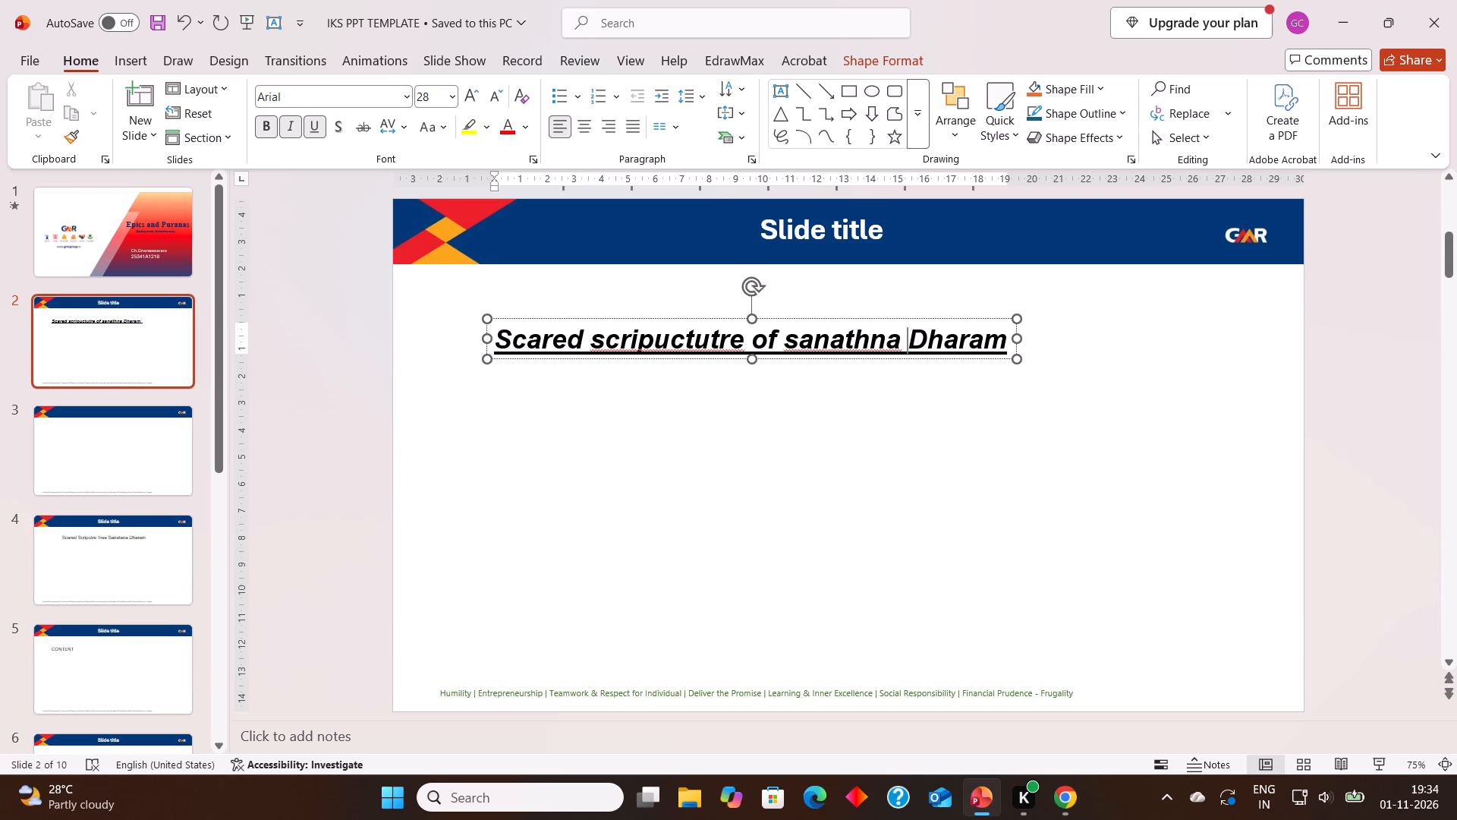
key(Left)
key(Left)
key(Left)
key(Left)
key(Left)
key(Left)
key(Left)
key(Left)
key(BackSpace)
key(s)
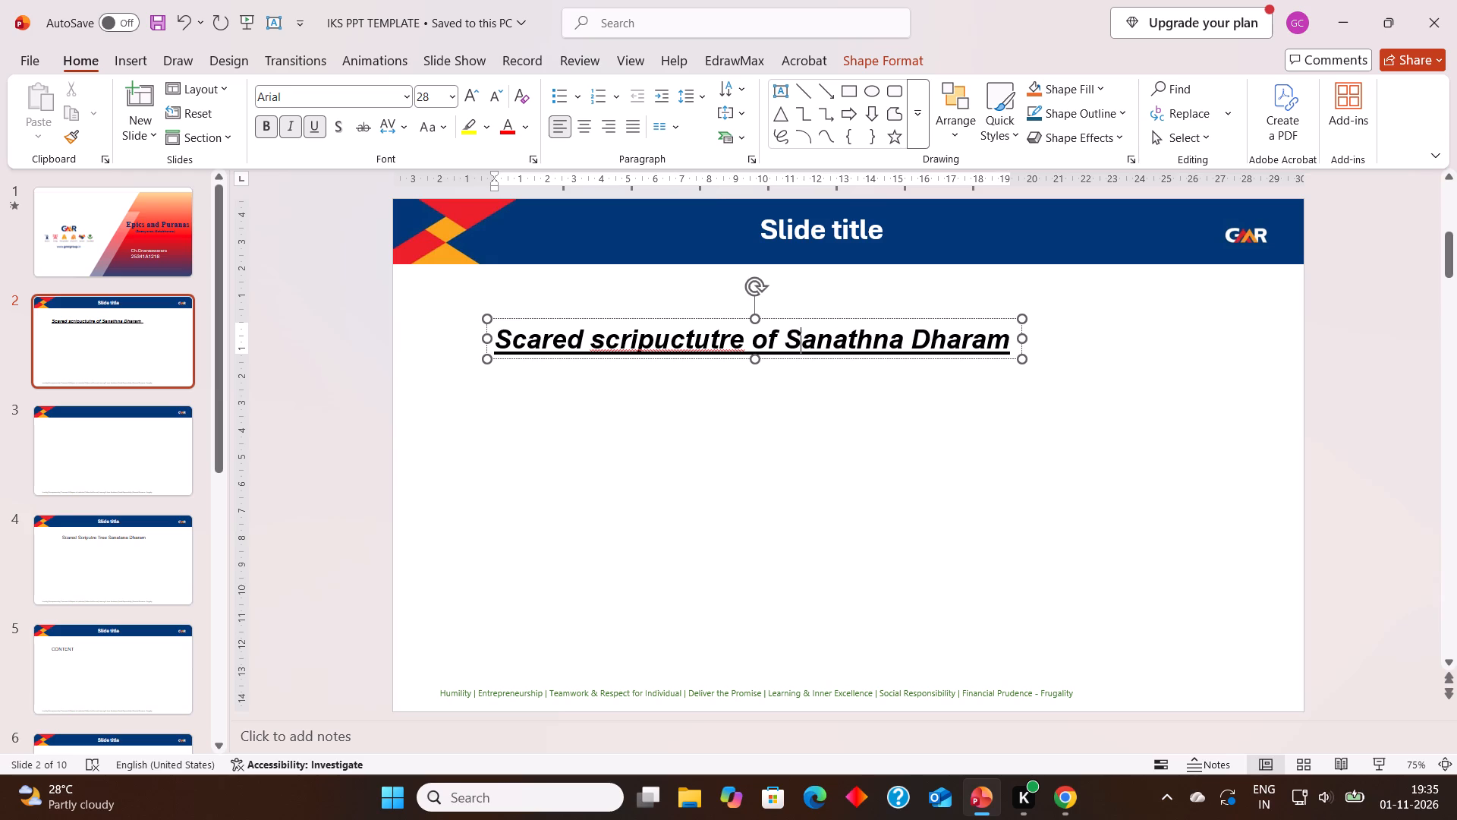
Capitalise the first letter of "scripuctutre" in slide 2's heading and leave the text box.
key(Left)
key(Left)
key(Left)
key(Left)
key(Left)
key(Left)
key(Left)
key(Left)
key(Left)
key(Left)
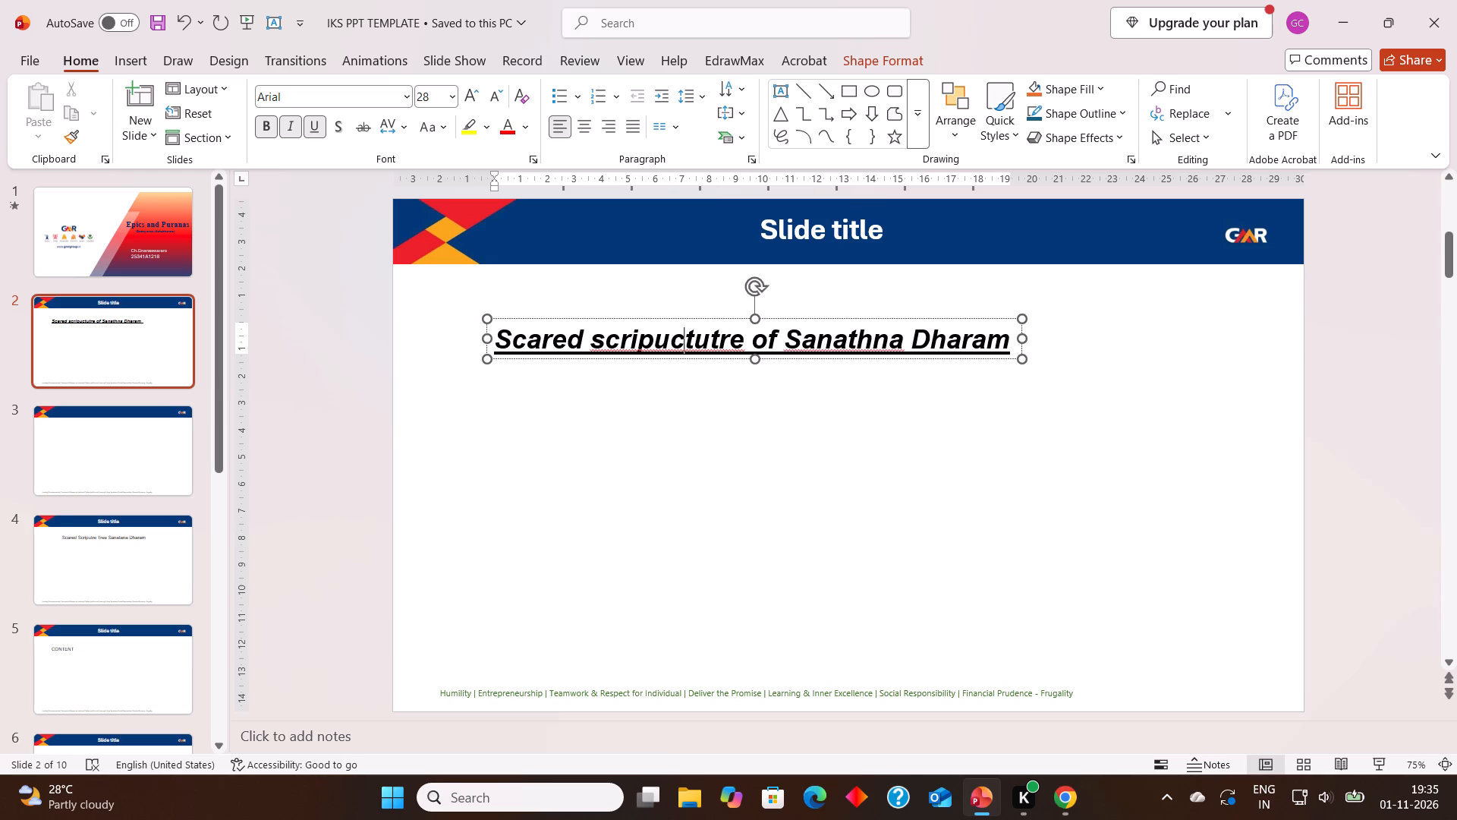
key(Left)
key(Left)
key(Left)
key(Left)
key(Left)
key(Left)
key(BackSpace)
key(s)
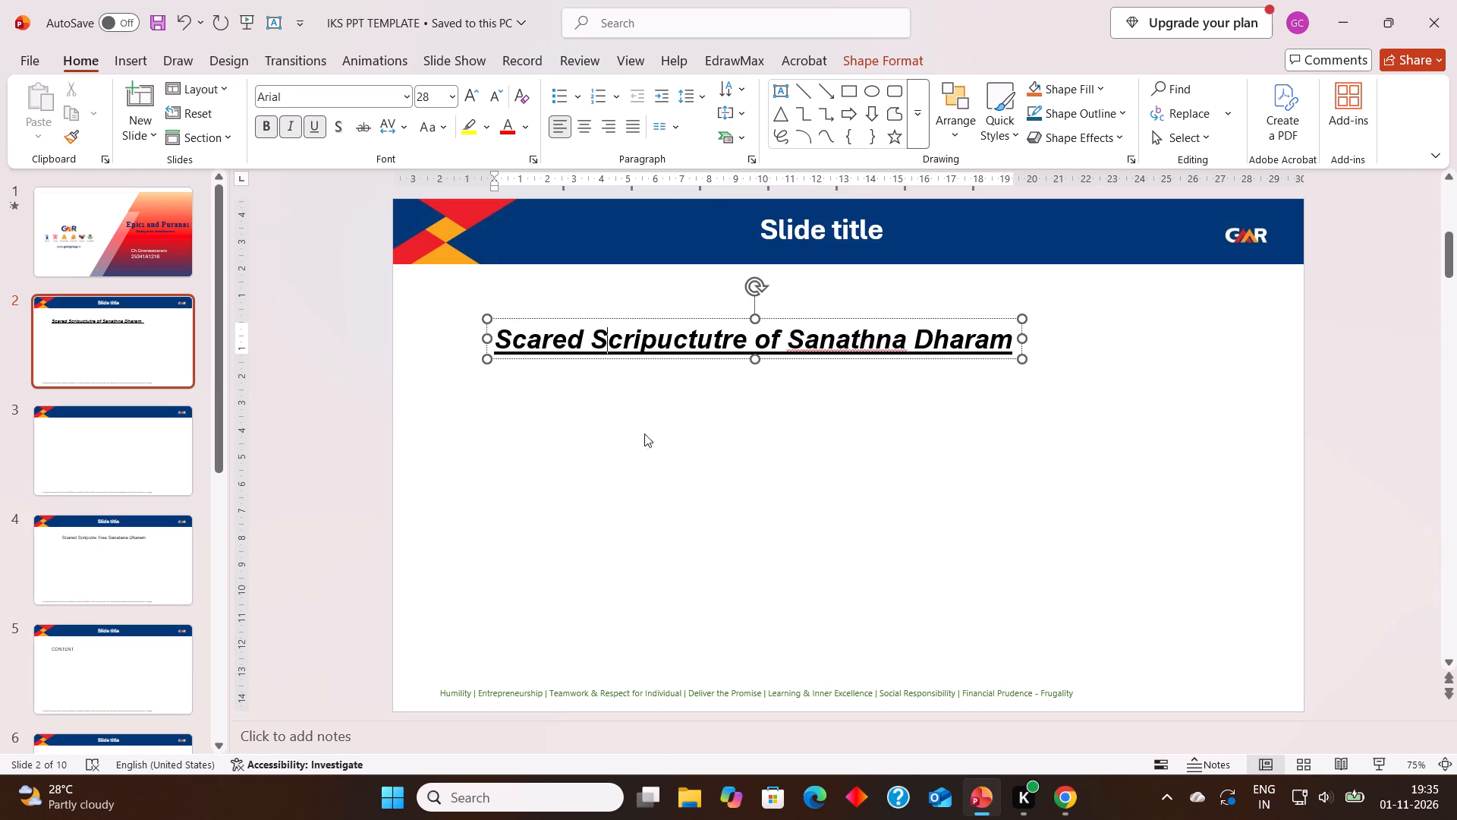
click(674, 430)
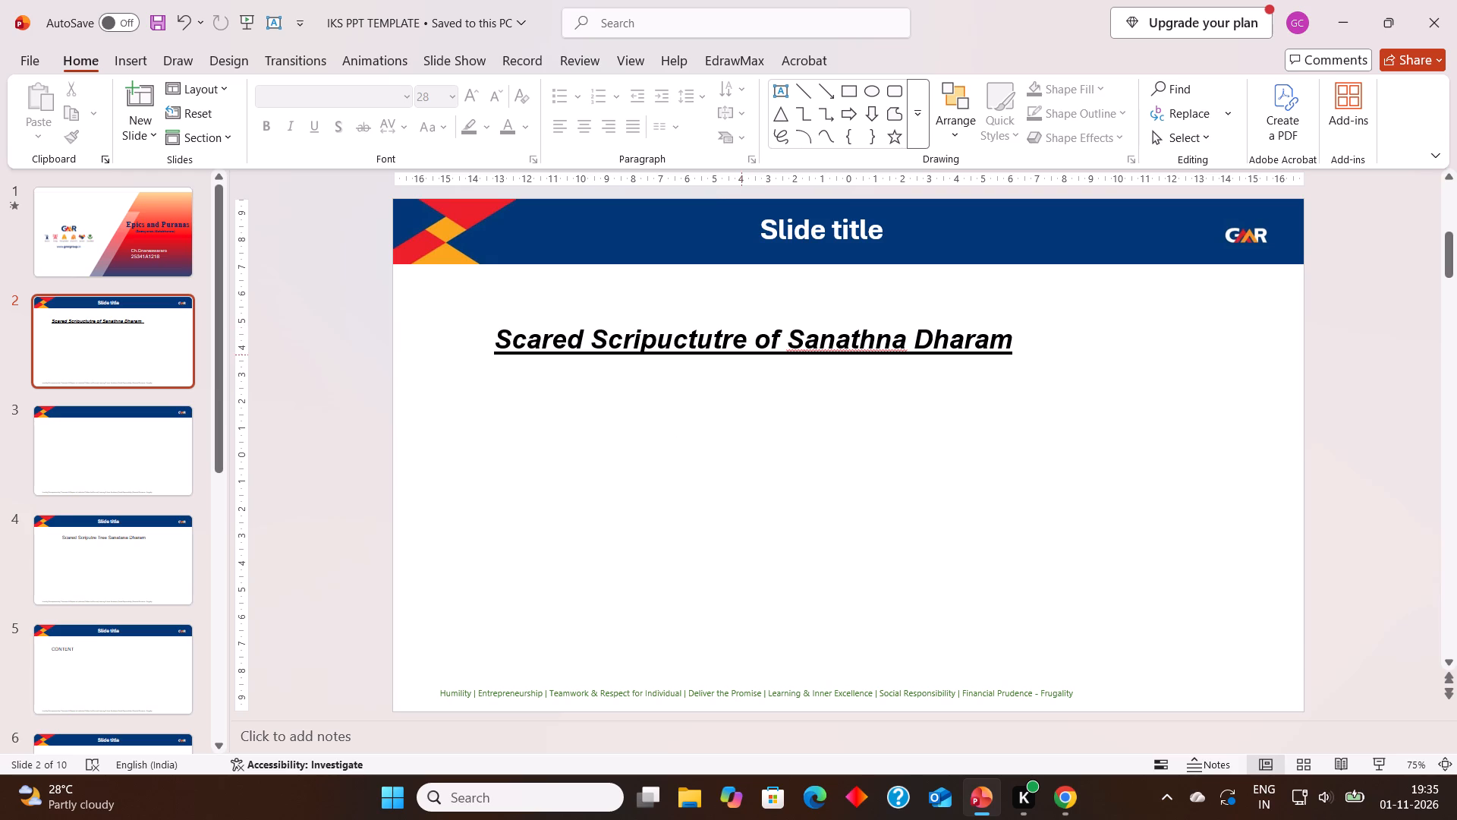
Extend slide 2's heading text box up and outward so the heading starts near the slide's left edge, just below the banner.
click(748, 345)
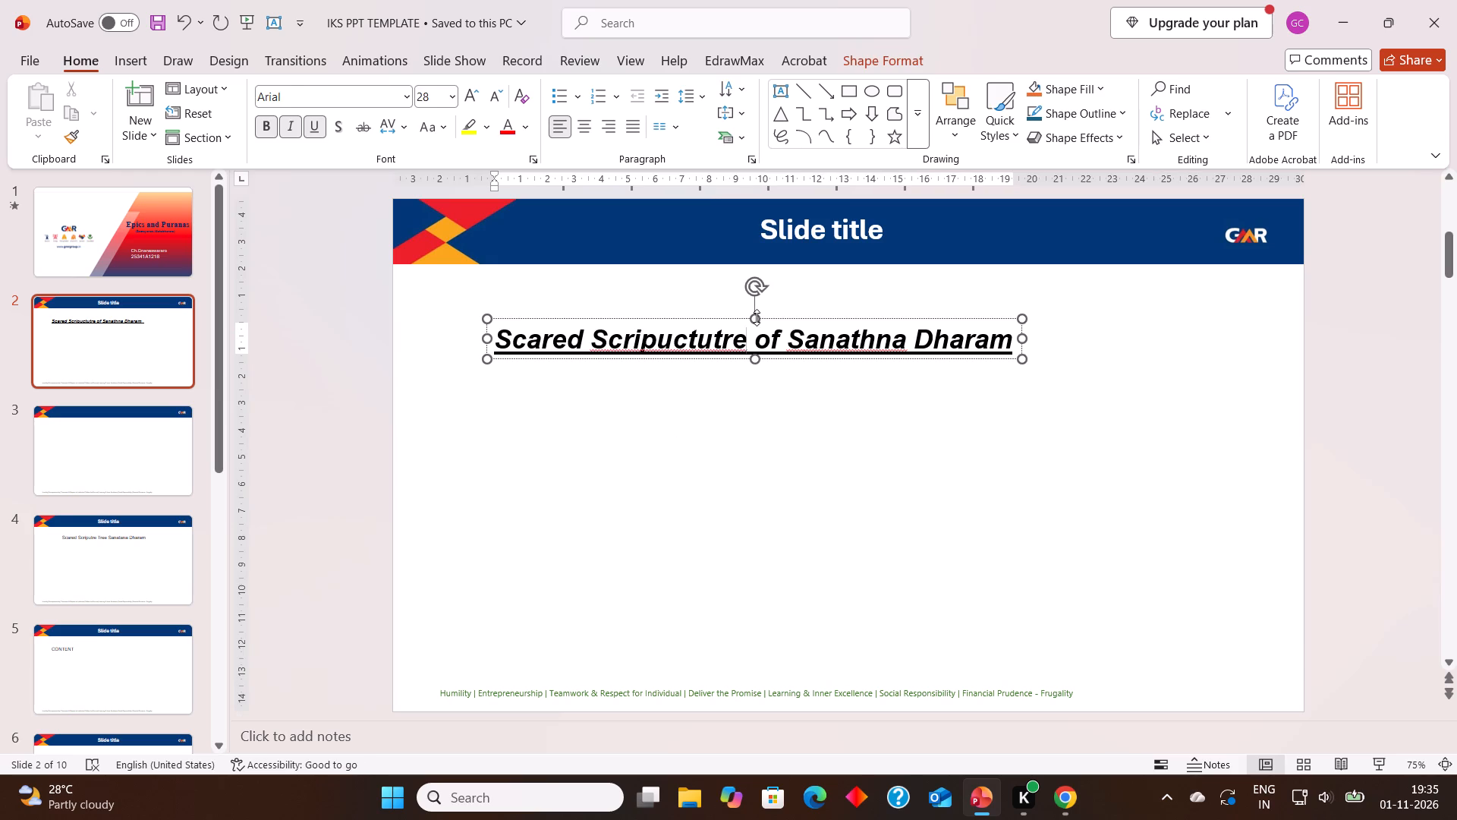
drag(757, 317, 756, 267)
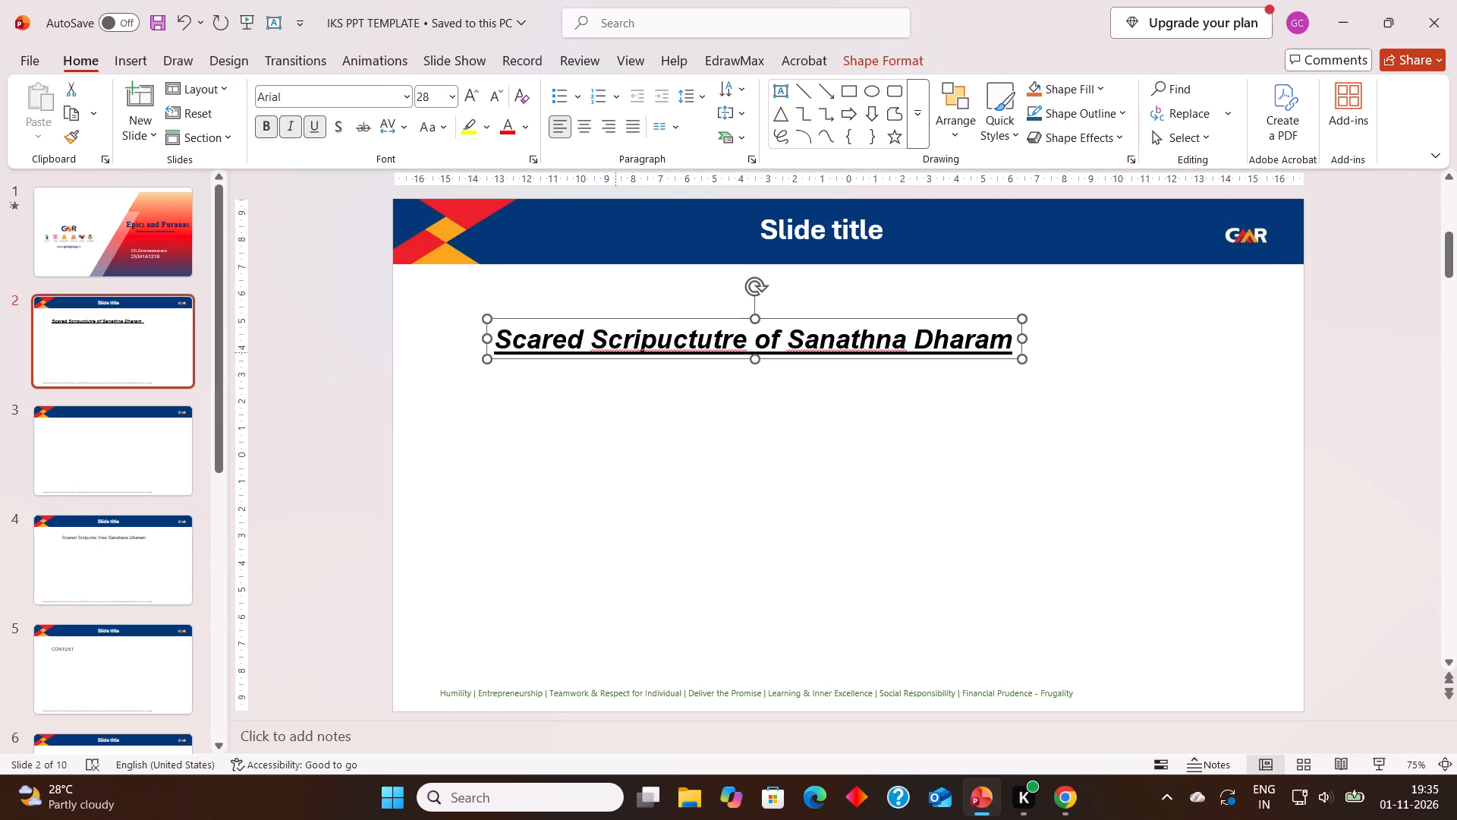
drag(487, 320, 404, 270)
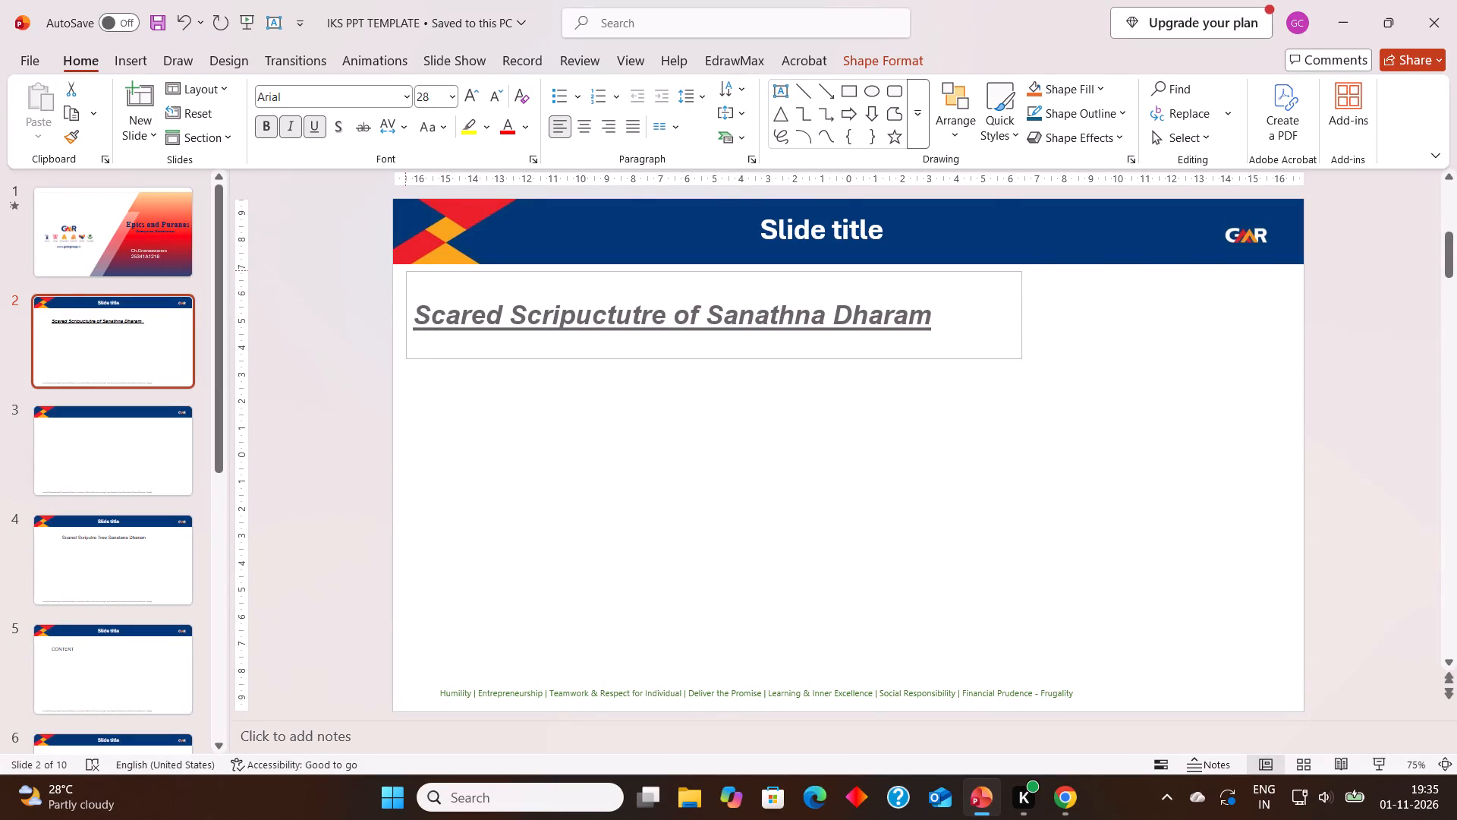
drag(404, 270, 401, 269)
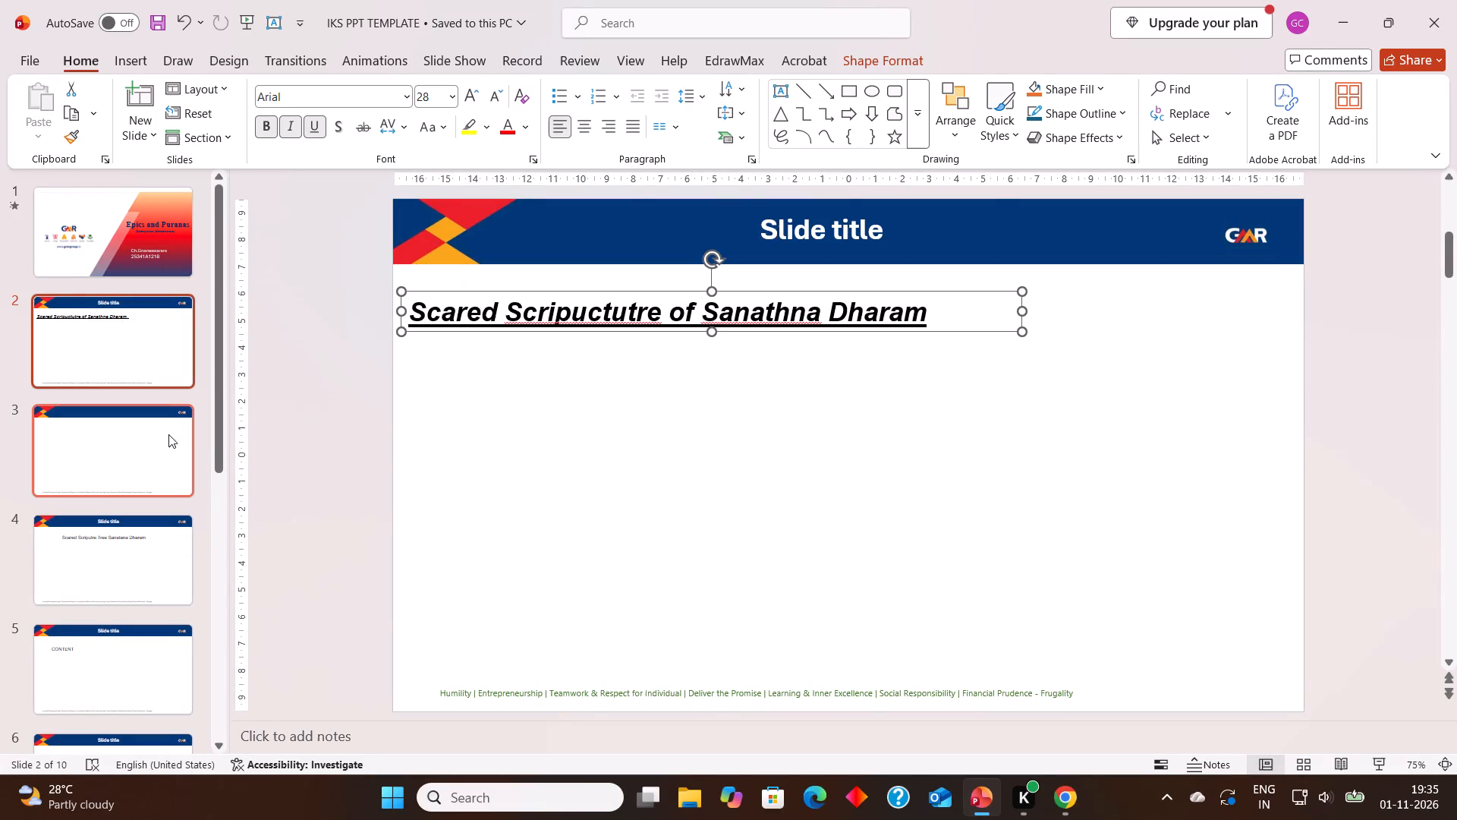
Remove the blank slide 3 and the slide after it headed "Scared Scriputre Tree Sanatana Dharam".
click(167, 434)
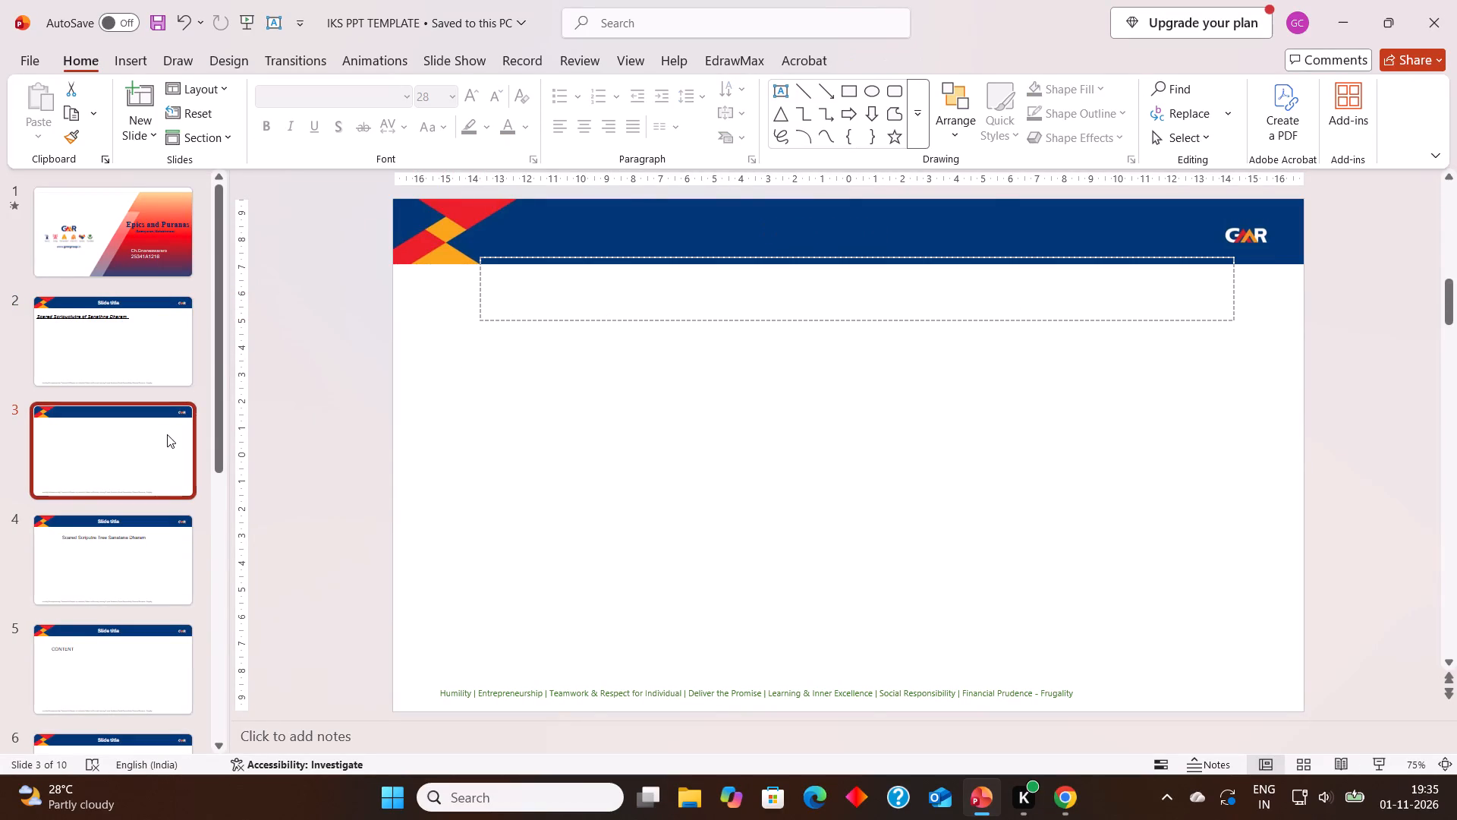
right_click(167, 434)
click(234, 323)
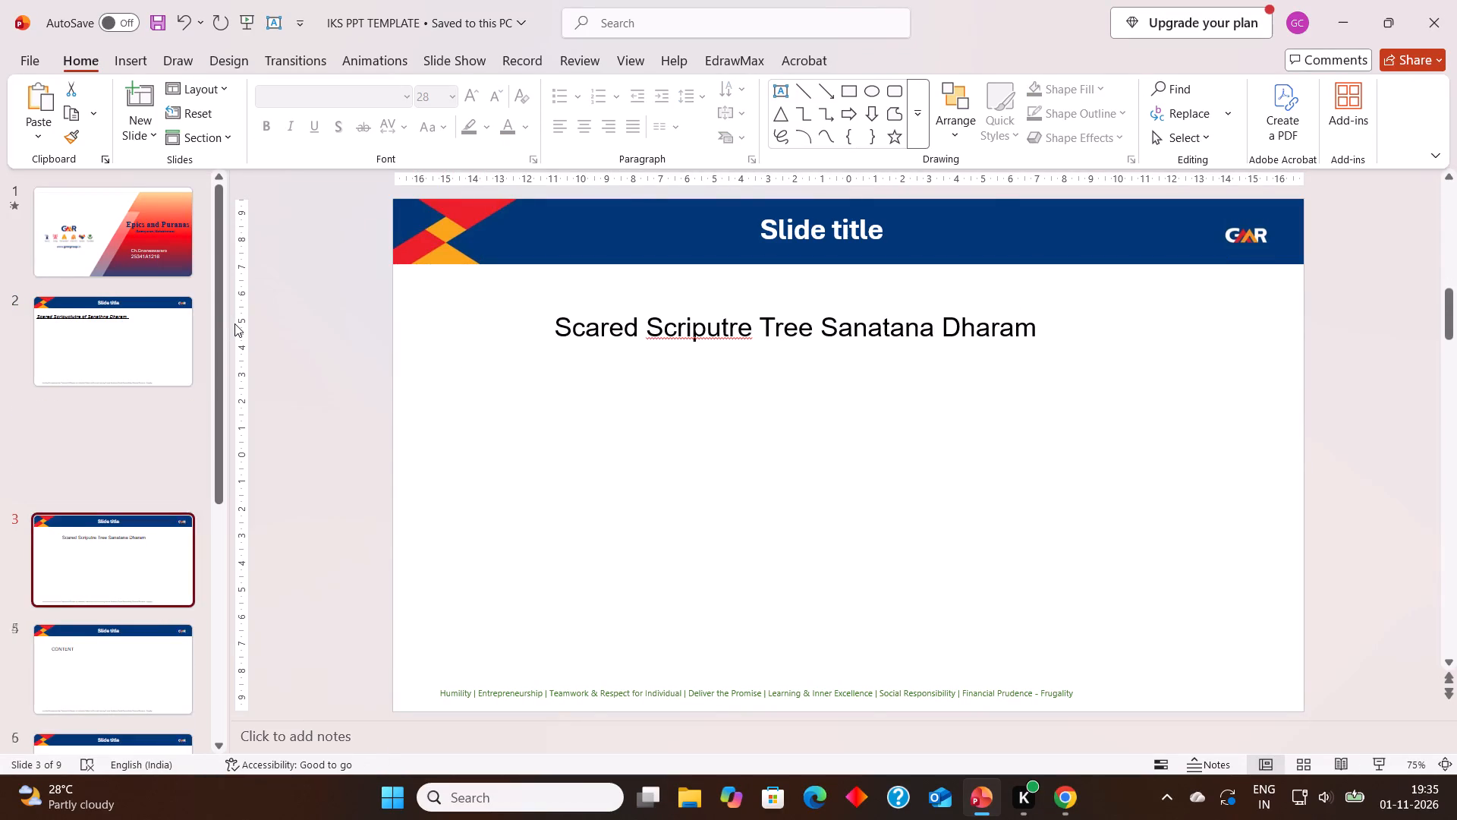
click(151, 459)
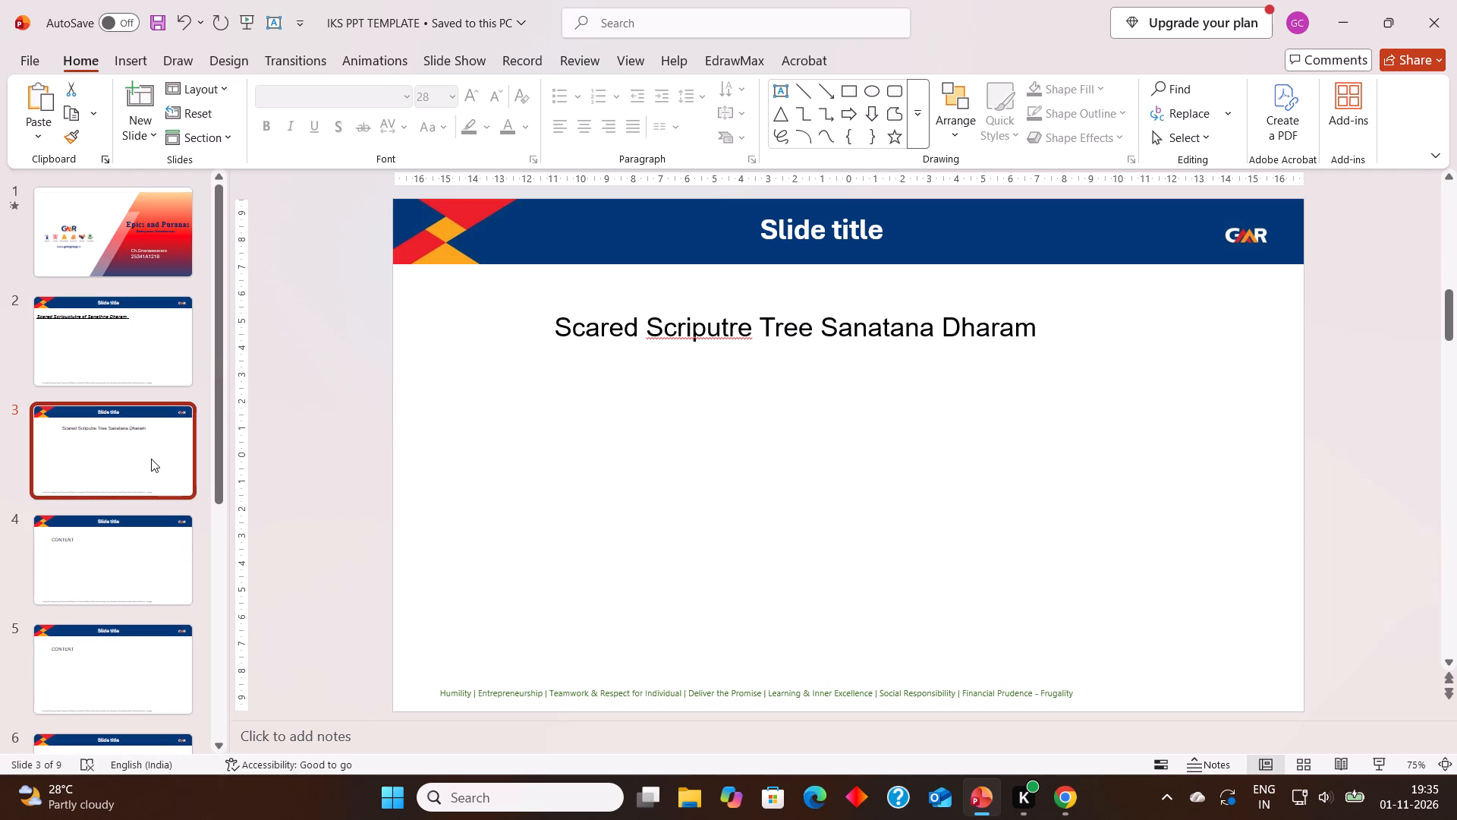
right_click(151, 459)
click(220, 332)
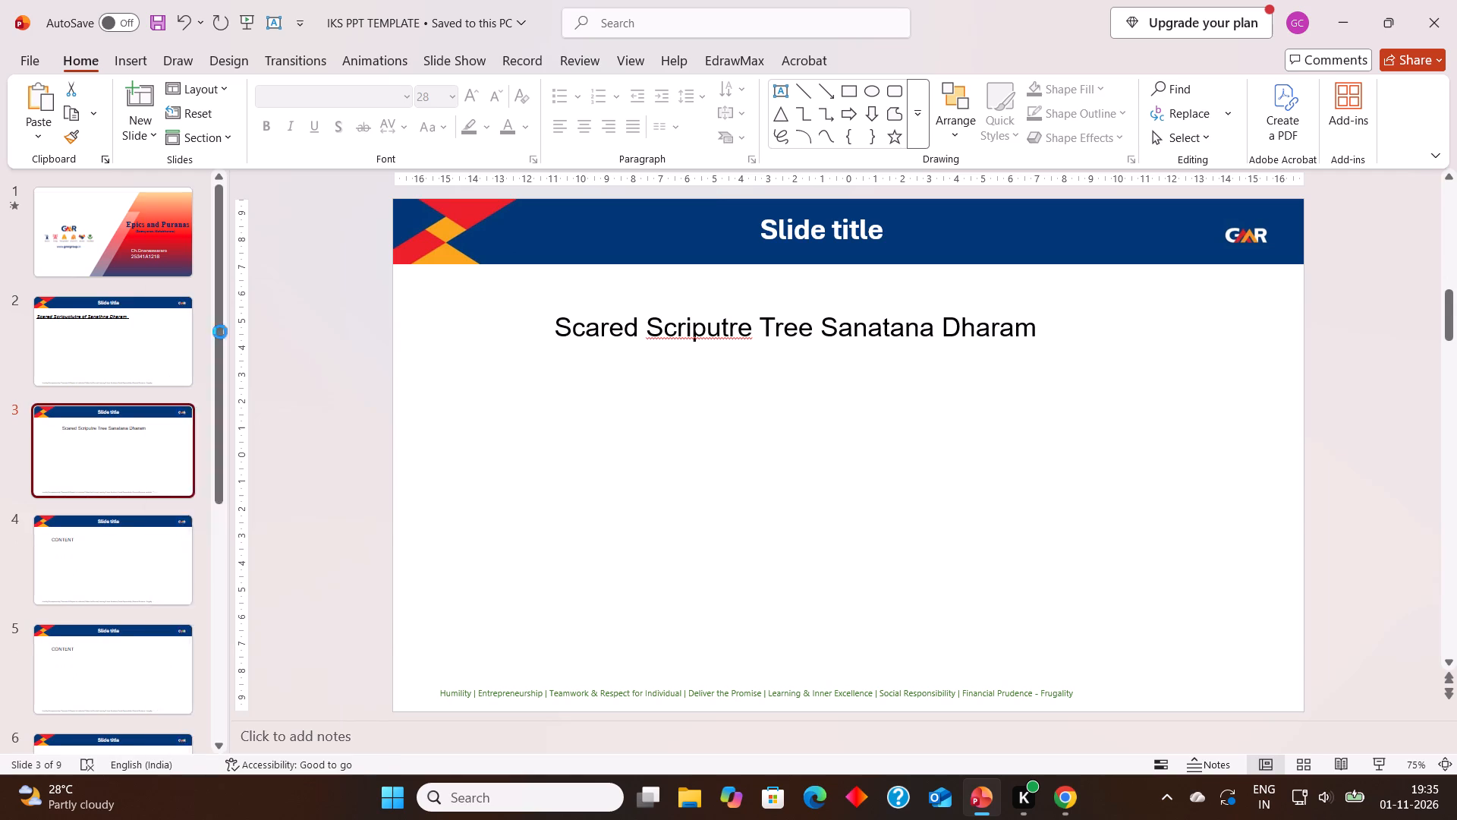
scroll(139, 577, down, 3)
scroll(139, 577, up, 3)
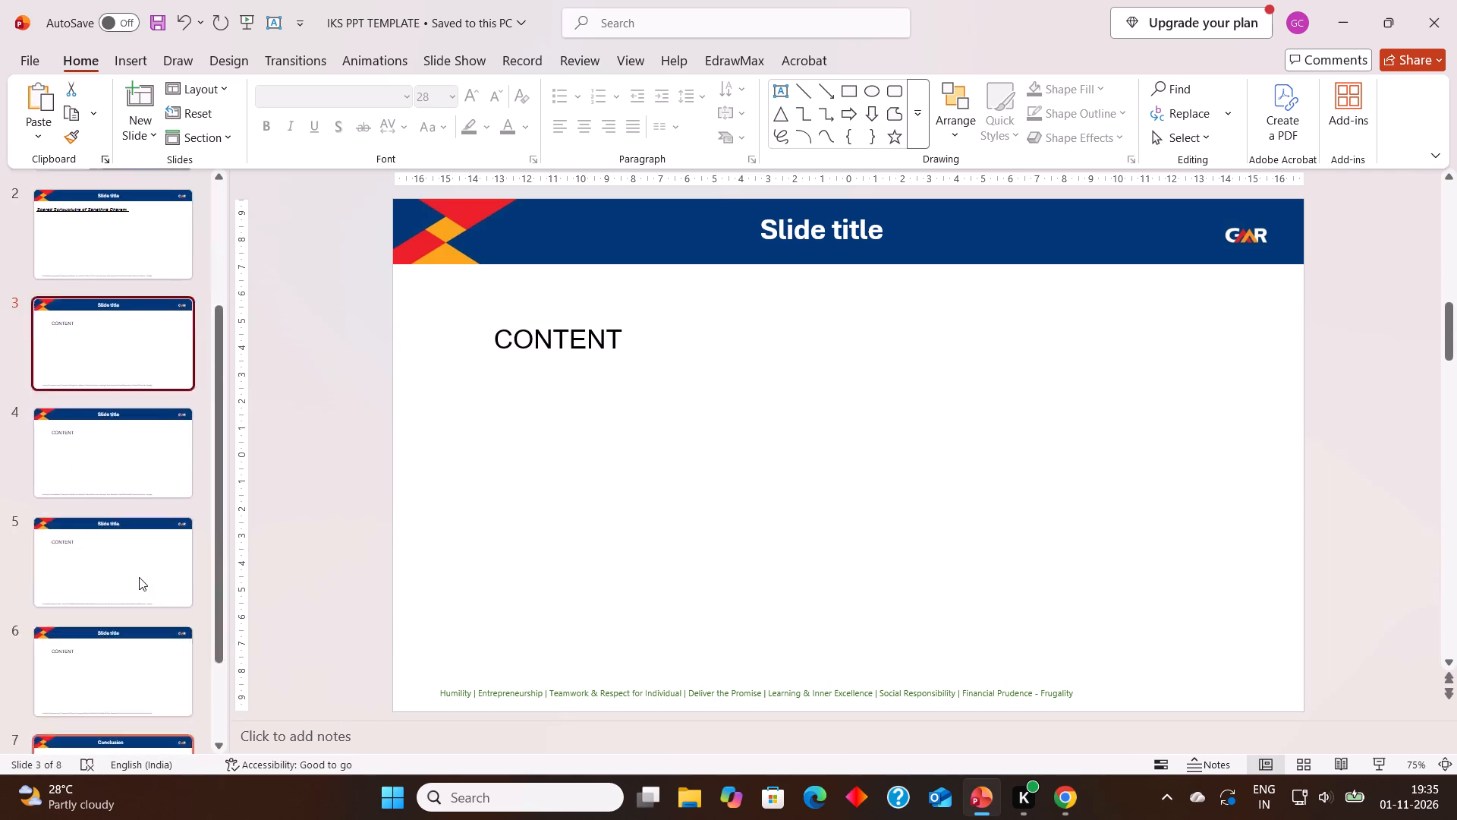
scroll(139, 577, up, 1)
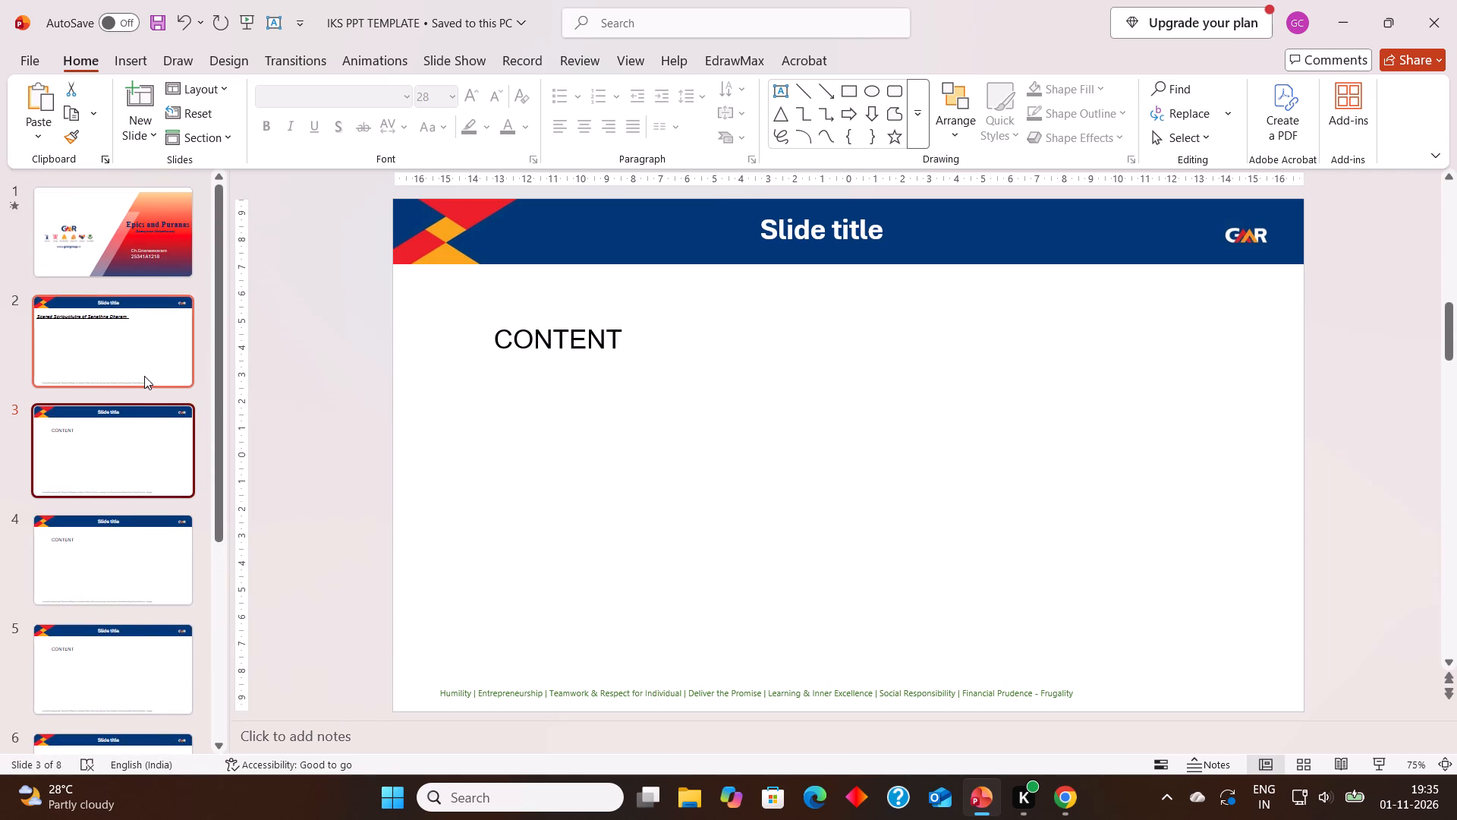
Return to slide 2 and open its heading for editing at the end of "Dharam".
click(146, 367)
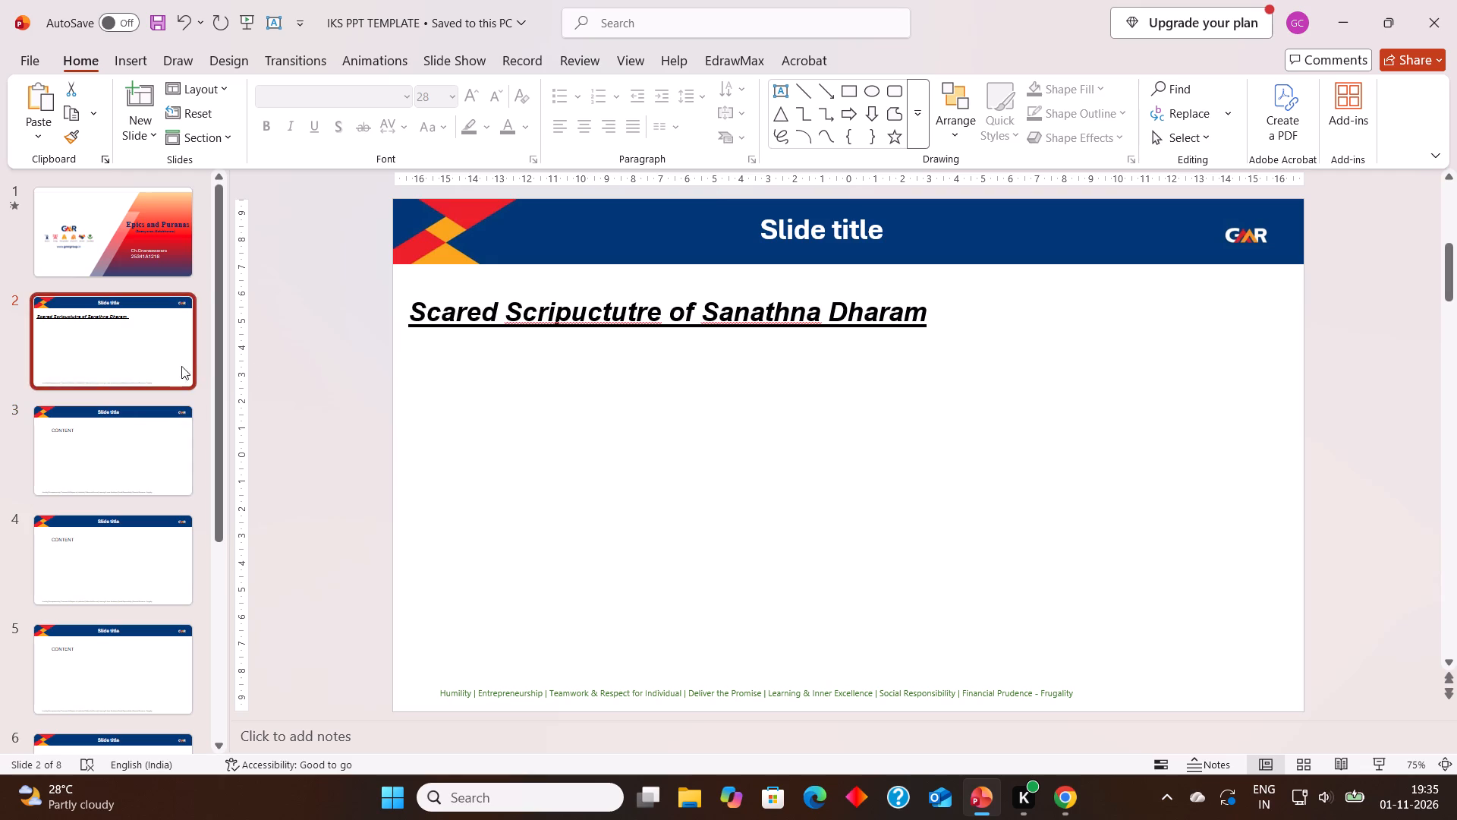
click(578, 352)
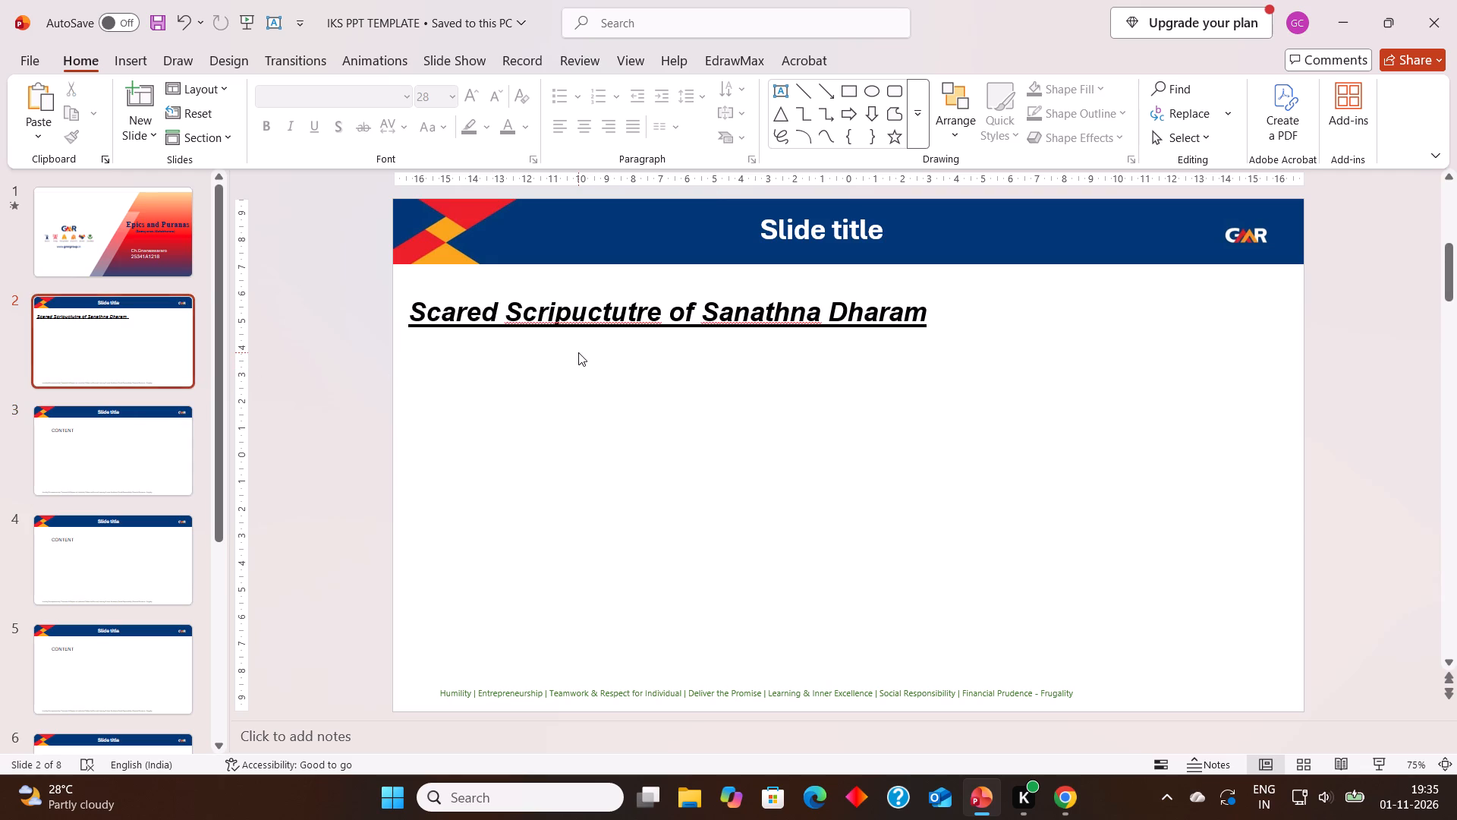
click(930, 308)
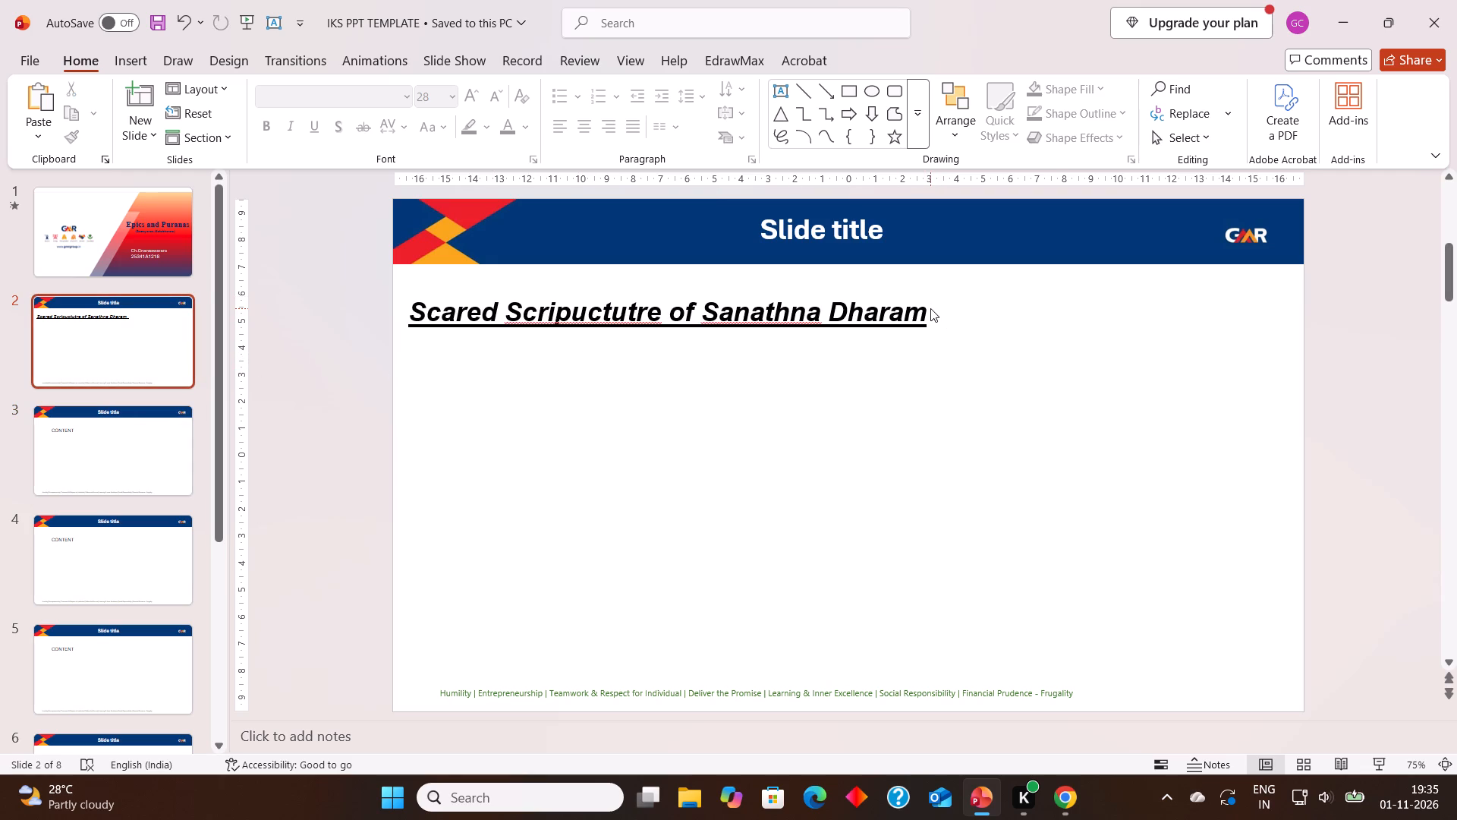
click(933, 313)
click(913, 313)
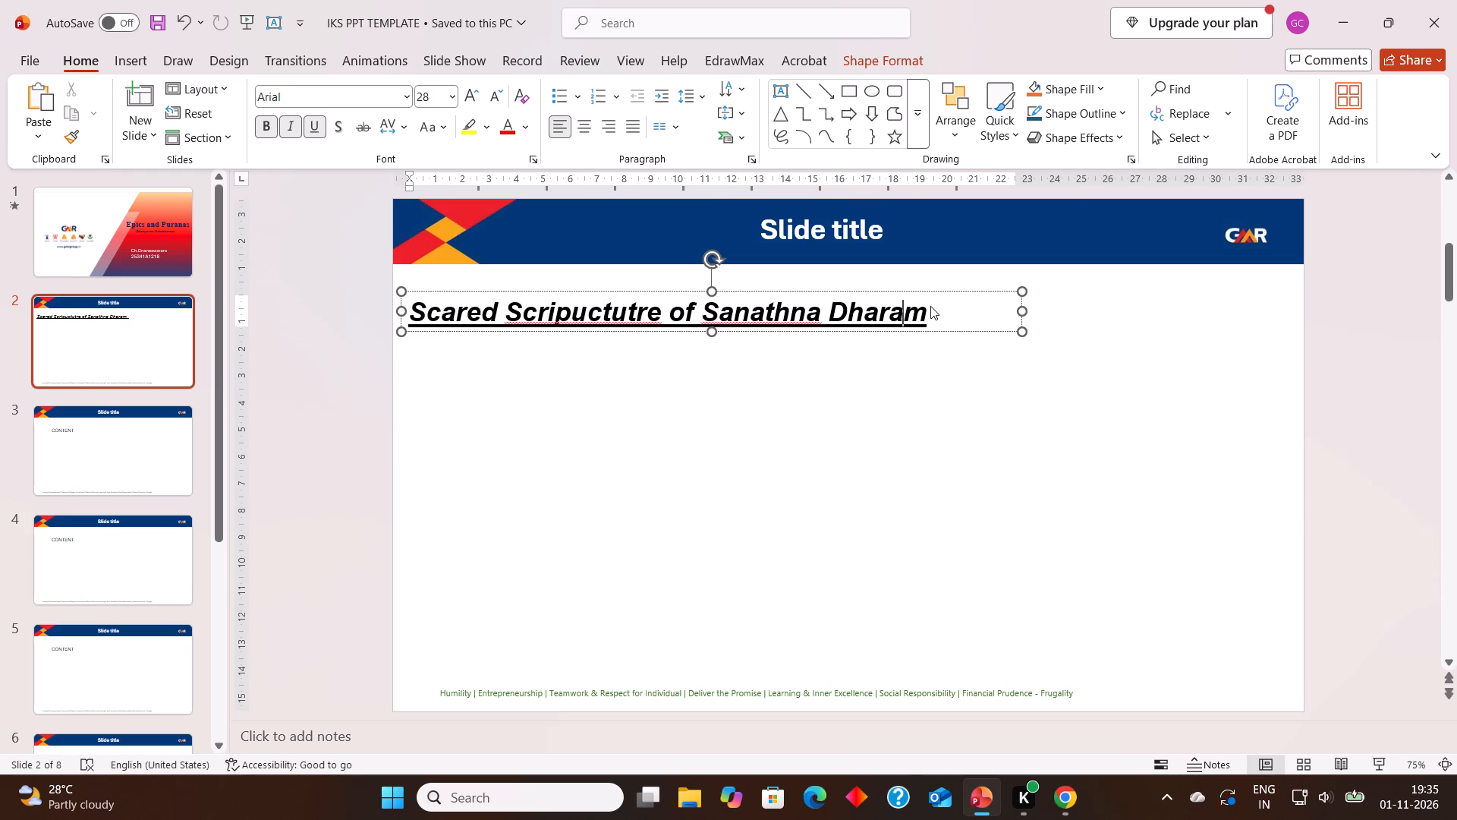
click(930, 306)
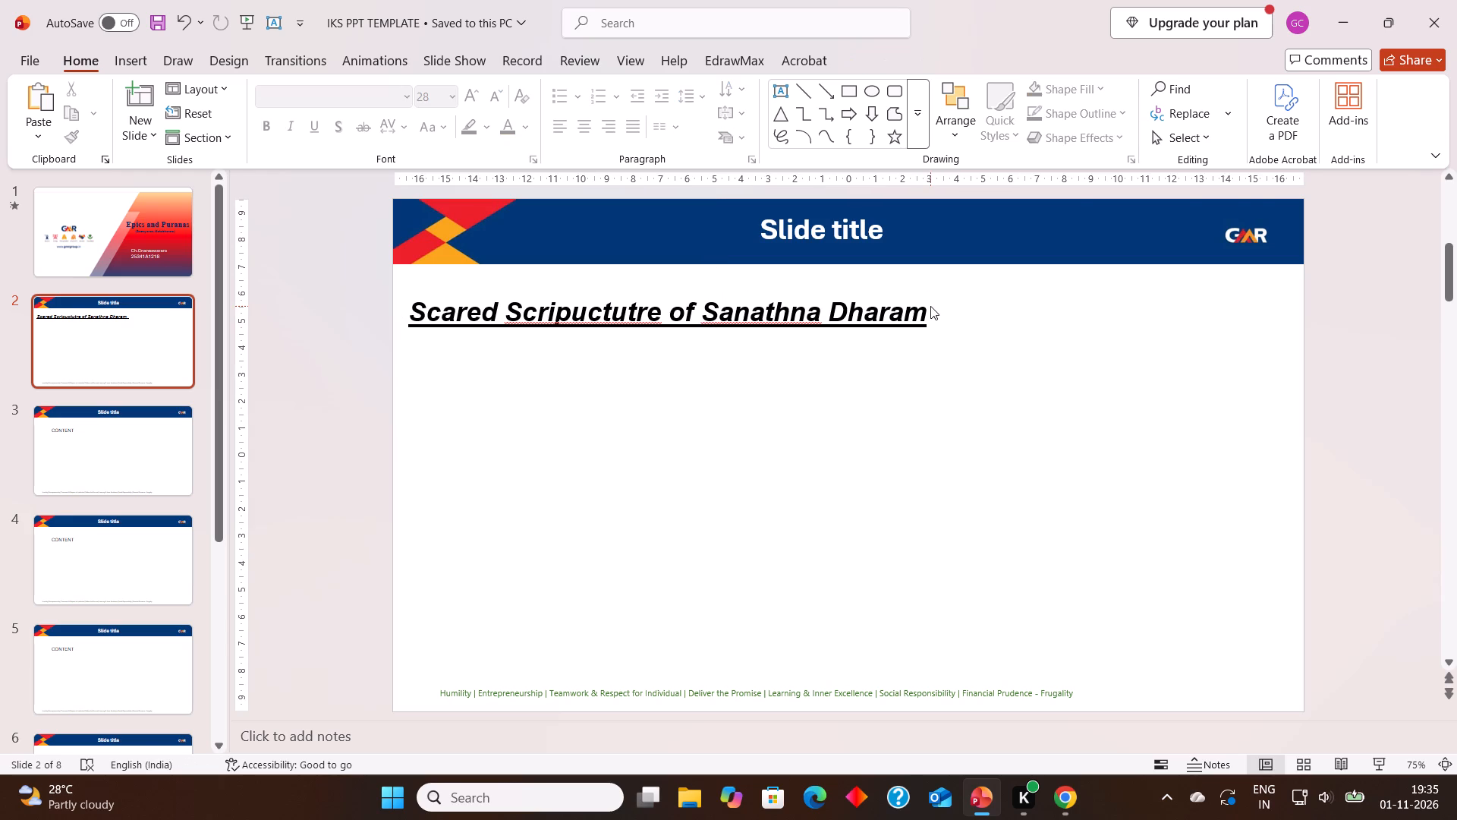
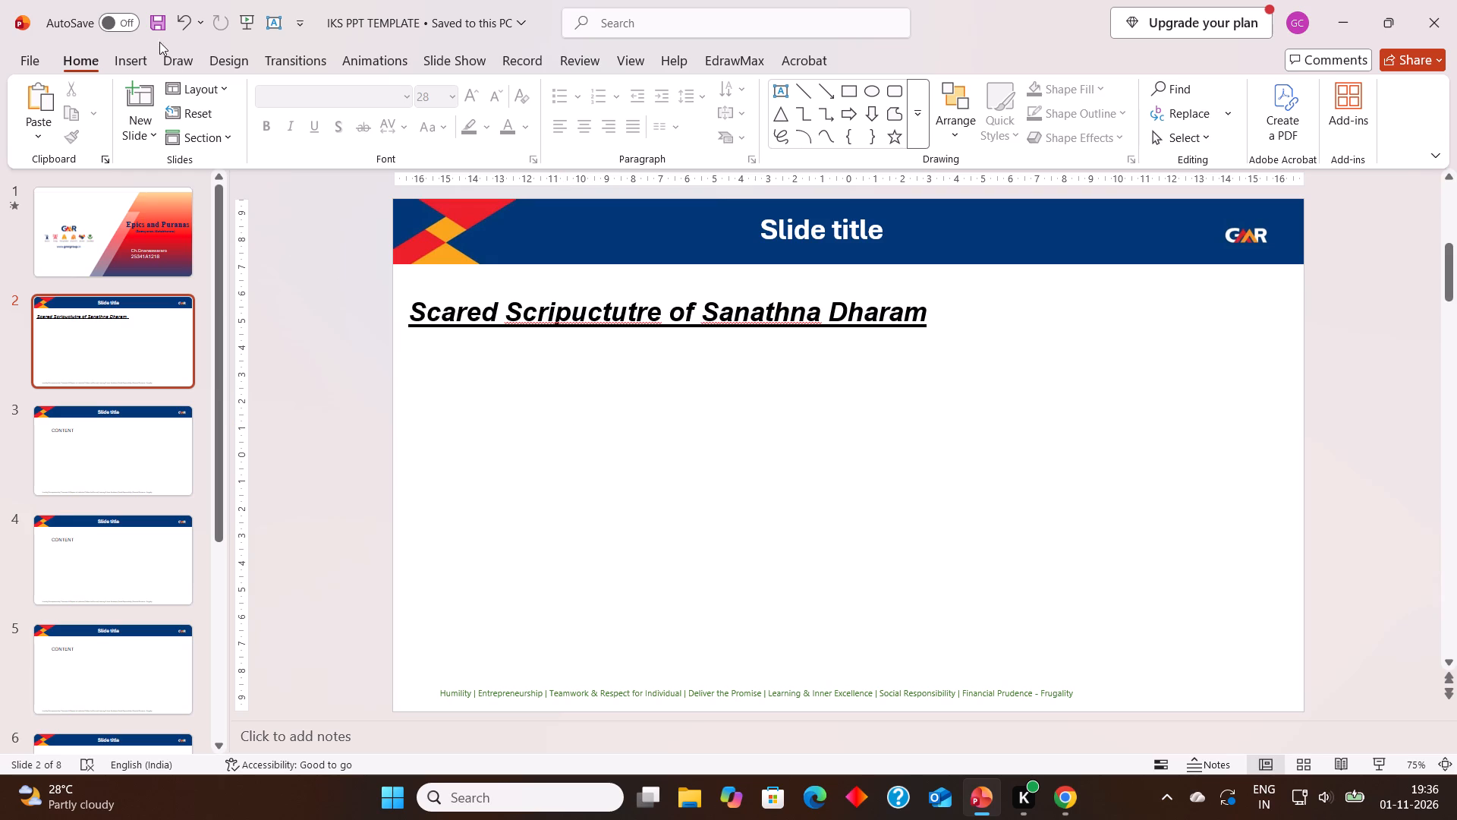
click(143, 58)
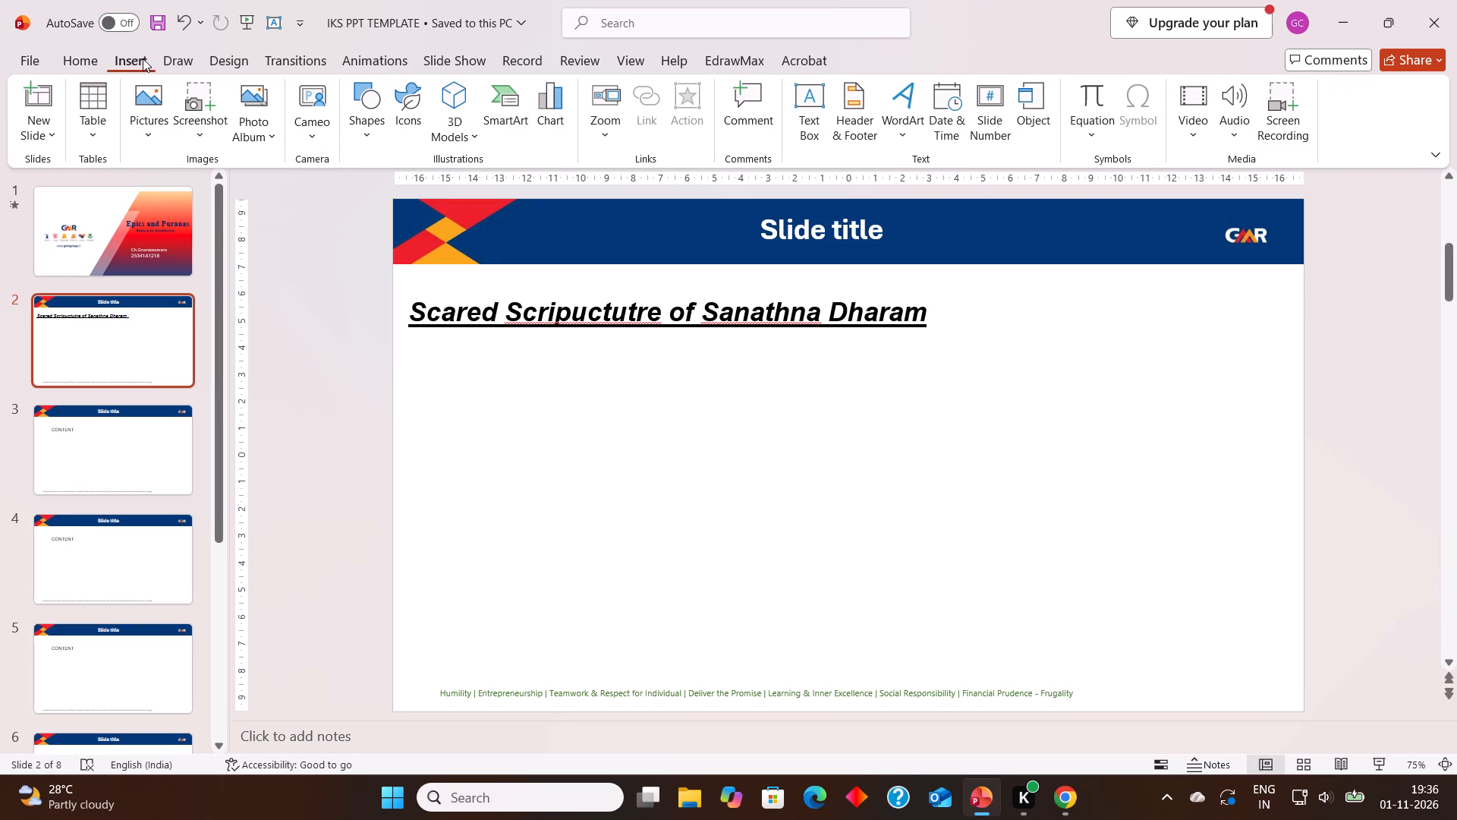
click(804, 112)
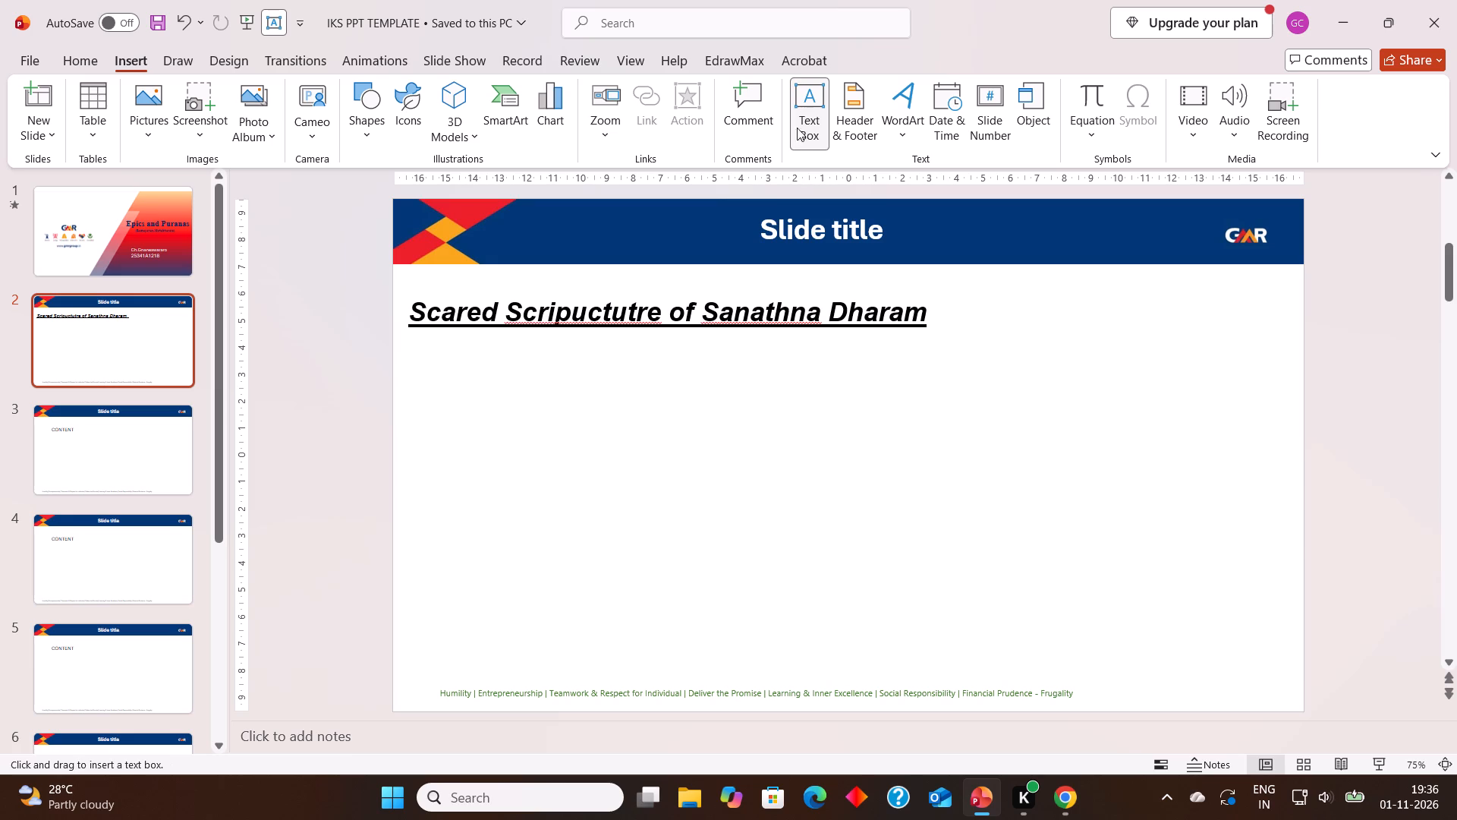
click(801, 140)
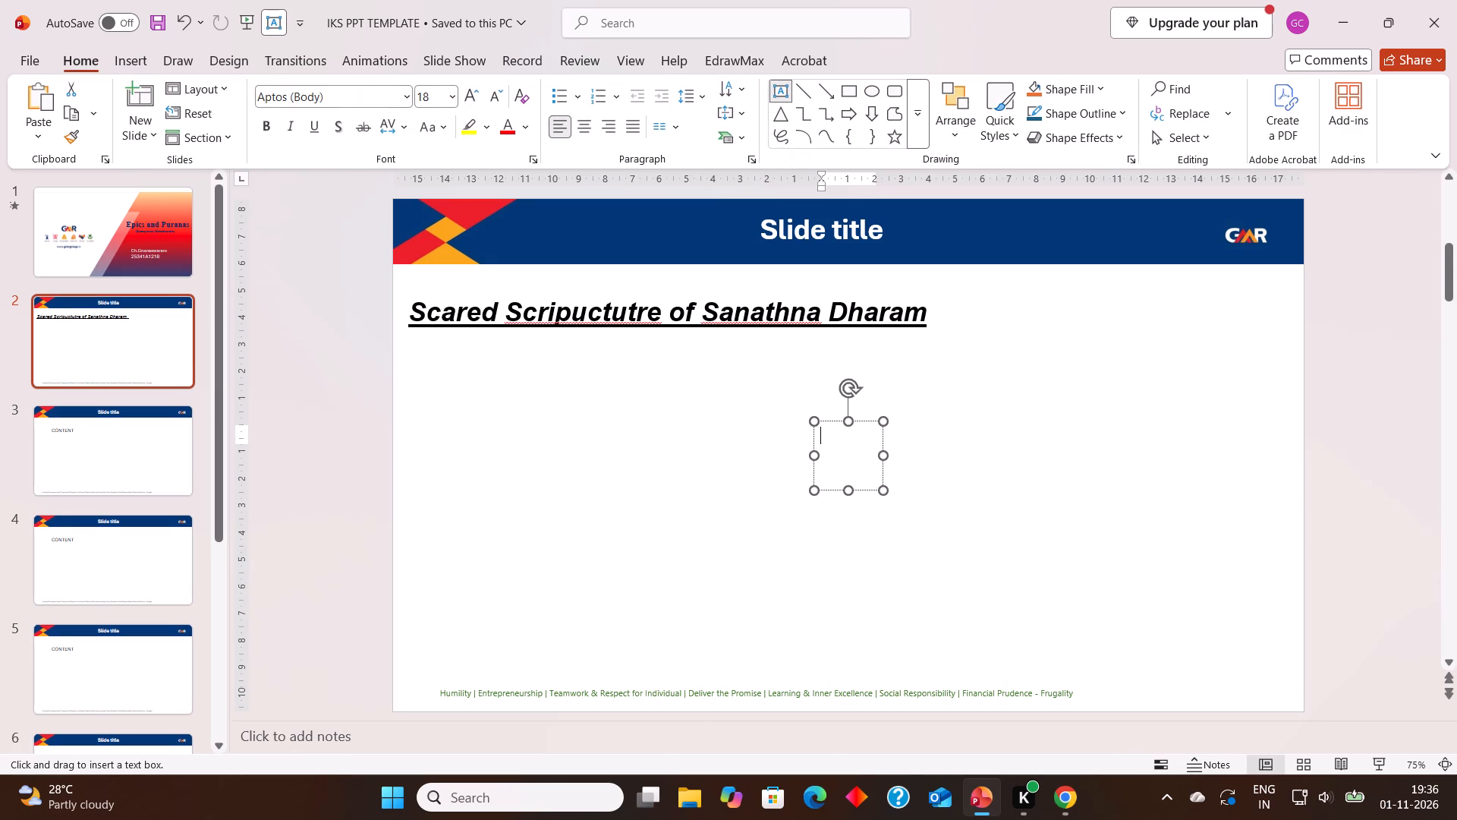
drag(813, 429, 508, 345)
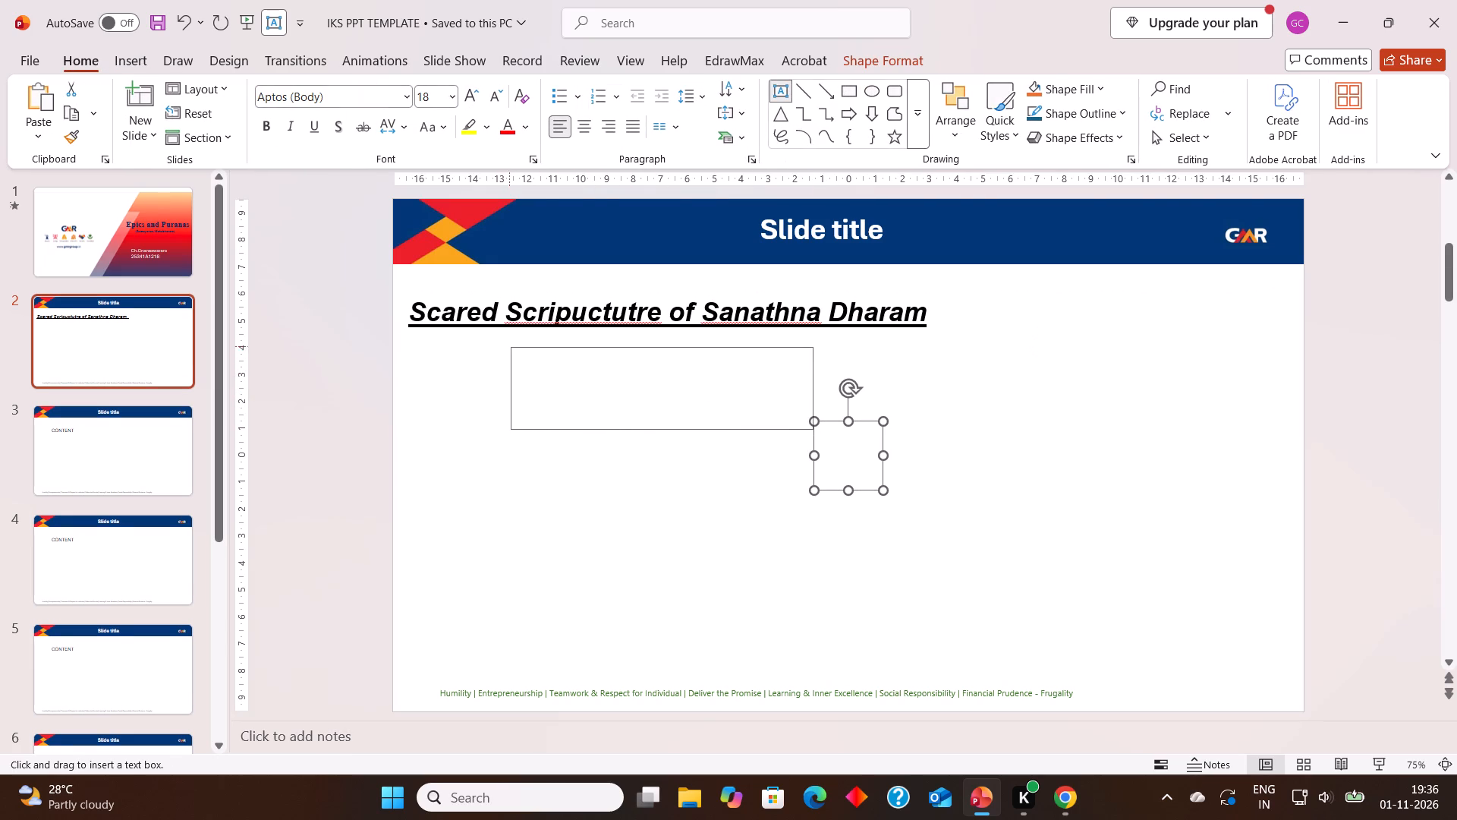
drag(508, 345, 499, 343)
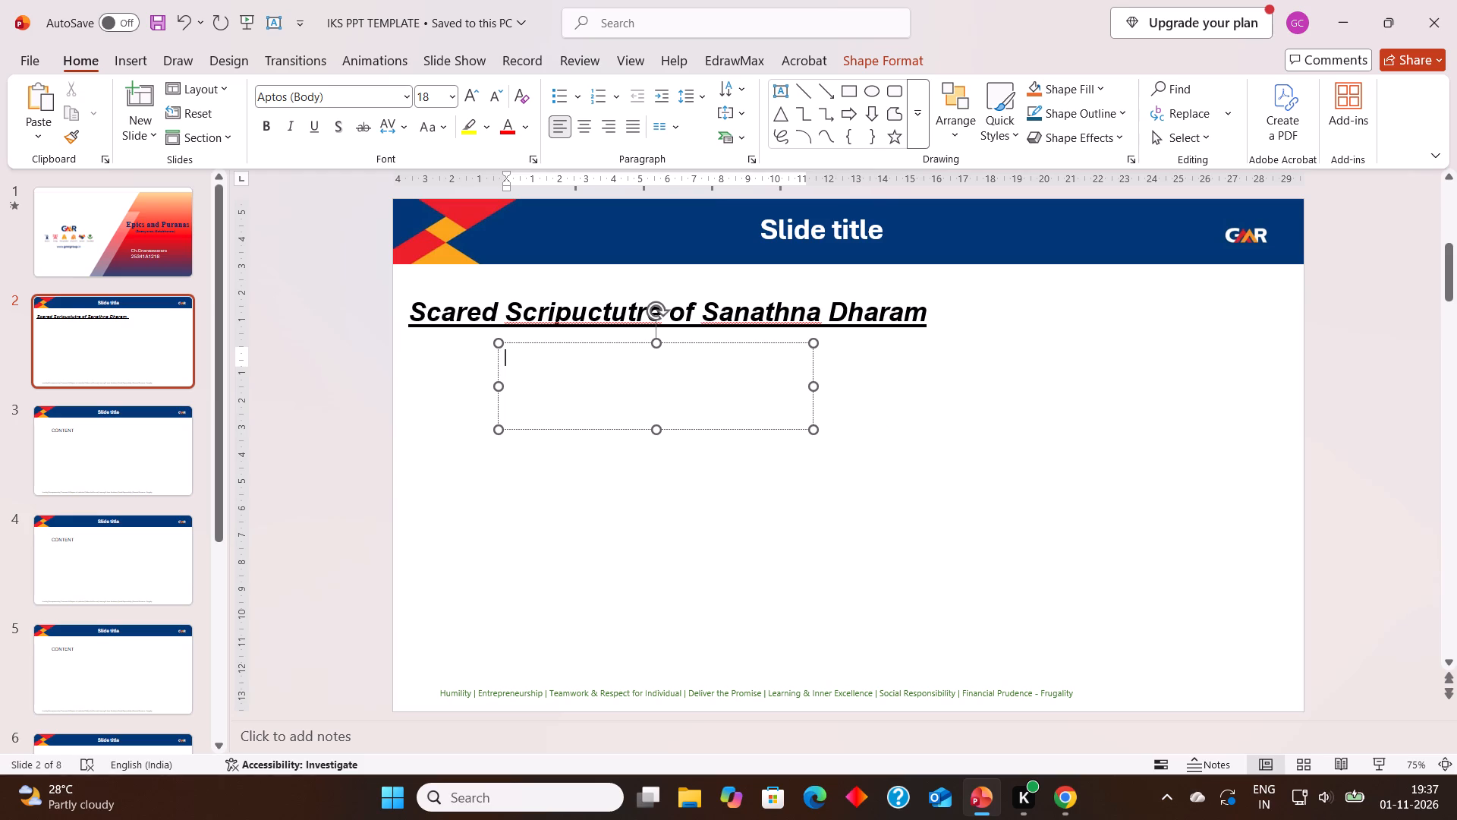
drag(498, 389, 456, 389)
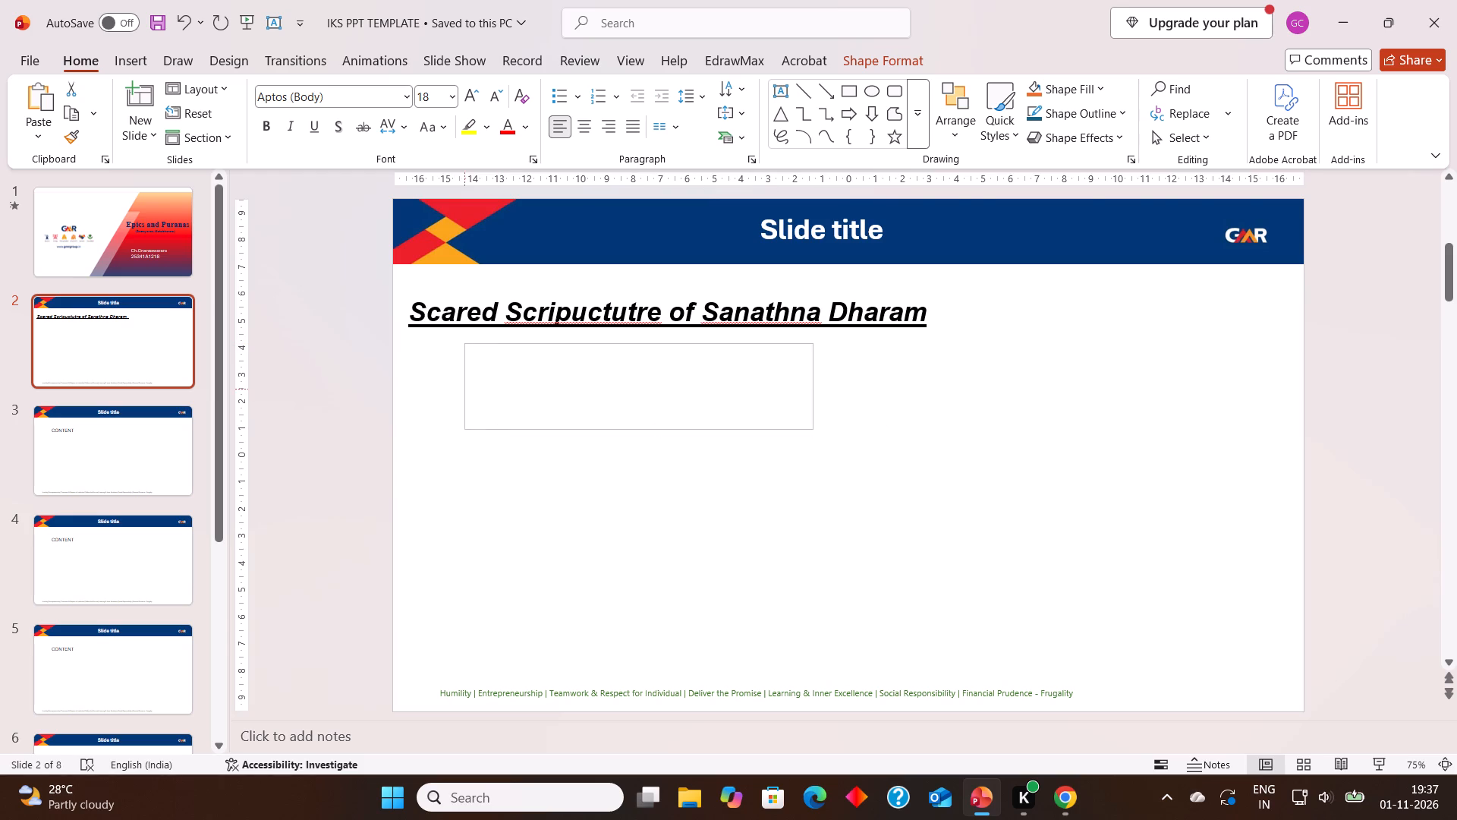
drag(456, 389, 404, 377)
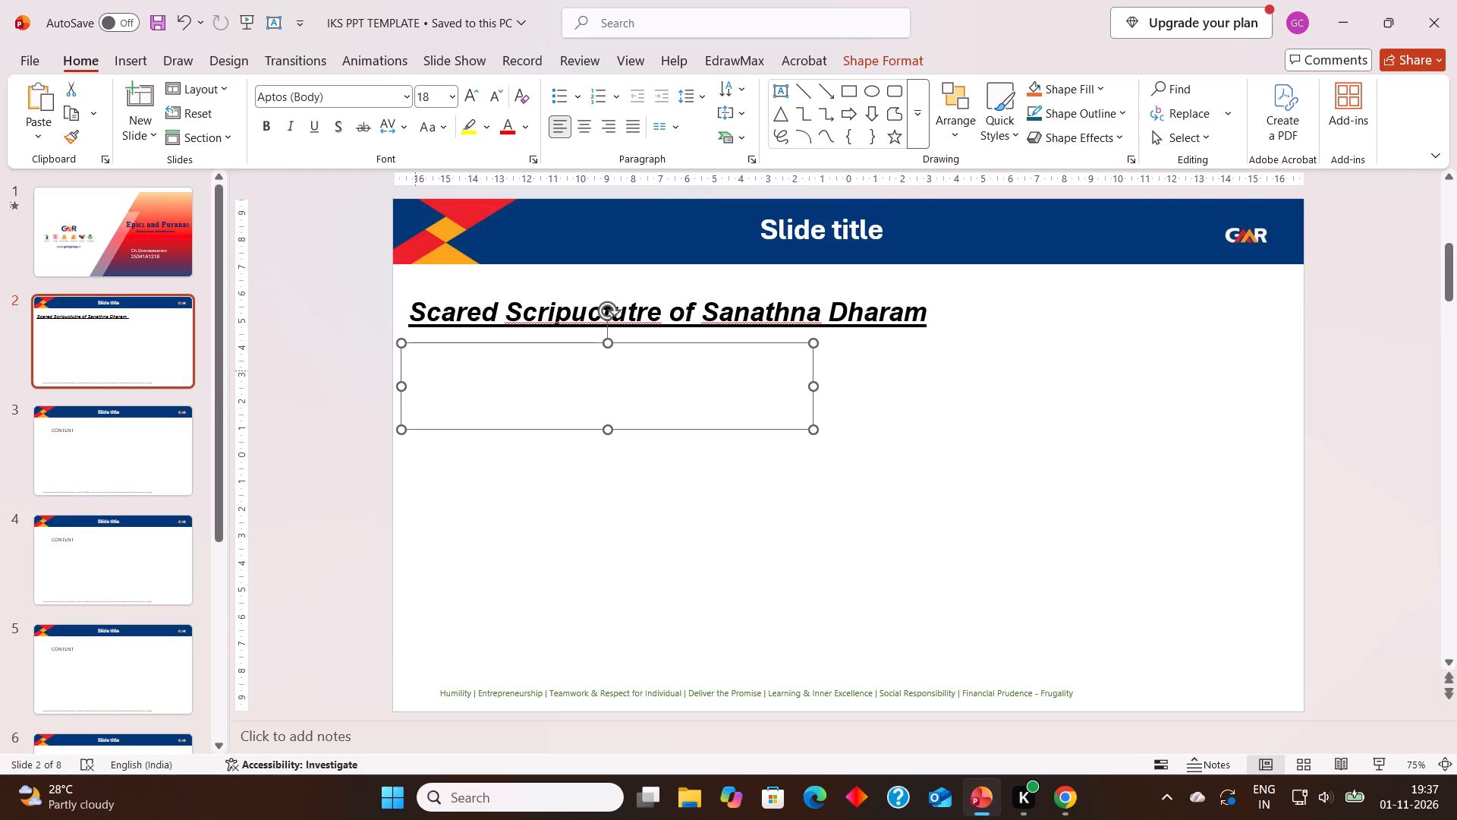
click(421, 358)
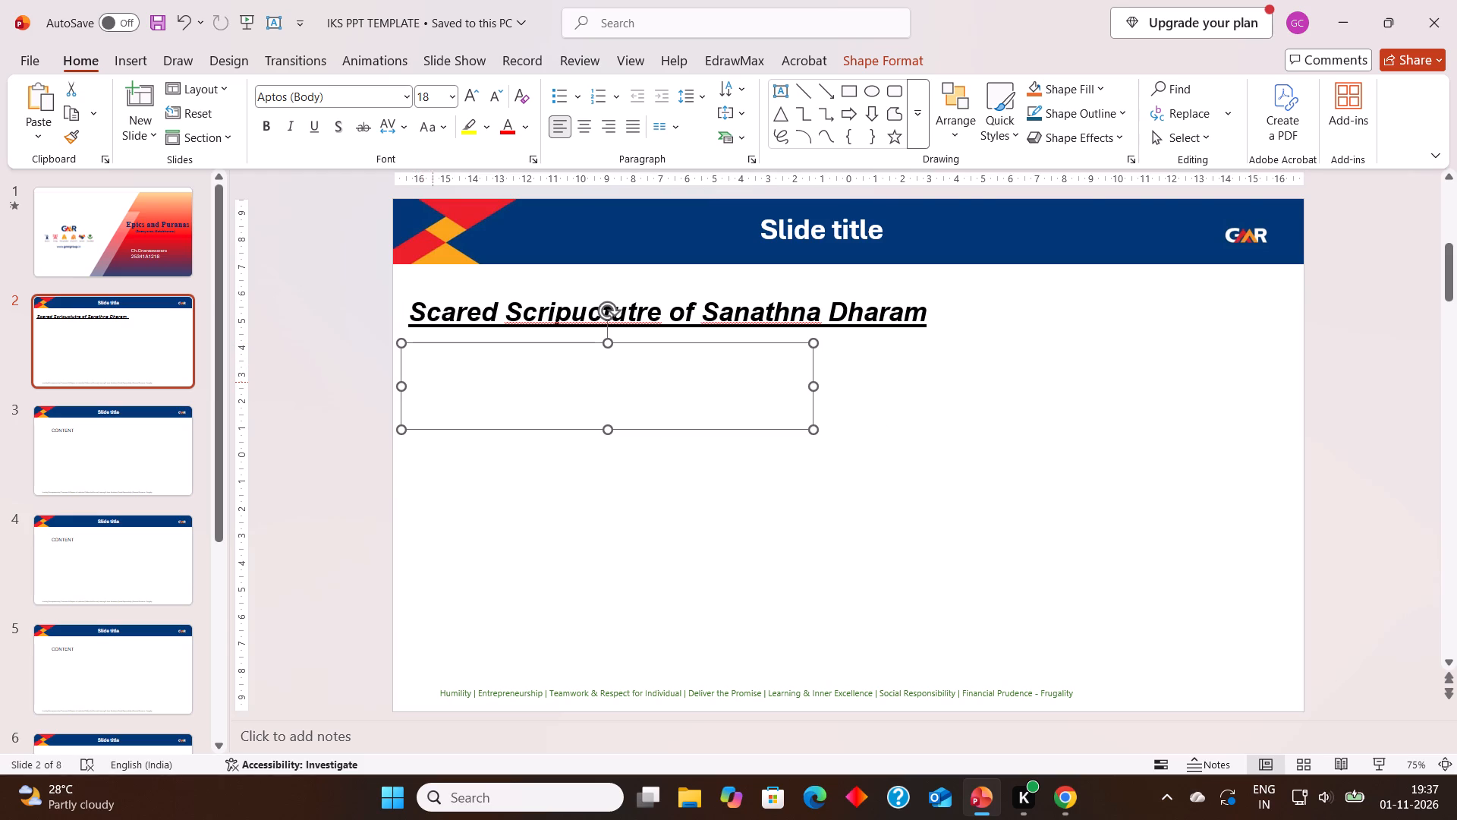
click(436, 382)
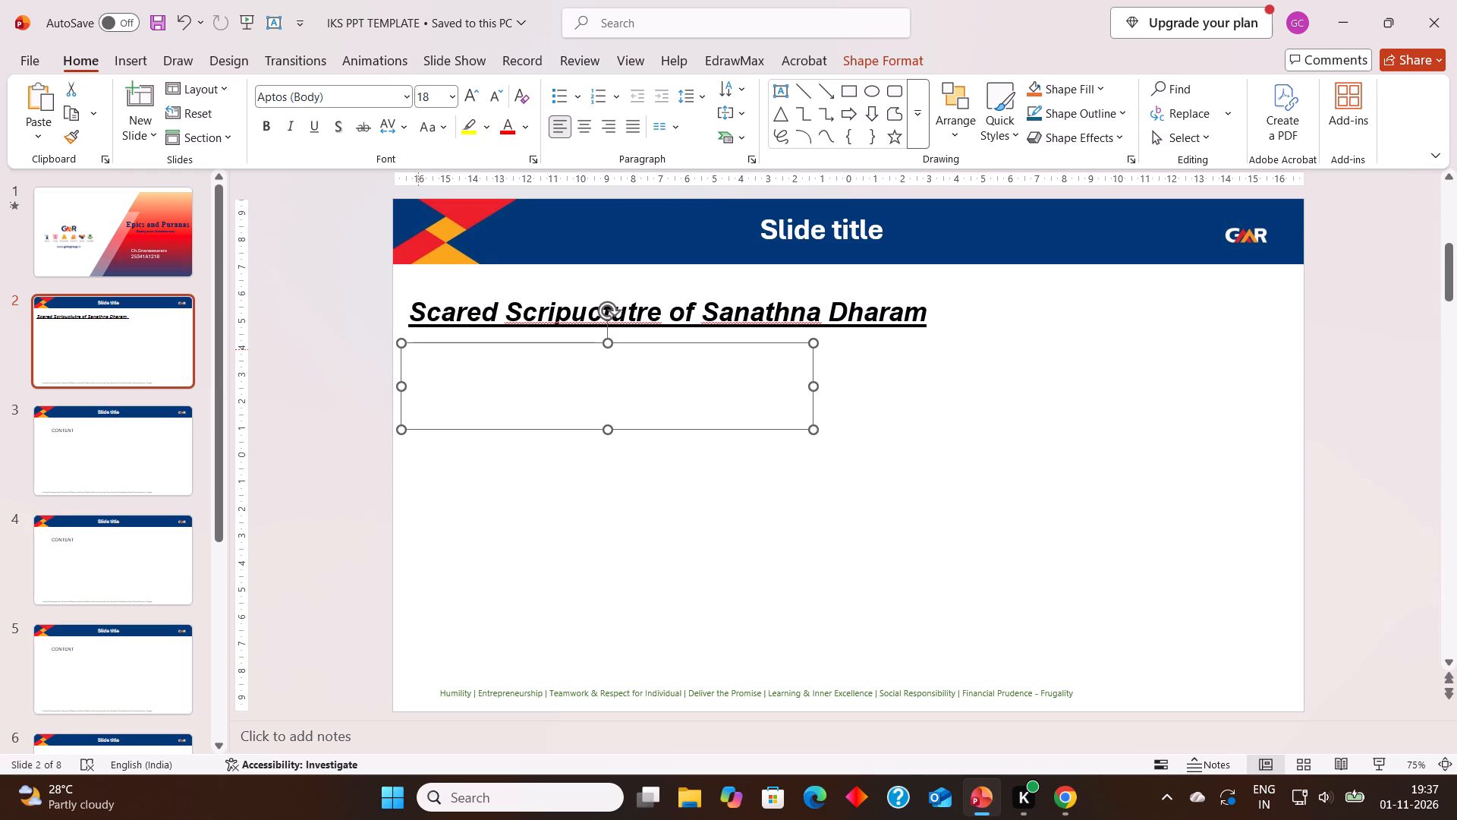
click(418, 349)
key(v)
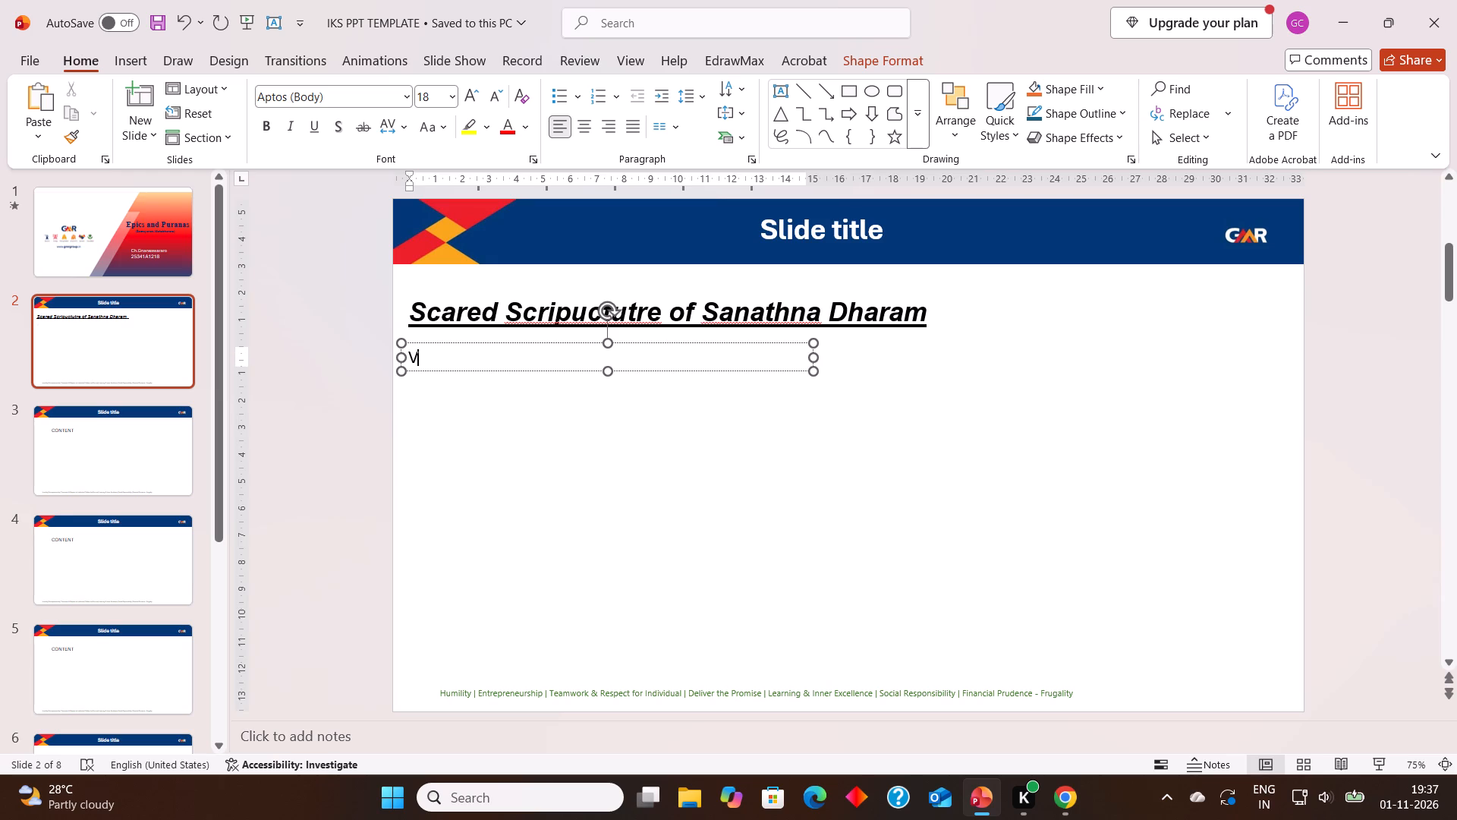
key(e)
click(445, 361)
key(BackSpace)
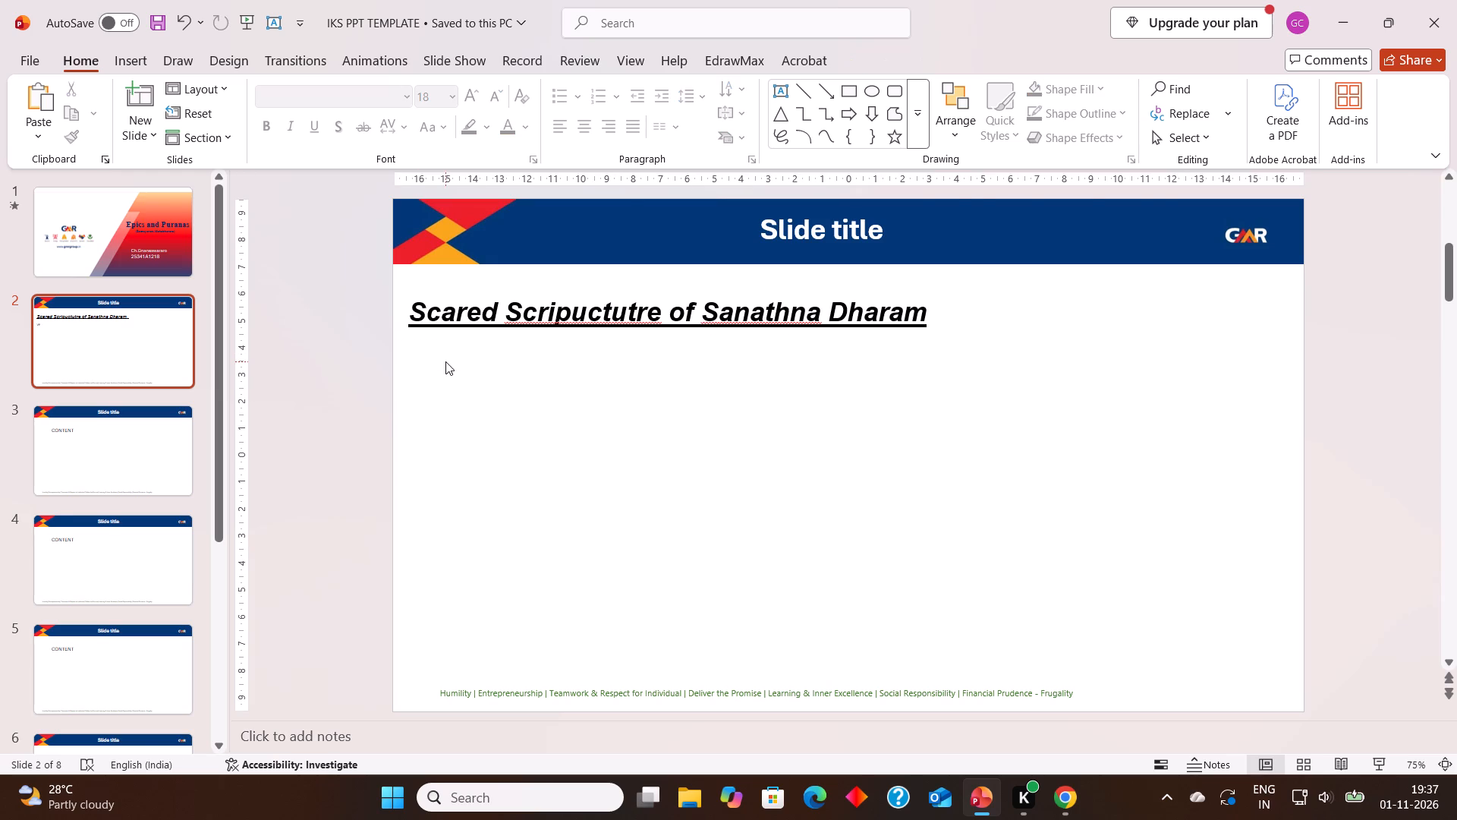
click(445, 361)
Insert a one-line text box on slide 2 just below the heading, starting at the heading's left edge and spanning about half its width.
click(188, 58)
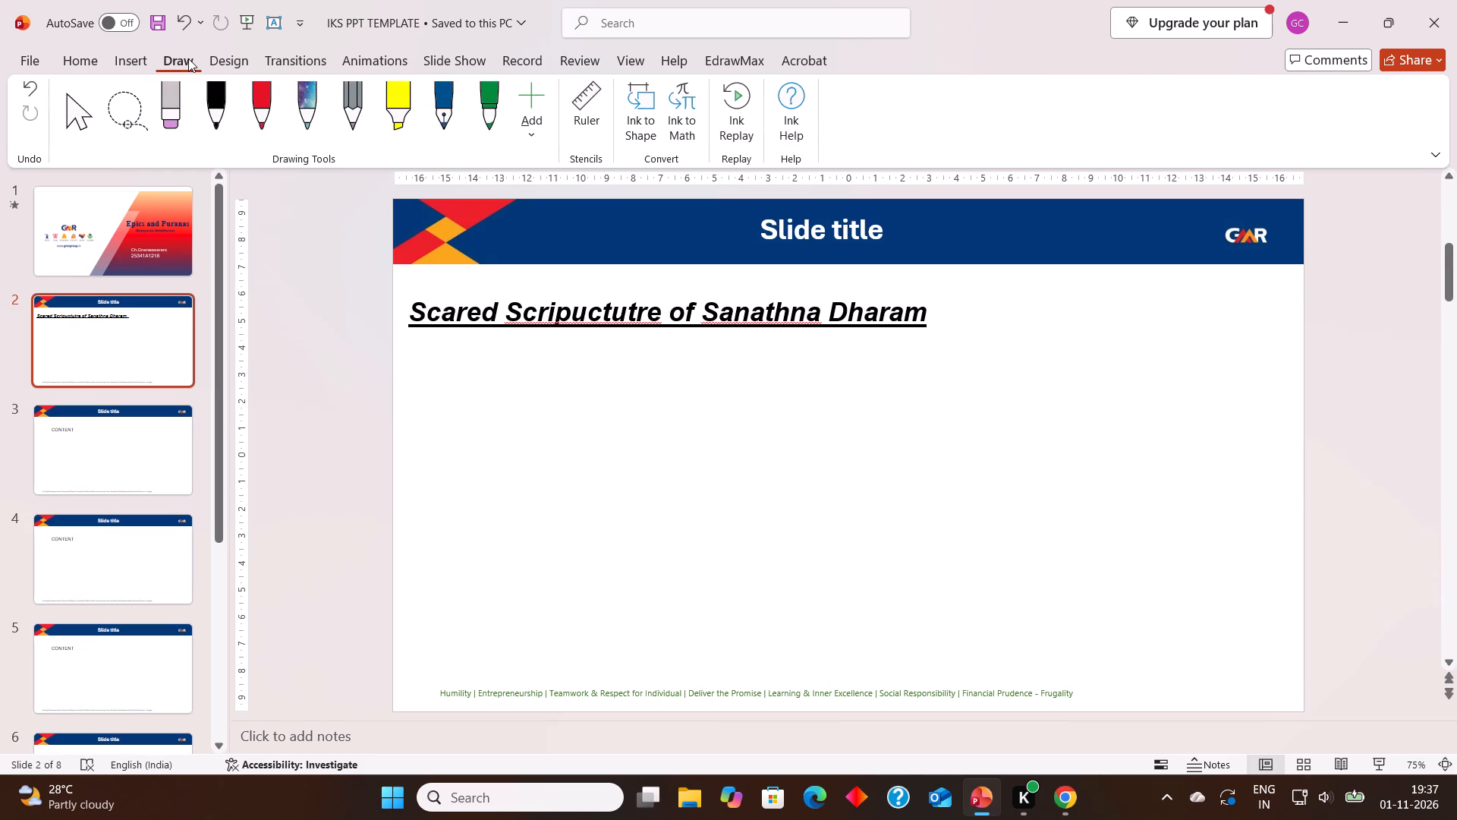
click(127, 50)
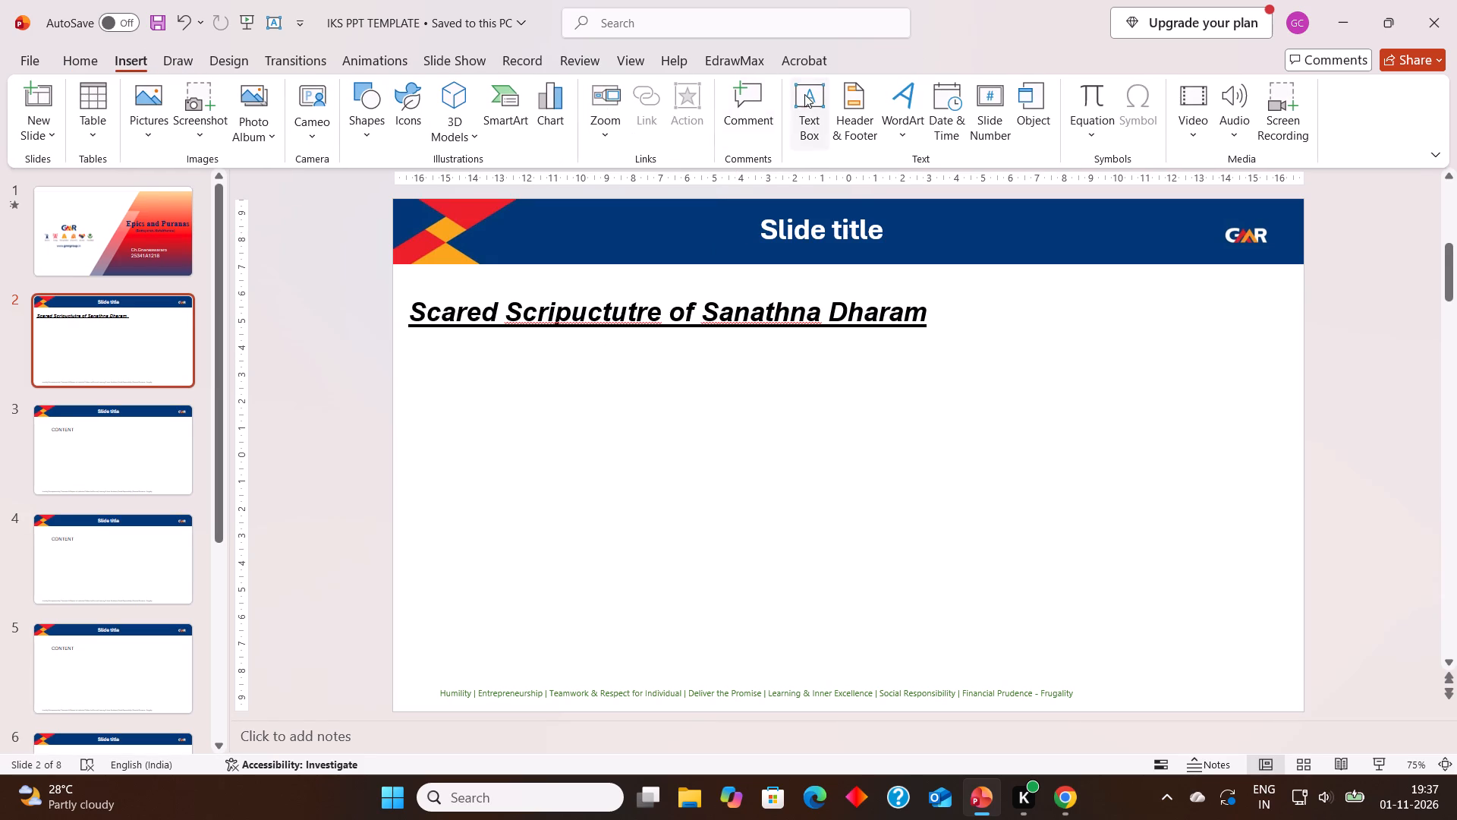
click(808, 97)
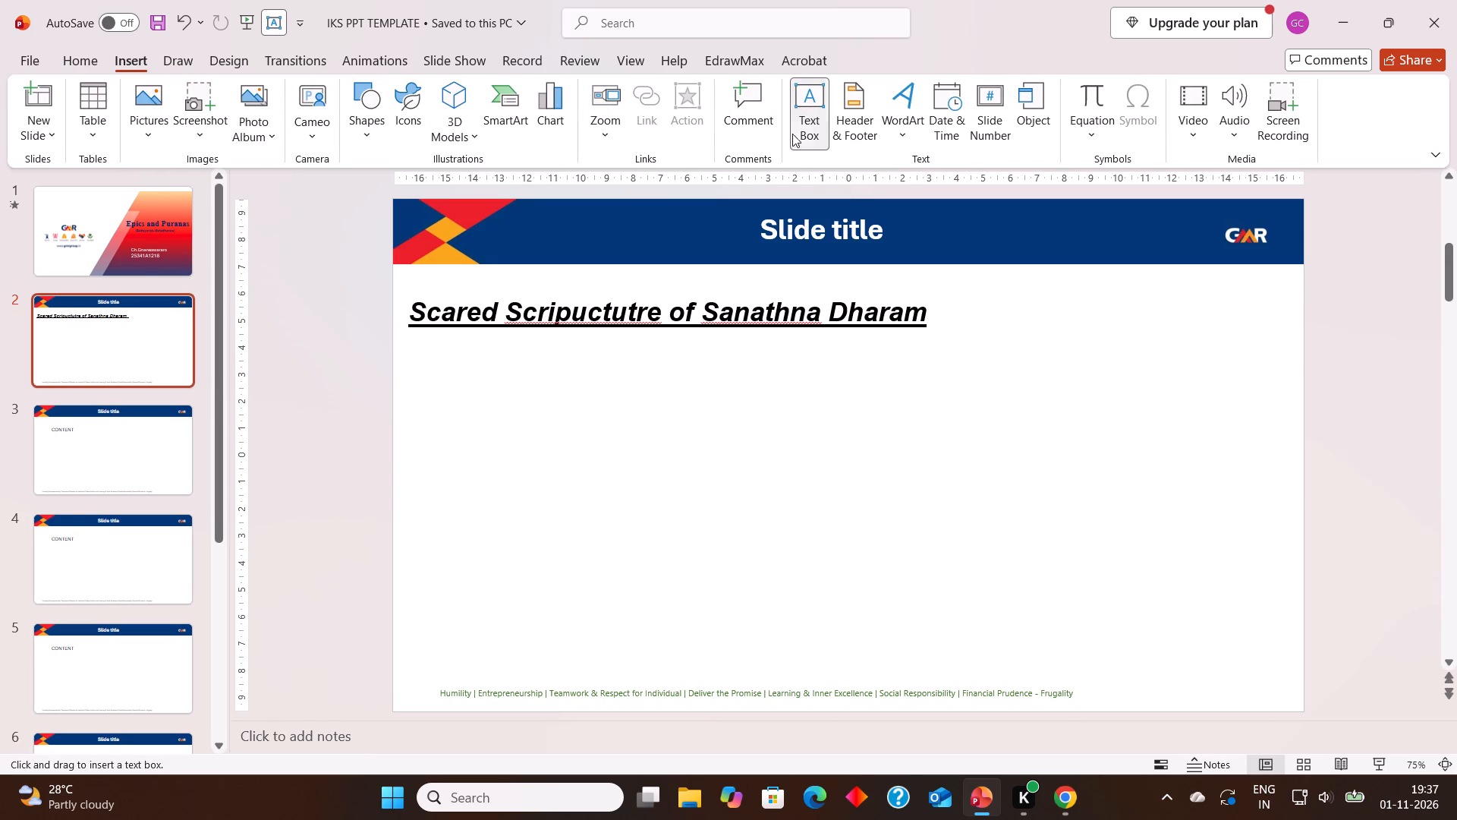
click(471, 362)
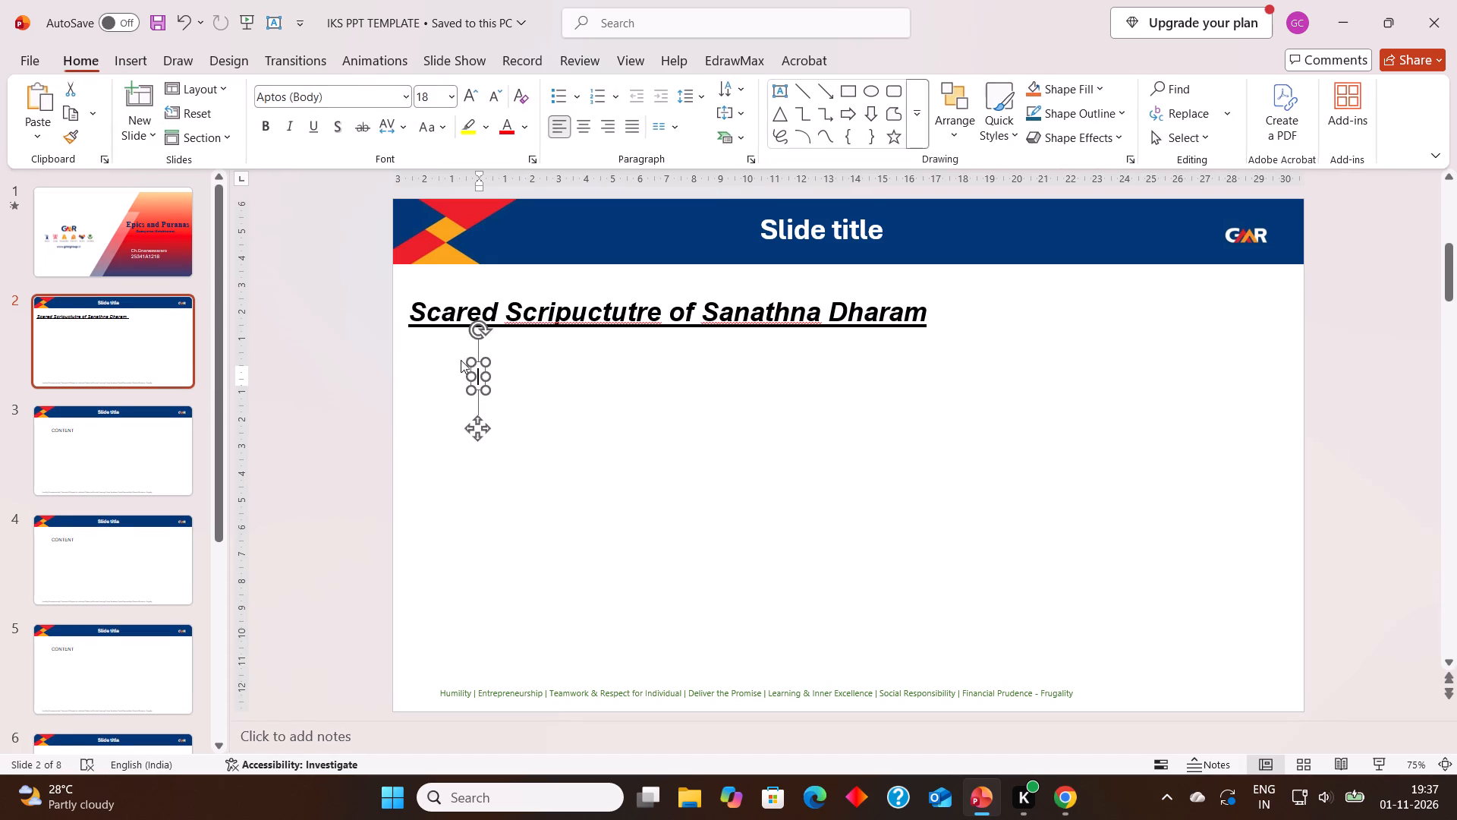
drag(476, 377, 411, 367)
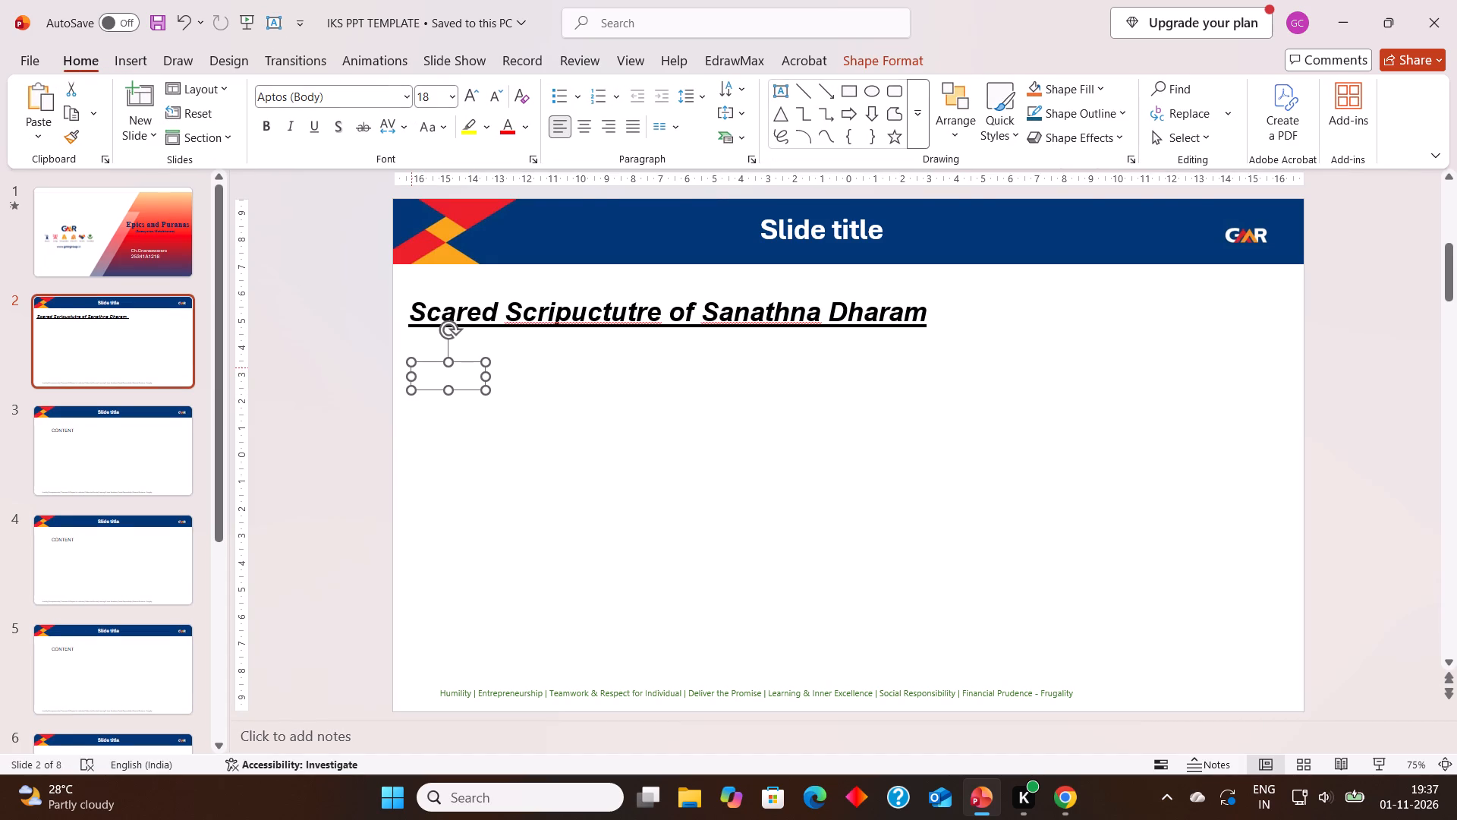
drag(450, 359, 455, 330)
drag(486, 372, 500, 368)
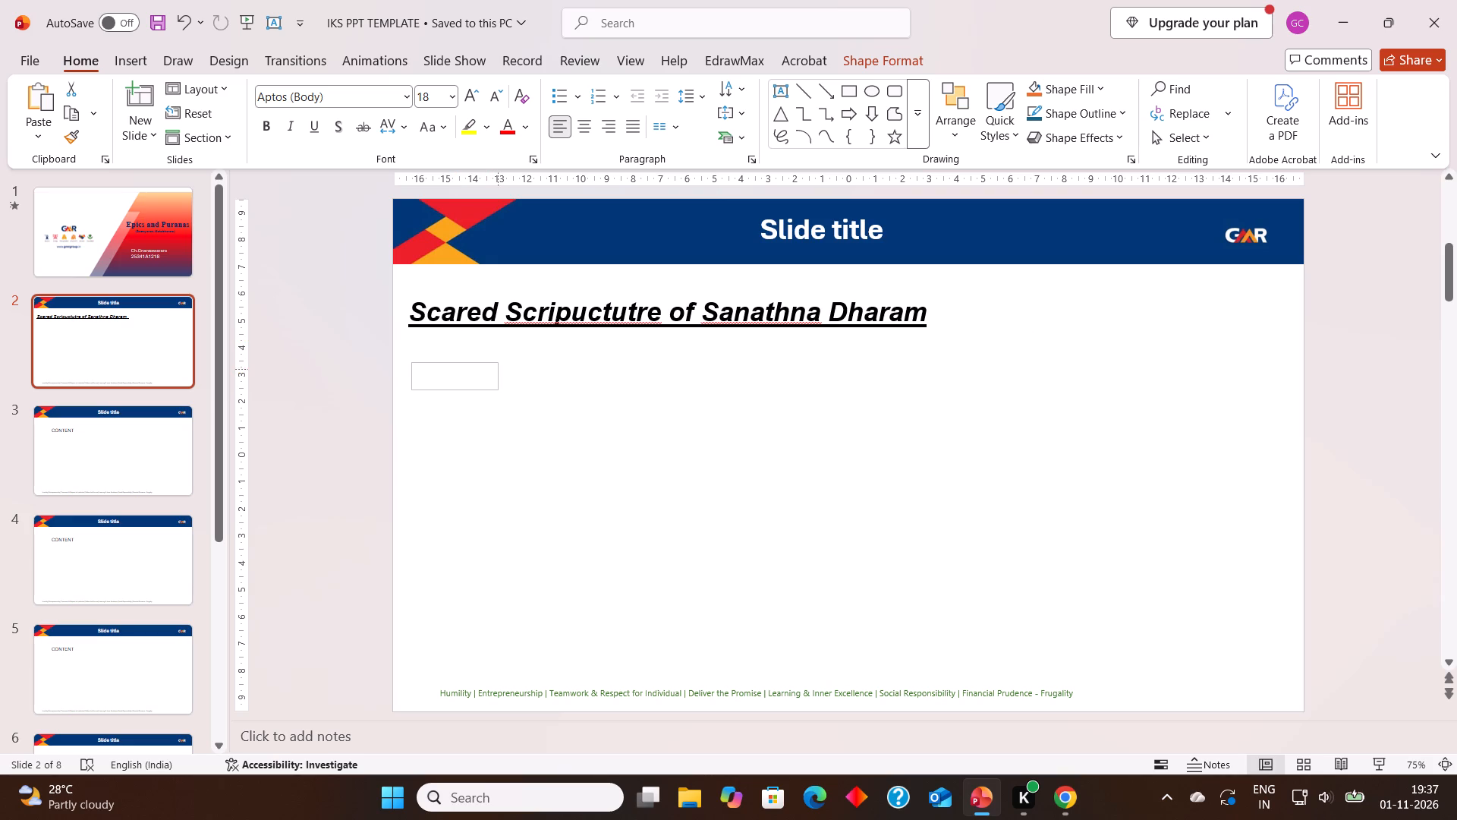
drag(500, 368, 676, 345)
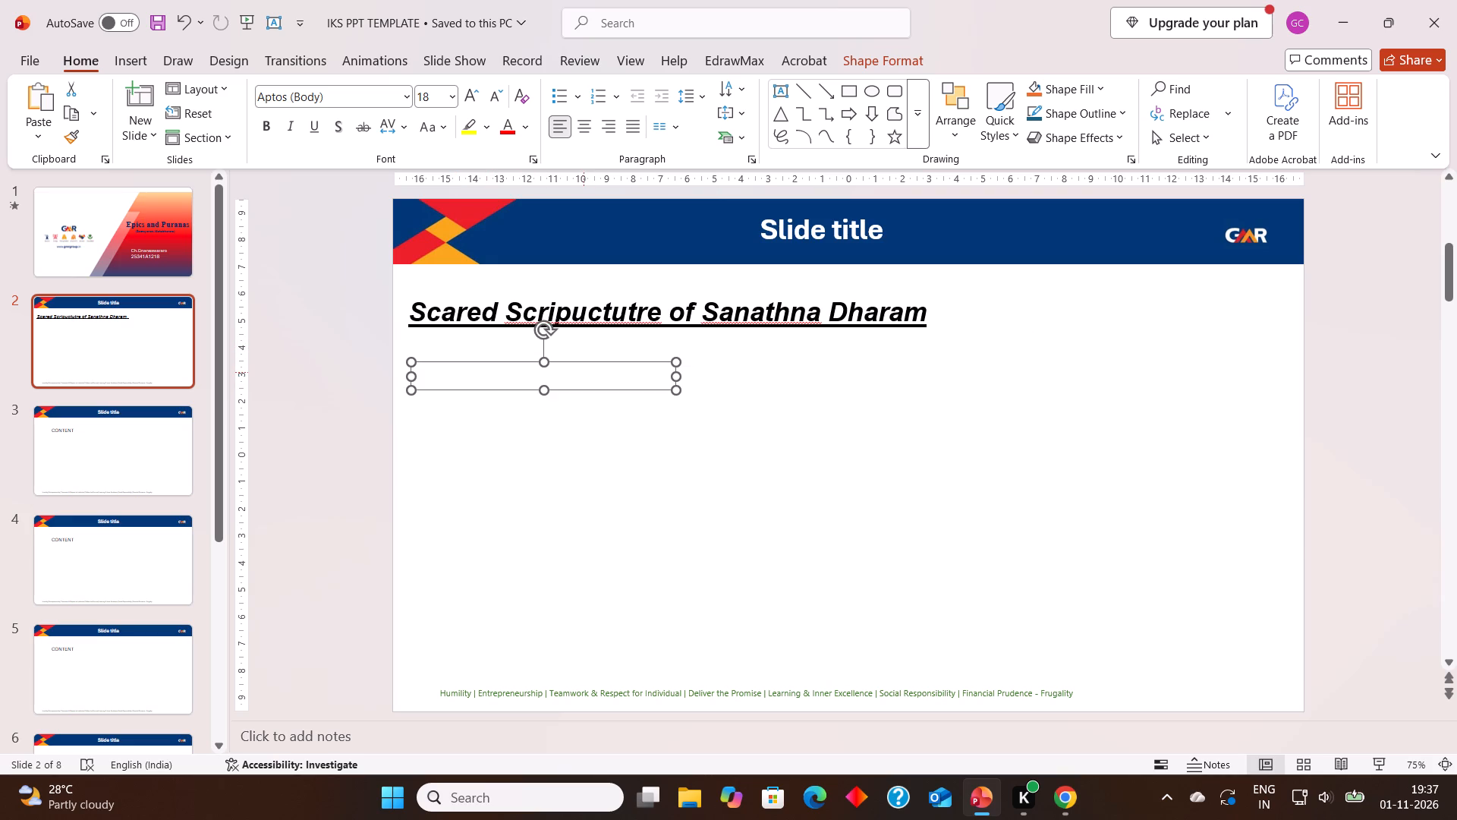
Enter "4 VEDAS" in the new text box below slide 2's heading.
click(584, 372)
key(4)
key(space)
text(VE)
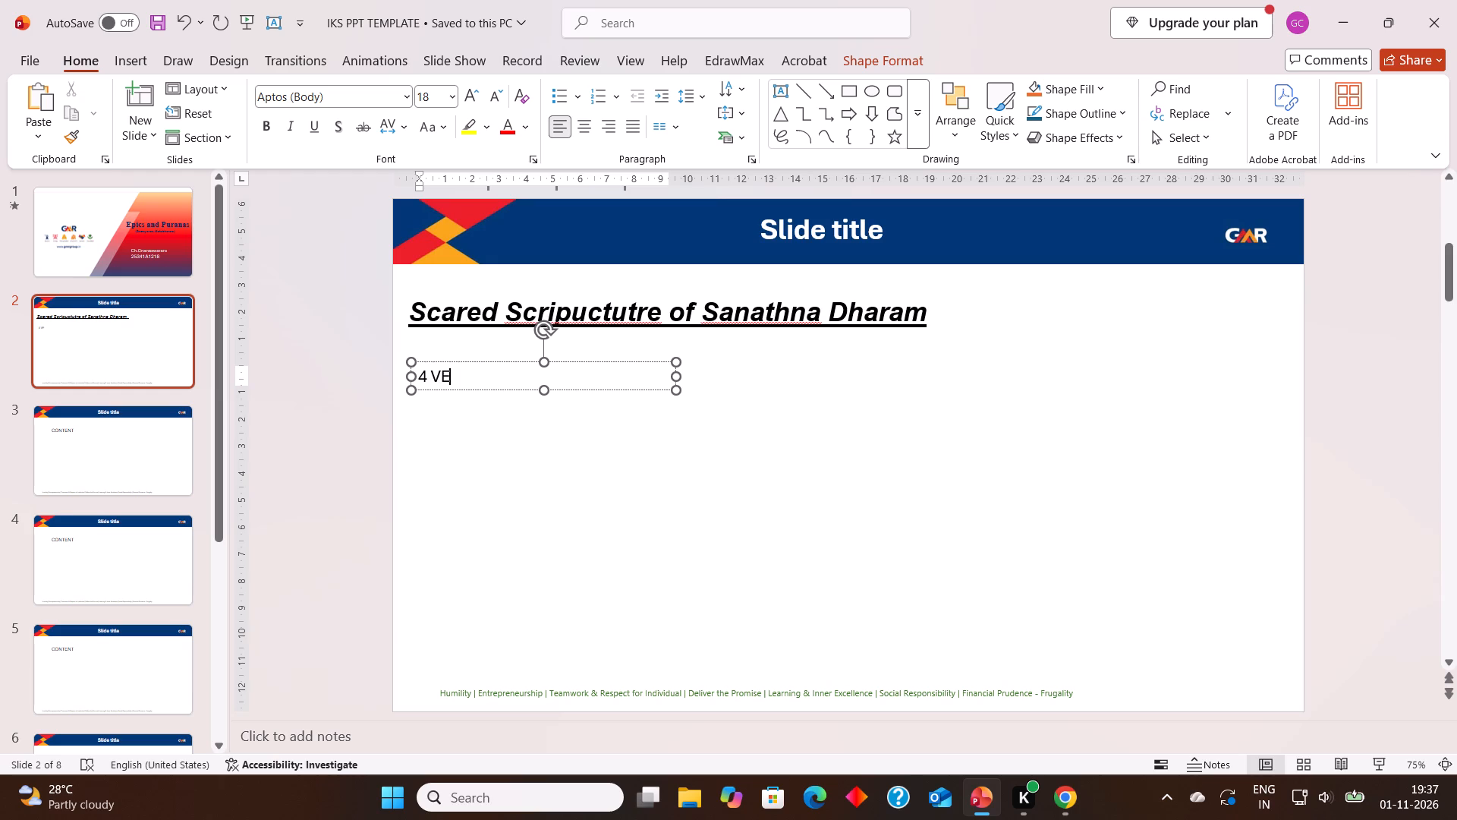
text(DAS)
click(492, 382)
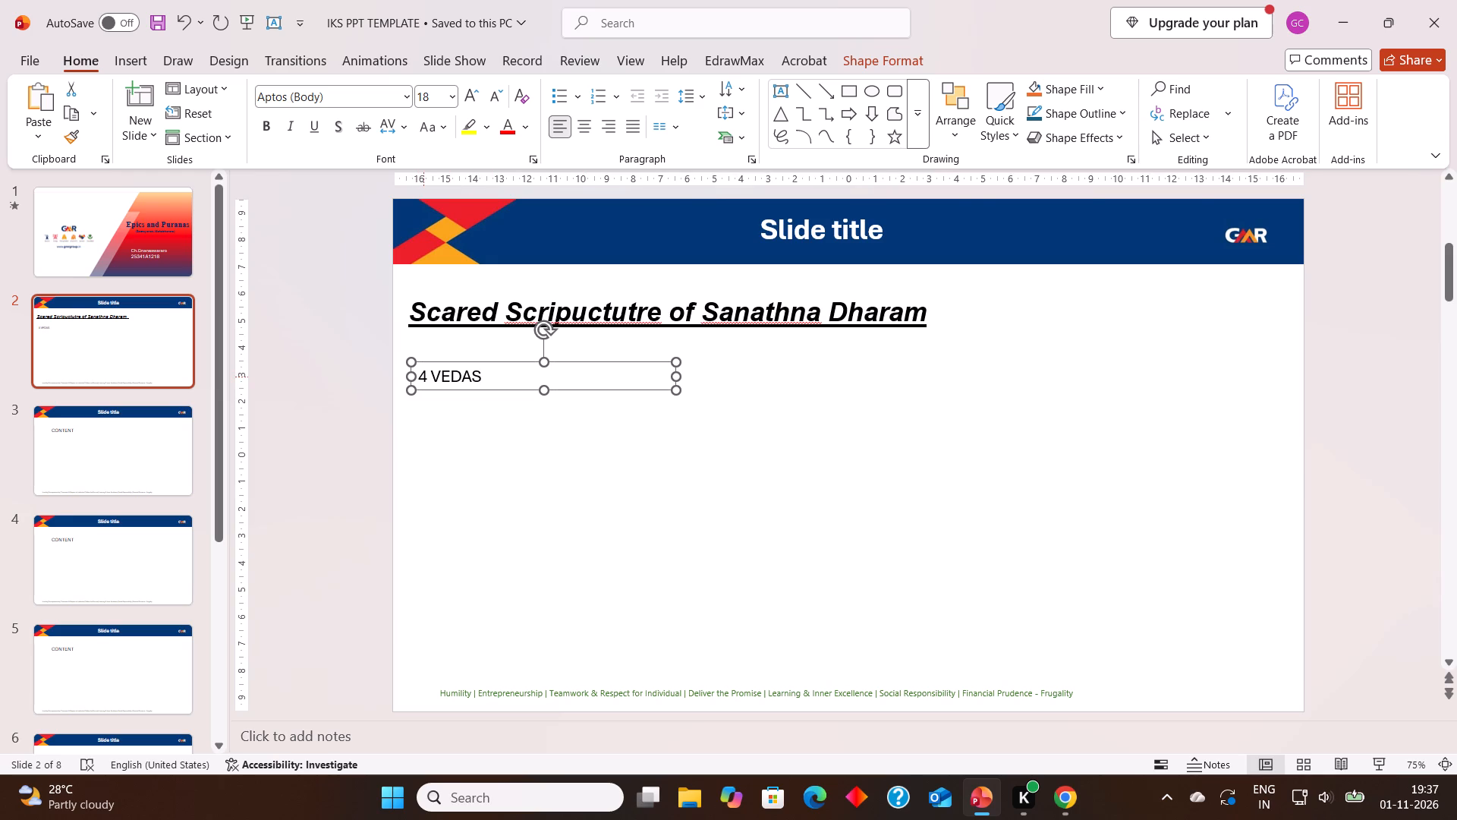
Format the "4 VEDAS" text at size 24 in Arial Rounded MT Bold and leave the text box.
drag(423, 377, 480, 372)
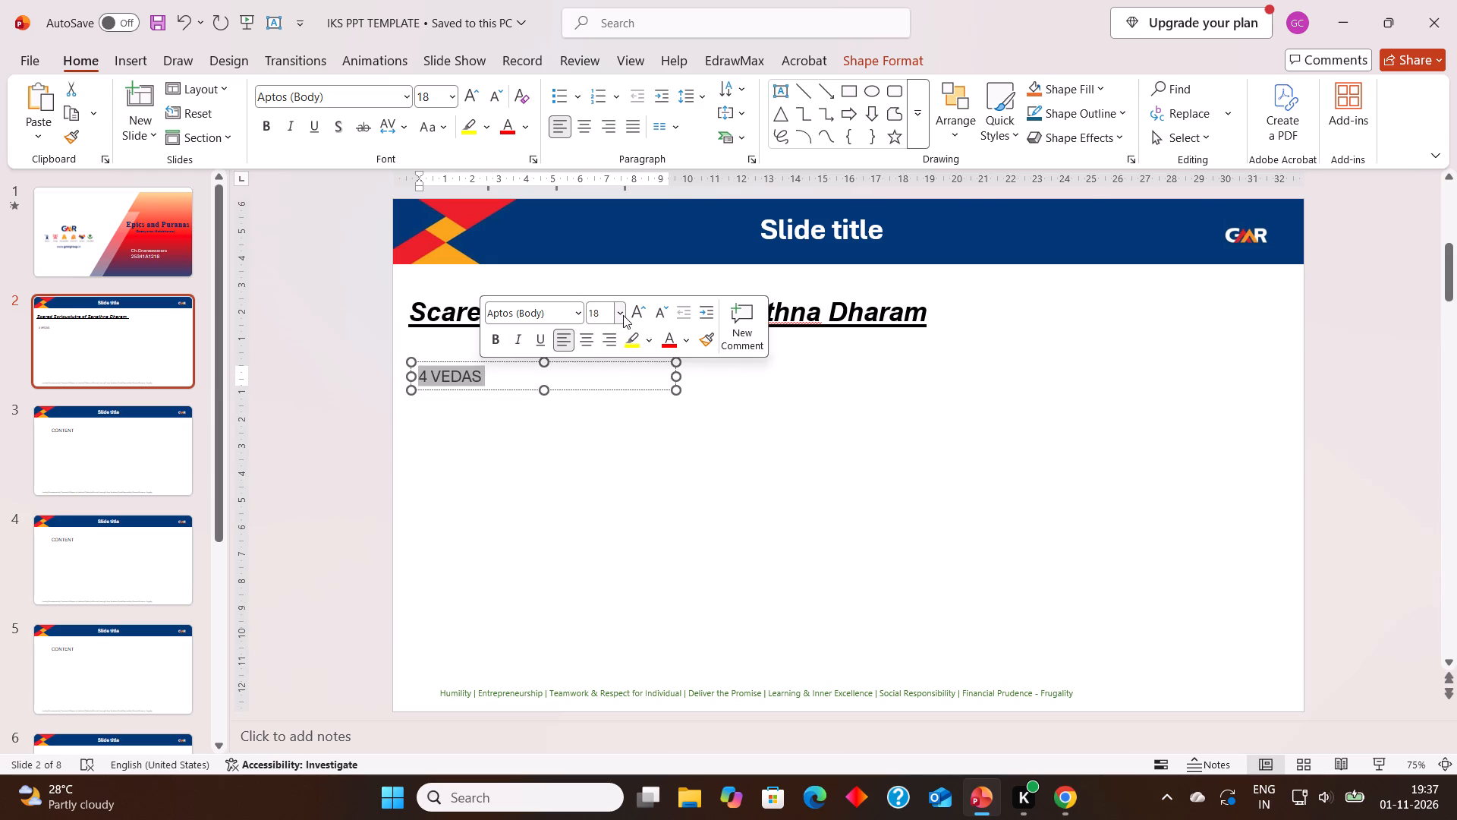
click(623, 315)
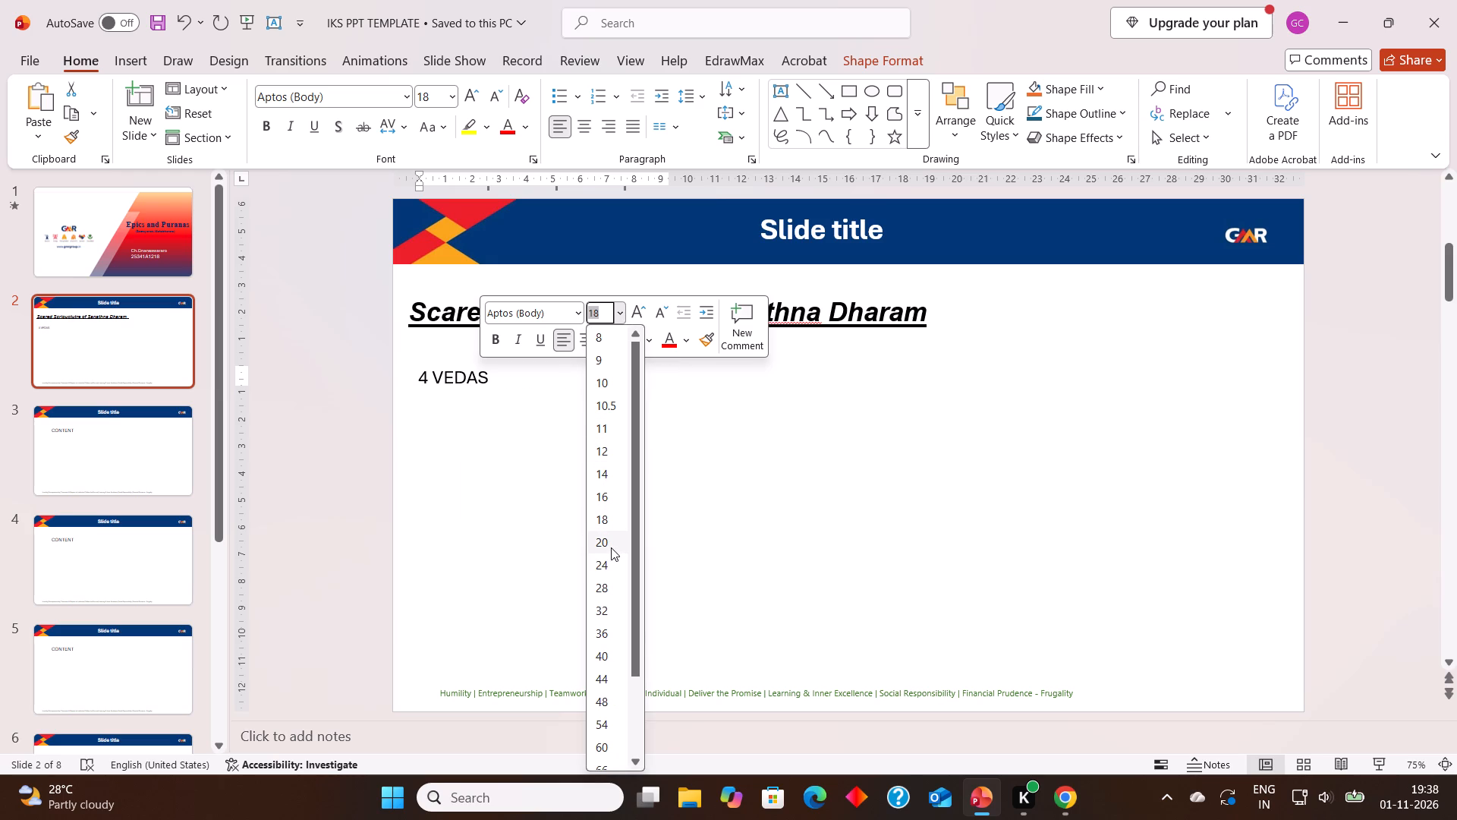
click(611, 574)
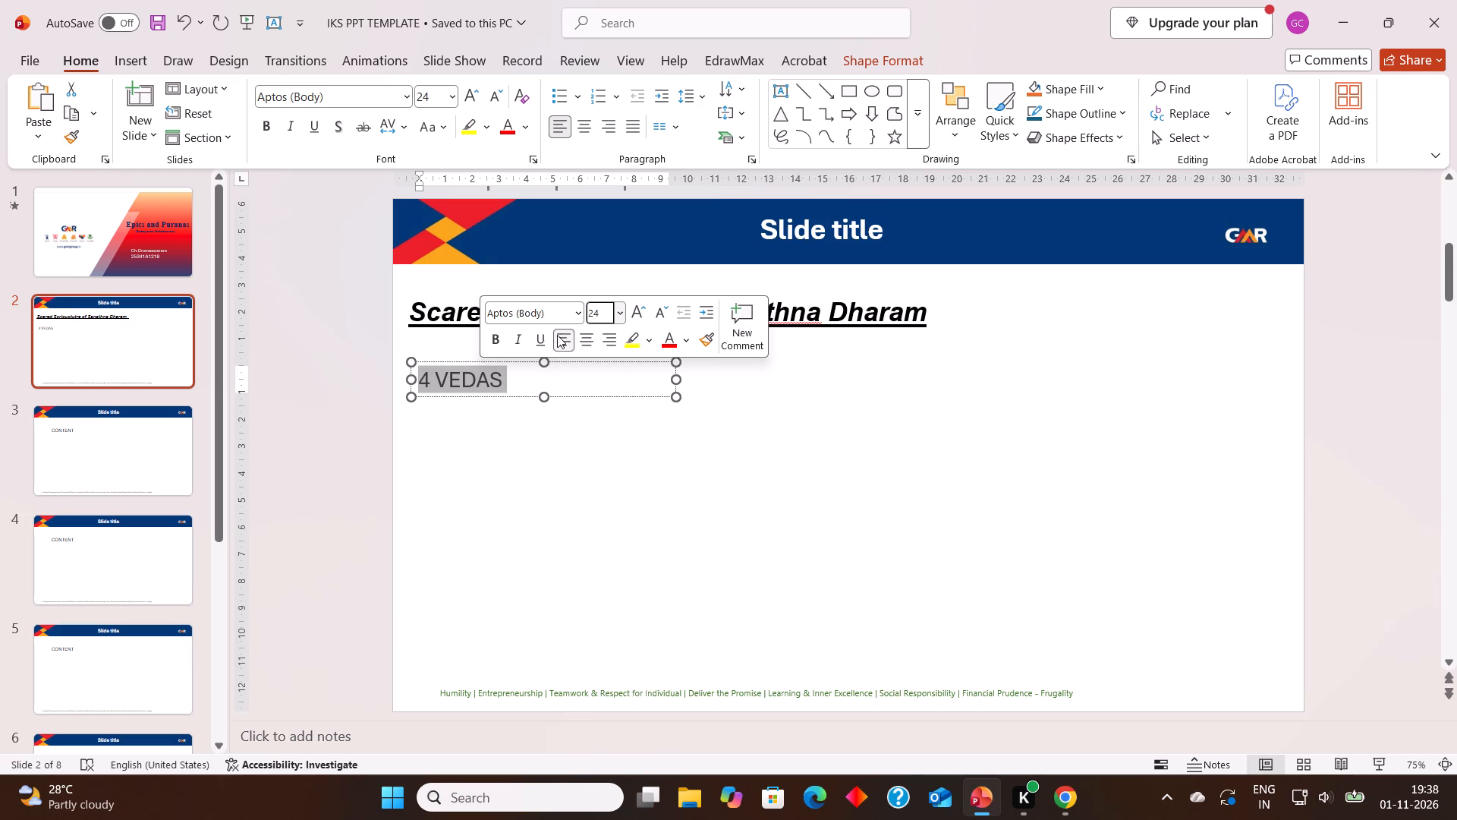
click(576, 317)
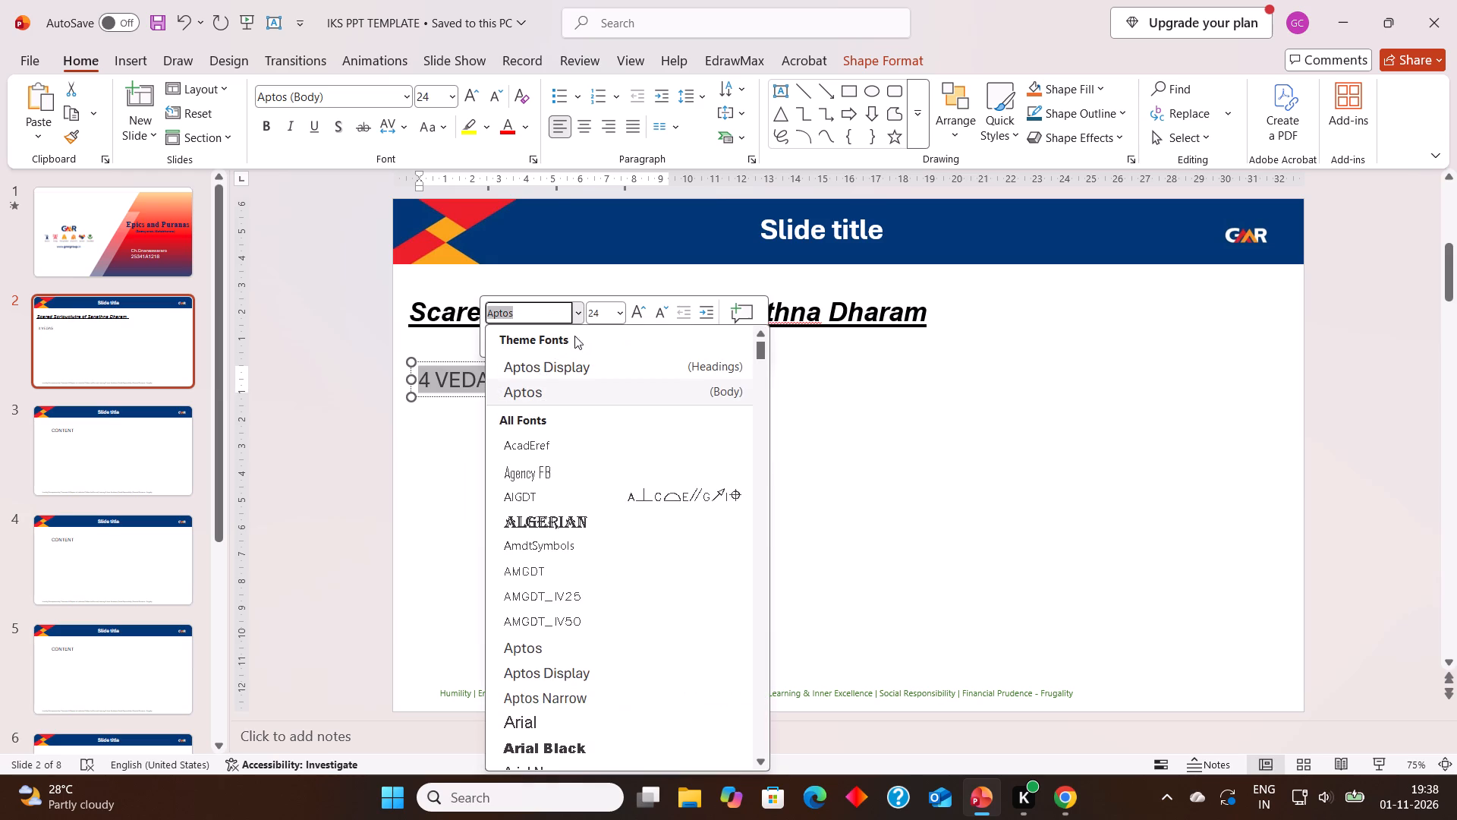
click(574, 337)
scroll(587, 486, down, 1)
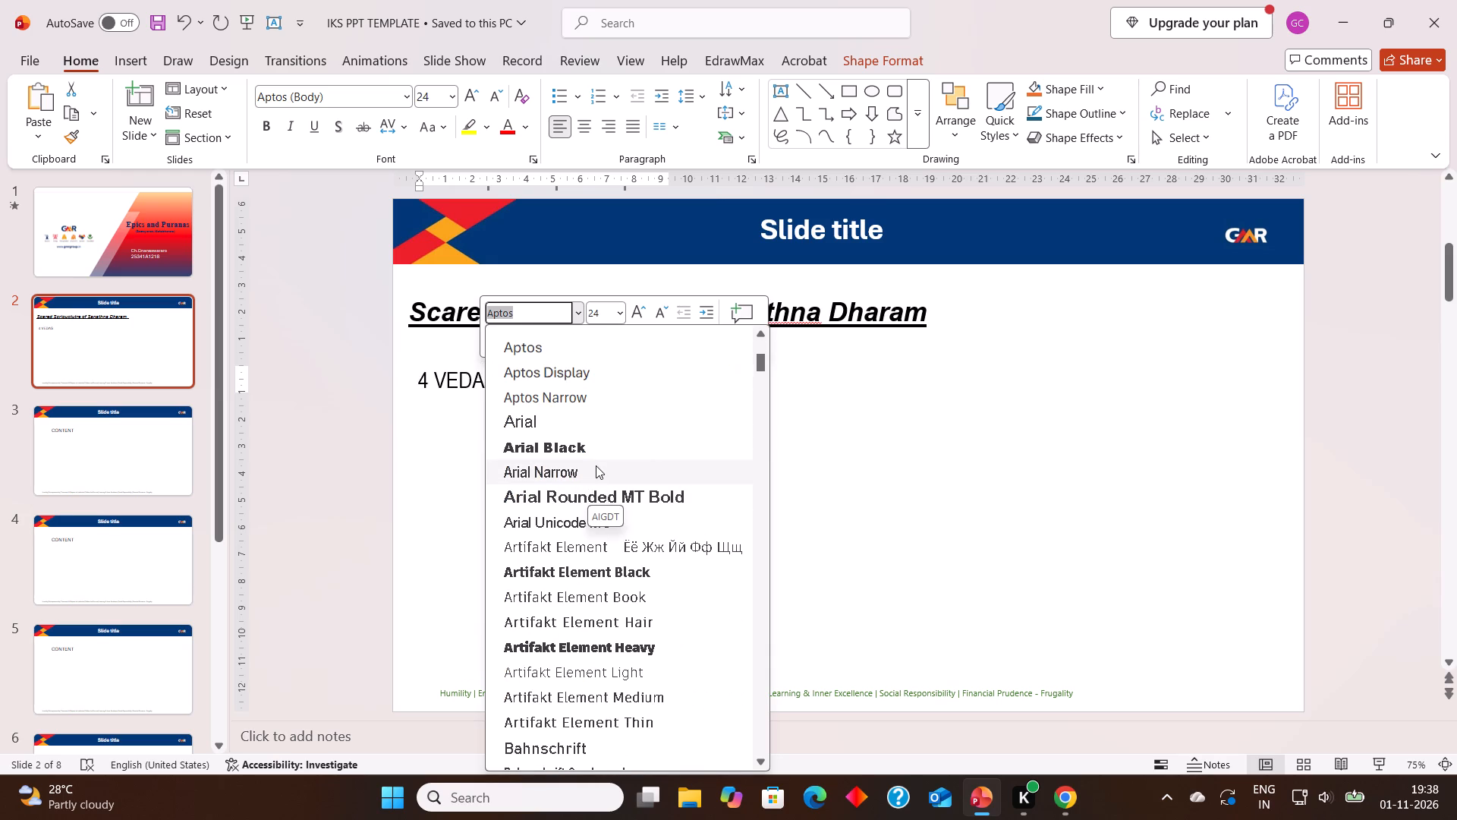
click(598, 490)
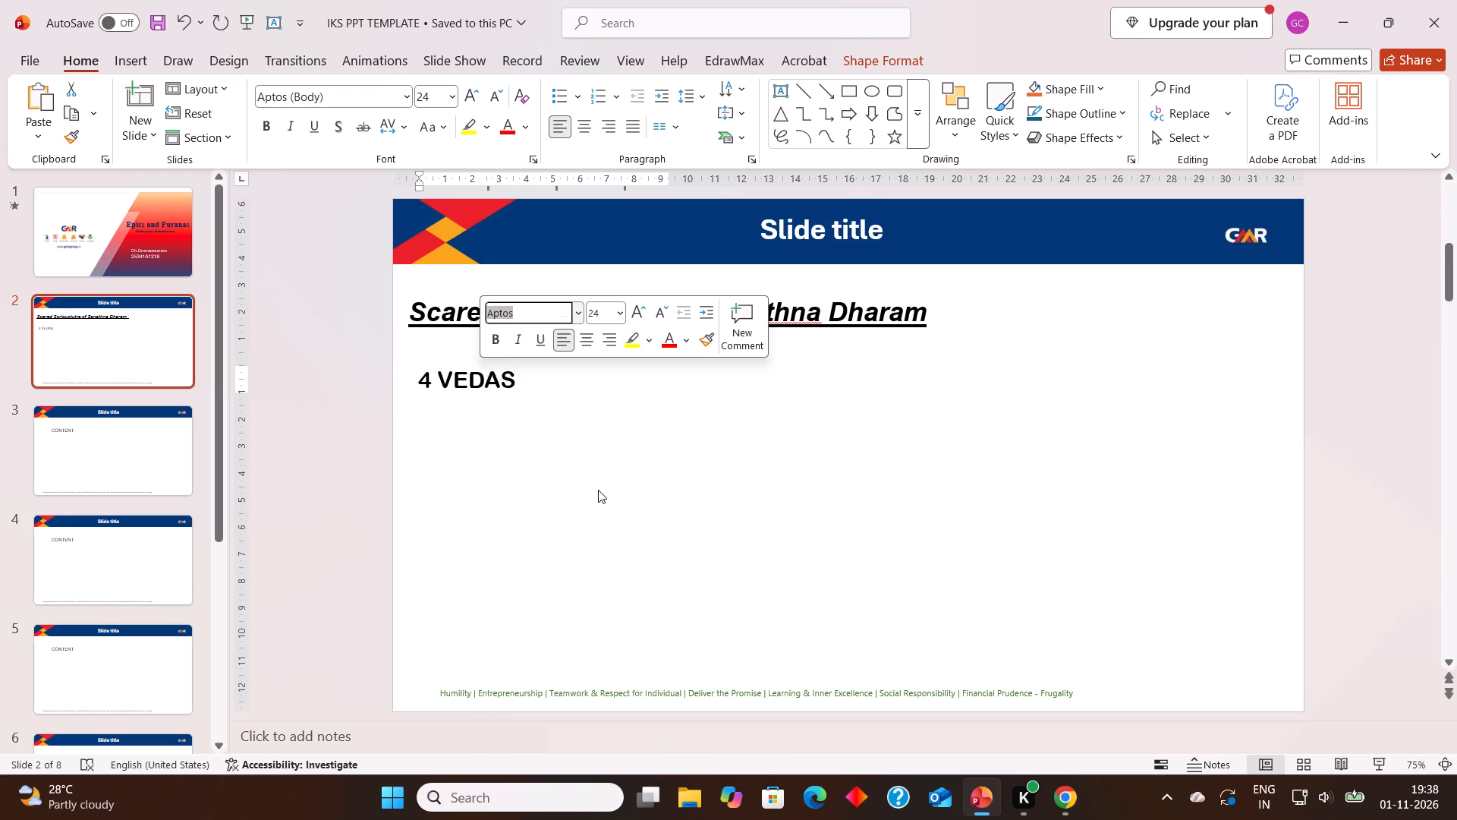
click(494, 444)
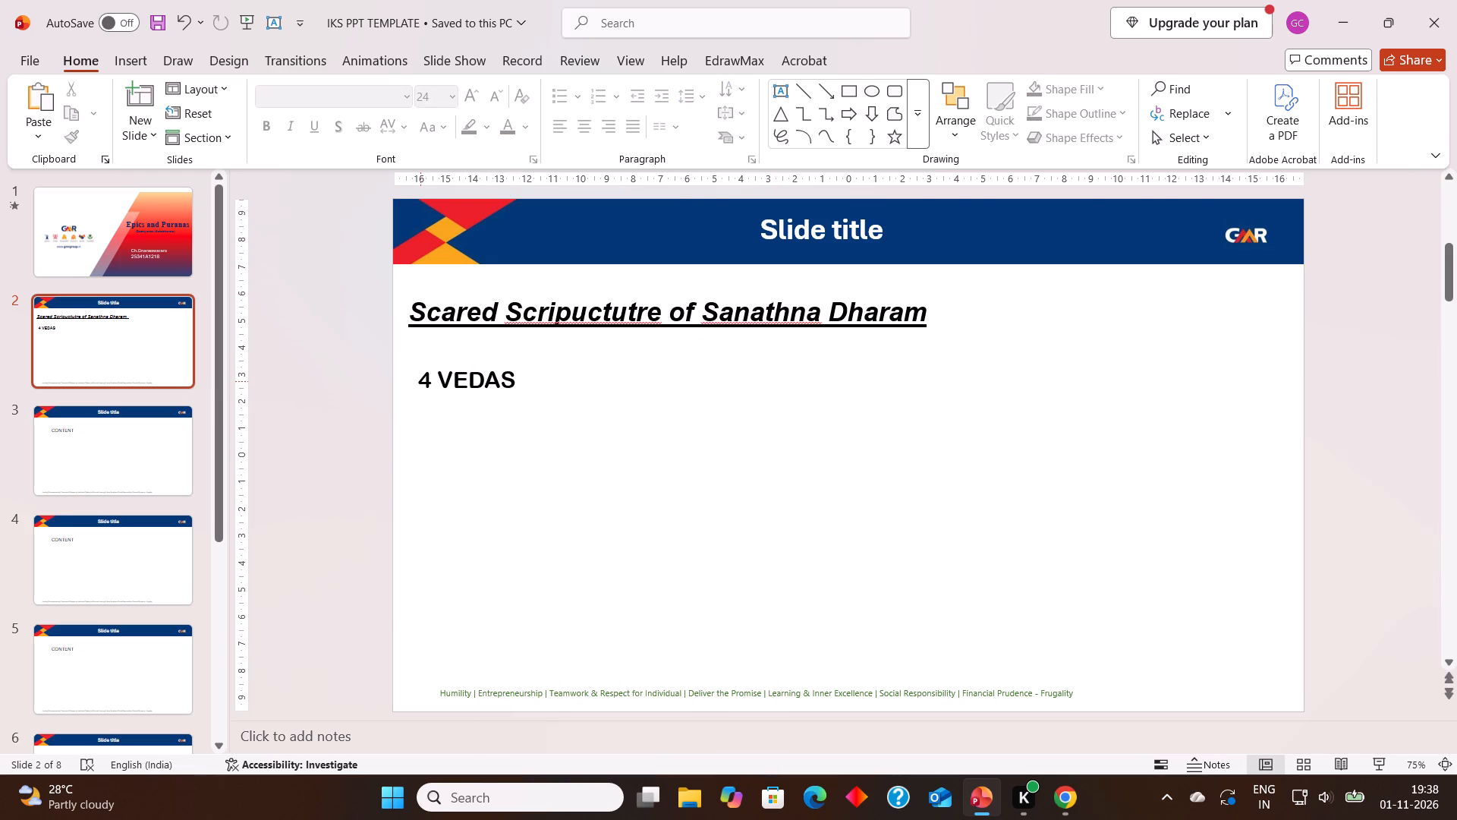
click(423, 403)
click(493, 440)
Insert a one-line text box below "4 VEDAS" on slide 2, starting near that text's left edge and reaching about mid-slide.
click(130, 65)
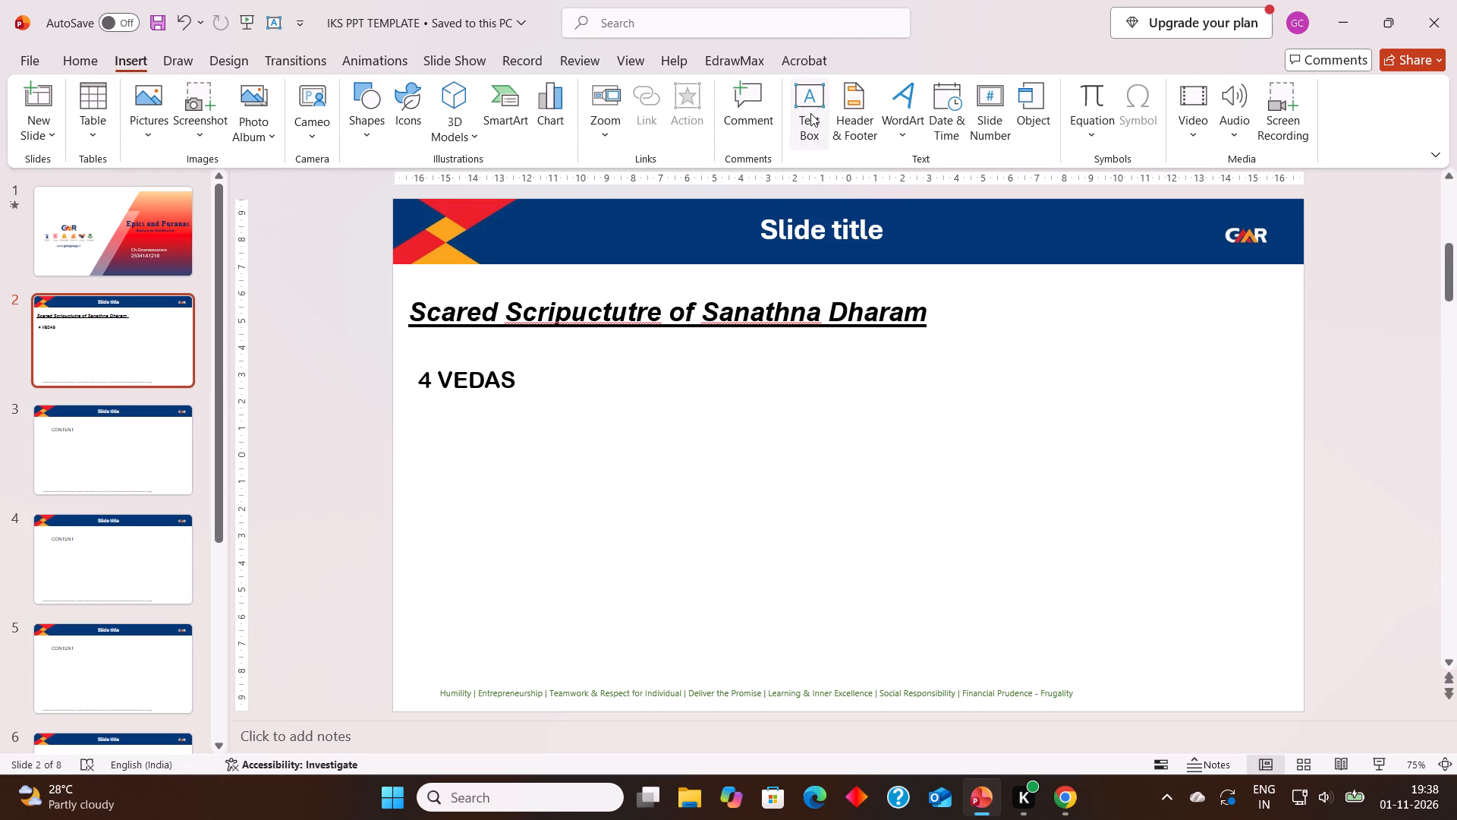
click(810, 113)
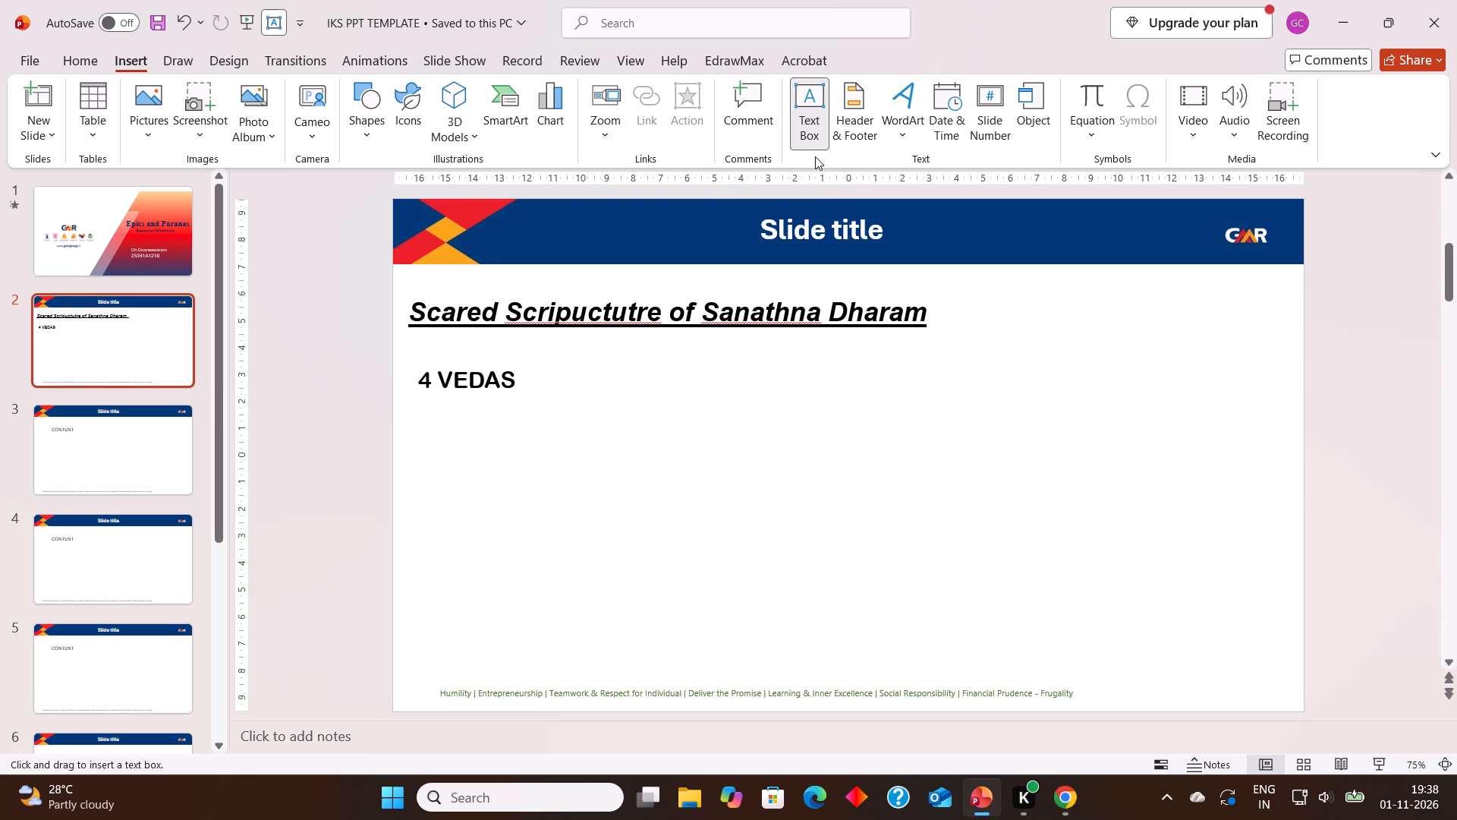
click(810, 132)
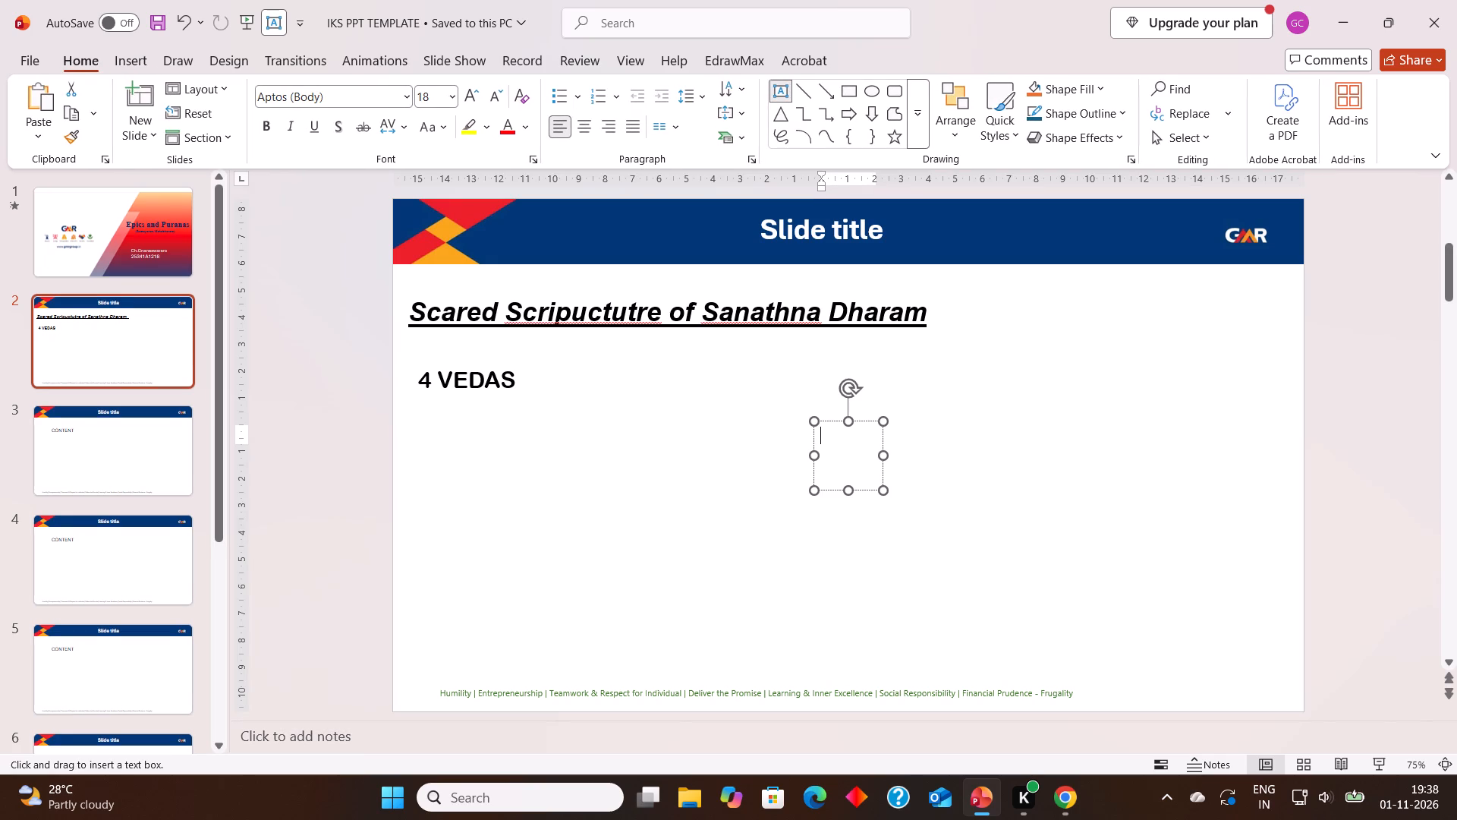
drag(814, 459, 776, 471)
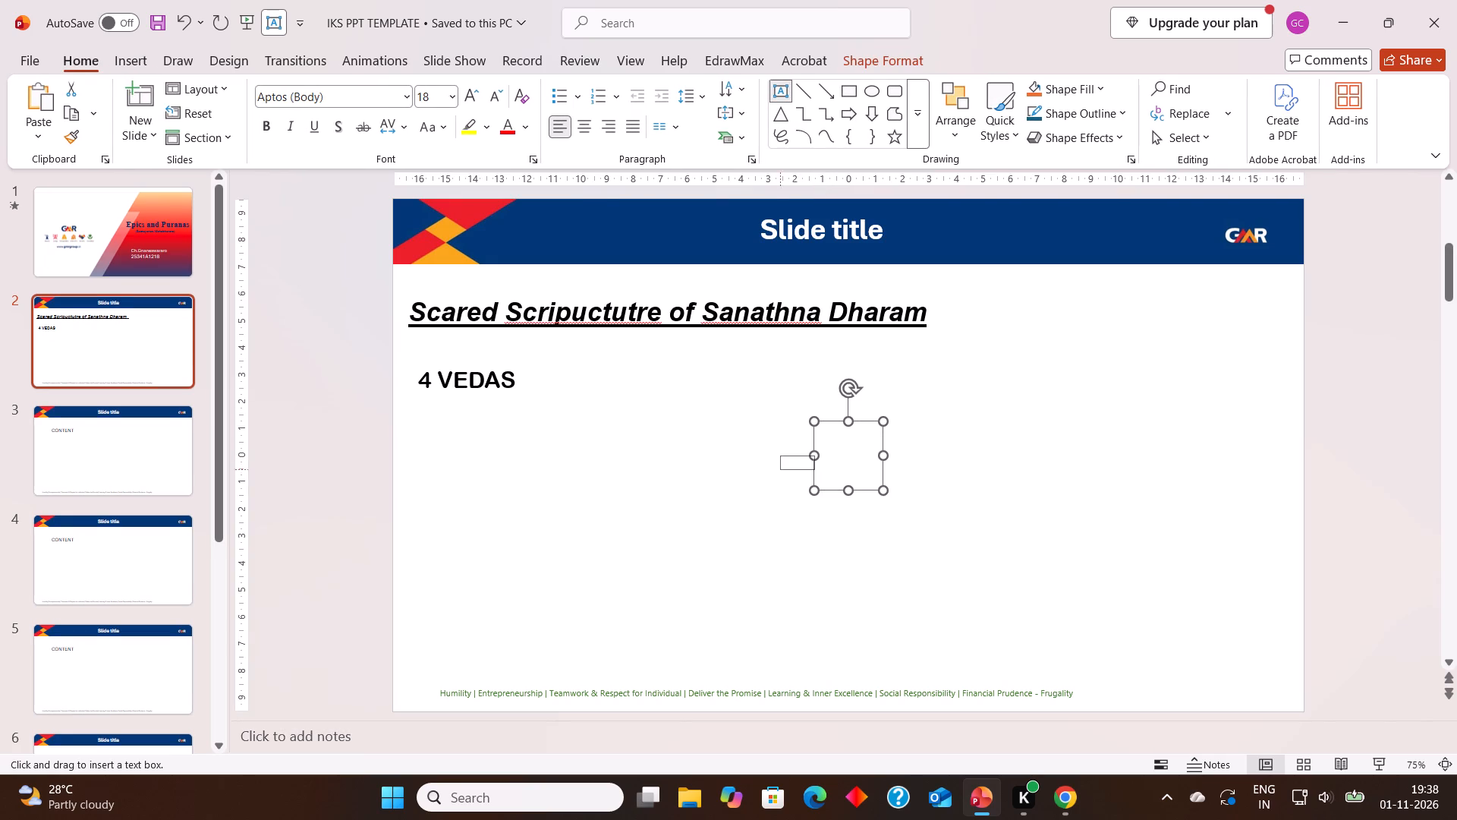
drag(776, 471, 426, 440)
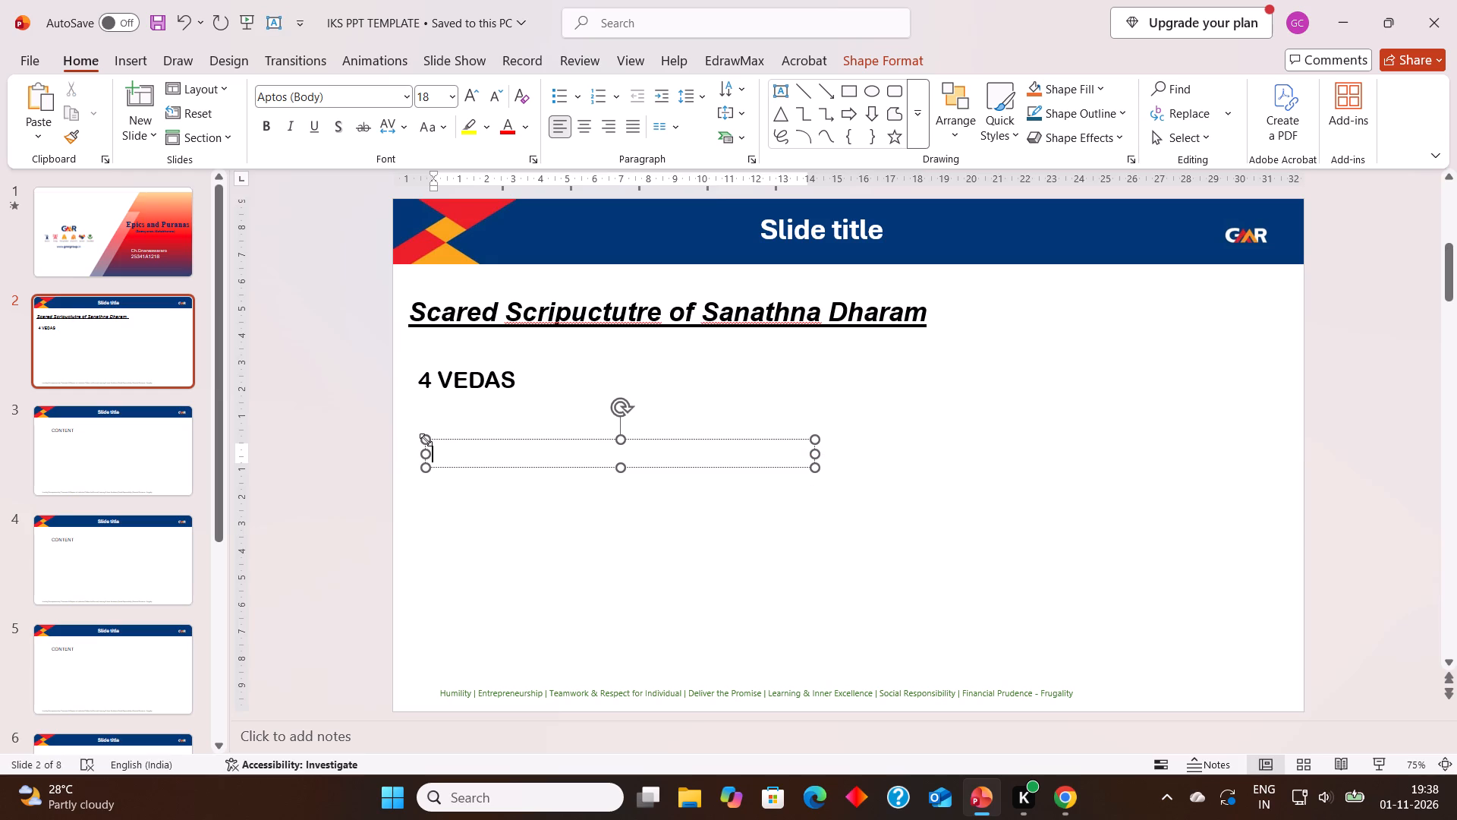
Resize the new text box to about the width of "4 VEDAS", with its top edge directly beneath that text.
drag(620, 436, 618, 424)
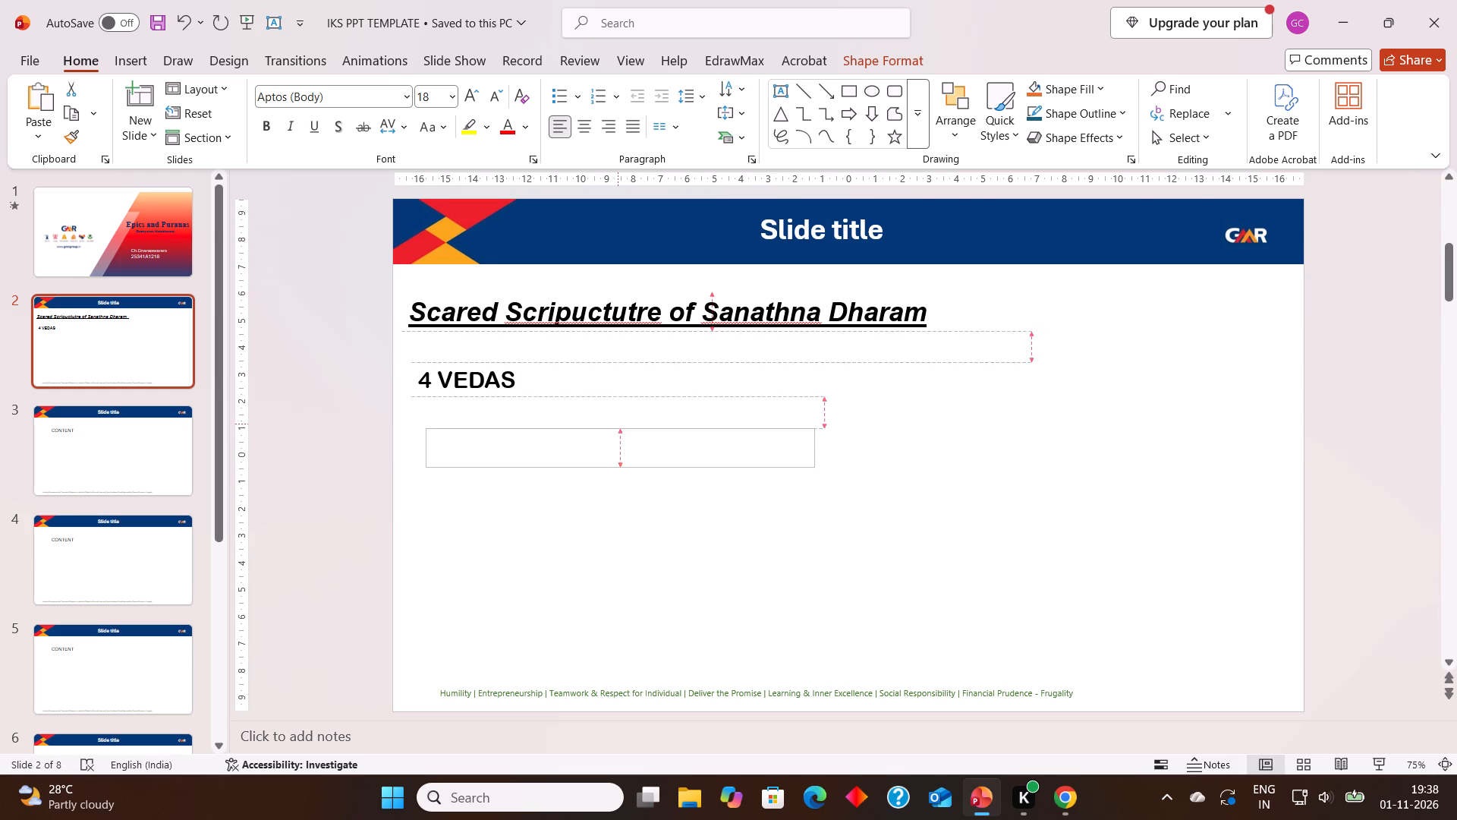
drag(618, 424, 615, 403)
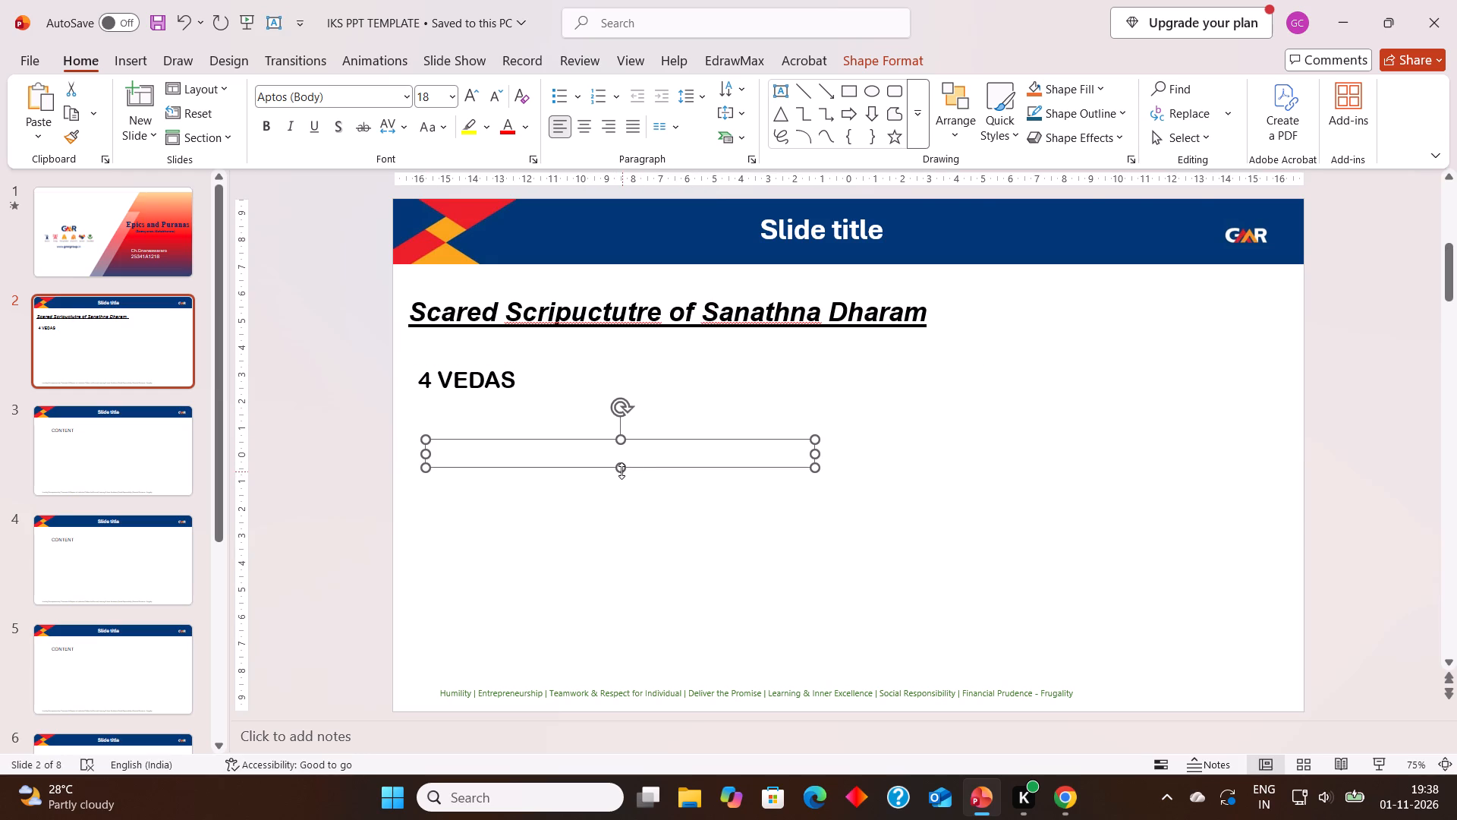
drag(620, 470, 627, 565)
drag(813, 457, 555, 453)
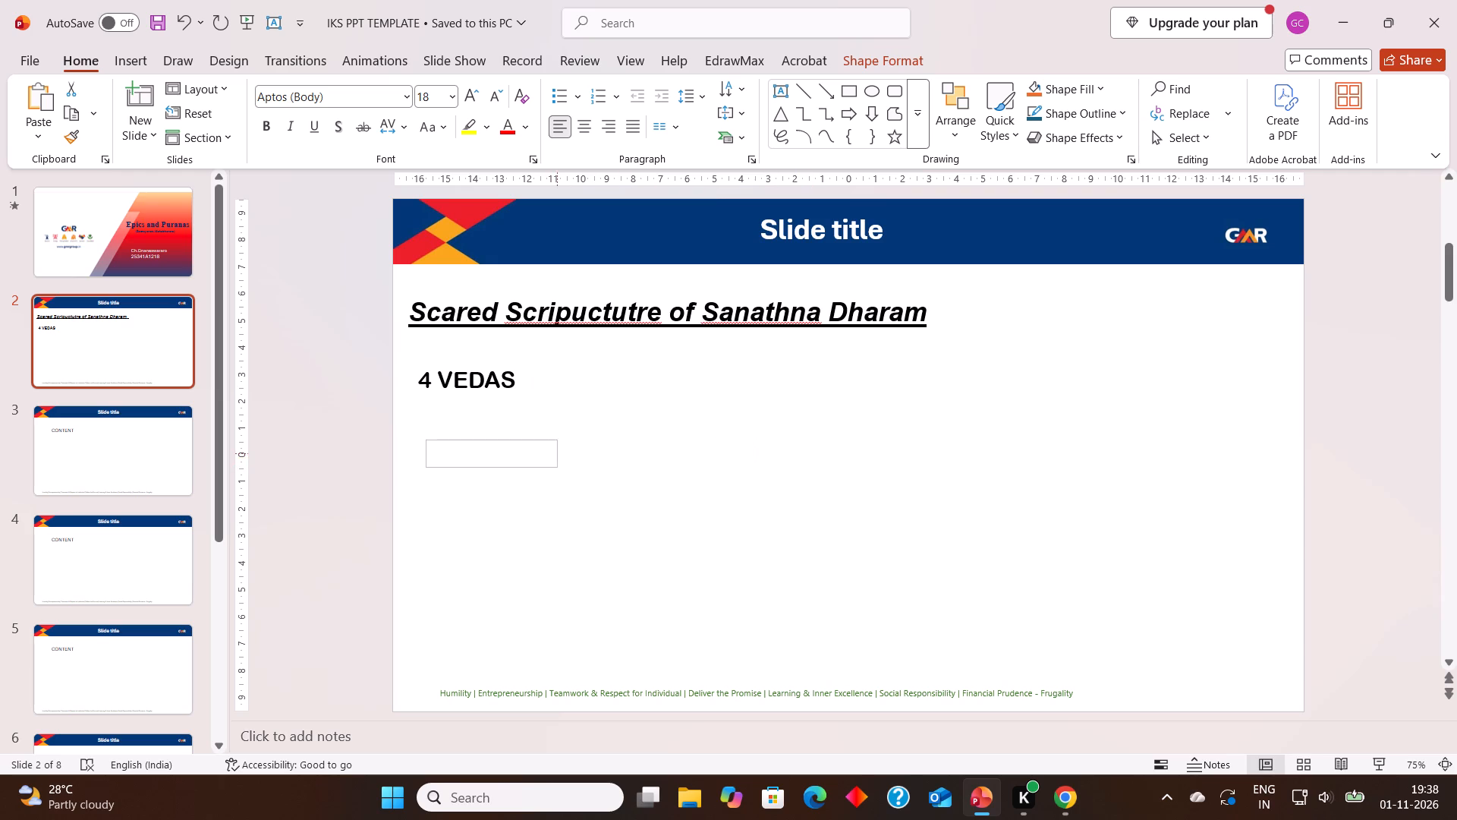
drag(555, 453, 508, 405)
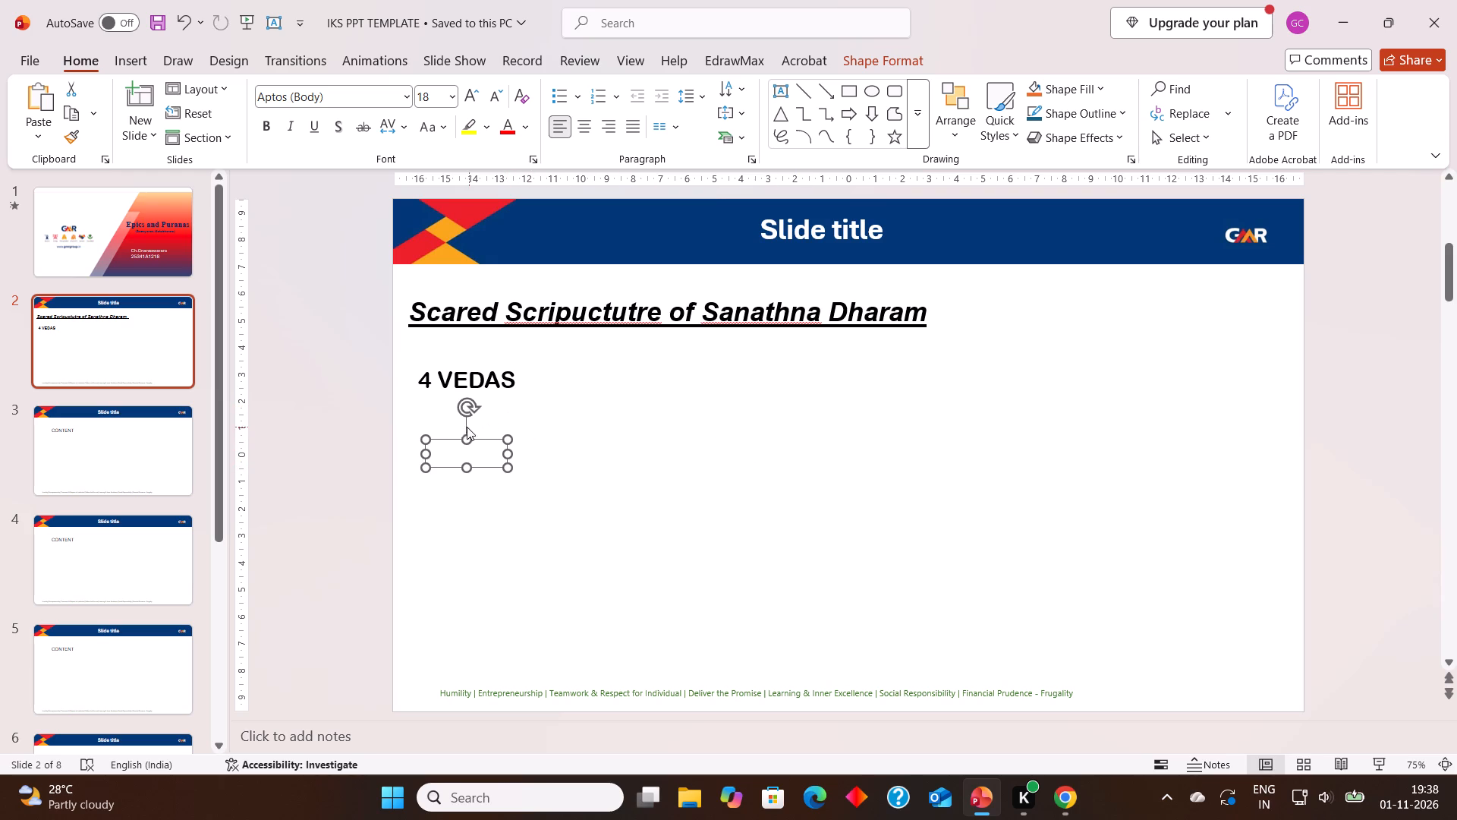
drag(469, 434, 463, 400)
drag(463, 400, 463, 399)
drag(425, 438, 420, 399)
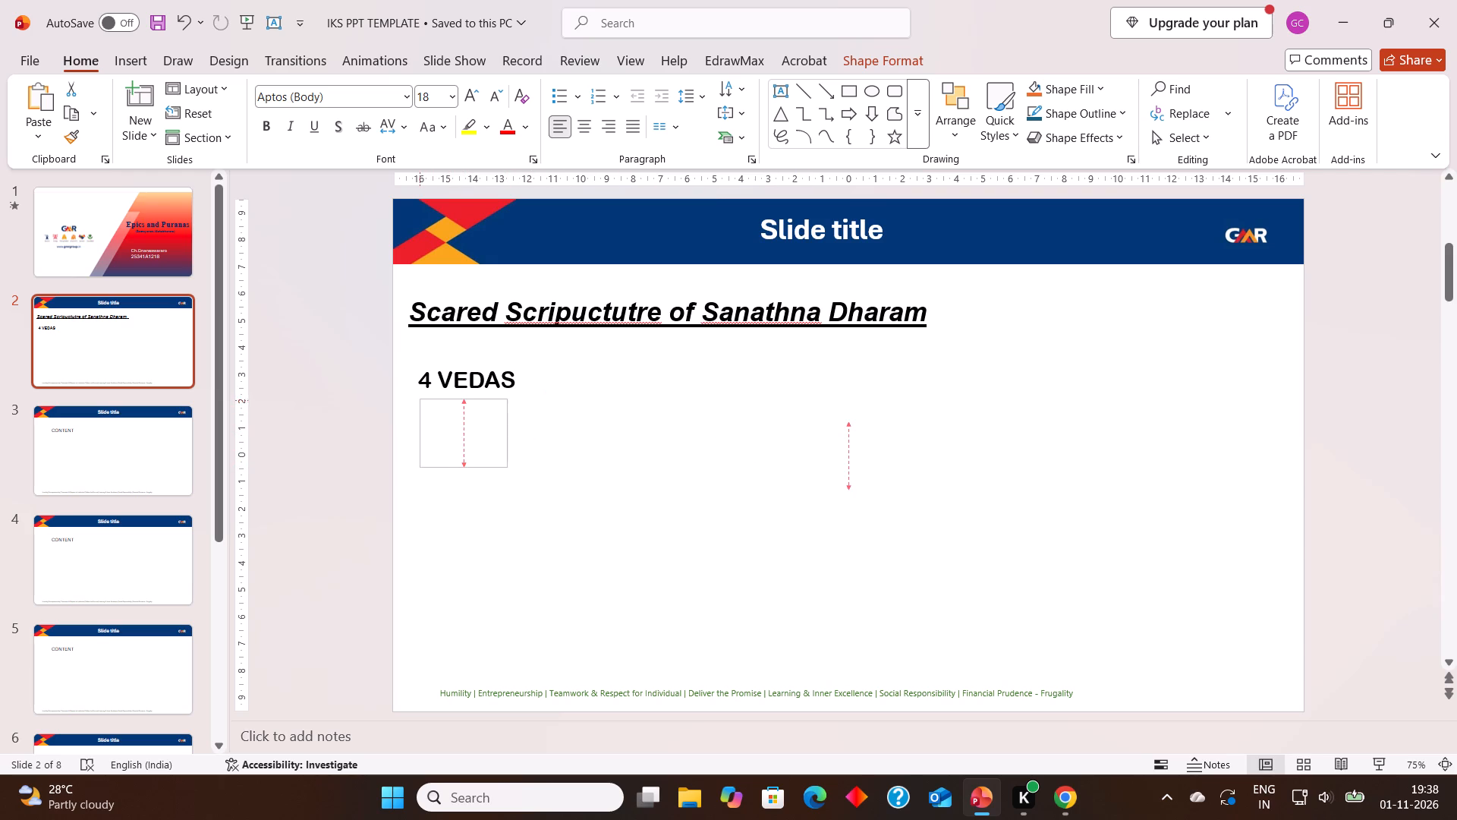
drag(420, 399, 417, 399)
Enter "Rig vedha" in the new text box with an empty line after it, and number the entry "1.".
click(433, 415)
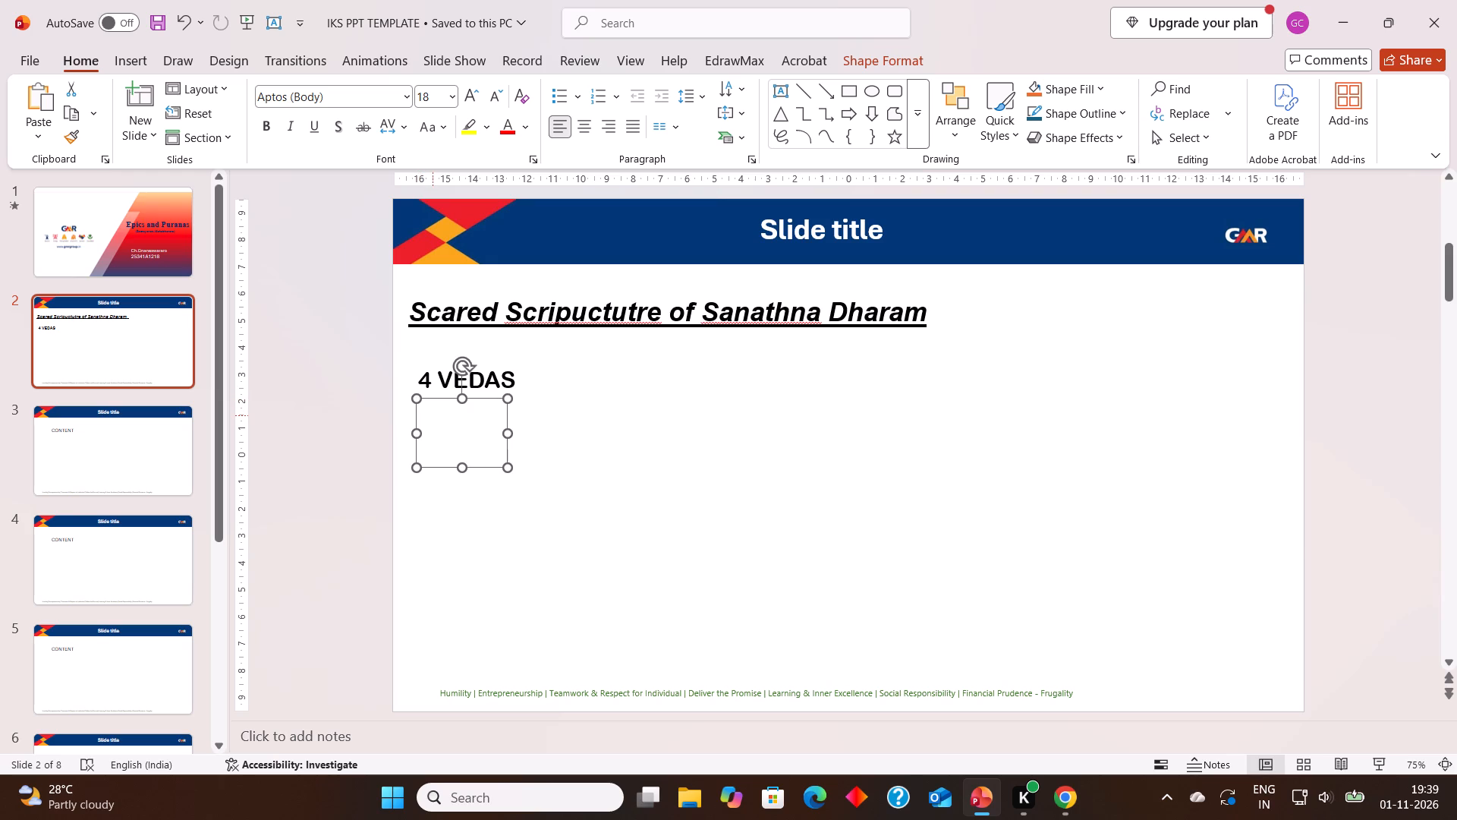
key(r)
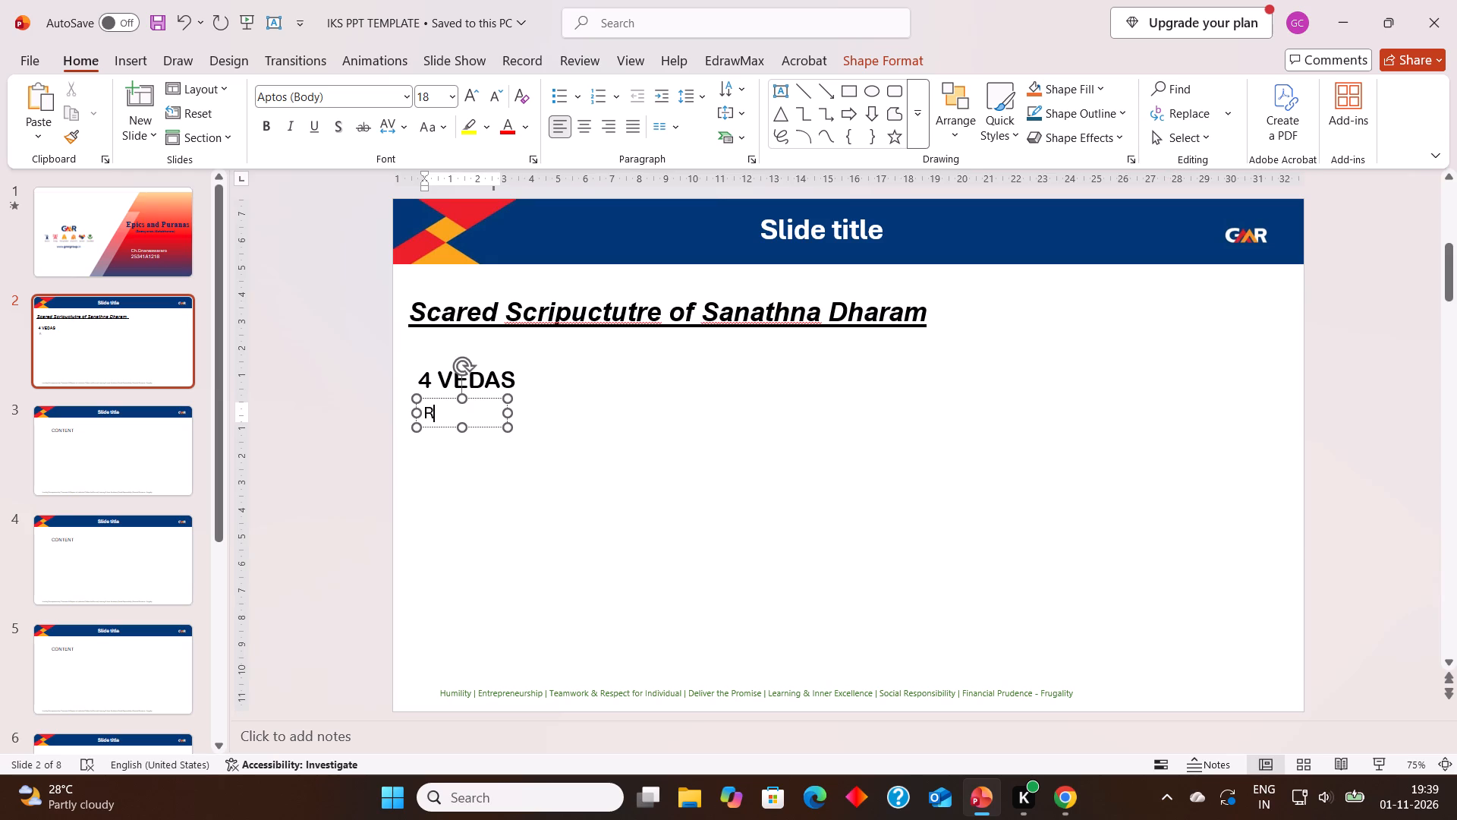
key(space)
text(vedha)
key(Return)
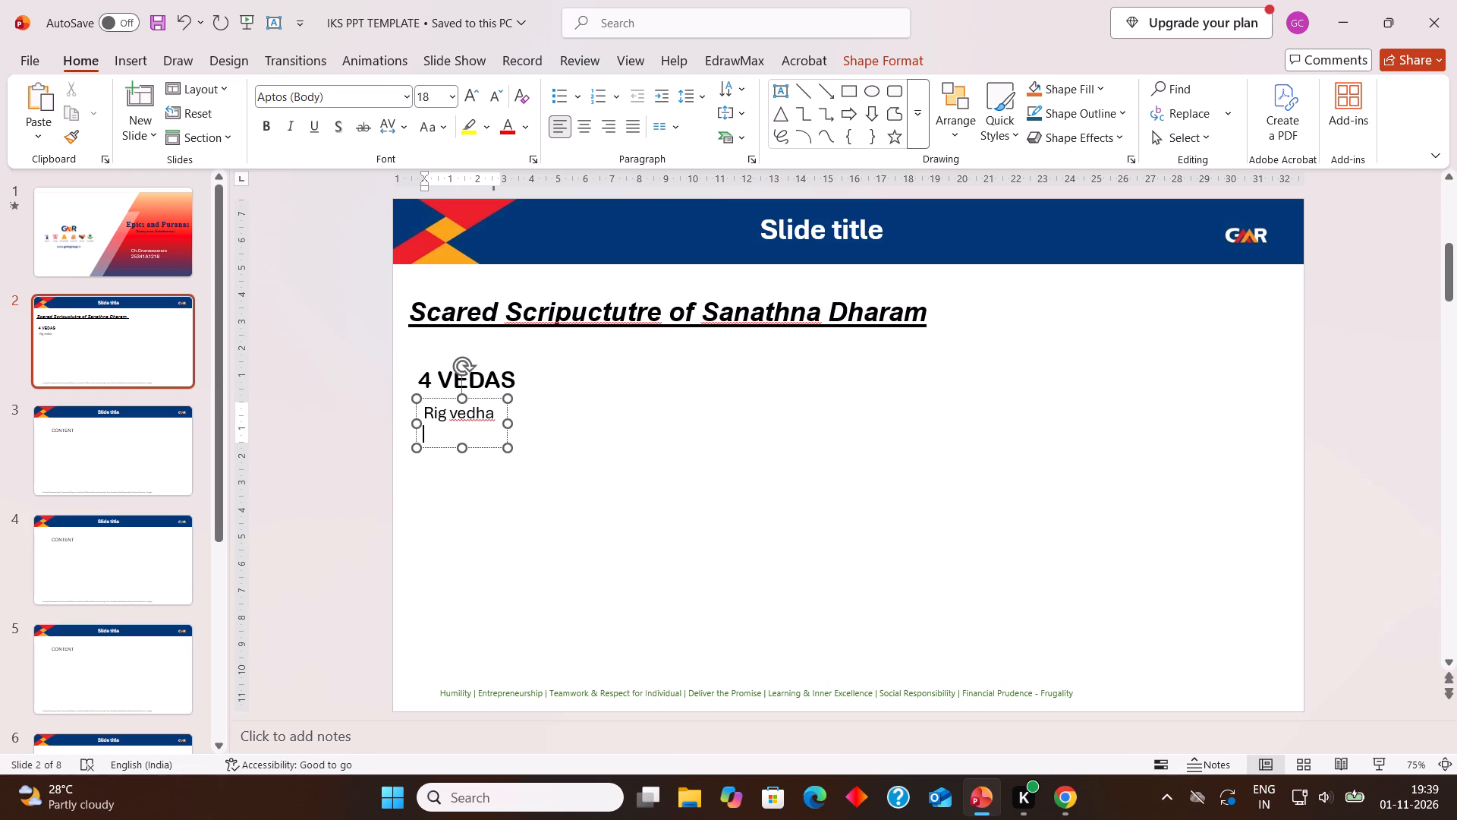
key(Up)
key(1)
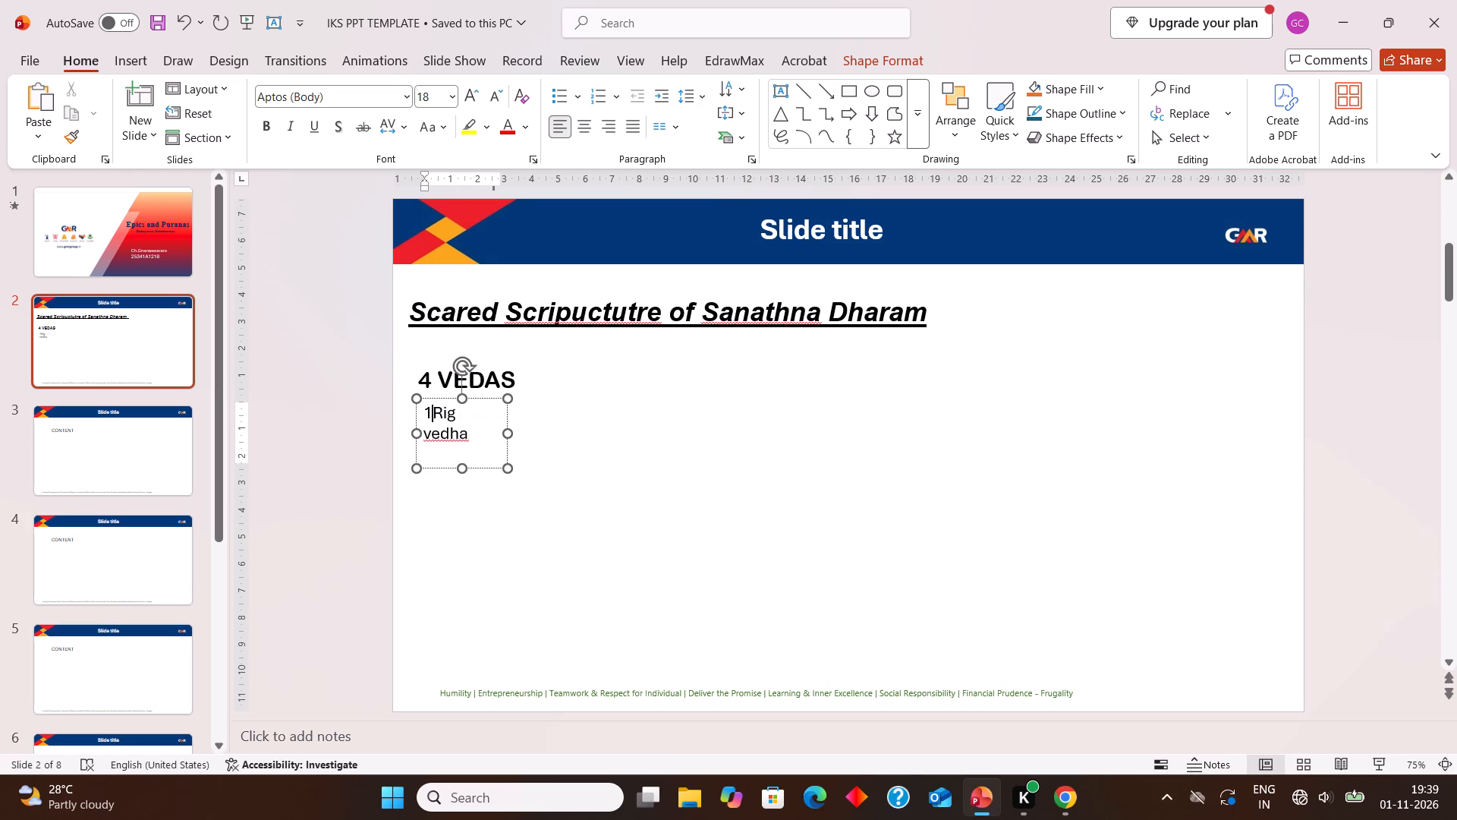
key(period)
Widen the text box slightly past "4 VEDAS" and rework the first entry to read "1.Rig Vedha" on a single line.
click(464, 412)
key(space)
text(ve)
text(dha)
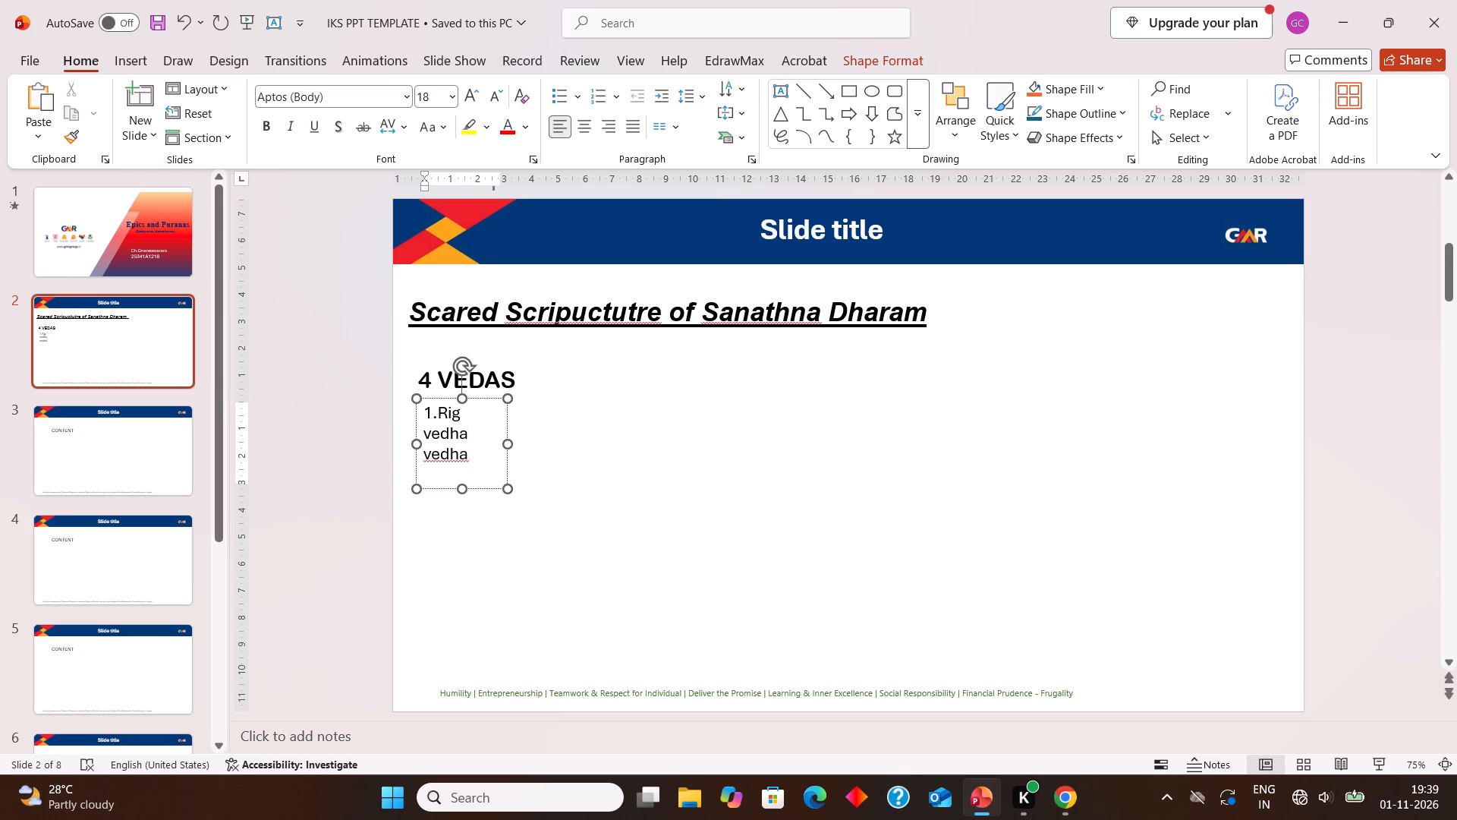
drag(510, 443, 565, 440)
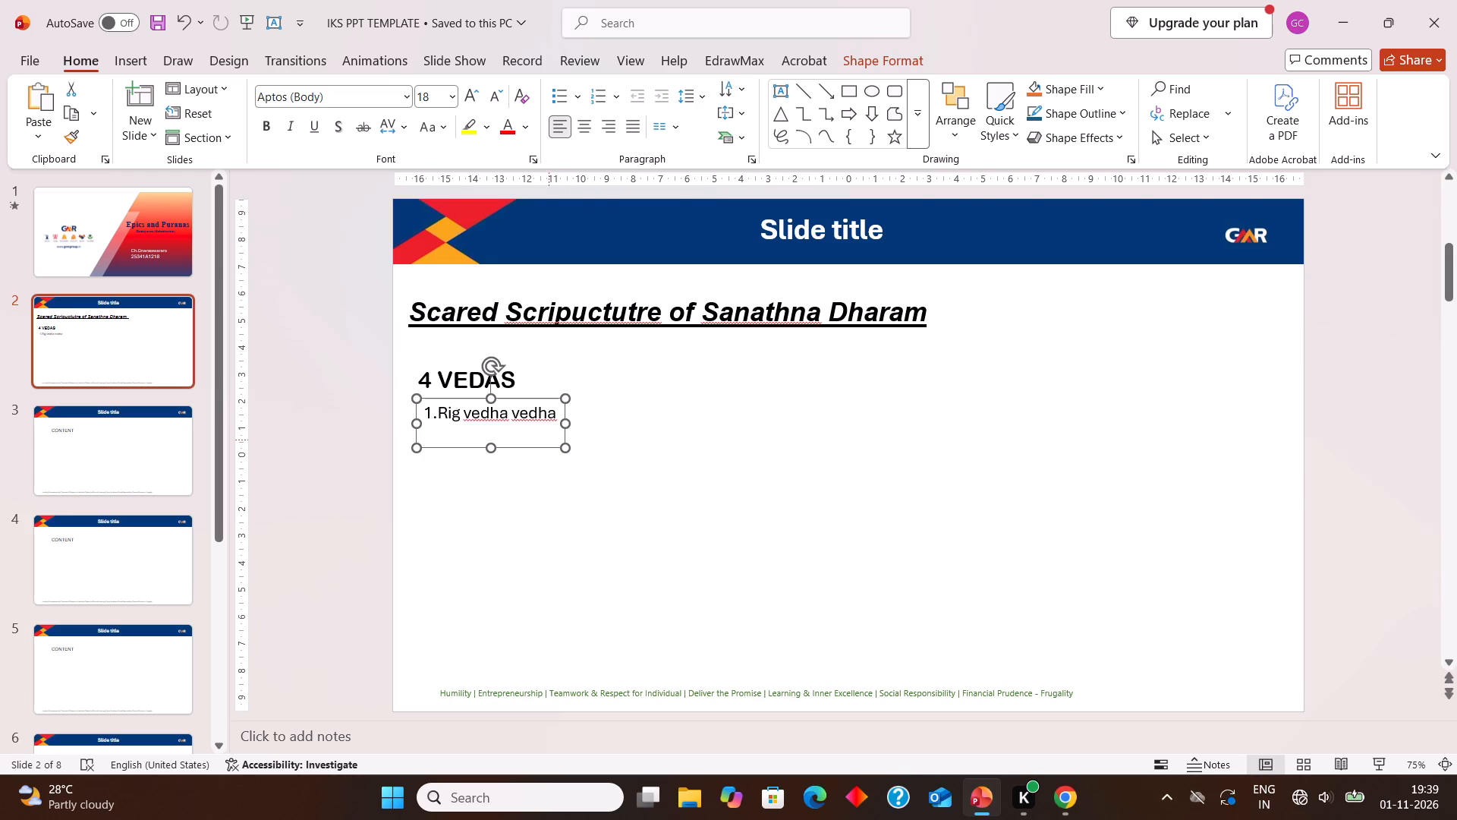
click(471, 412)
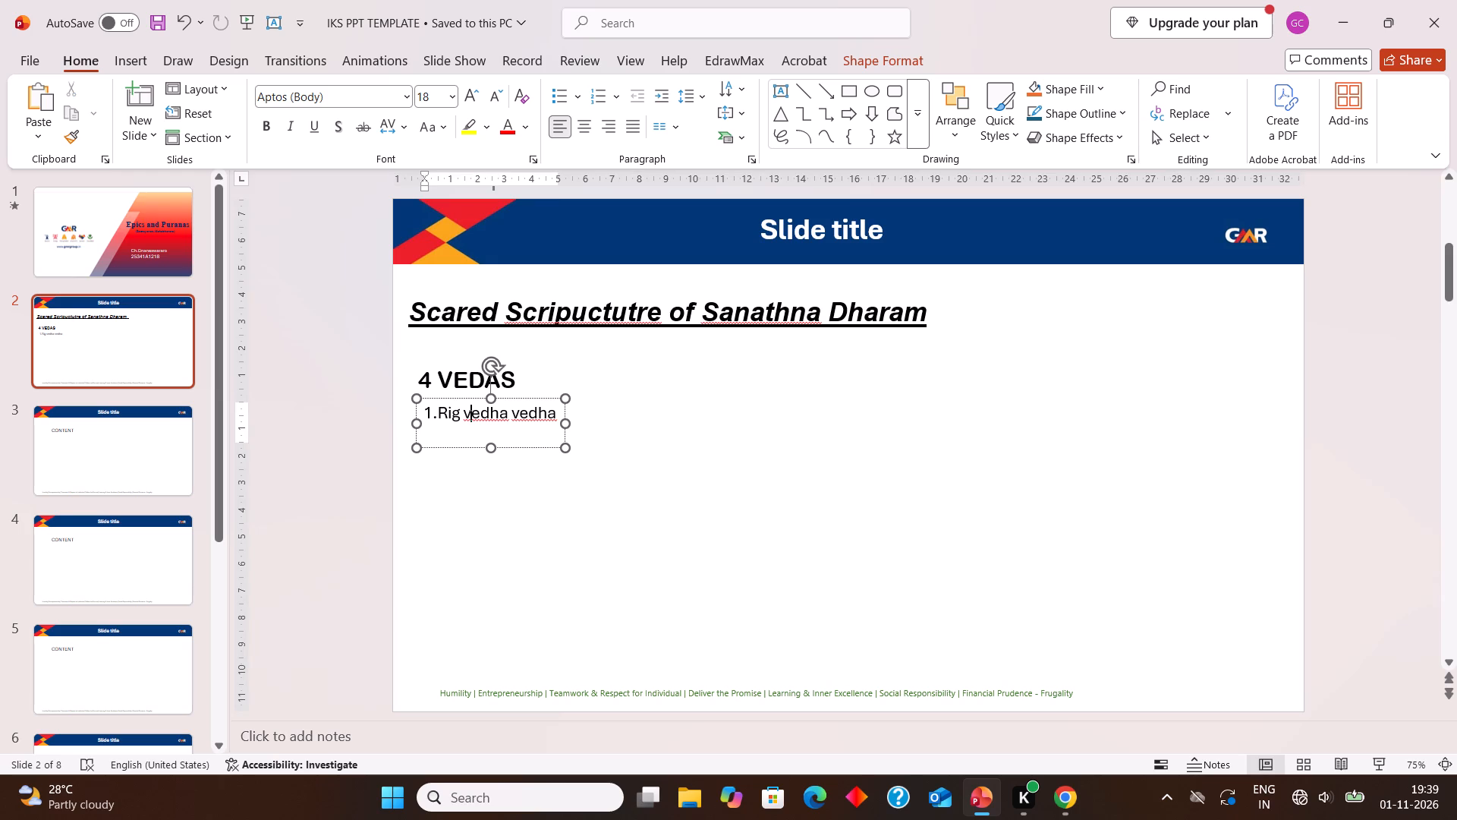
key(BackSpace)
key(v)
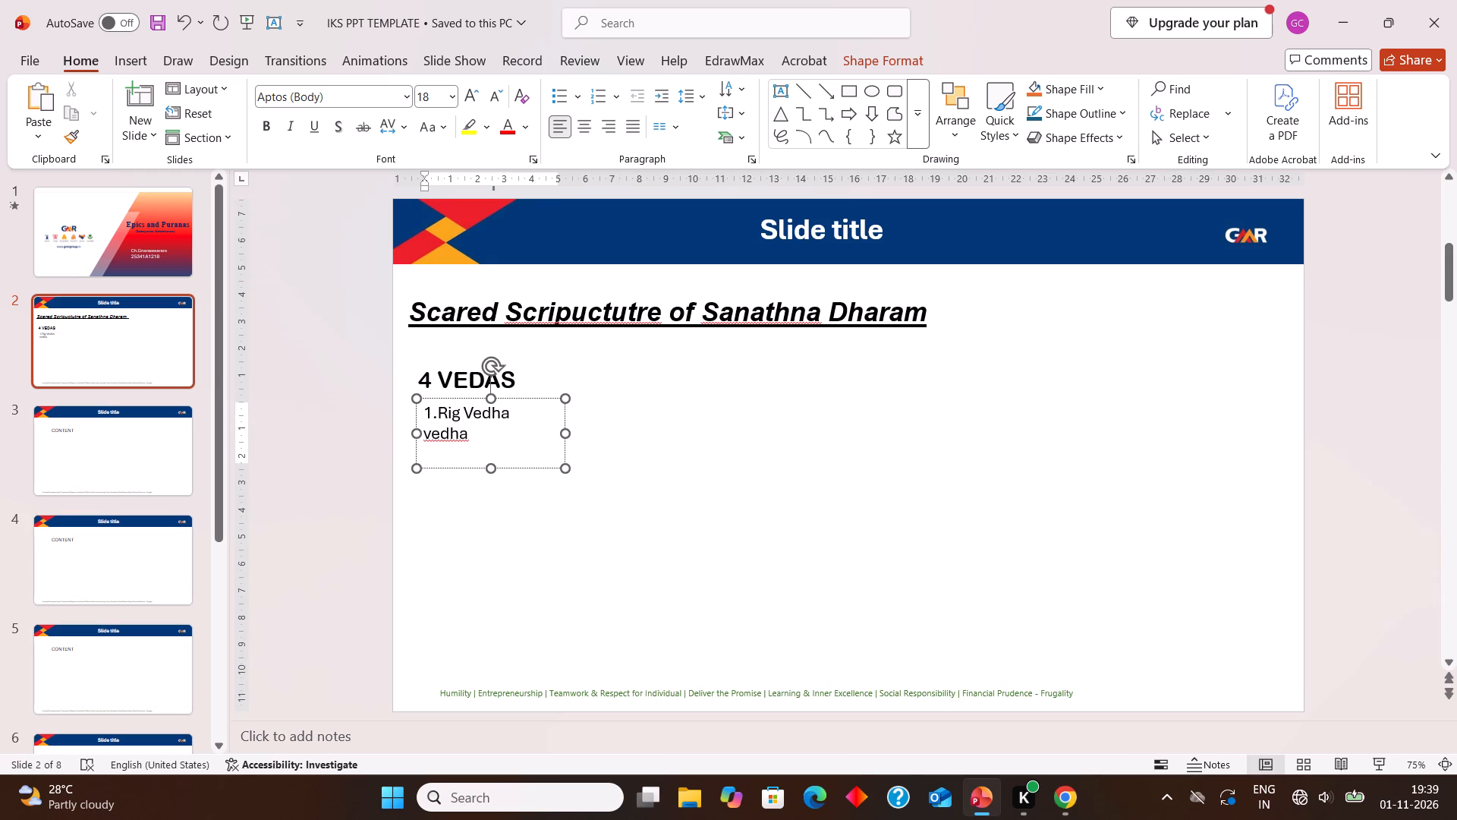
click(470, 441)
key(BackSpace)
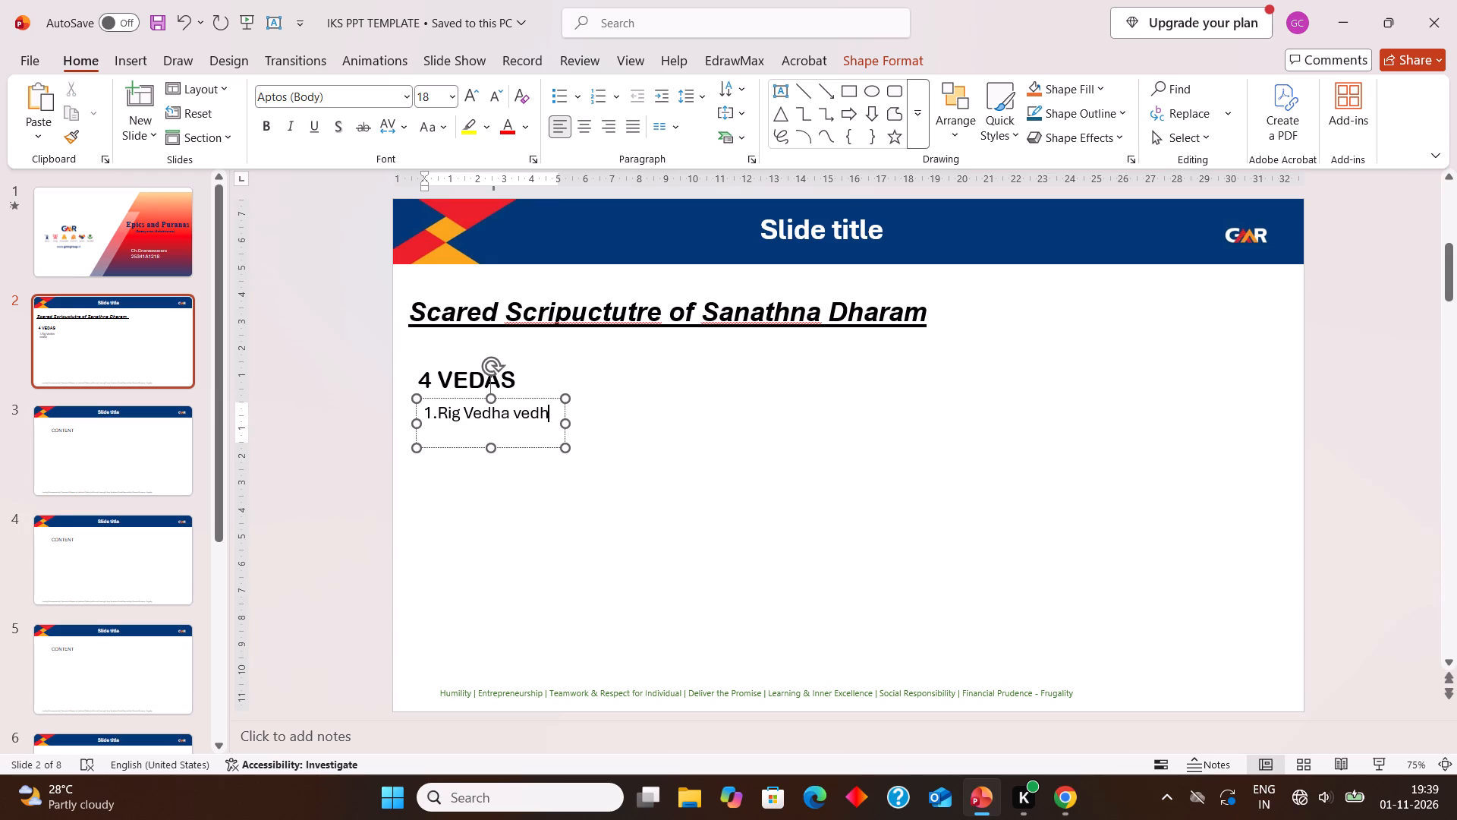
key(BackSpace)
key(BackSpace)
key(BackSpace)
key(BackSpace)
Add the second entry "2.Yajur Veda" on a new line below "1.Rig Vedha".
key(Return)
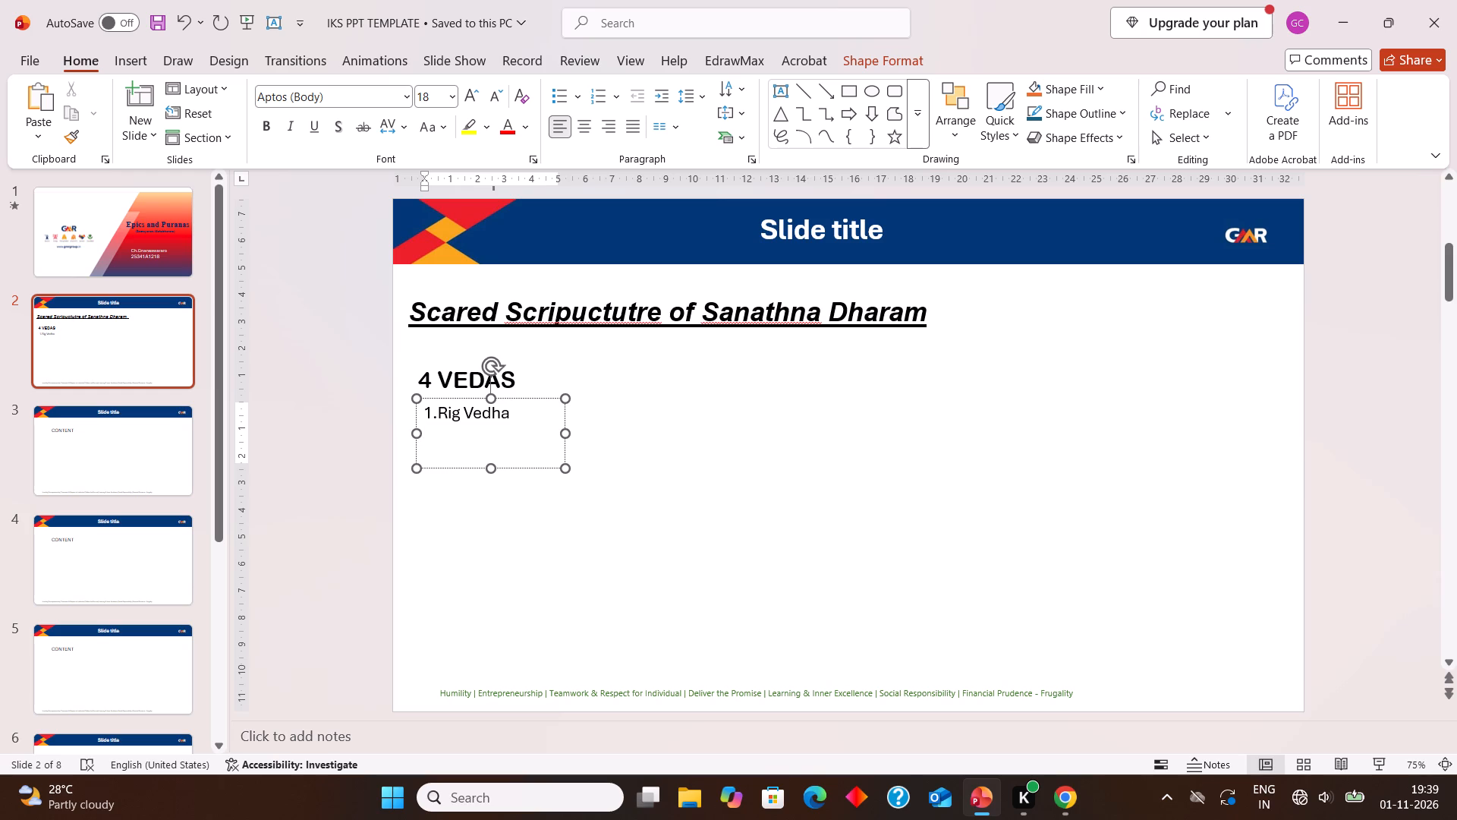
key(2)
key(period)
key(y)
key(a)
text(jur)
key(space)
key(v)
text(eda)
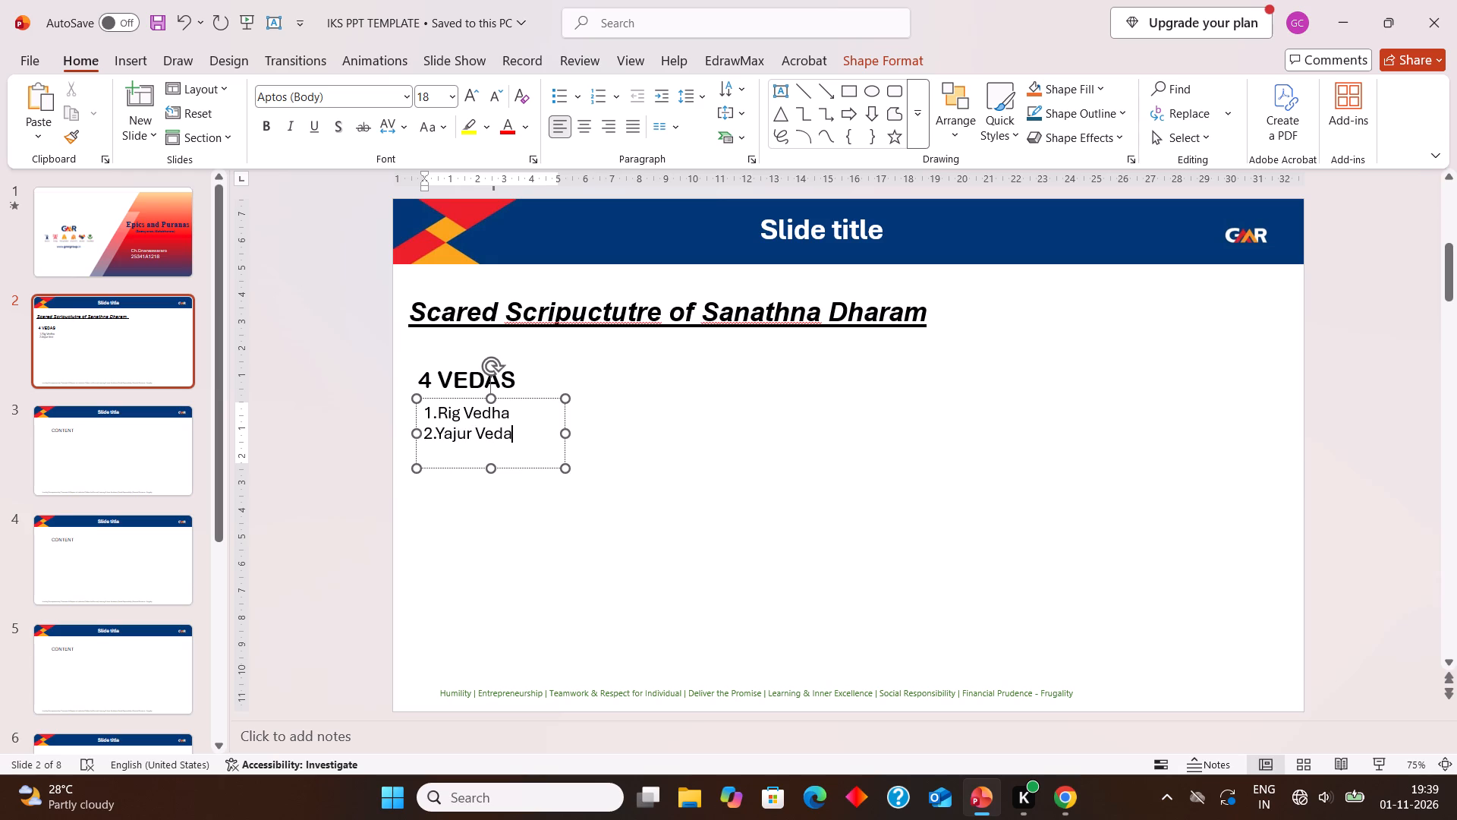
Add the third entry "3.Sama Veda" on a new line below "2.Yajur Veda".
key(Return)
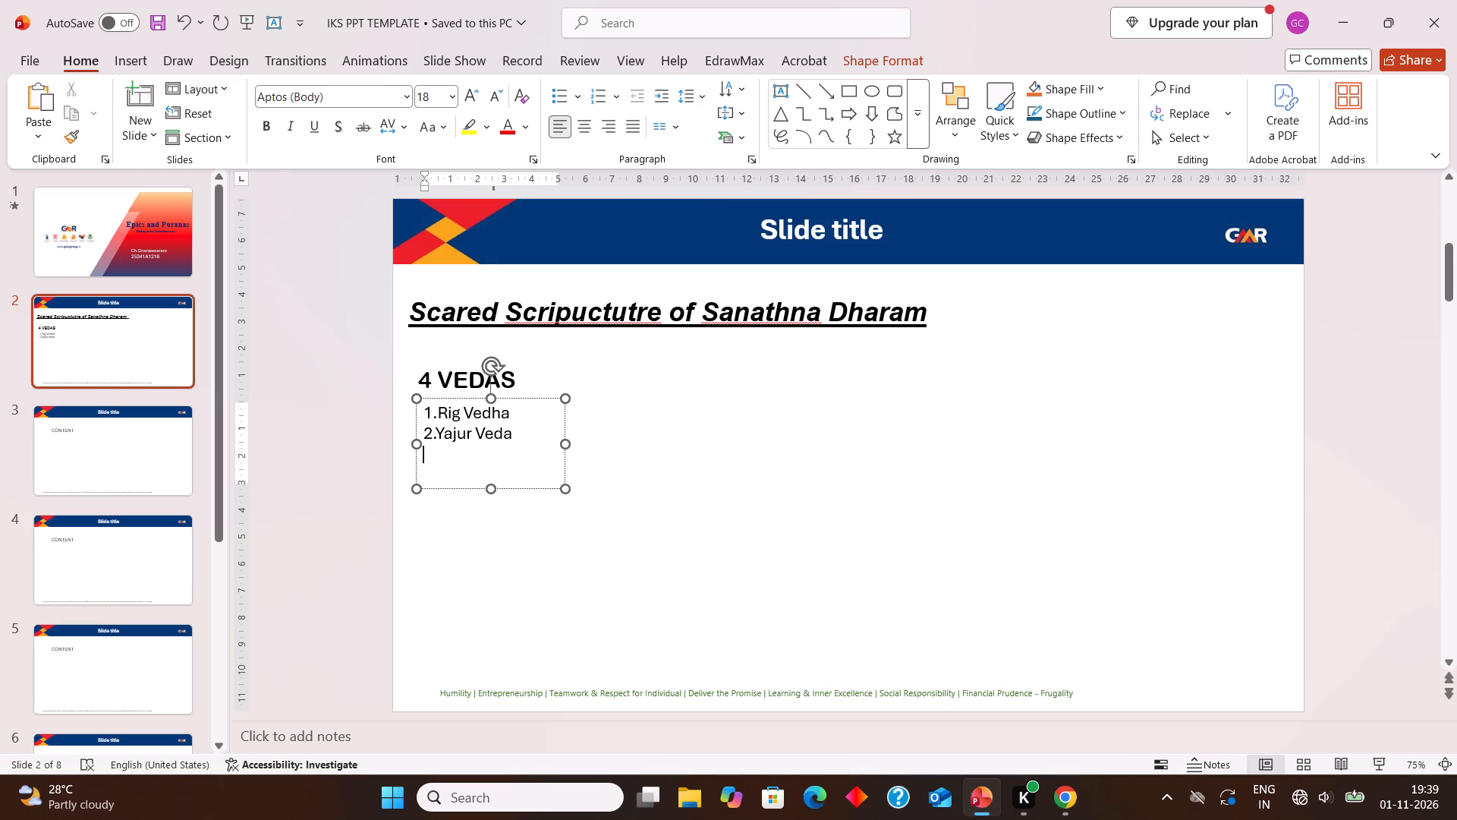
text(3.)
text(ama)
key(space)
key(v)
text(ed)
key(a)
Add the fourth entry "4.Atharvana Veda" on a new line below "3.Sama Veda" and leave the text box.
key(Return)
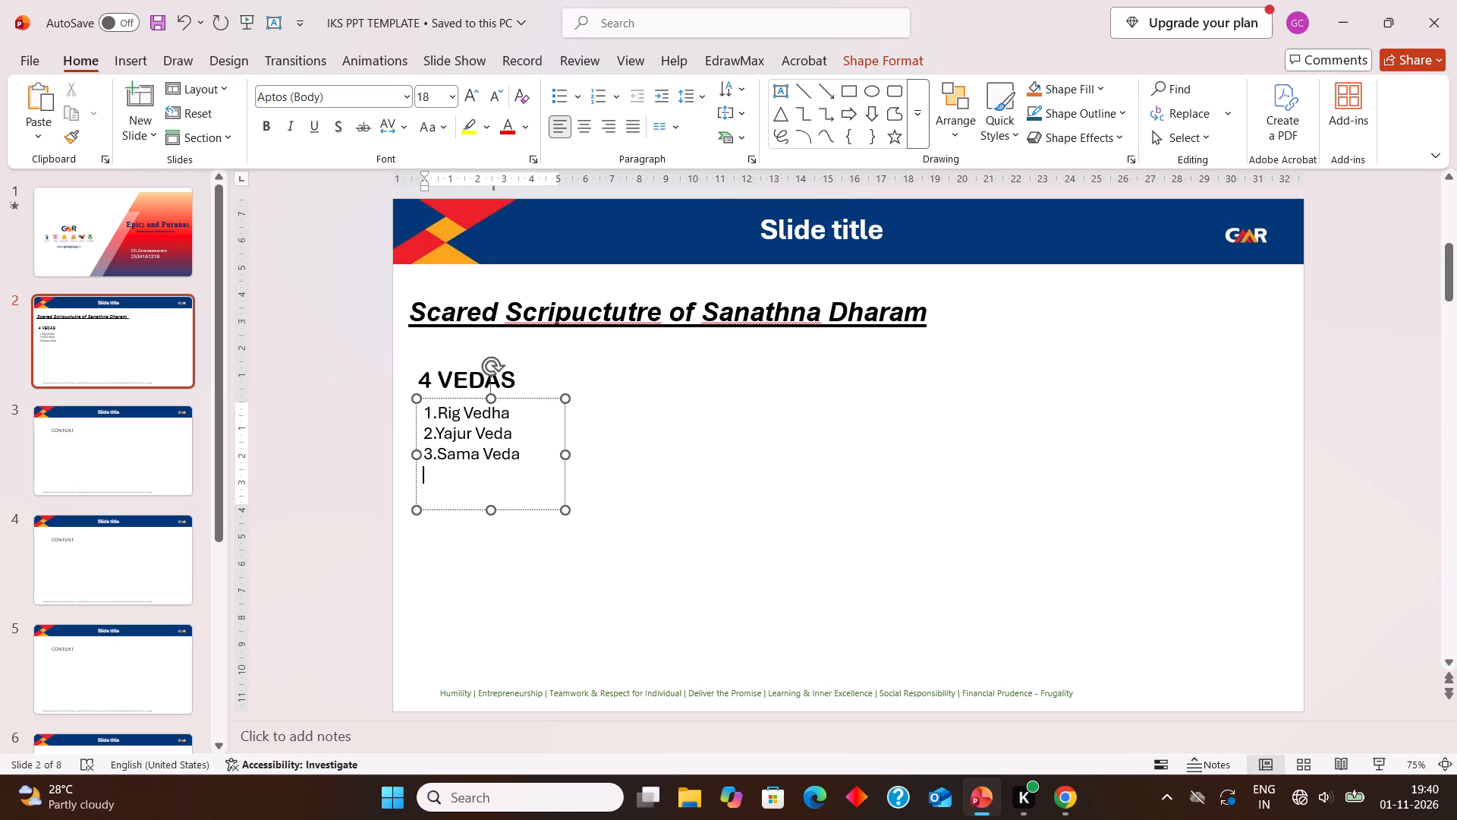
key(4)
key(period)
text(thar)
text(vana)
key(space)
key(v)
text(eda)
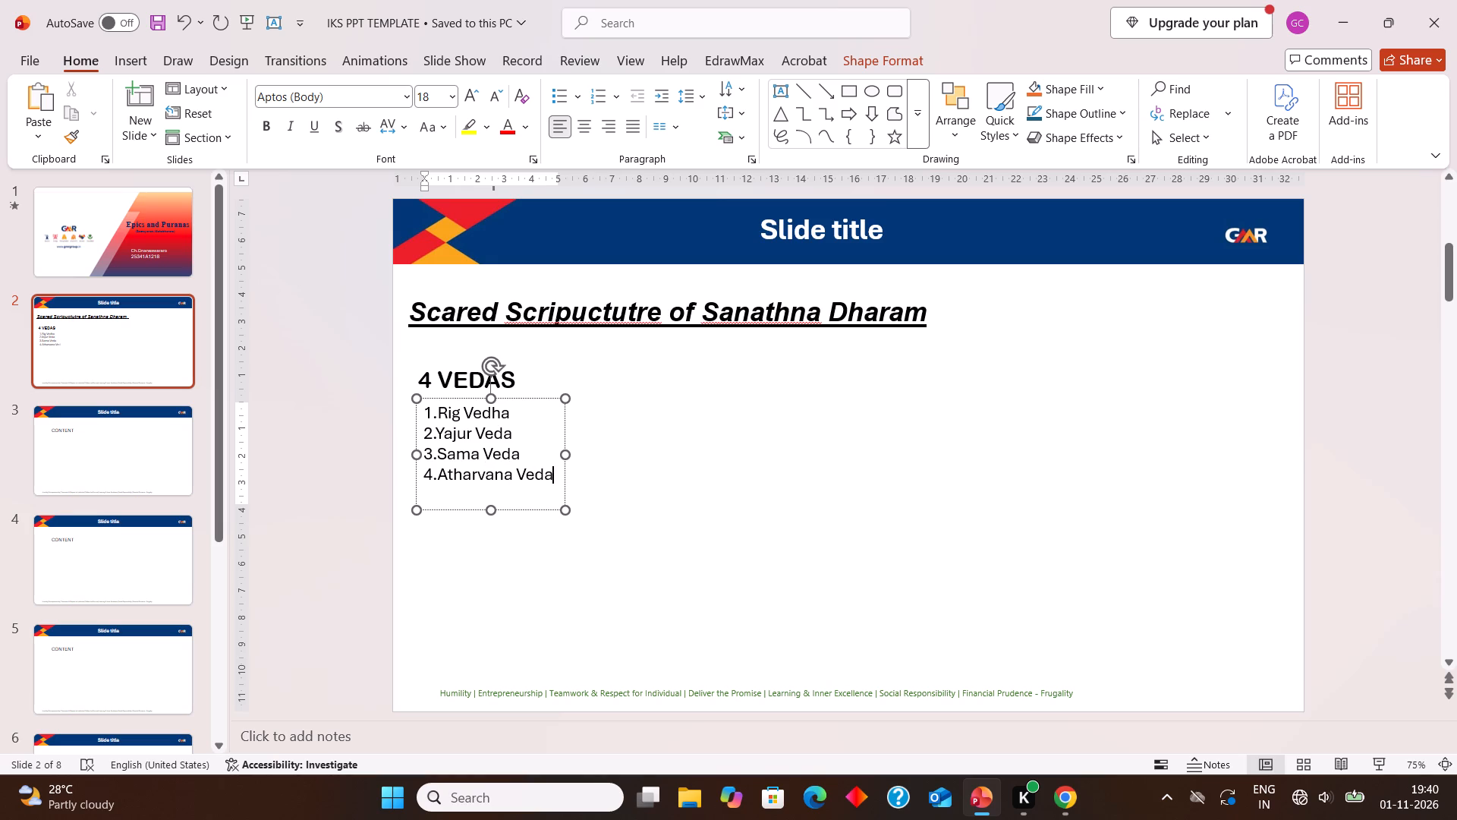
click(607, 396)
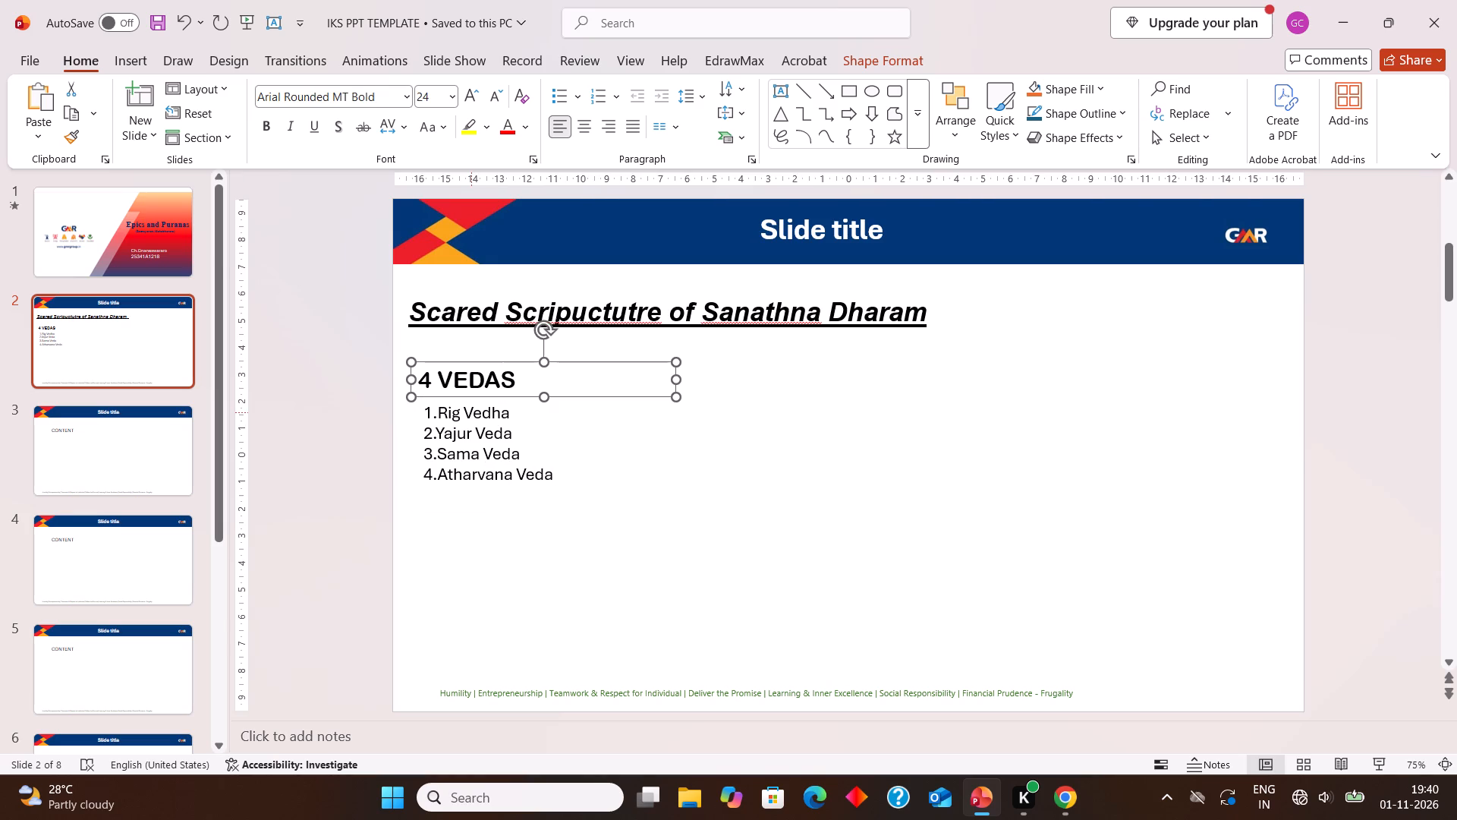
click(620, 421)
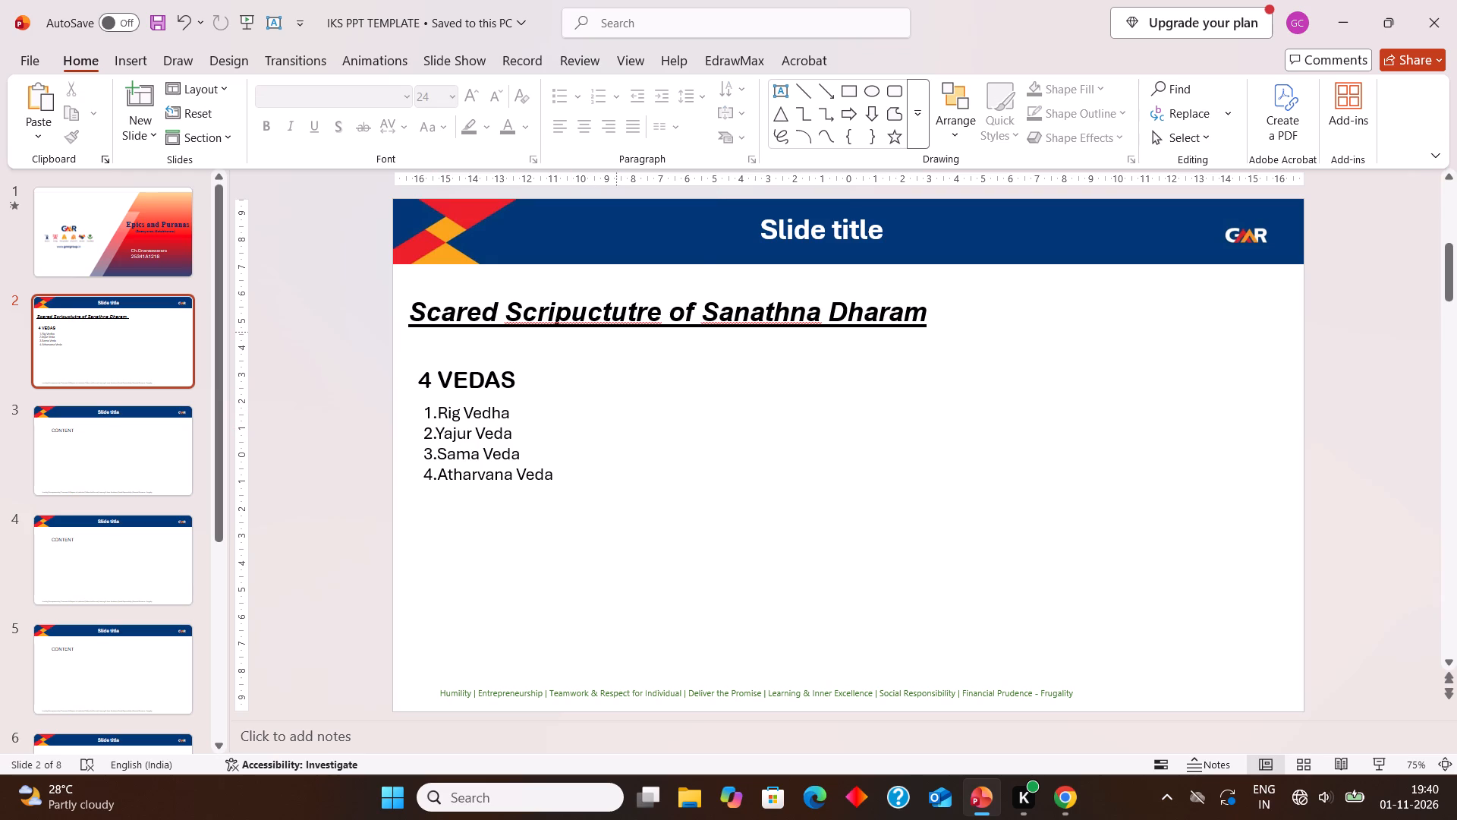
Insert a straight line arrow on the slide, starting just after the "4 VEDAS" text.
click(824, 95)
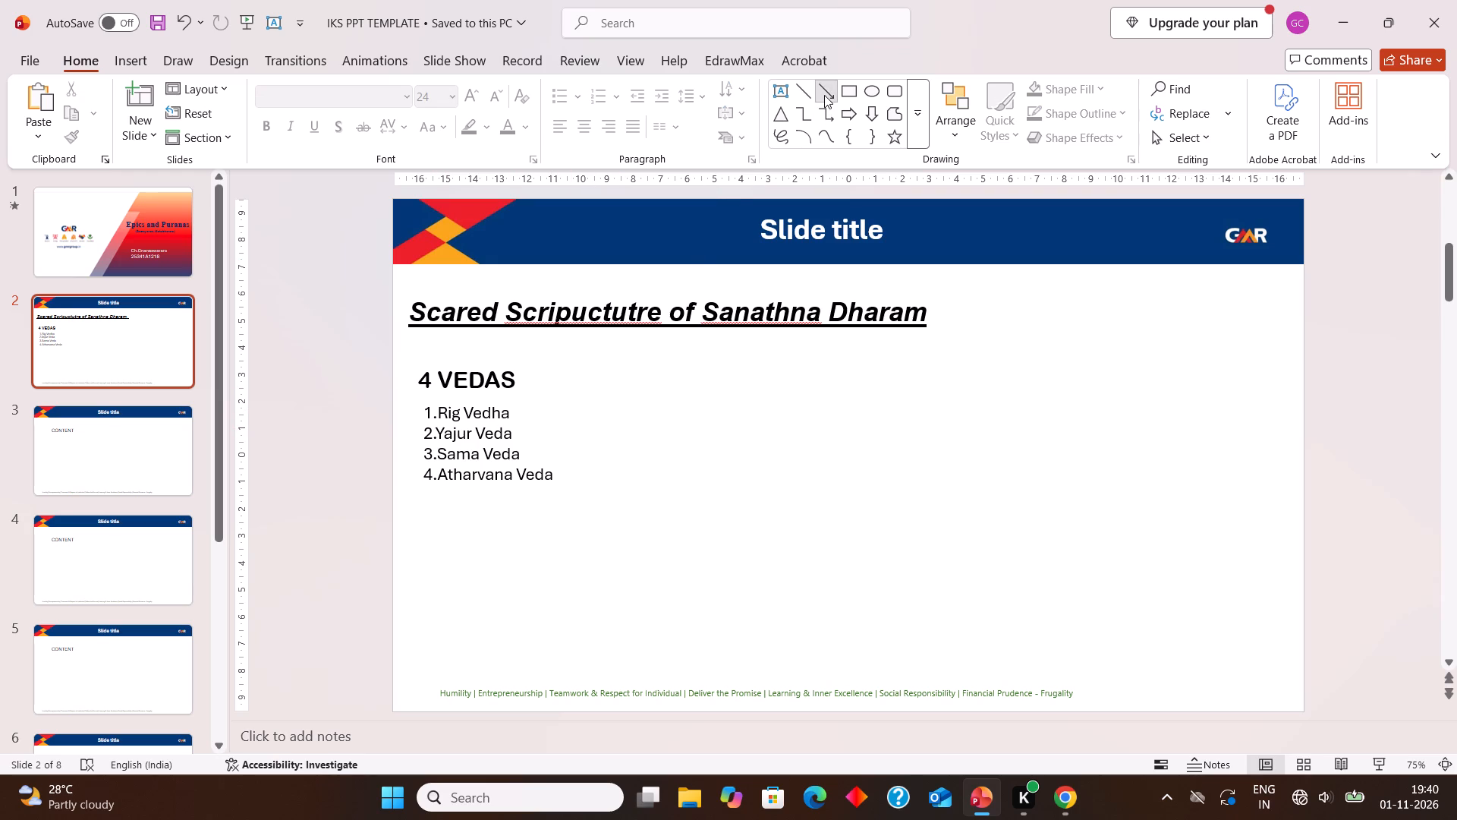
click(824, 95)
click(918, 127)
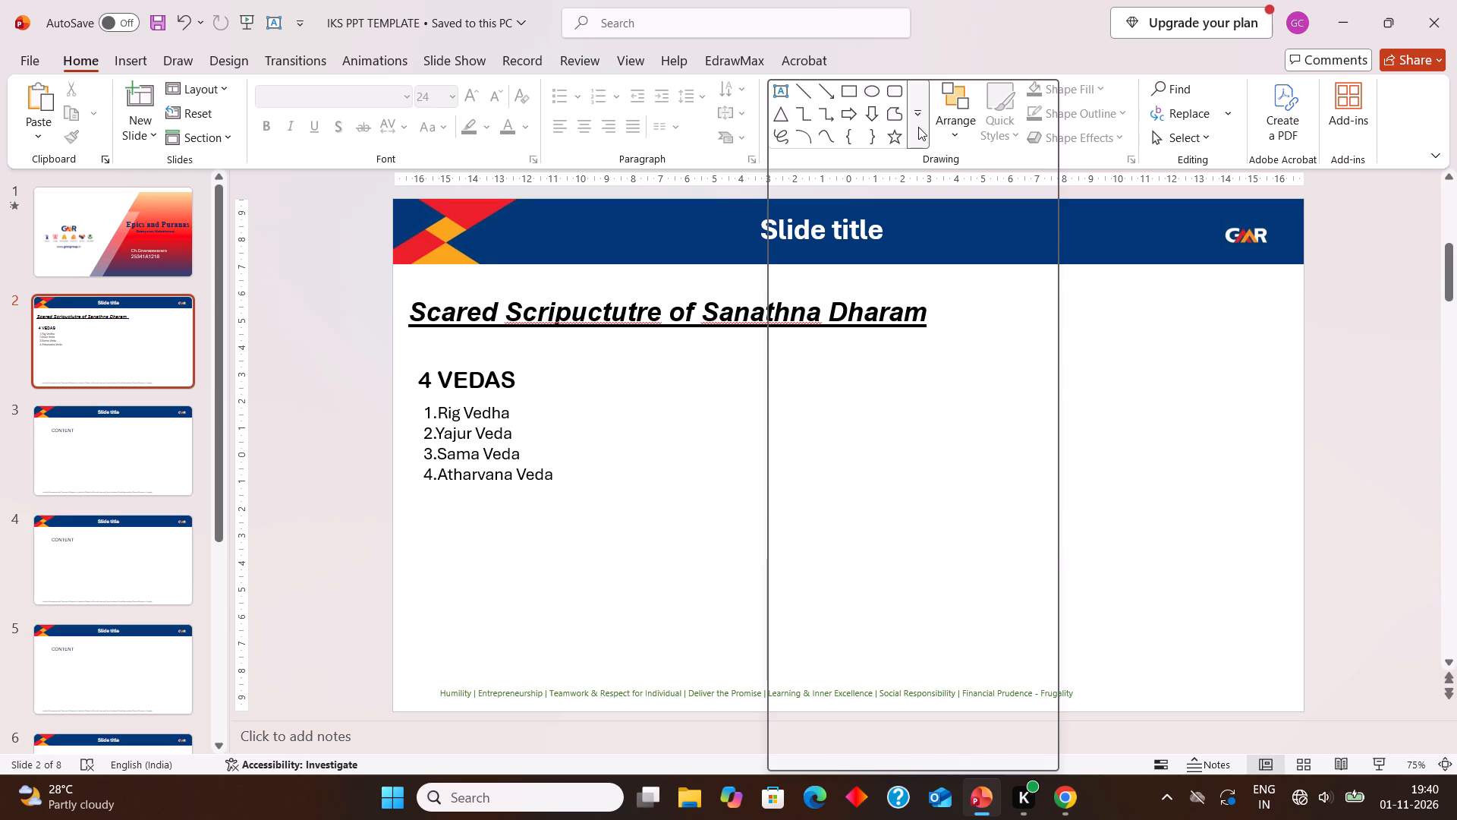
scroll(922, 386, down, 1)
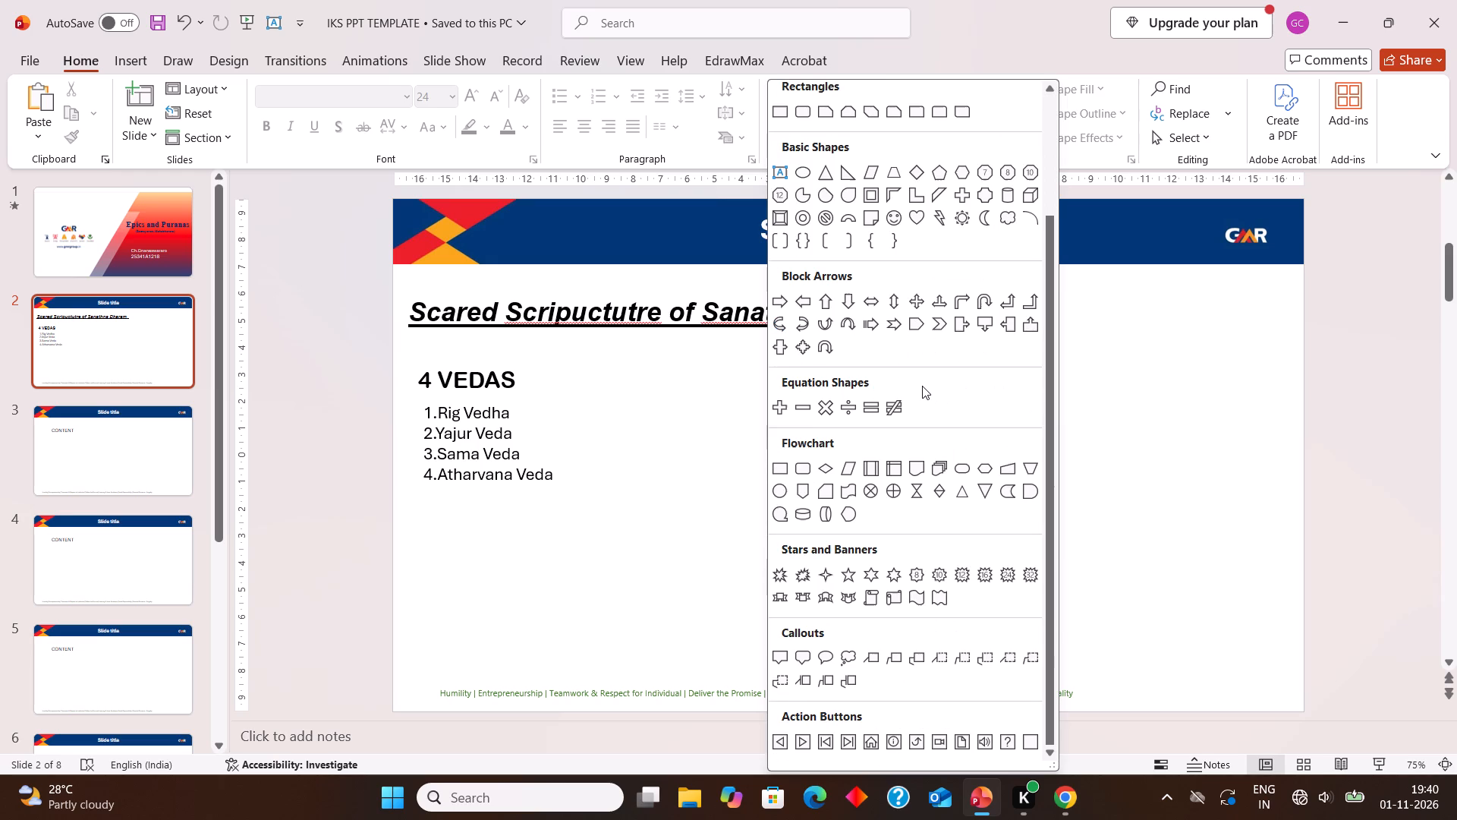
scroll(922, 386, down, 4)
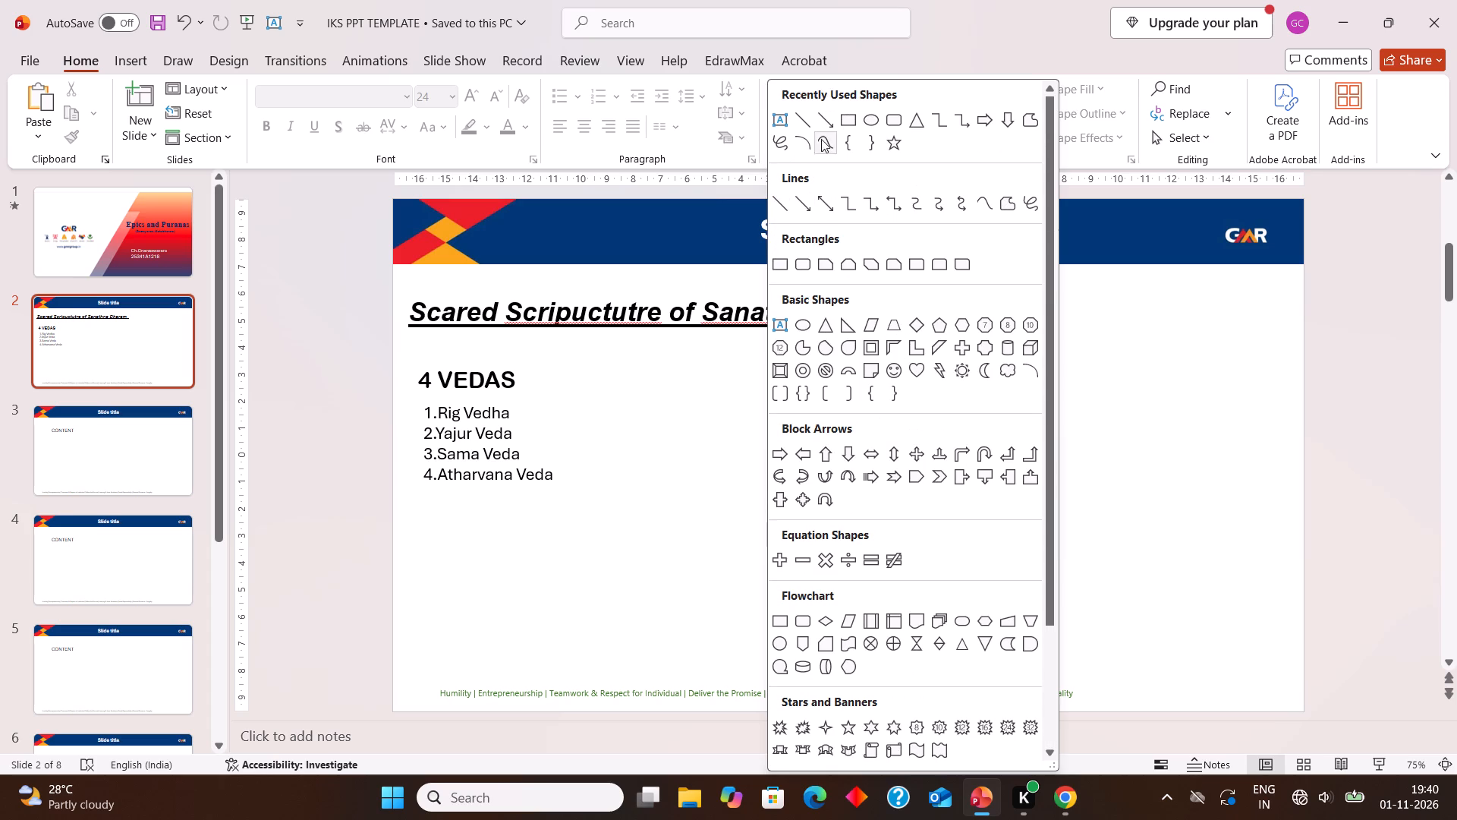
click(827, 127)
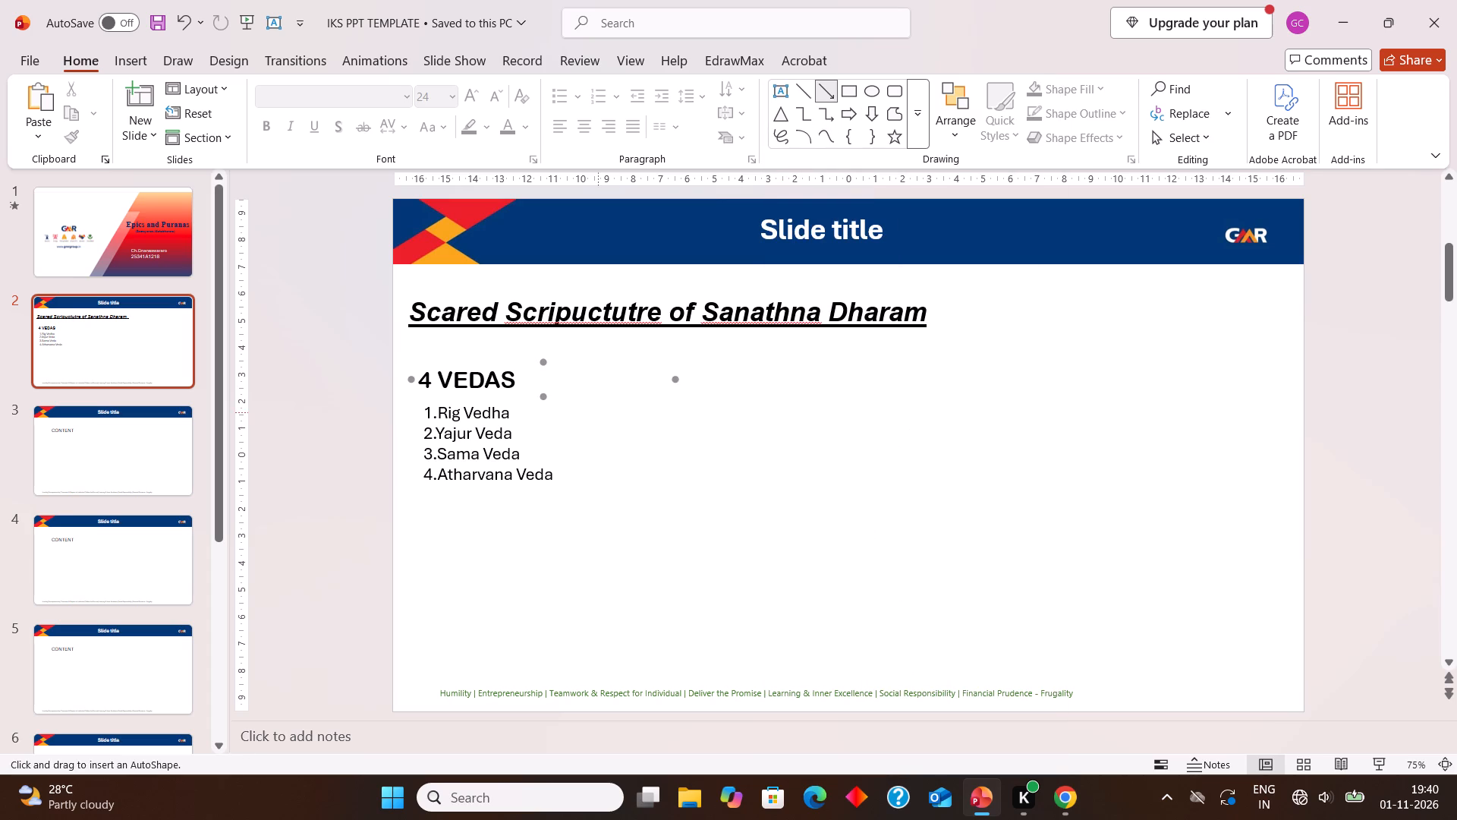
click(546, 380)
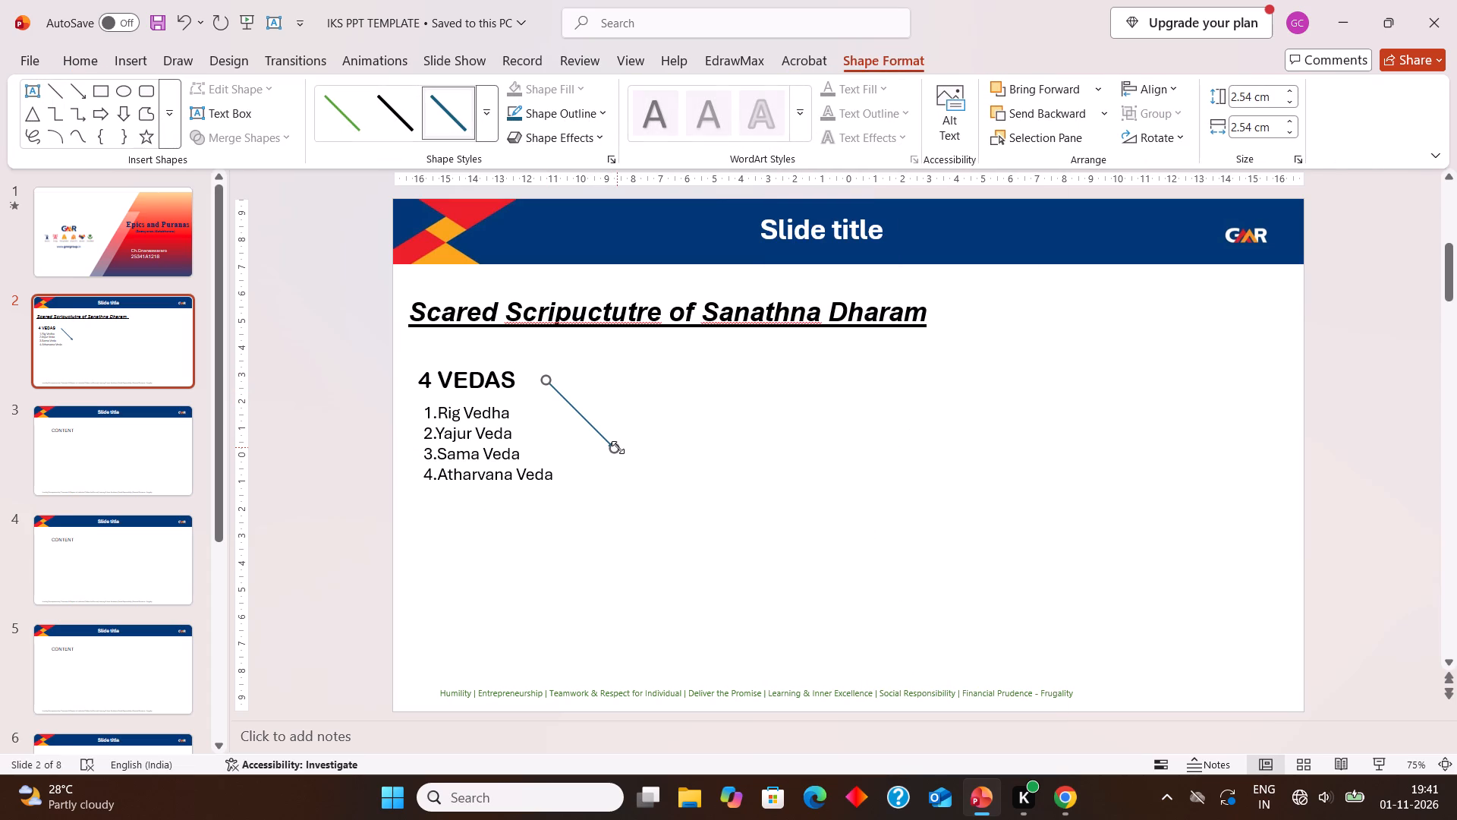
Move the arrow's head up so the arrow runs horizontally, pointing away from "4 VEDAS" at the text's mid-height.
drag(617, 449, 621, 418)
drag(621, 418, 634, 375)
click(652, 374)
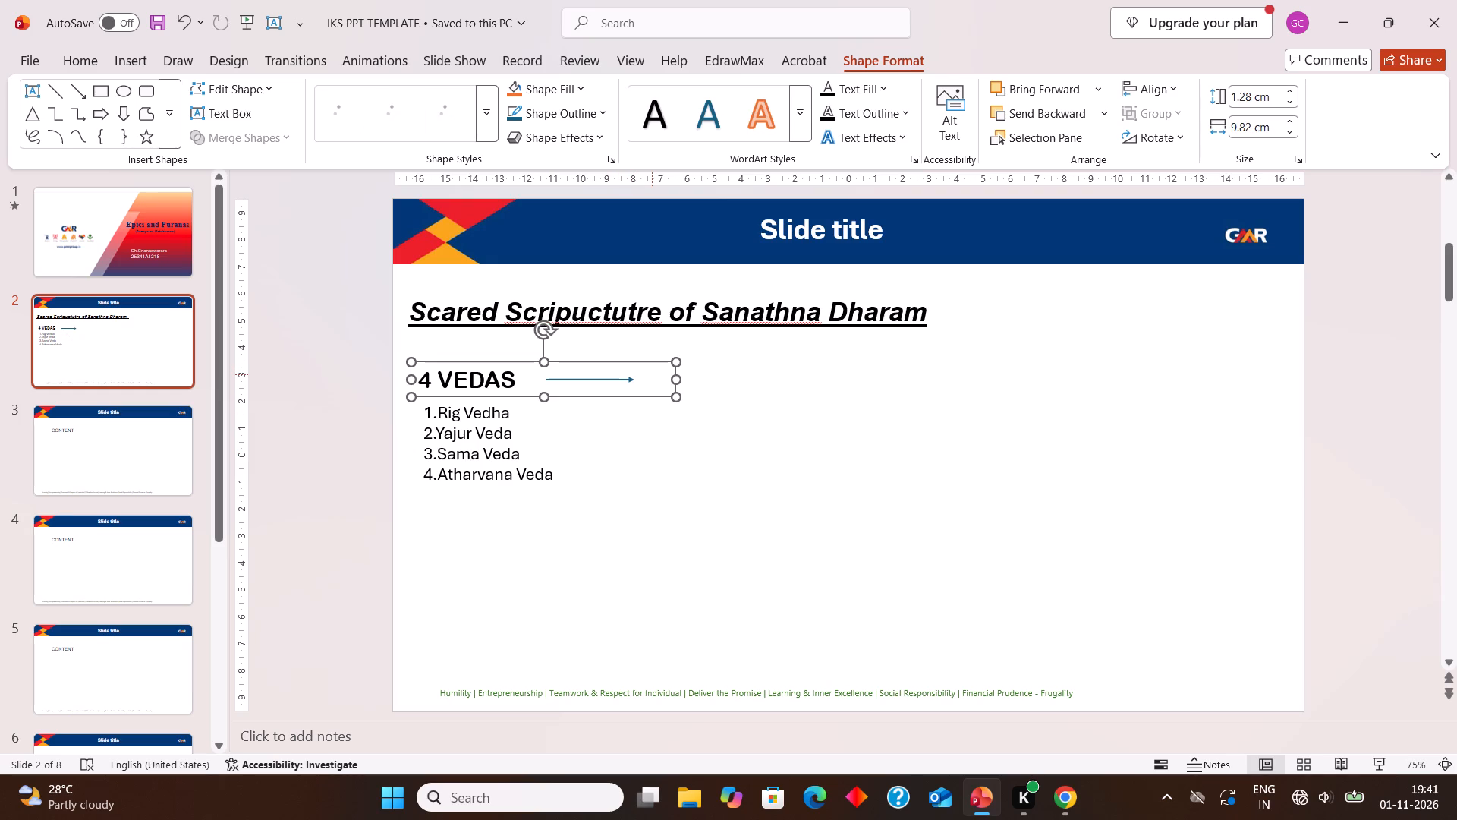
click(656, 379)
click(736, 399)
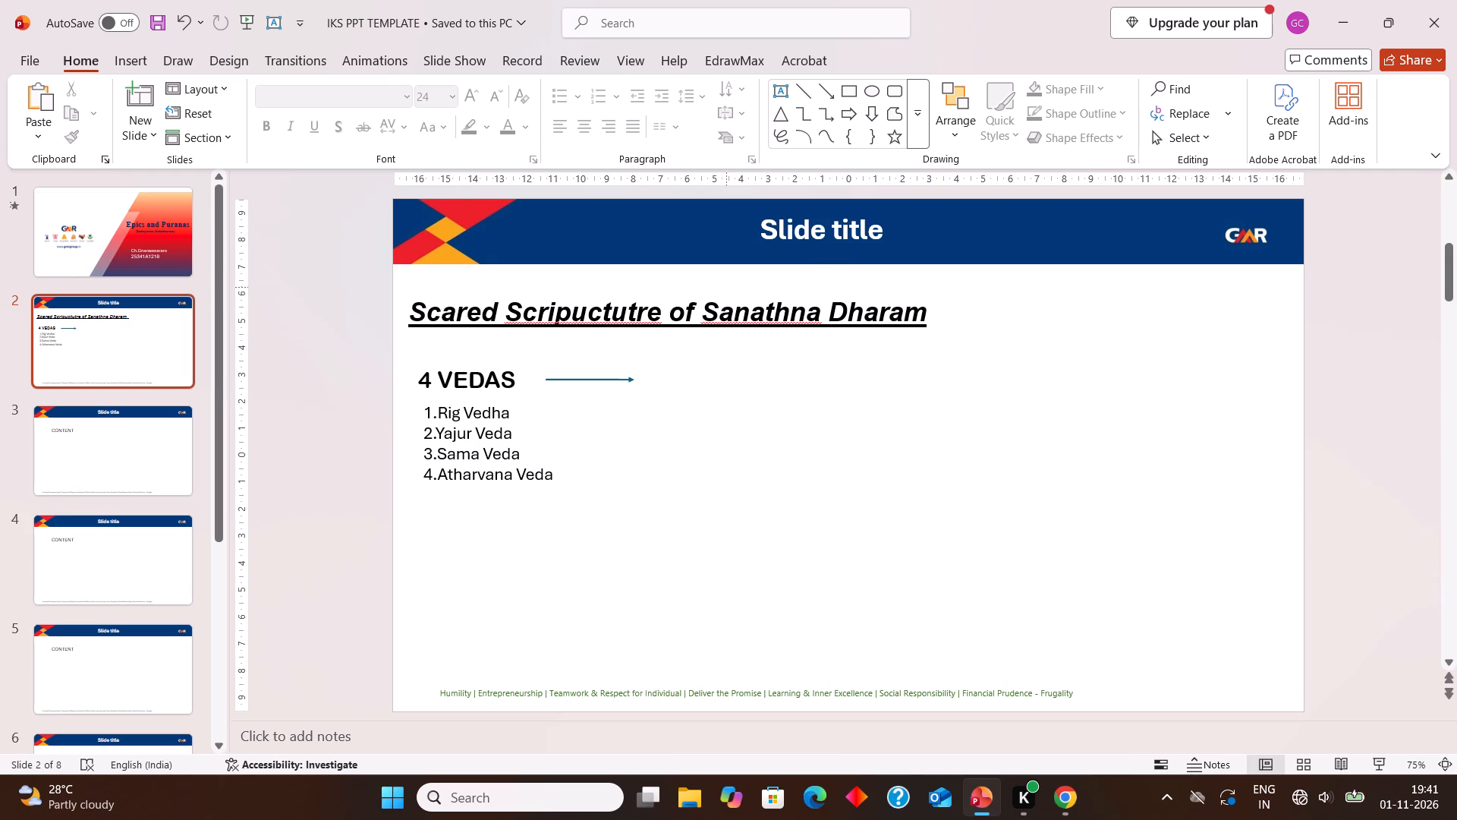
Insert a text box beyond the arrowhead, about as wide as the Vedas list area, with its top edge slightly above "4 VEDAS".
double_click(149, 71)
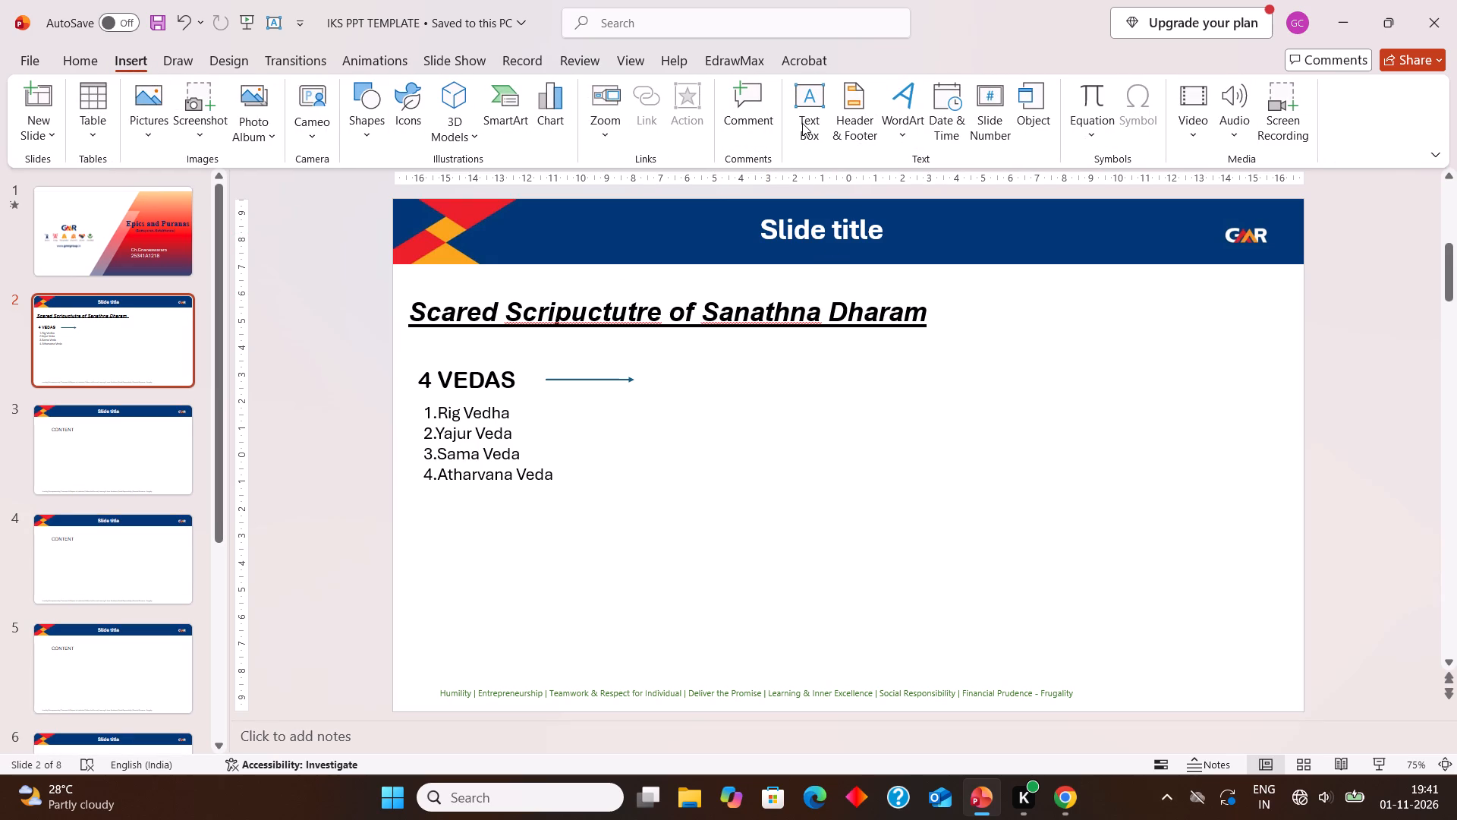
click(800, 121)
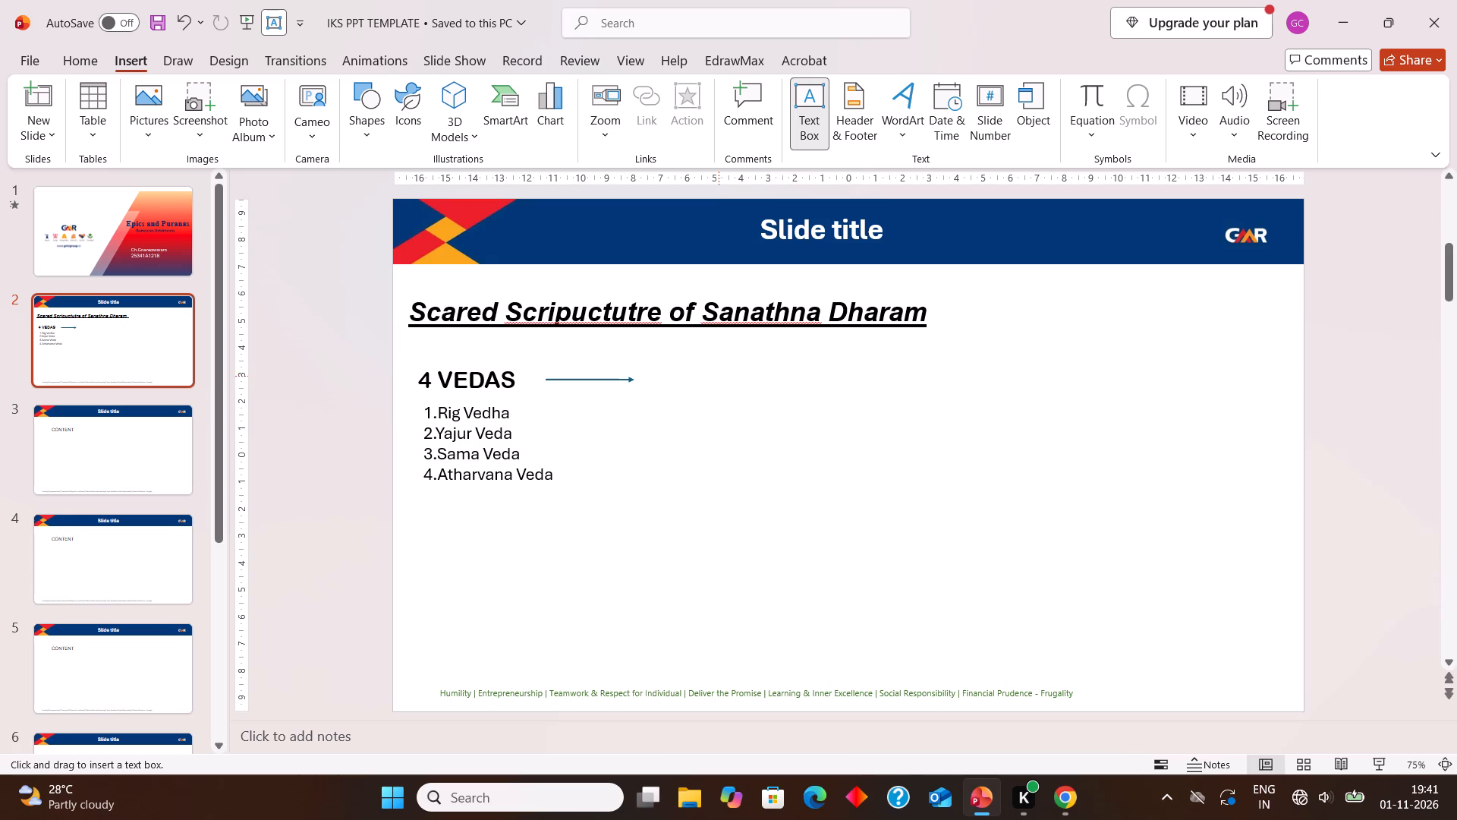
drag(689, 379, 788, 510)
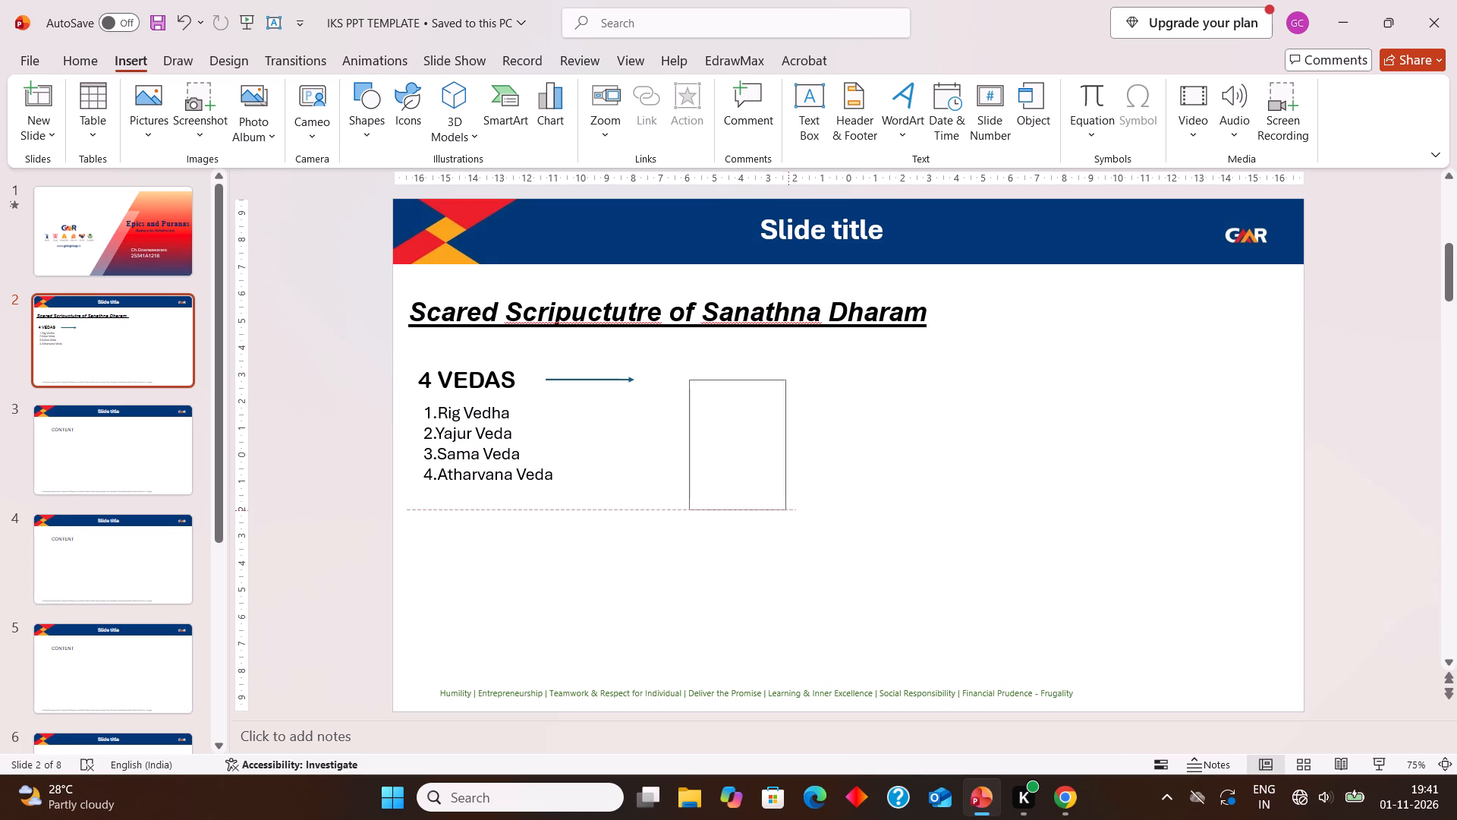
drag(788, 510, 911, 522)
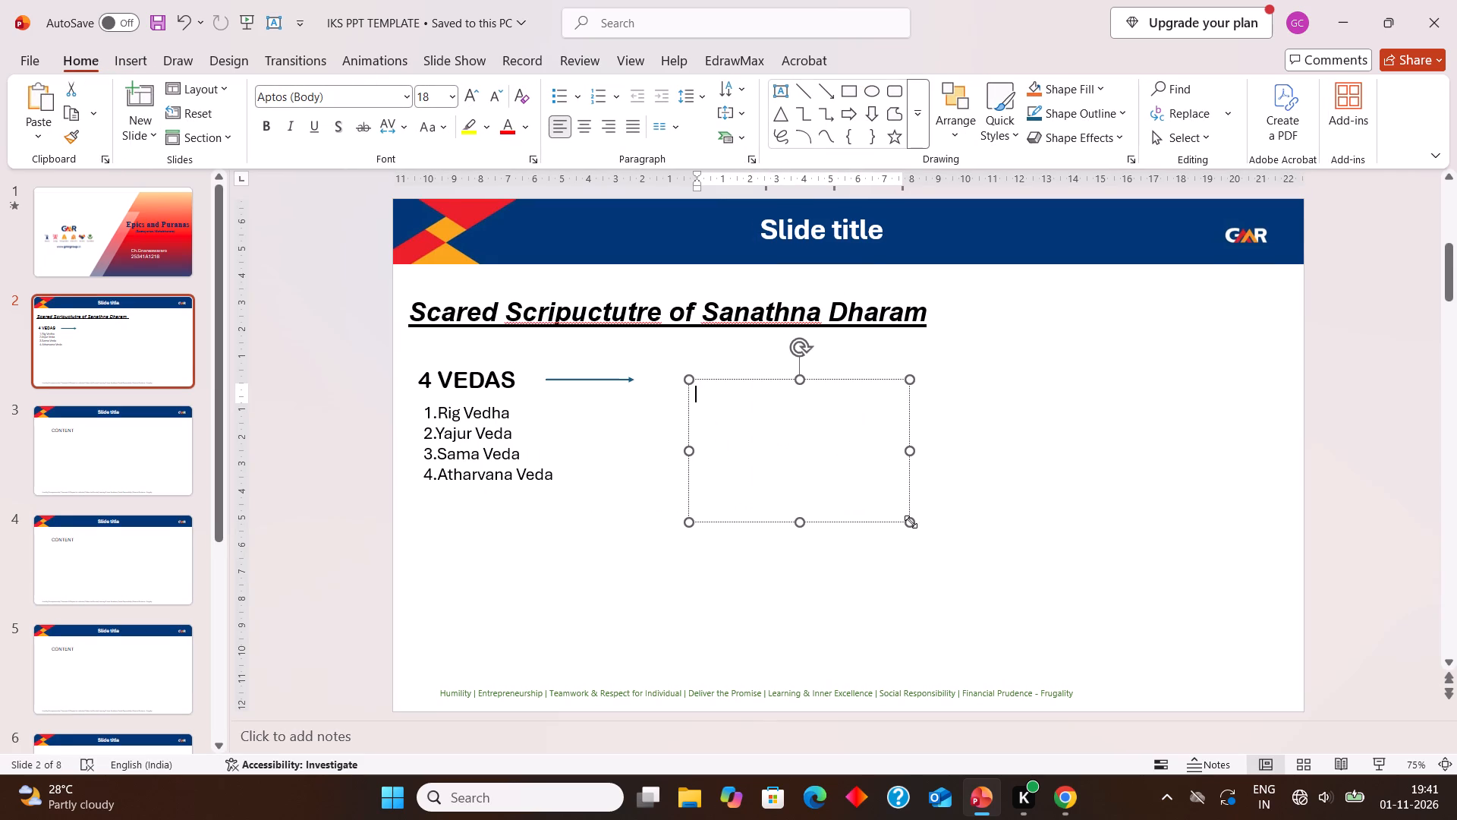
drag(799, 375, 797, 351)
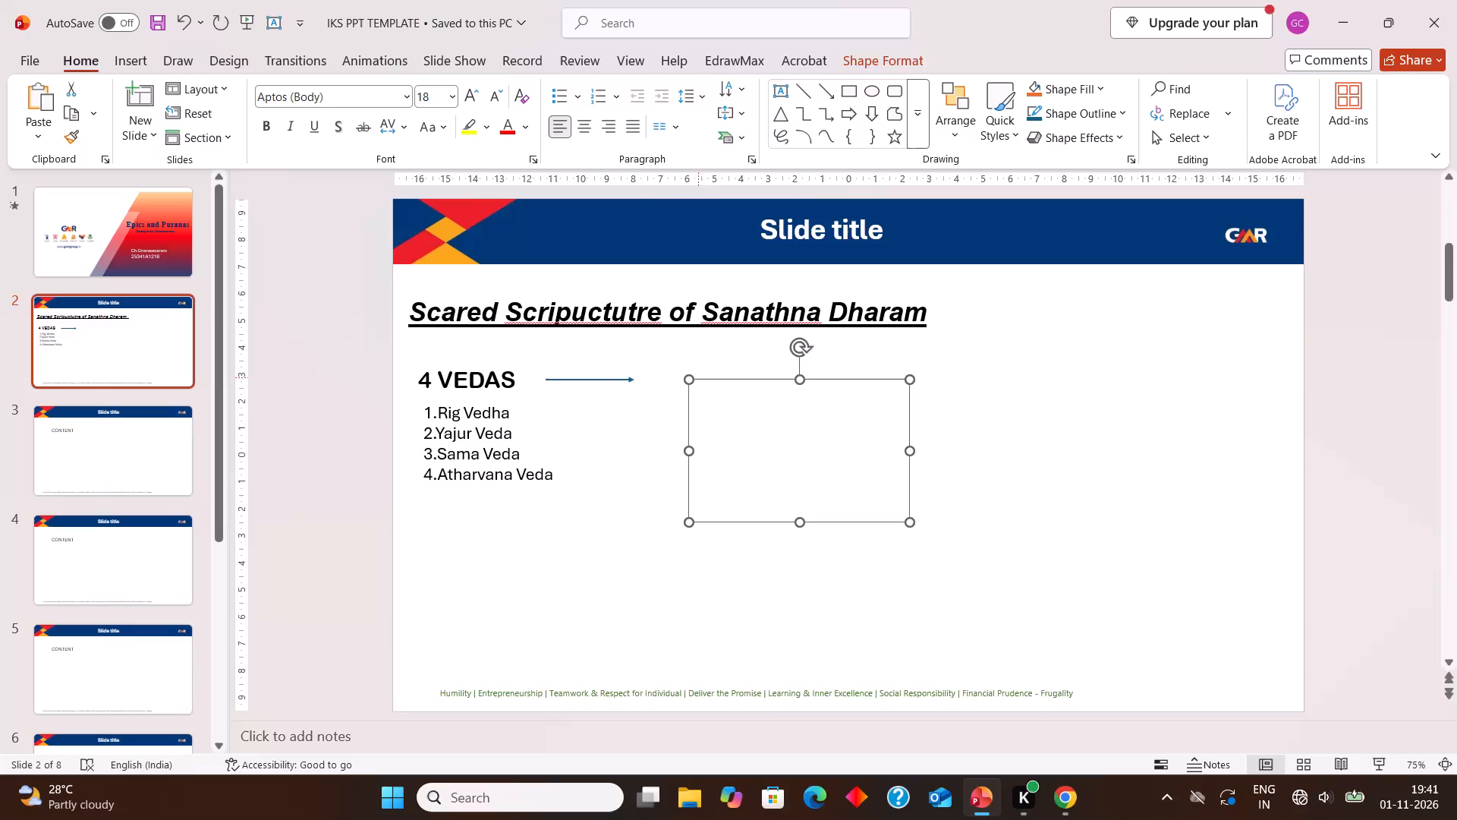
drag(689, 378, 682, 349)
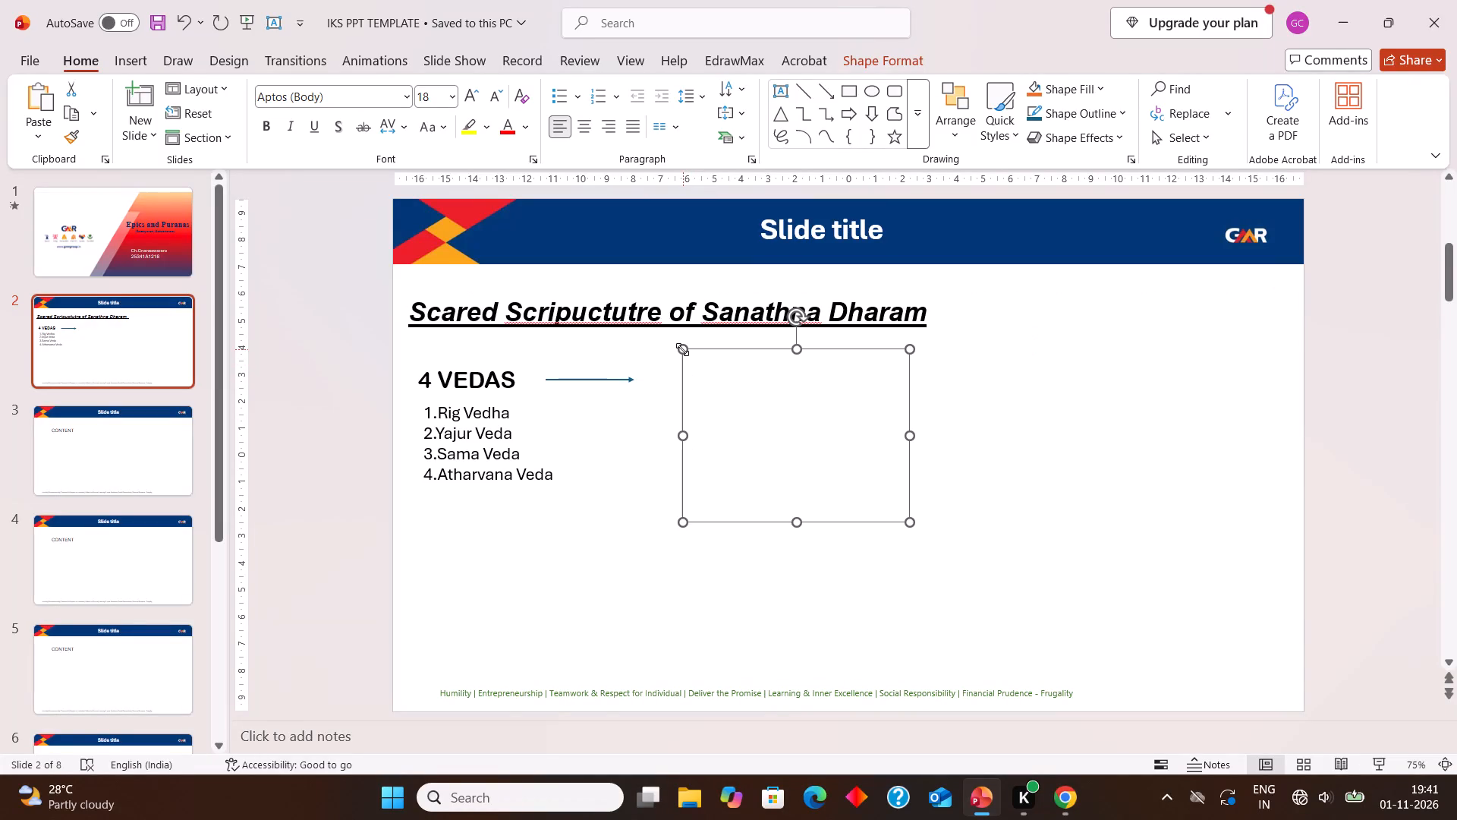
click(742, 403)
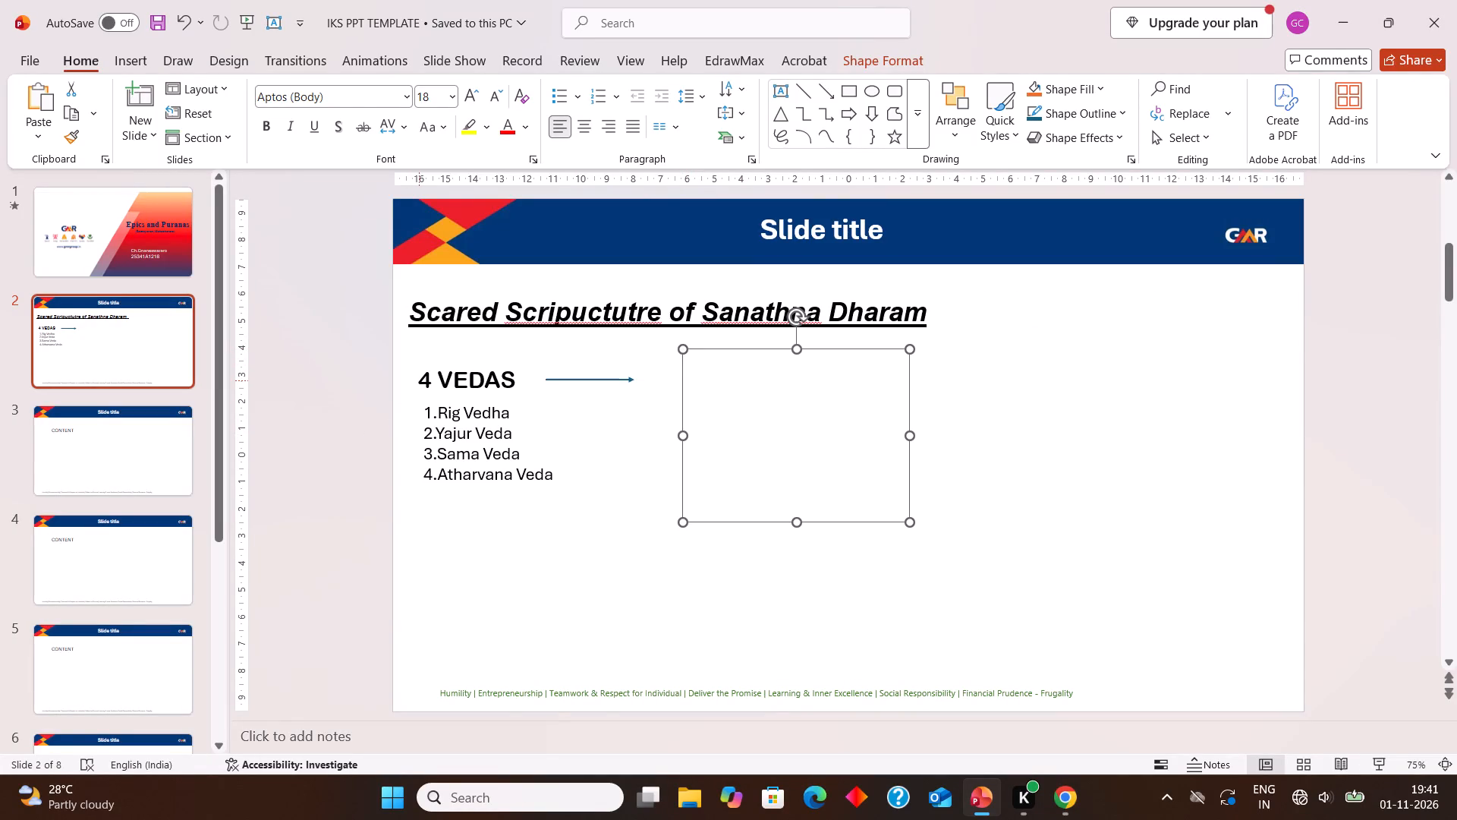
Copy the "4 VEDAS" heading text and paste it into the new text box beyond the arrow.
drag(419, 380, 498, 371)
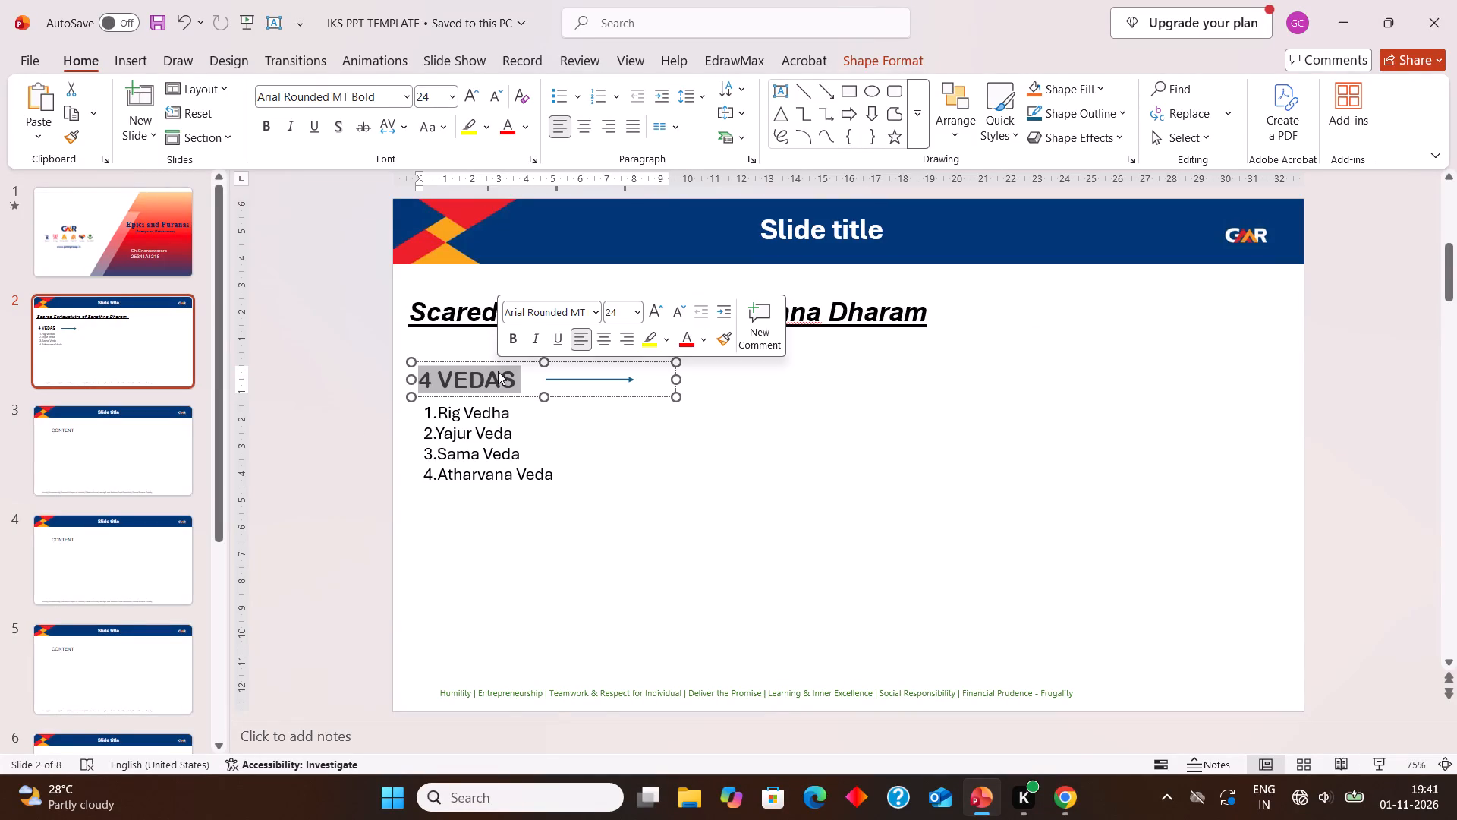
key(ctrl+c)
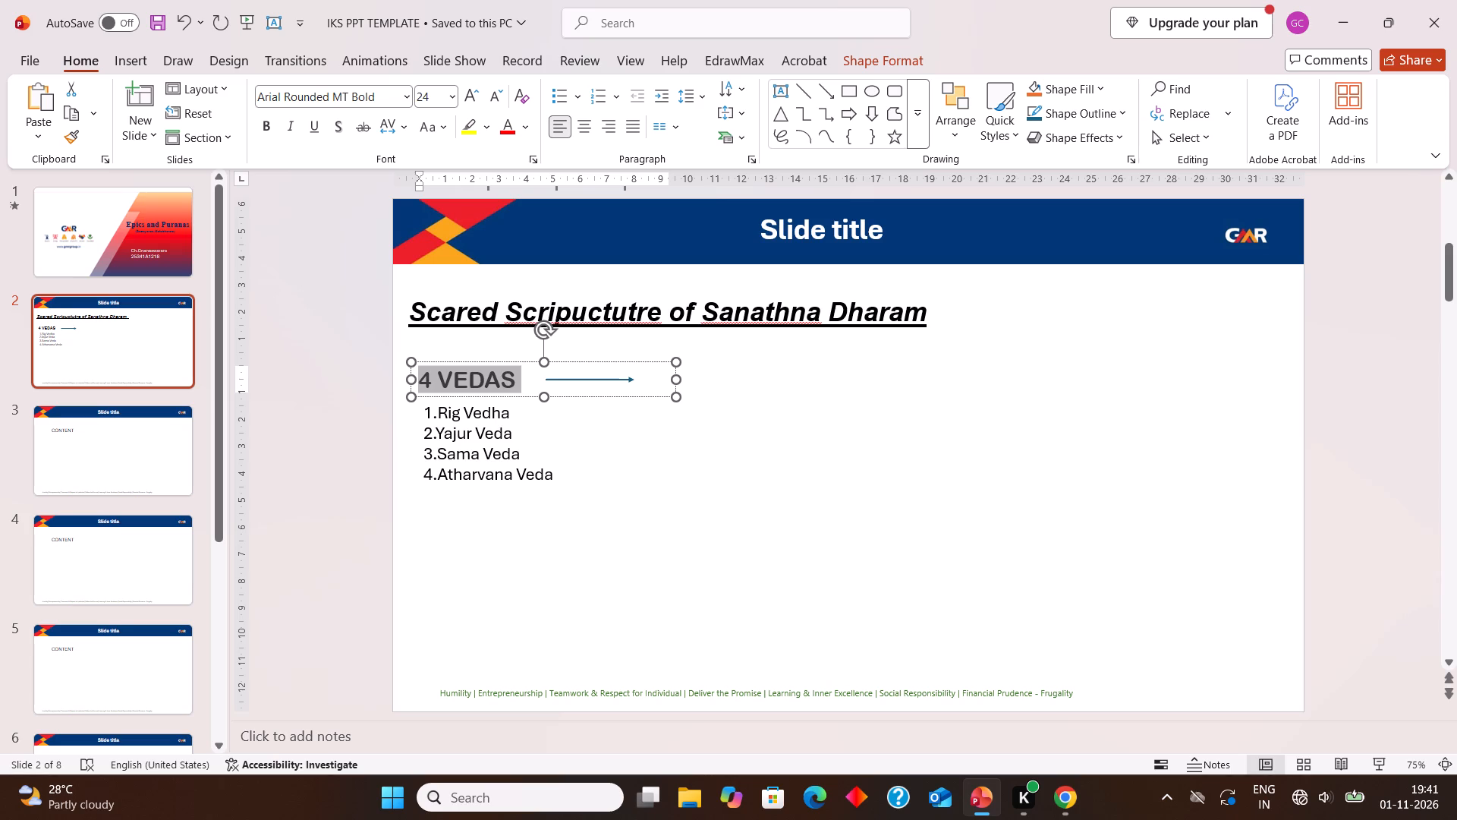
click(713, 388)
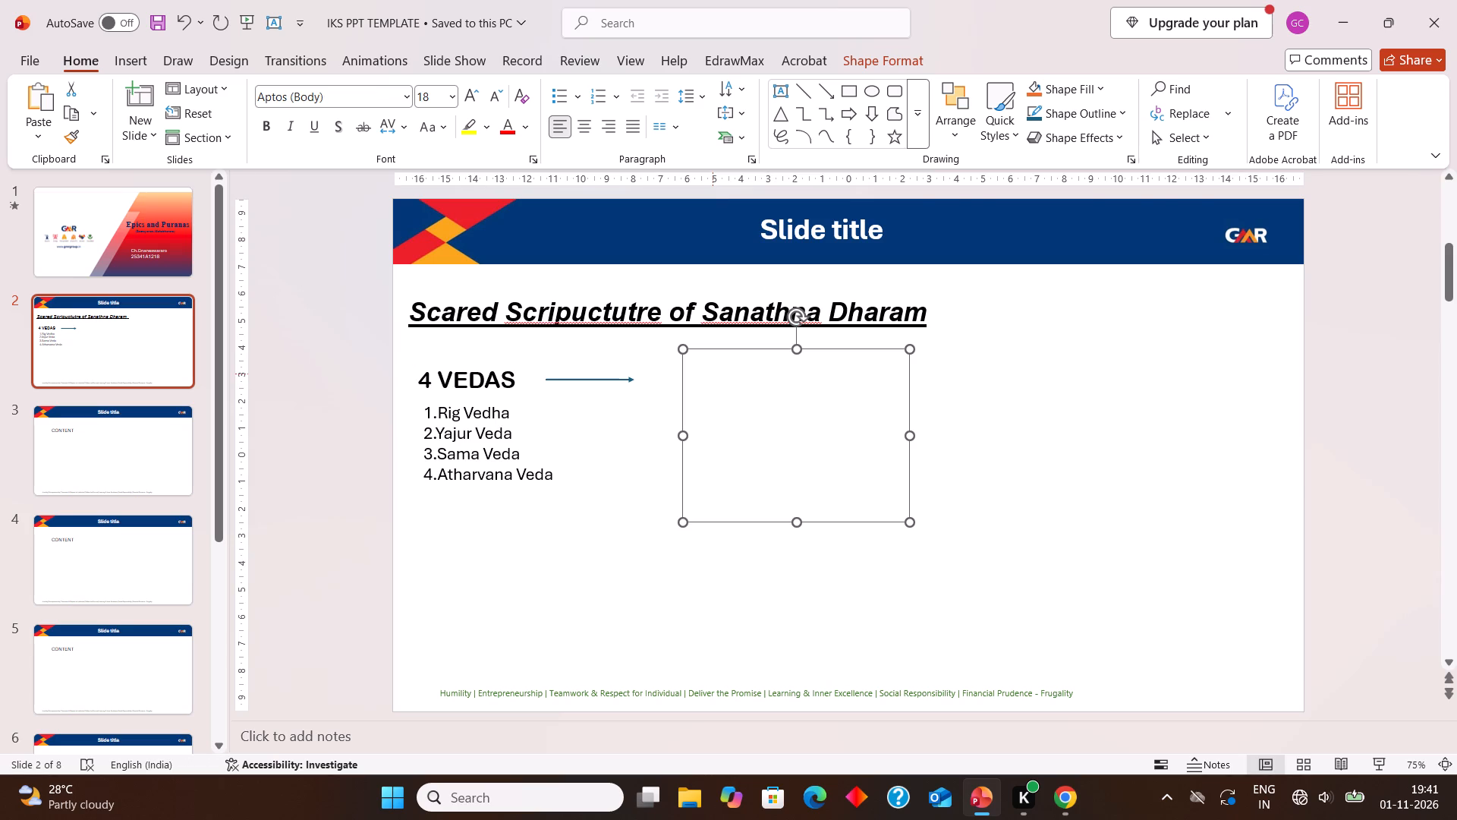
click(713, 374)
key(ctrl+v)
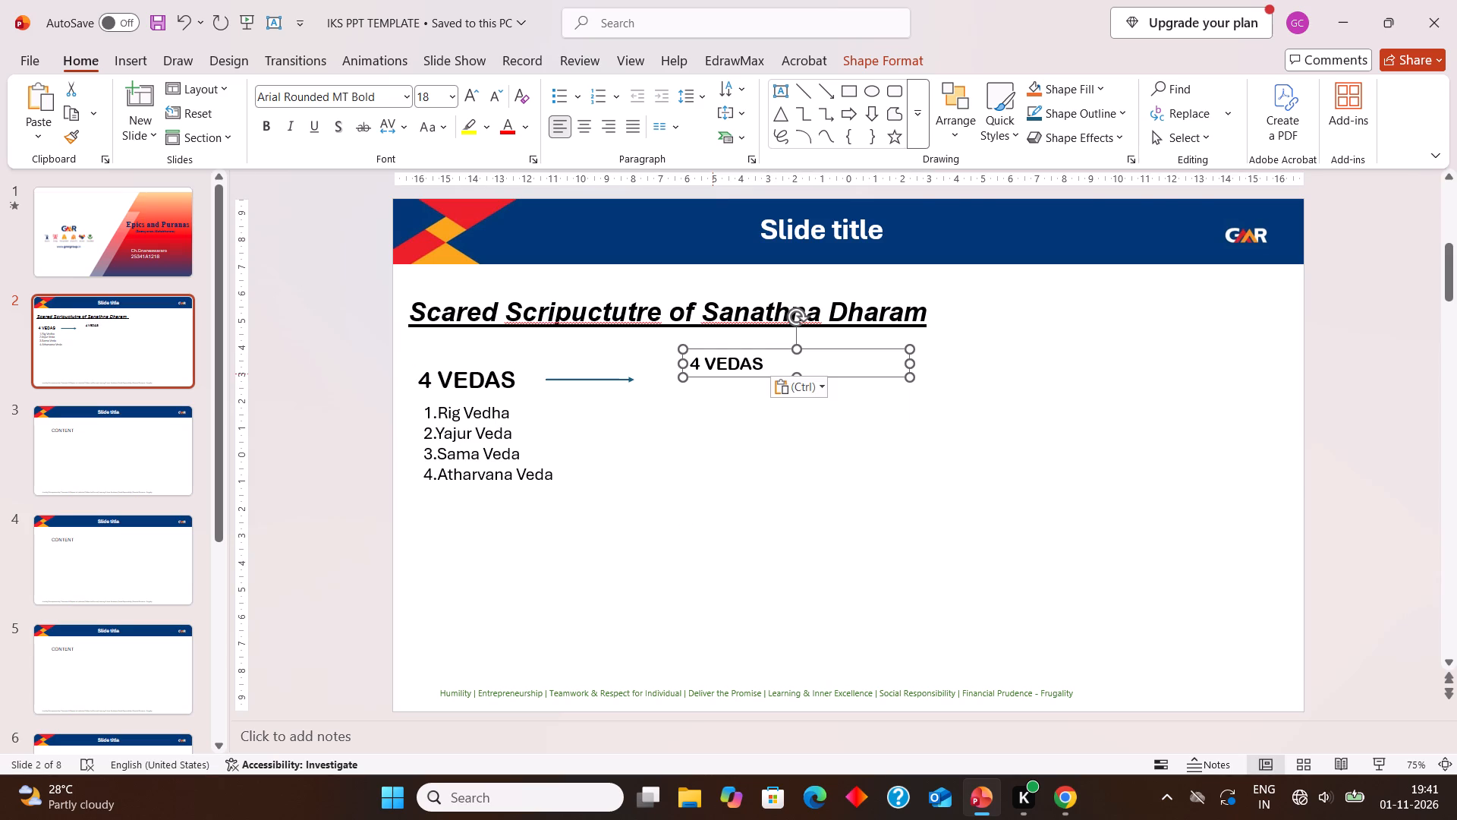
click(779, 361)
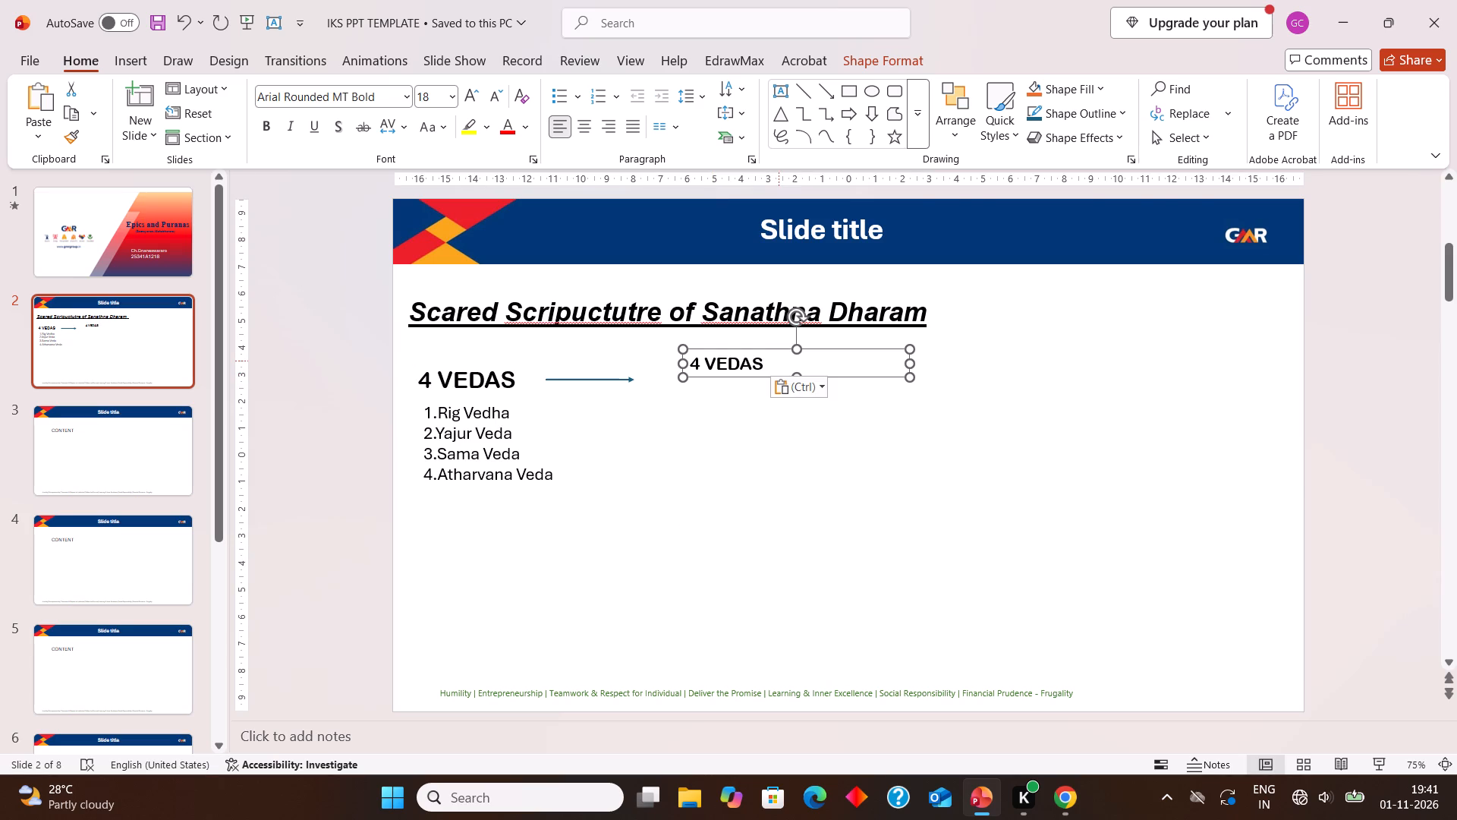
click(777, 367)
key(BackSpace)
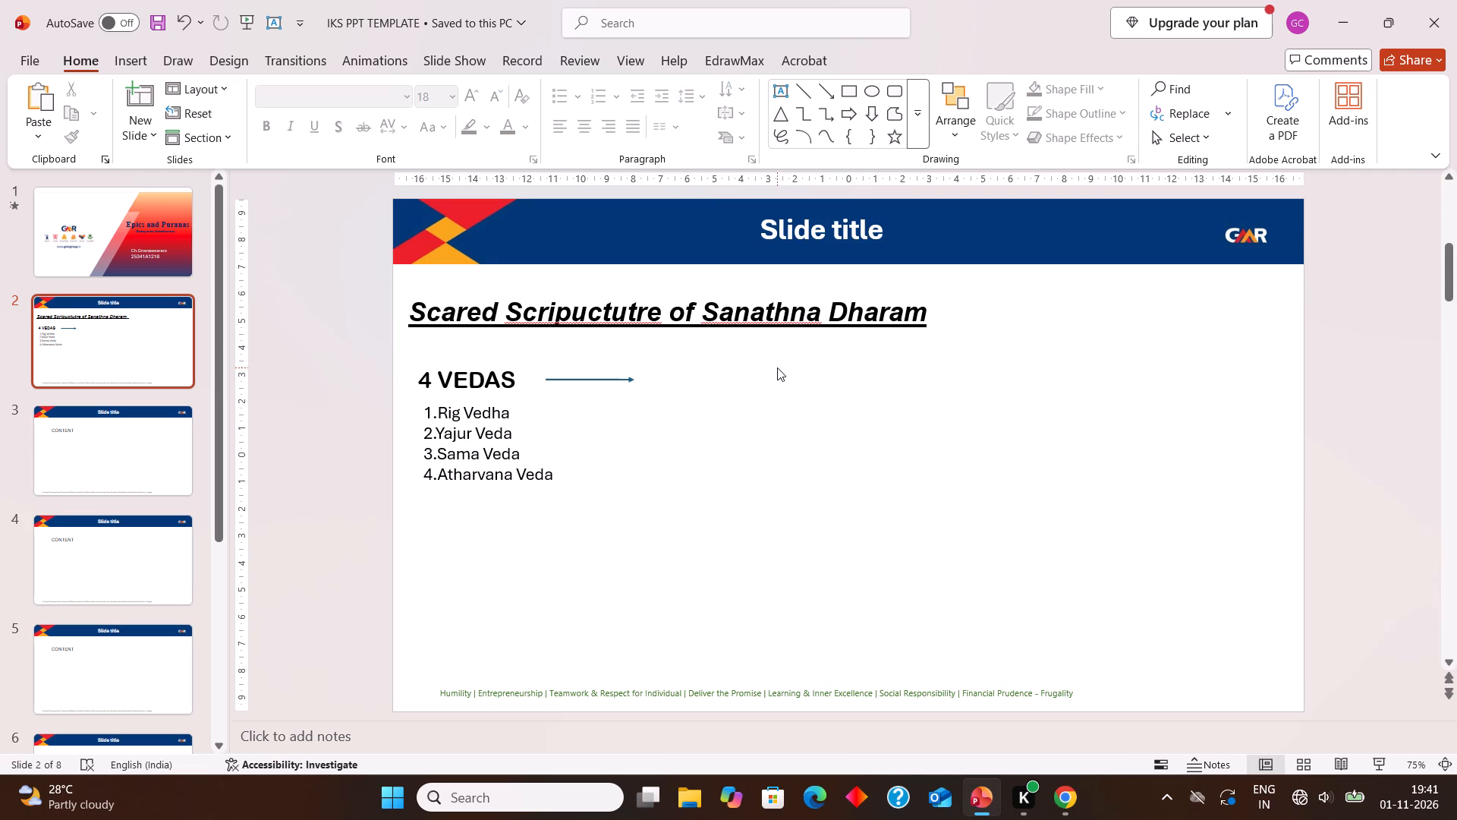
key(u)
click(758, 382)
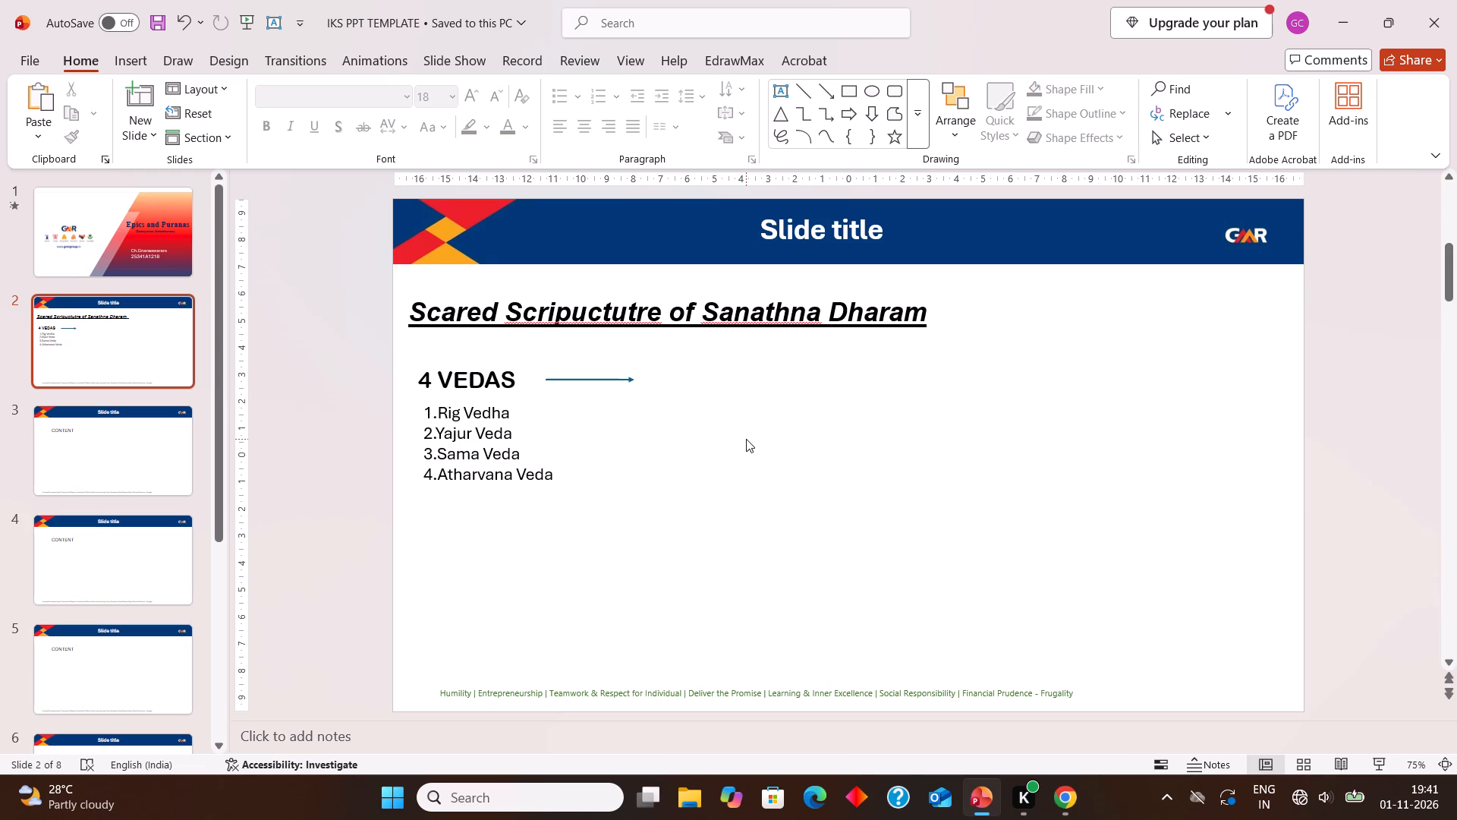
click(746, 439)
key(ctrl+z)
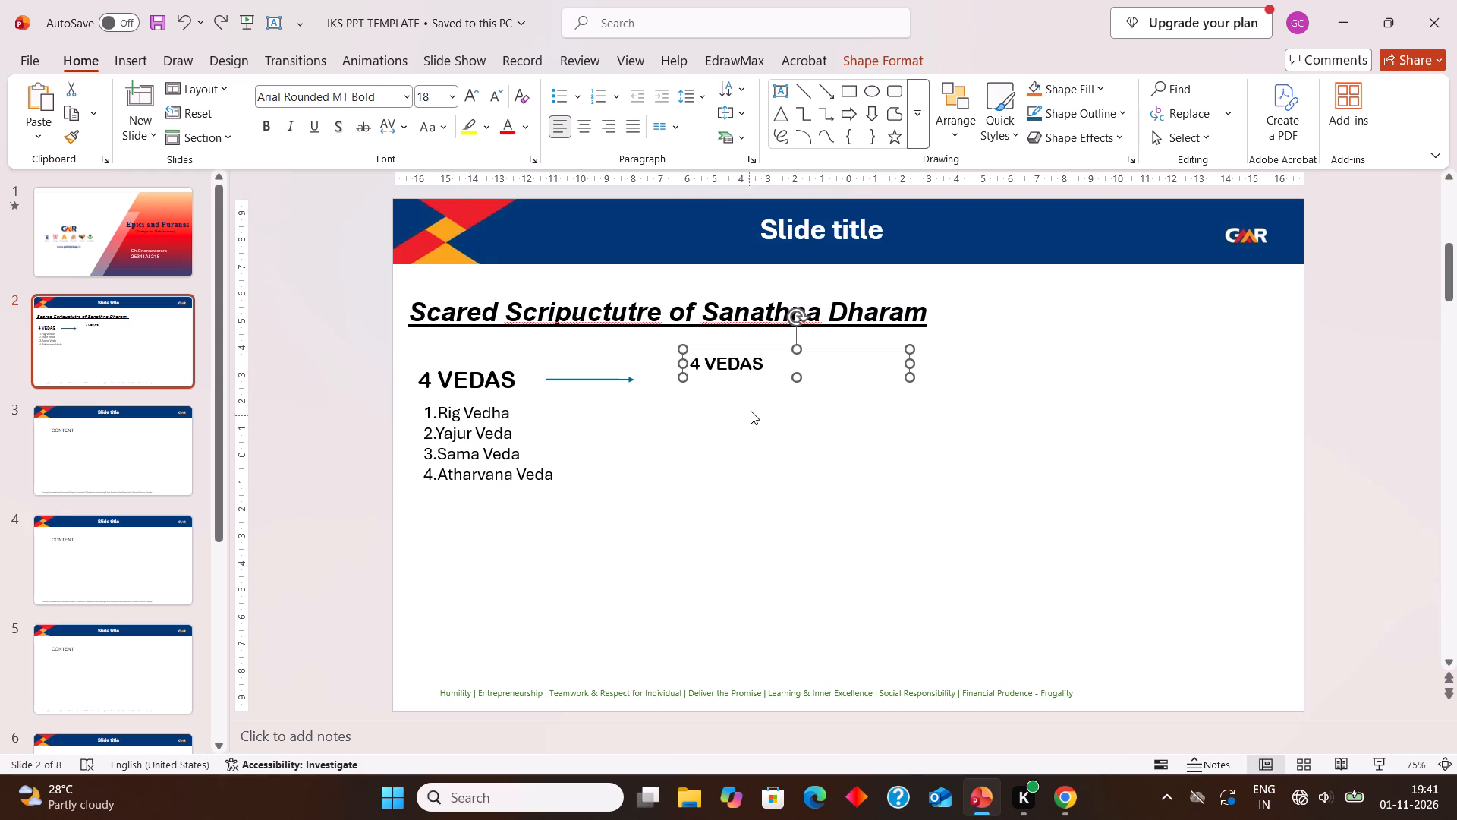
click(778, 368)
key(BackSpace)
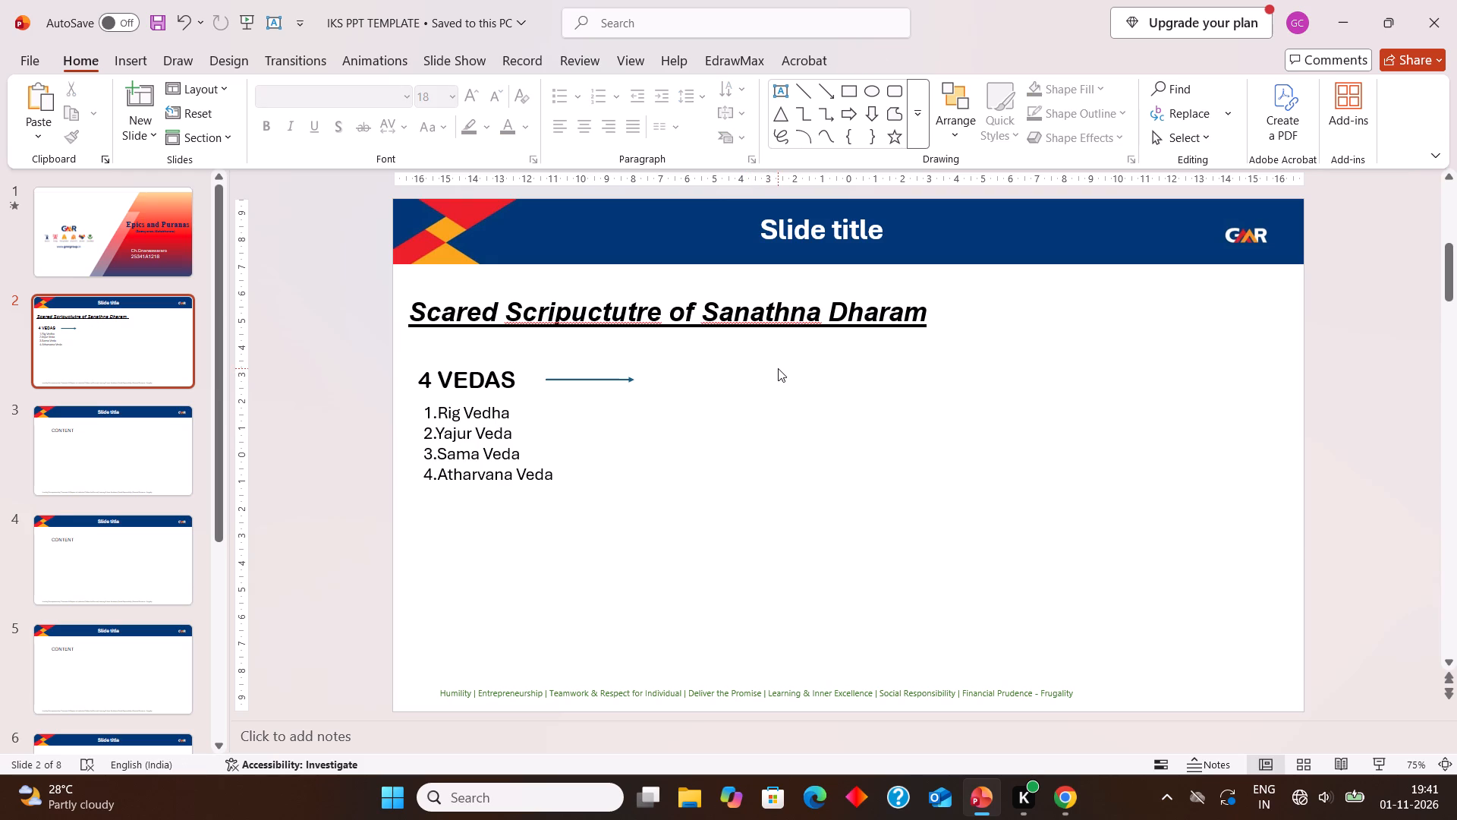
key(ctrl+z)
Nudge the text box beyond the arrow slightly farther from the arrowhead and down, so its heading sits closer to the arrow's height.
click(772, 358)
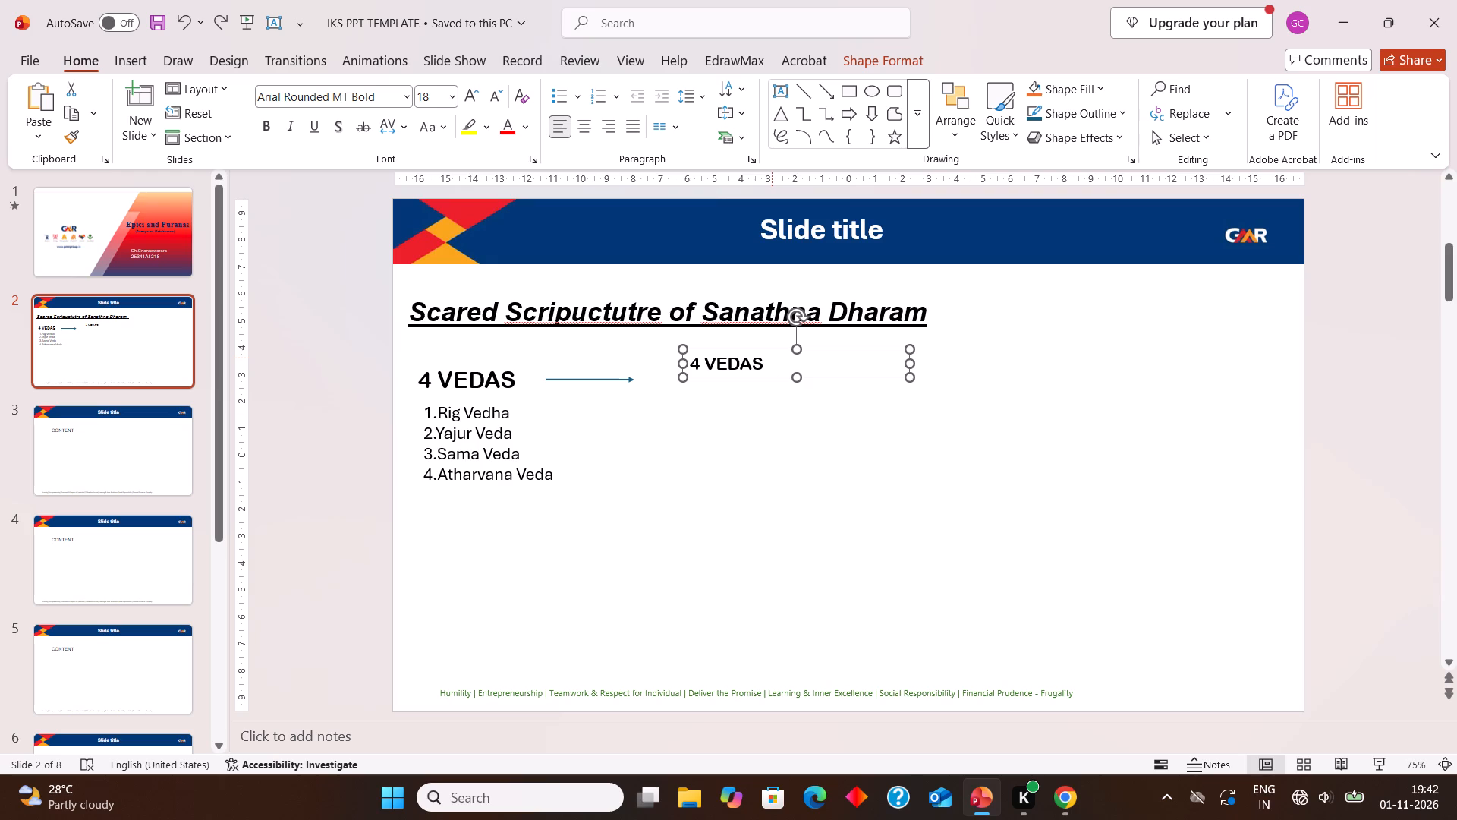
click(746, 363)
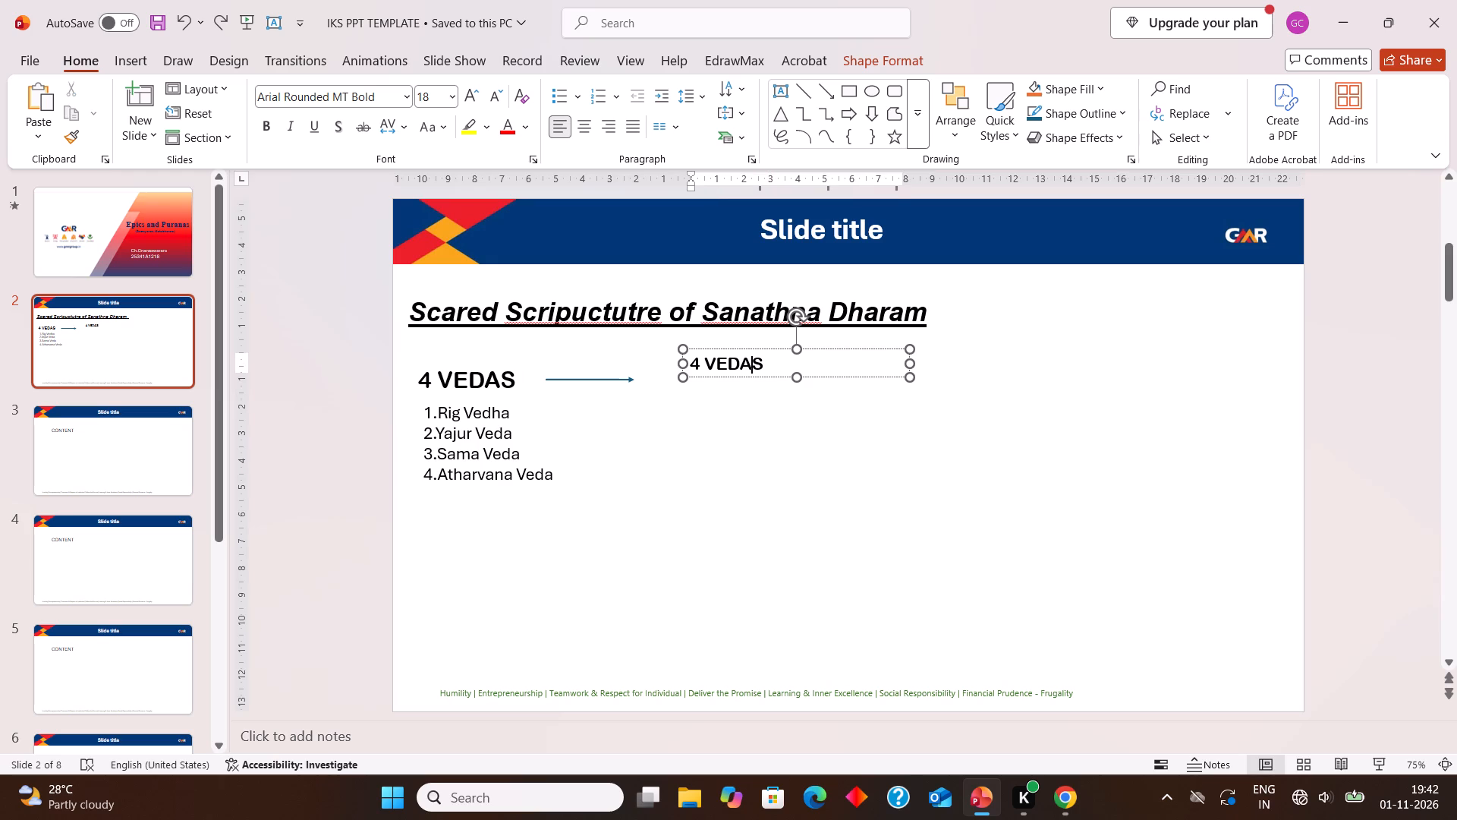
click(766, 362)
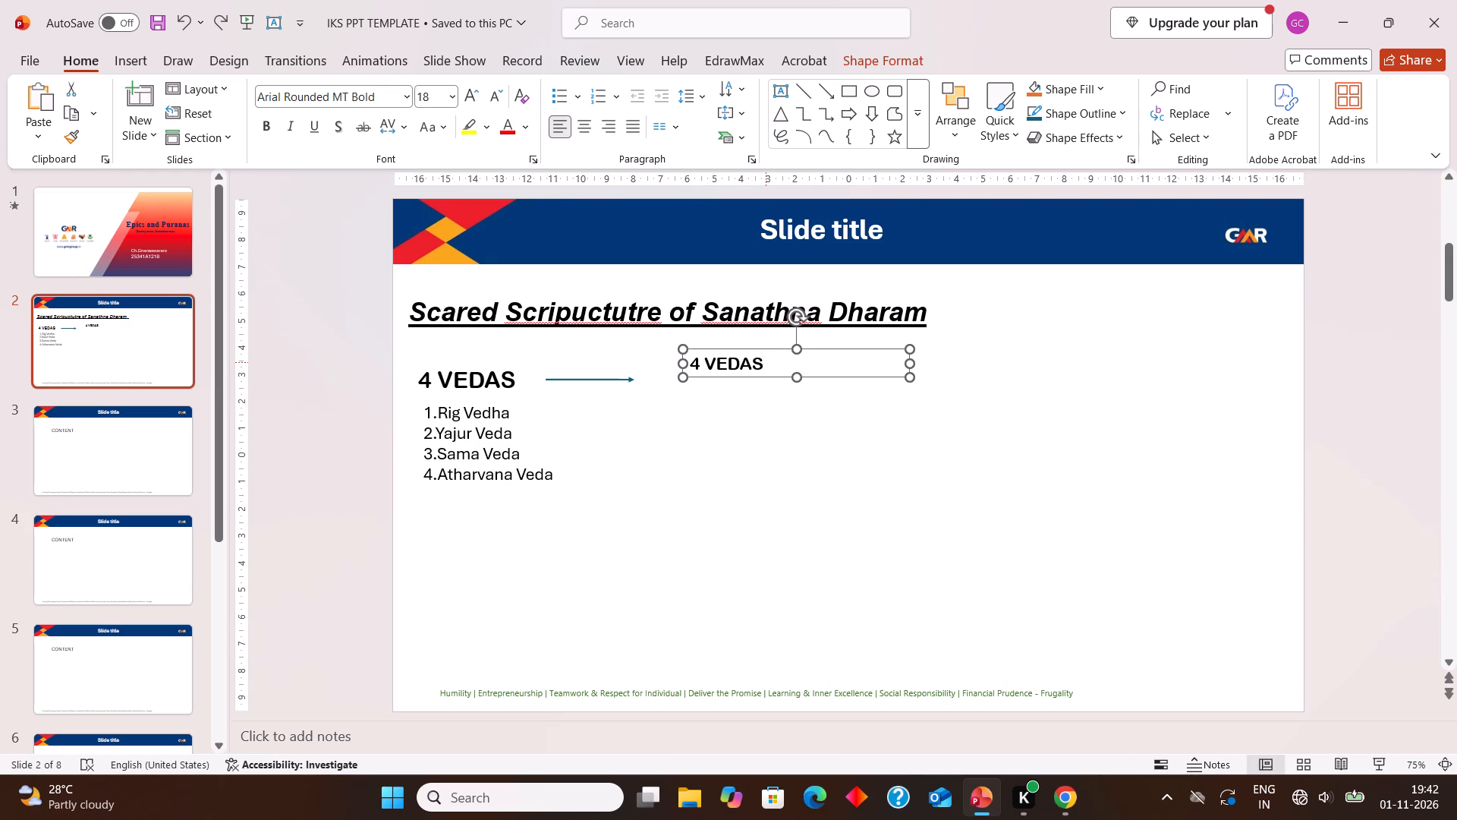
key(Right)
key(Right)
key(Right)
key(Right)
key(Right)
key(Right)
key(Right)
key(Right)
key(Right)
key(Right)
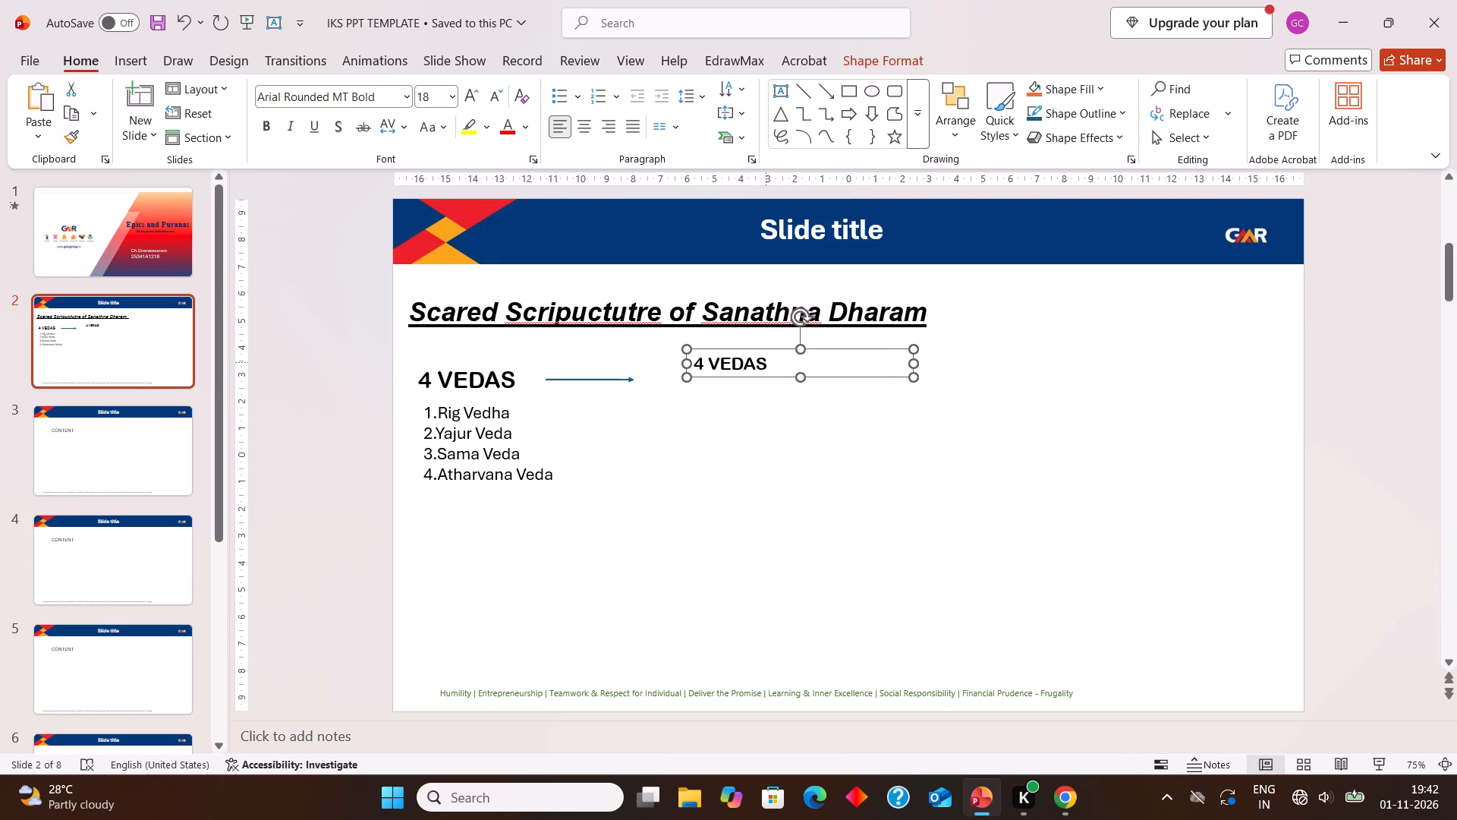
key(Down)
key(Down)
key(Down)
key(Down)
key(Down)
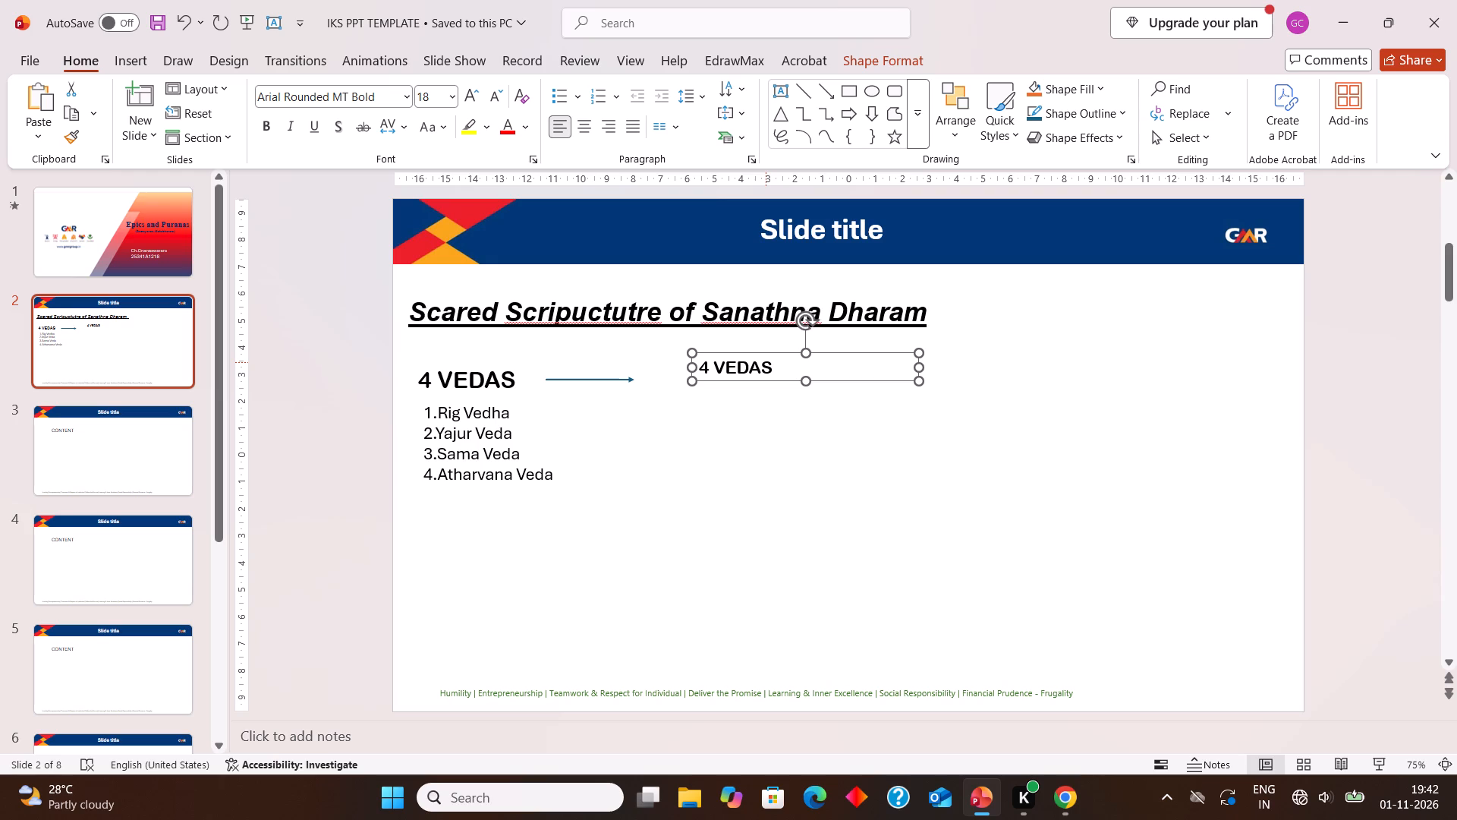
key(Down)
key(Down)
key(Down)
key(Down)
key(Down)
key(Down)
key(Down)
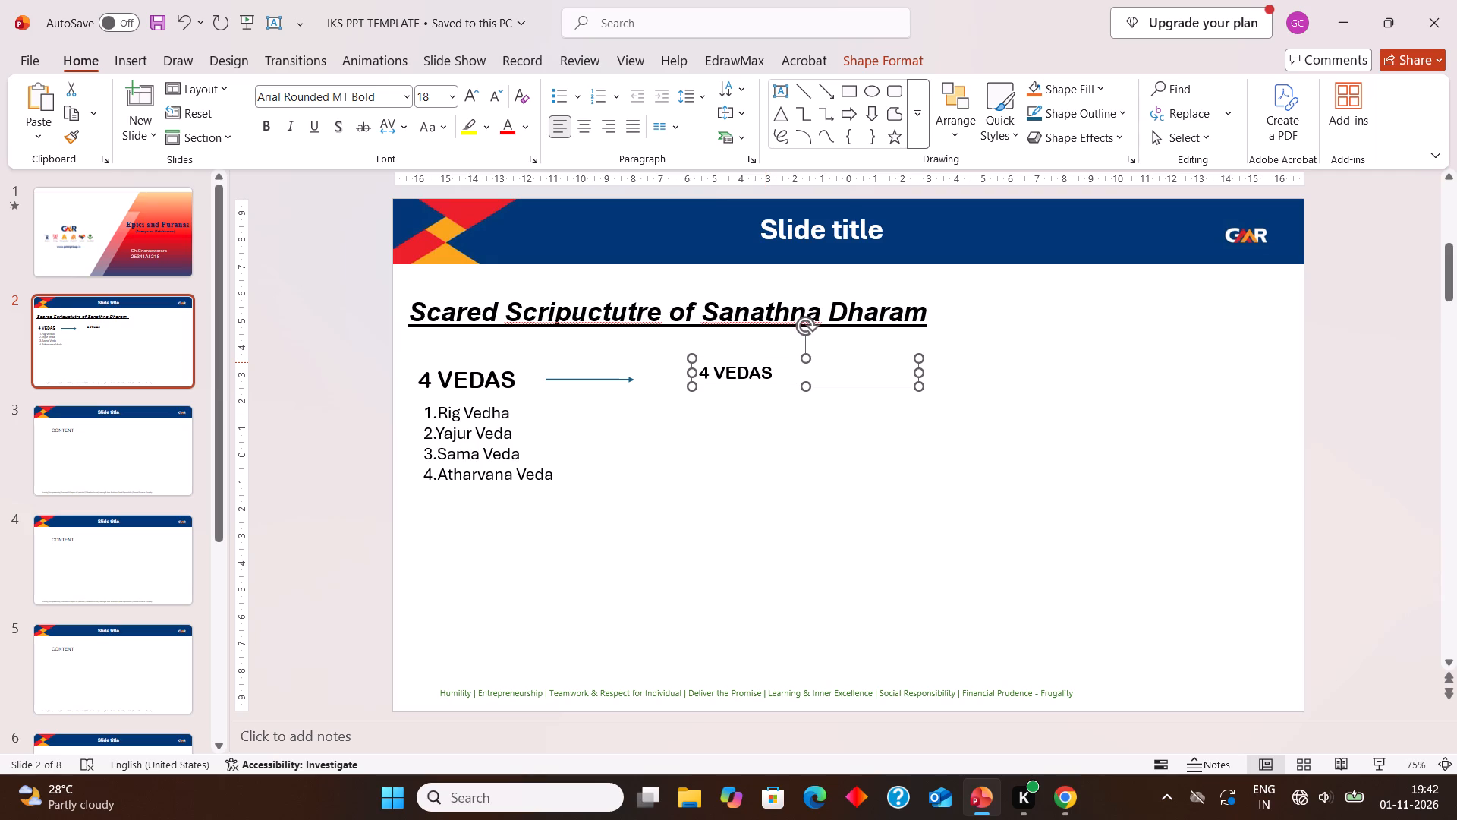
Change the heading in the text box beyond the arrow to "4 UPAVEDS".
click(782, 369)
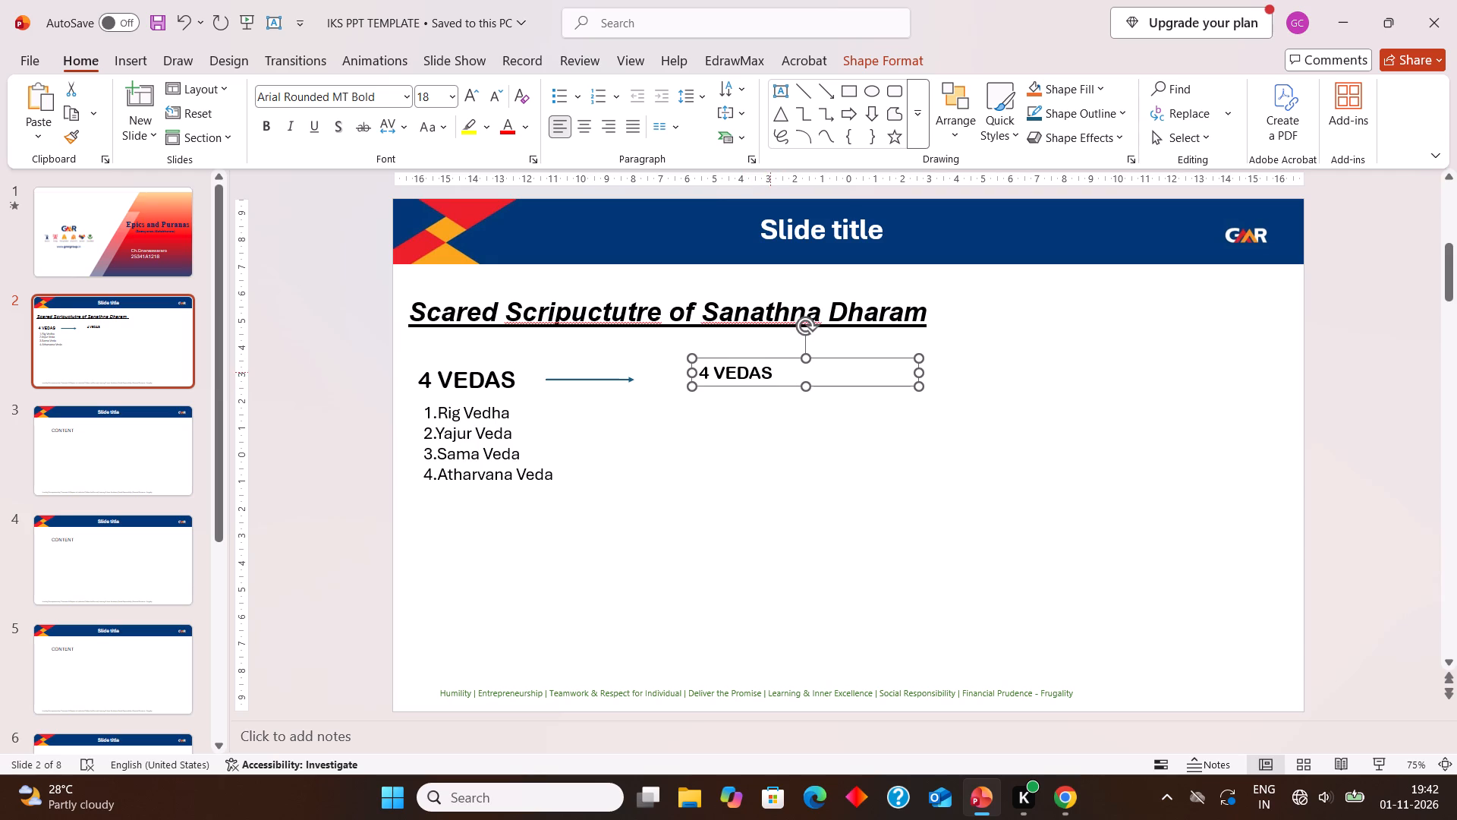
click(769, 372)
key(BackSpace)
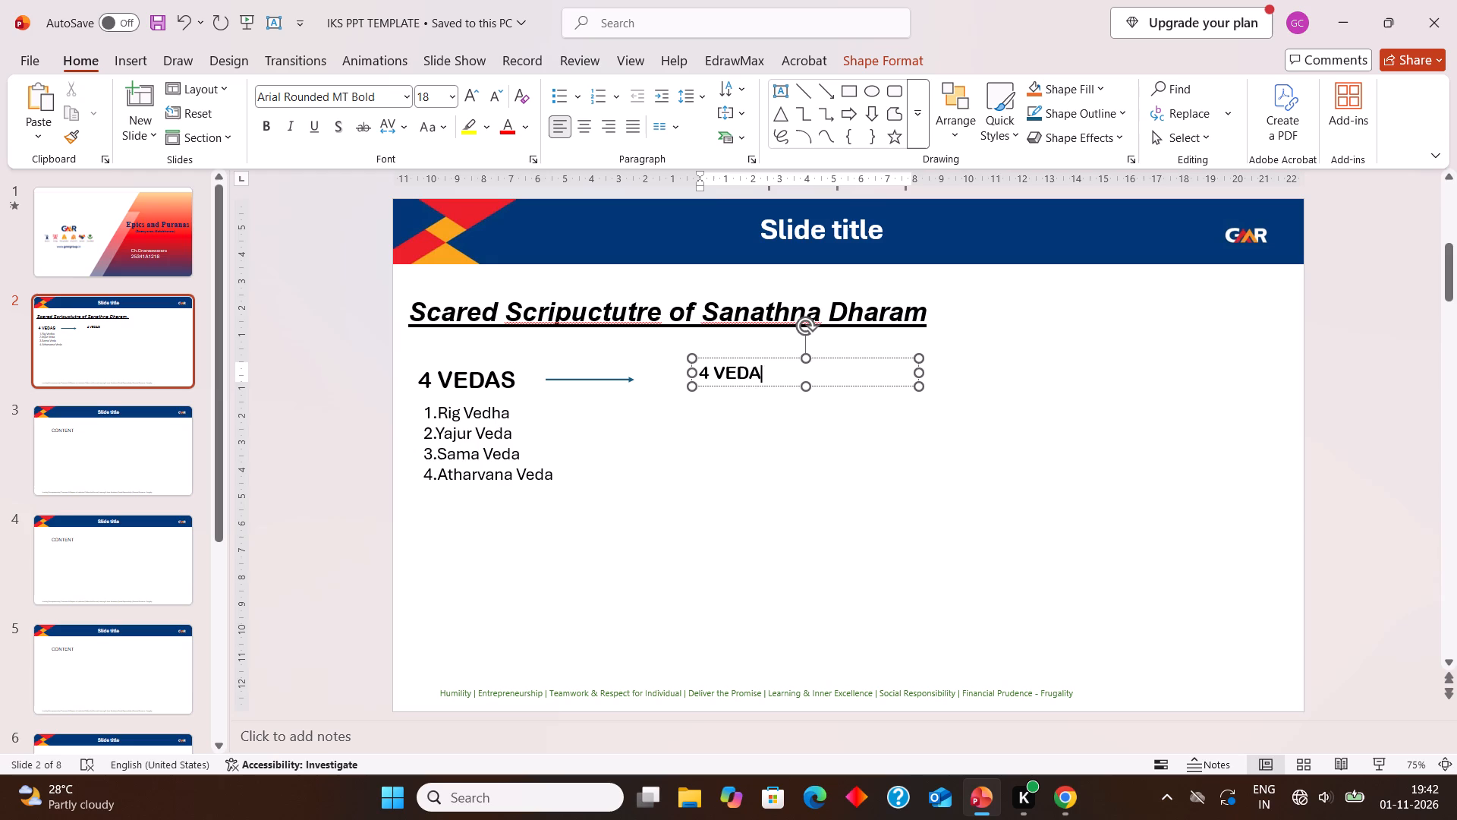
key(BackSpace)
key(BackSpace)
key(BackSpace)
key(BackSpace)
key(Down)
key(Down)
text(UP)
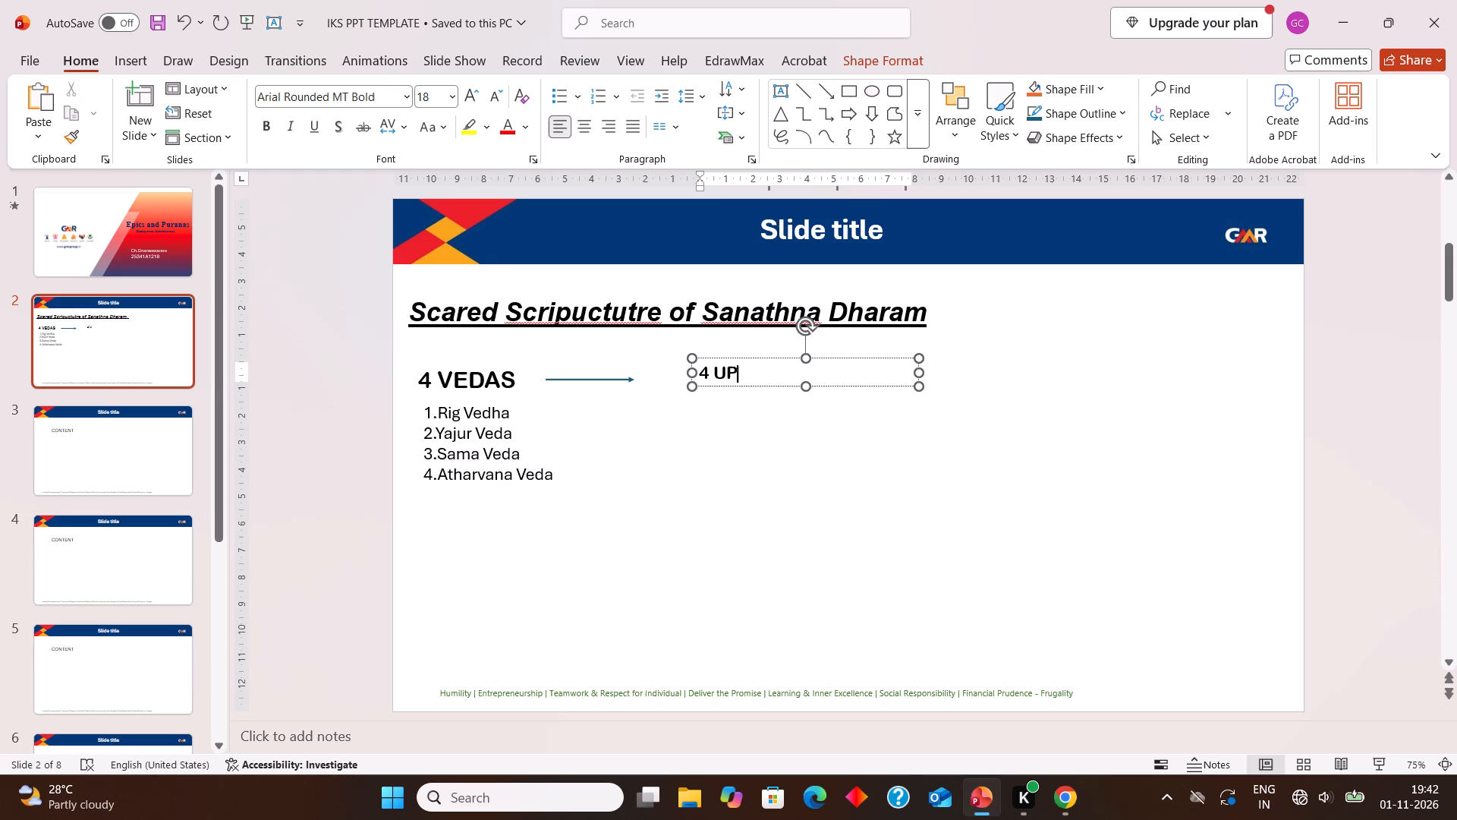
text(AVEDS)
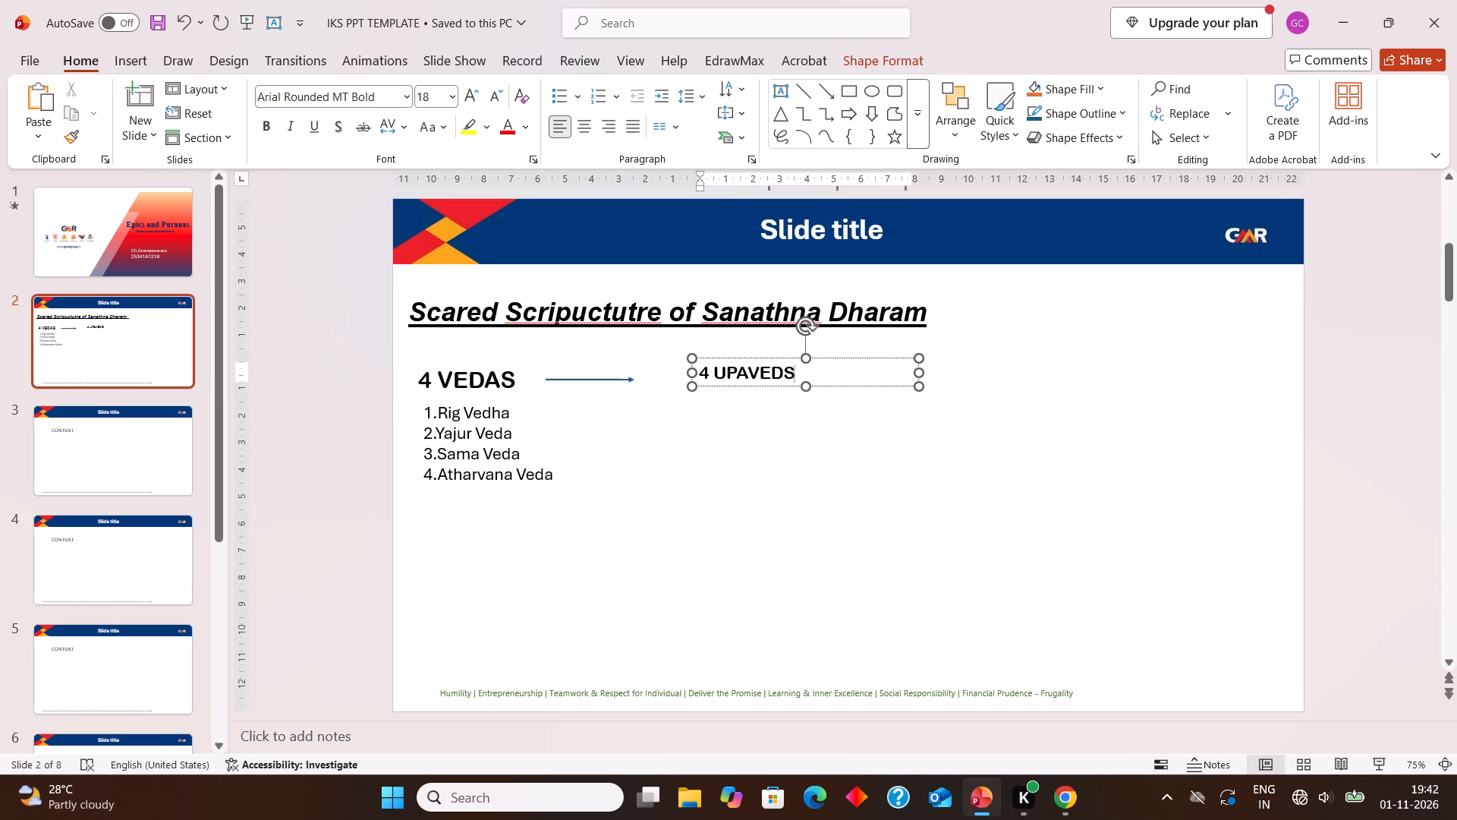
click(769, 372)
key(Right)
key(Right)
key(Right)
Add a line below "4 UPAVEDS" and paste a copy of "1.Rig Vedha" from the Vedas list there.
key(Return)
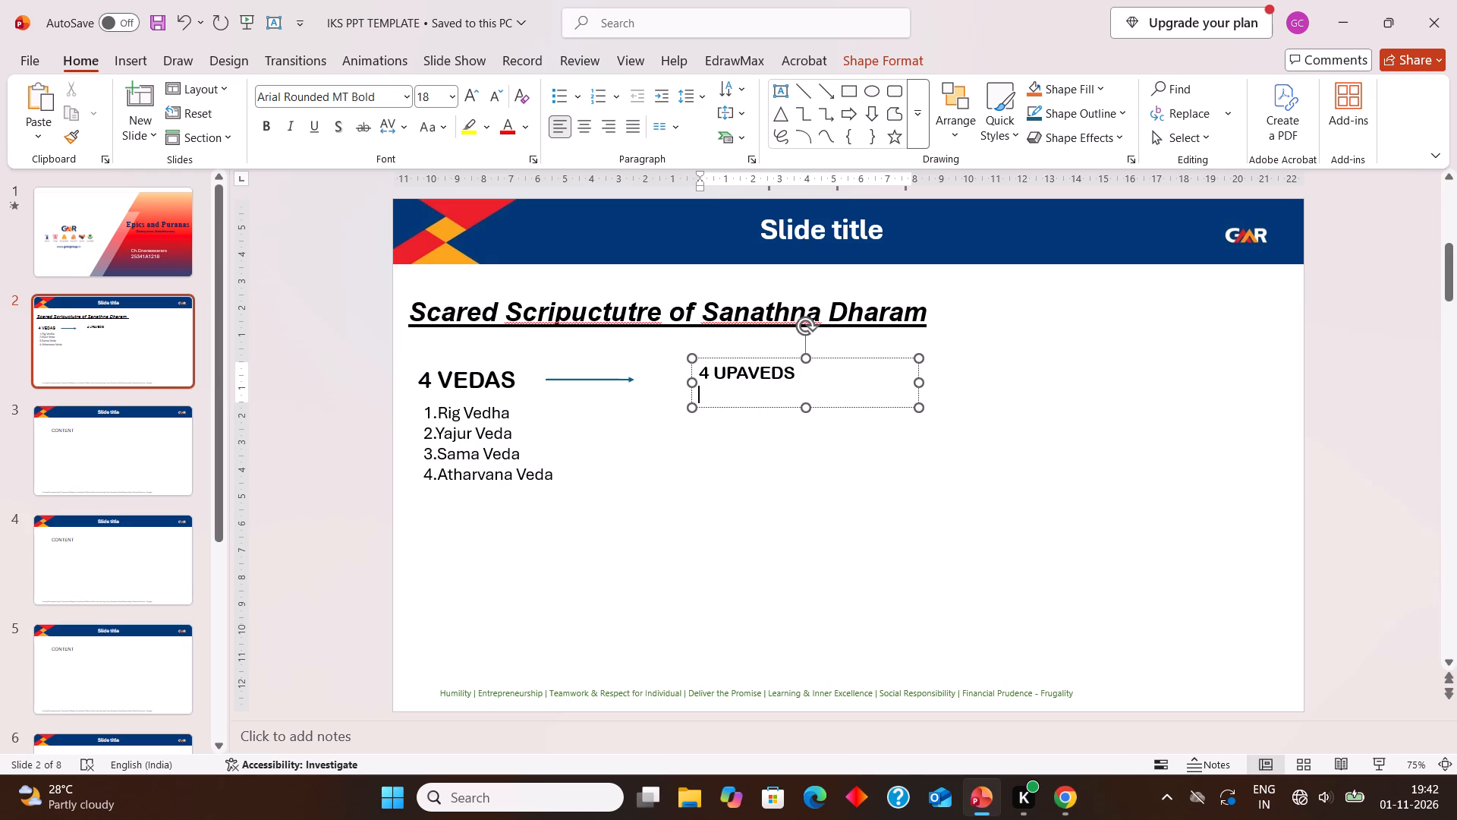
key(Return)
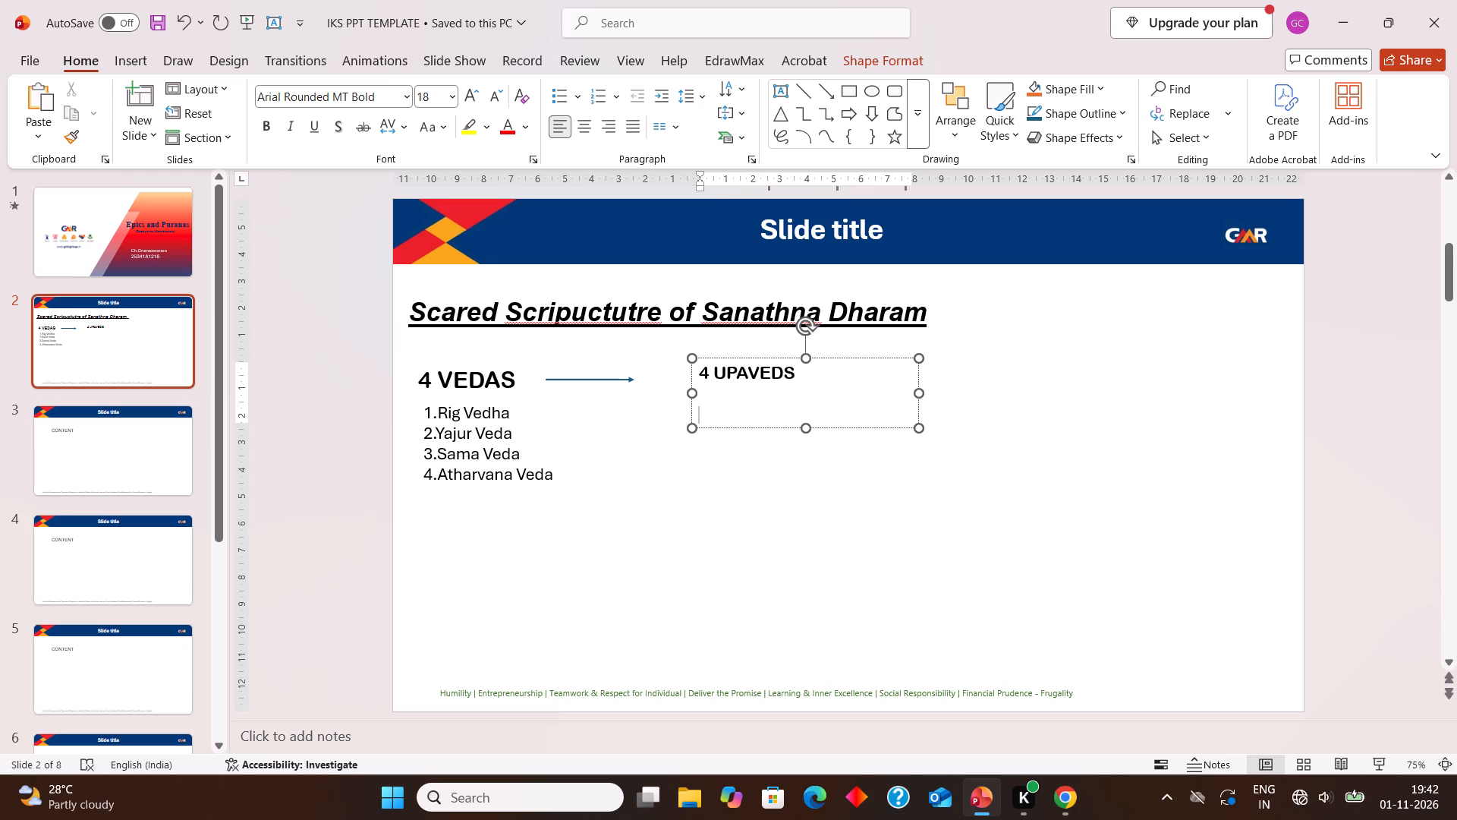
key(BackSpace)
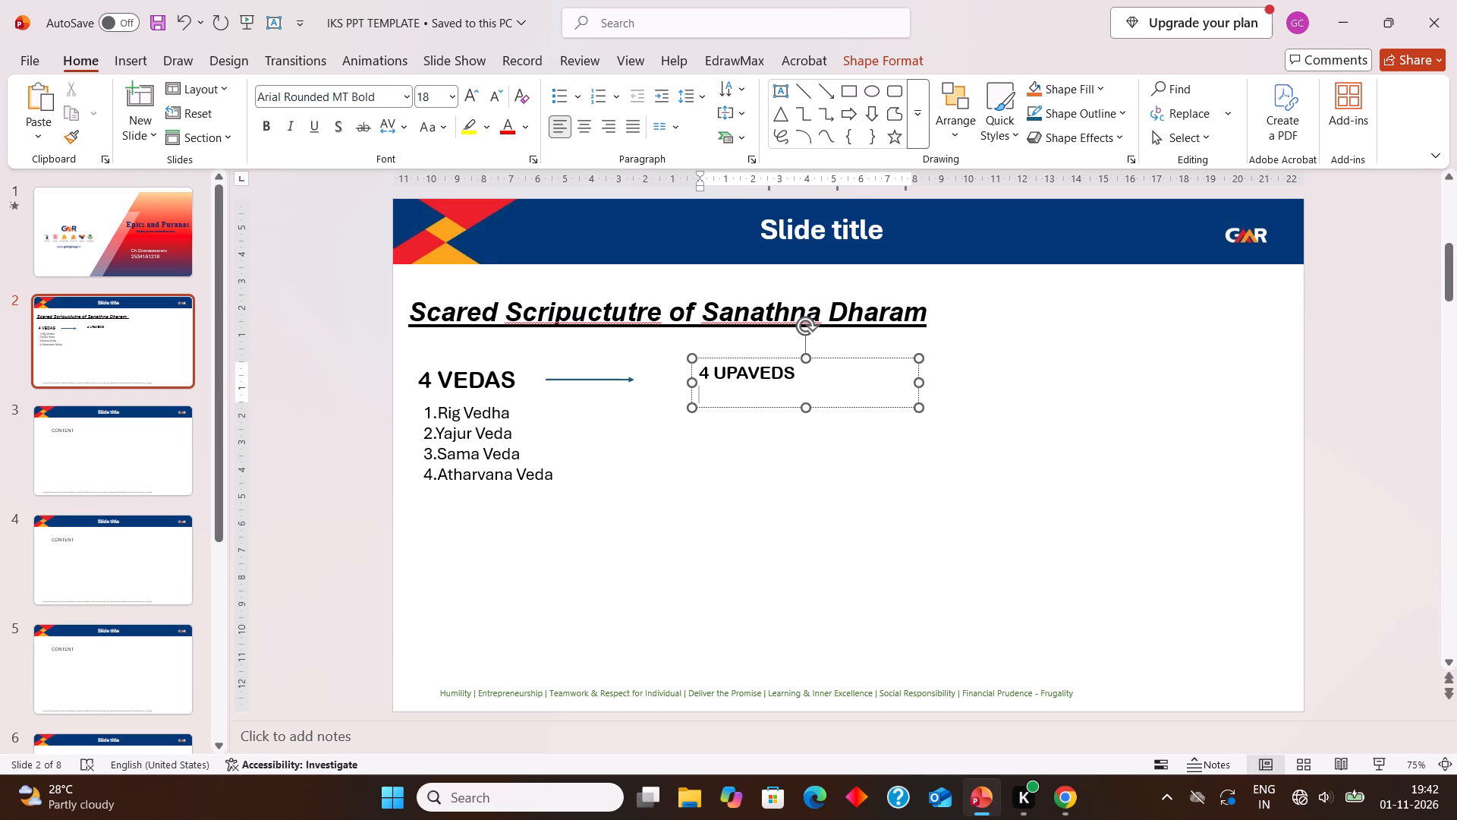
key(d)
key(BackSpace)
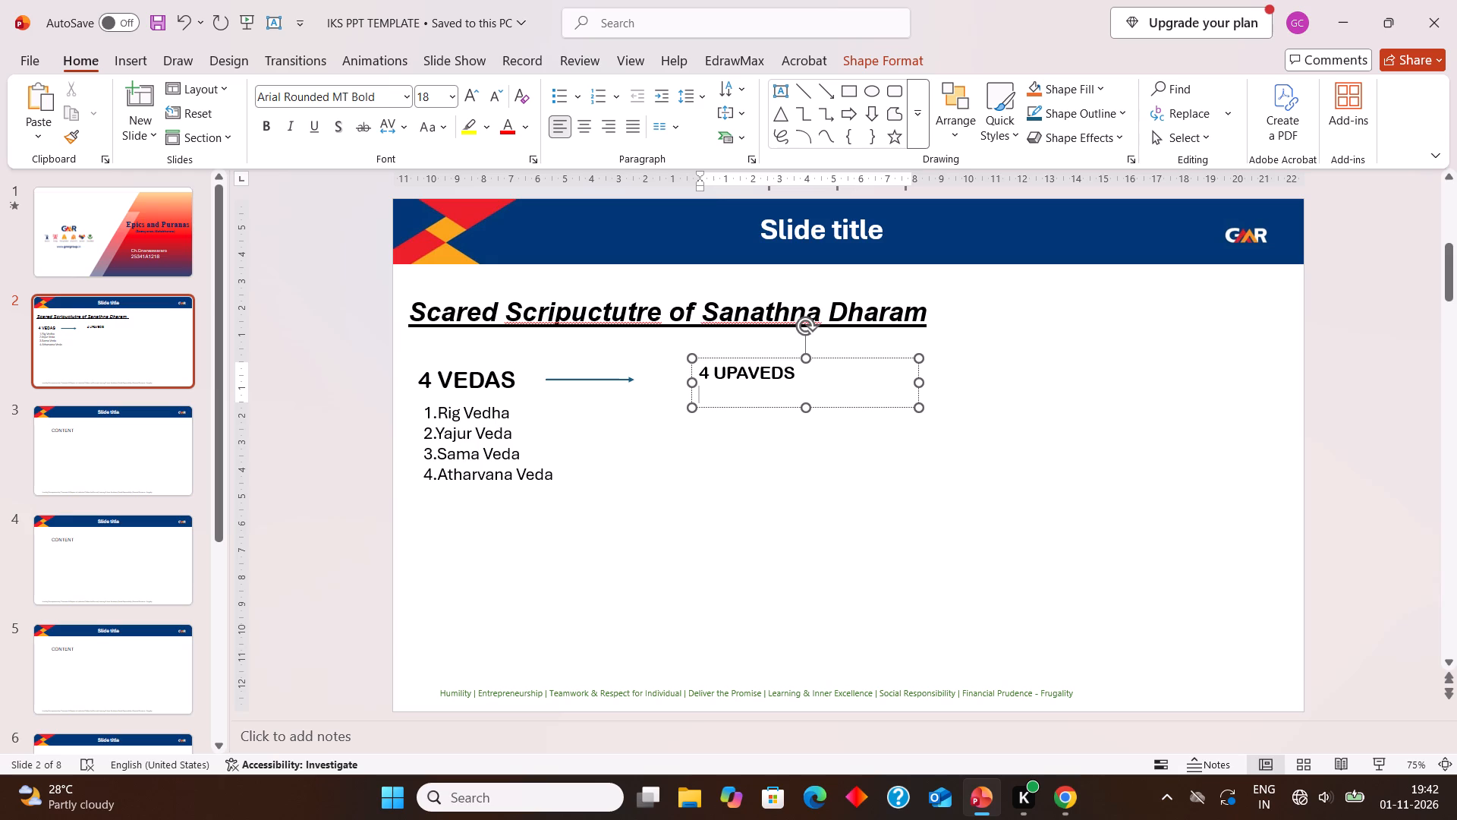
drag(426, 412, 495, 403)
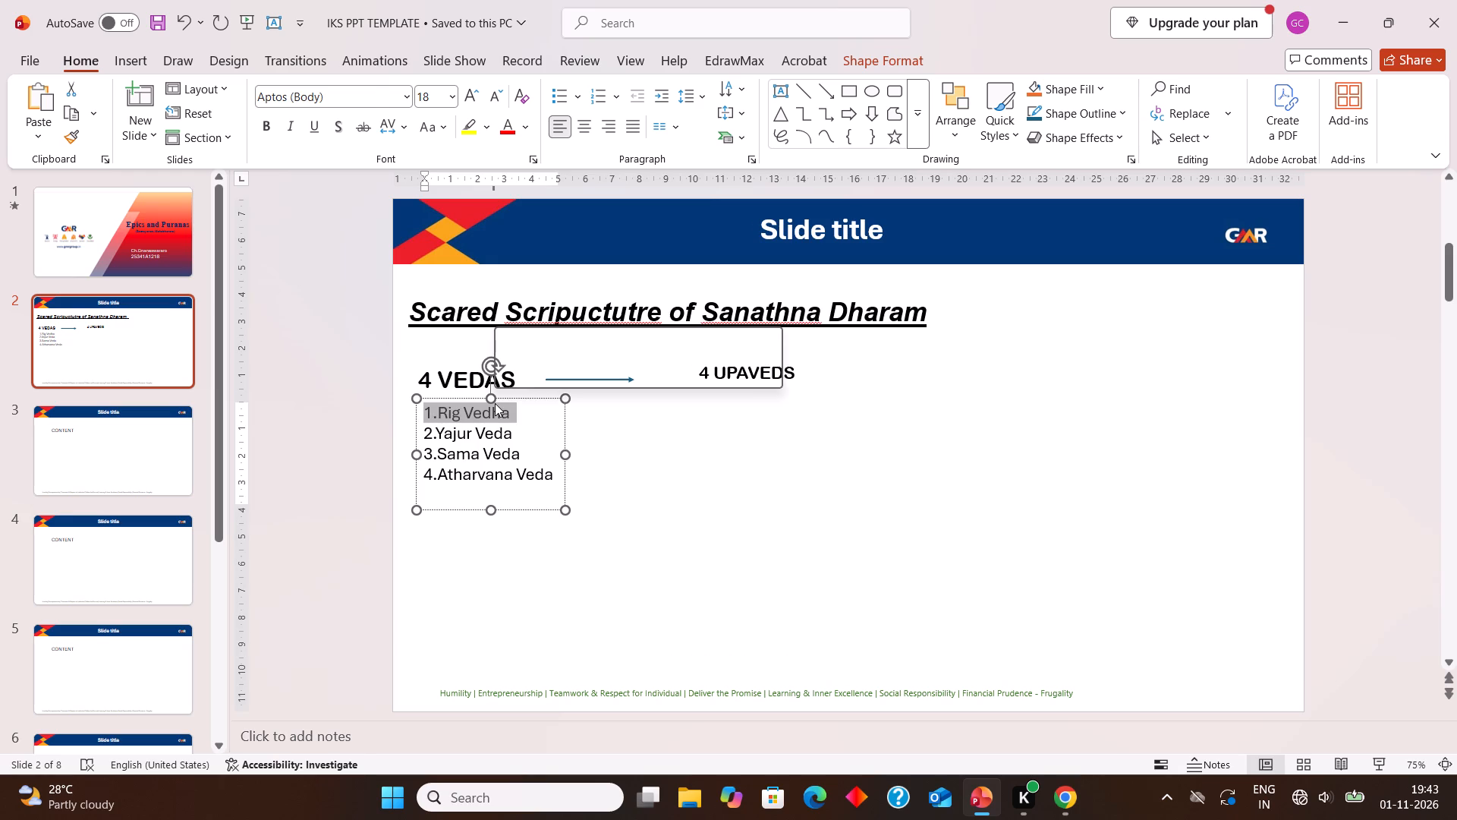
key(ctrl+c)
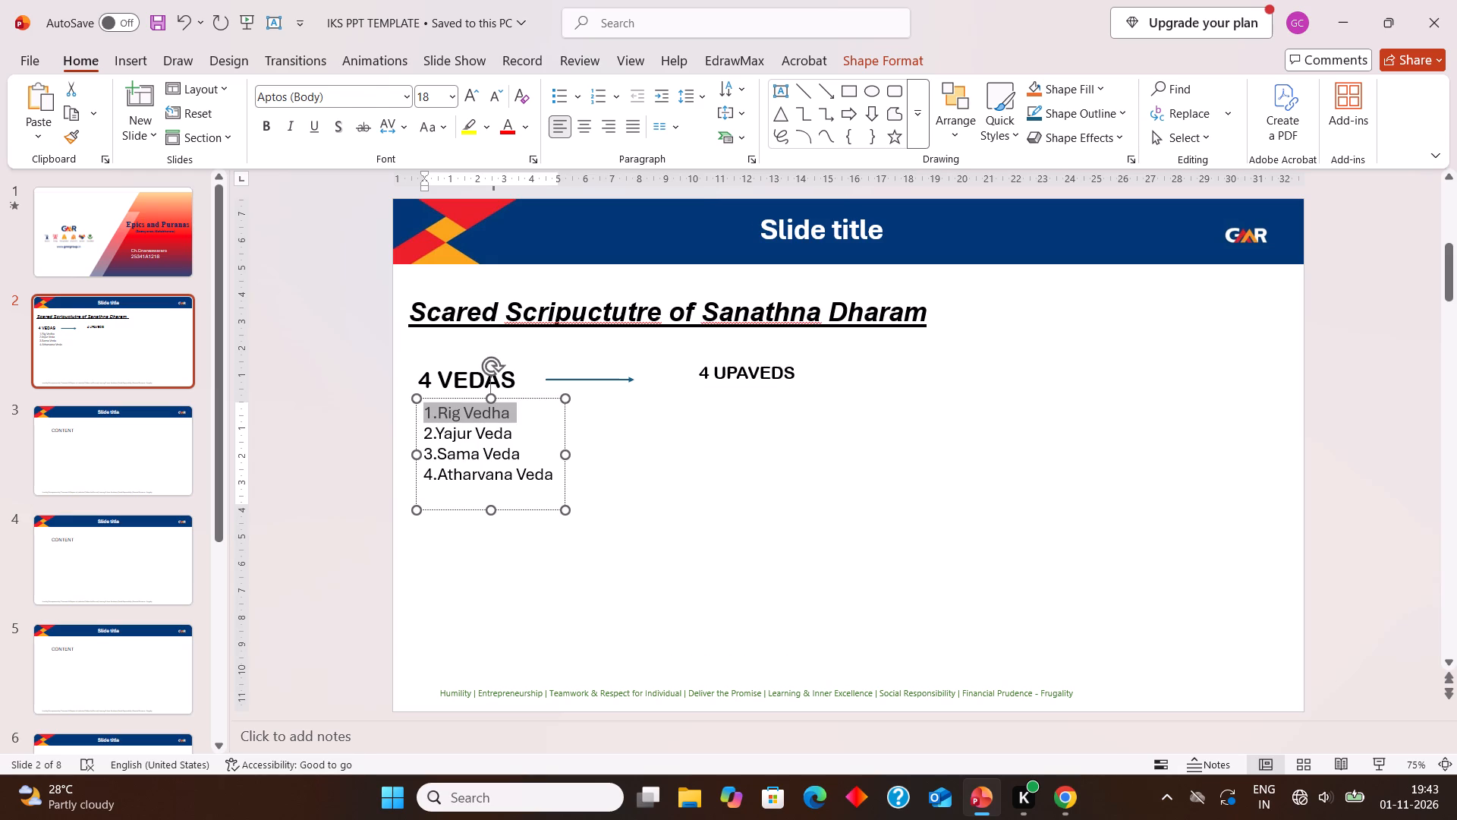
click(713, 402)
key(ctrl+v)
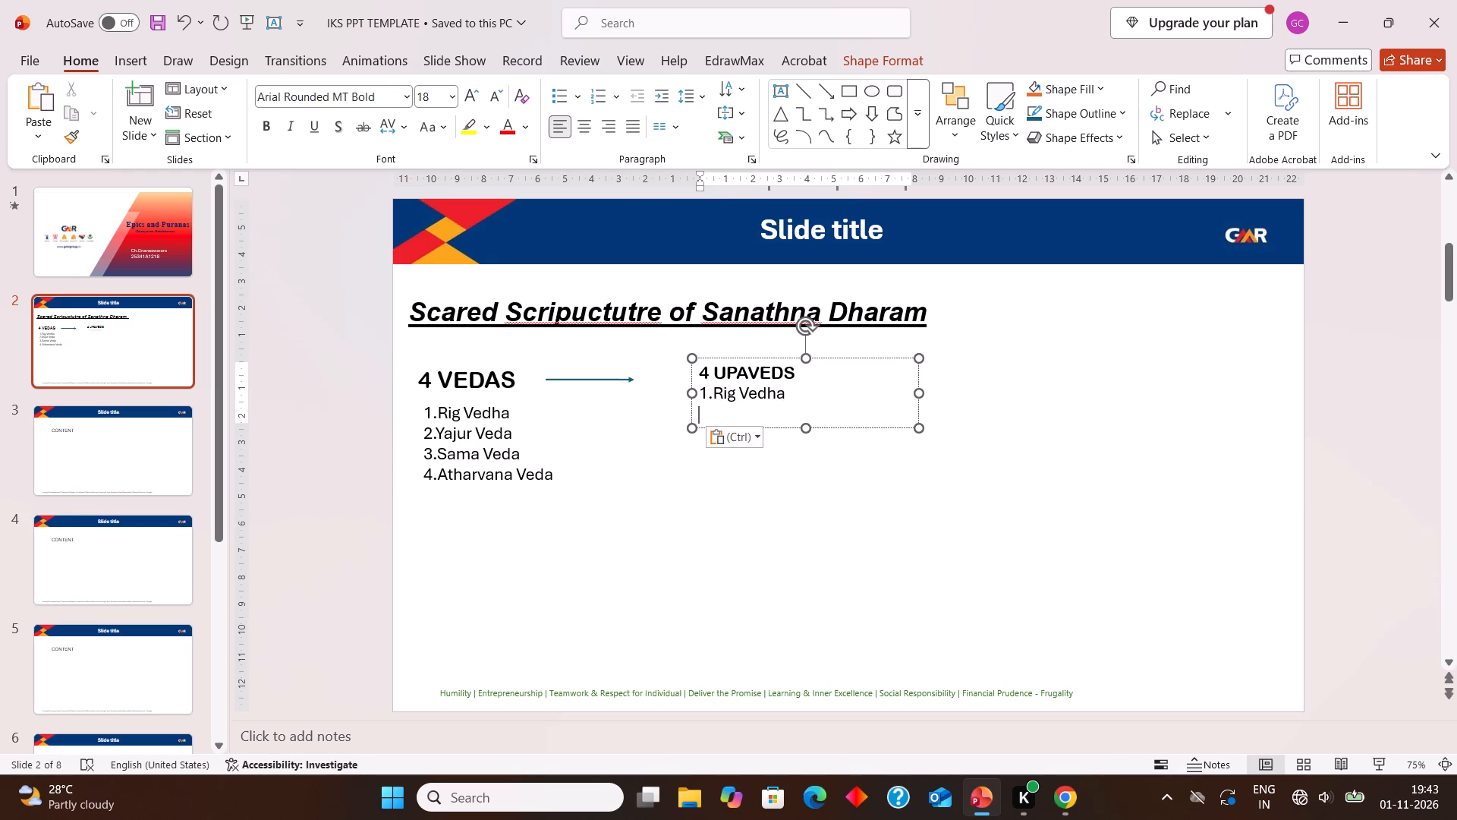
Replace "Rig Vedha" in the pasted line with "Dhanurveda", keeping the number 1.
click(783, 391)
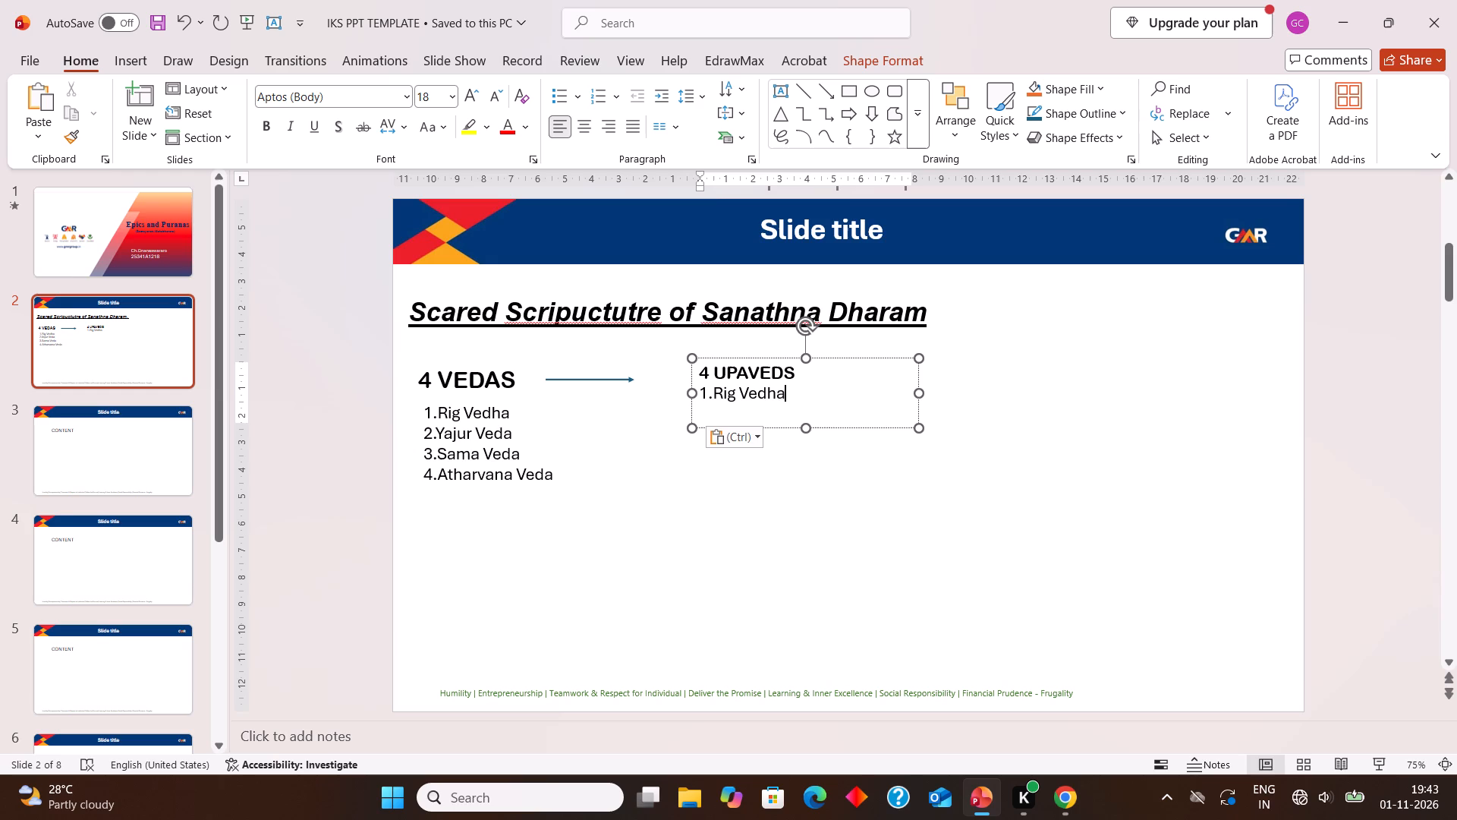
key(BackSpace)
key(BackSpace)
key(BackSpace)
key(BackSpace)
key(BackSpace)
key(BackSpace)
key(BackSpace)
key(BackSpace)
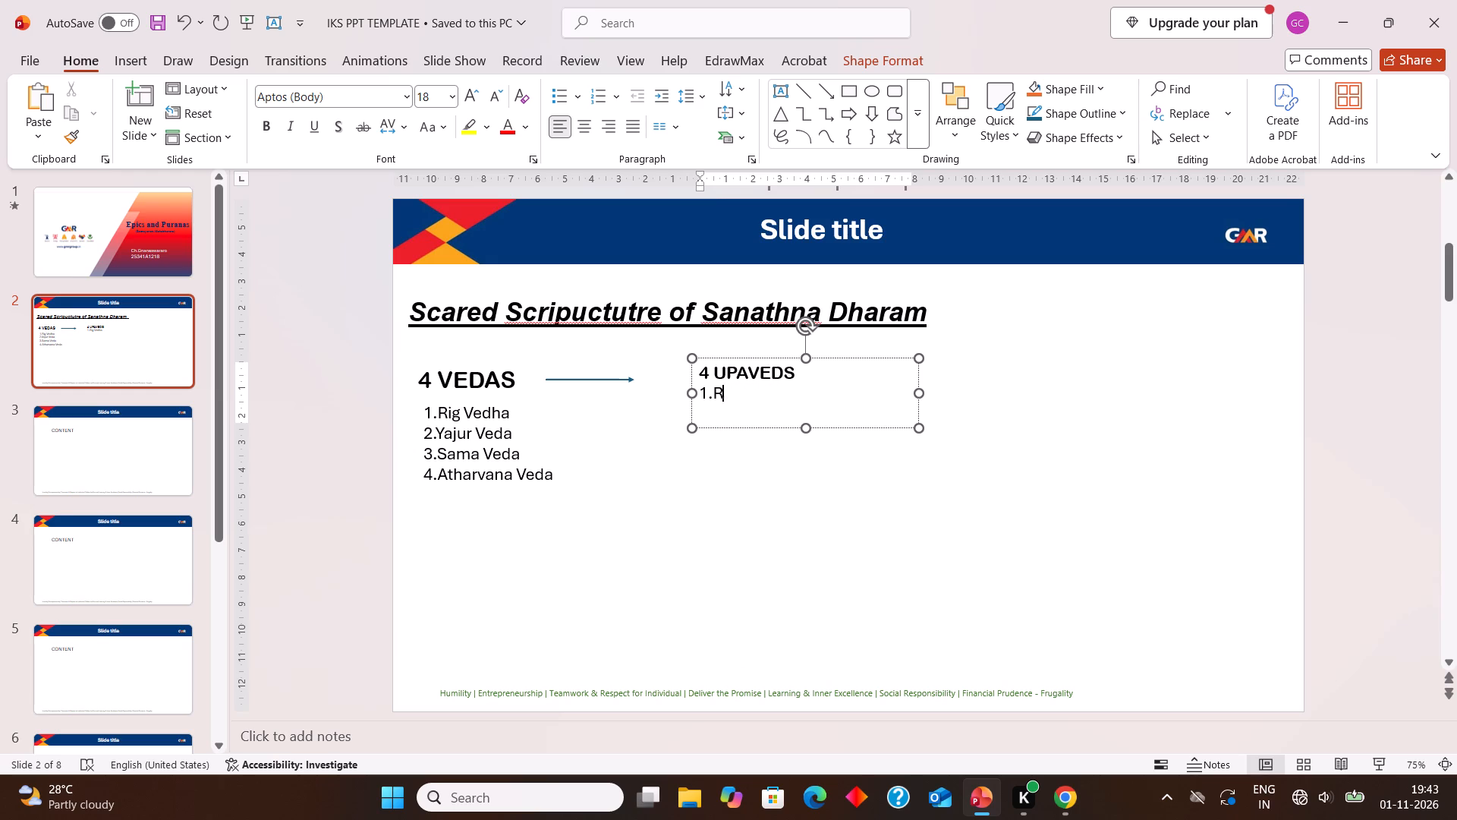
key(BackSpace)
key(d)
text(hanur)
text(veda)
Add a second item, "2.Ayurveda", on a new line below "1.Dhanurveda" in the 4 UPAVEDS list.
key(Return)
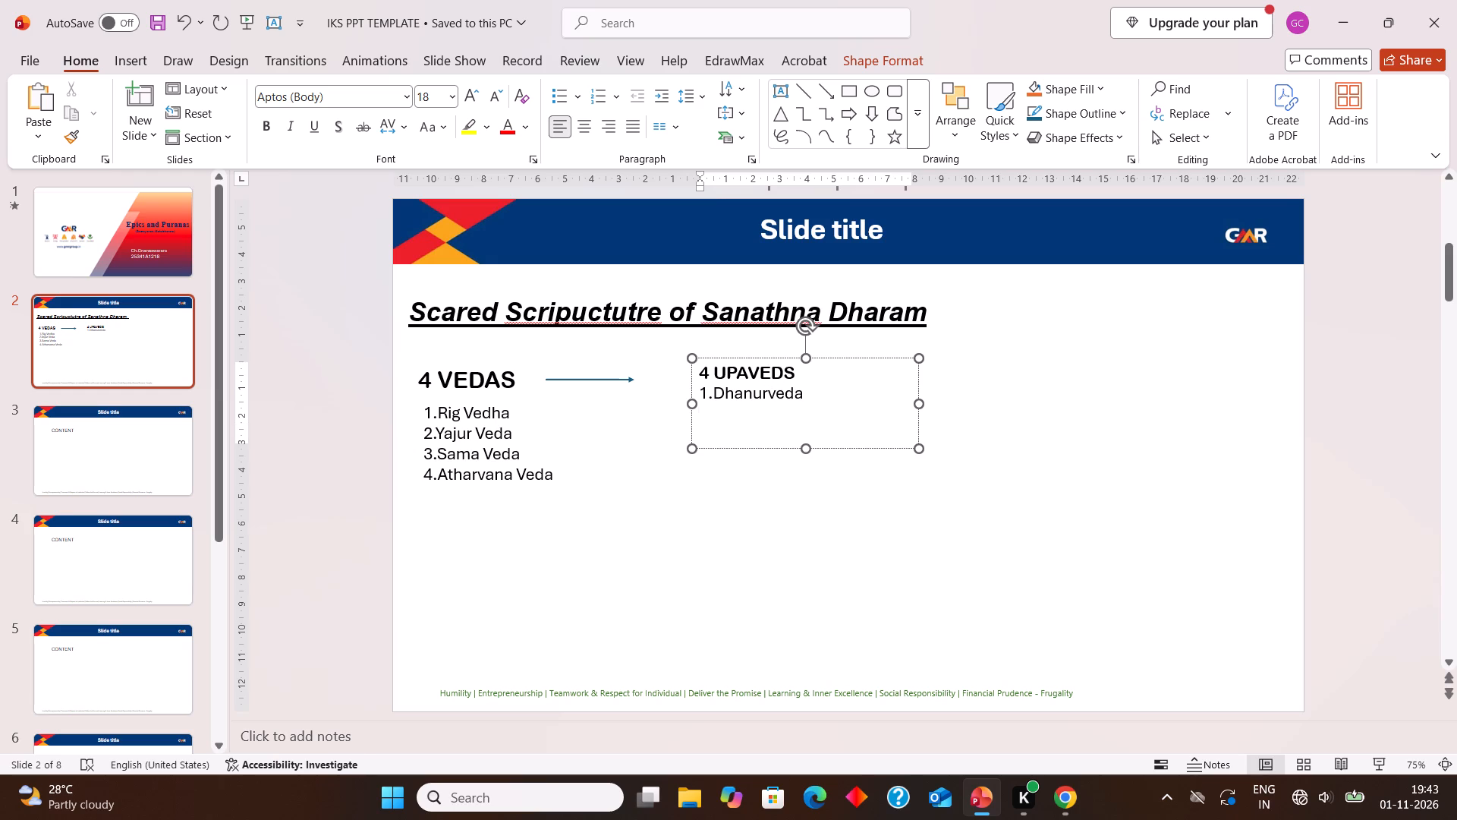
text(2.)
key(a)
text(yr)
key(BackSpace)
key(u)
key(r)
text(veds)
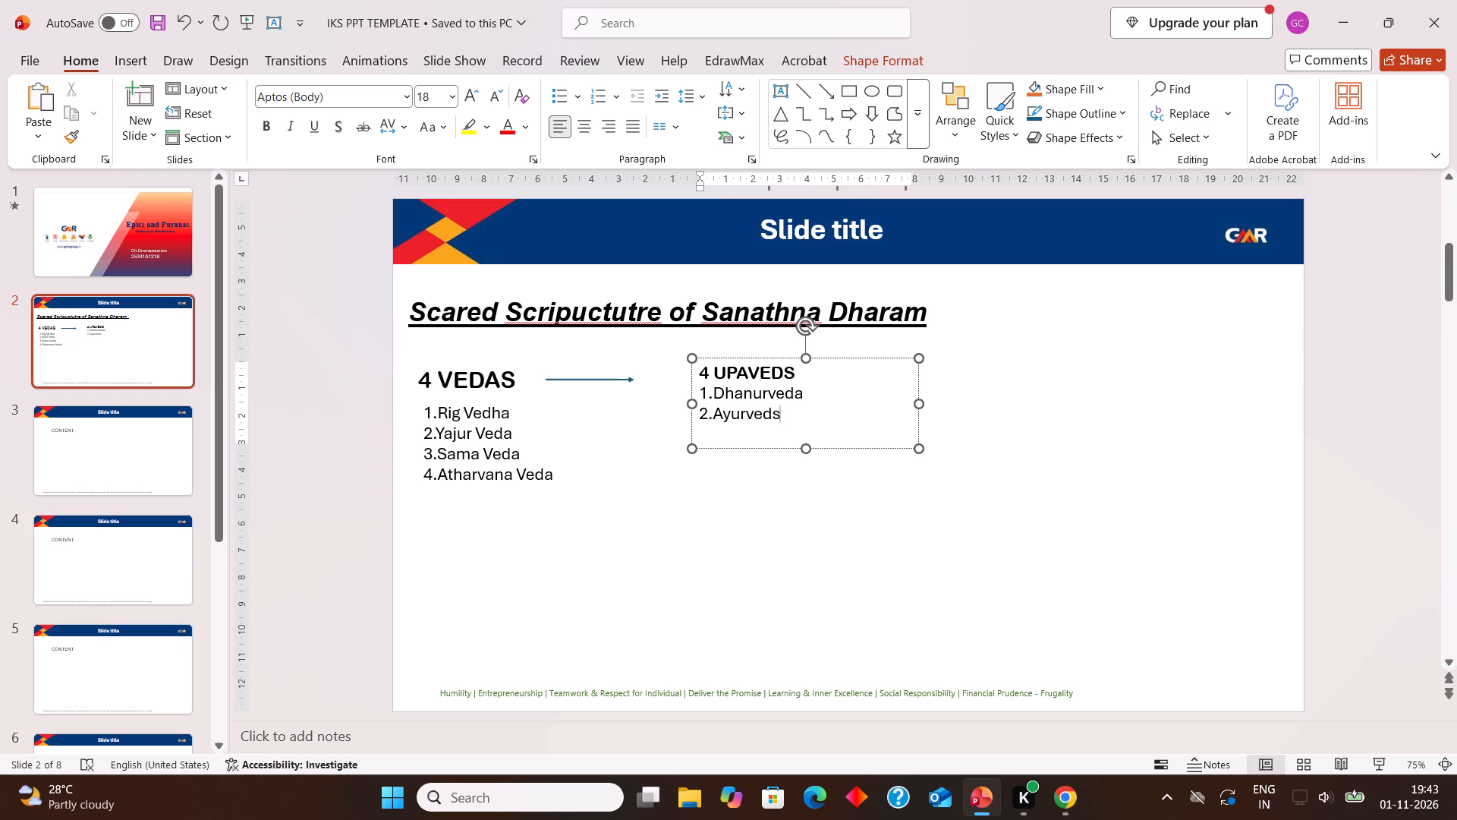
key(BackSpace)
key(a)
Add a third item, "3.Gnandrava Veda", on a new line below "2.Ayurveda" in the 4 UPAVEDS list.
key(Return)
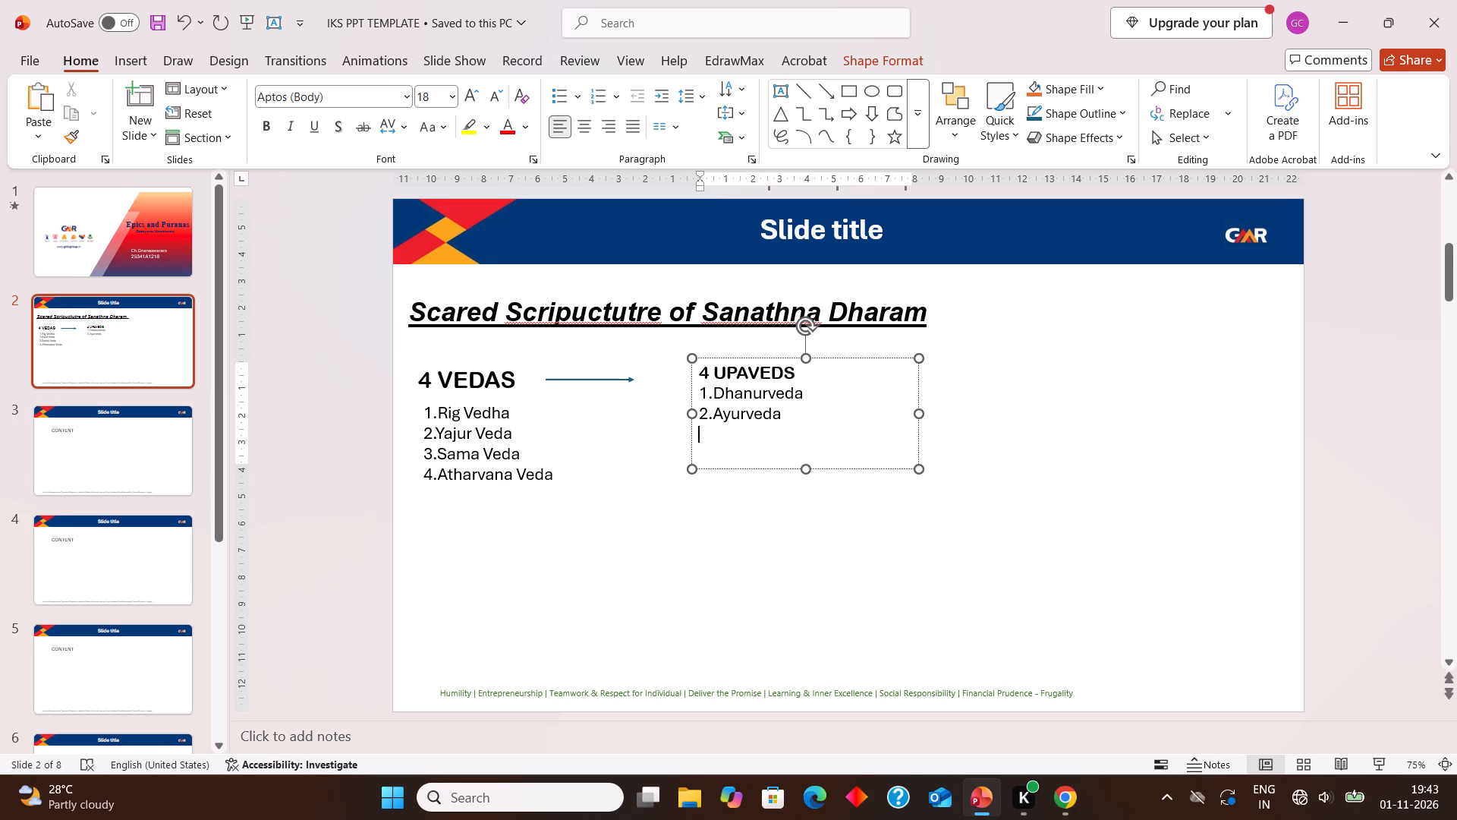
key(3)
key(period)
text(GT)
text(andrava)
key(space)
key(Left)
key(Left)
key(Left)
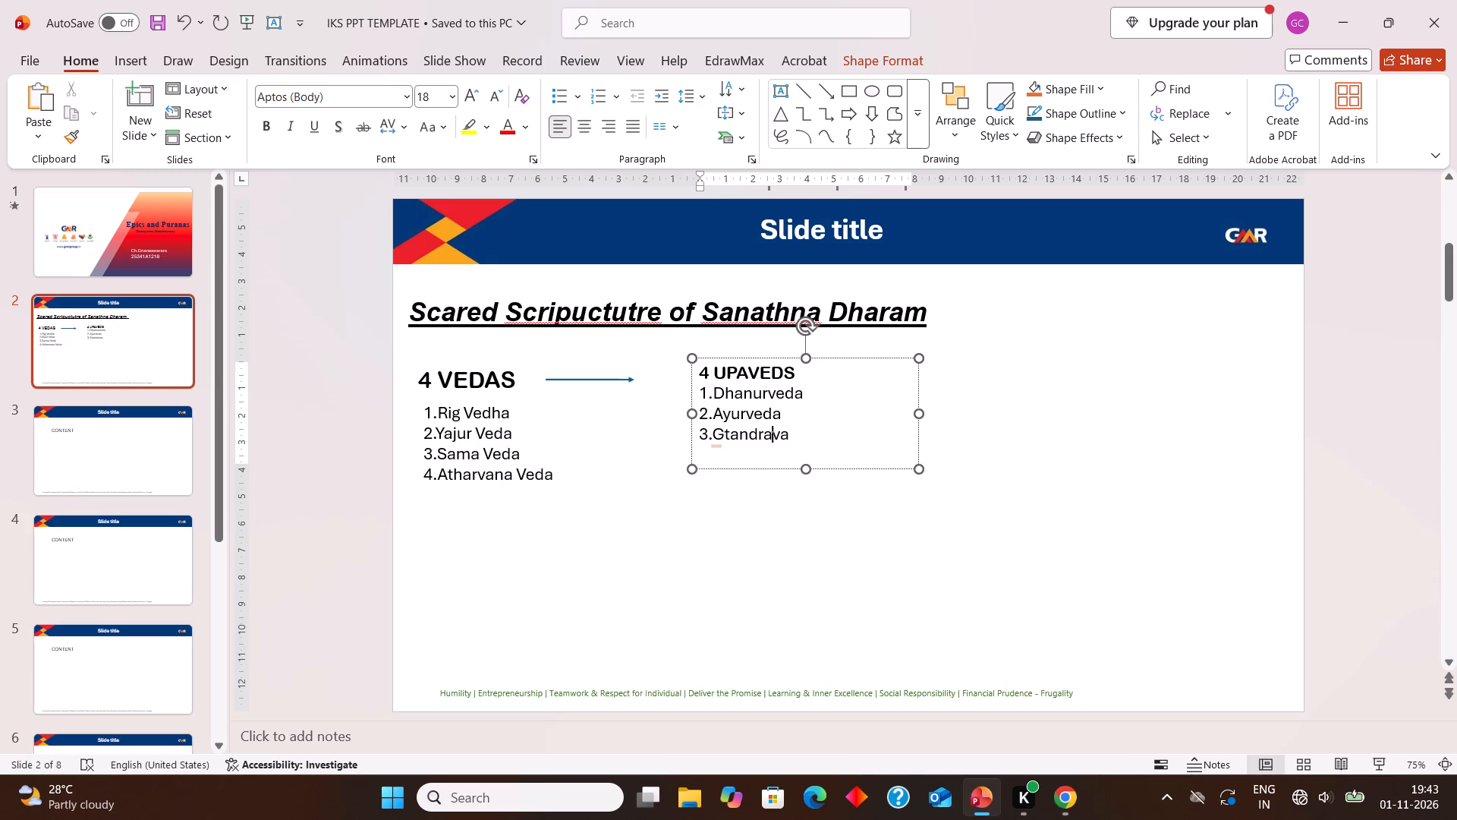
key(Left)
key(Left)
key(Left)
key(Left)
key(Left)
key(BackSpace)
key(n)
key(Right)
key(Right)
key(Right)
key(Right)
key(Right)
key(Right)
key(Right)
key(Right)
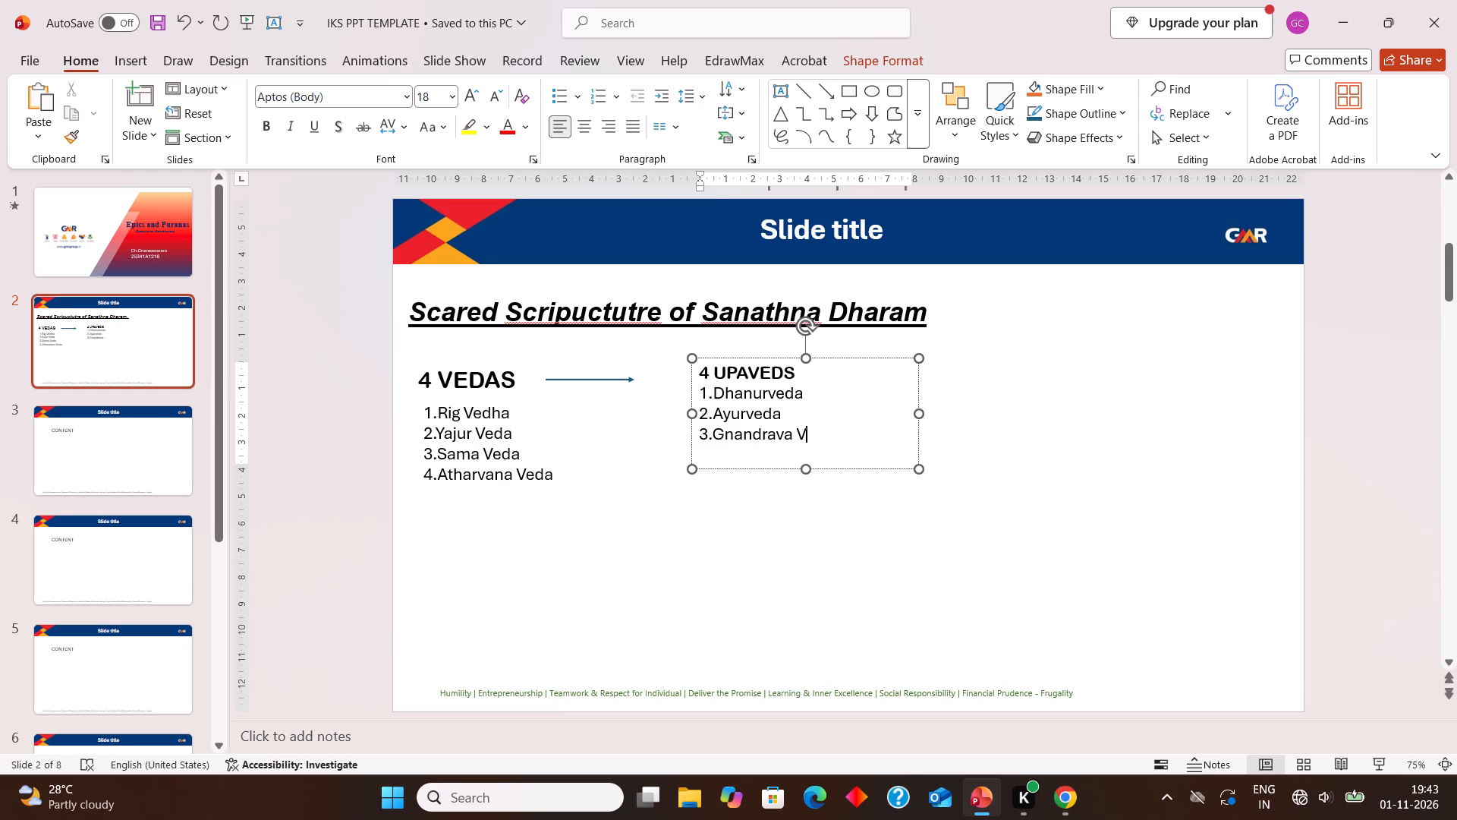
text(eda)
Insert a space before "veda" in the first two Upaveds items, making them "Ayur veda" and "Dhanur veda".
key(Up)
key(Down)
key(Up)
key(Left)
key(Left)
key(Left)
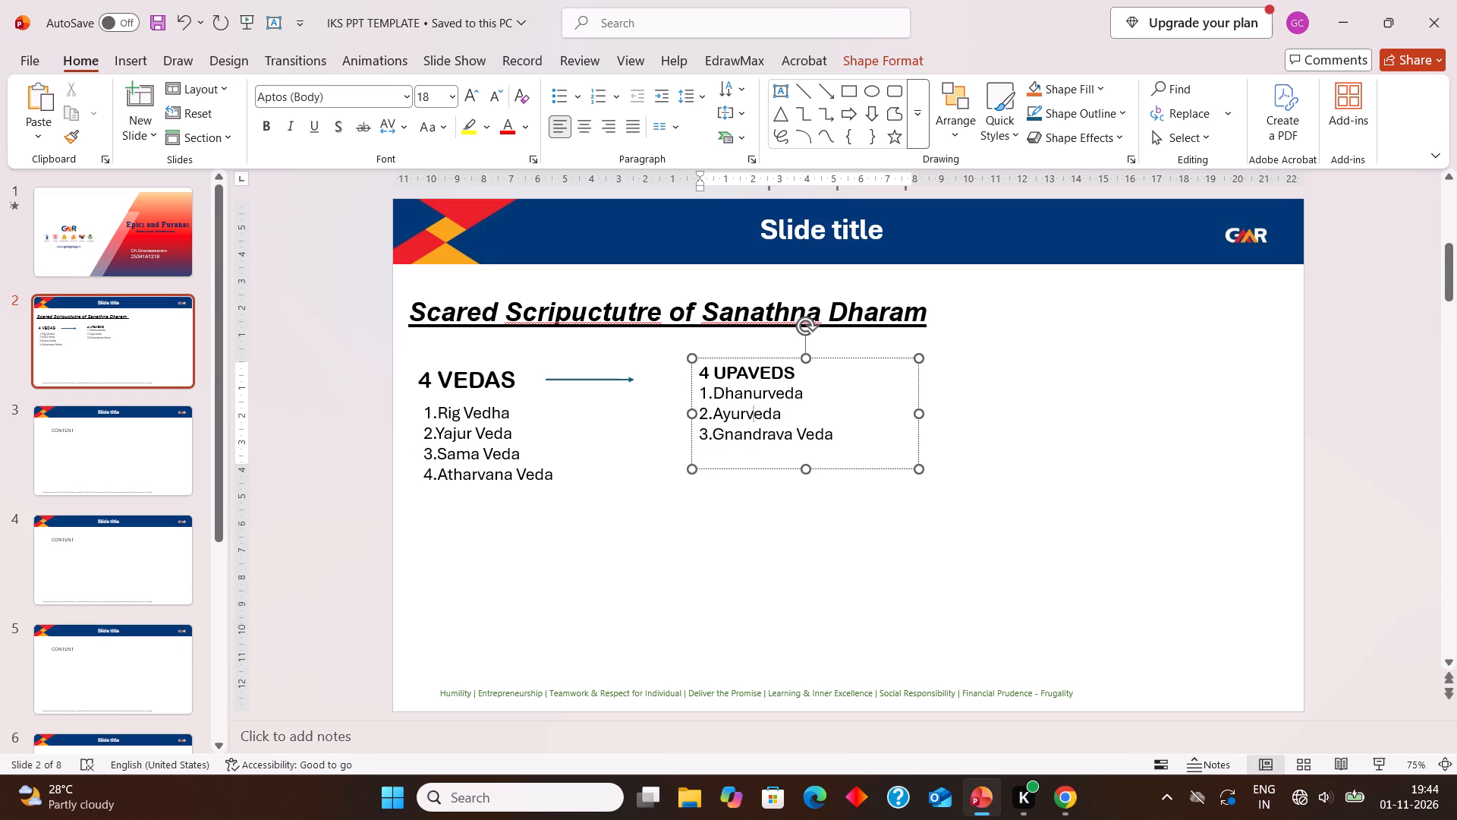
key(Left)
key(space)
key(Up)
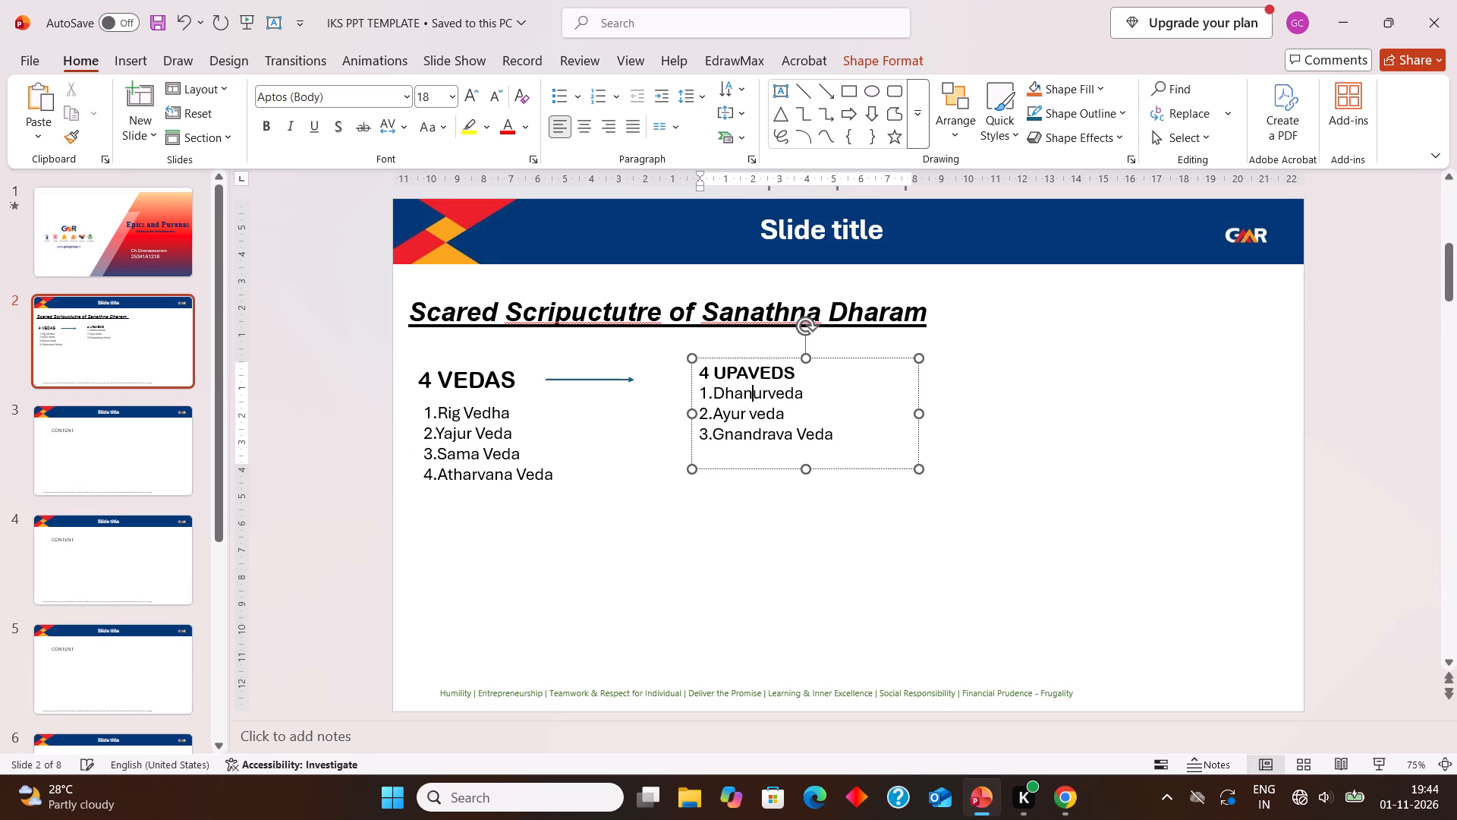
key(Right)
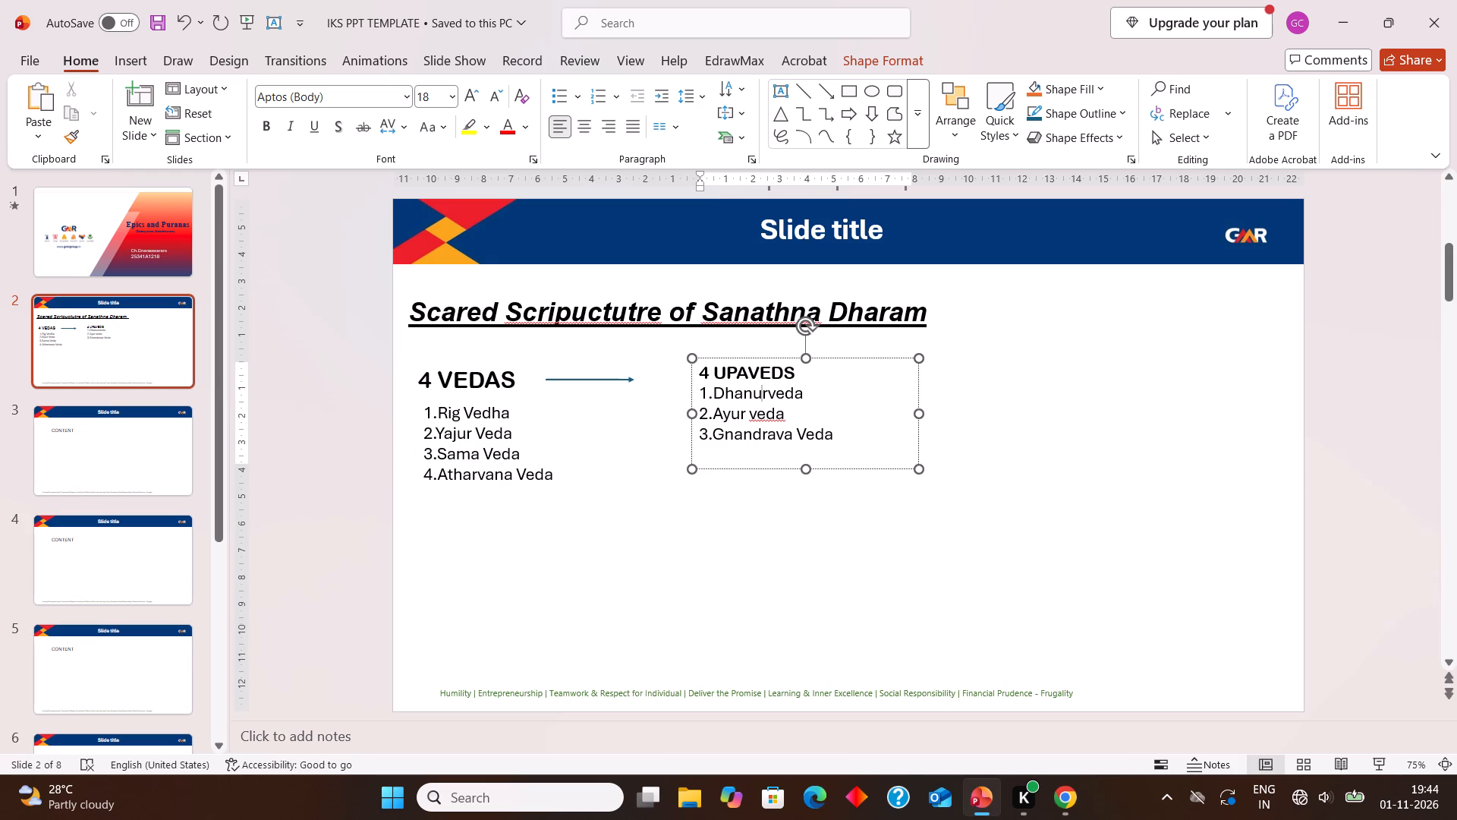
key(Right)
key(space)
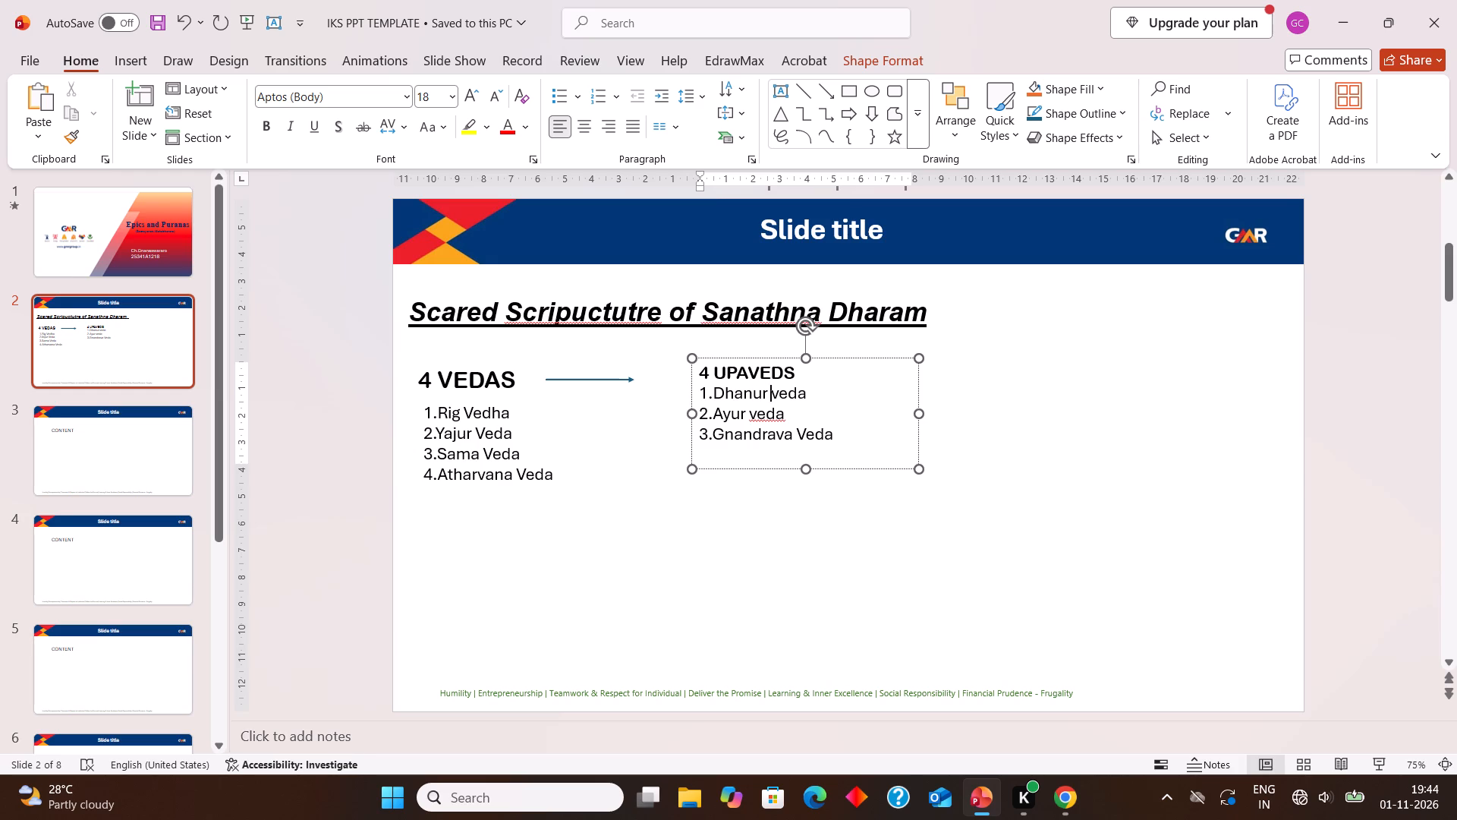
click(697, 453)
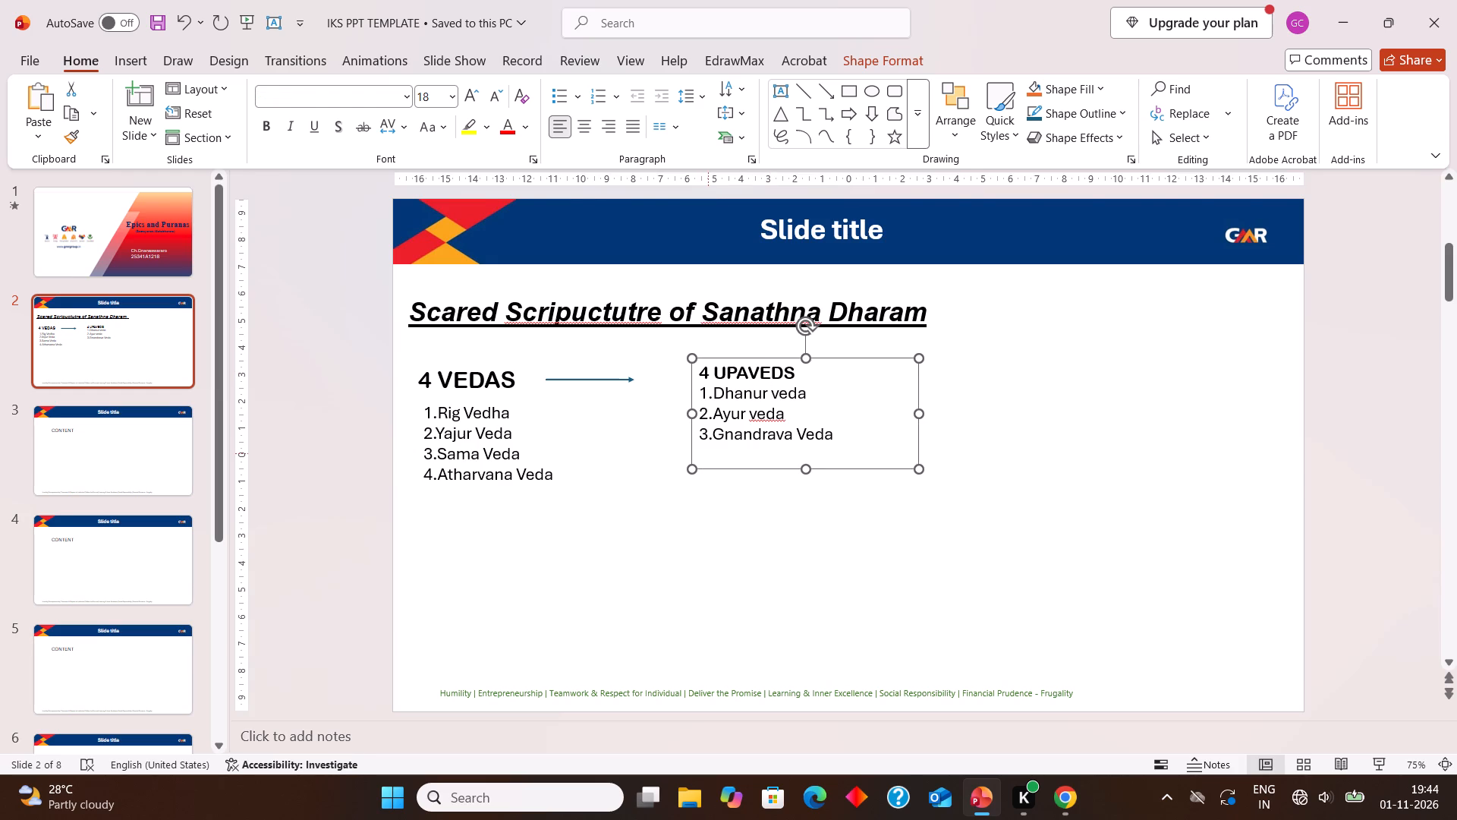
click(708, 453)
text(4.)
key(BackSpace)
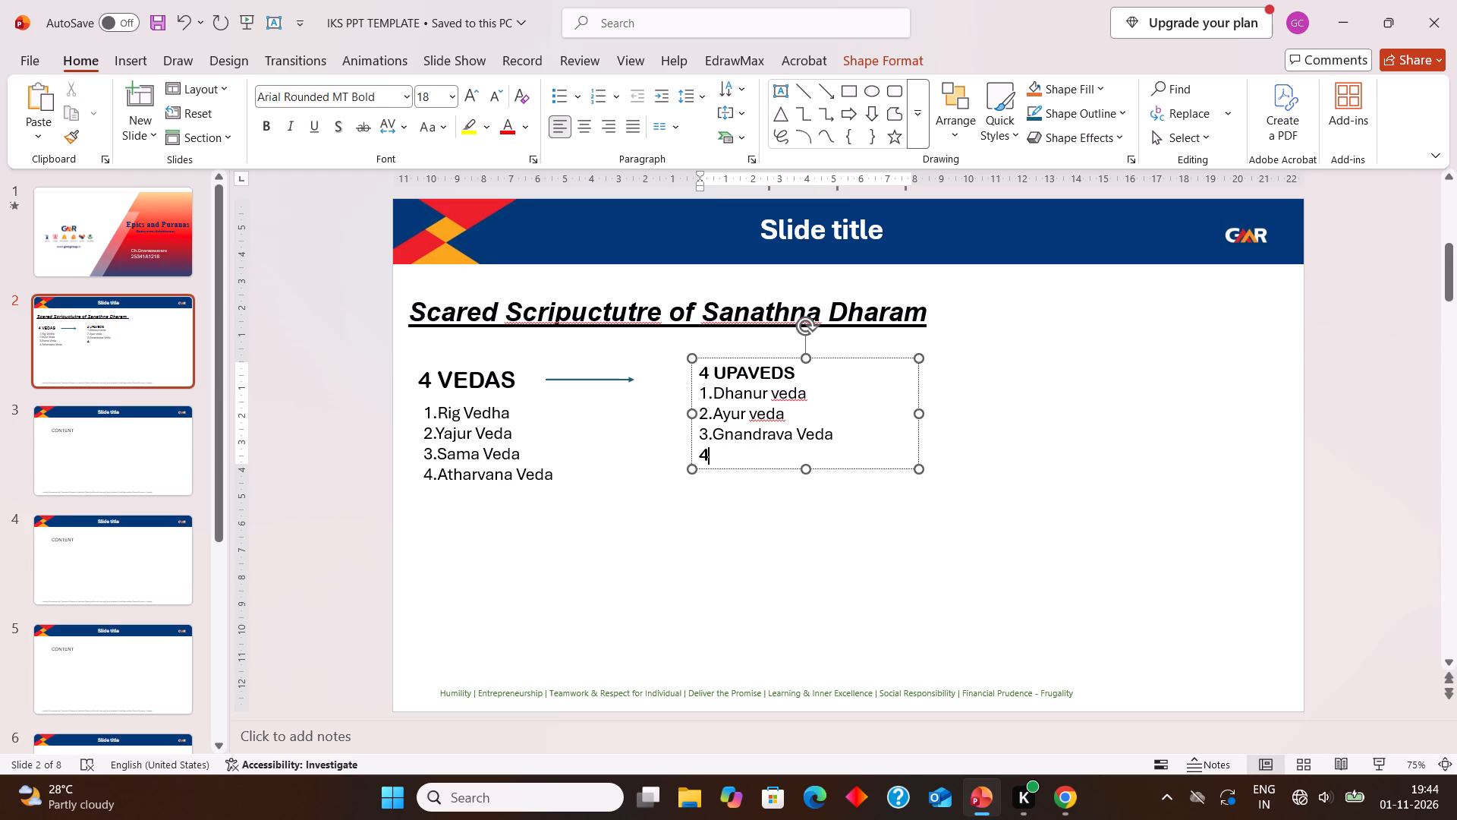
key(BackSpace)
Capitalise "veda" in the first two Upaveds items so they read "Ayur Veda" and "Dhanur Veda".
click(839, 433)
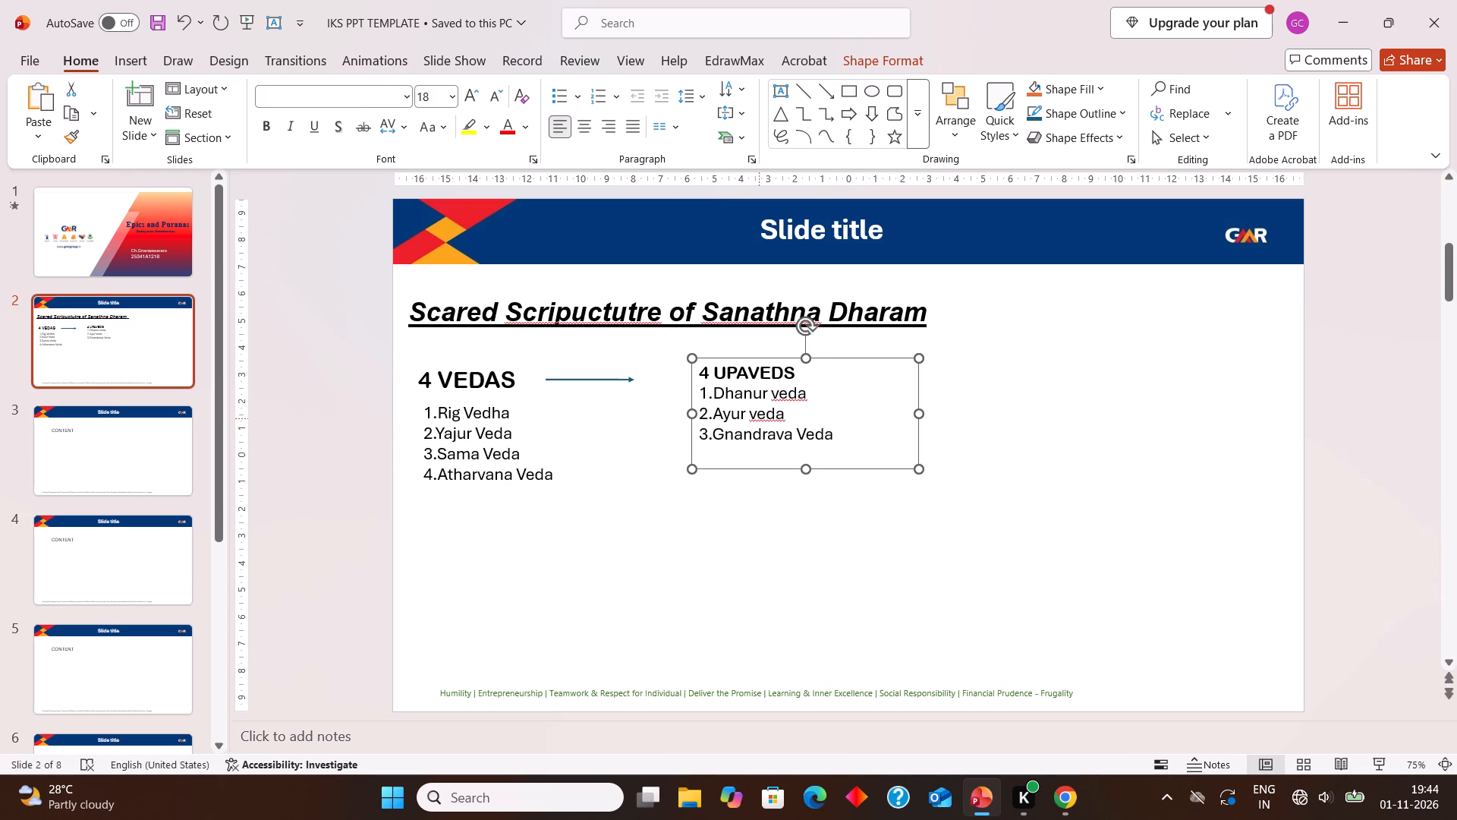
click(757, 417)
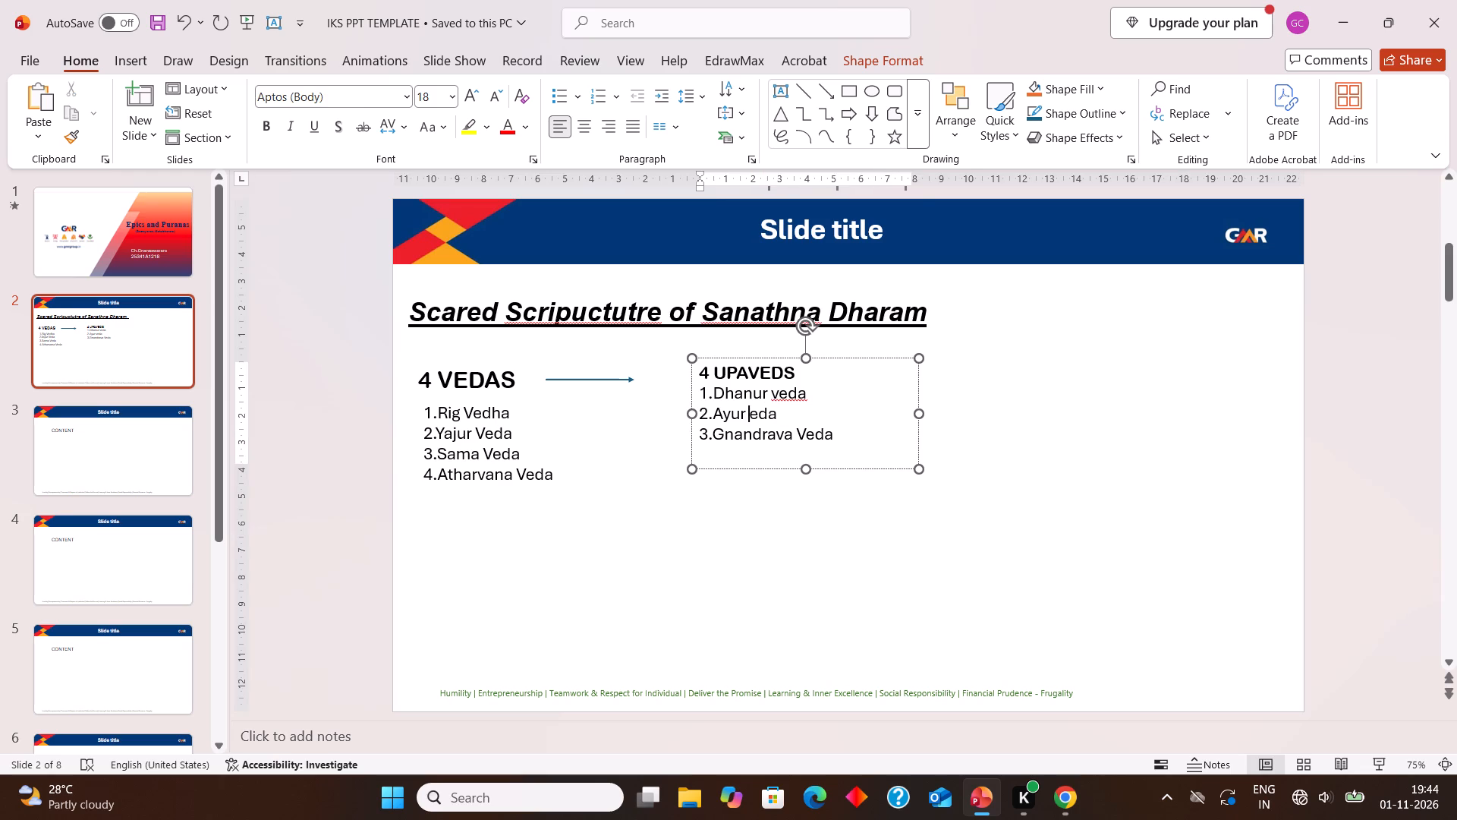
key(v)
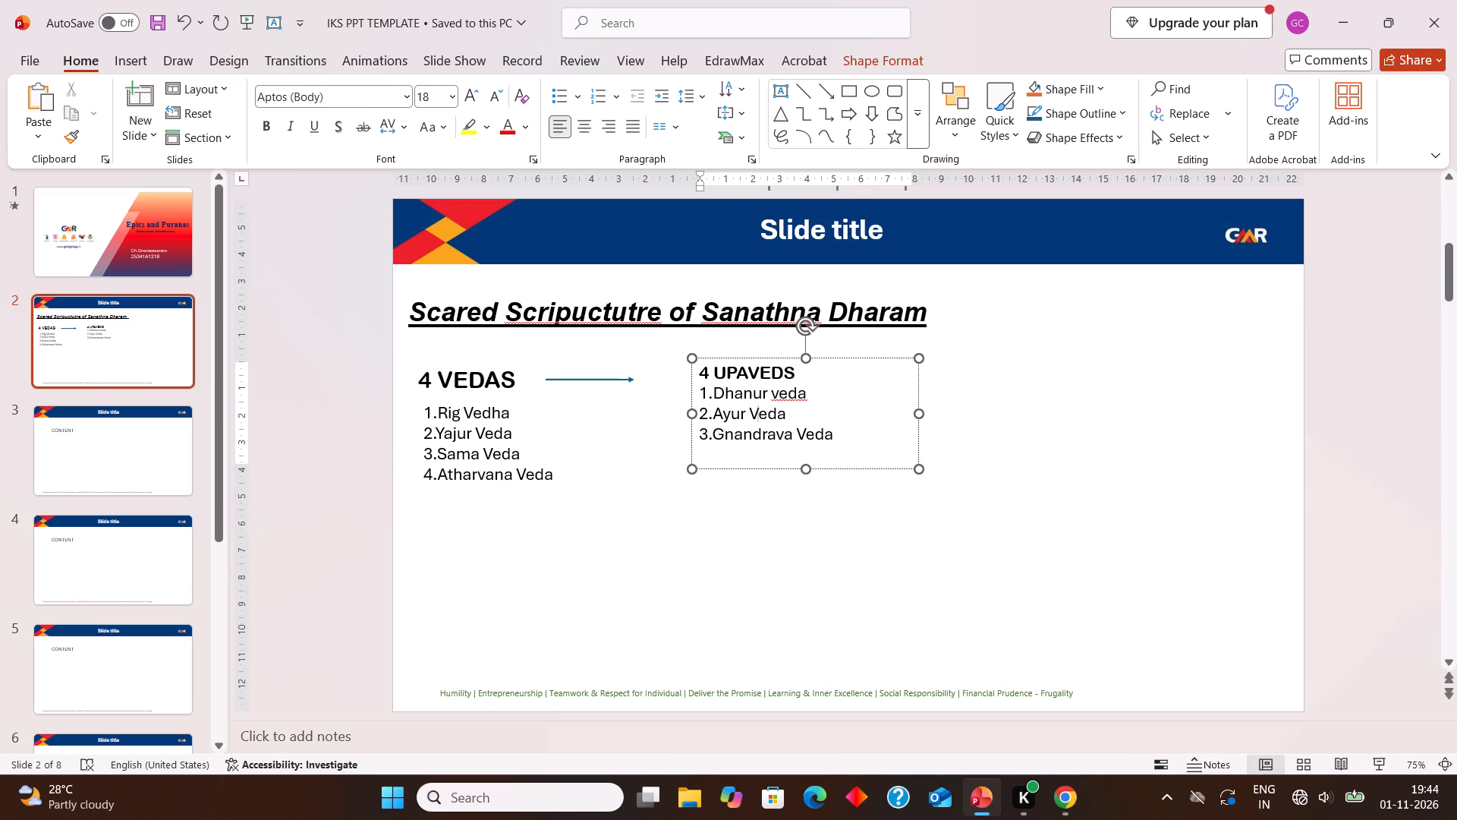
click(779, 395)
key(BackSpace)
key(v)
Add a fourth item, "4.Artha stara", on a new line below "3.Gnandrava Veda" in the 4 UPAVEDS list.
key(Down)
key(Down)
key(Right)
key(Right)
key(Right)
key(Right)
key(Right)
key(Right)
key(Return)
key(4)
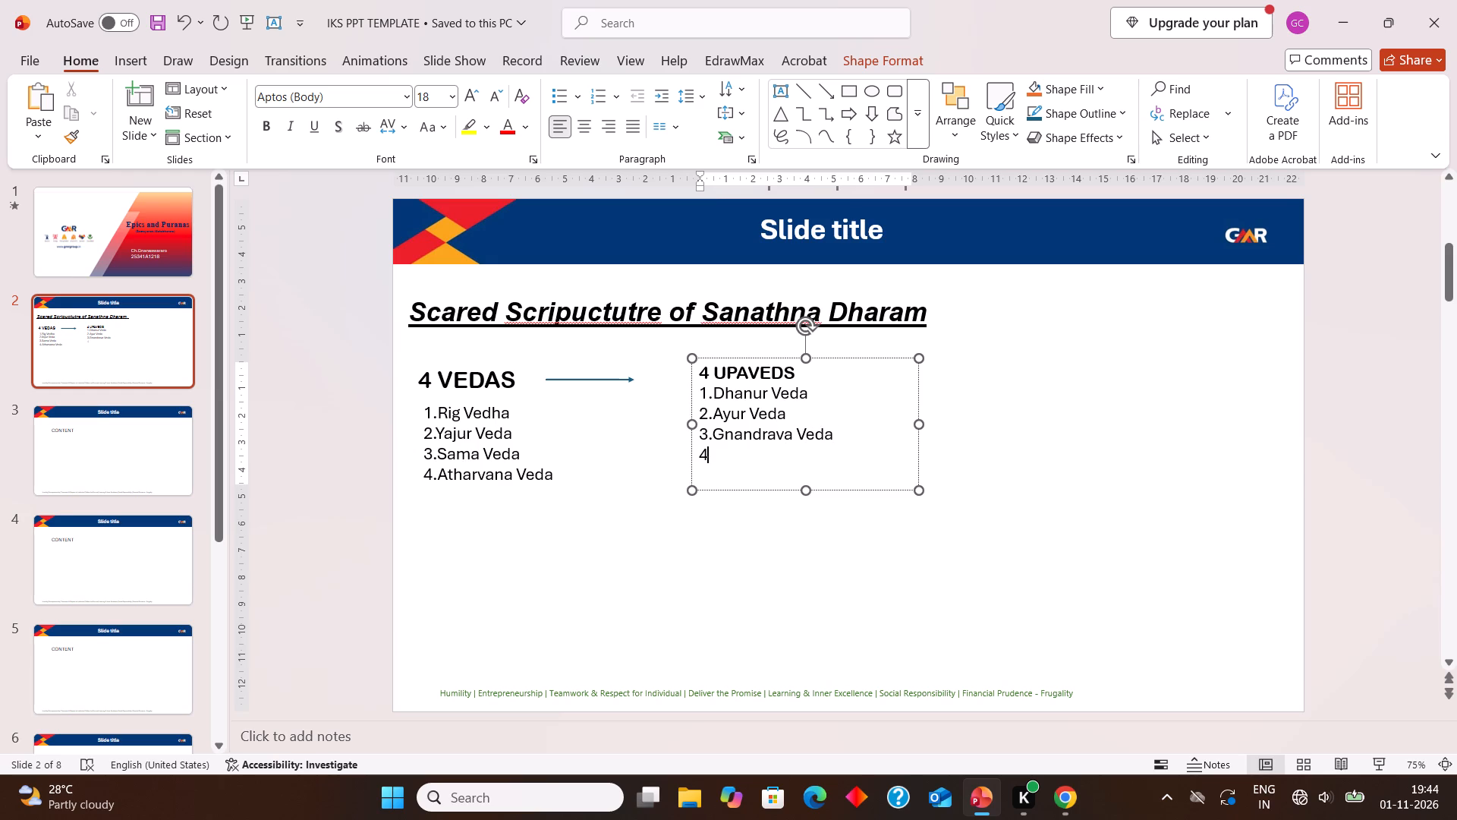
key(period)
key(a)
text(rths)
key(BackSpace)
key(a)
key(space)
text(stra)
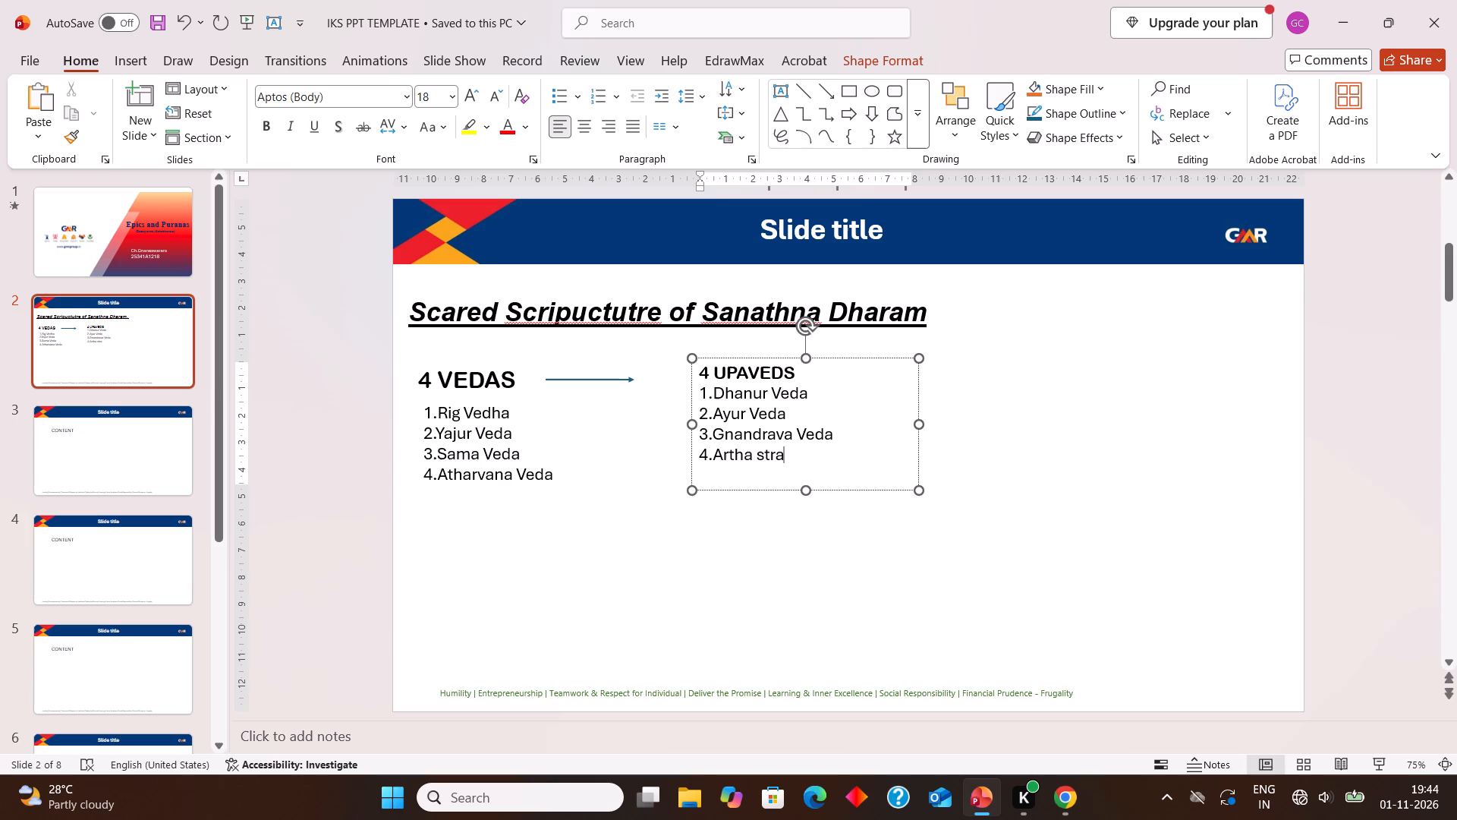
key(BackSpace)
key(BackSpace)
text(ar)
key(a)
Widen the 4 UPAVEDS text box toward the arrow so its text starts closer to the arrowhead.
drag(807, 491, 809, 509)
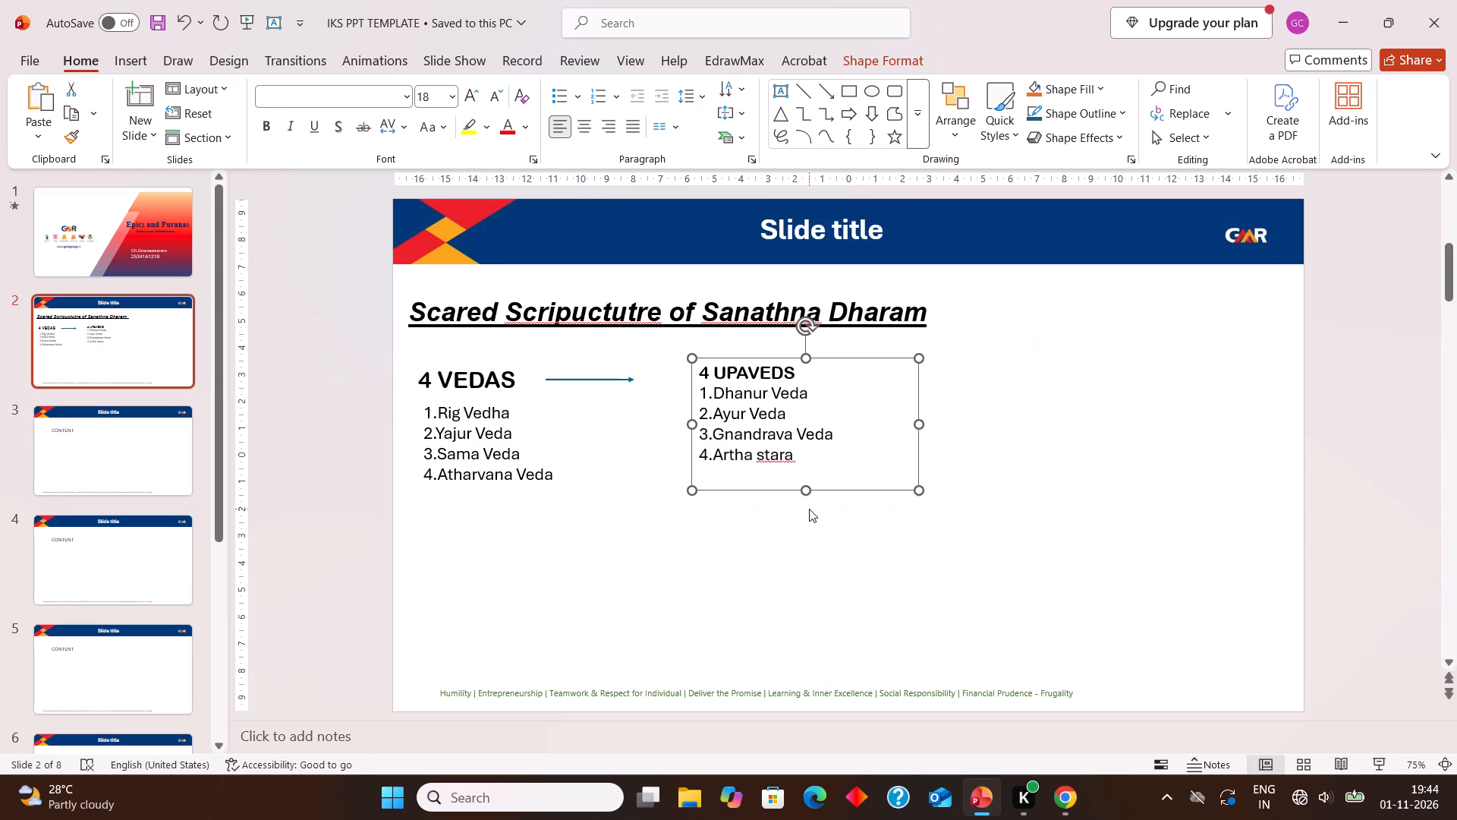
click(802, 366)
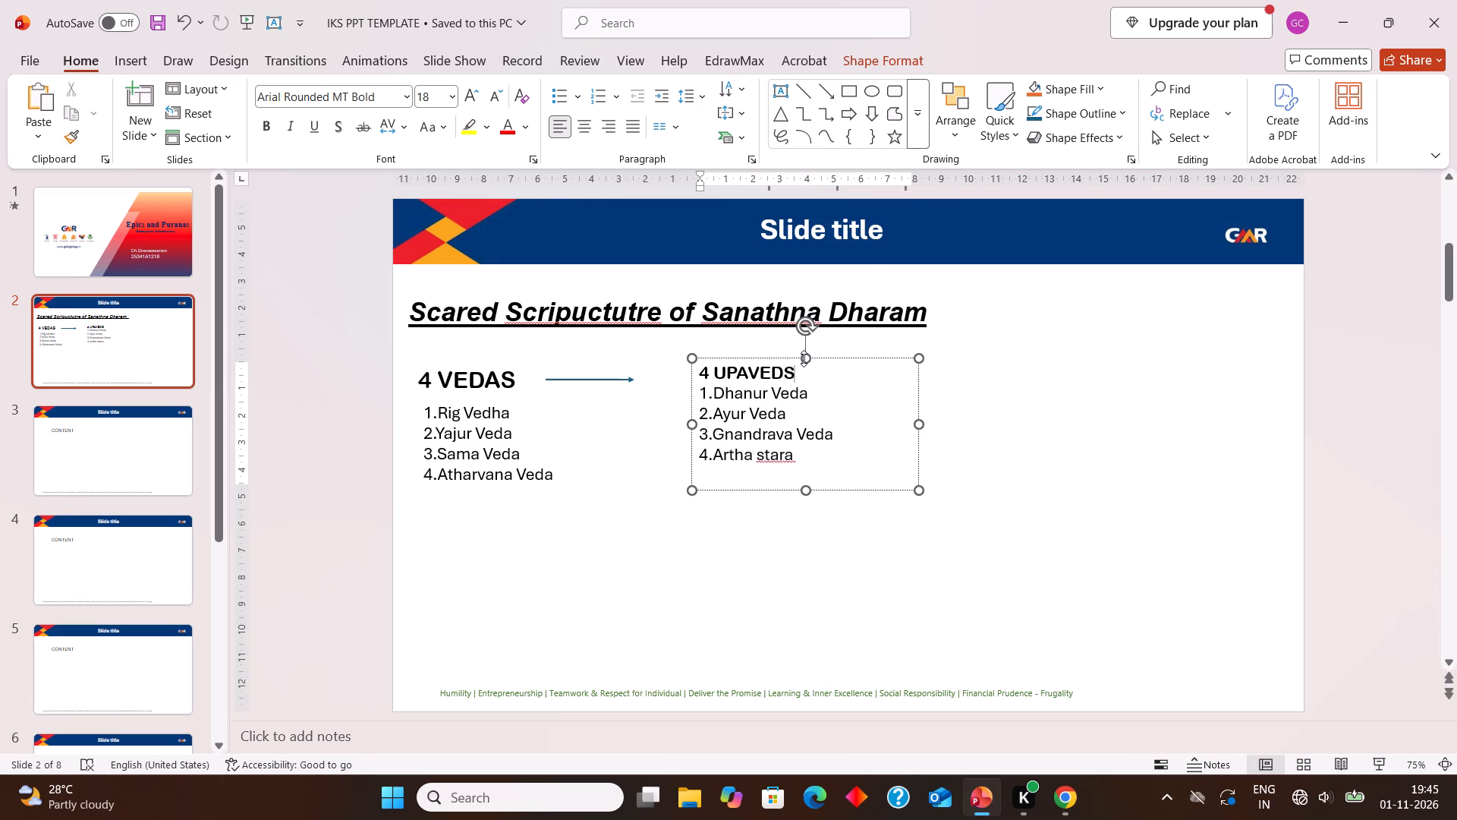
click(804, 358)
drag(804, 360, 807, 368)
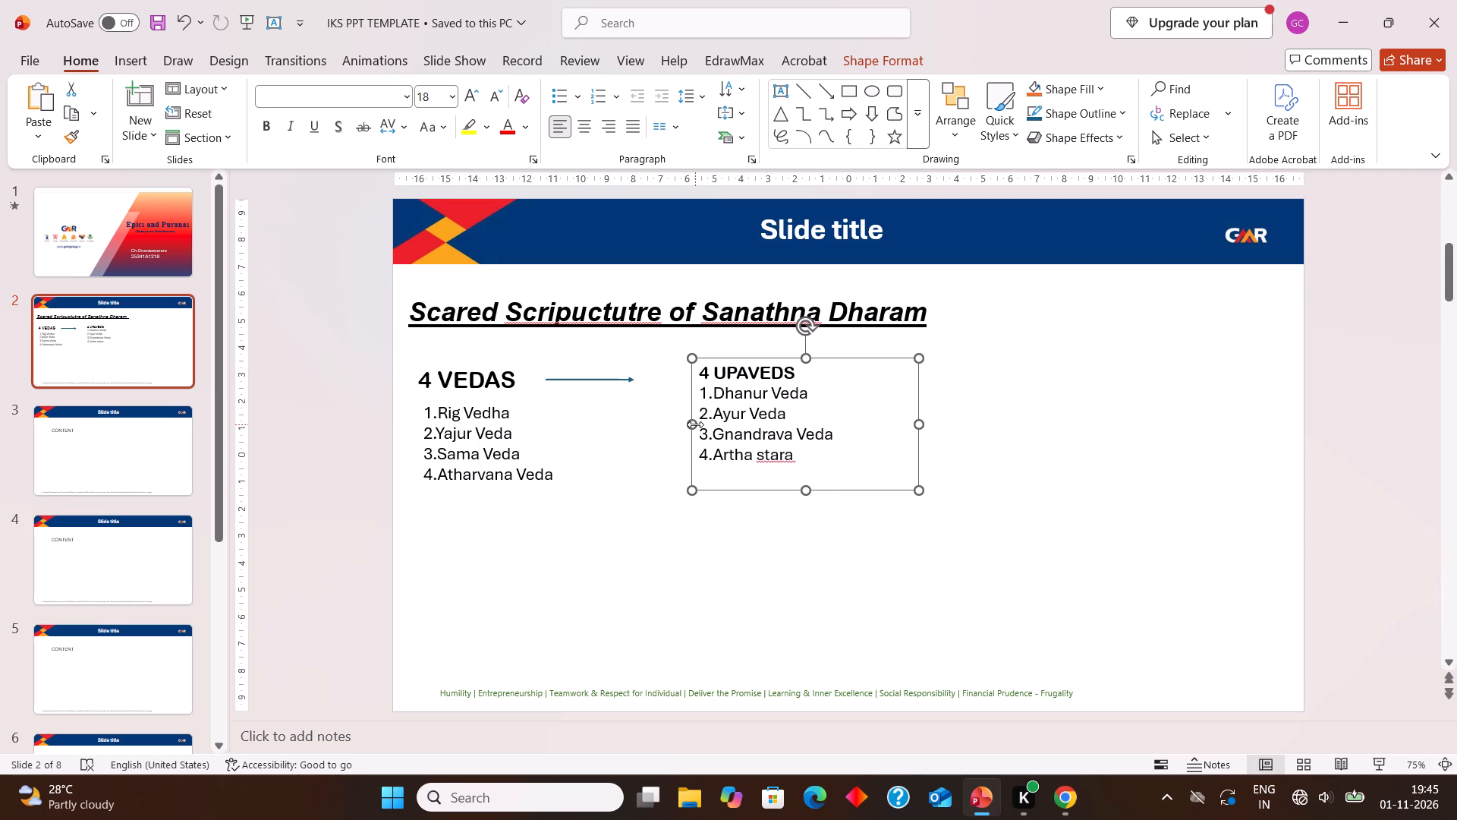
drag(695, 424, 650, 435)
click(628, 437)
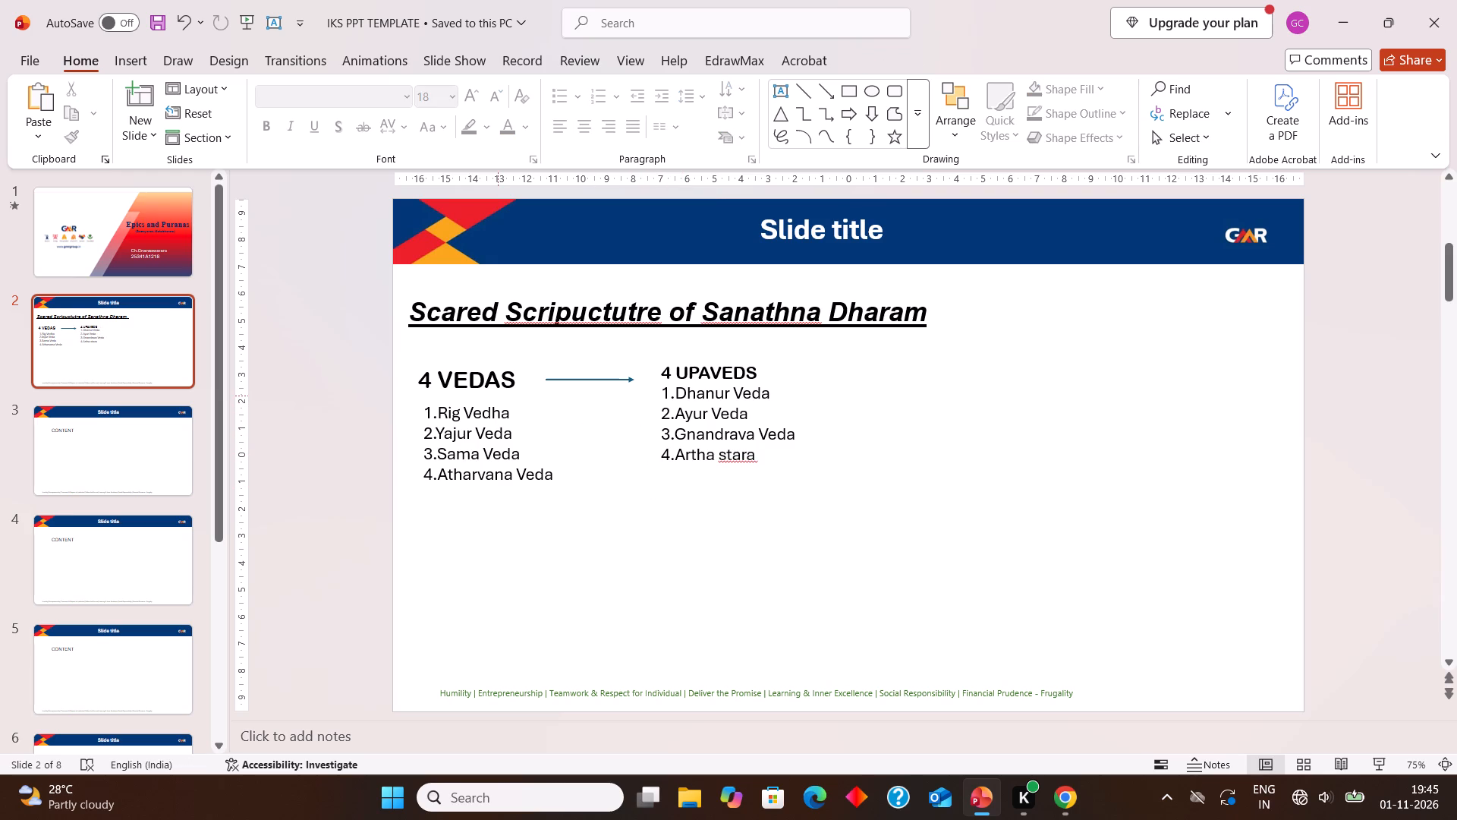
Set the "4 UPAVEDS" heading's font size to 24 to match the "4 VEDAS" heading.
drag(423, 377, 464, 372)
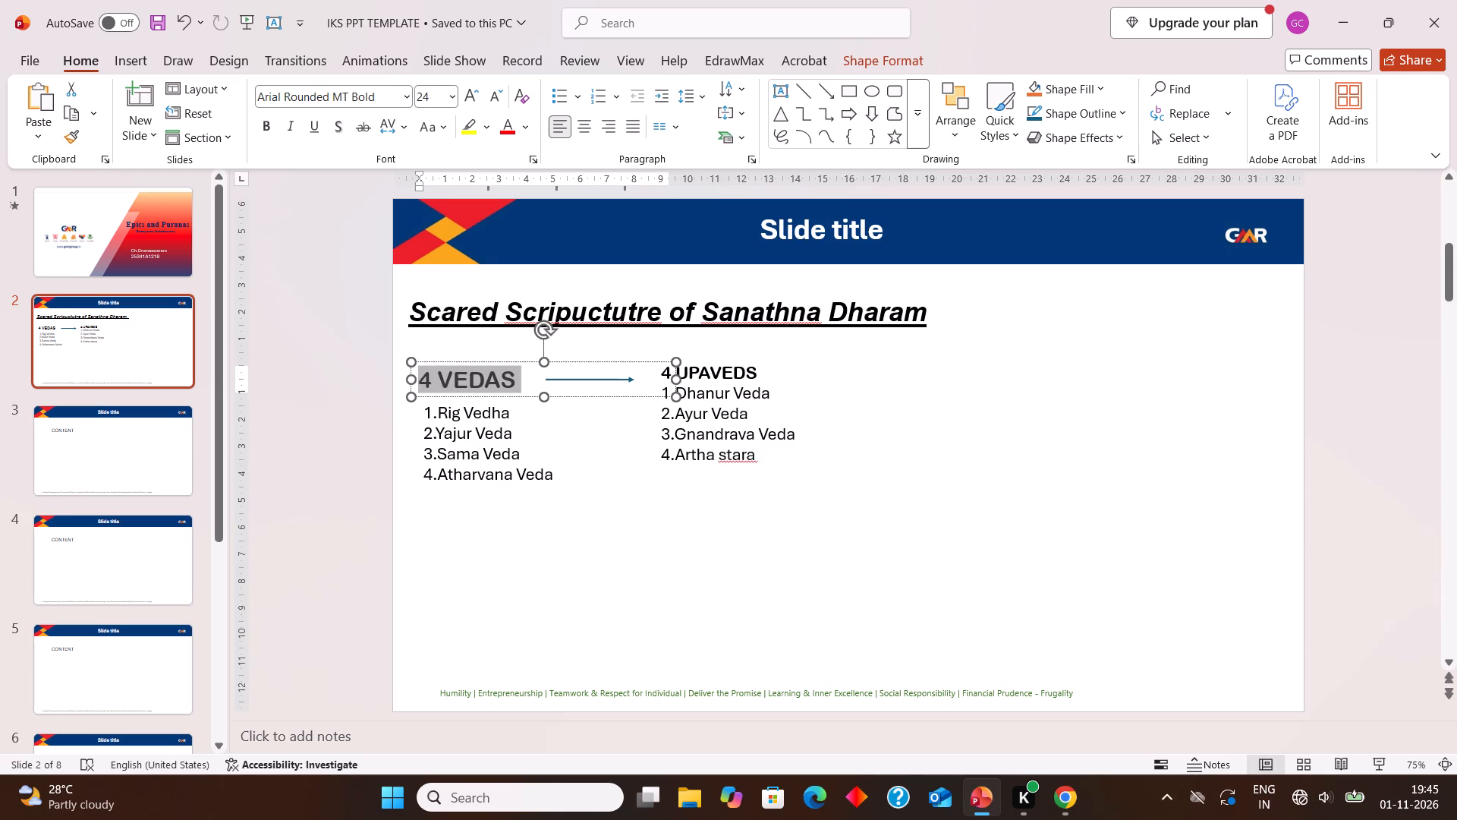
drag(464, 372, 492, 371)
click(599, 424)
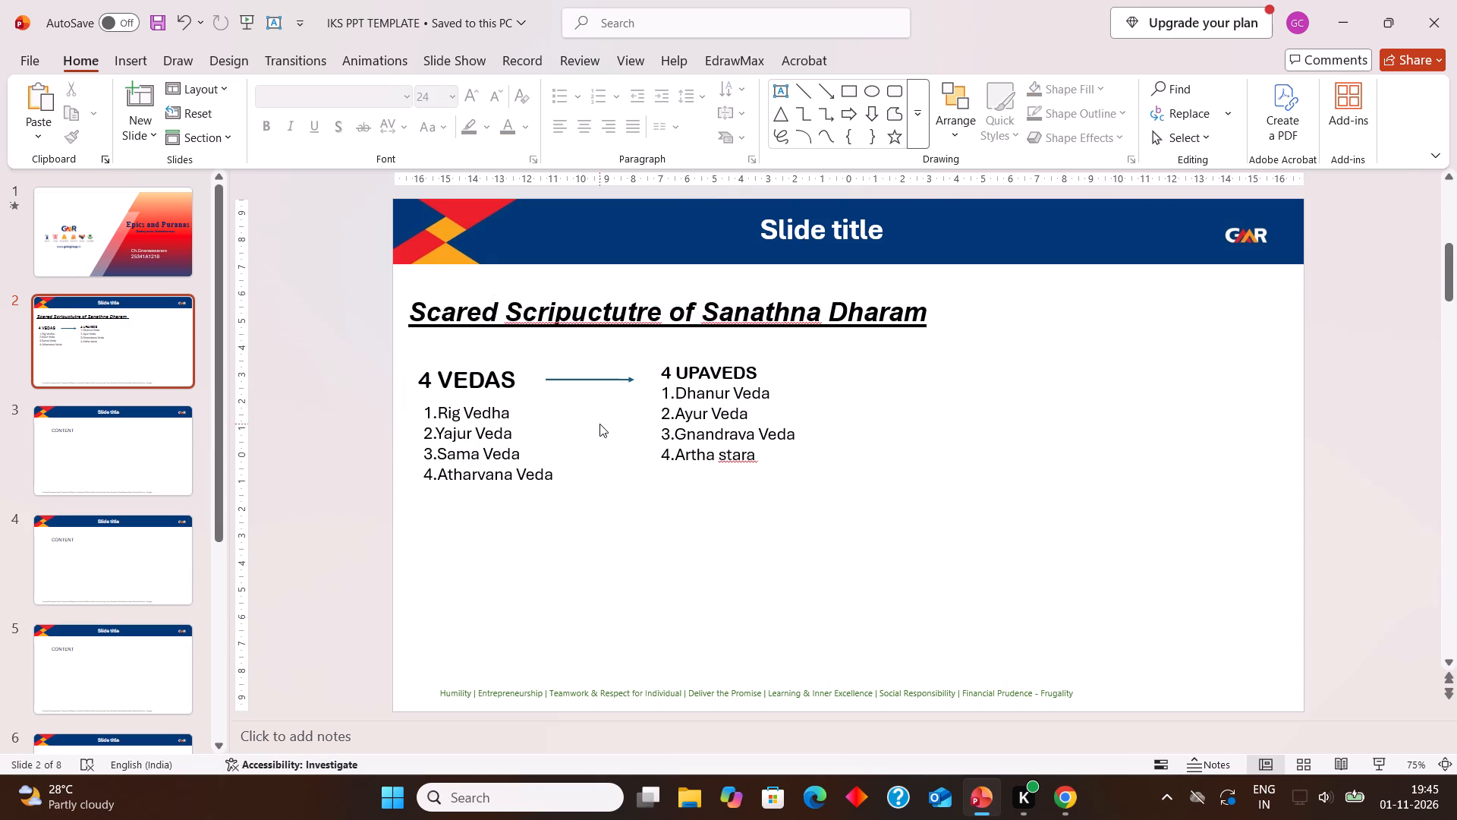
drag(662, 371, 691, 364)
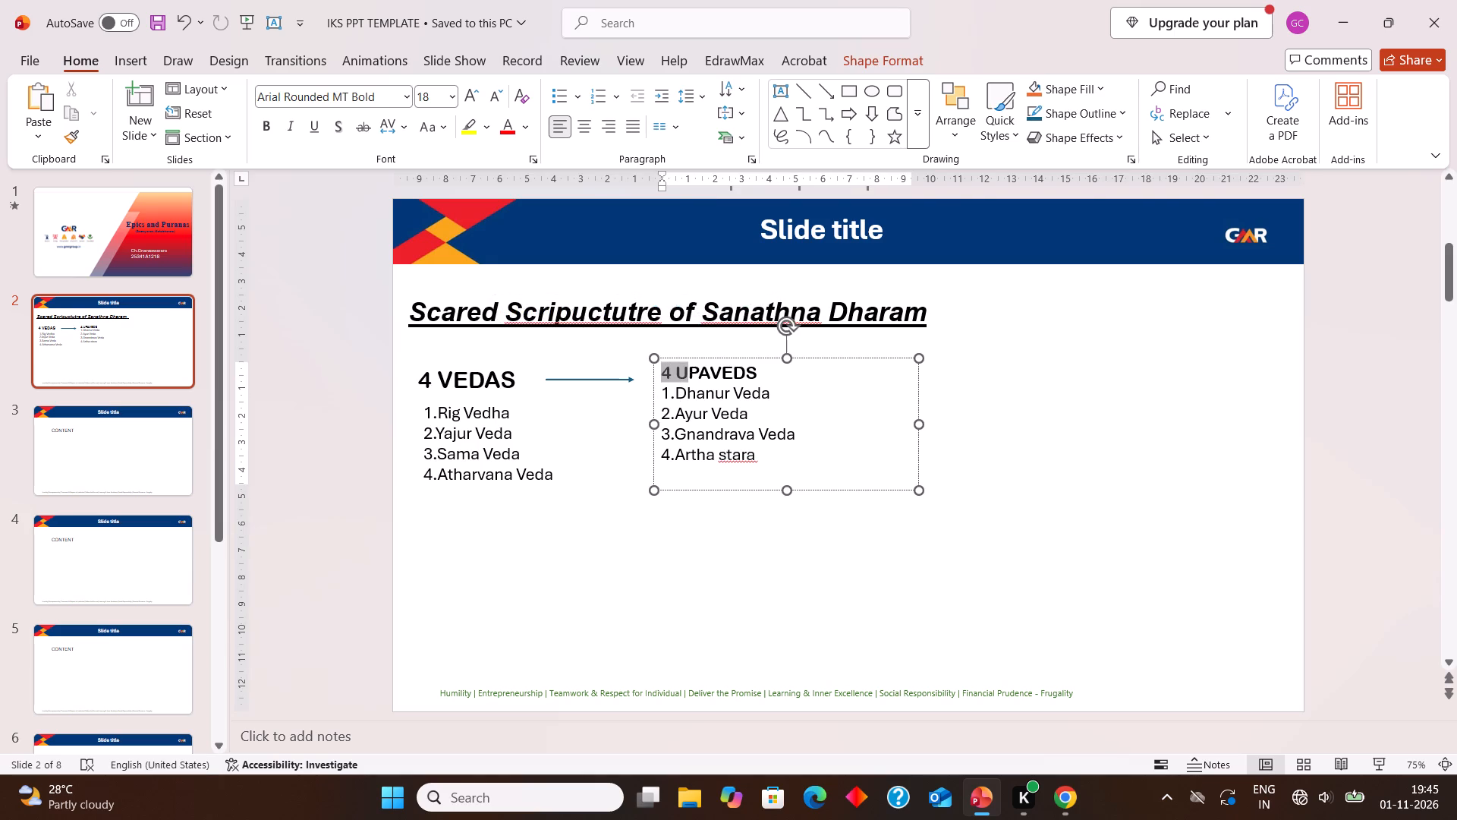
drag(691, 364, 708, 363)
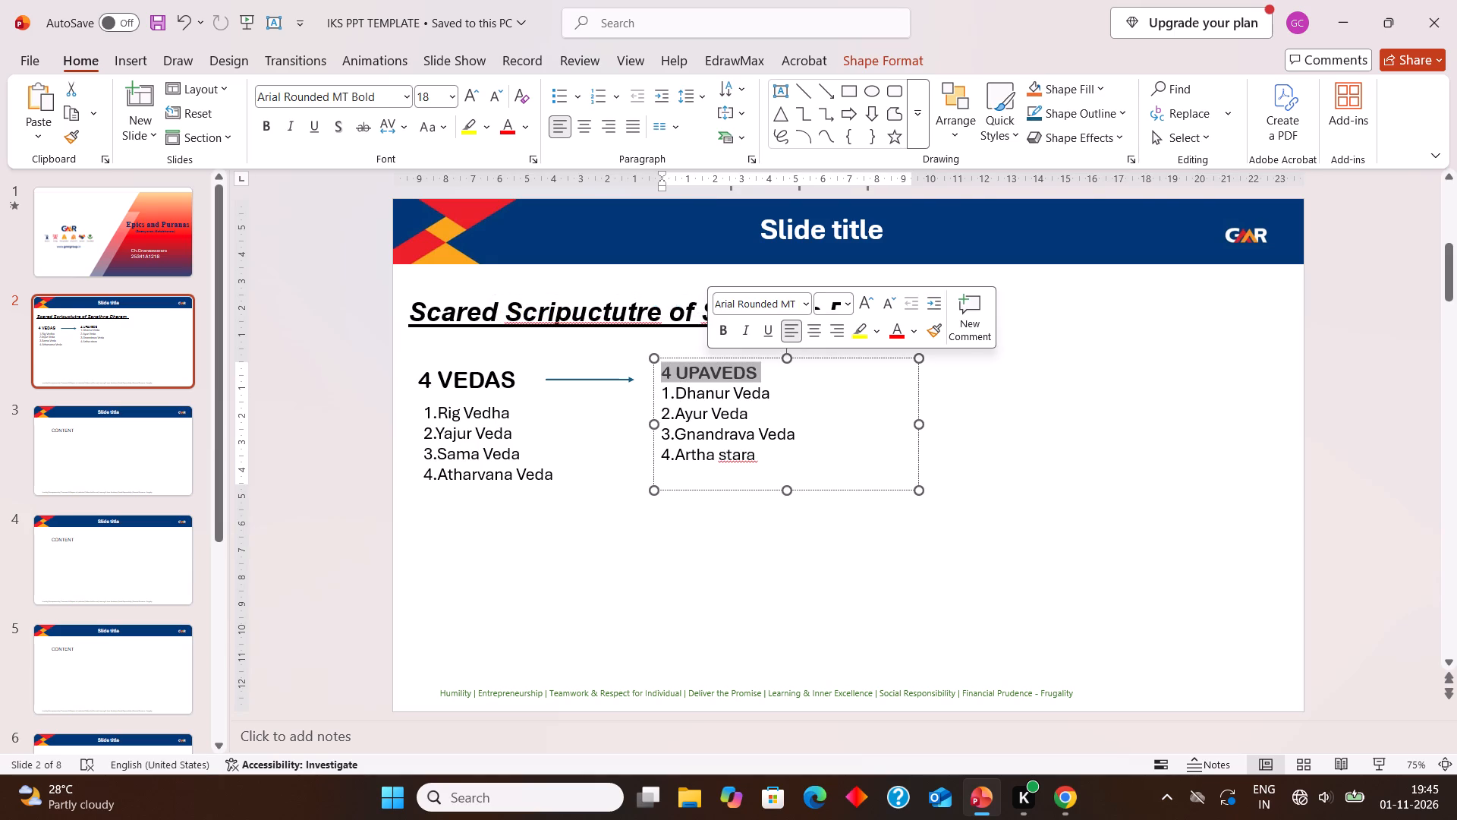
click(847, 301)
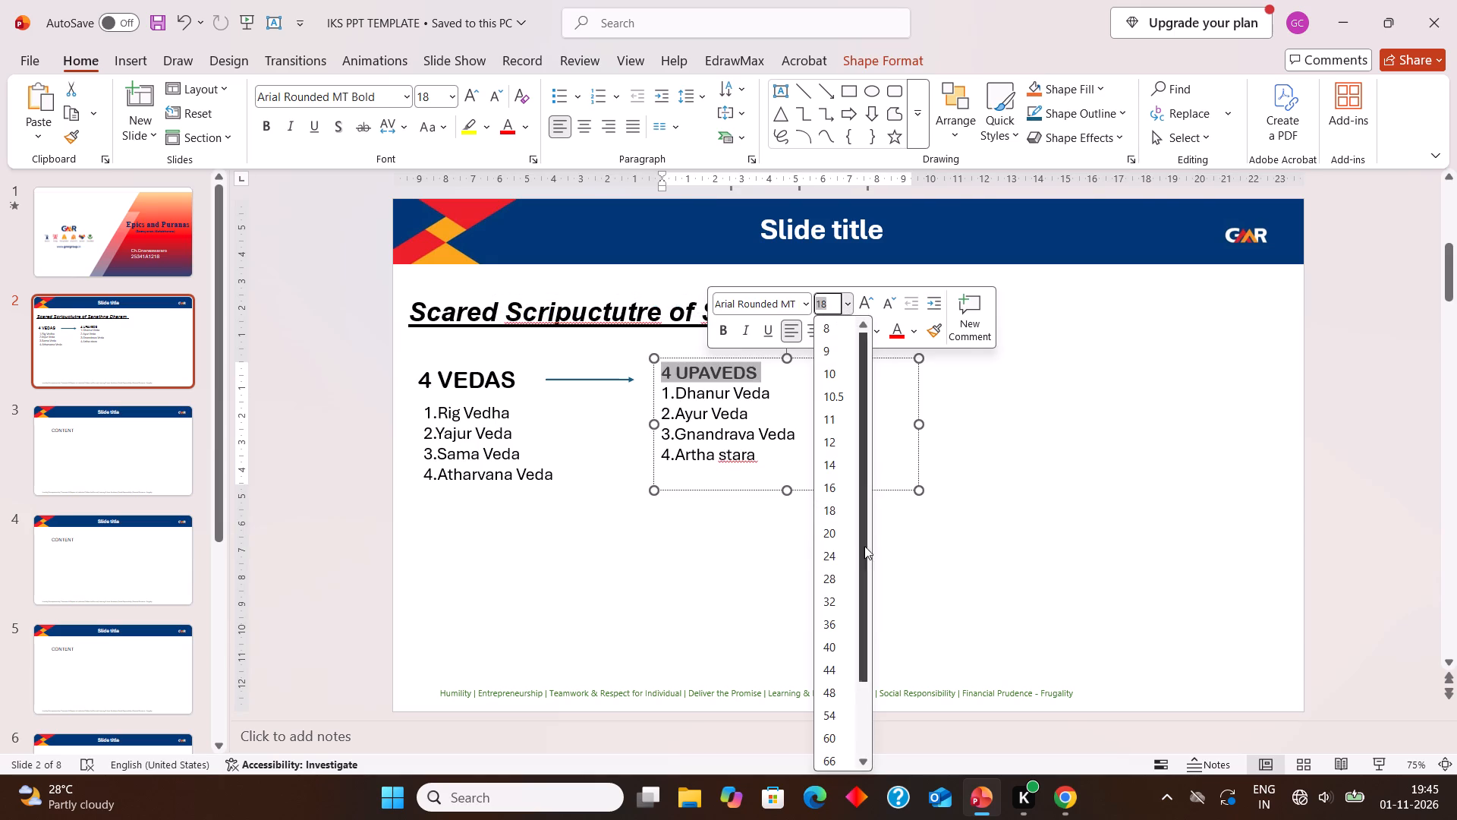
click(835, 560)
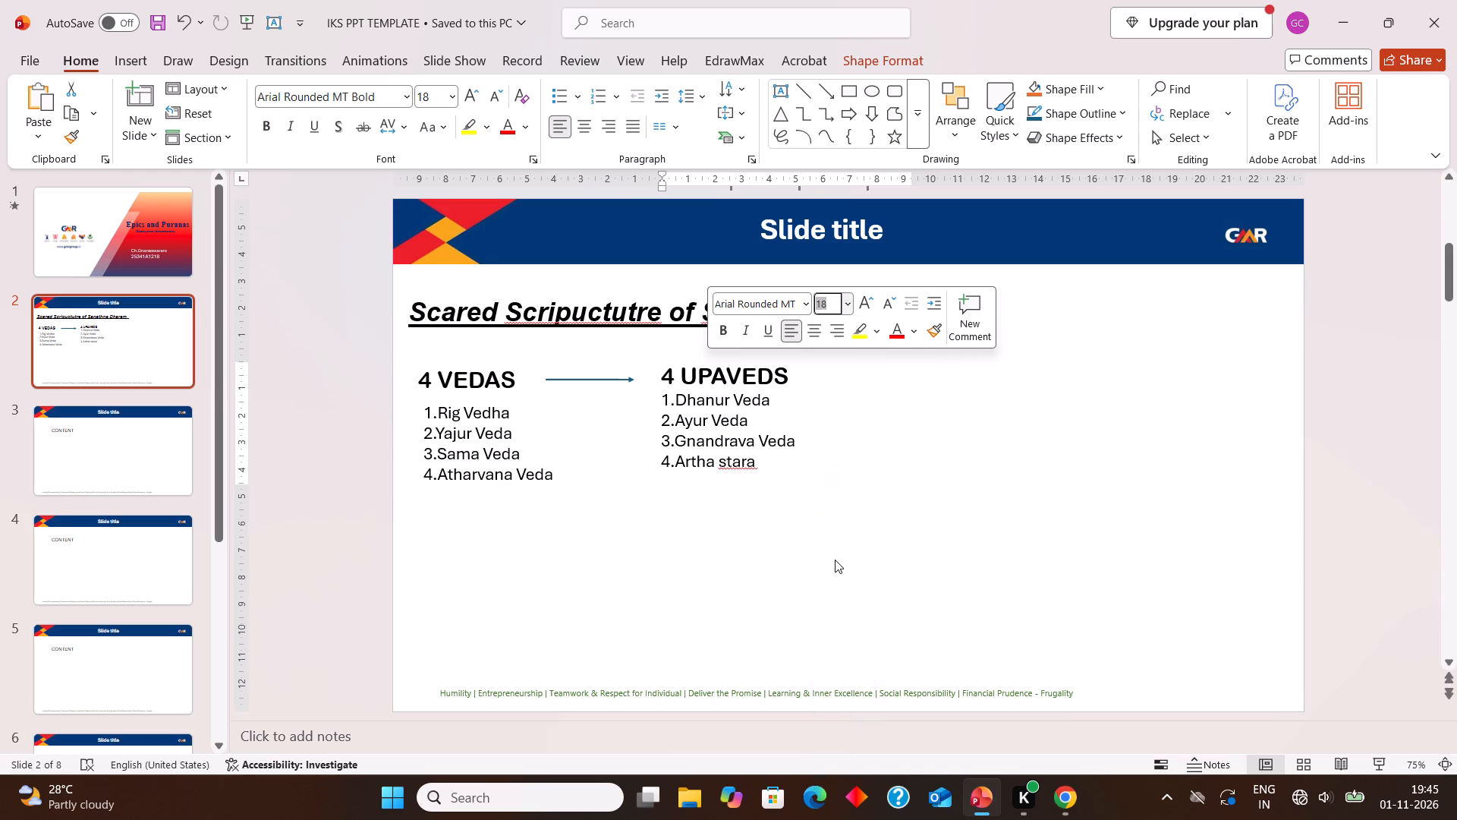
click(835, 560)
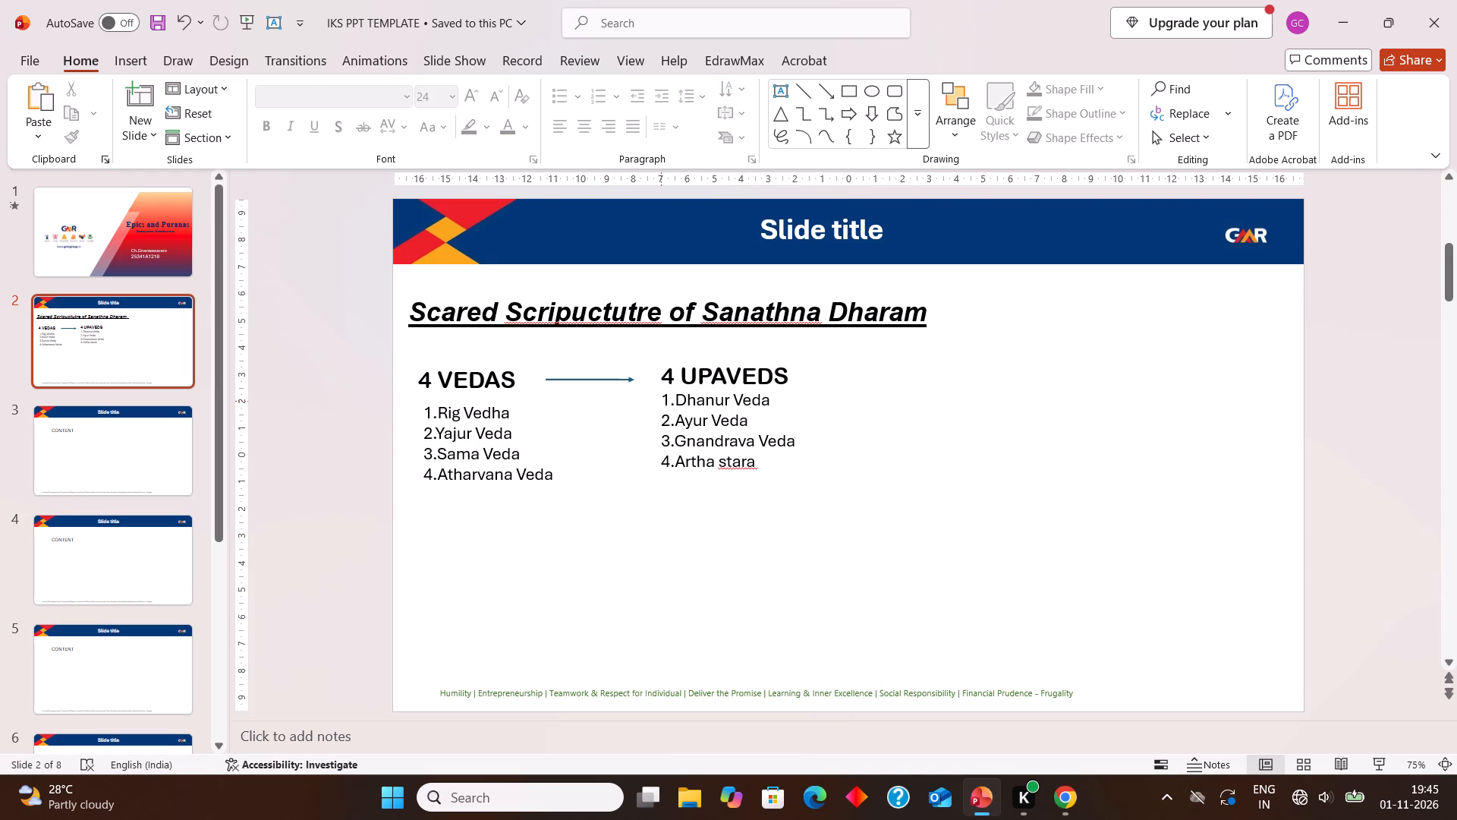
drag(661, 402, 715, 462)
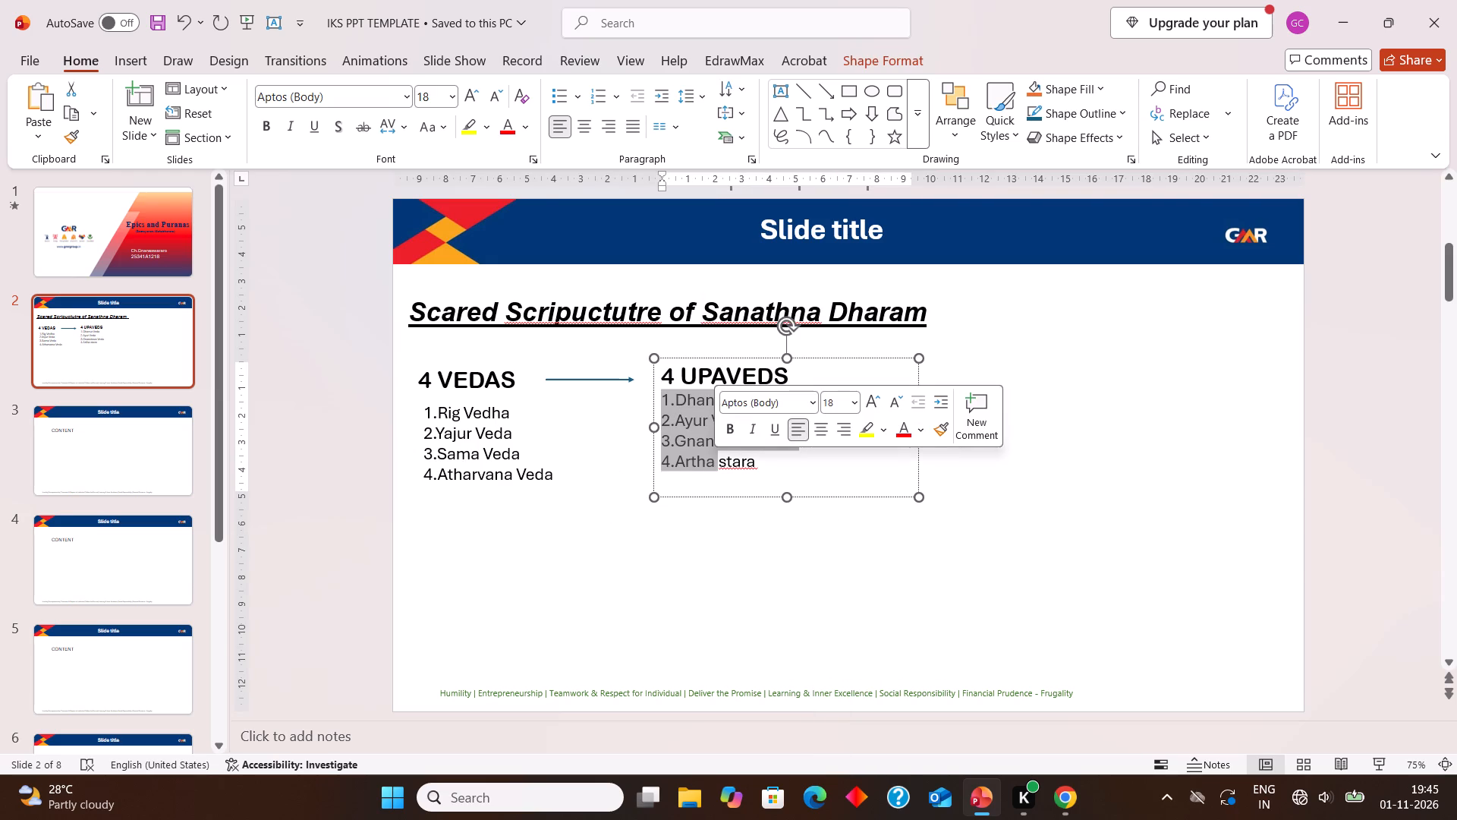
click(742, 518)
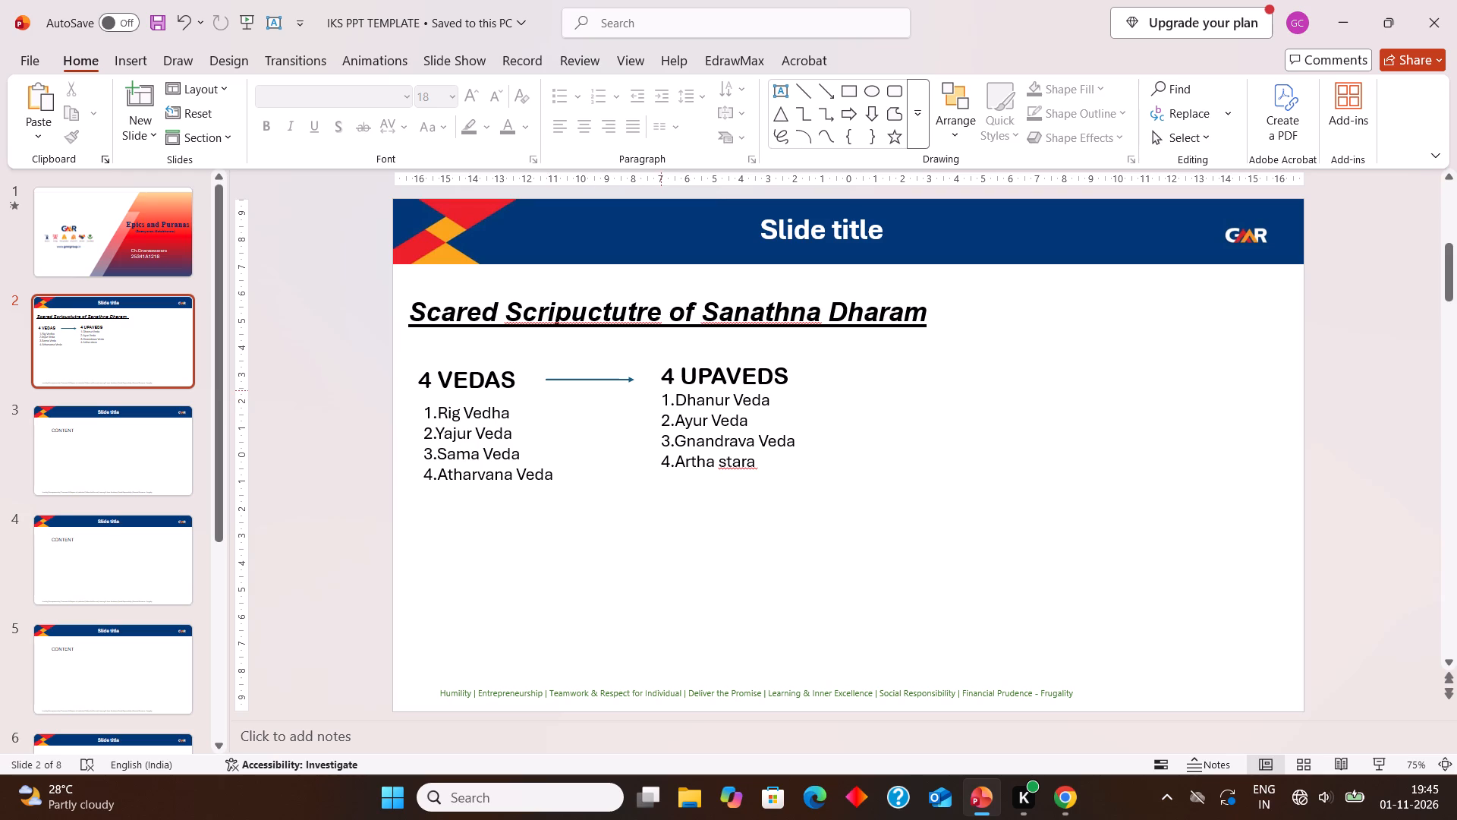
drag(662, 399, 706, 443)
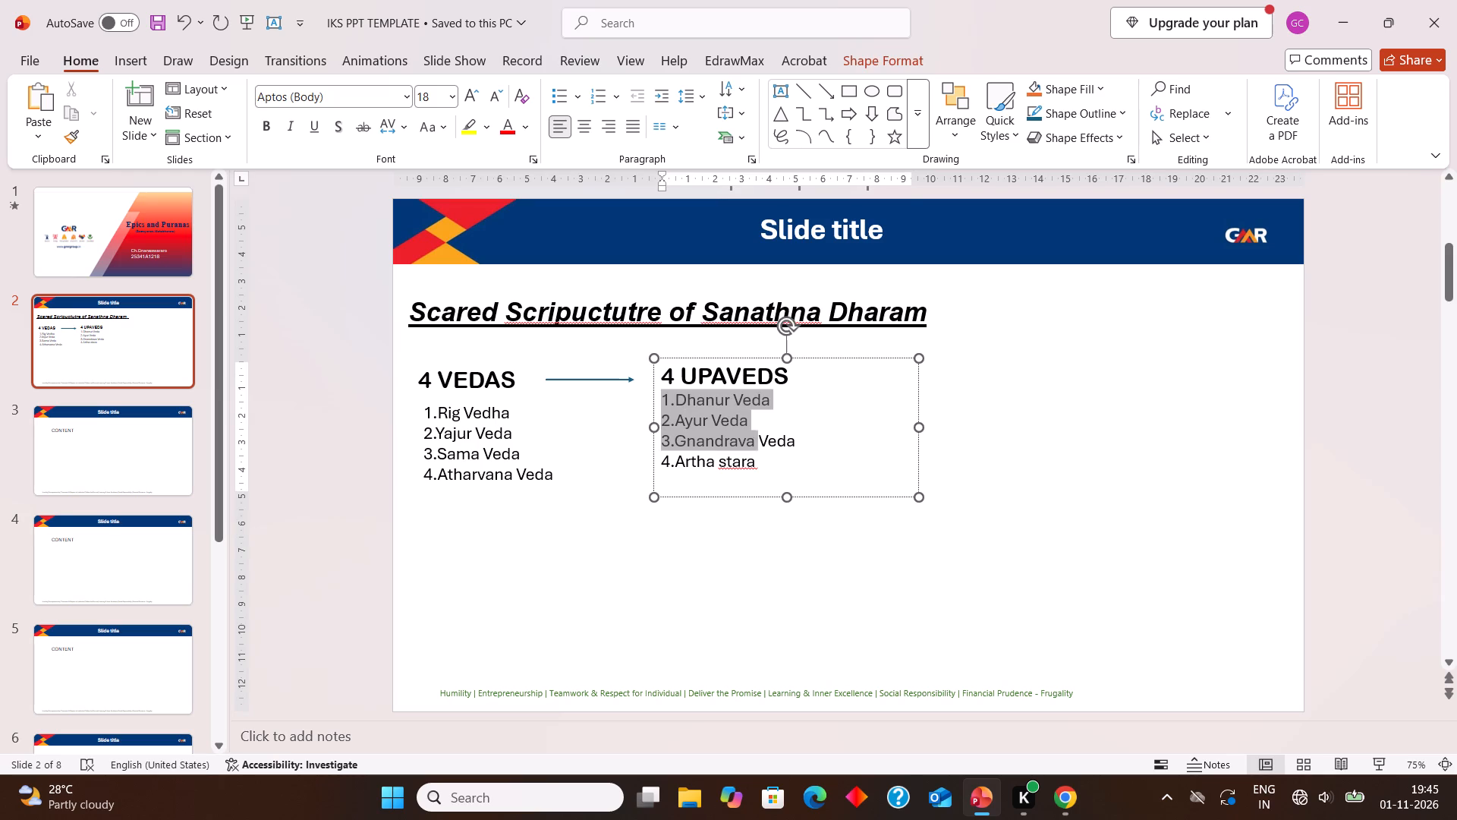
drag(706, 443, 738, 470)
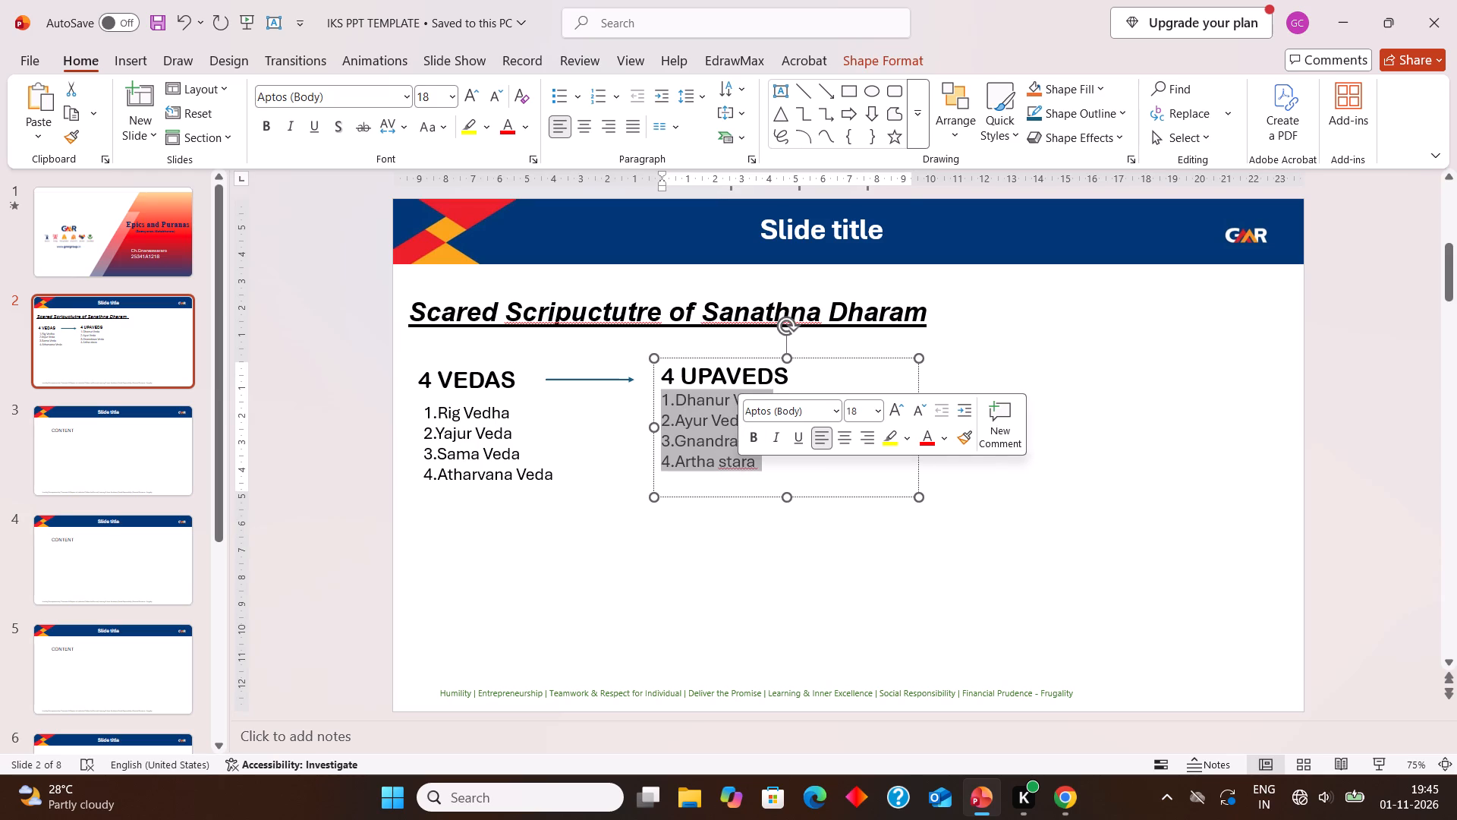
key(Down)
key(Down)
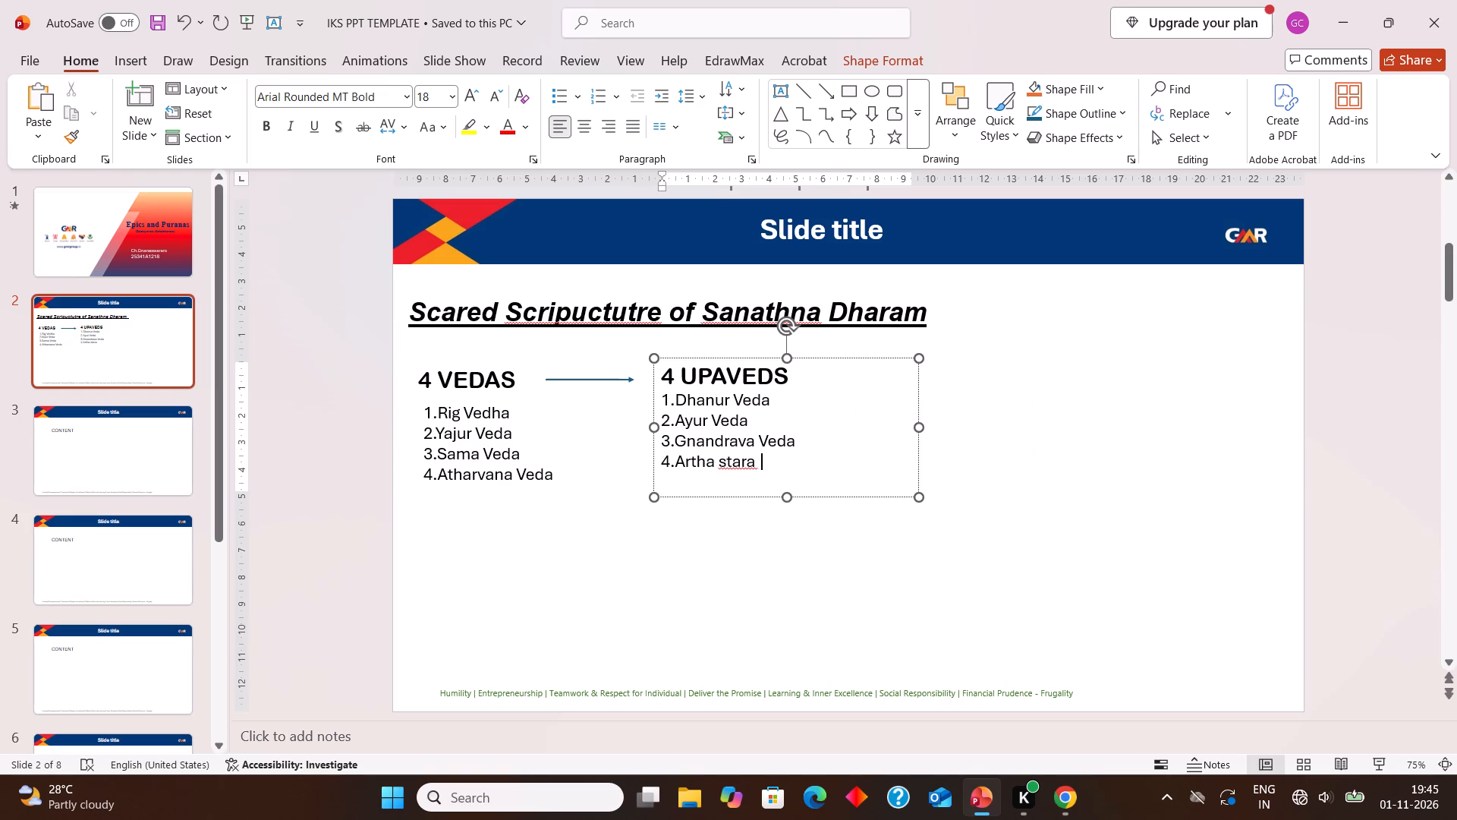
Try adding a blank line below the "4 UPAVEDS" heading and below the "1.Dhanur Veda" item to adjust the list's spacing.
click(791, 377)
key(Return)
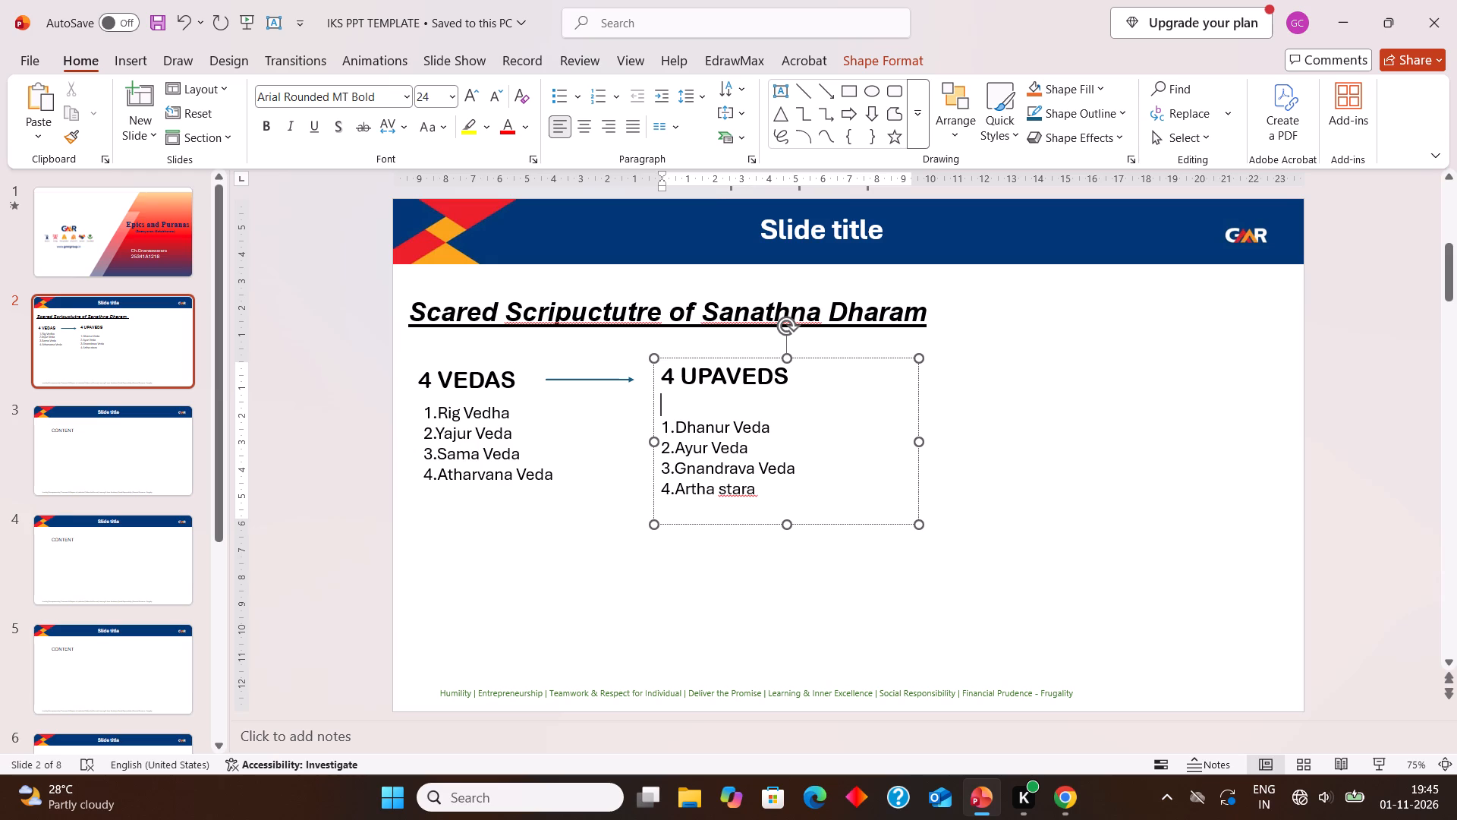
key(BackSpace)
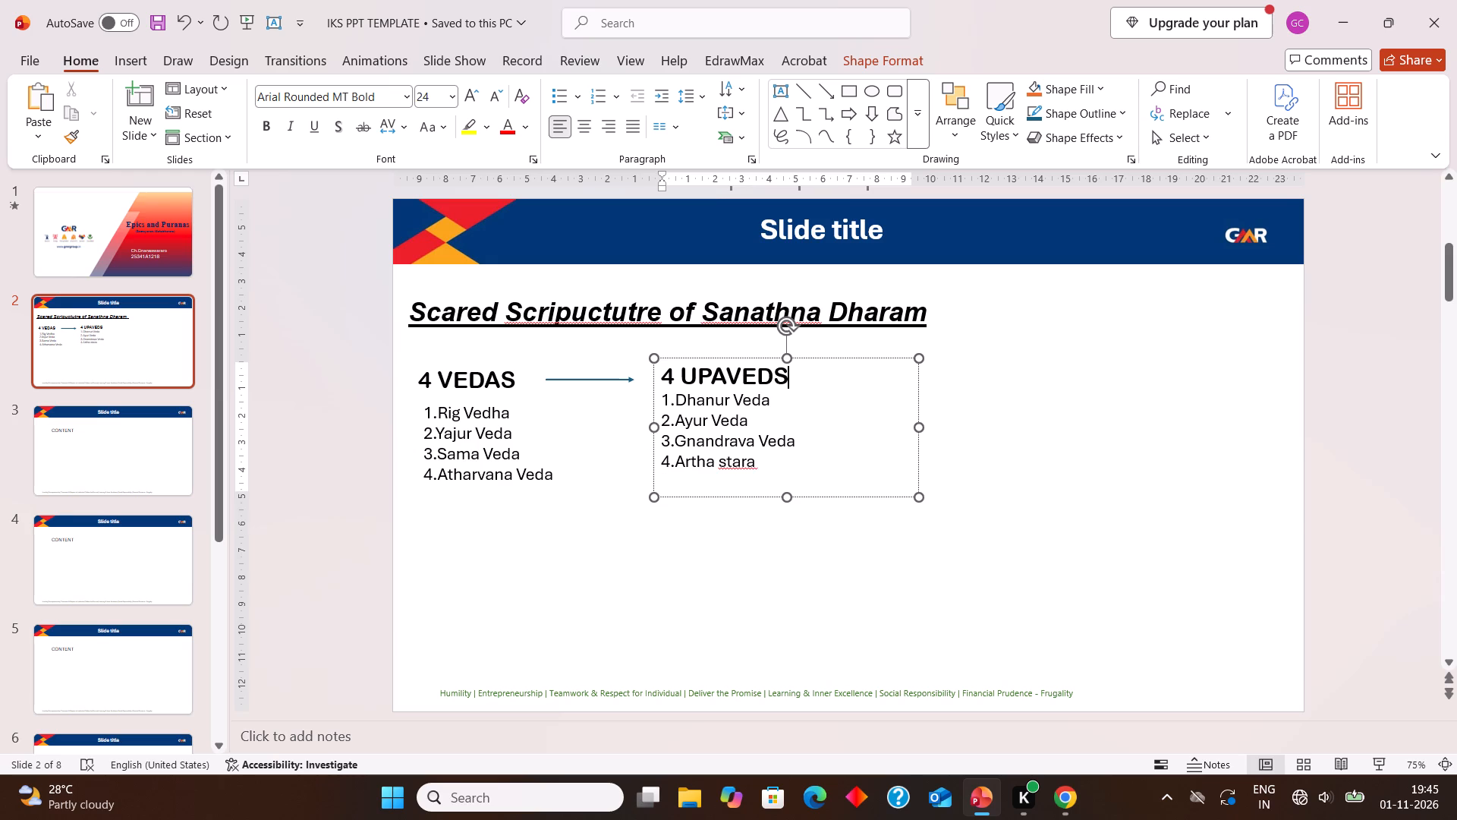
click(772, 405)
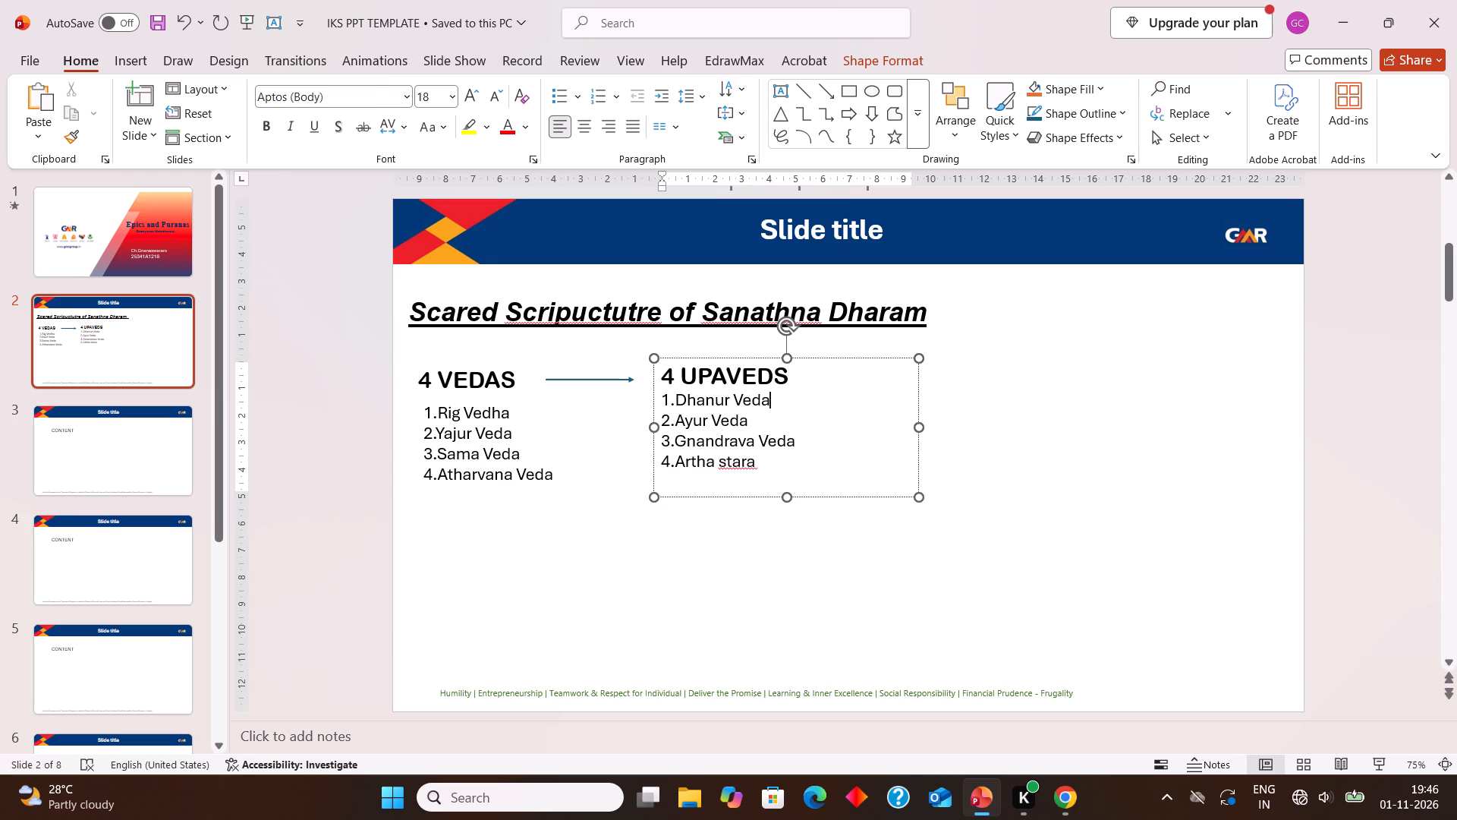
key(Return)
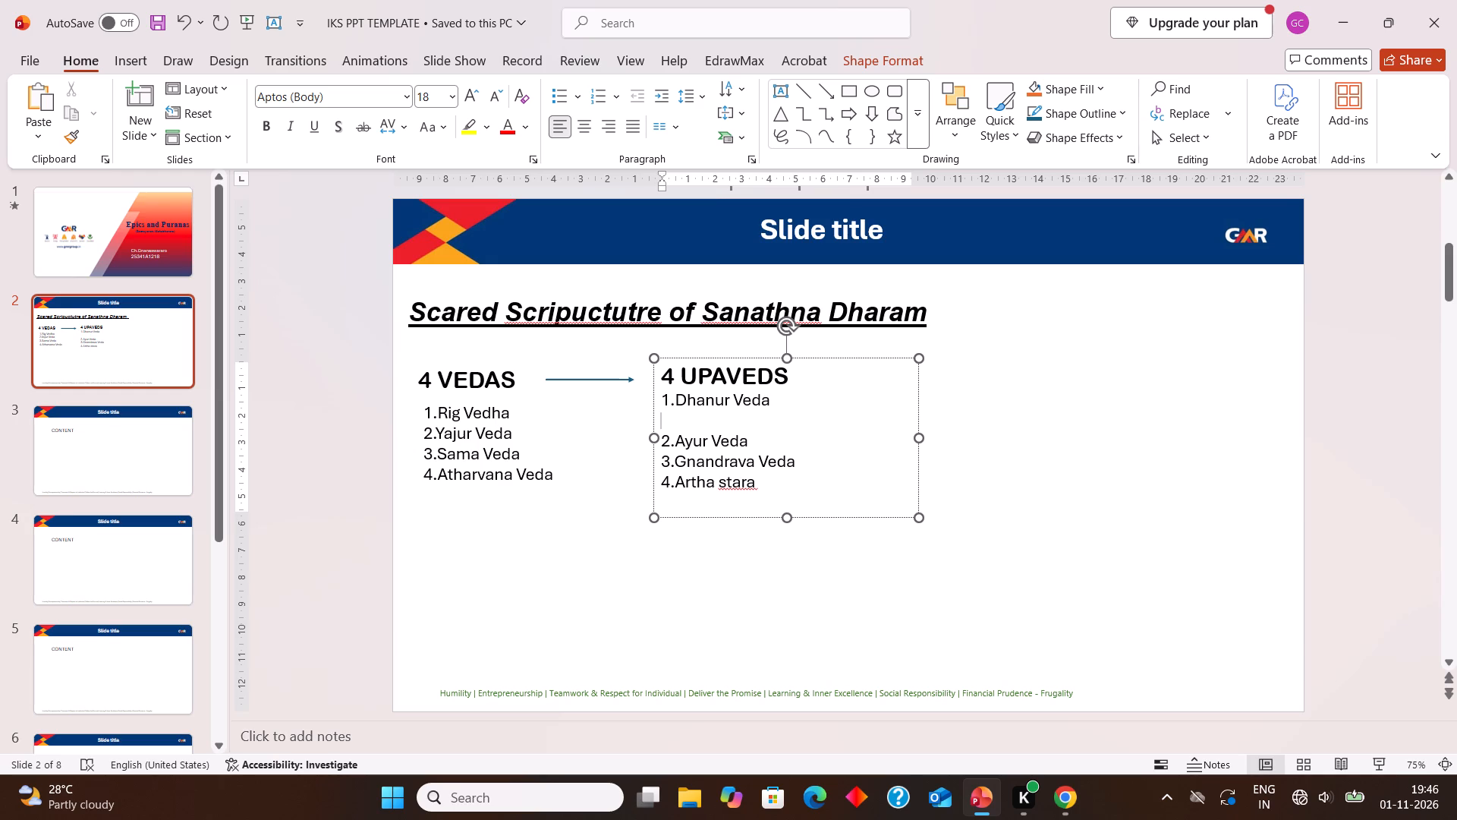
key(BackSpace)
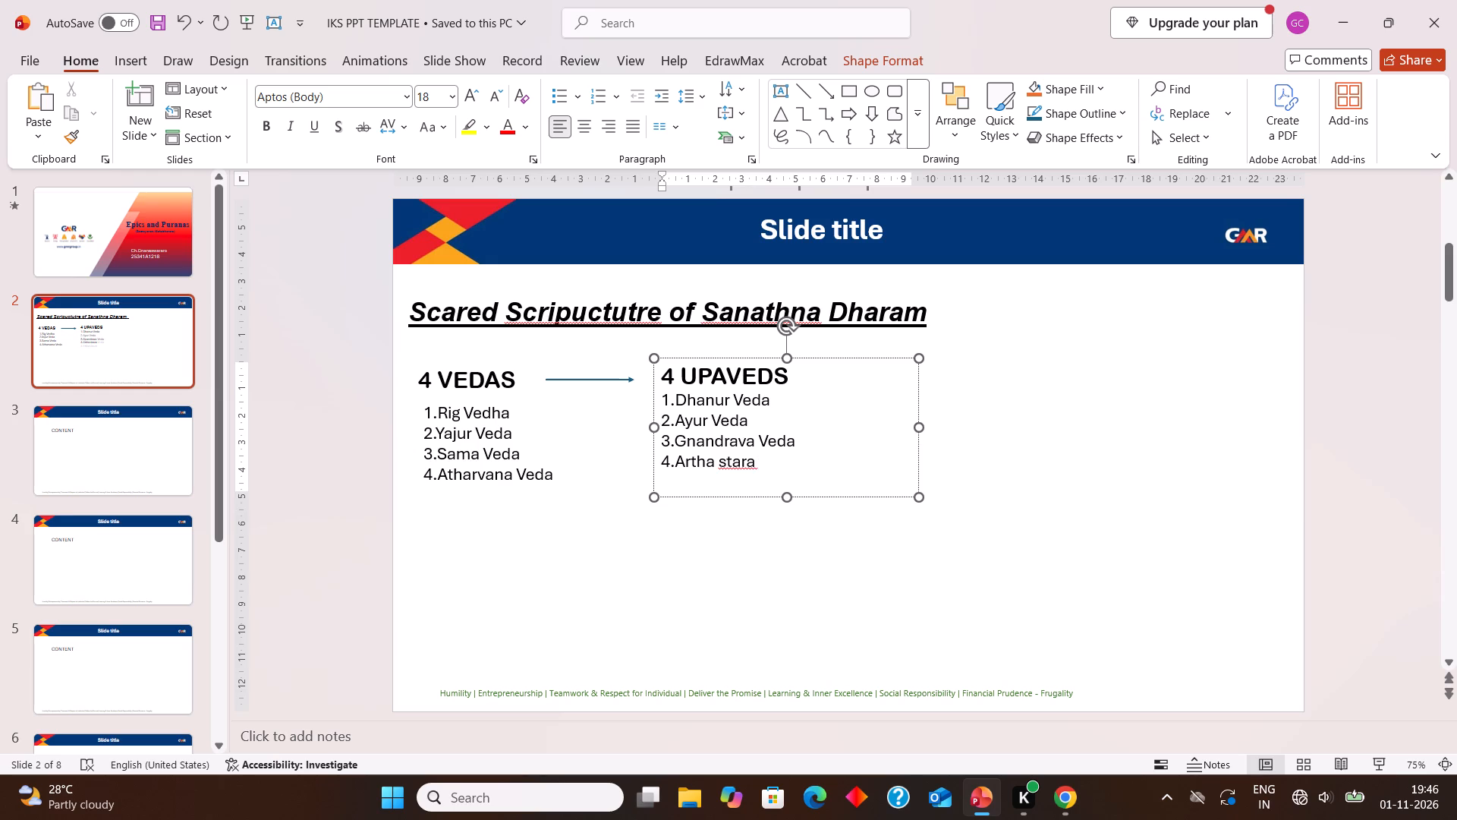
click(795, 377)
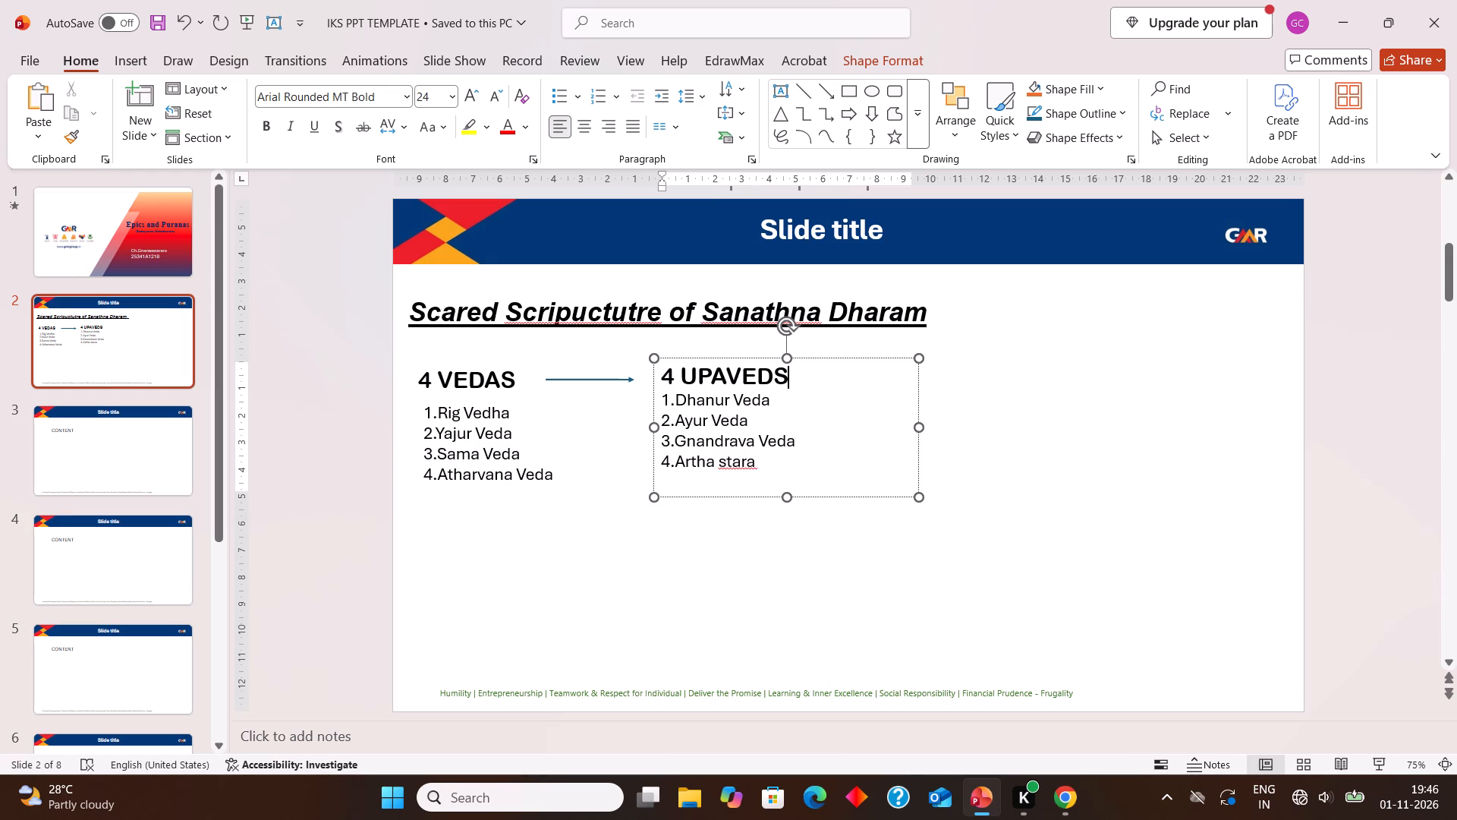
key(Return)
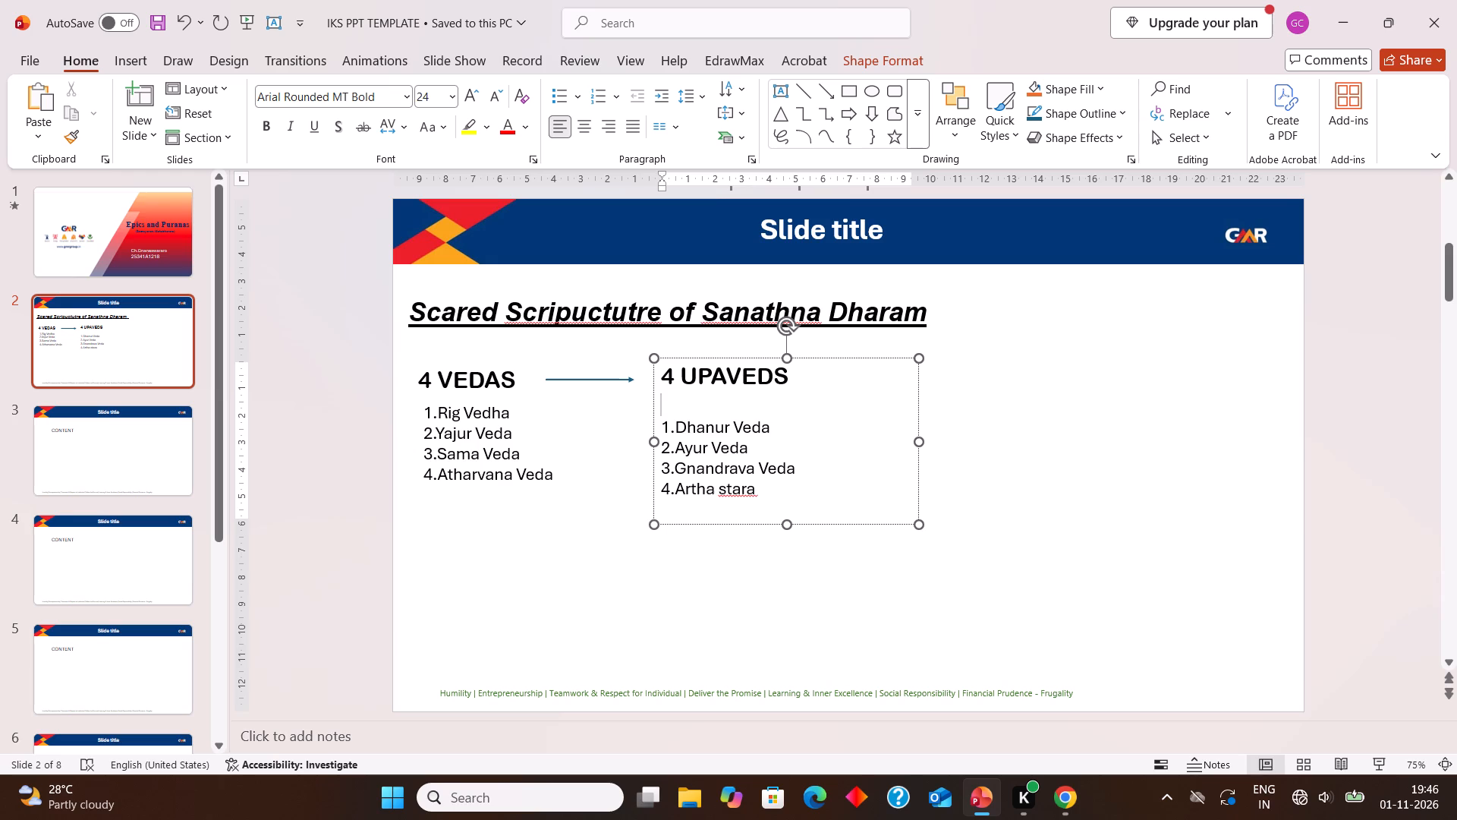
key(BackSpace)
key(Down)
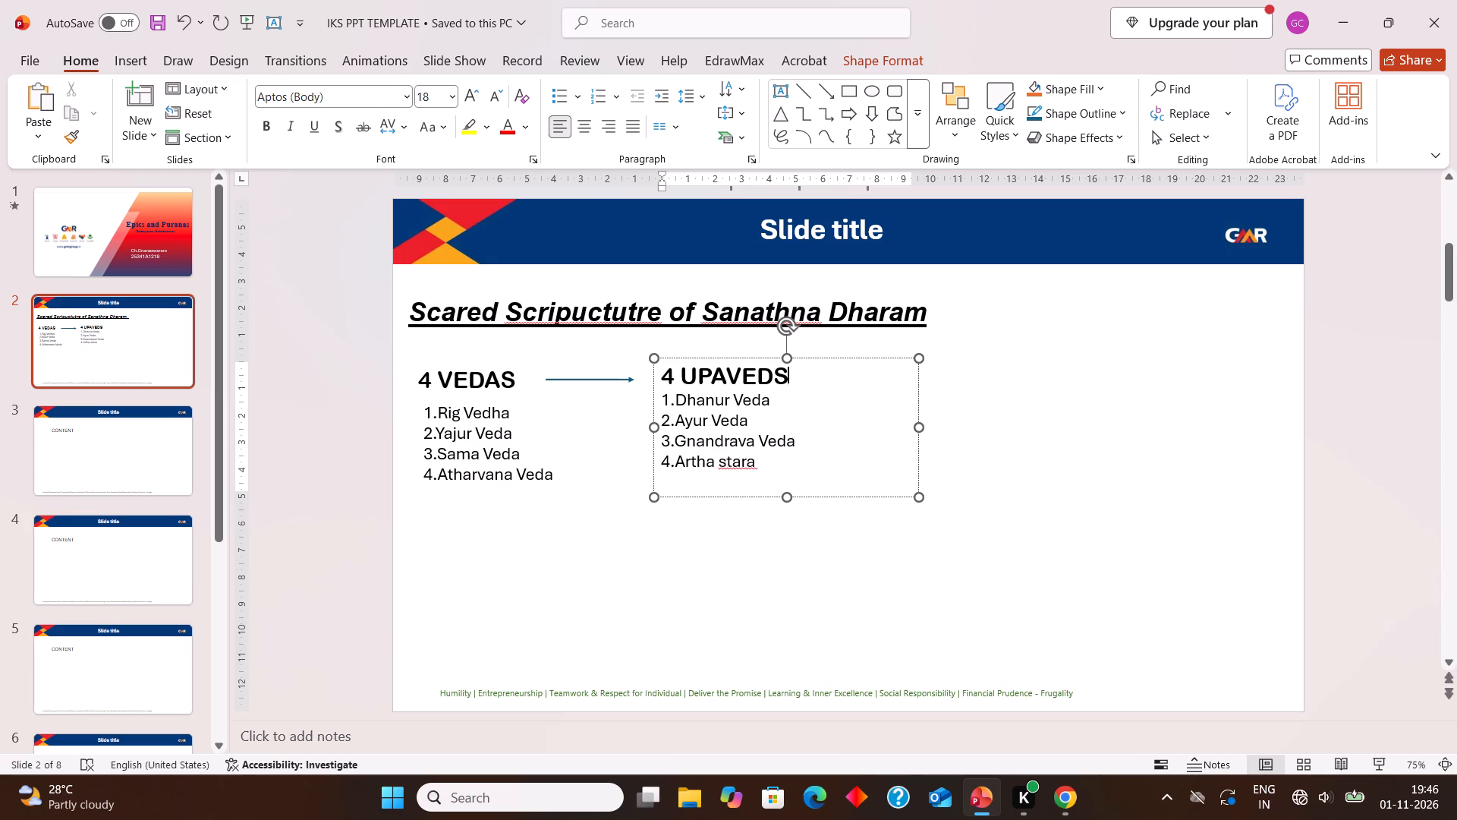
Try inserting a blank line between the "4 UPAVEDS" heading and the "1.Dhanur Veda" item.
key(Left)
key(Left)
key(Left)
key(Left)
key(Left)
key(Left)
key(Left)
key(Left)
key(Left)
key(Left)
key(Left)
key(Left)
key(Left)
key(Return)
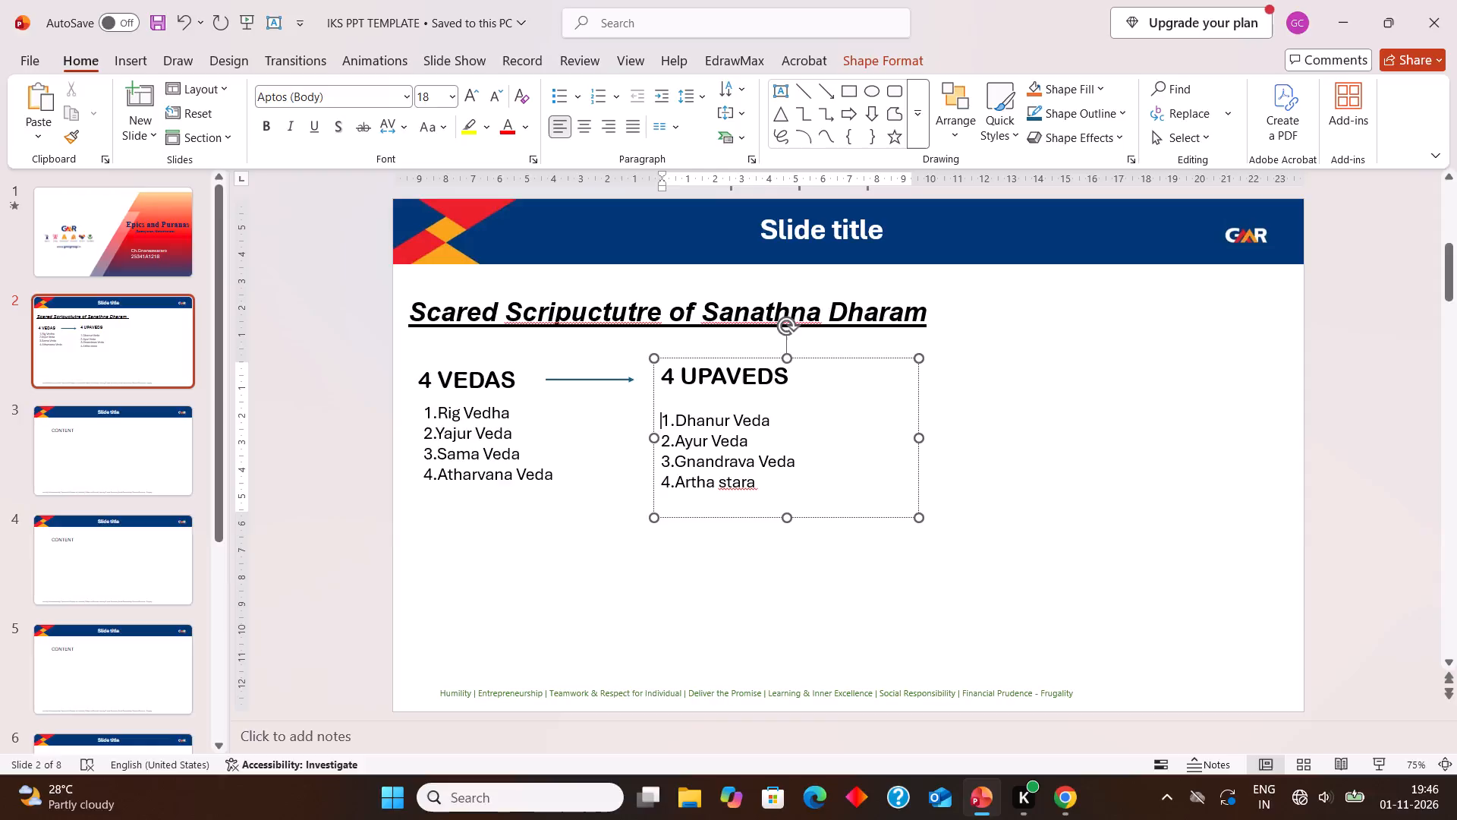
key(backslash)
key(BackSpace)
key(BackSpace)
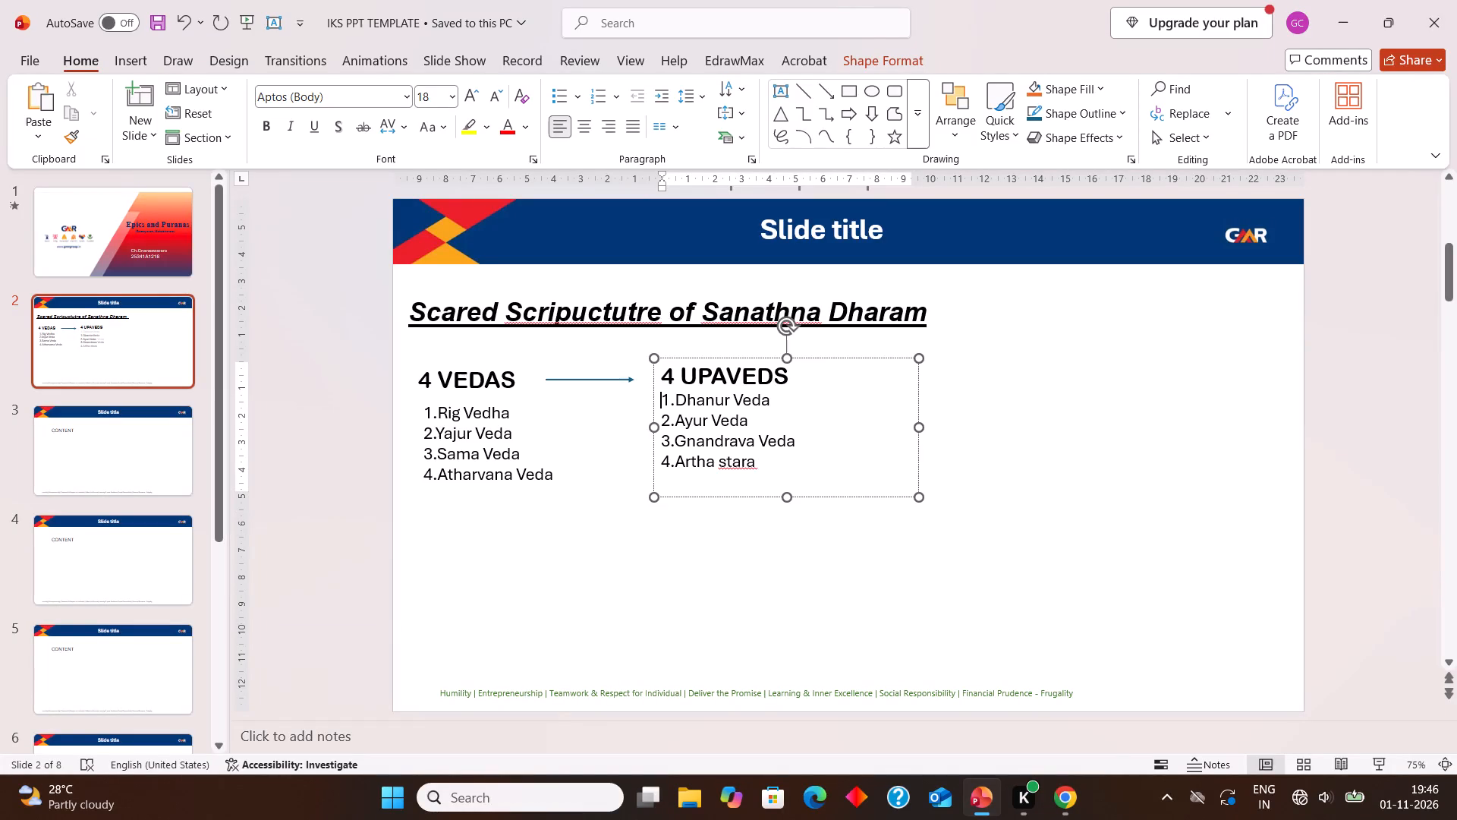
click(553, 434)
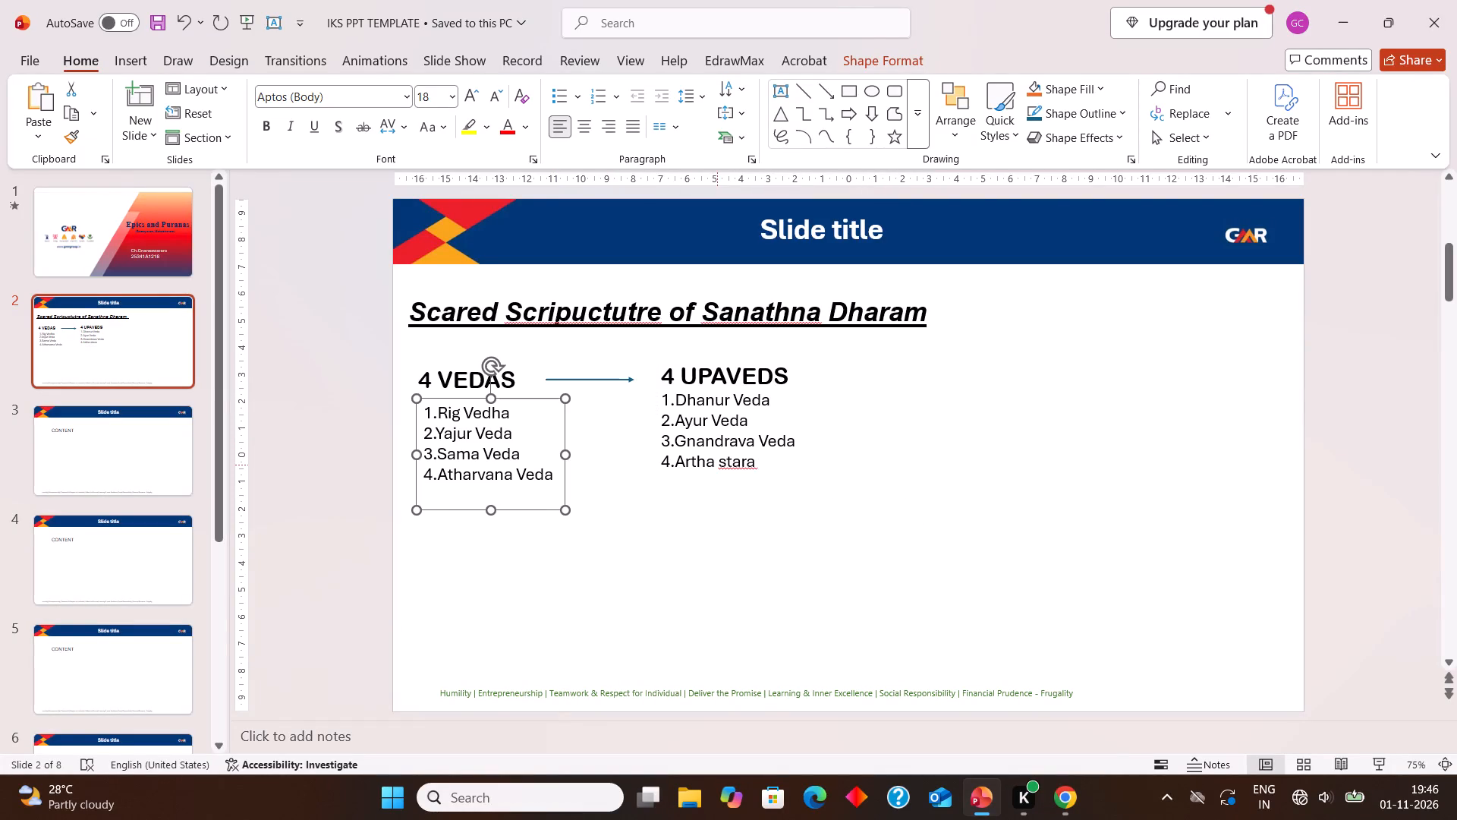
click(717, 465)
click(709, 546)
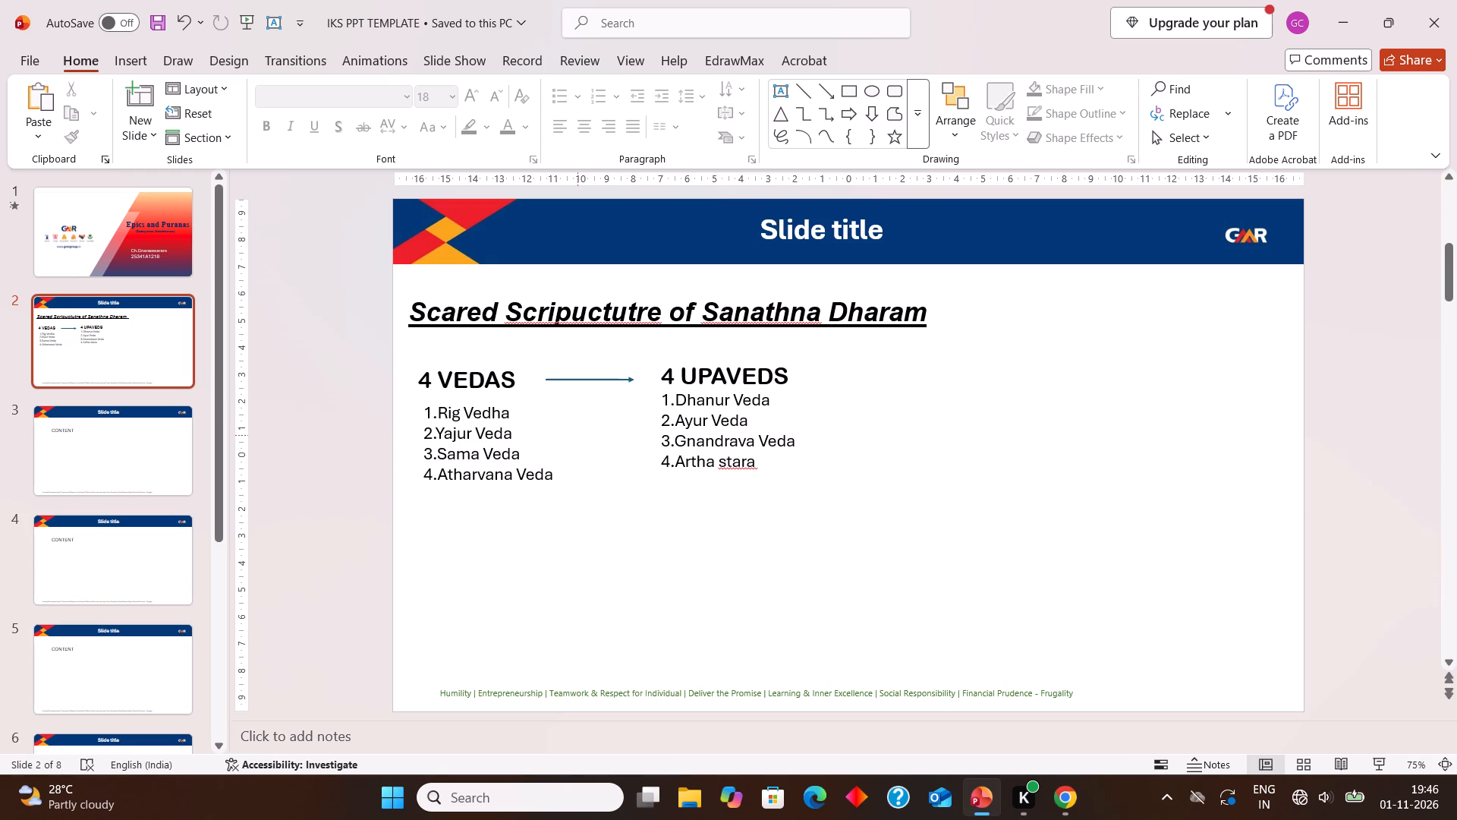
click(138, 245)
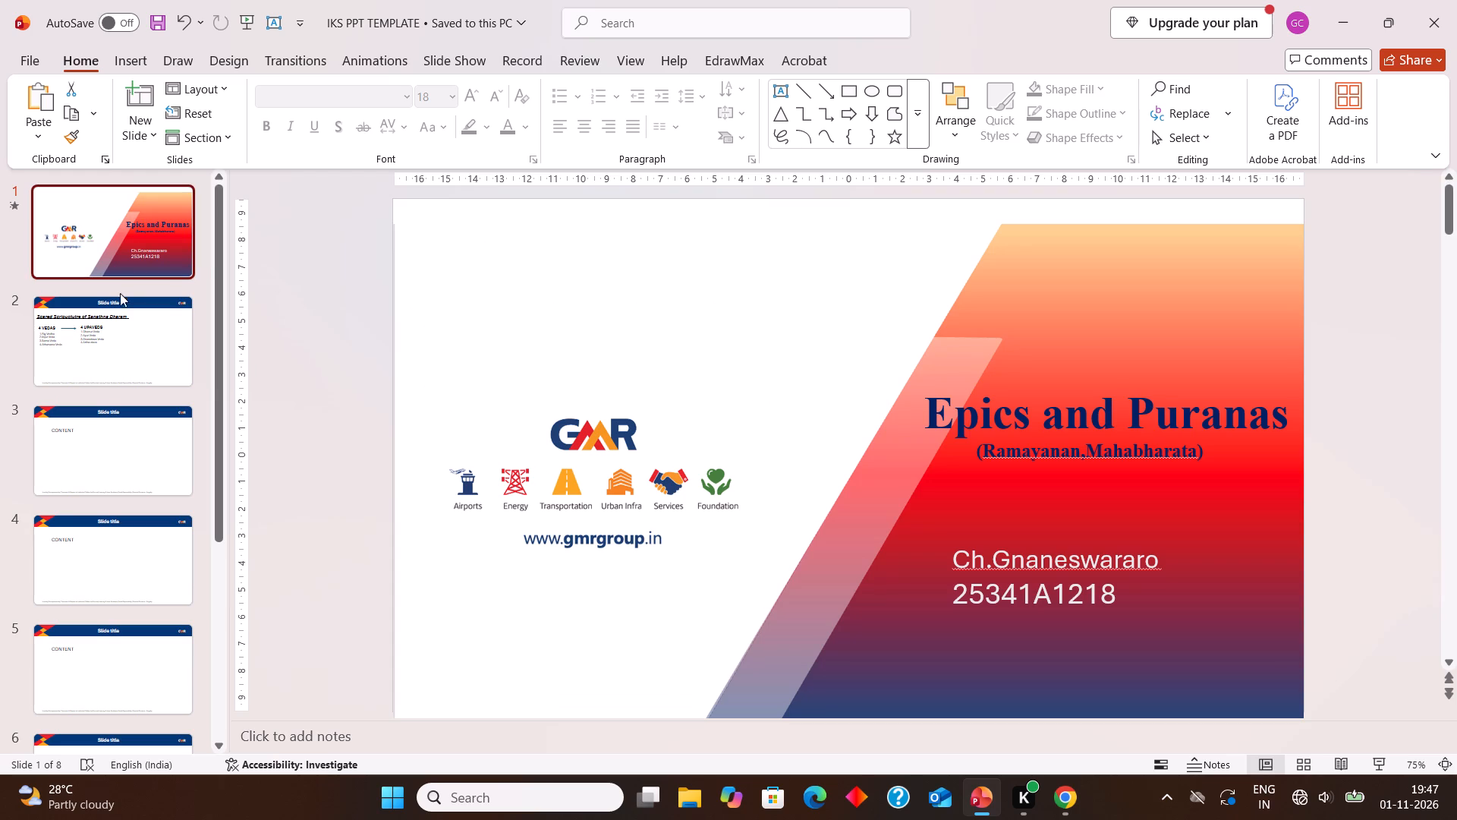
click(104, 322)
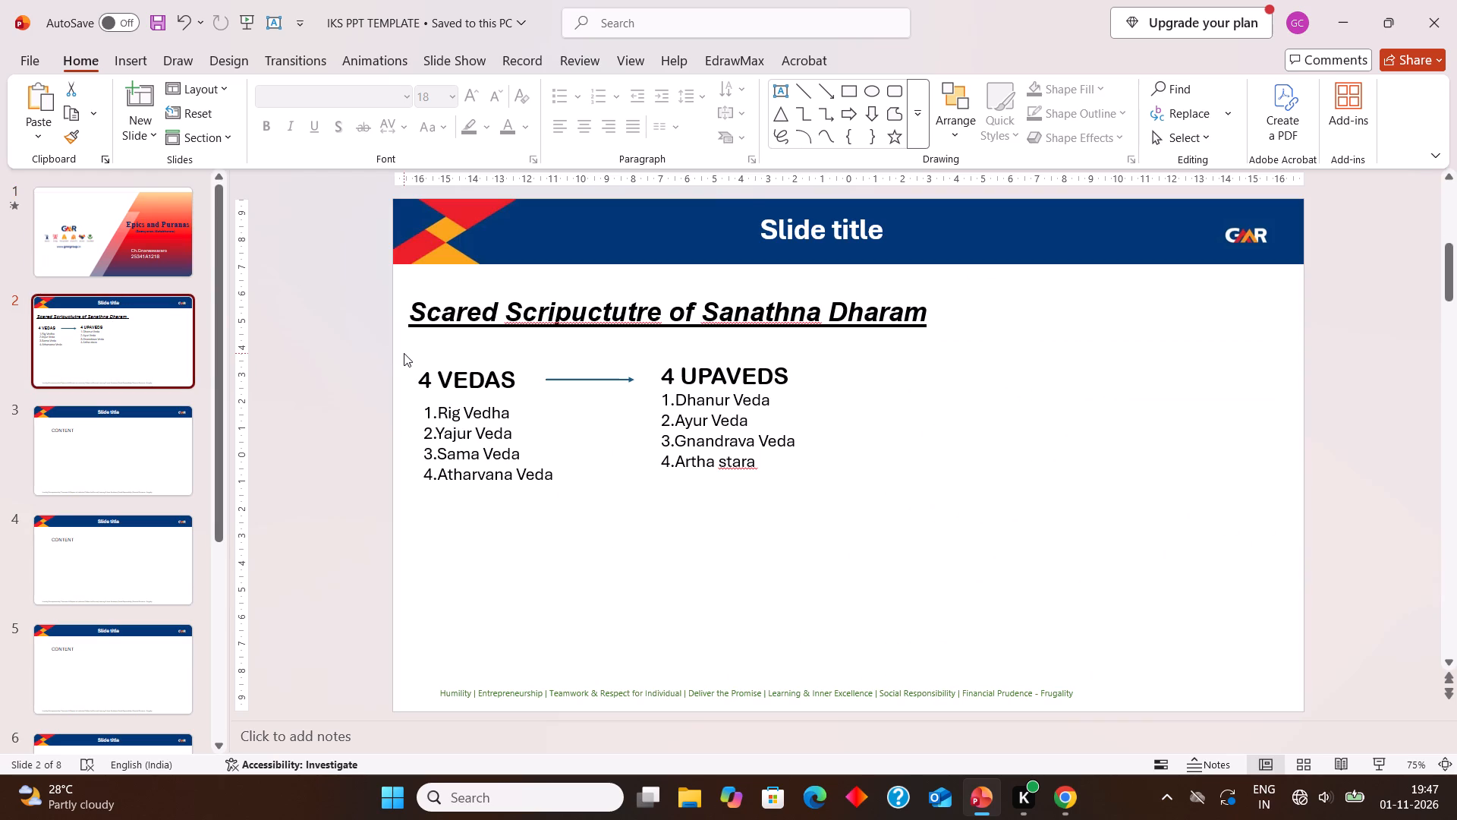
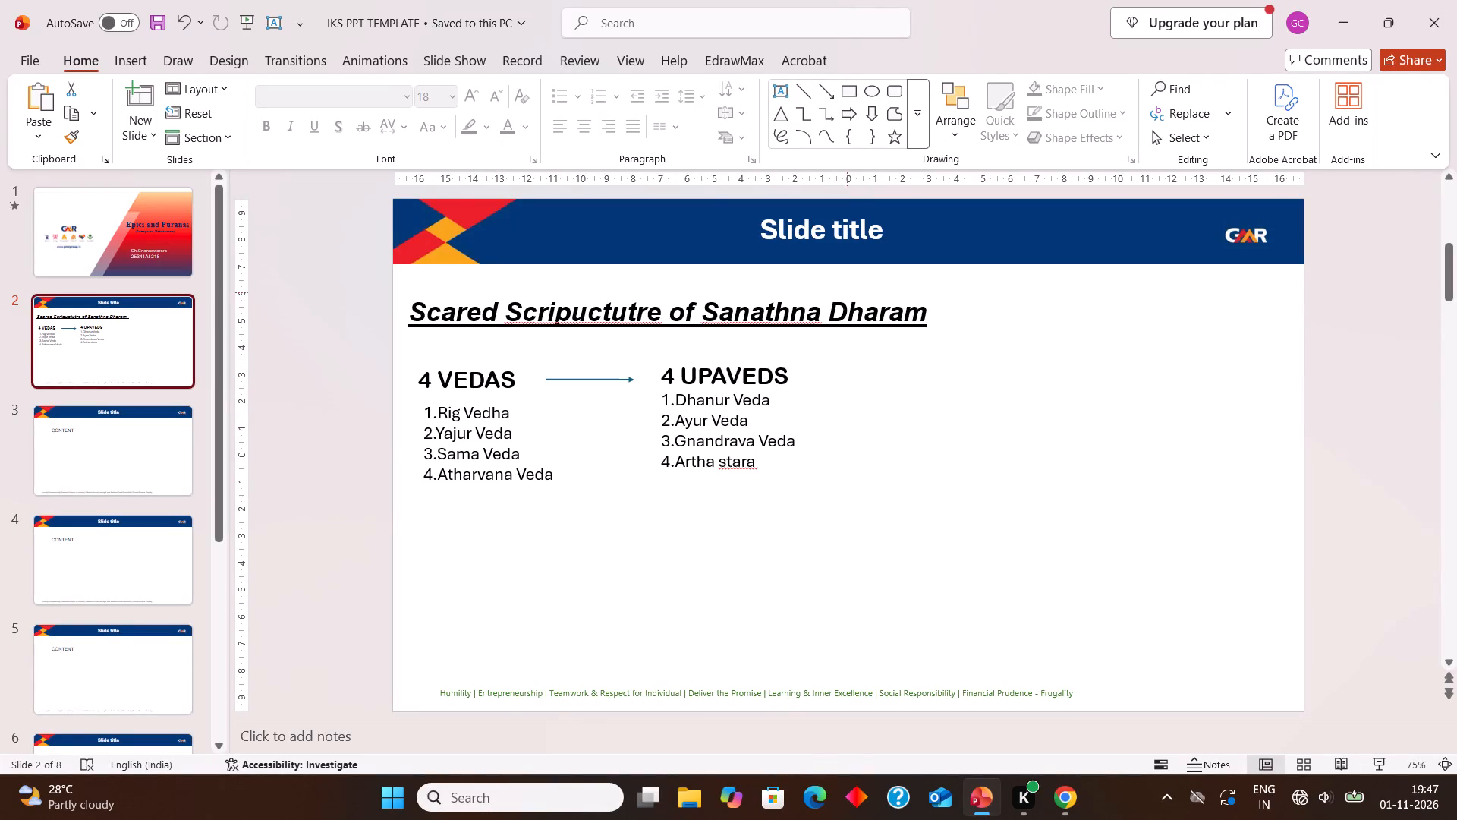
Move the "4 UPAVEDS" text box slightly down so its four items line up with the rows of the Vedas list.
click(826, 94)
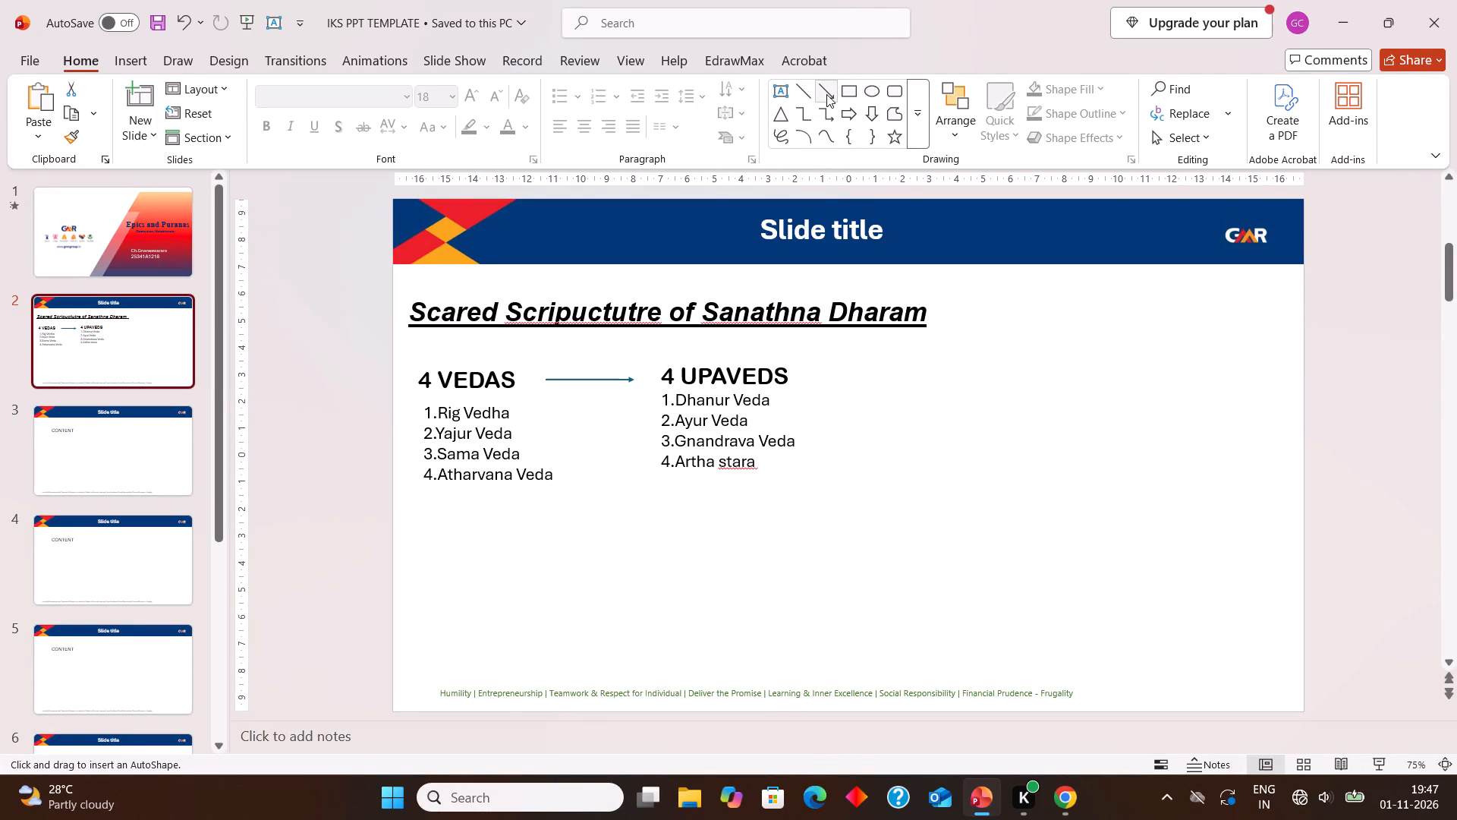
click(826, 94)
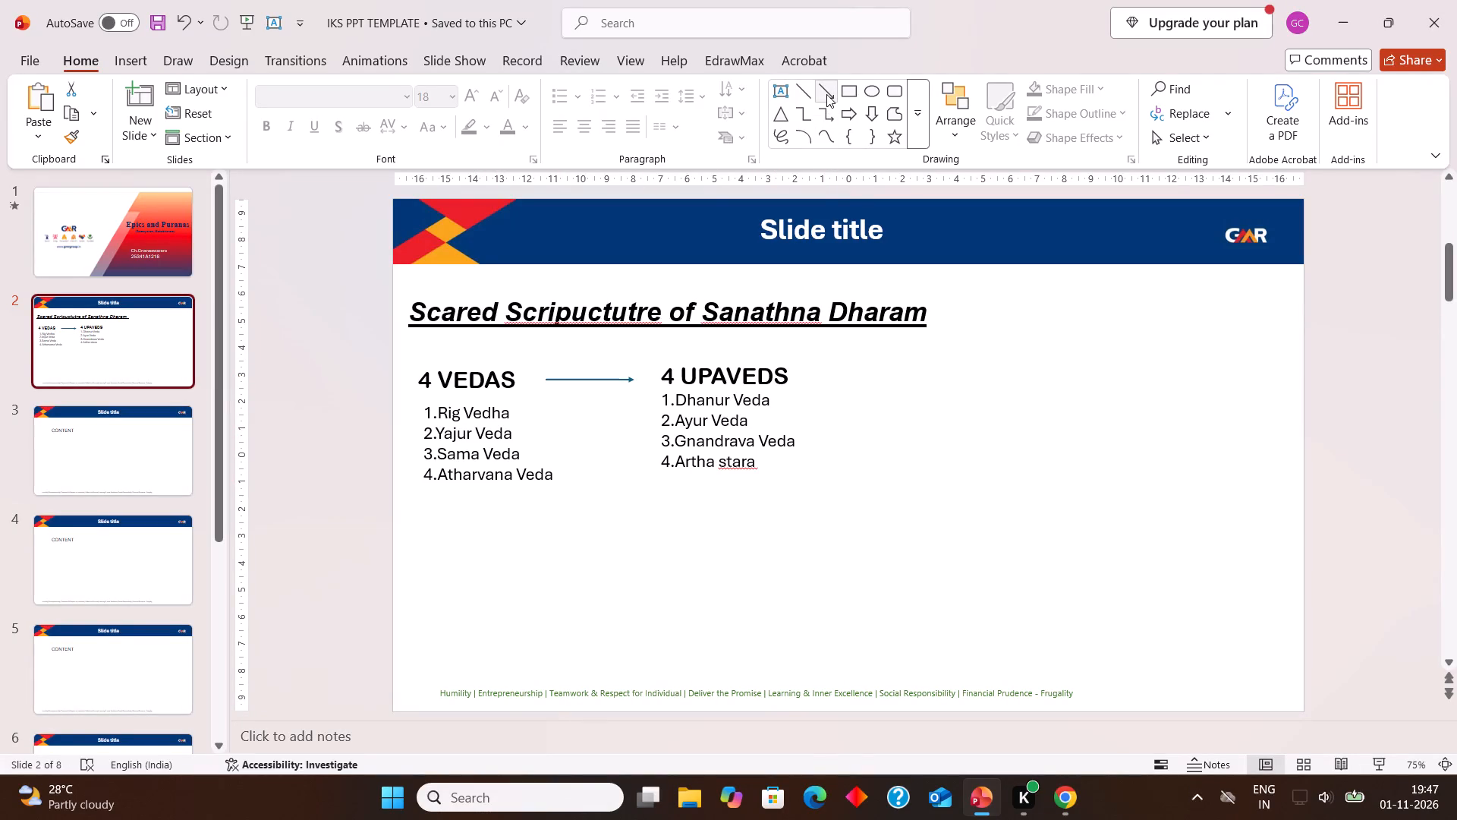
drag(799, 375, 798, 387)
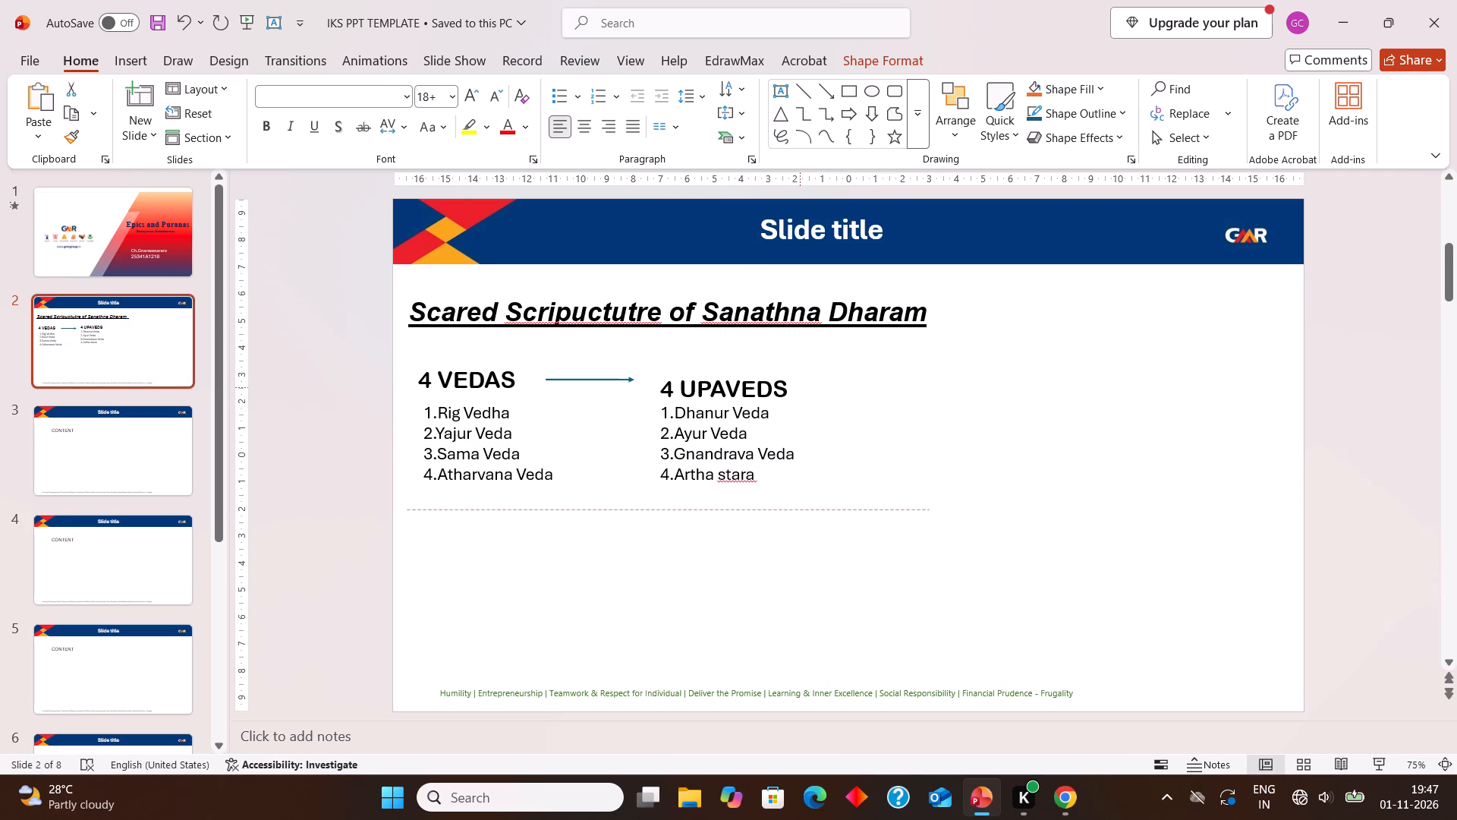
drag(798, 387, 801, 389)
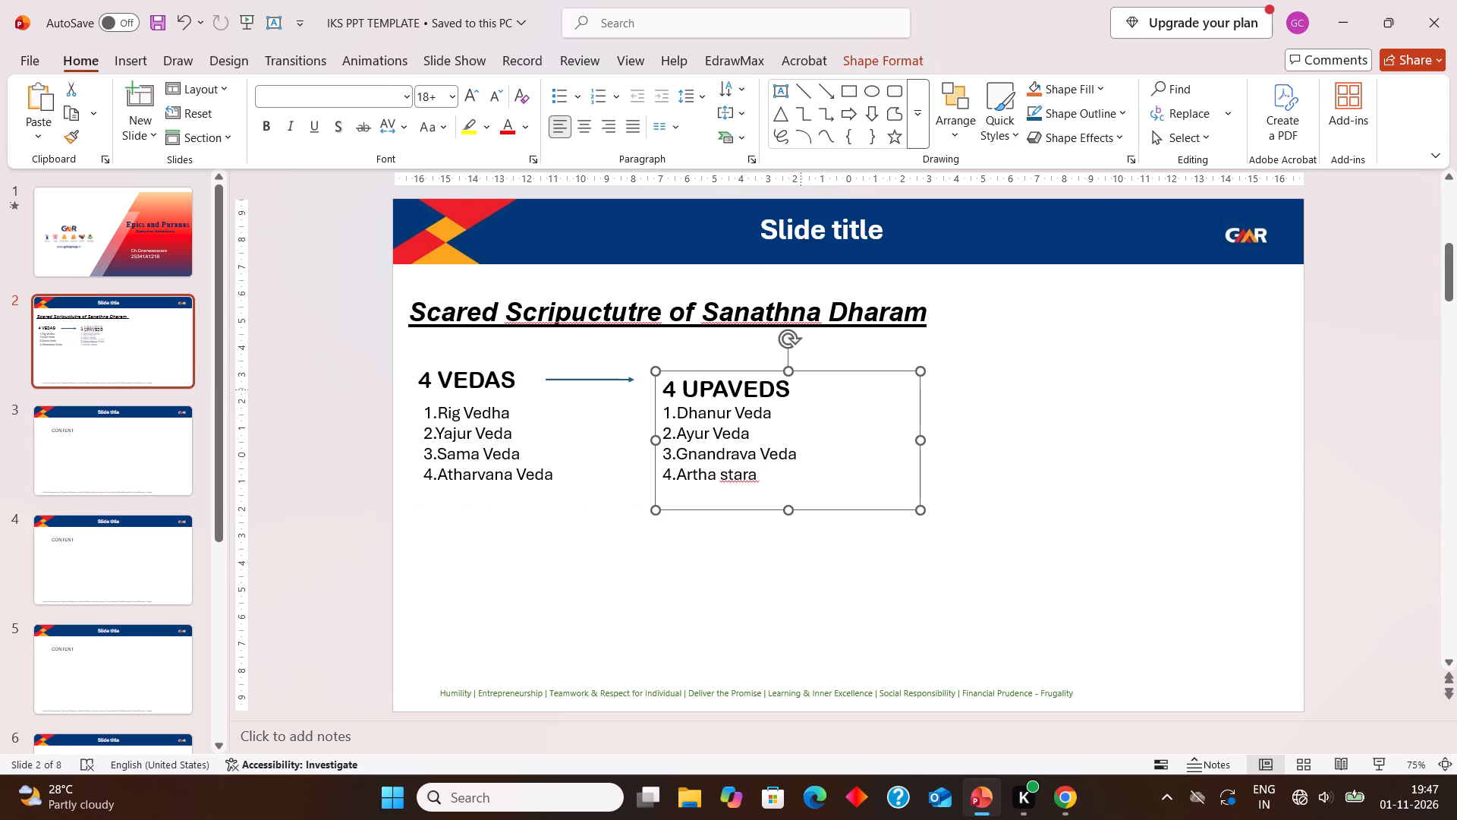
click(991, 358)
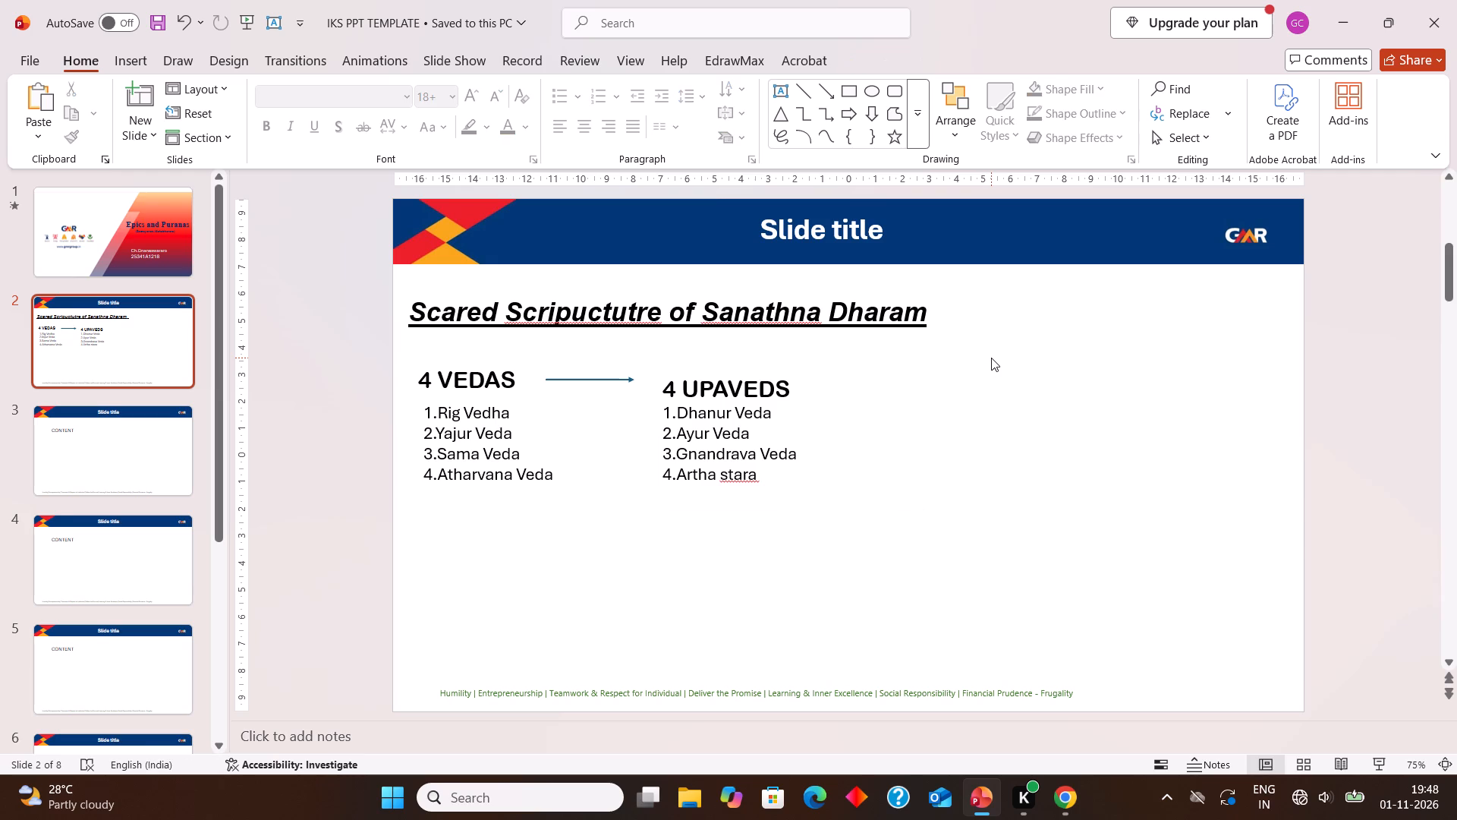
click(976, 375)
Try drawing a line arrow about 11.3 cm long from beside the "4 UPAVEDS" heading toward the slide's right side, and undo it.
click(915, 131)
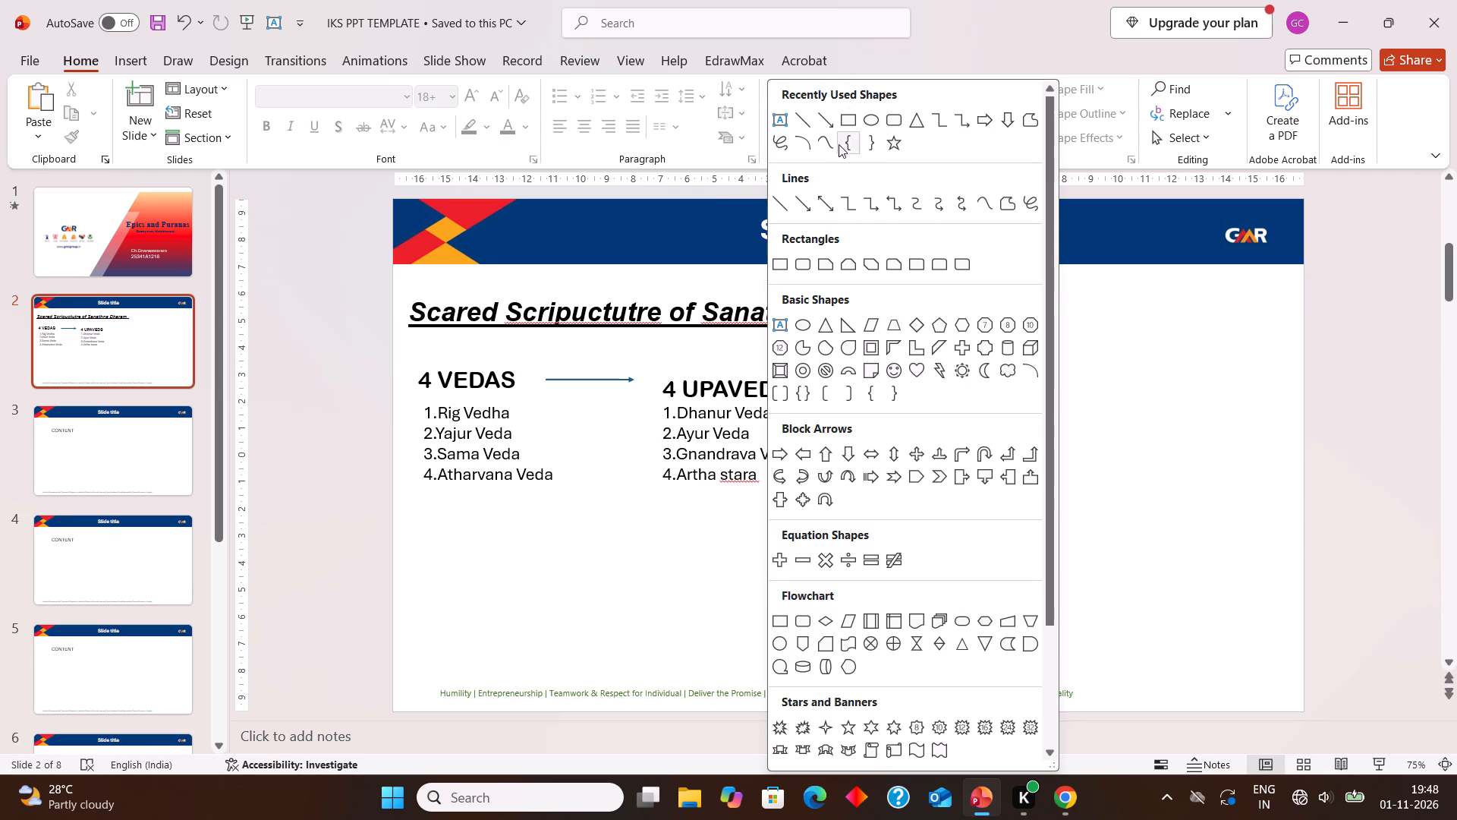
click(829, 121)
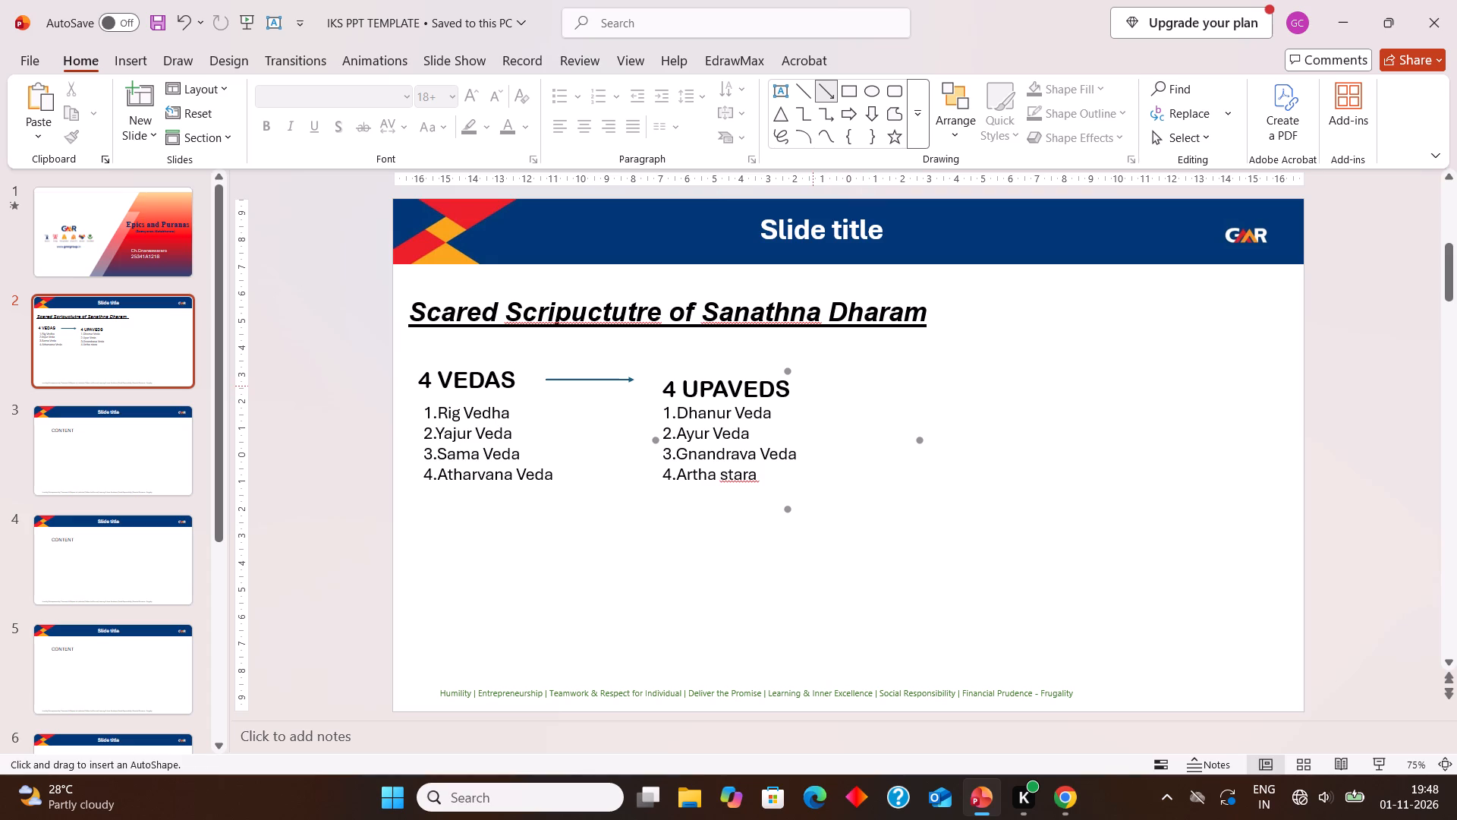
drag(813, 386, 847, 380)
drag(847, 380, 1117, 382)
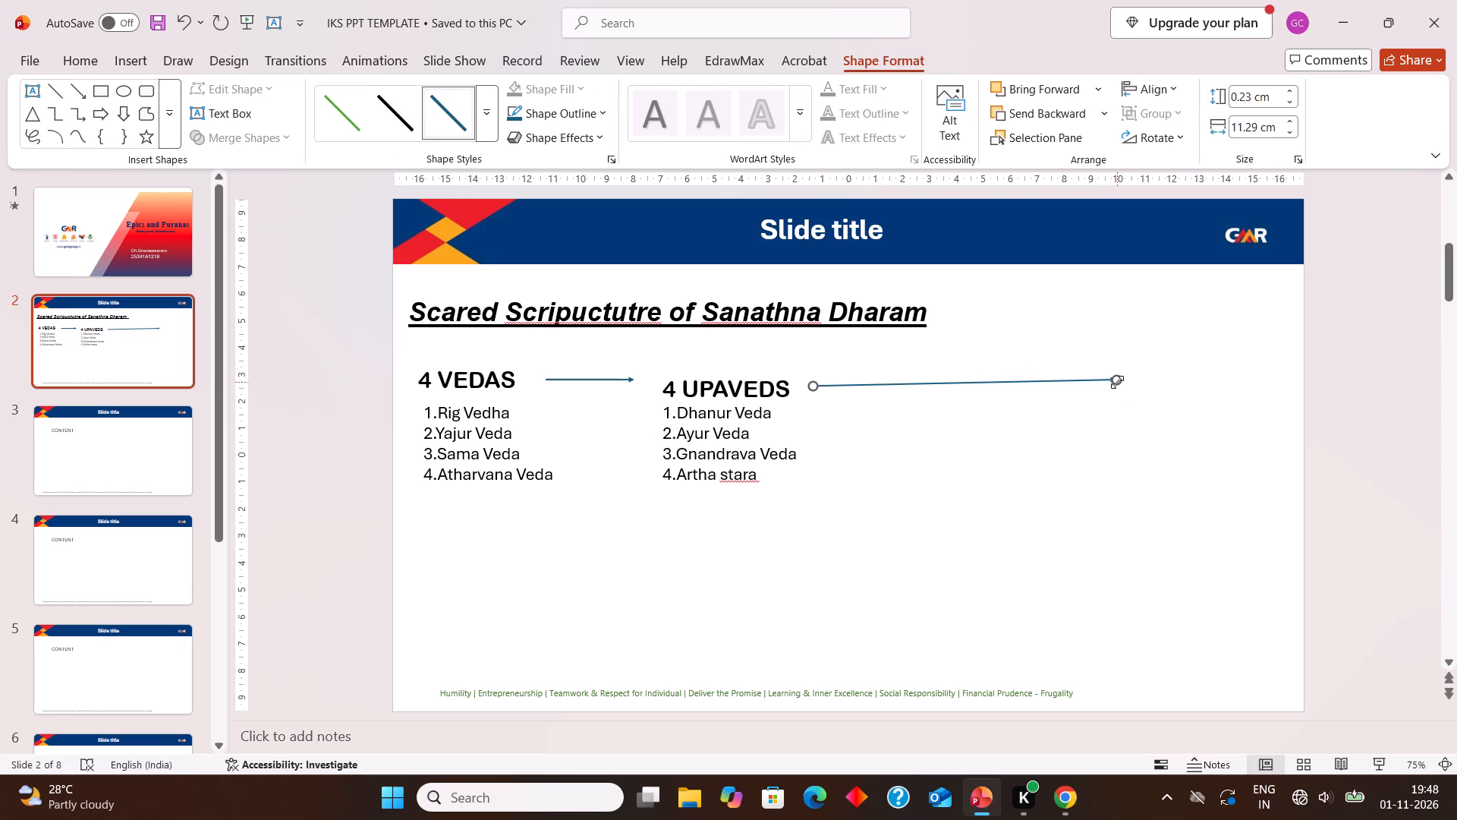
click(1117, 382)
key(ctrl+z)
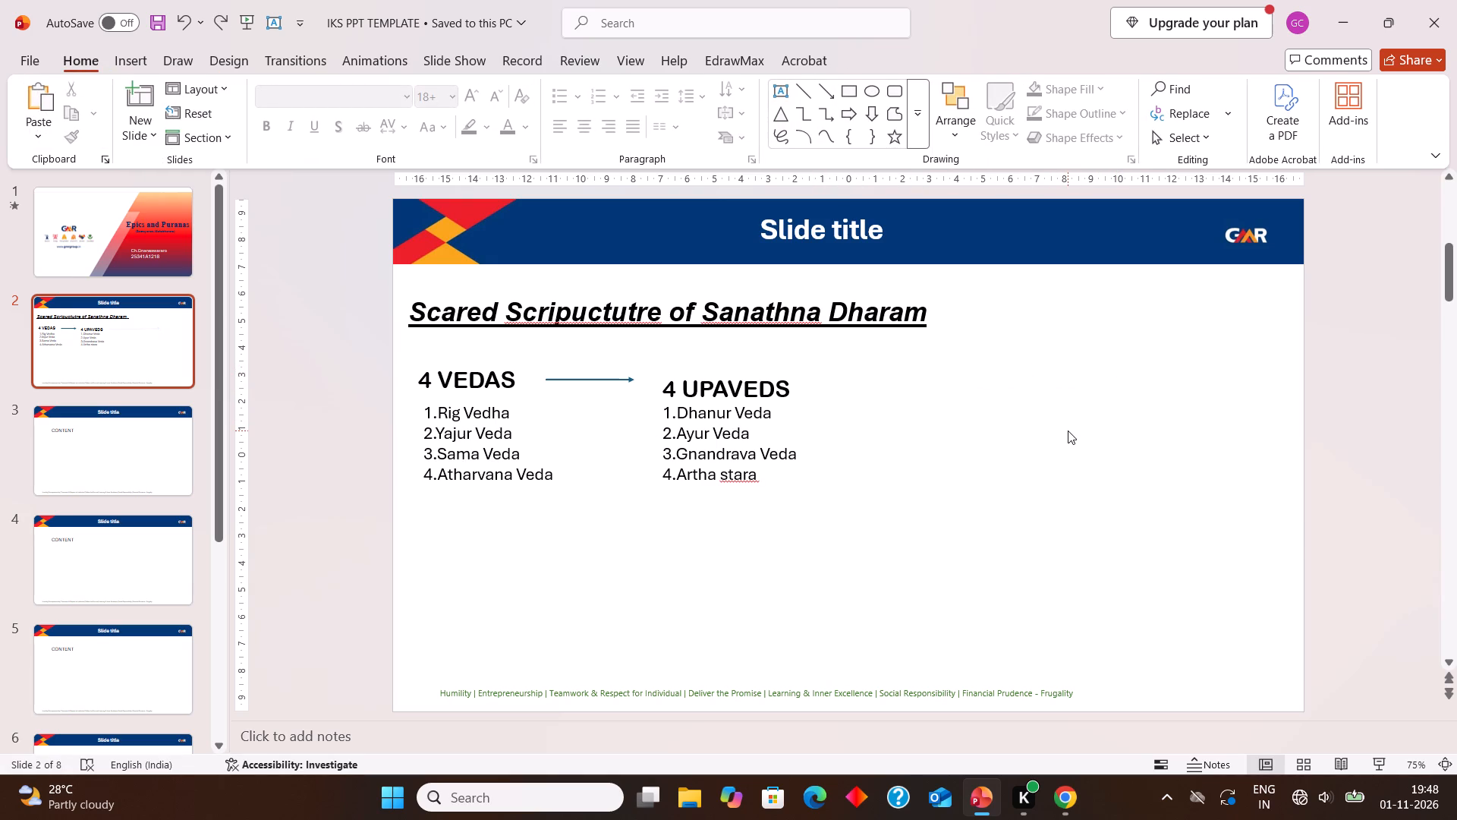
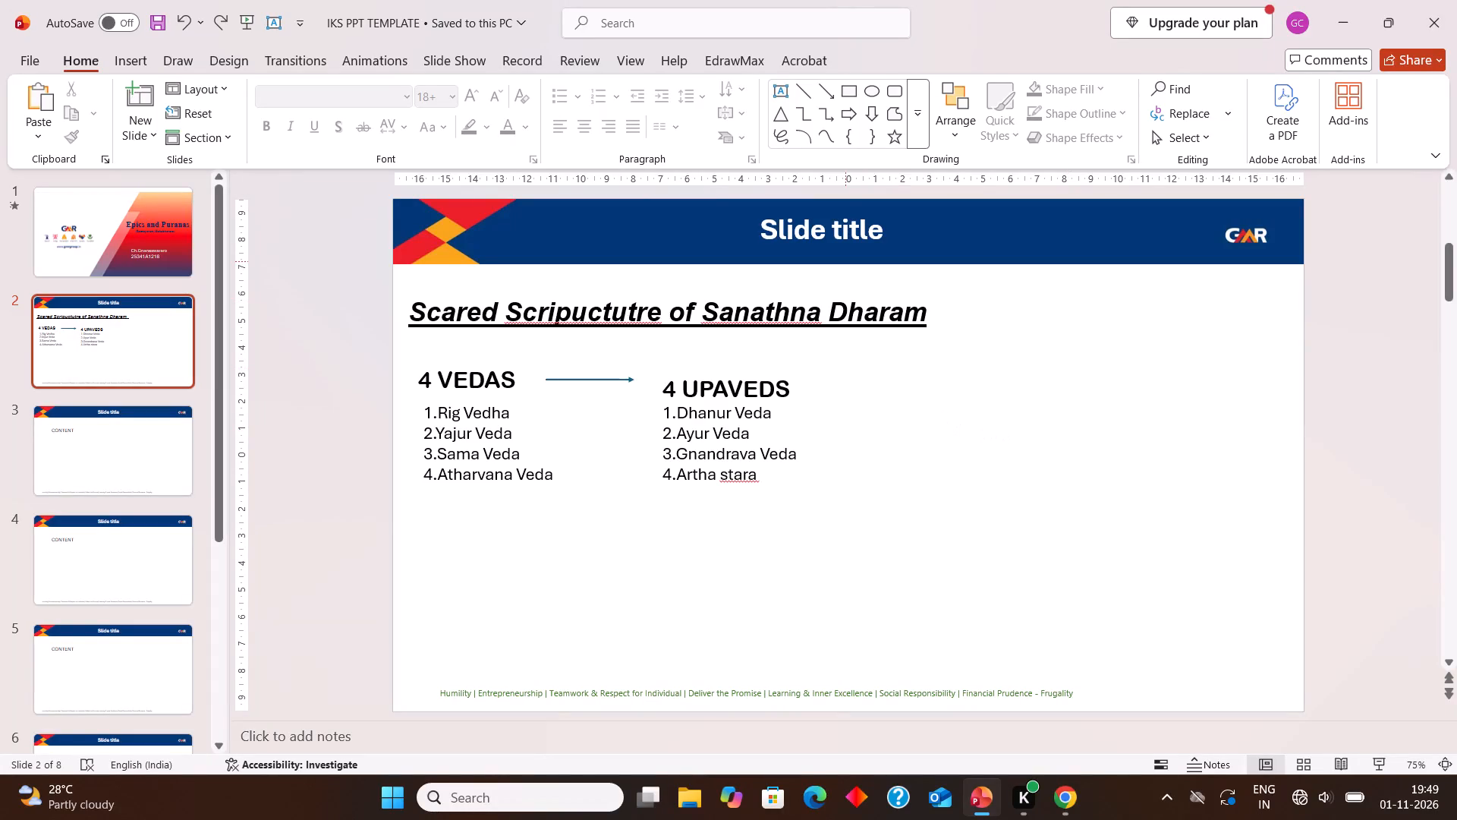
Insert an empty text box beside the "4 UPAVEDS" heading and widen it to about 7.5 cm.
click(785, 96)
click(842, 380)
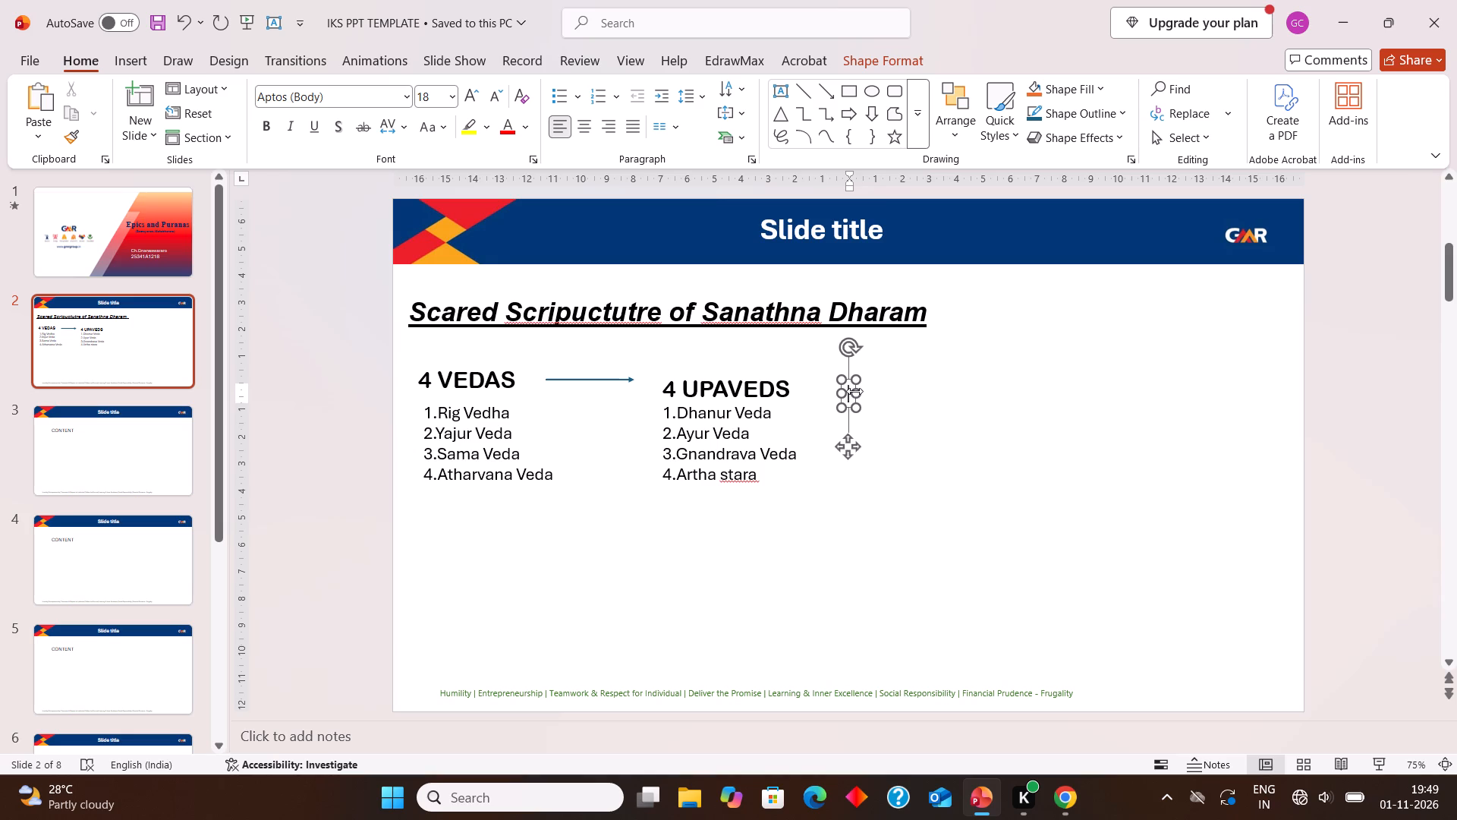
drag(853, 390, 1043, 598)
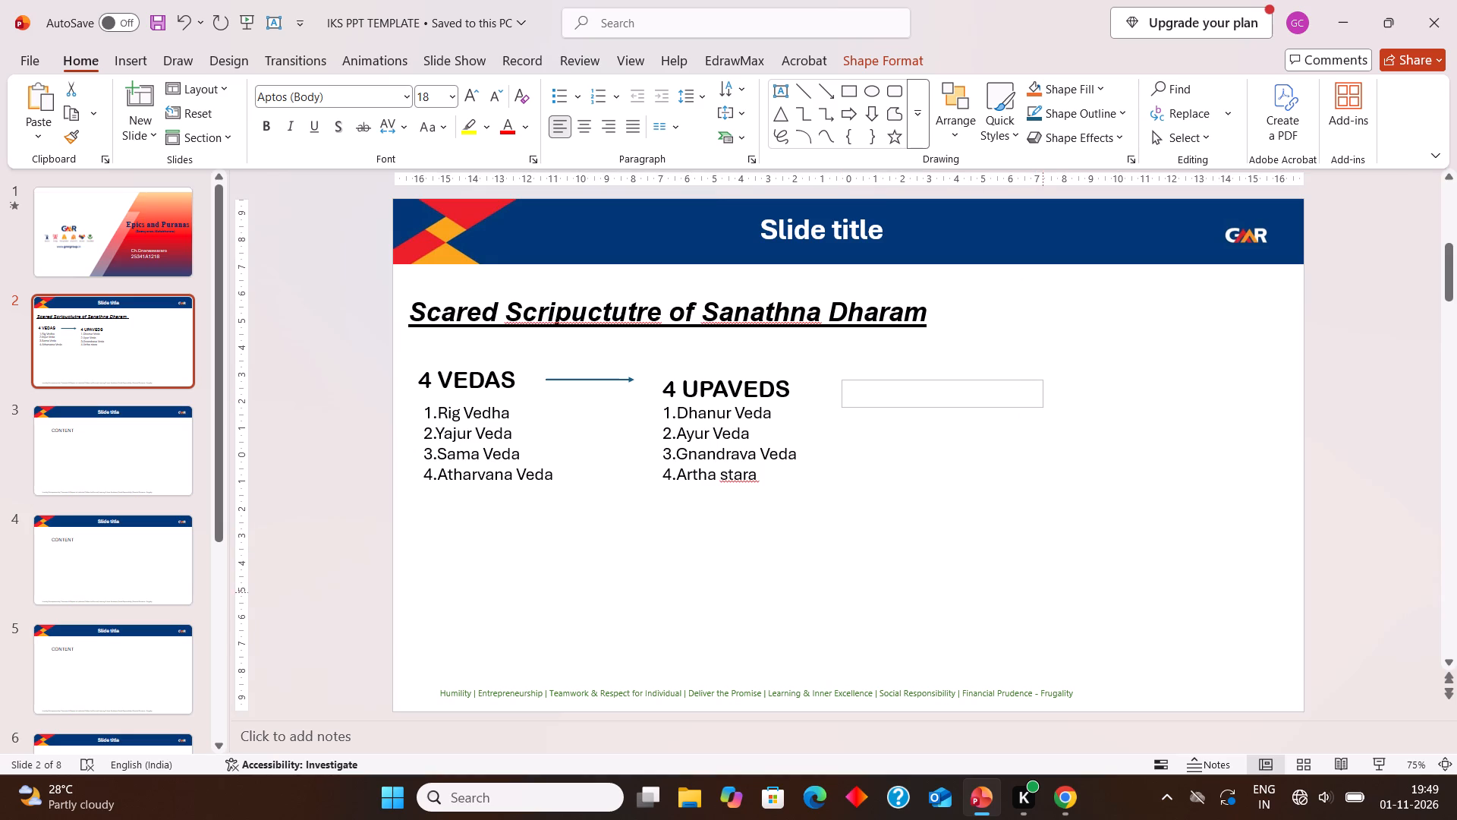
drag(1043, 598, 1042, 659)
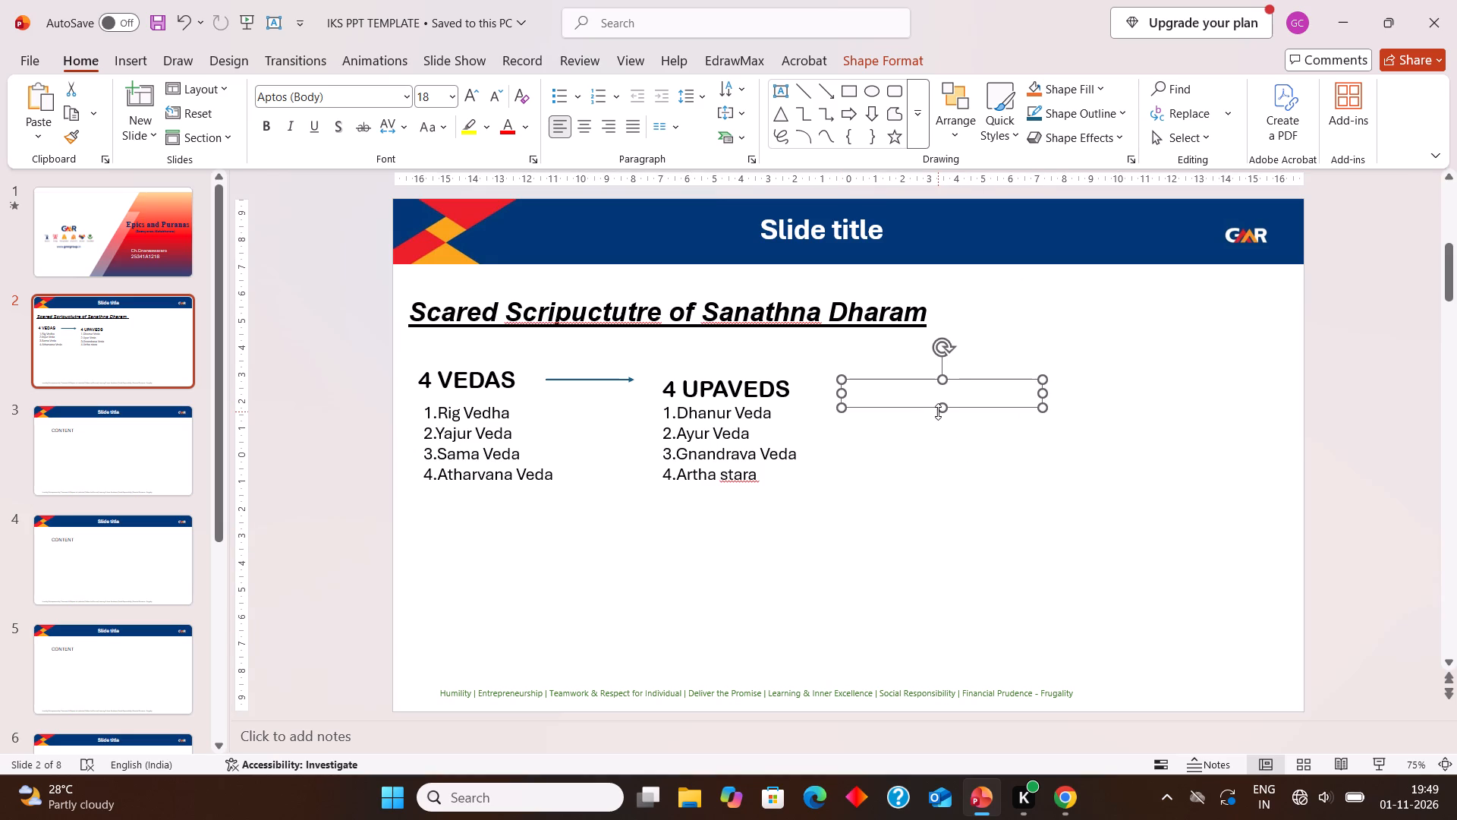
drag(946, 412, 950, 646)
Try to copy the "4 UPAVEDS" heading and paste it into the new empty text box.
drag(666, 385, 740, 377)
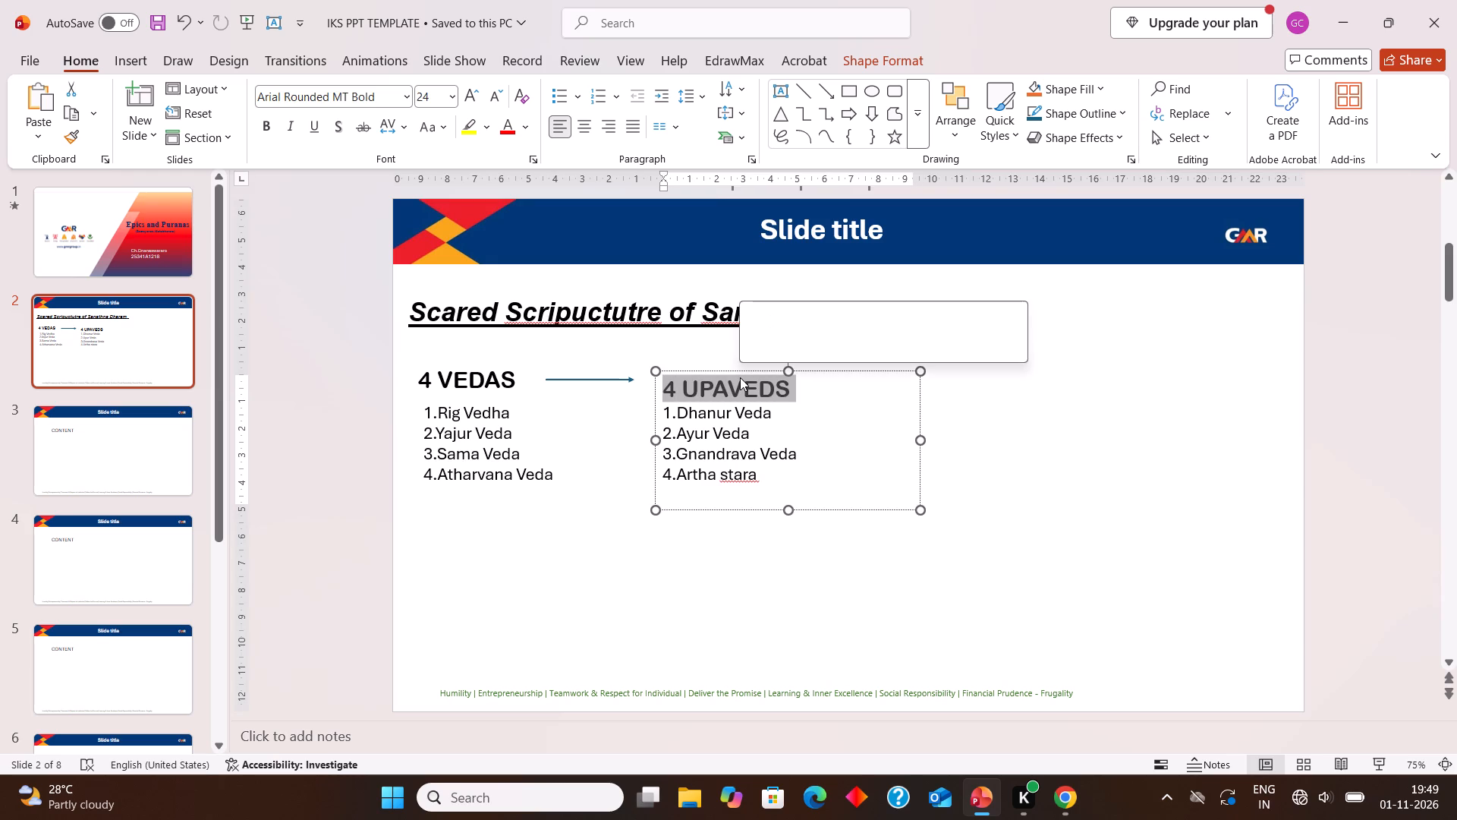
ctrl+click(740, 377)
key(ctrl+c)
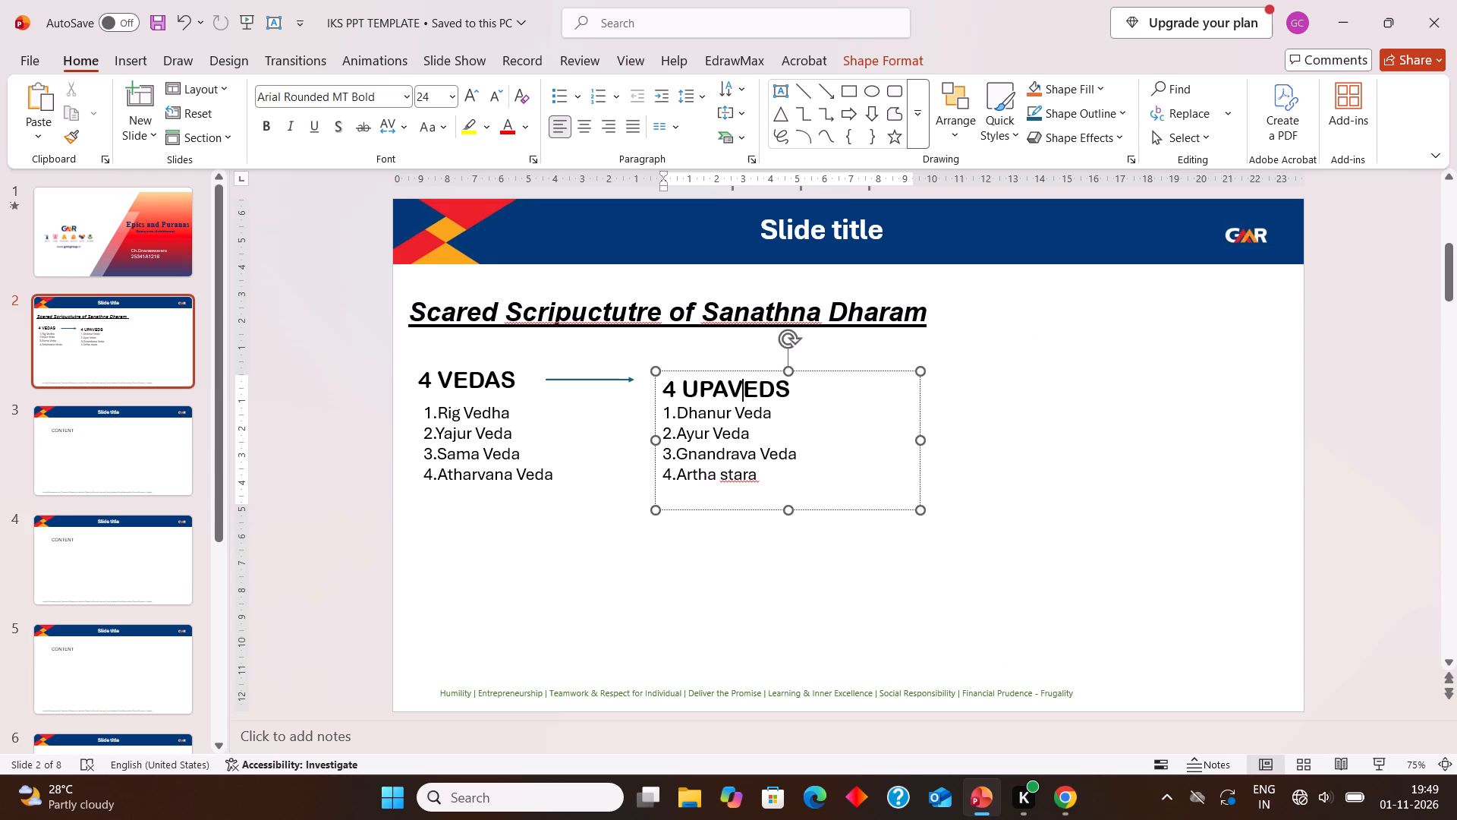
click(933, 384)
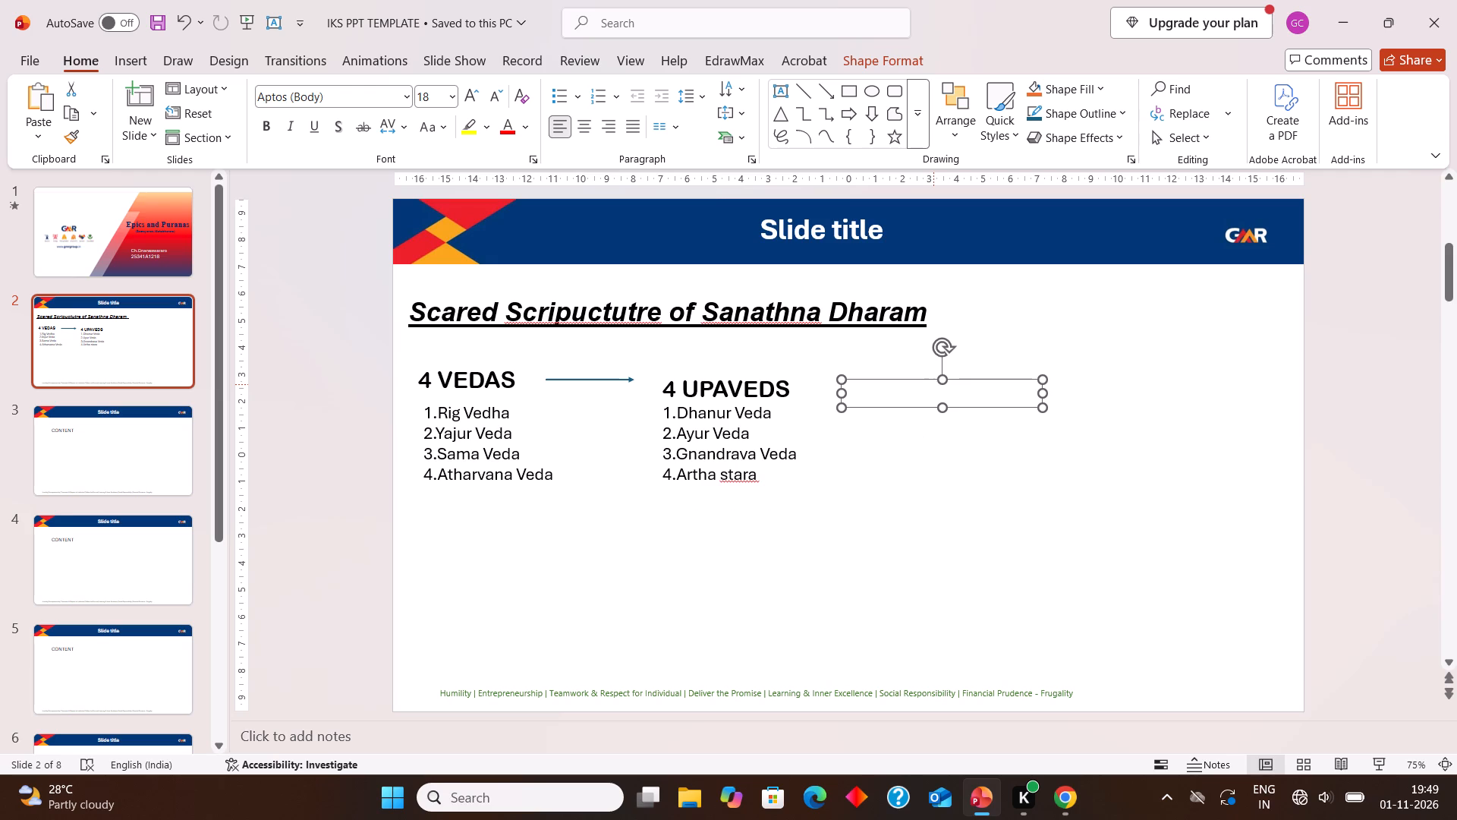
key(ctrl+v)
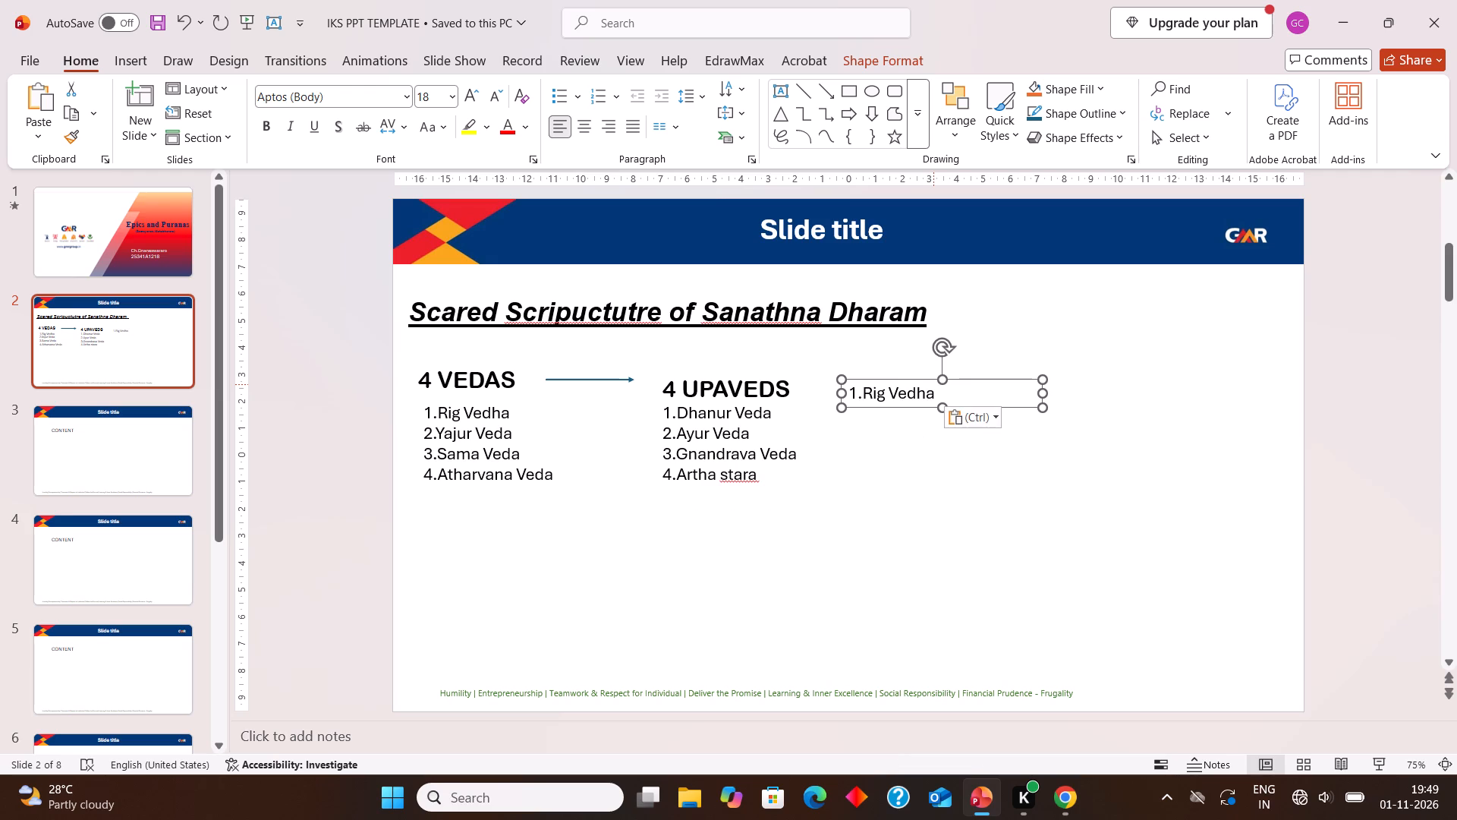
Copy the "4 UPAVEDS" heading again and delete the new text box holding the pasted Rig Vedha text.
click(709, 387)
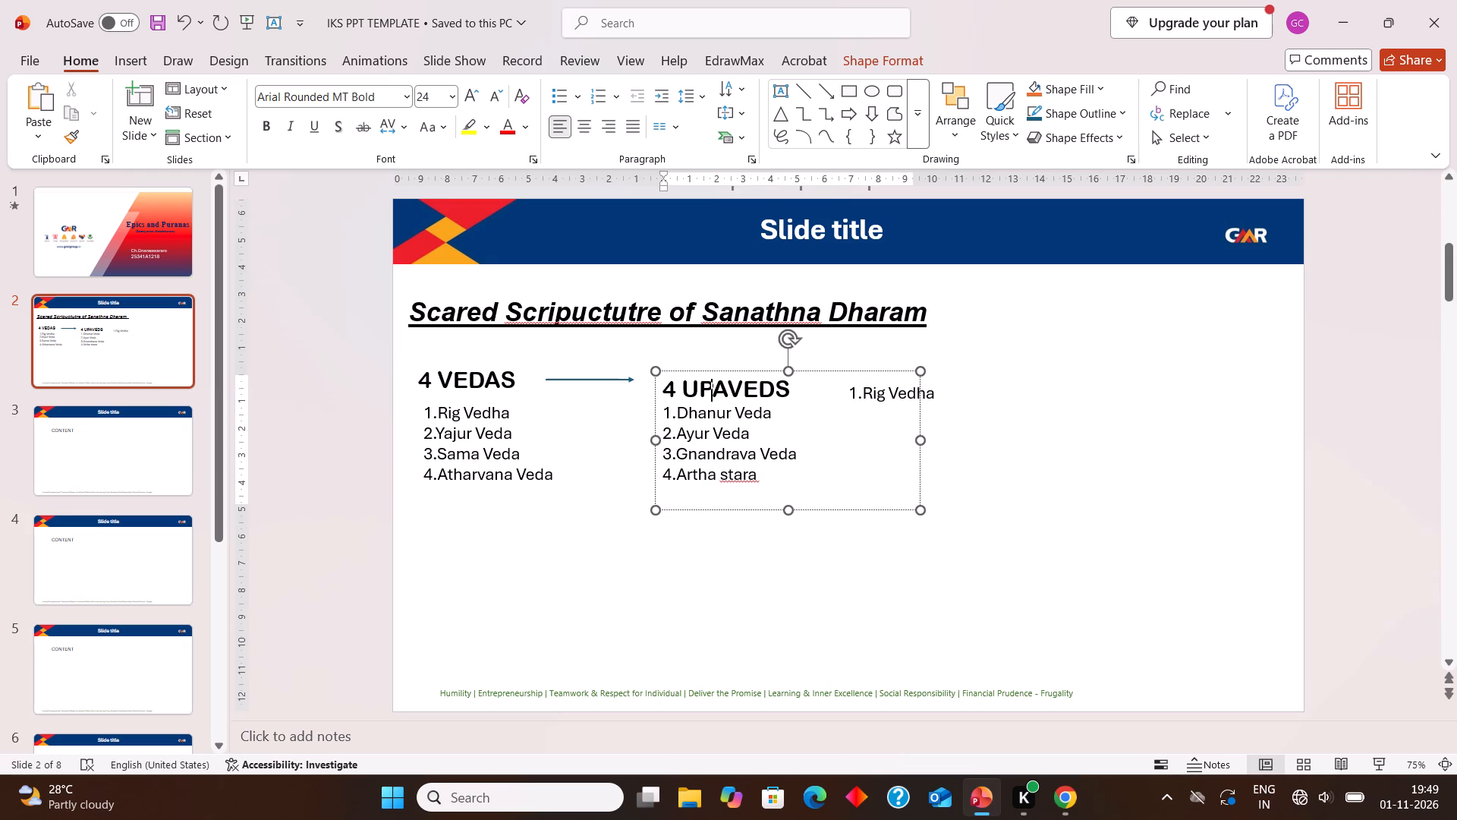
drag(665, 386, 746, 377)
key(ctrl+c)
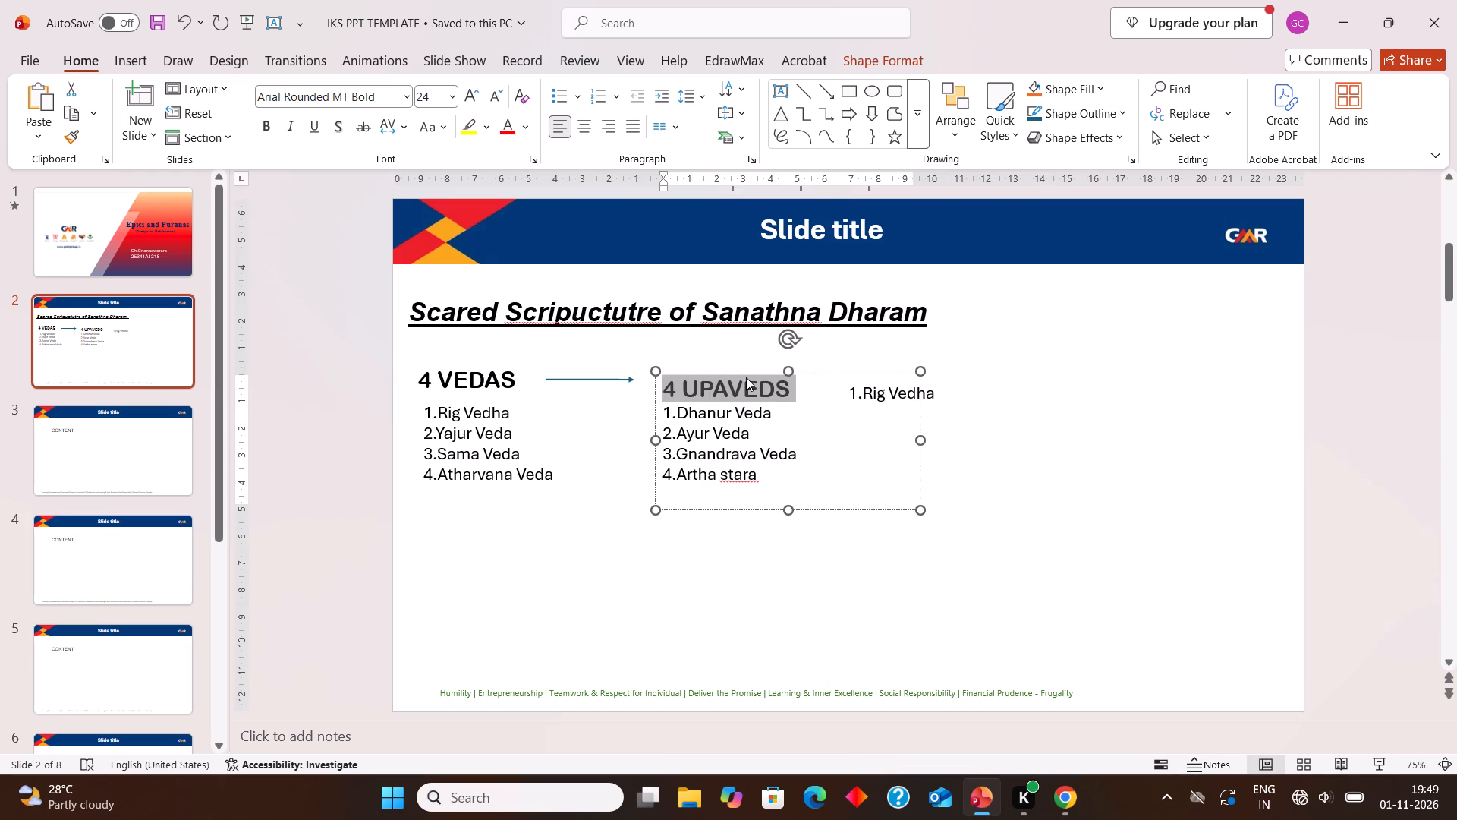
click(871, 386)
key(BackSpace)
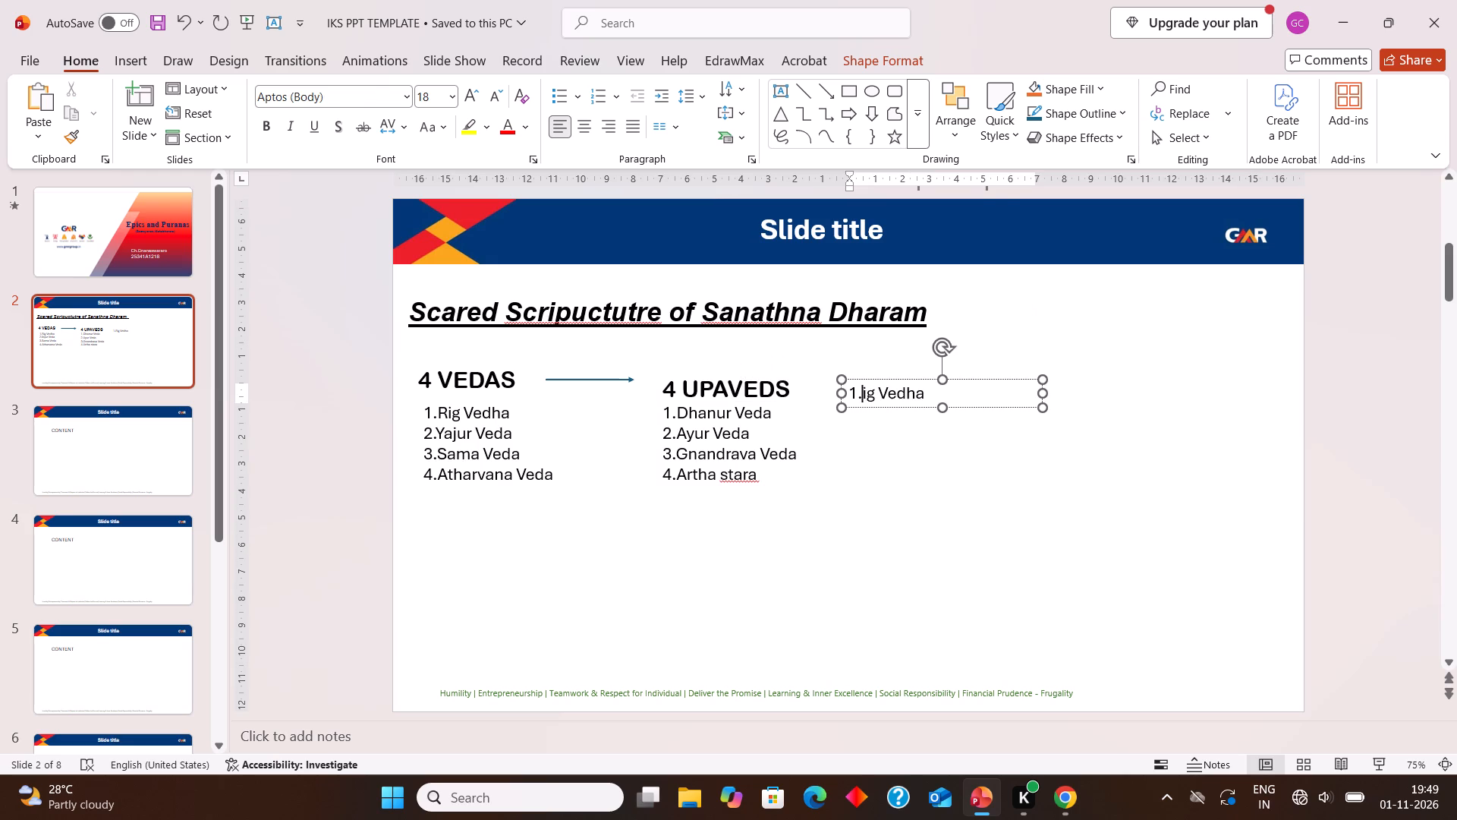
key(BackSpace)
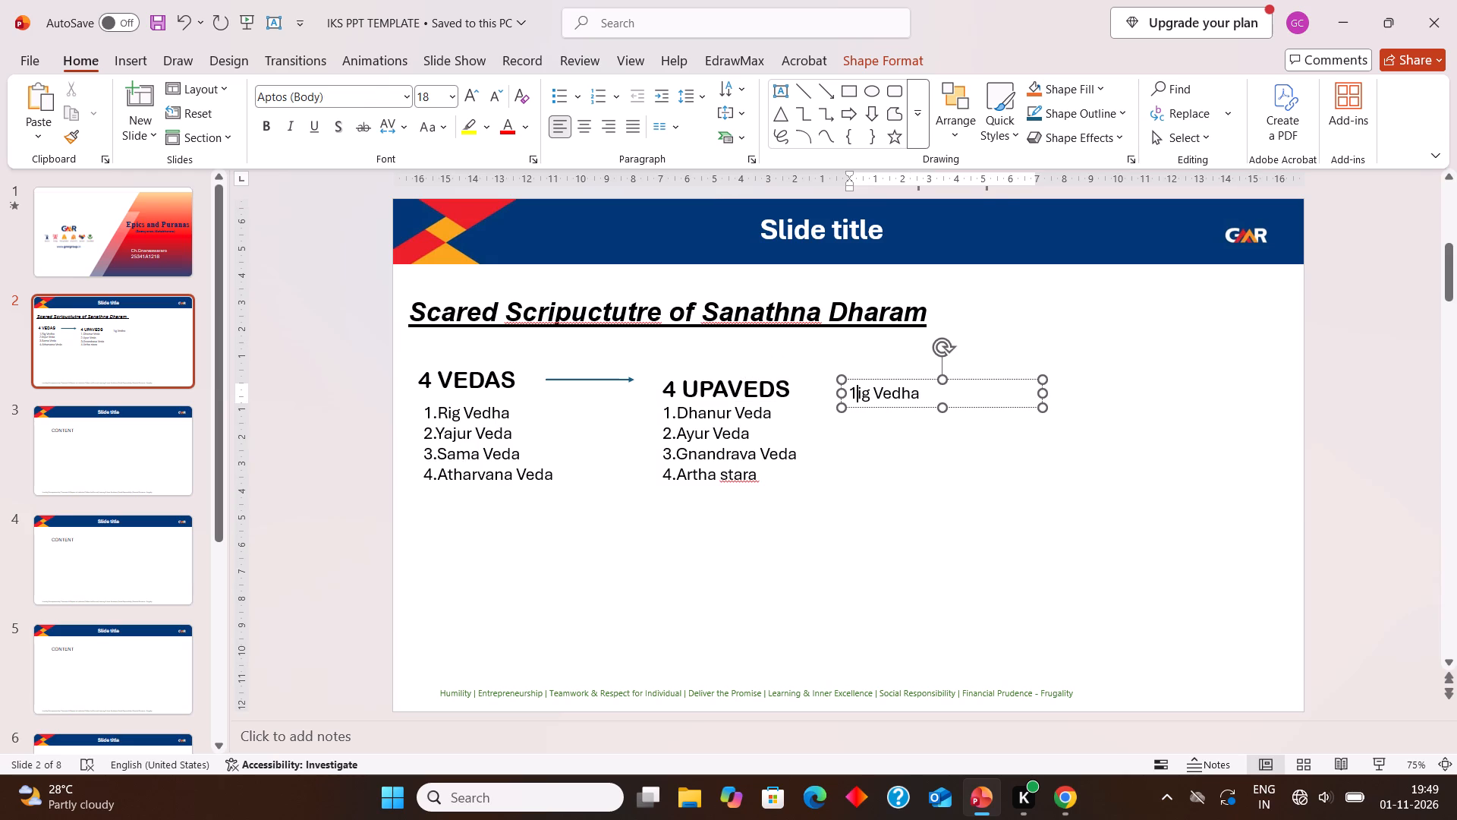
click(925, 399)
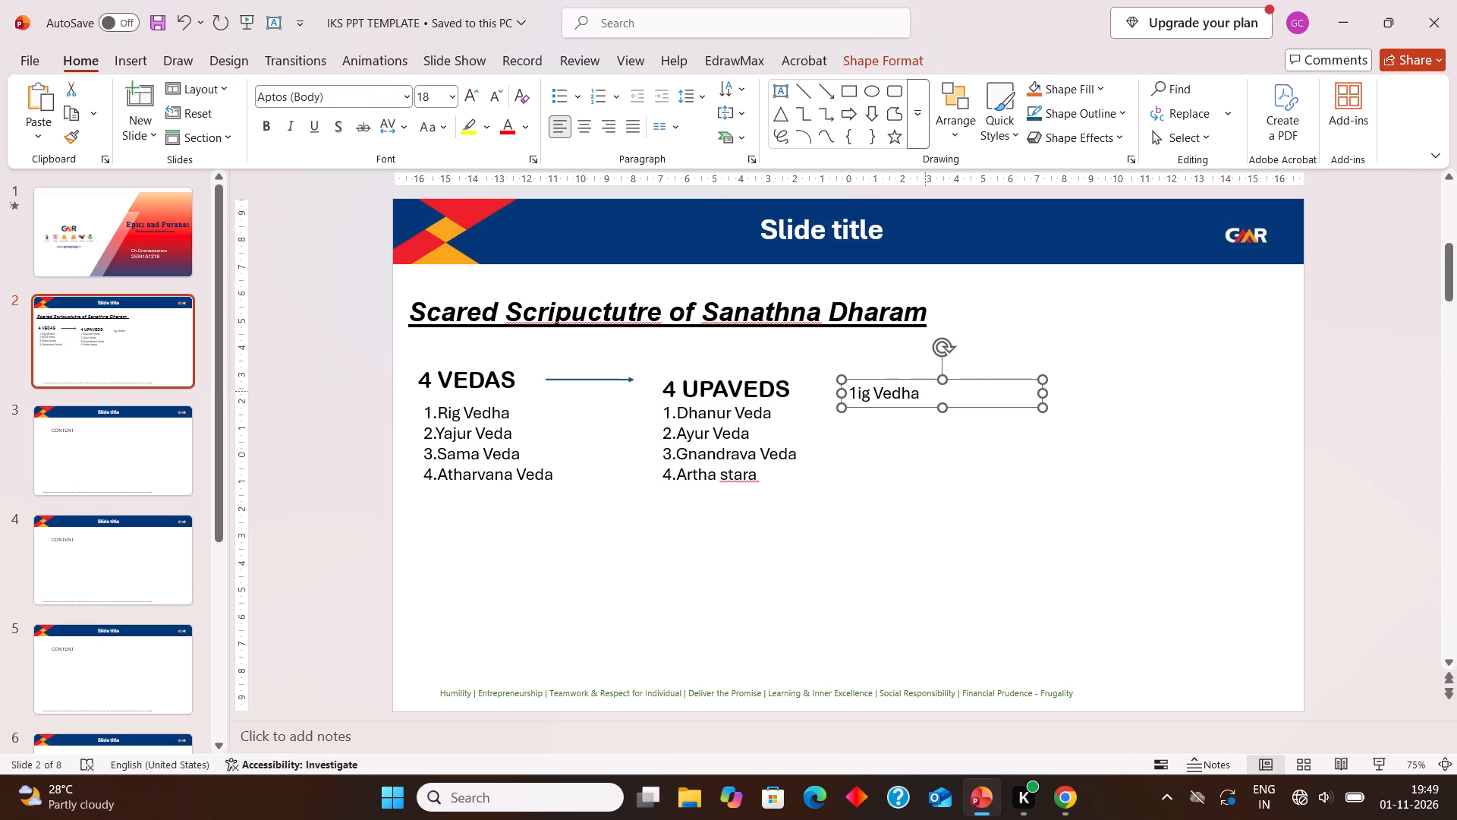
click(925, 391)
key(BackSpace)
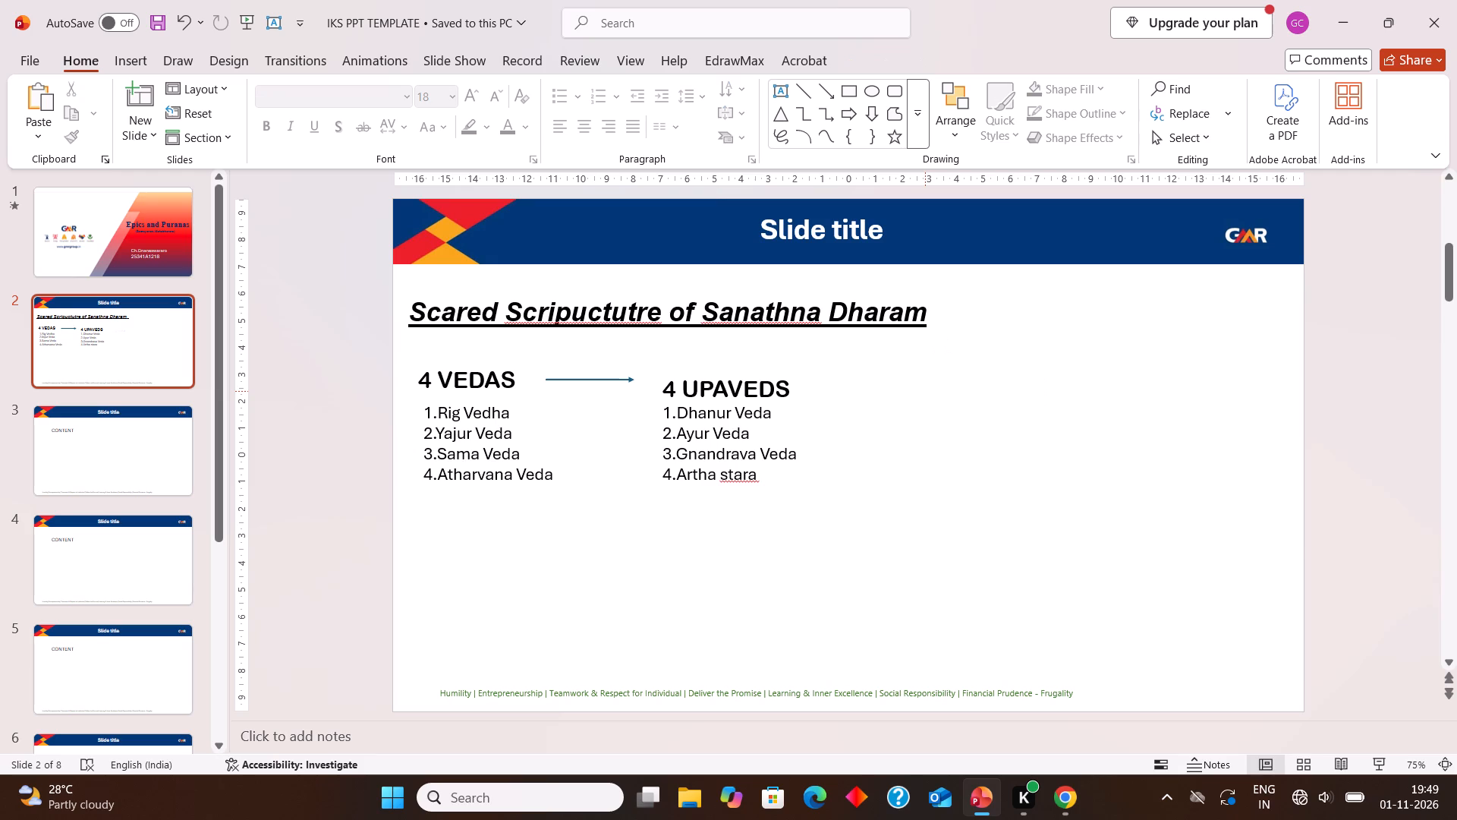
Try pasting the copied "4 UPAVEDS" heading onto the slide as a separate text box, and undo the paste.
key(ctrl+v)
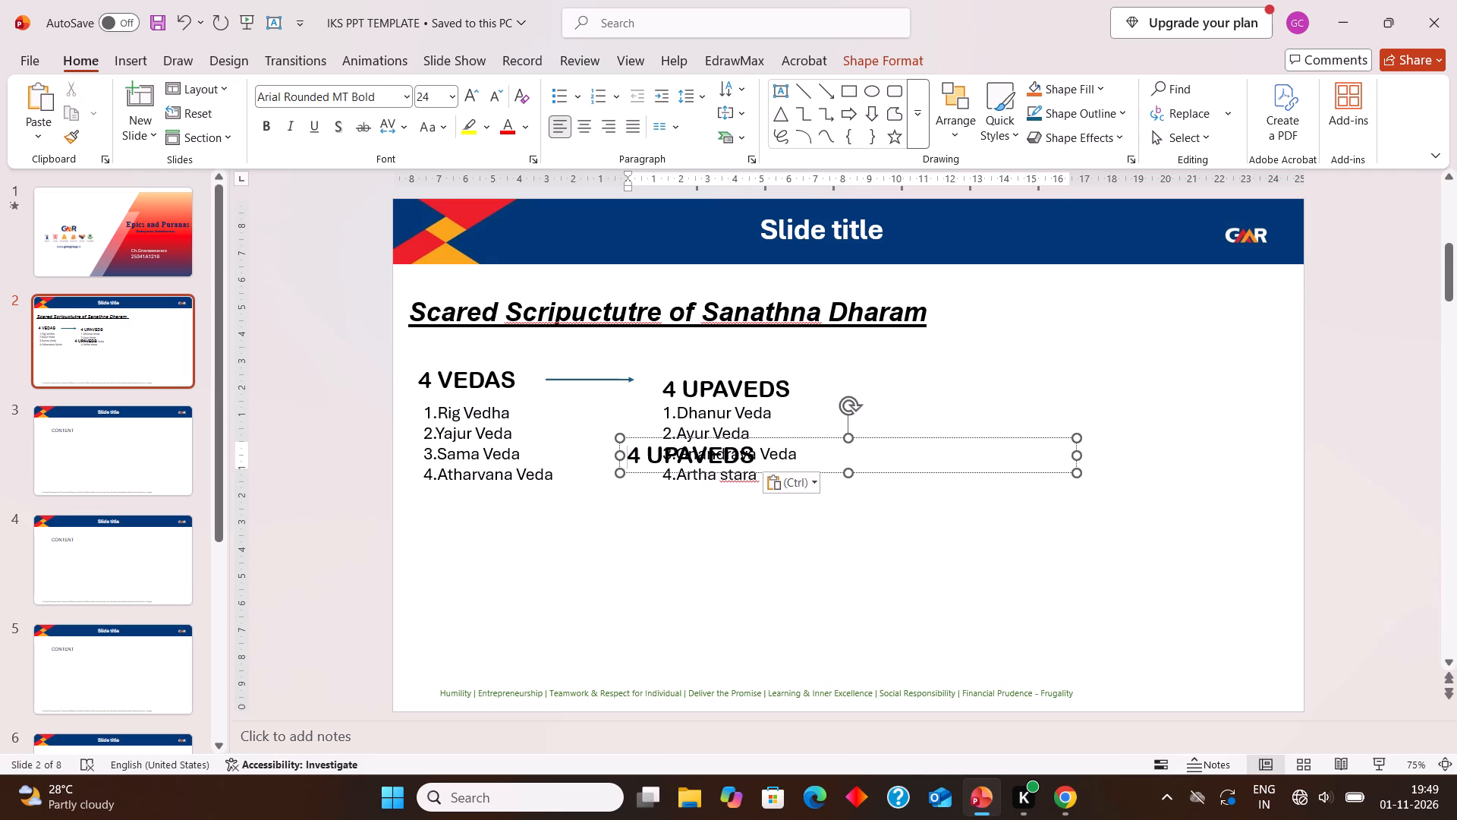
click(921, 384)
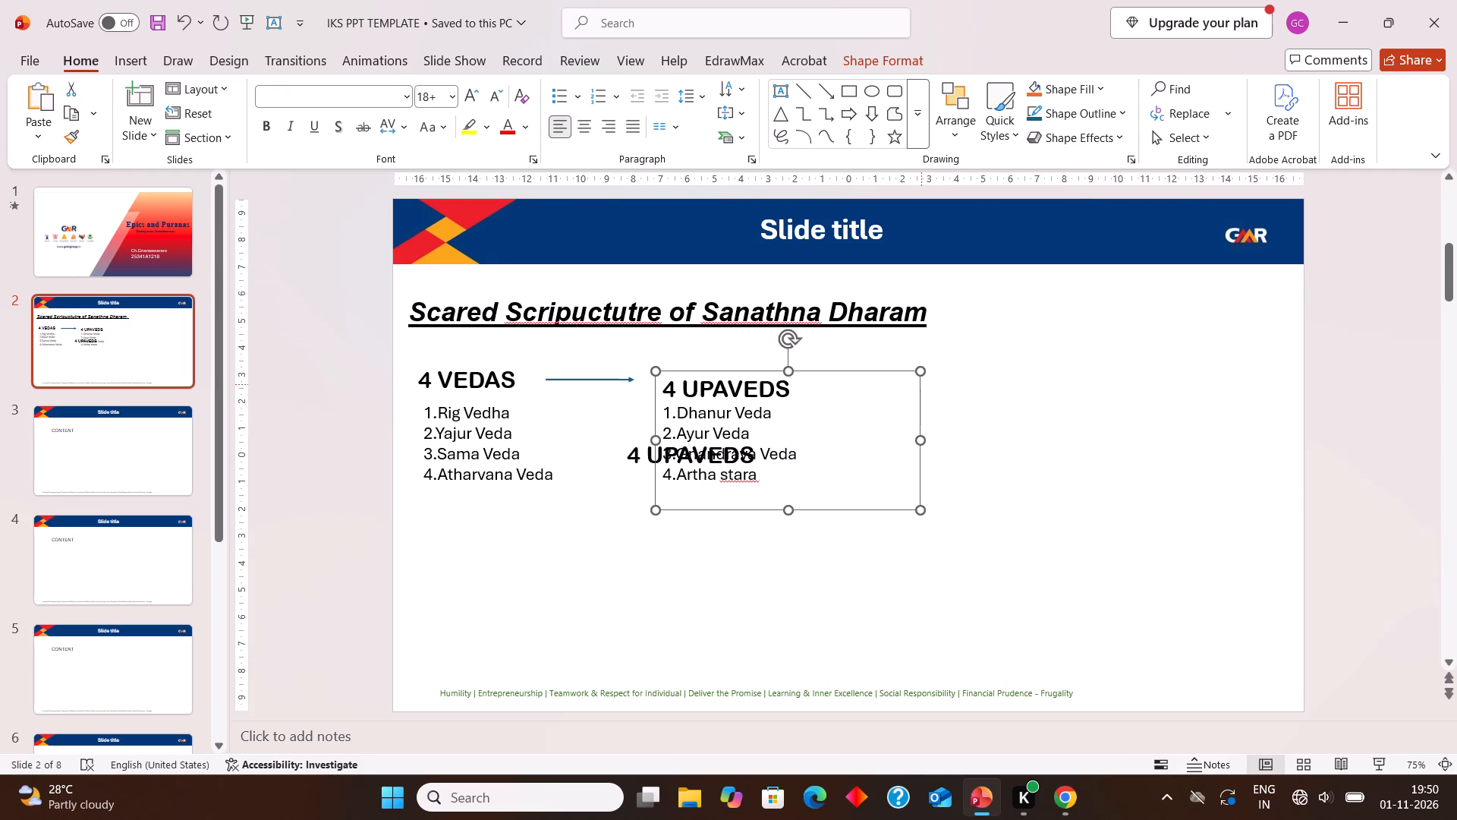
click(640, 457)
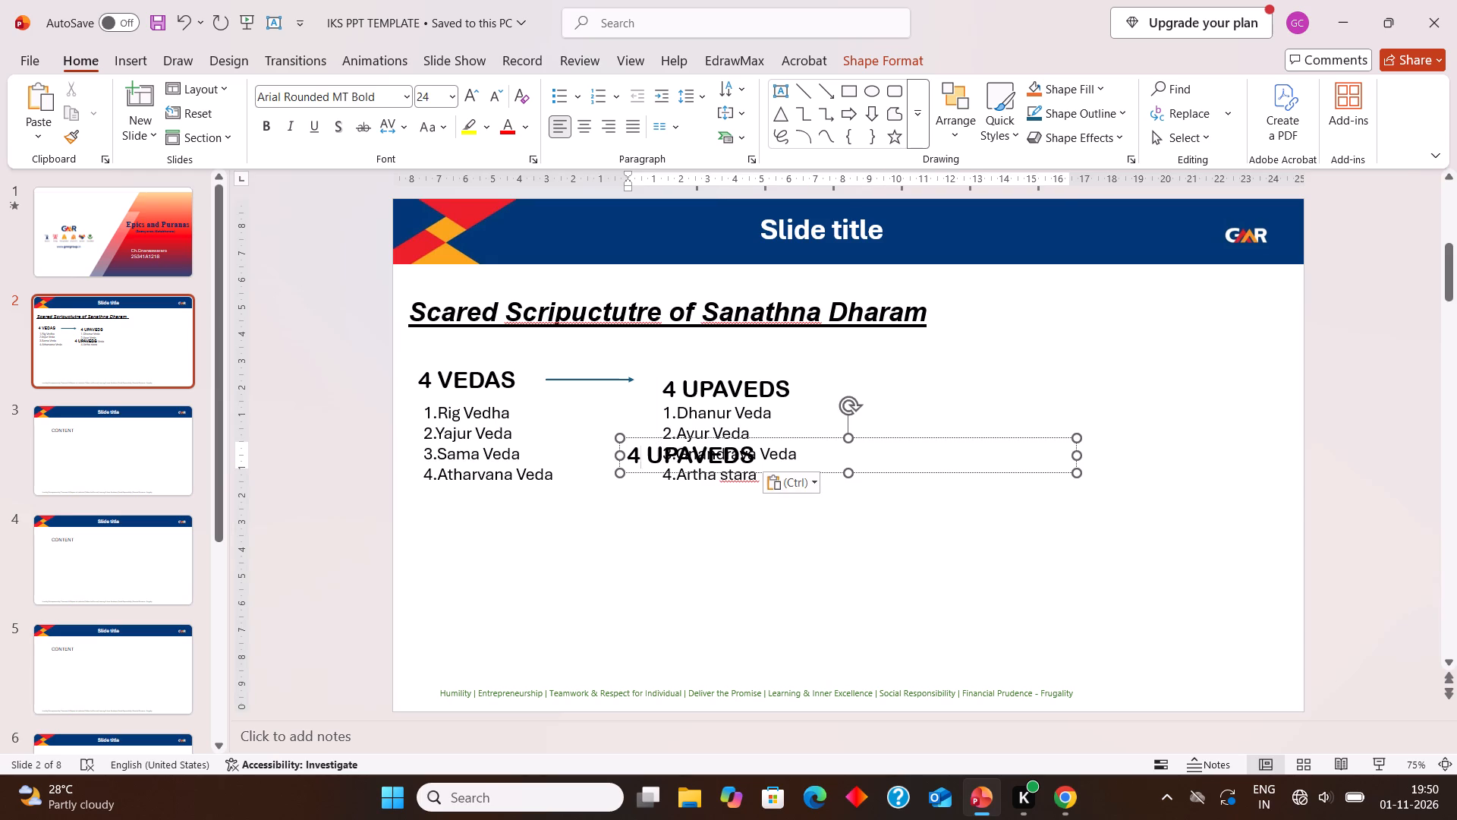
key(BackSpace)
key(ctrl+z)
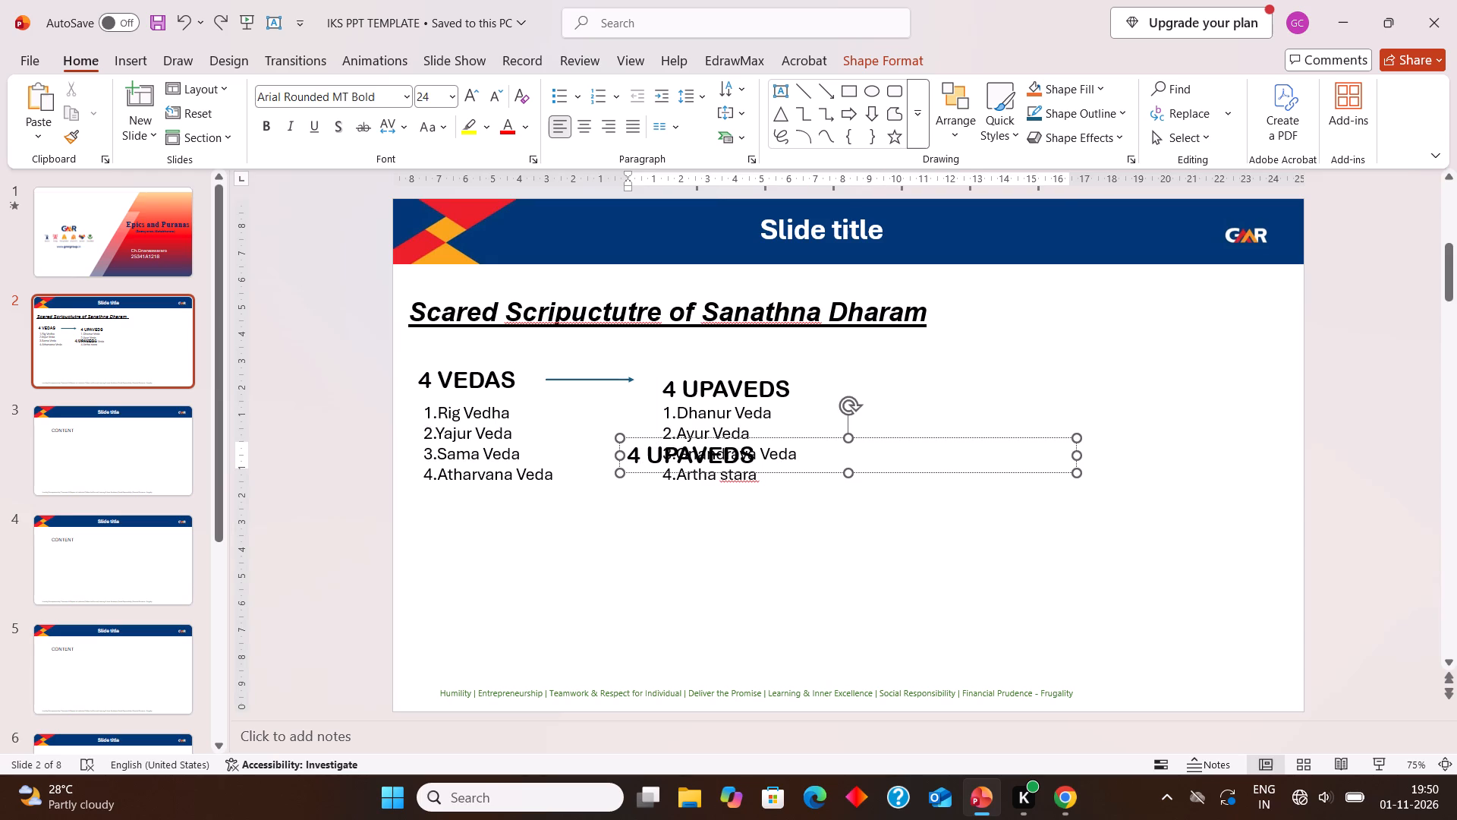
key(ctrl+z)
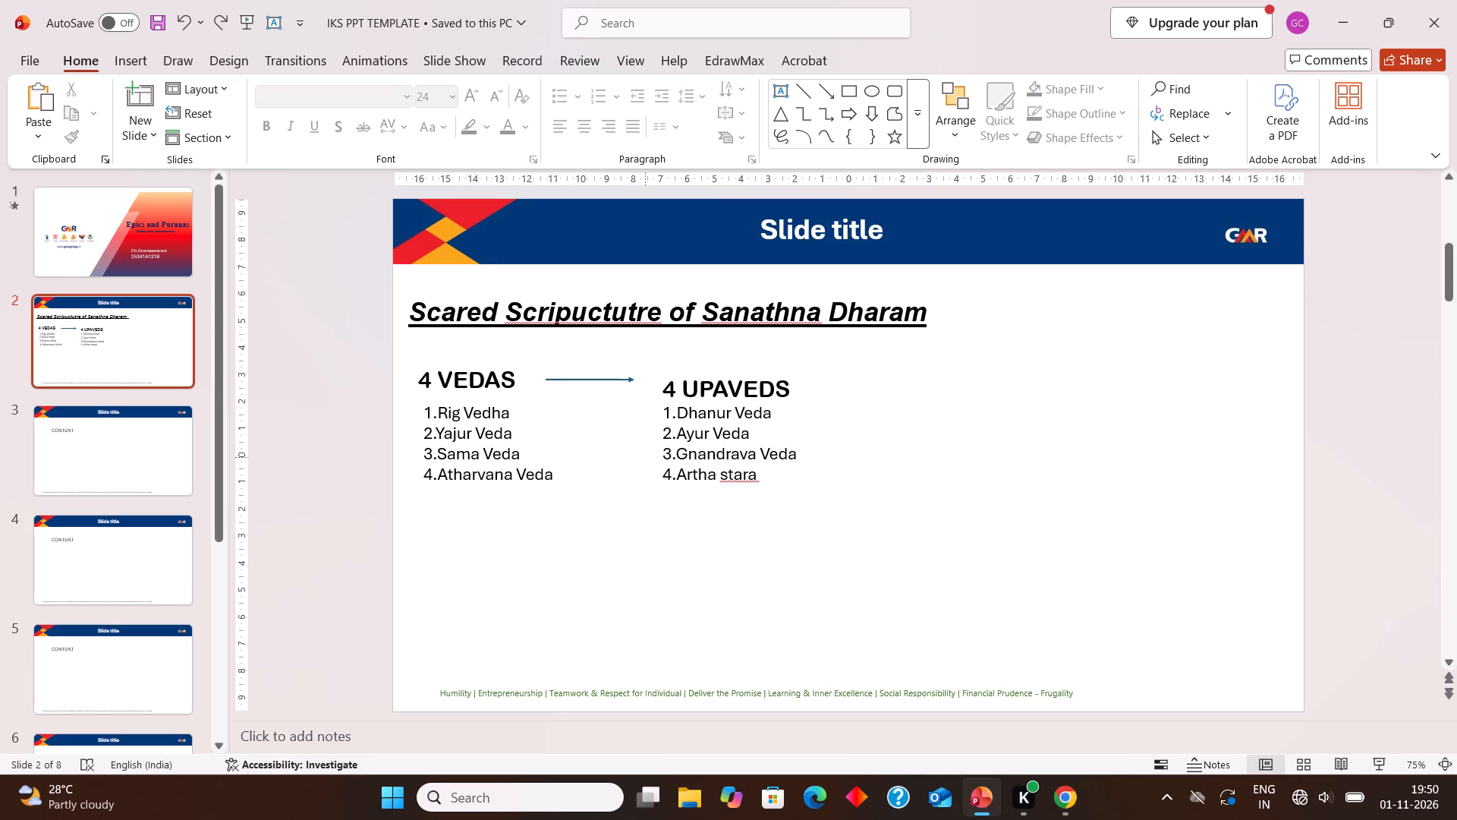
Narrow the "4 UPAVEDS" text box to about 5.8 cm wide so it fits closely around its list.
click(894, 377)
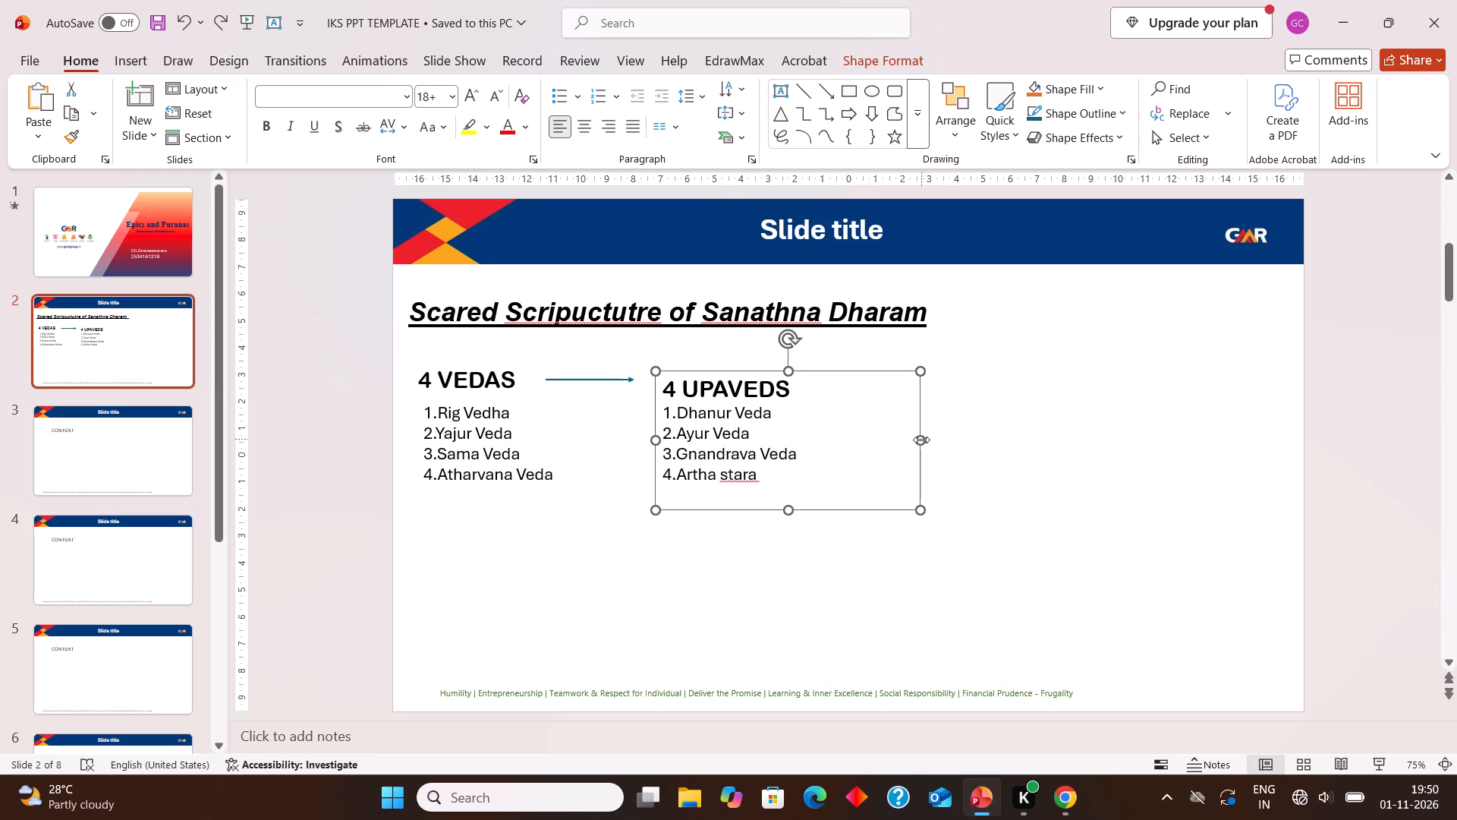
drag(921, 440, 816, 453)
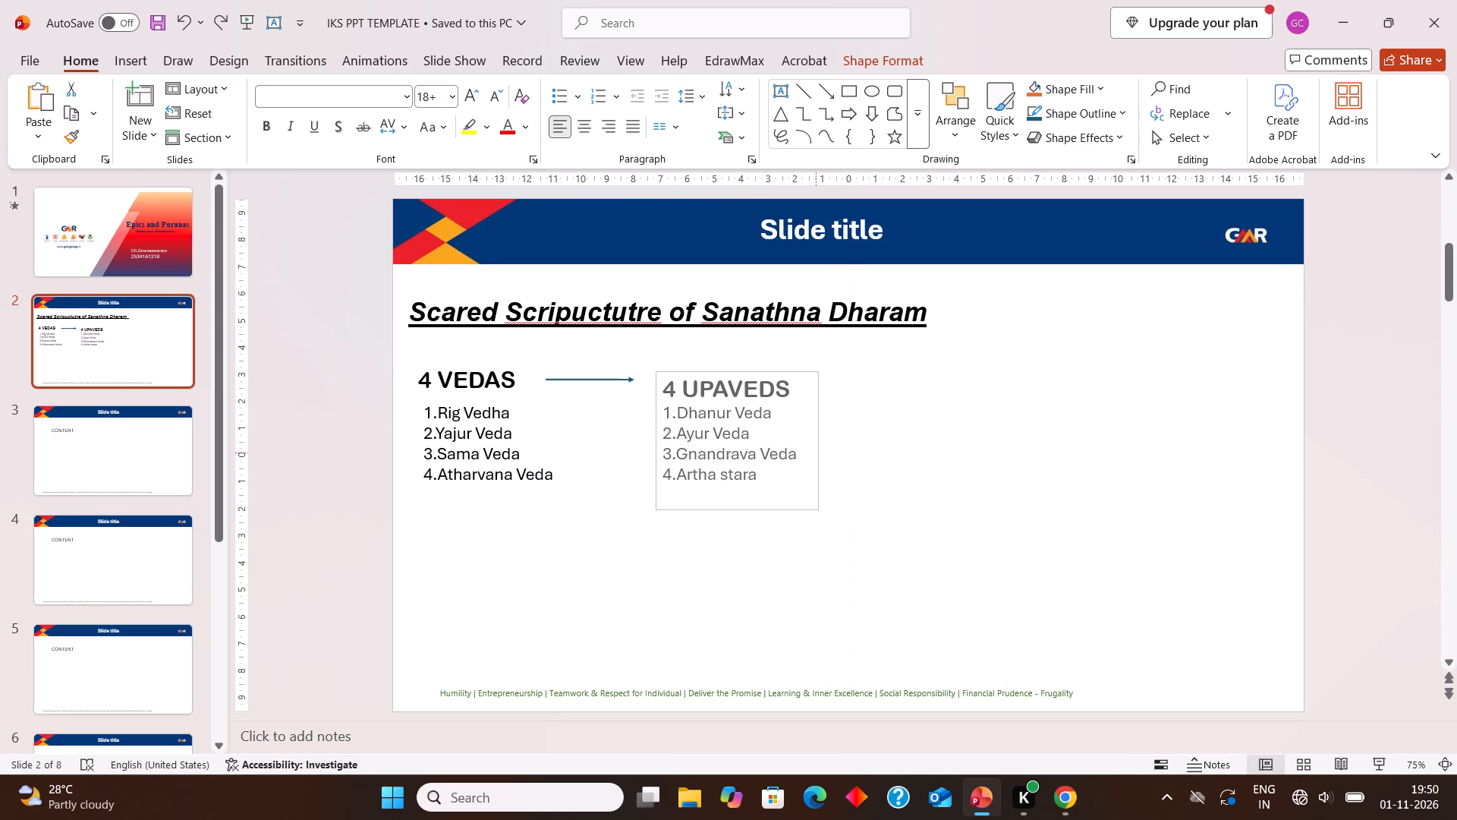
drag(816, 453, 811, 453)
click(924, 408)
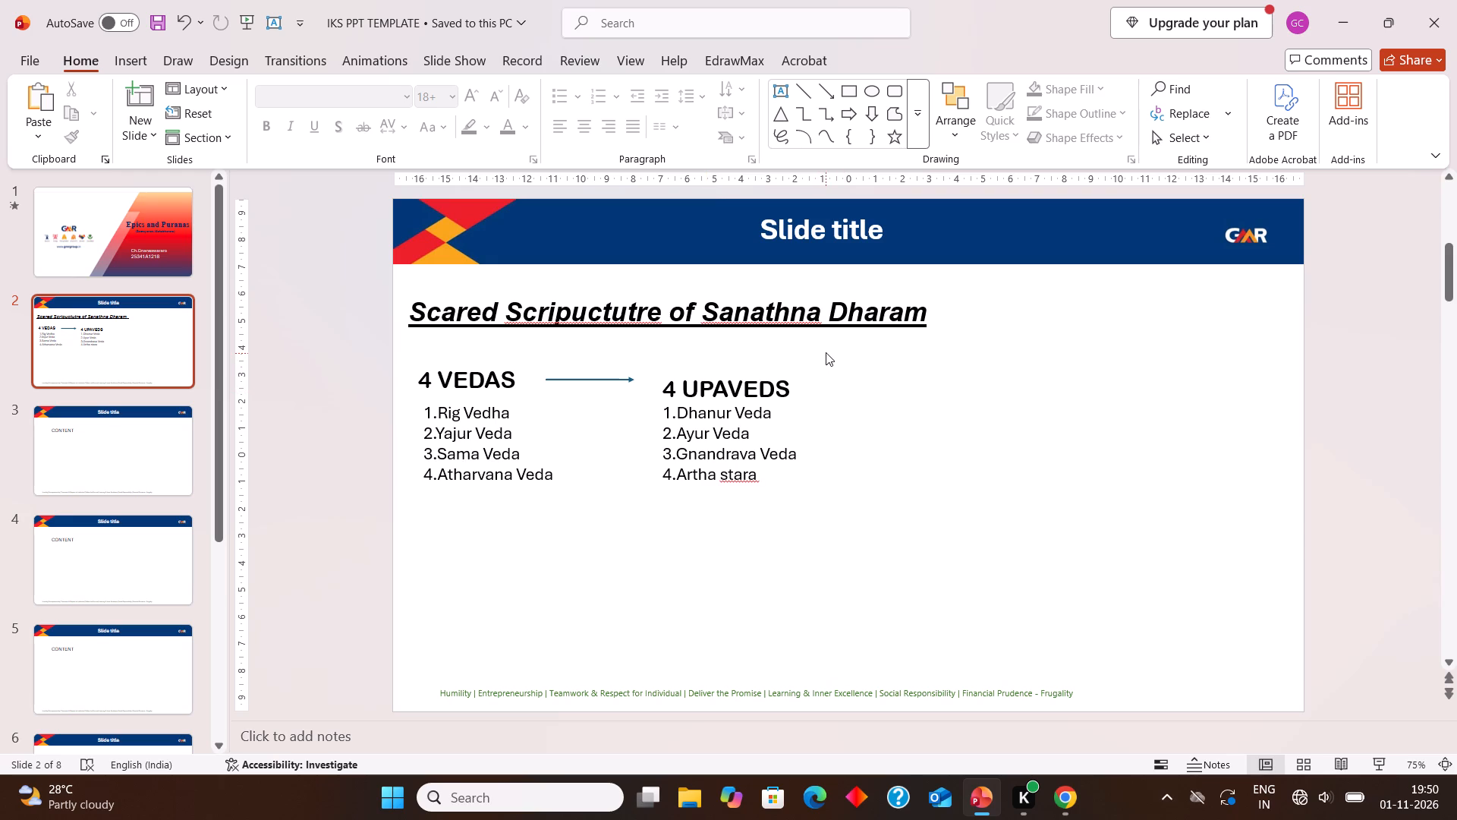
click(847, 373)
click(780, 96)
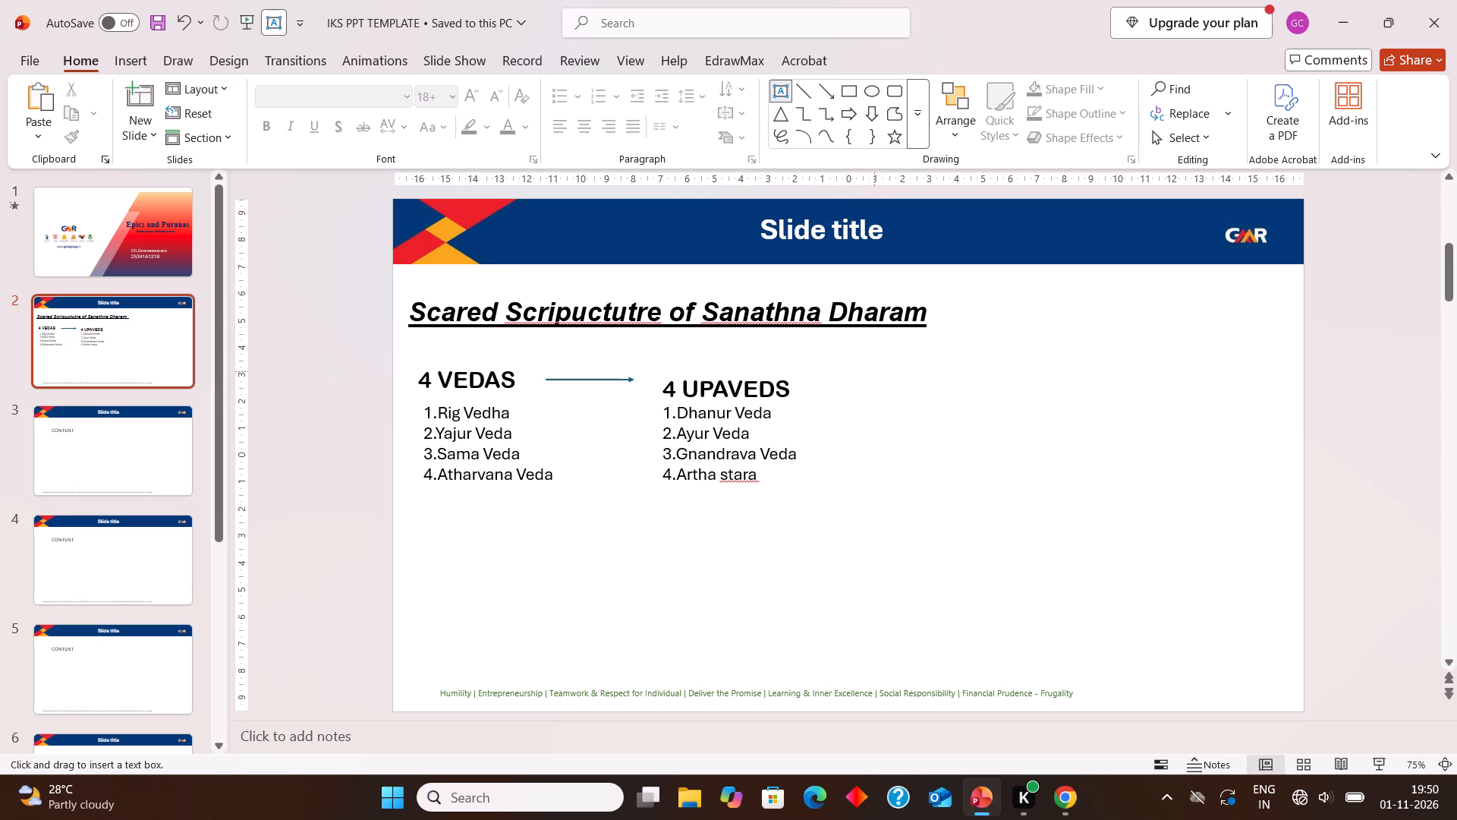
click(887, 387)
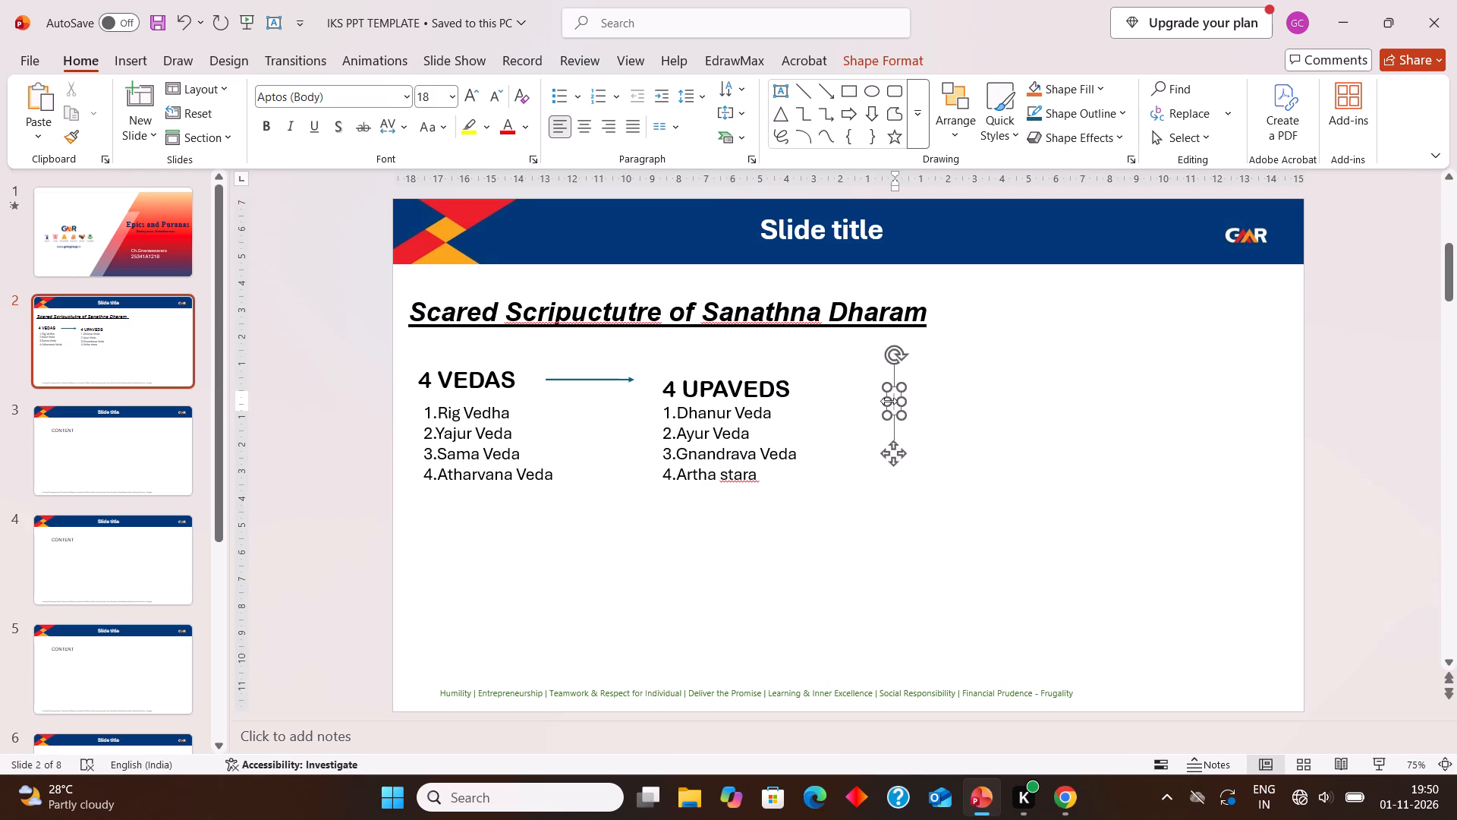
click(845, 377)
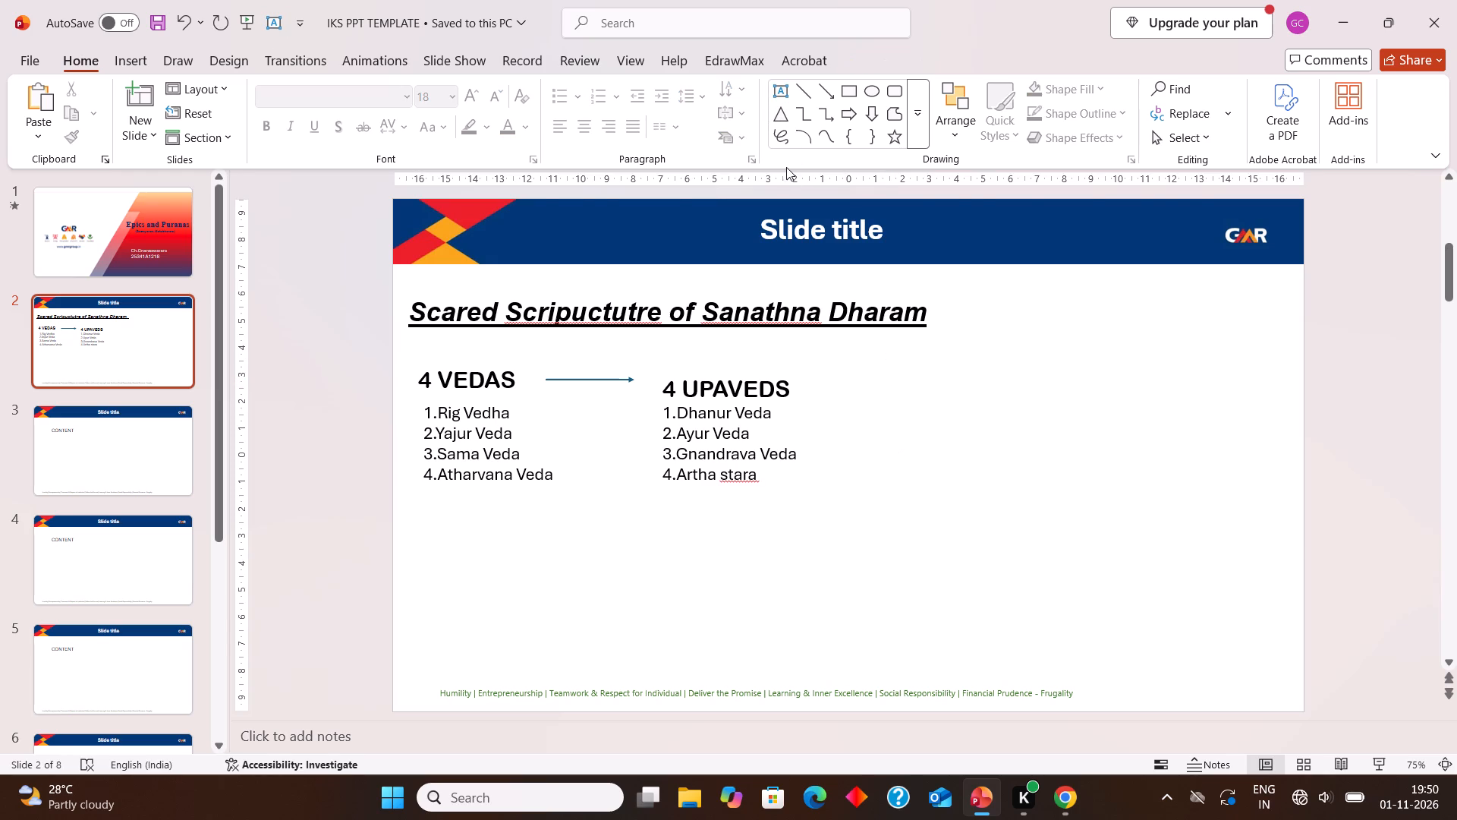
Add a text box about 7 cm wide beside the "4 UPAVEDS" column and enter the heading "6 Vedangs" in it.
click(786, 94)
click(842, 383)
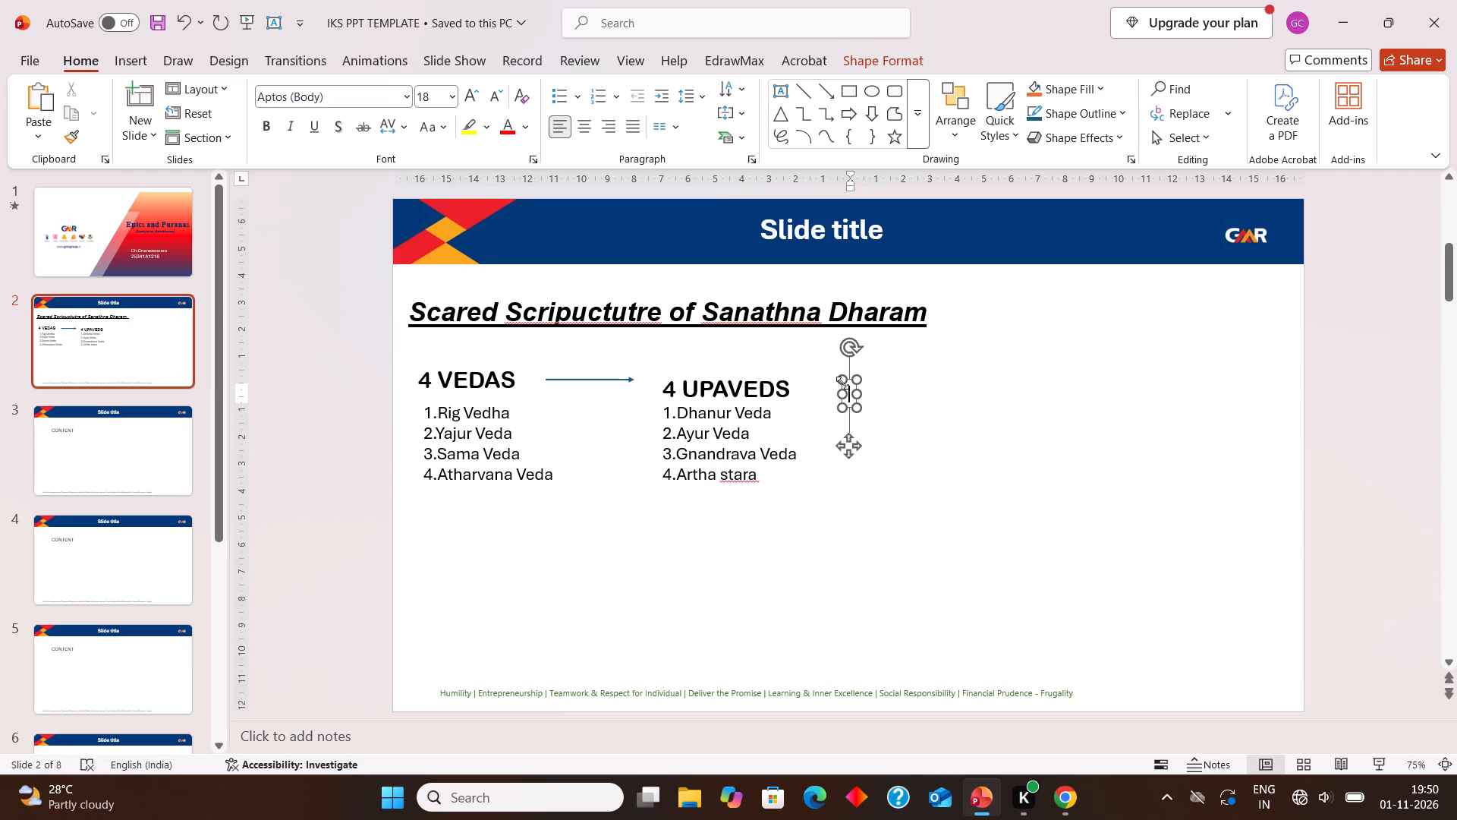
drag(840, 395, 836, 393)
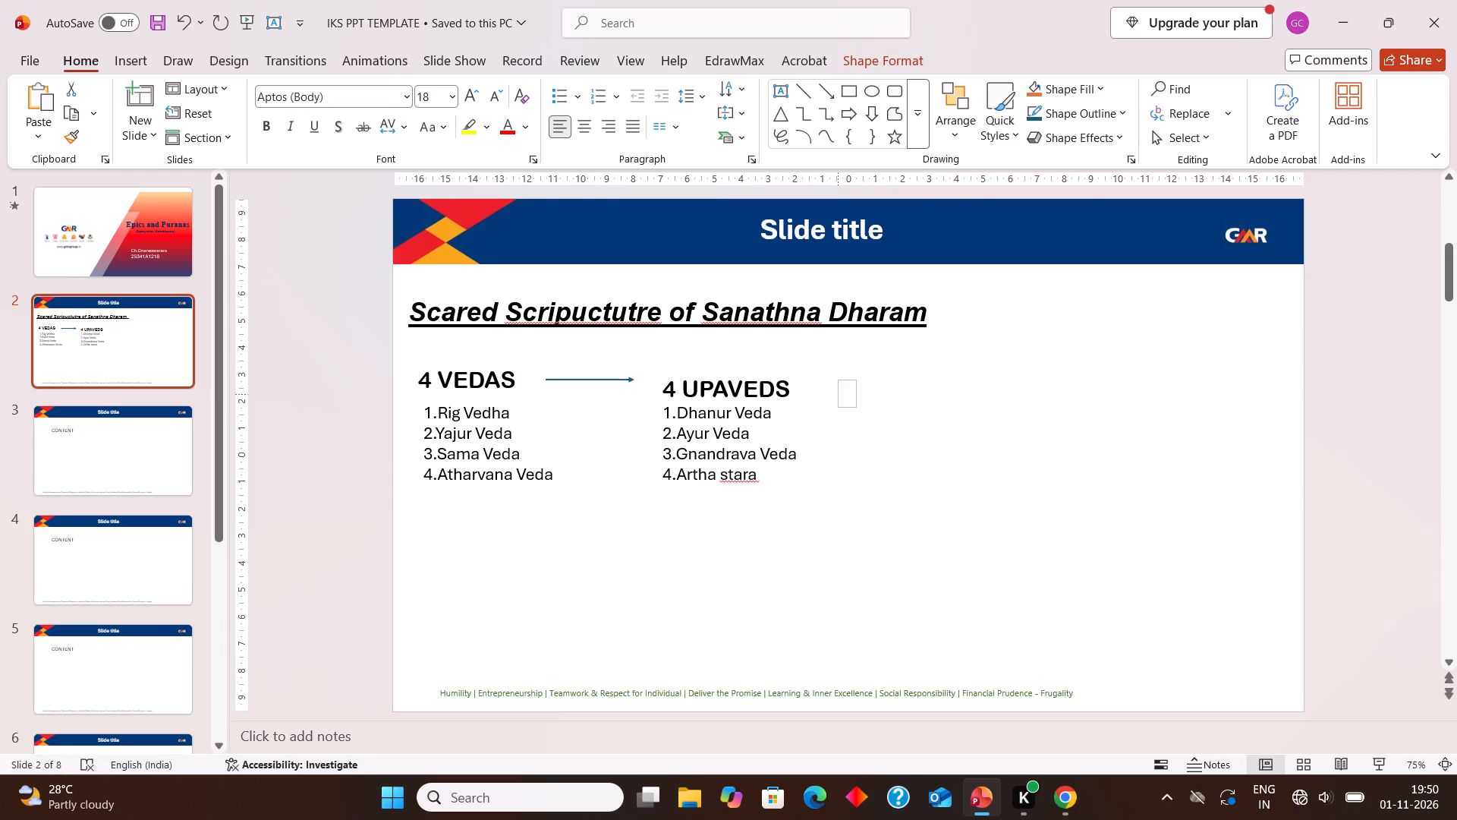
drag(836, 393, 832, 369)
drag(832, 369, 827, 358)
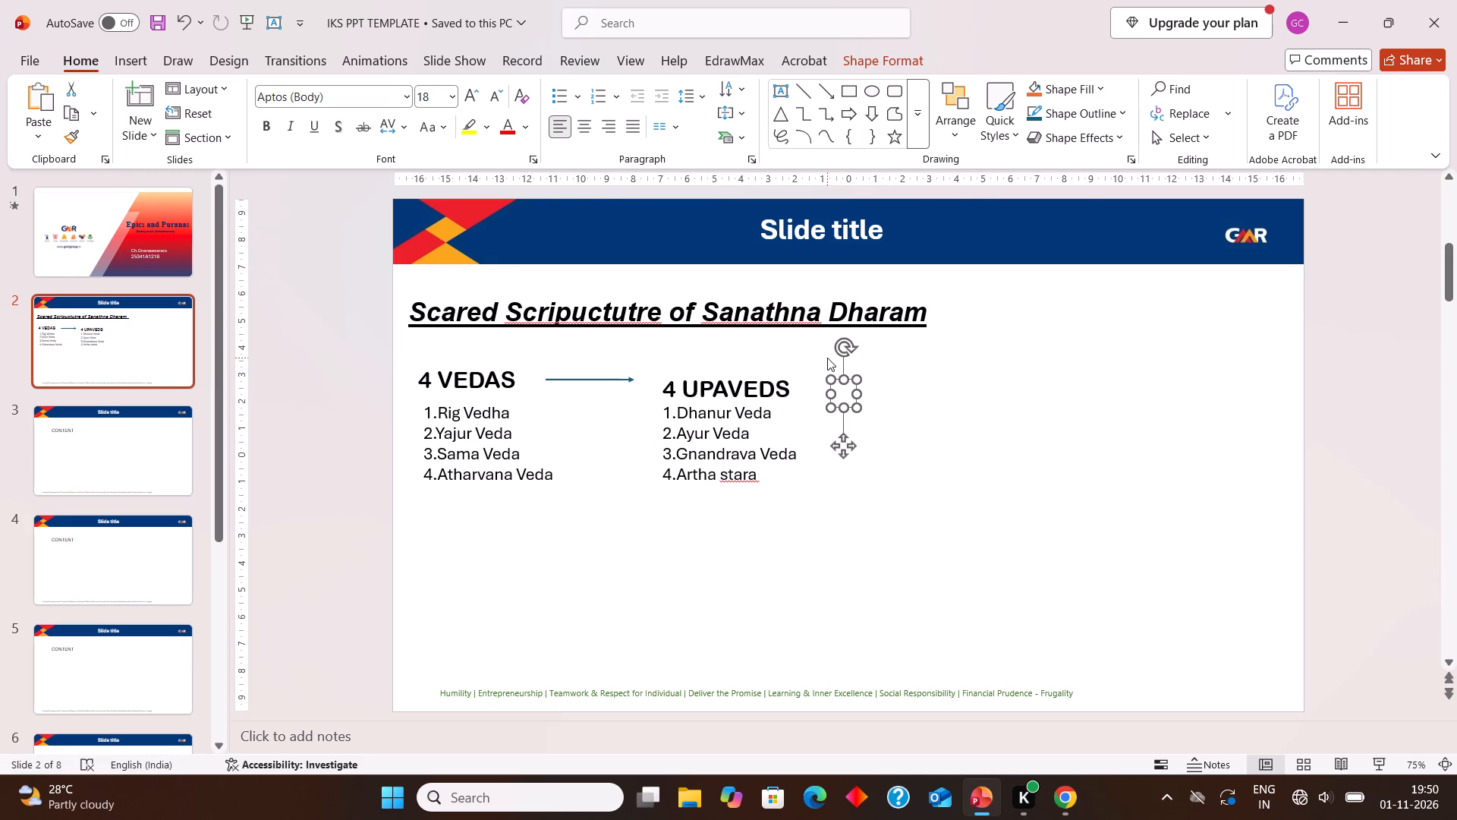
click(847, 389)
key(6)
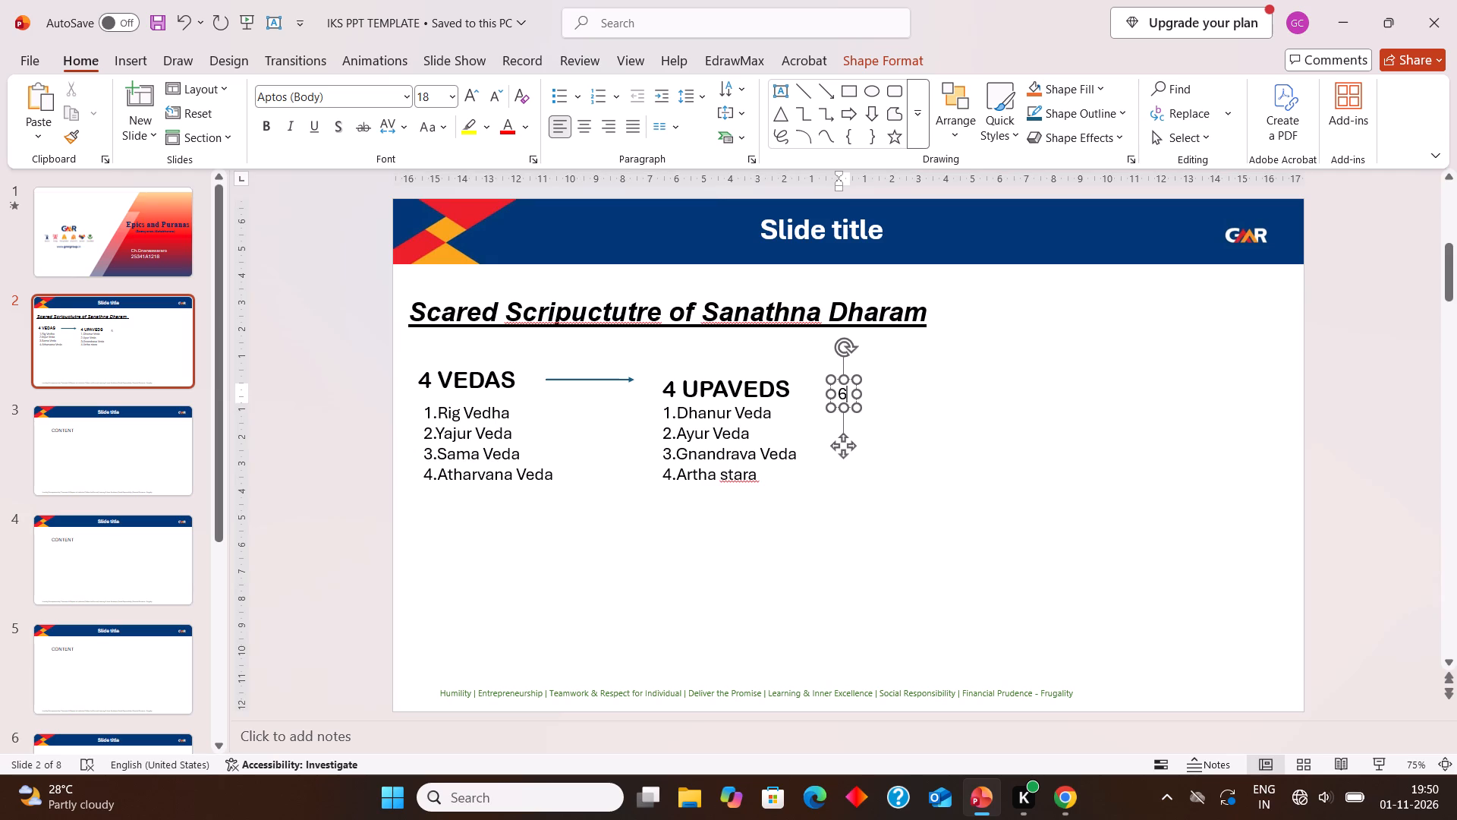
key(v)
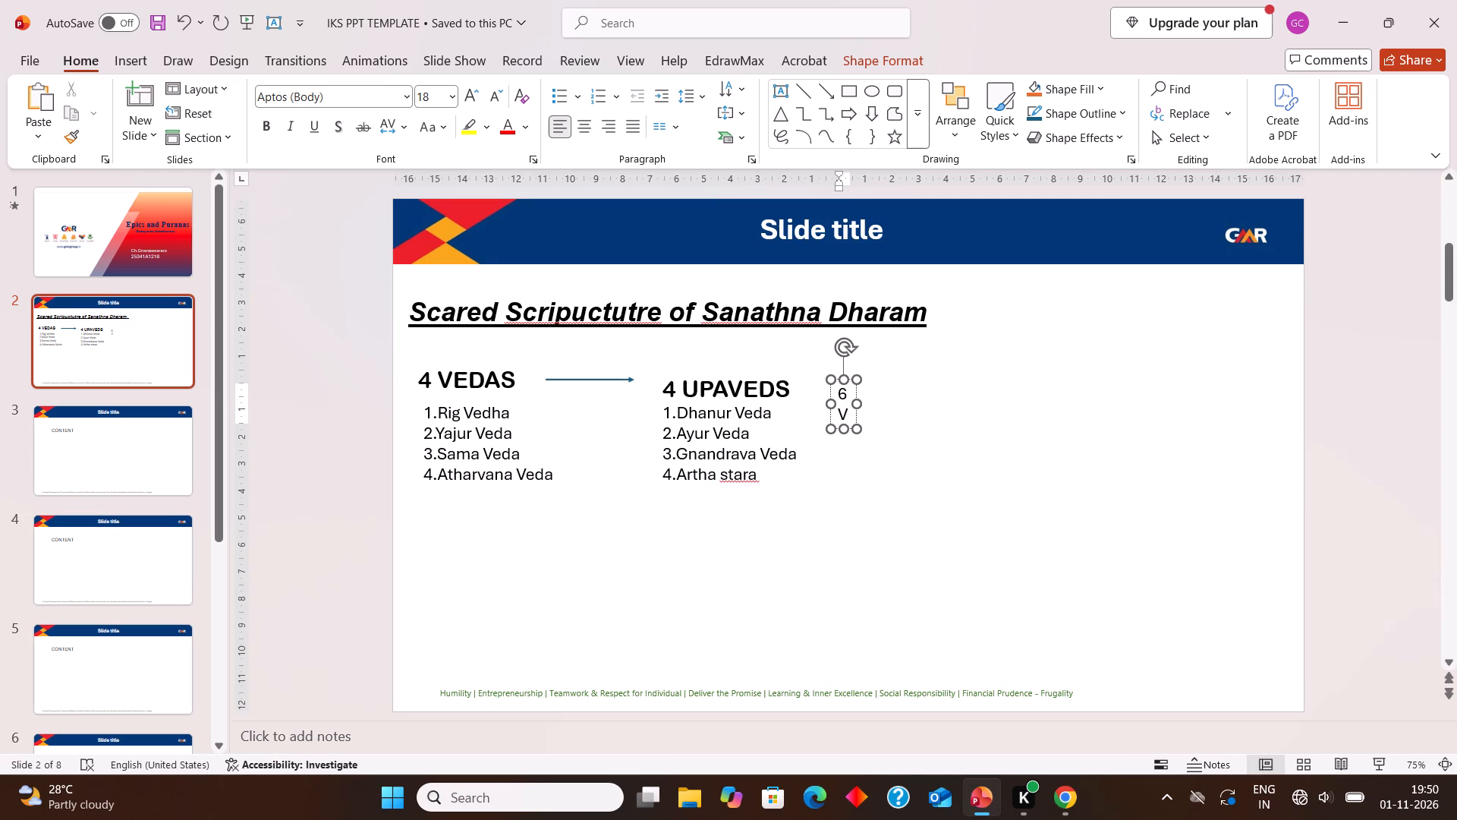
key(BackSpace)
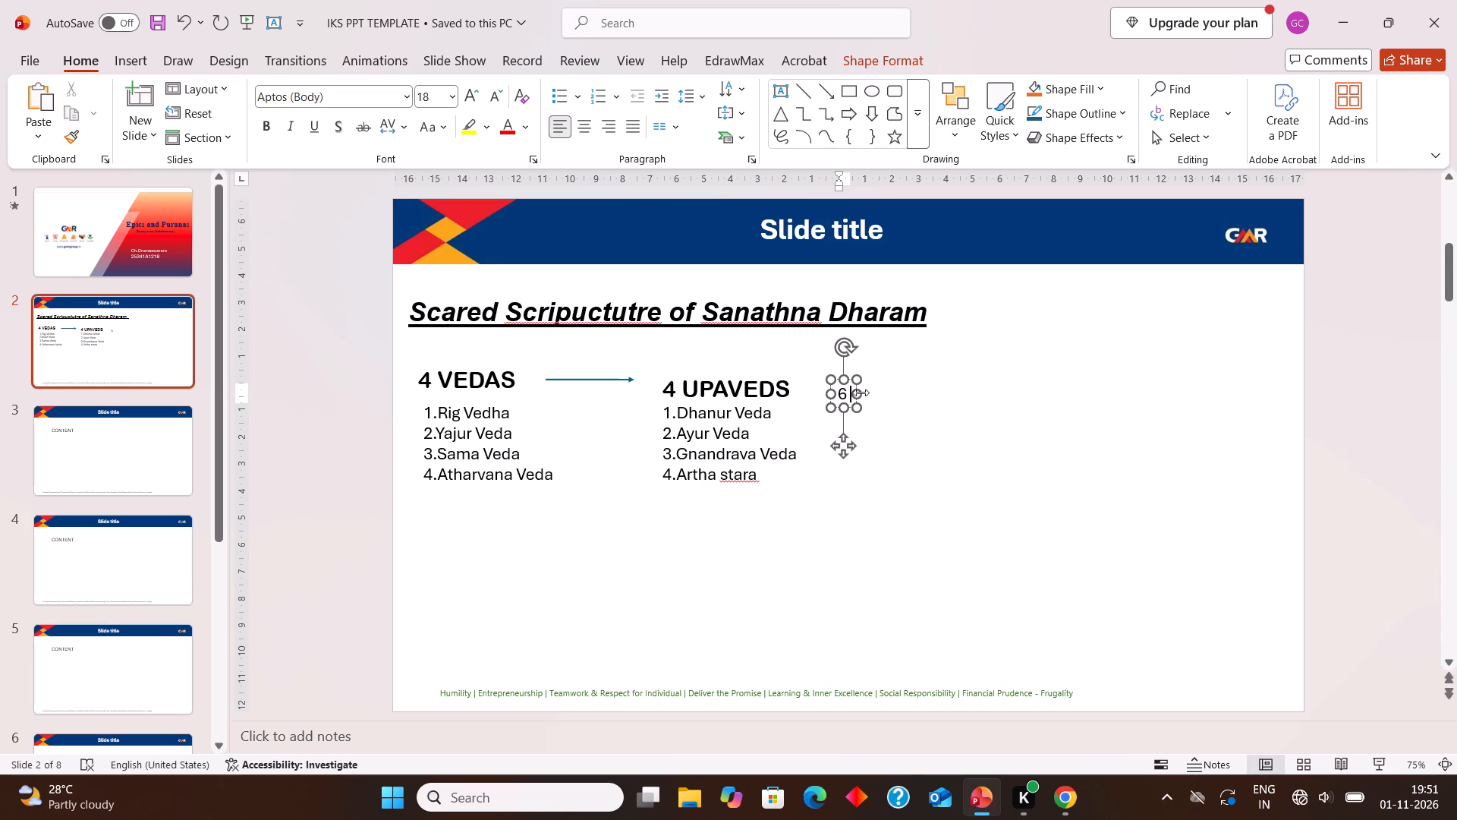
drag(859, 392, 1021, 395)
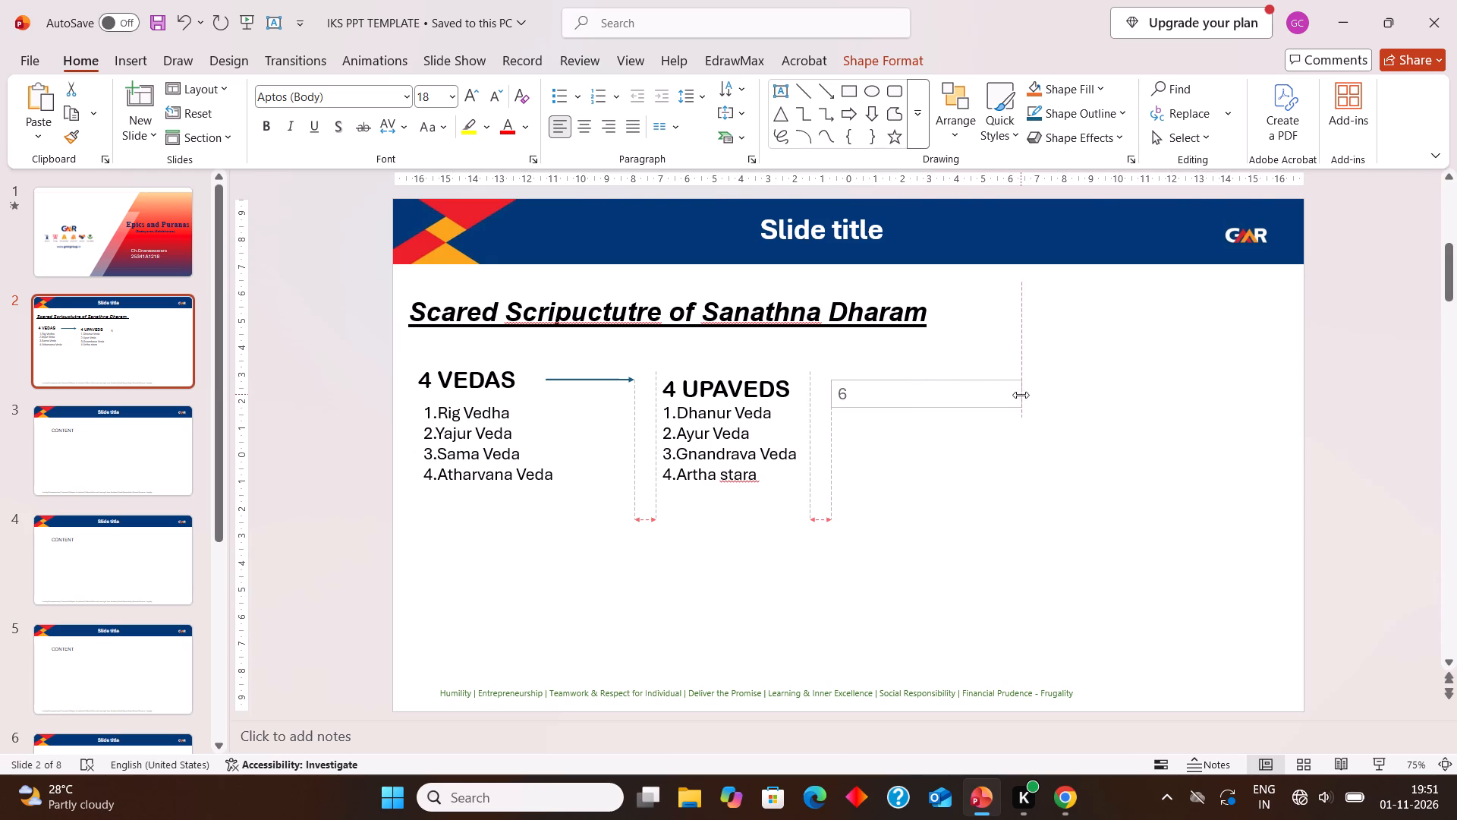
click(870, 392)
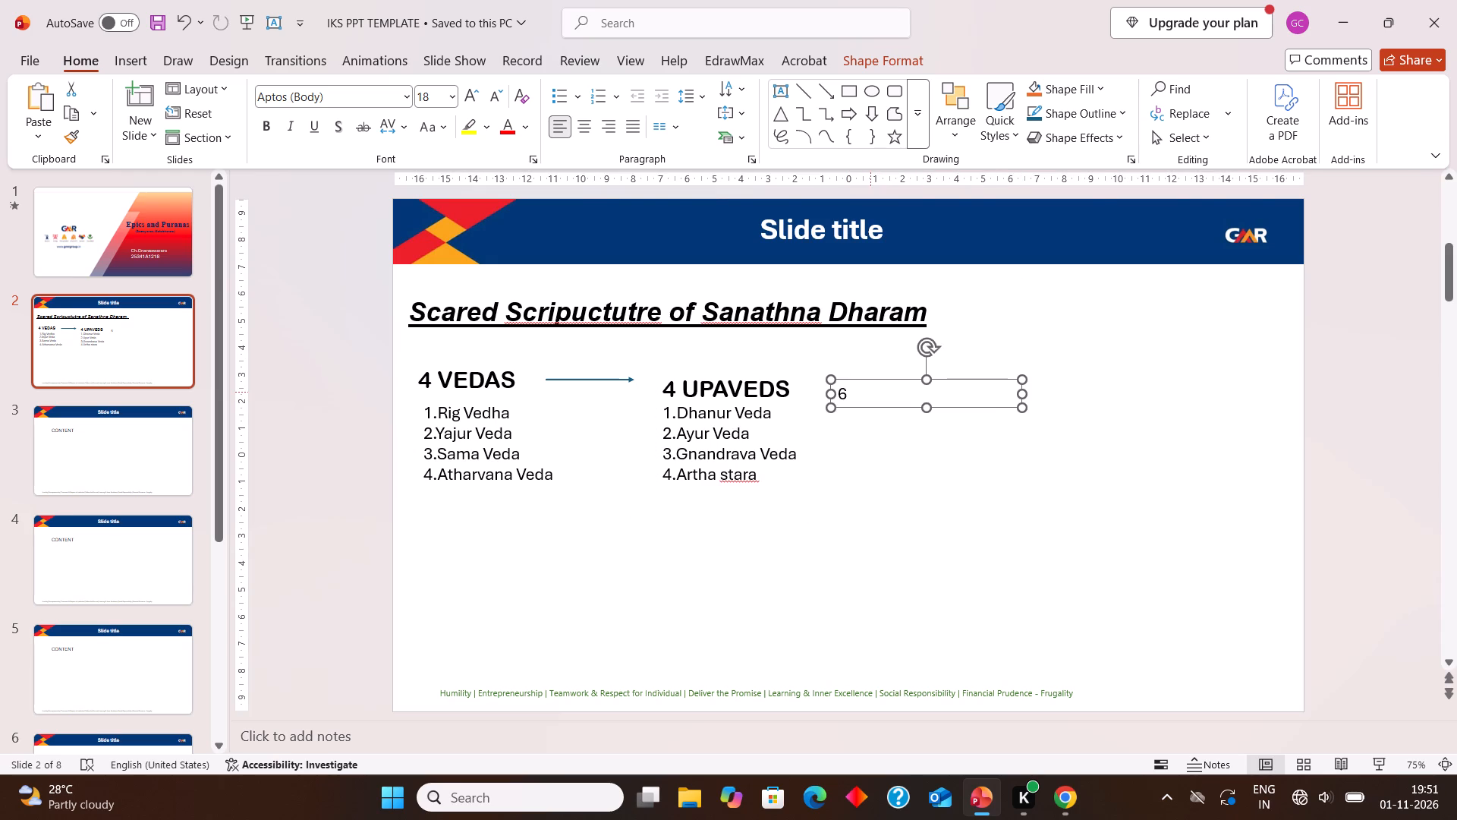
key(v)
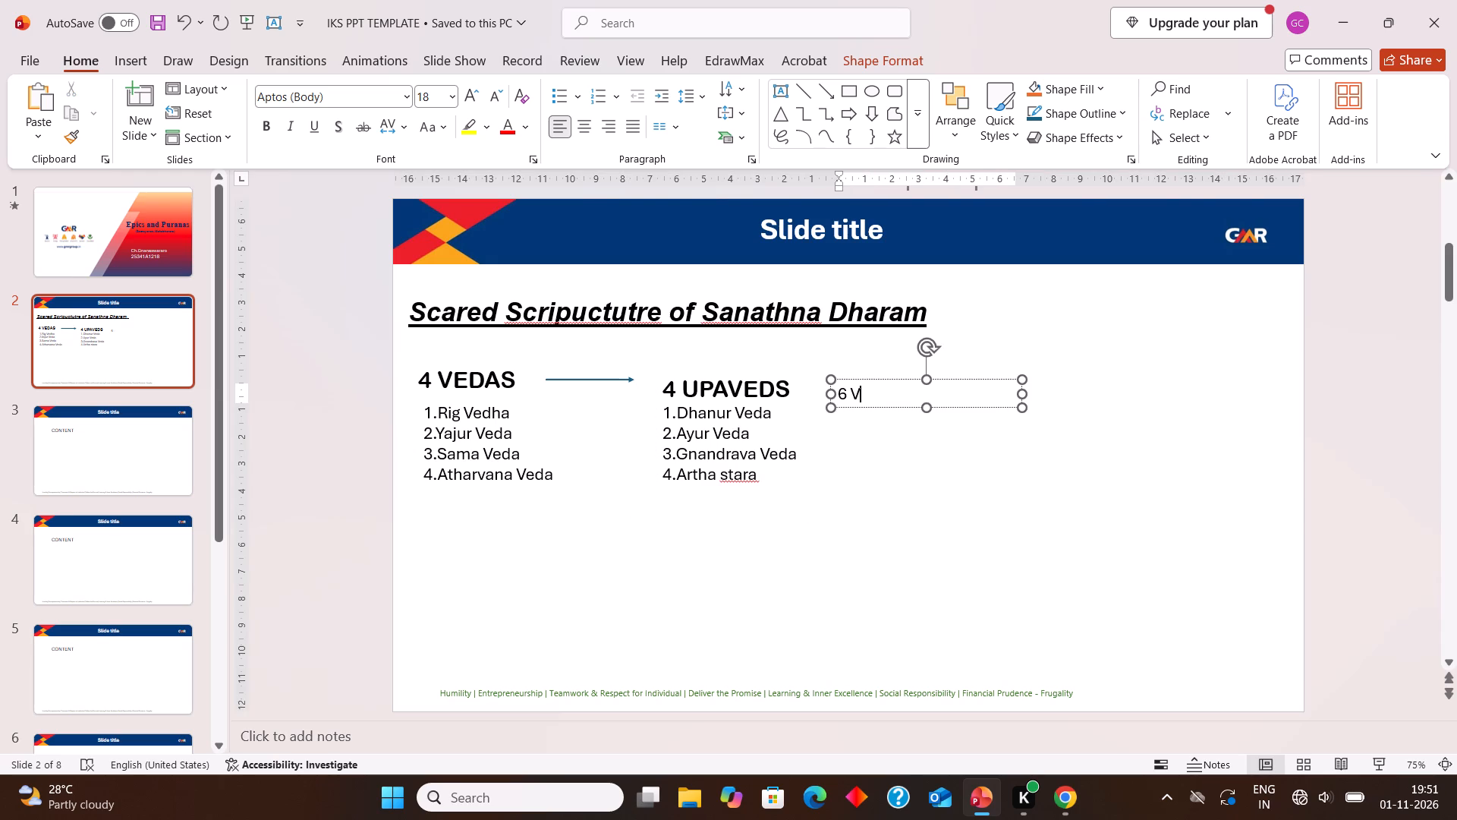
key(e)
text(dangs)
Move the "6 Vedangs" text box level with the "4 VEDAS" heading, with its left edge on the slide's vertical centre line.
drag(837, 391, 854, 389)
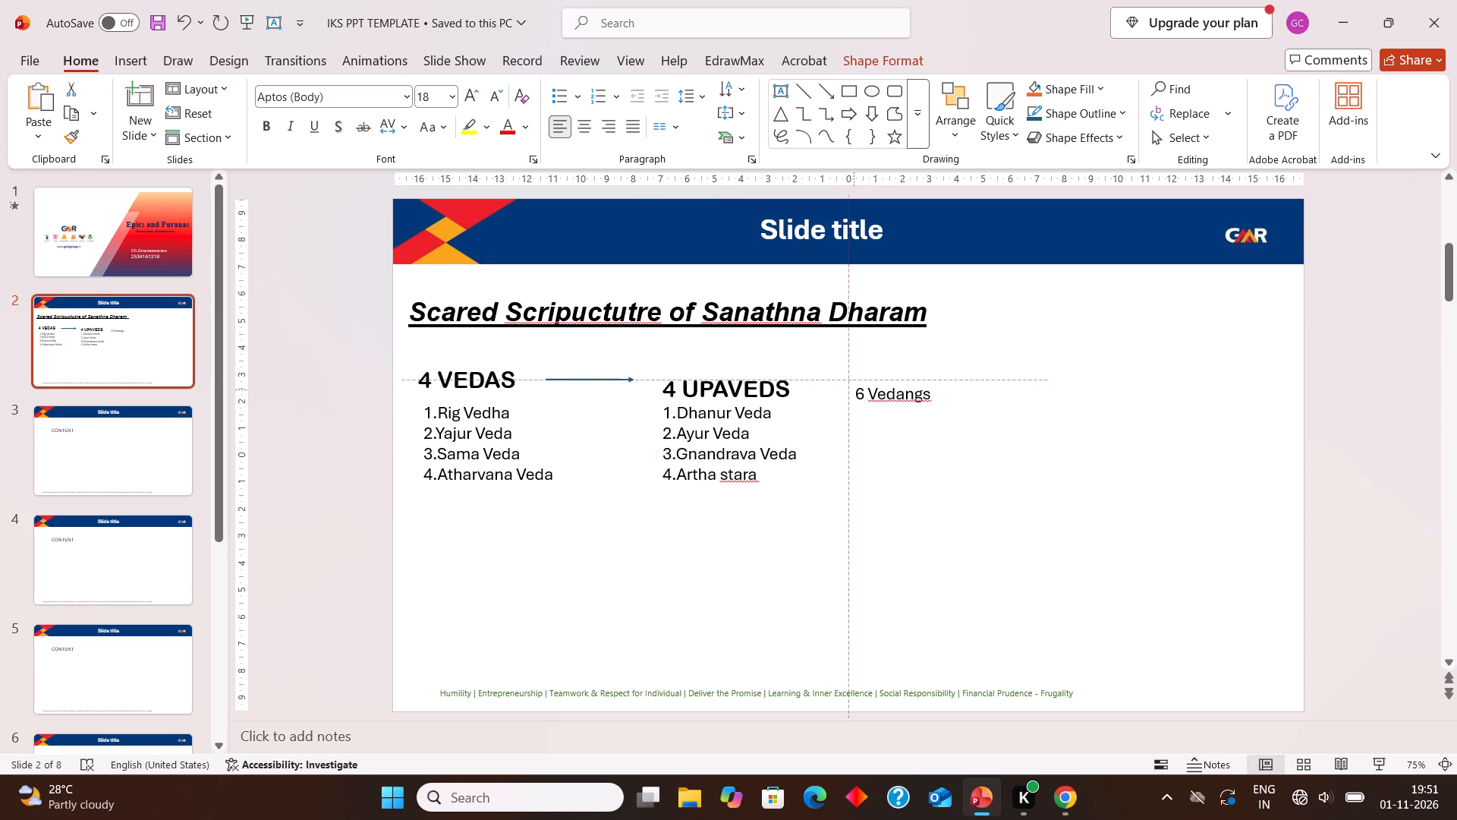
drag(854, 389, 851, 377)
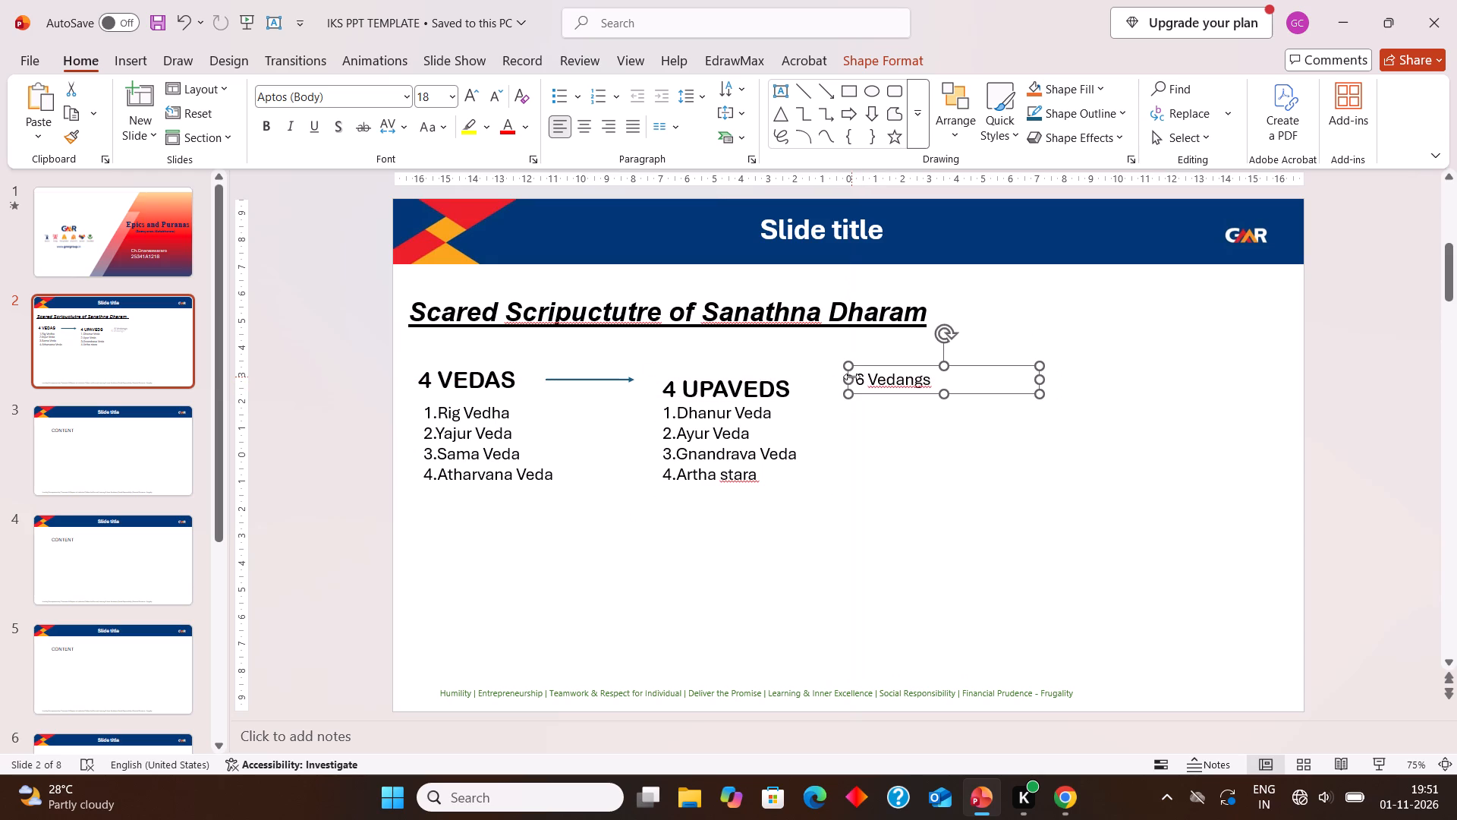
drag(883, 413, 909, 398)
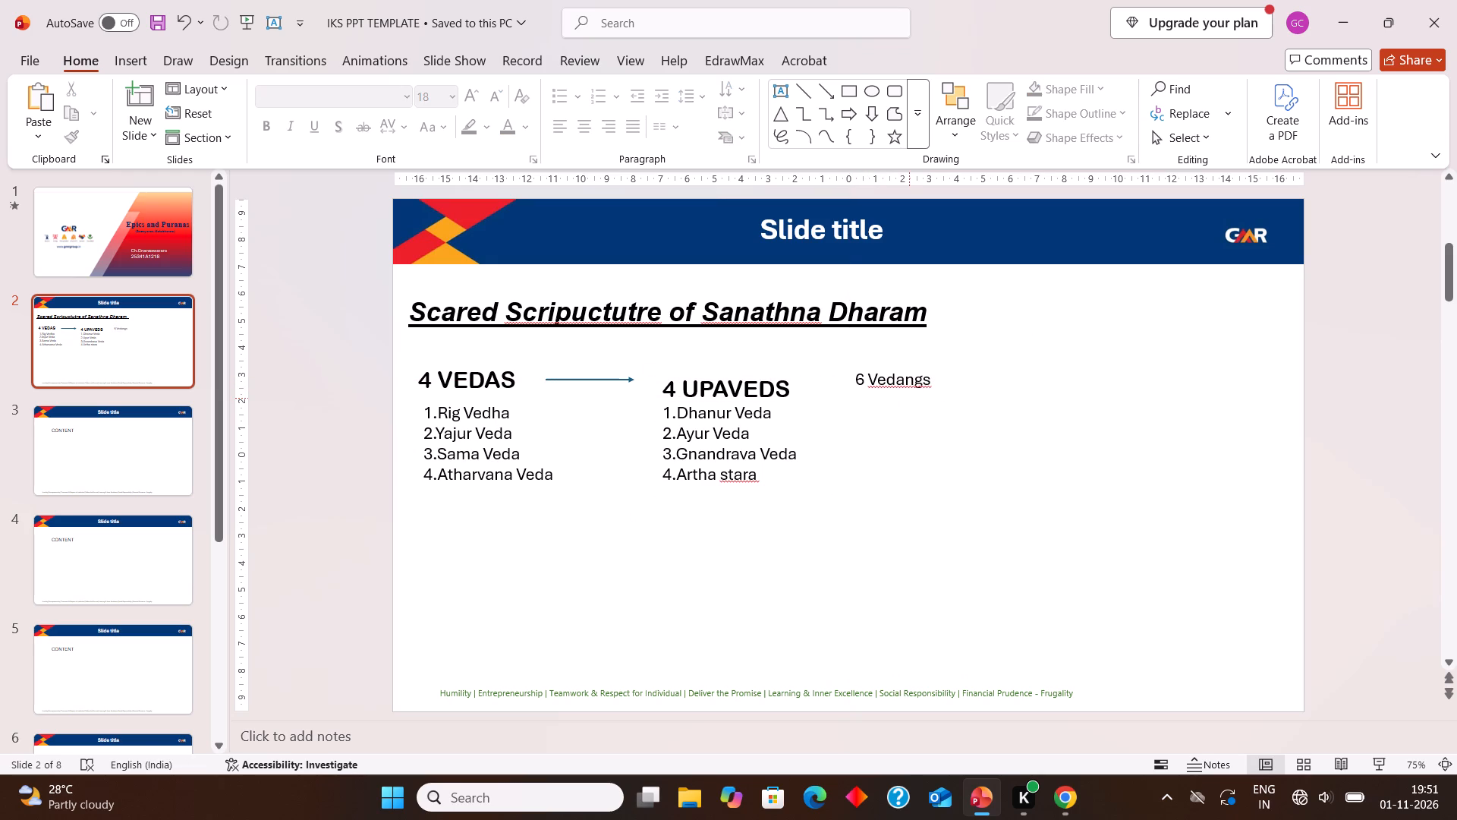
Format the "6 Vedangs" heading in Arial Rounded MT Bold at size 24.
drag(860, 382, 901, 371)
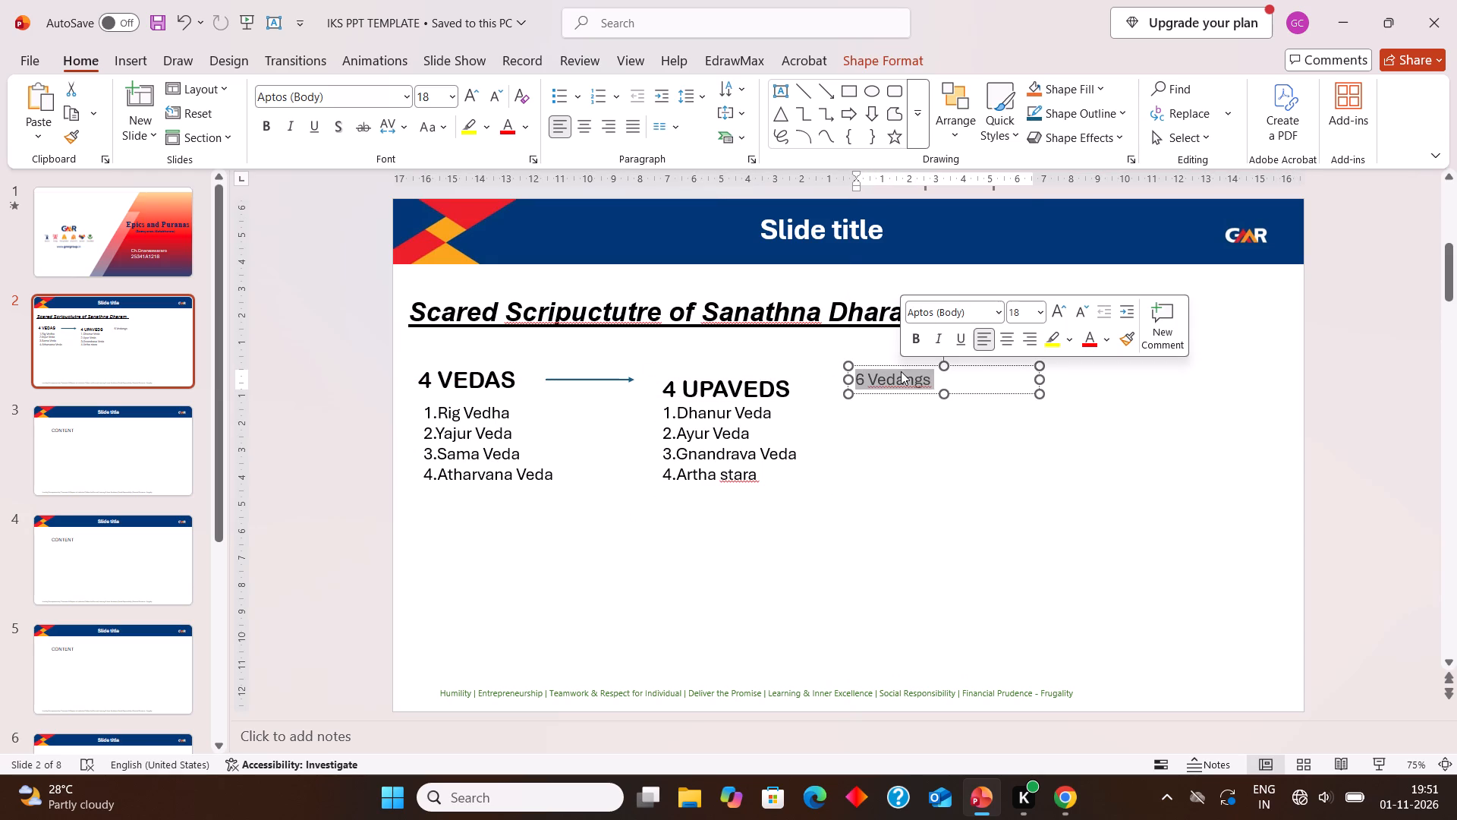
click(1039, 316)
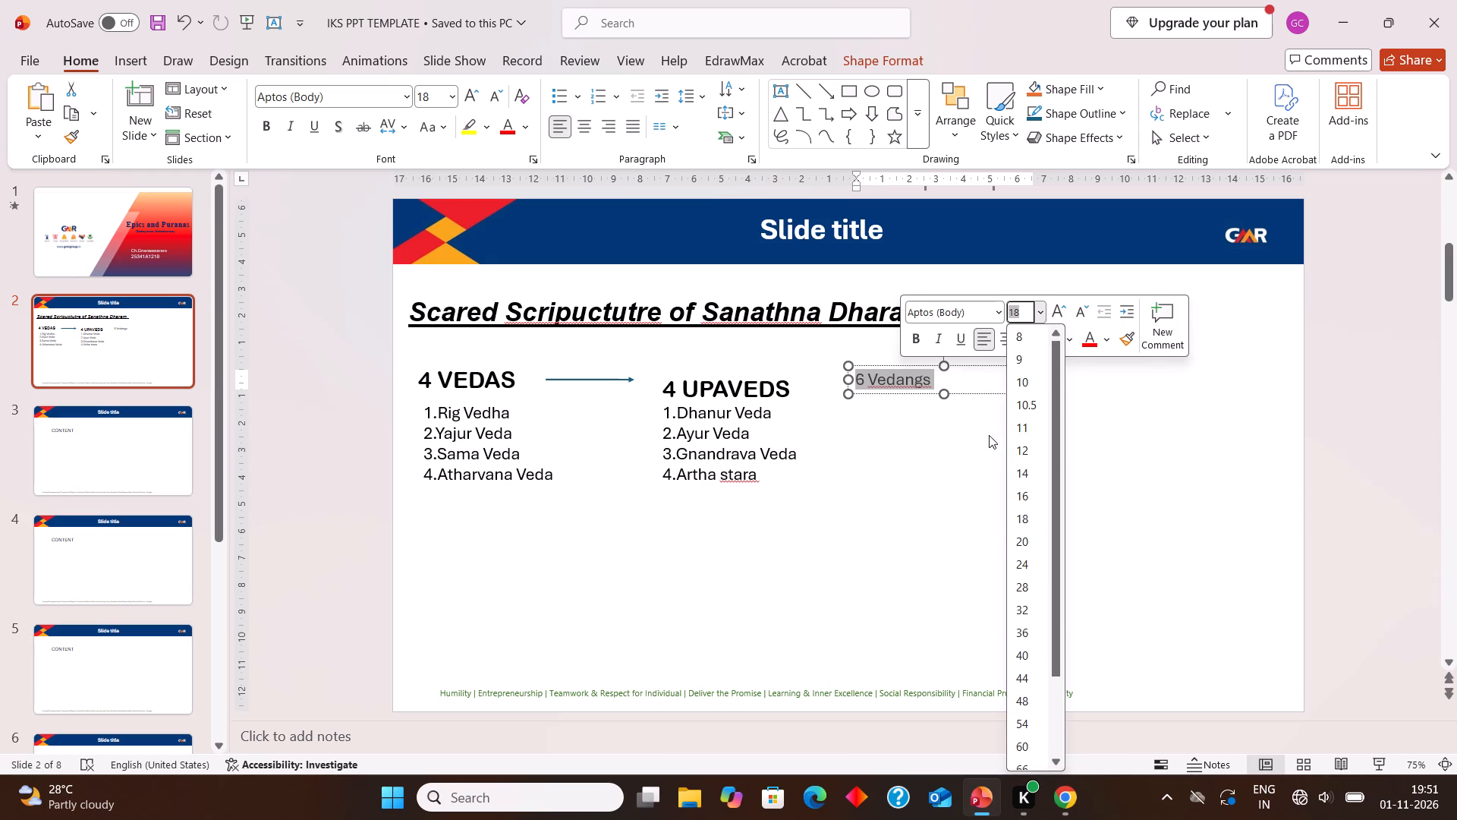
click(1026, 560)
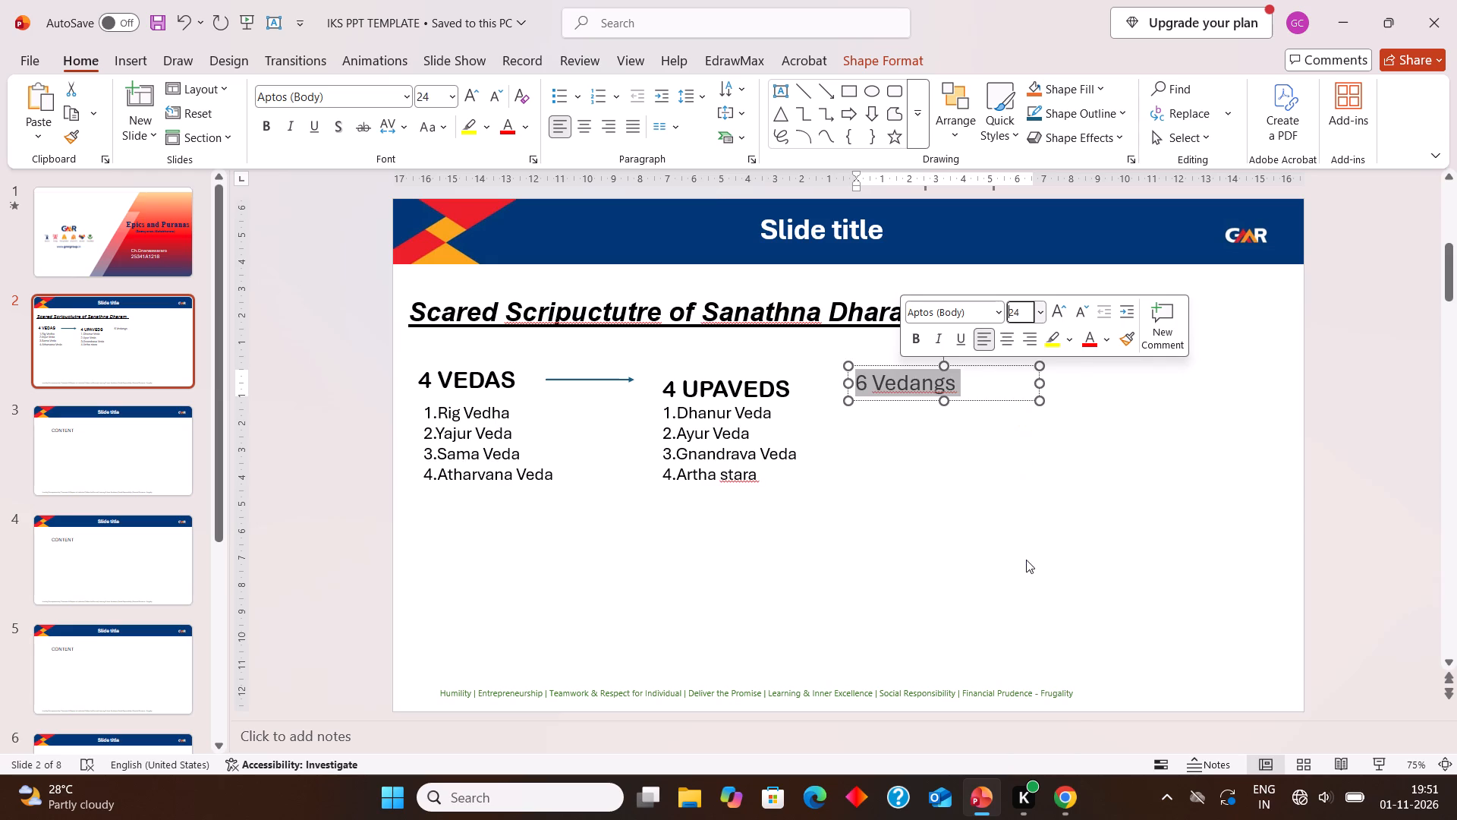
click(994, 313)
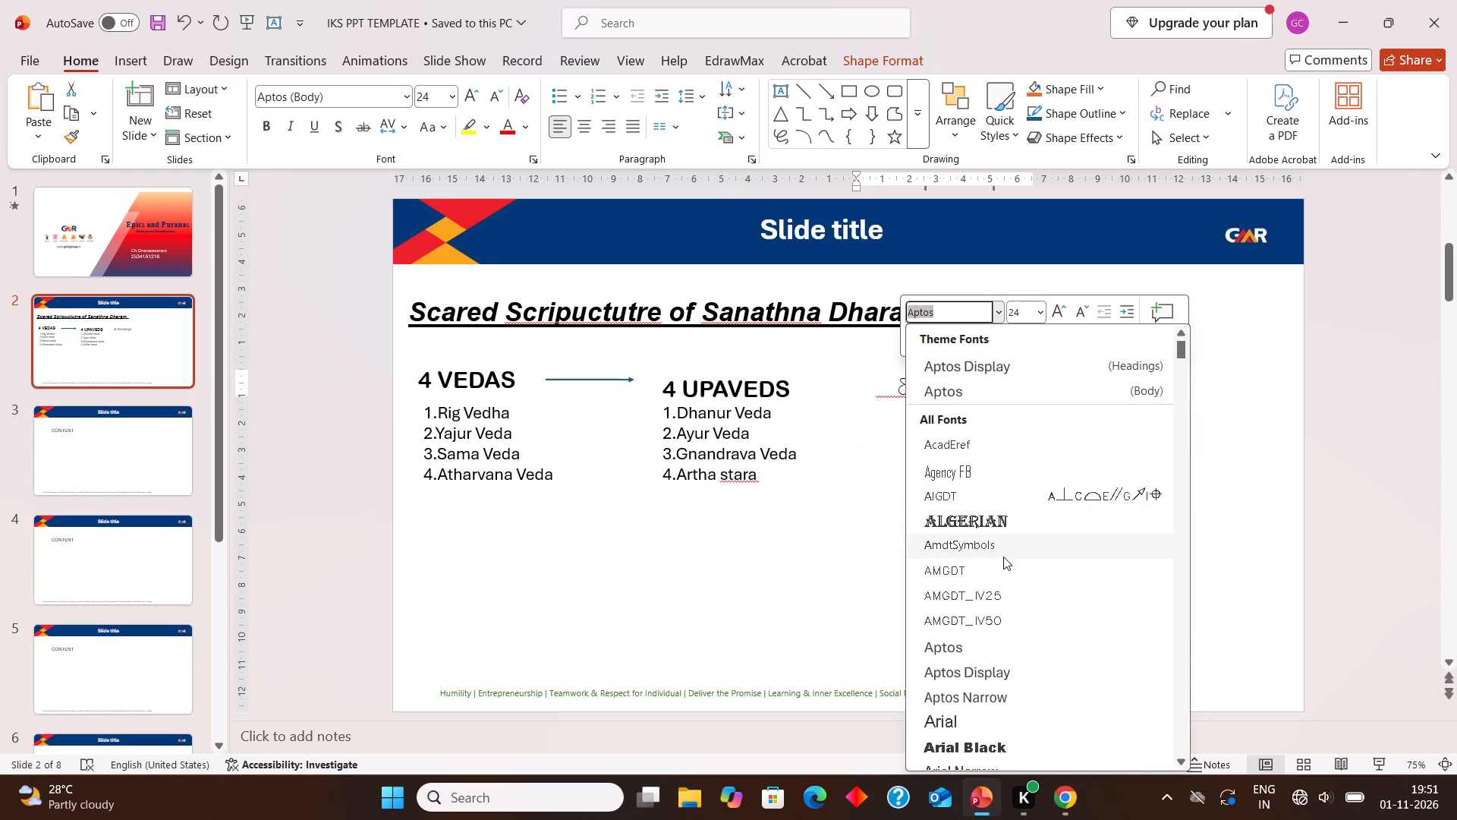
scroll(983, 684, down, 1)
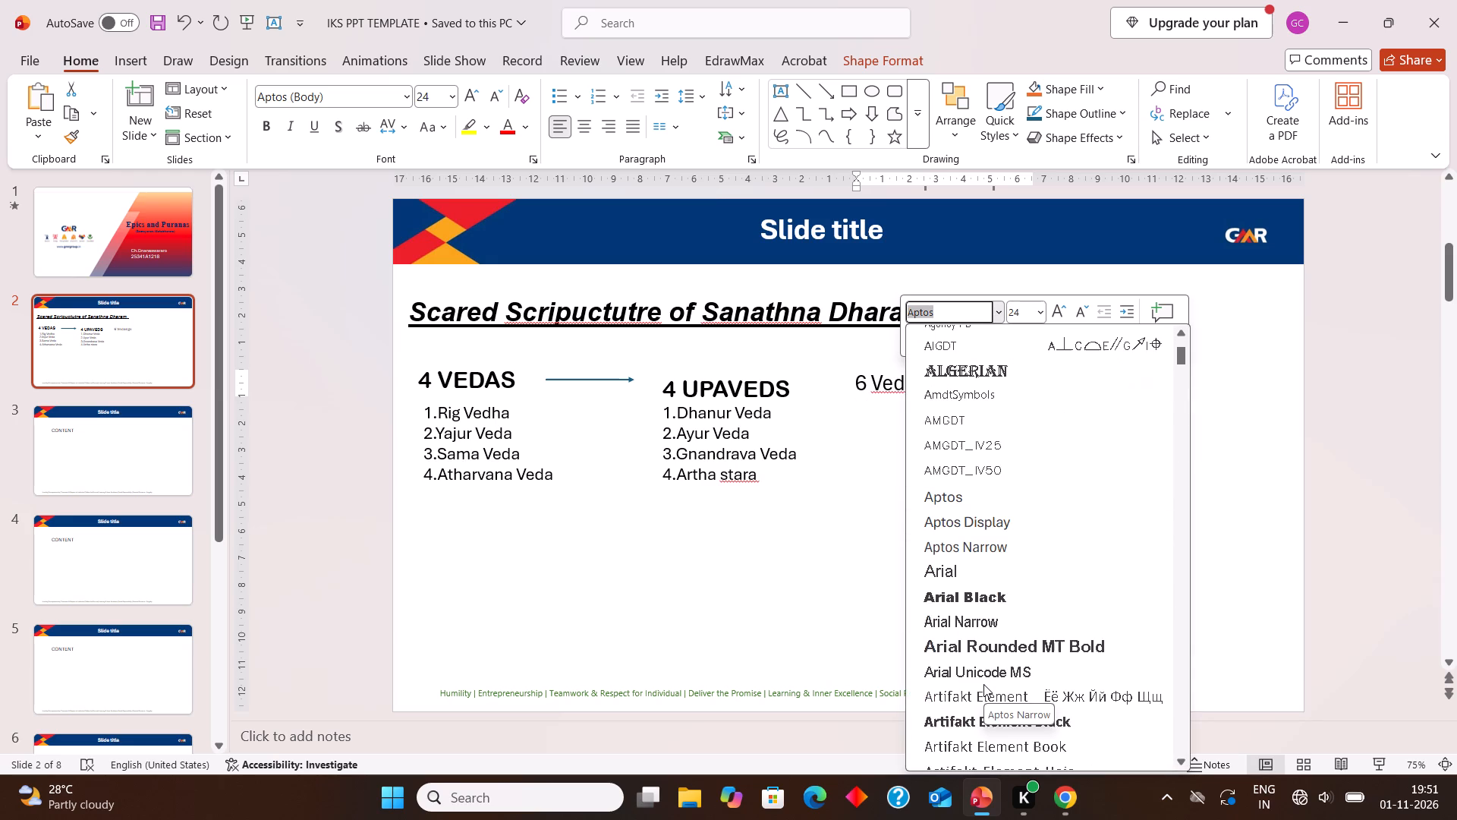
scroll(983, 684, down, 1)
click(985, 653)
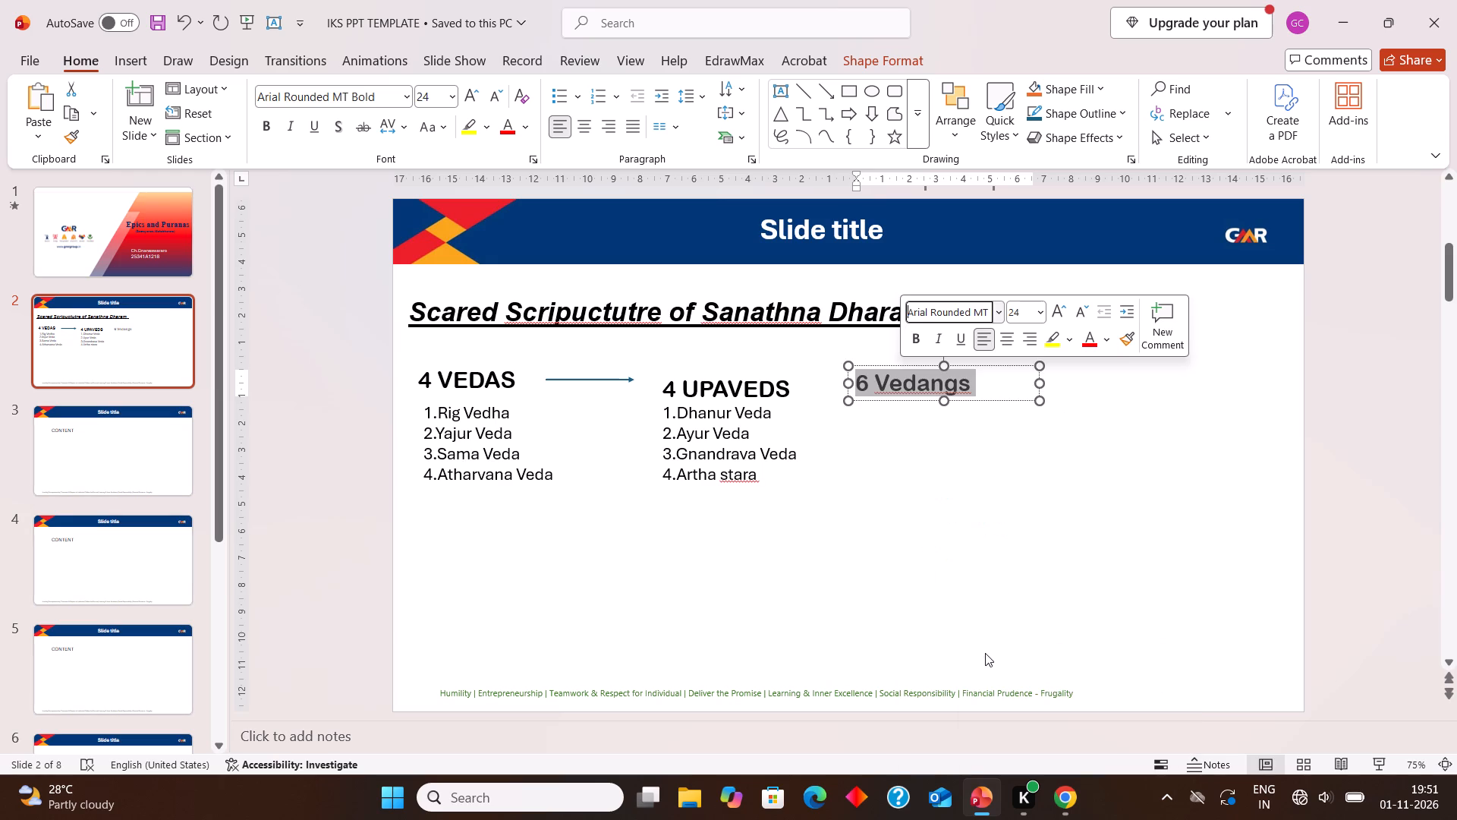
click(909, 426)
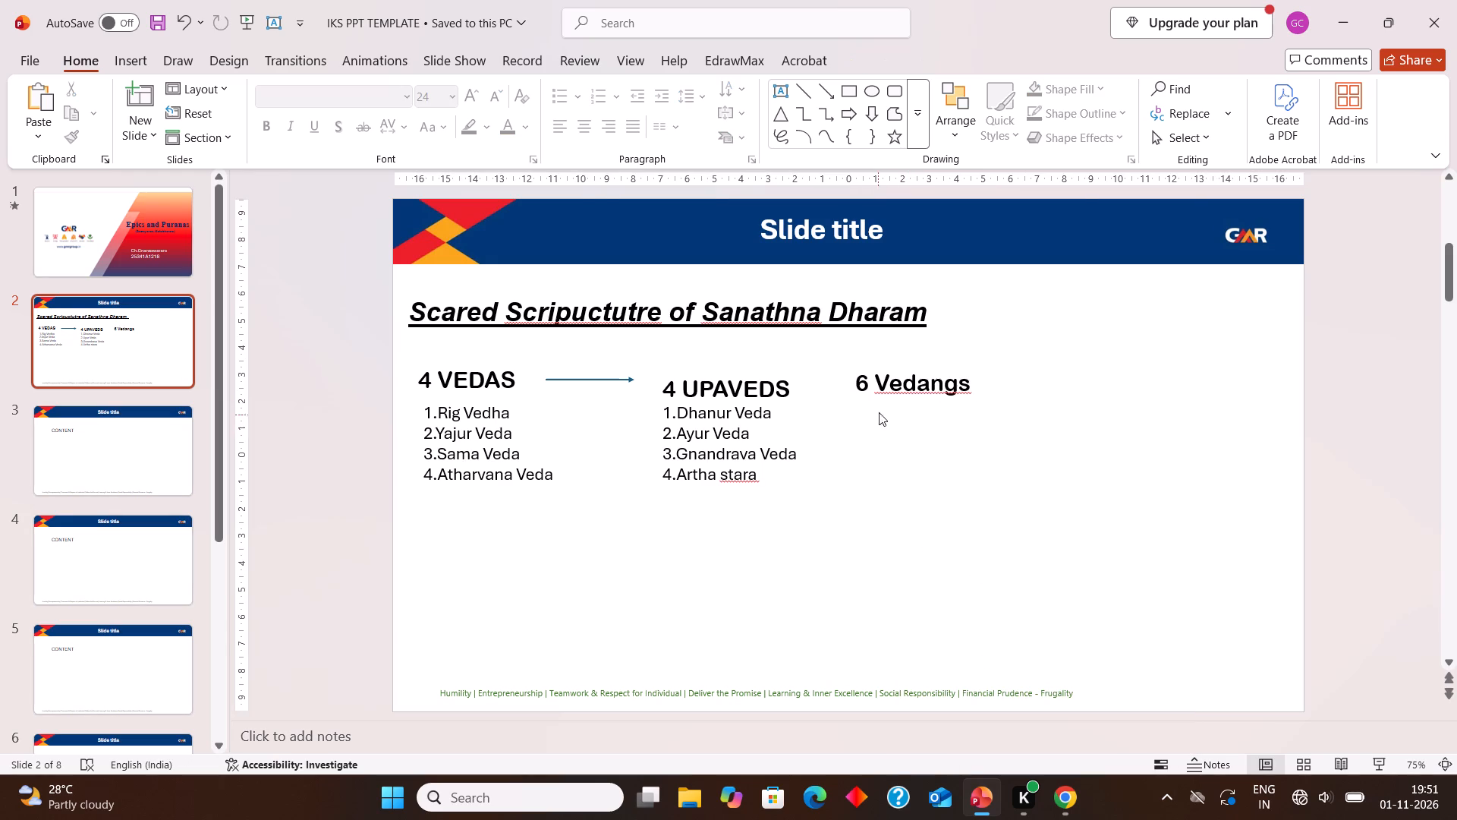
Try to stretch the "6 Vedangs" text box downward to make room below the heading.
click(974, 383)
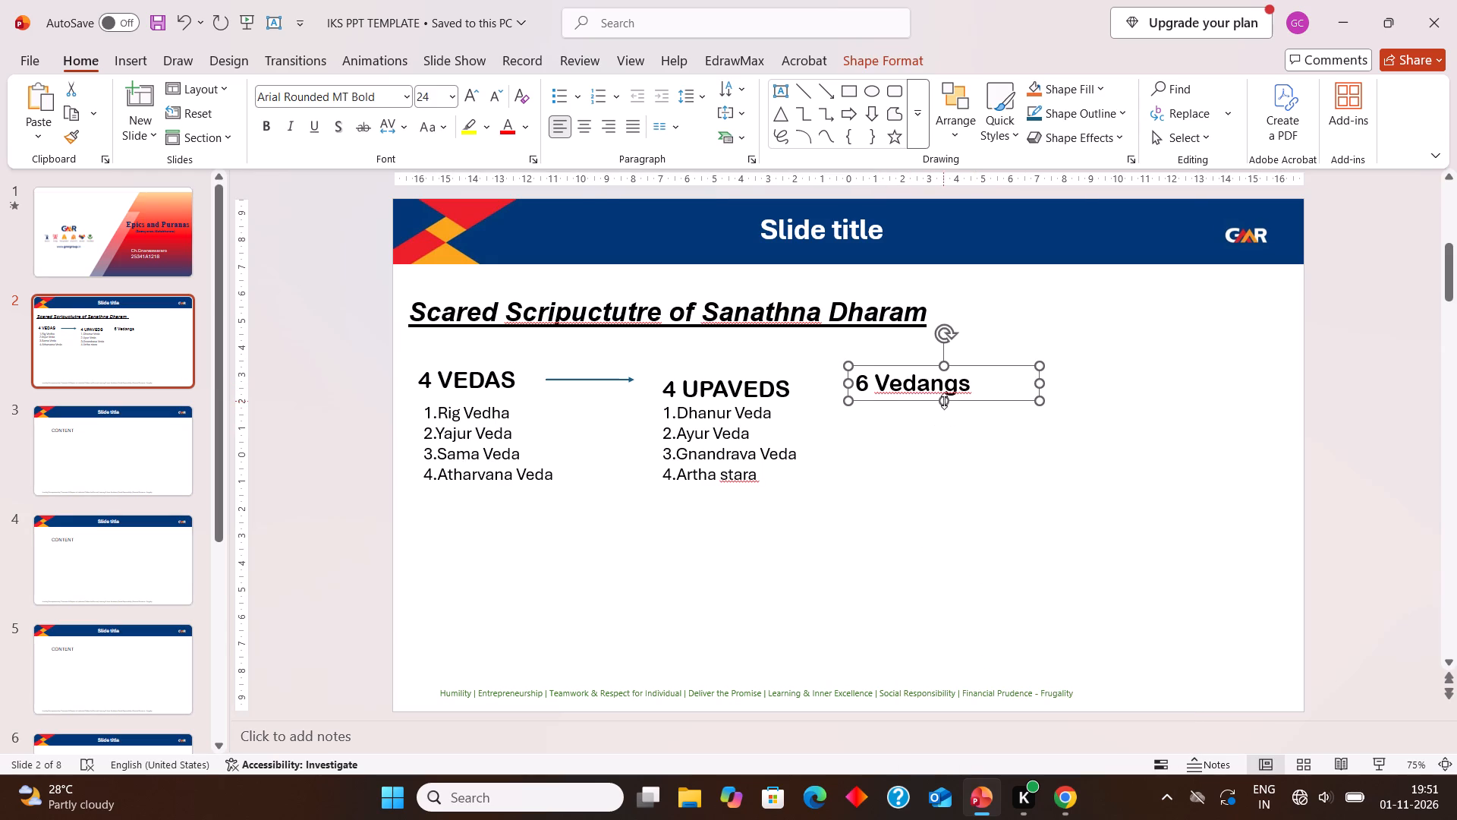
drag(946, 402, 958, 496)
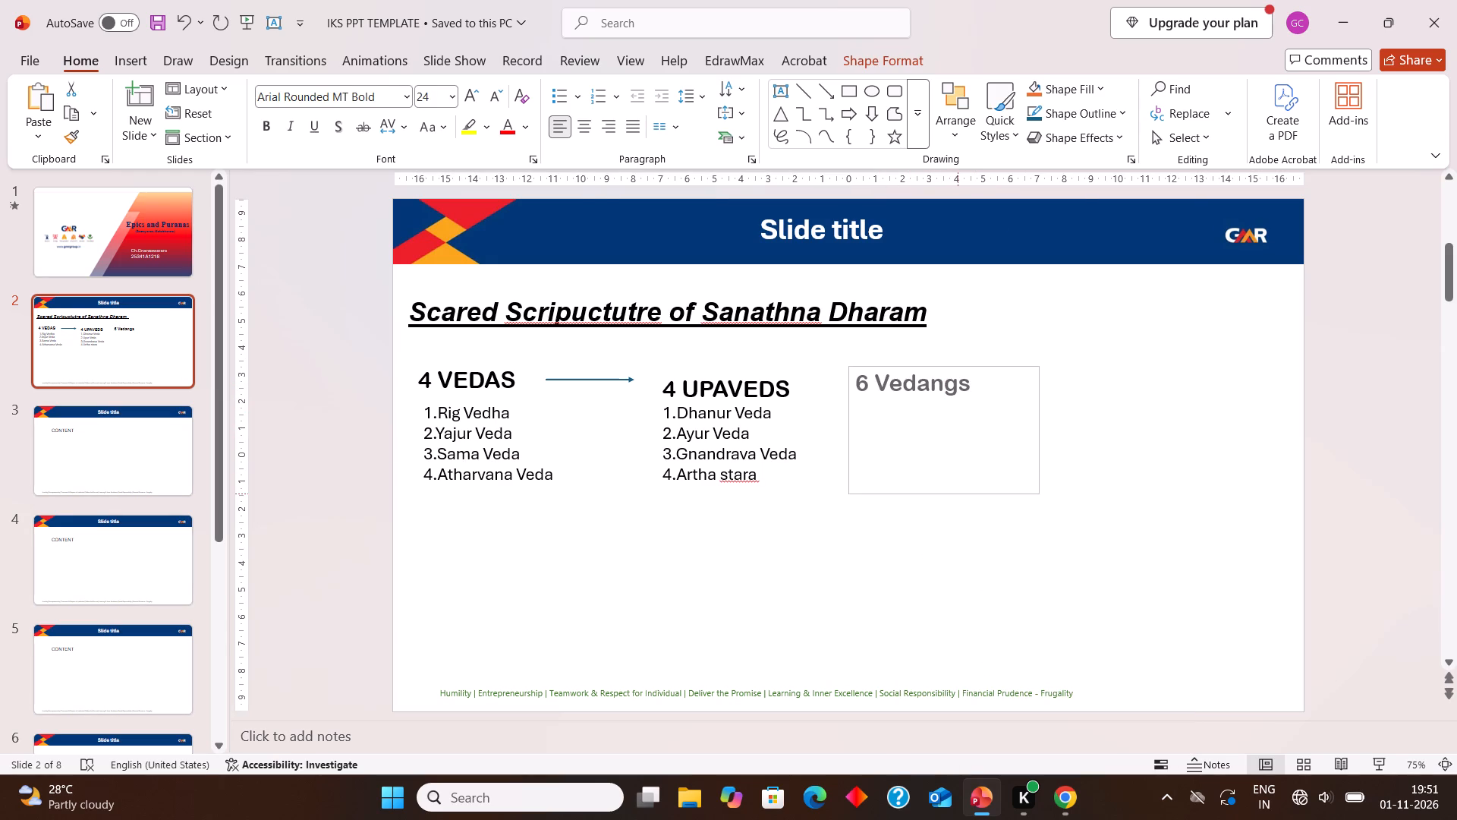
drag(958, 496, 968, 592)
Add "1.Shiksha" on a new line under the "6 Vedangs" heading as the first list item.
click(974, 383)
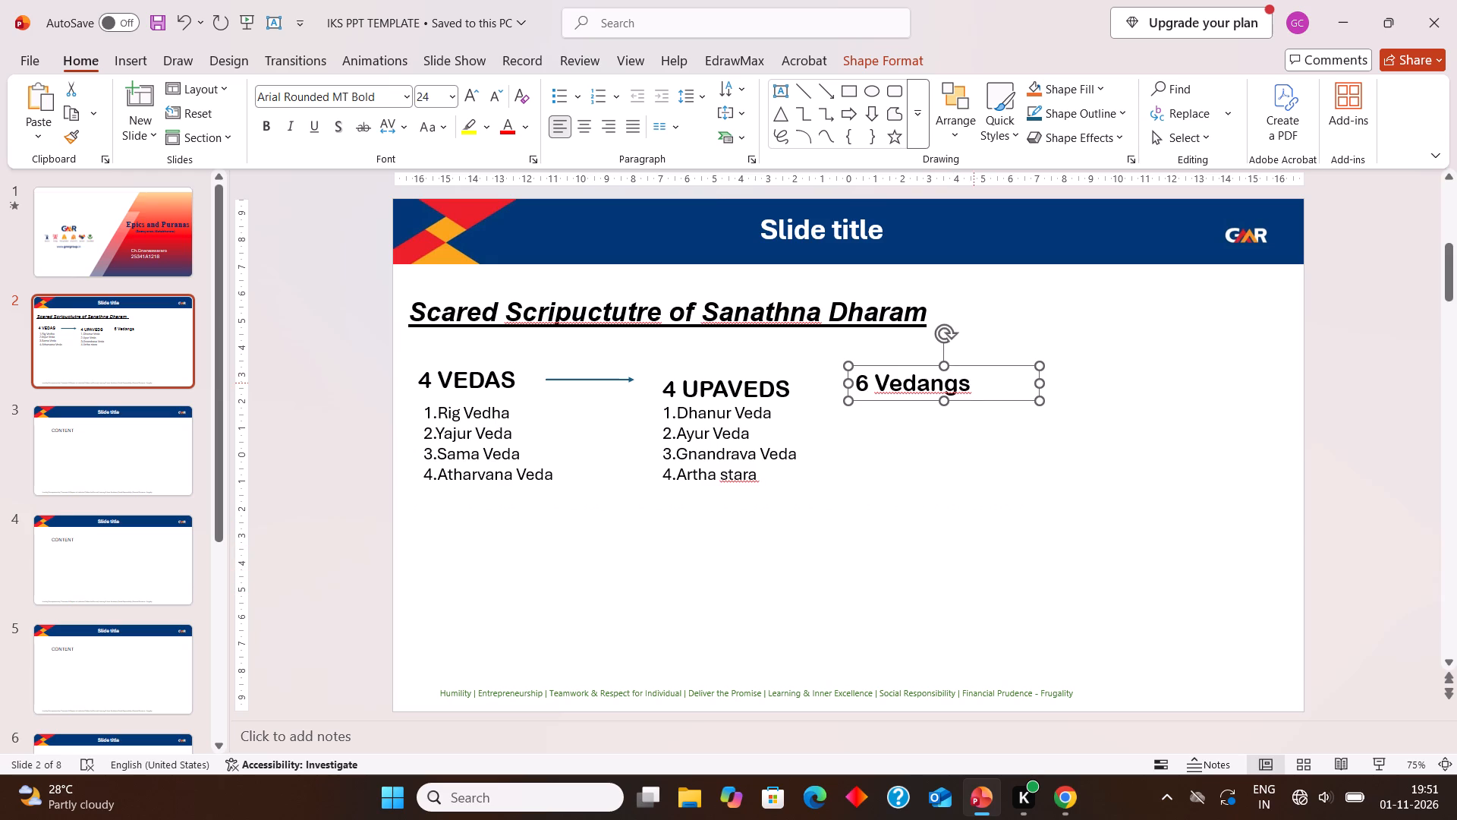
click(984, 380)
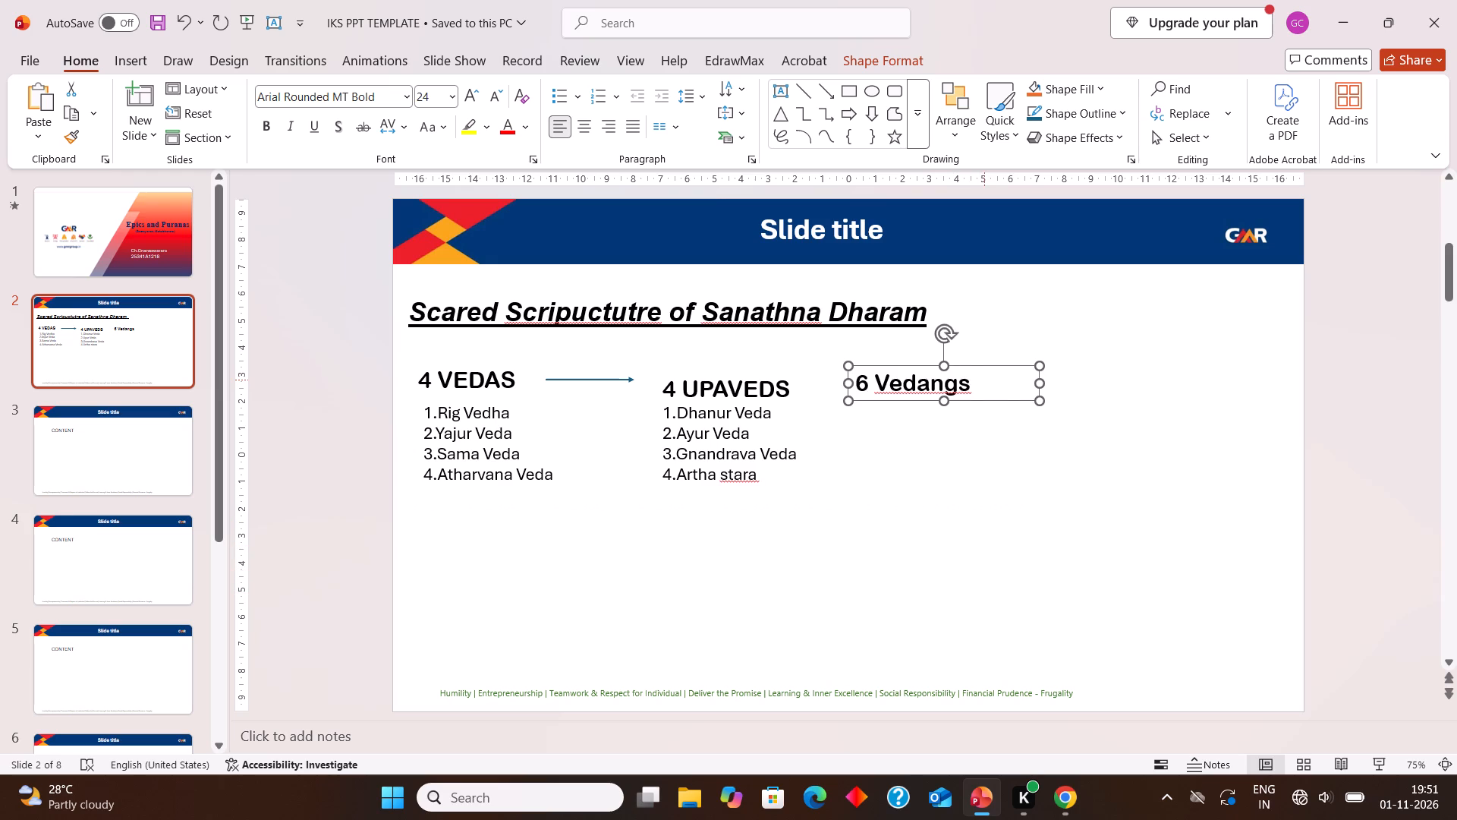
key(Return)
click(984, 380)
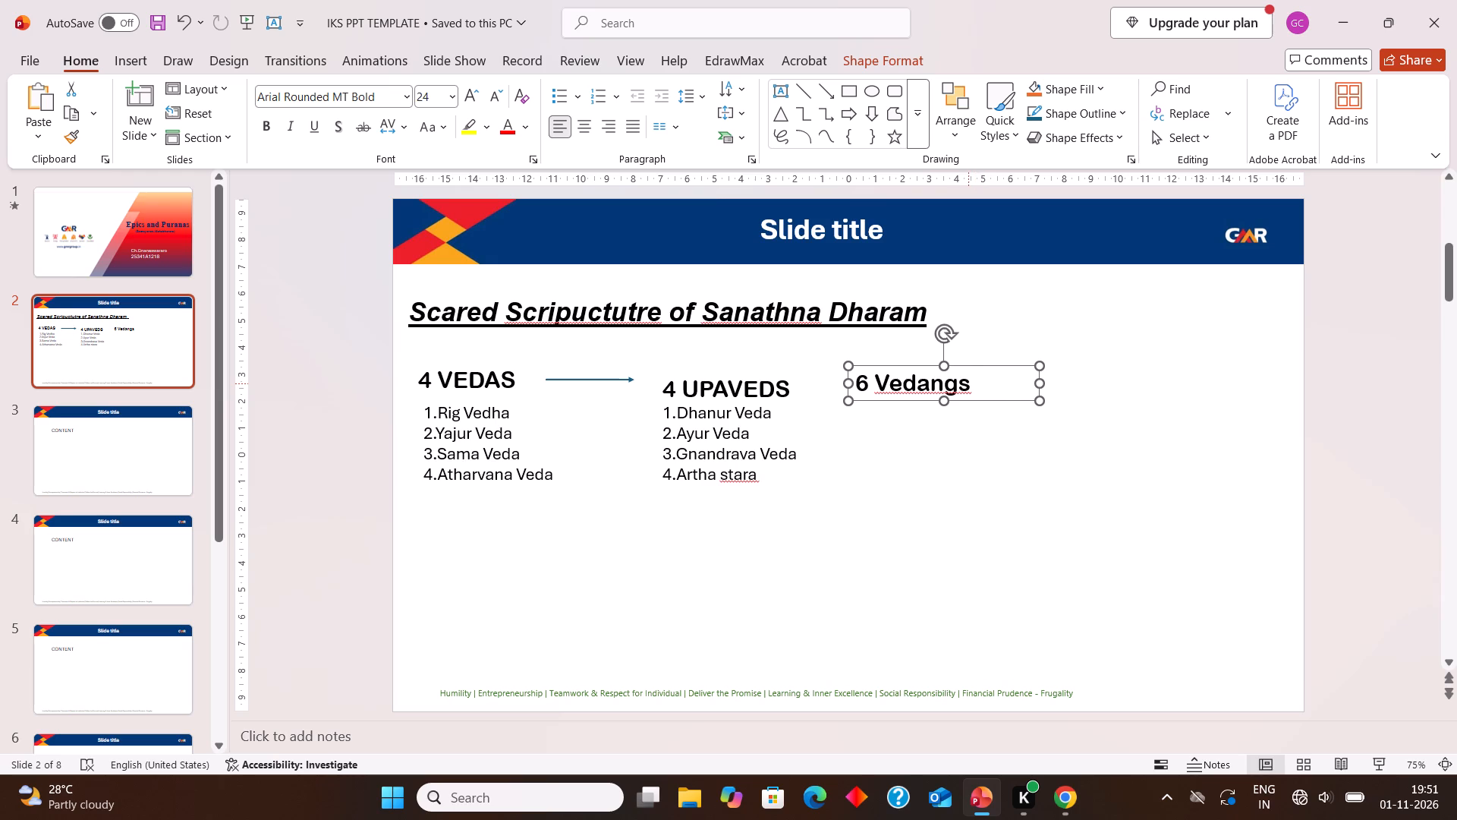
click(969, 383)
key(Return)
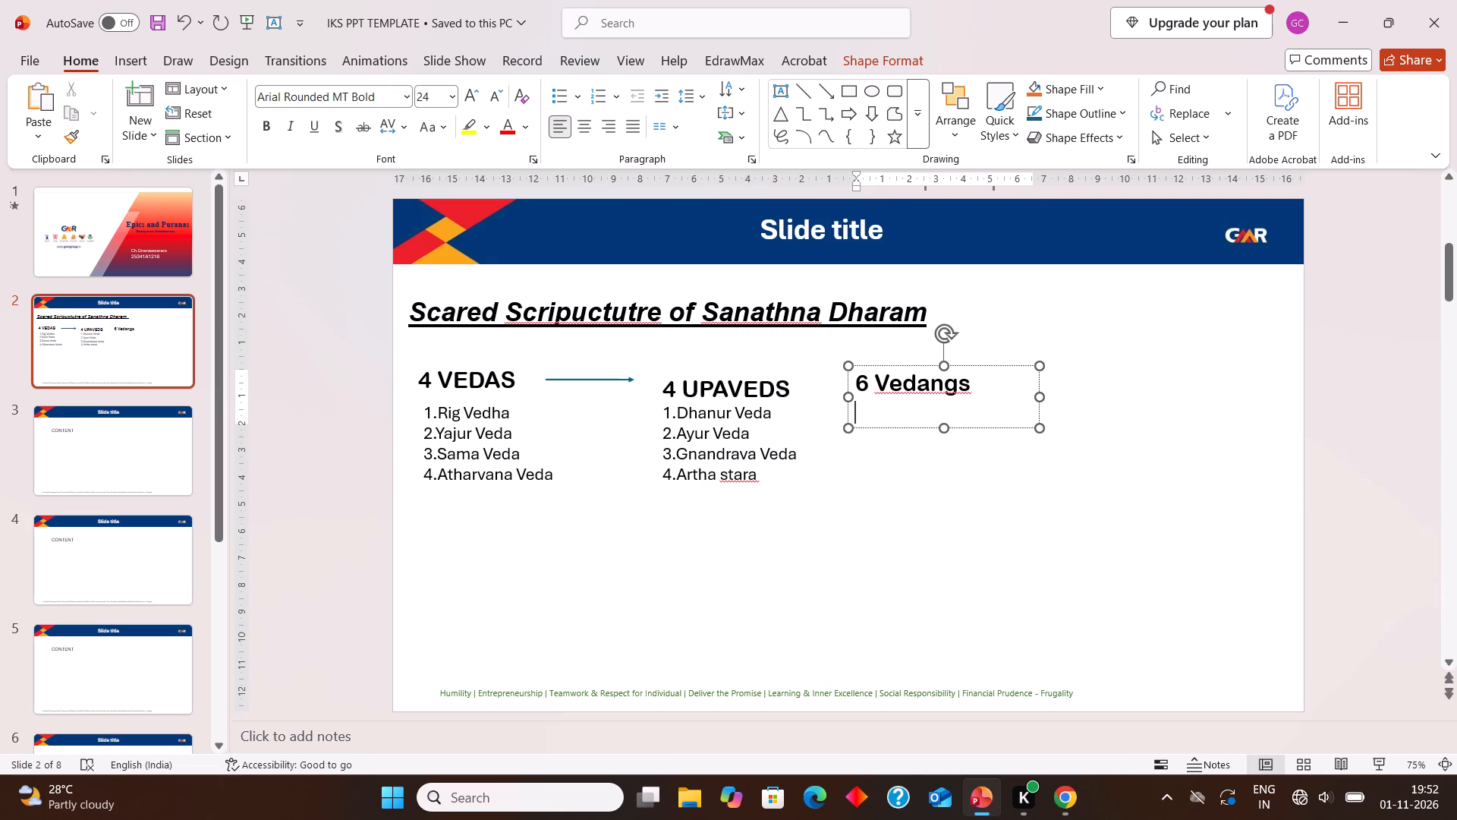
key(1)
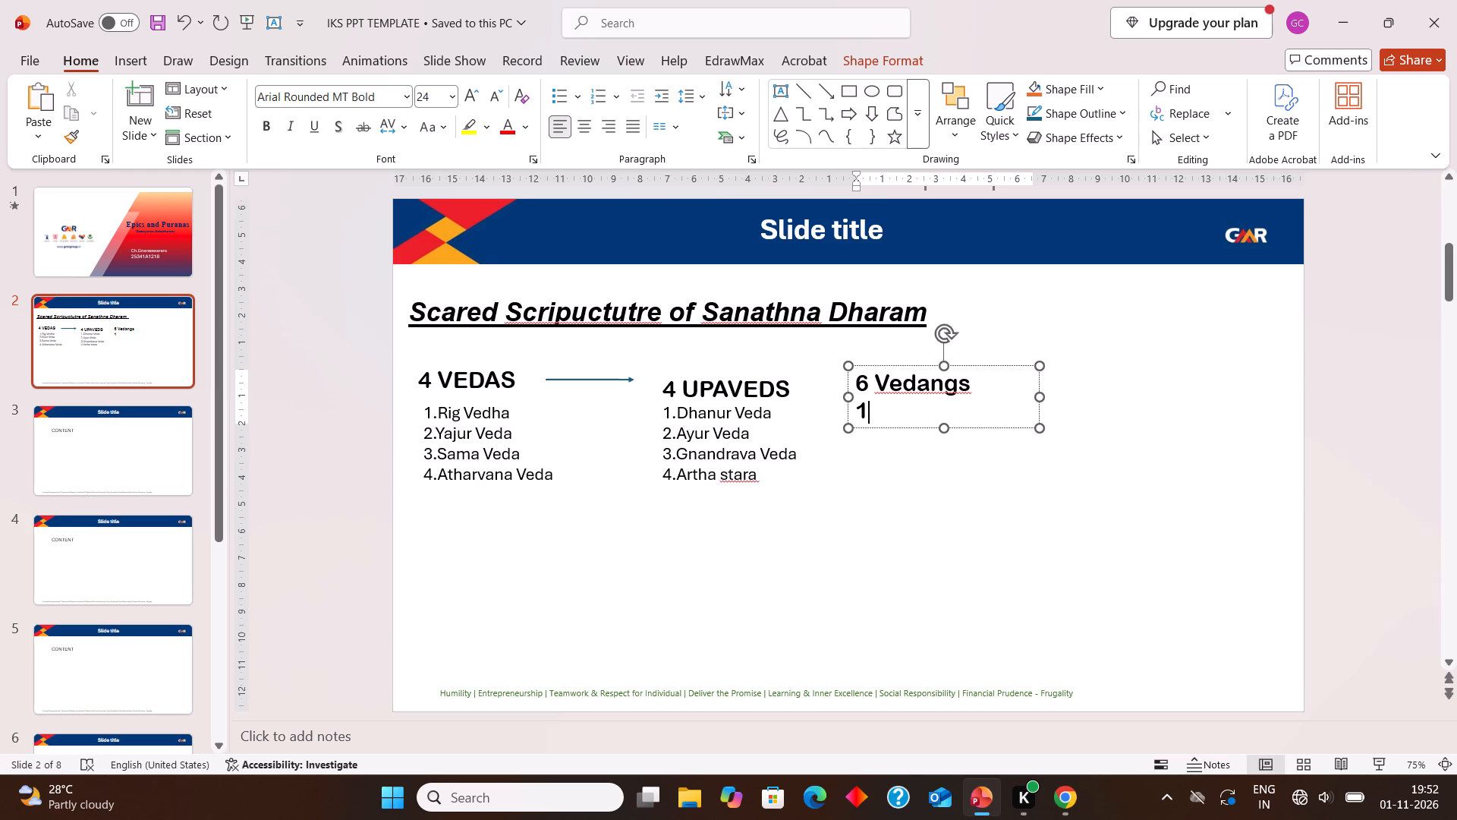
key(period)
key(s)
text(hi)
text(ksha)
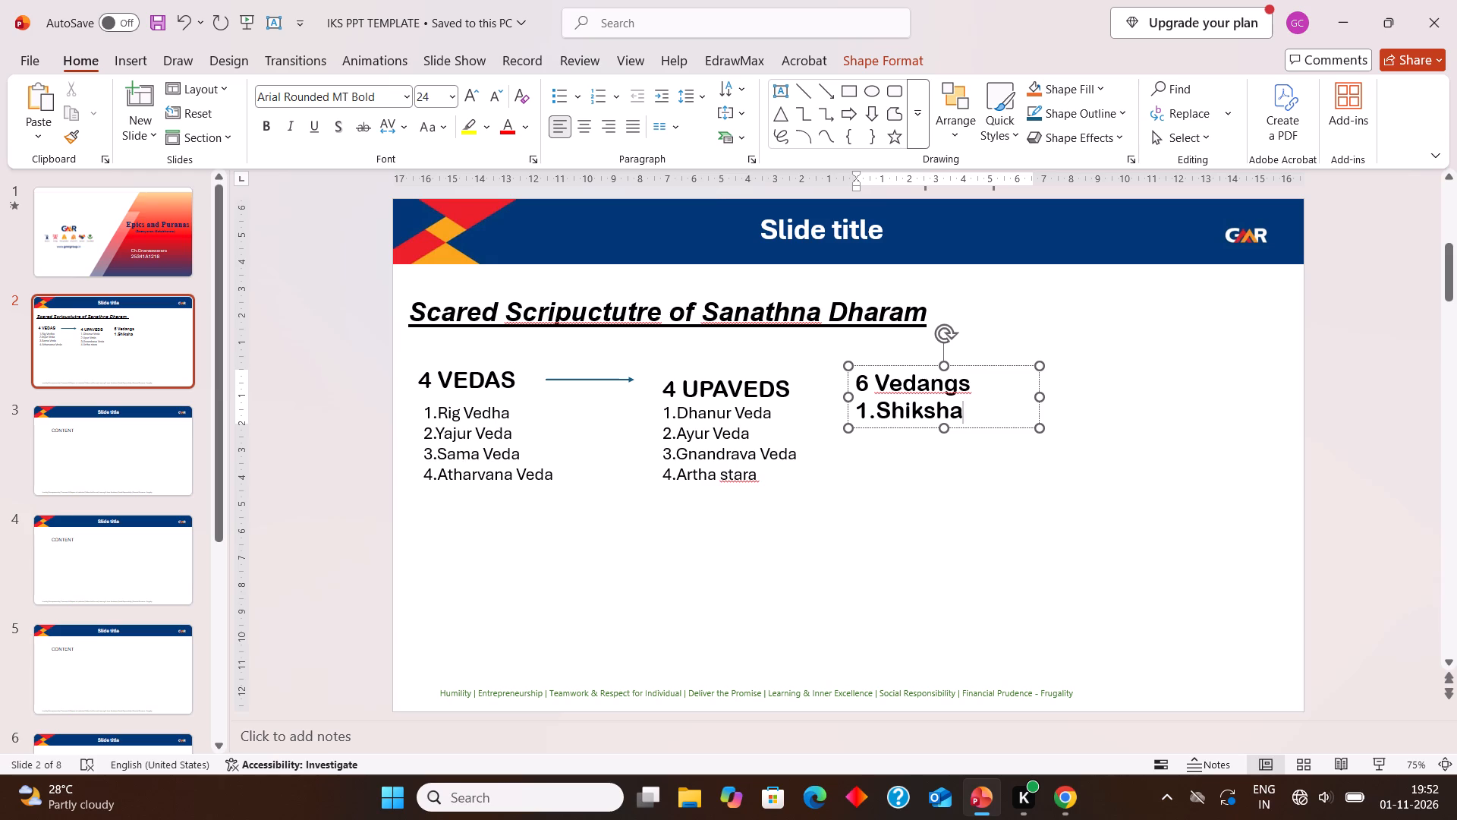